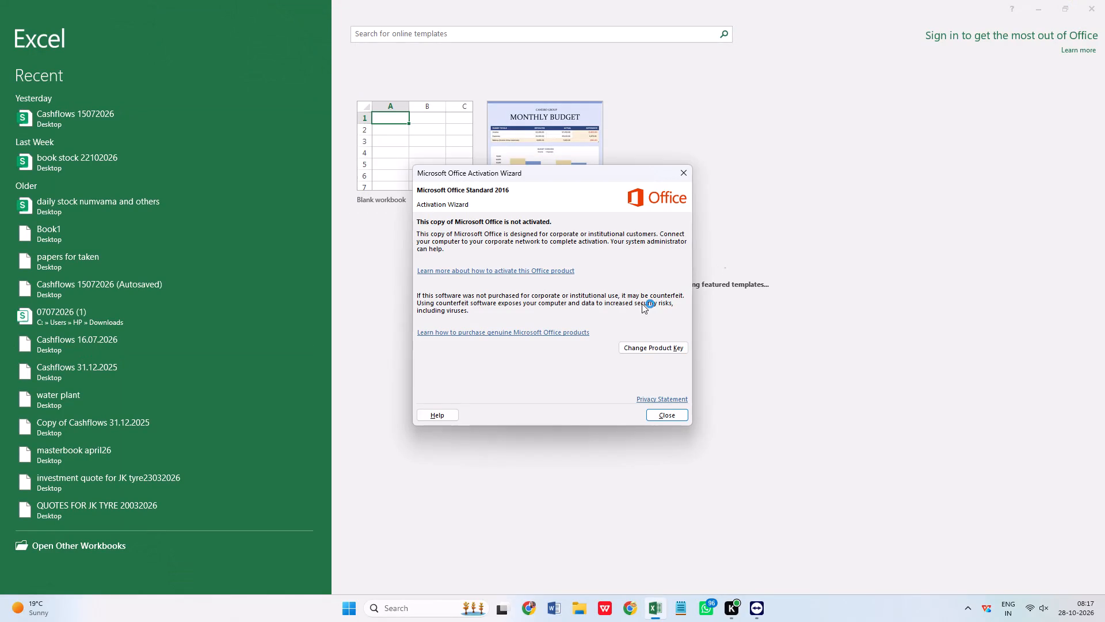
Dismiss the Office activation wizard and open the Cashflows 15072026 workbook at the CORPORATE BOND sheet.
left_click(670, 415)
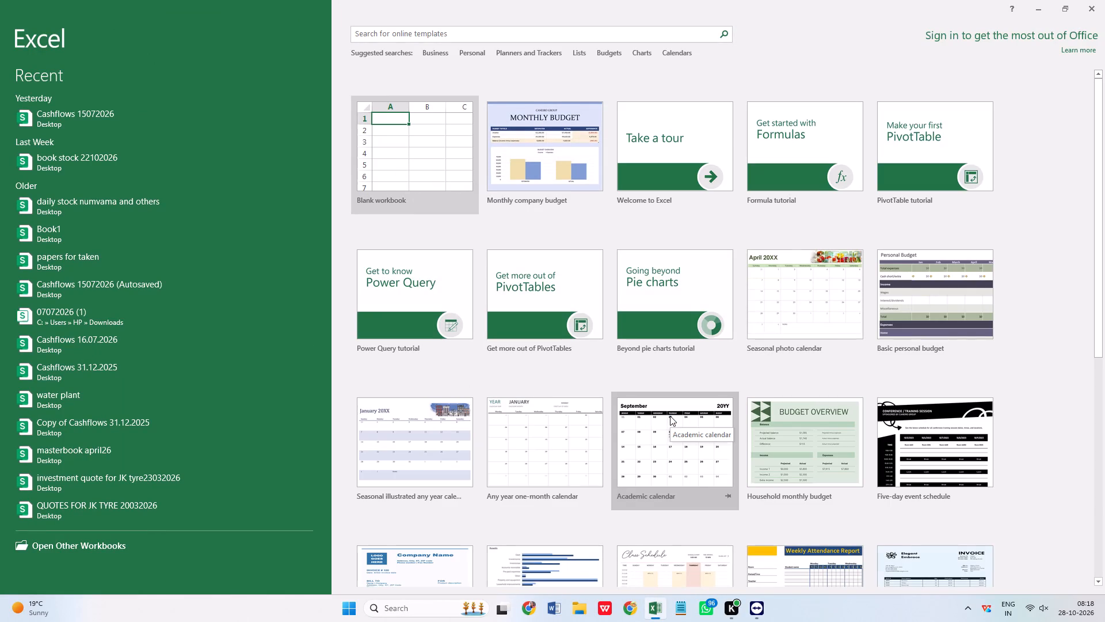
left_click(94, 113)
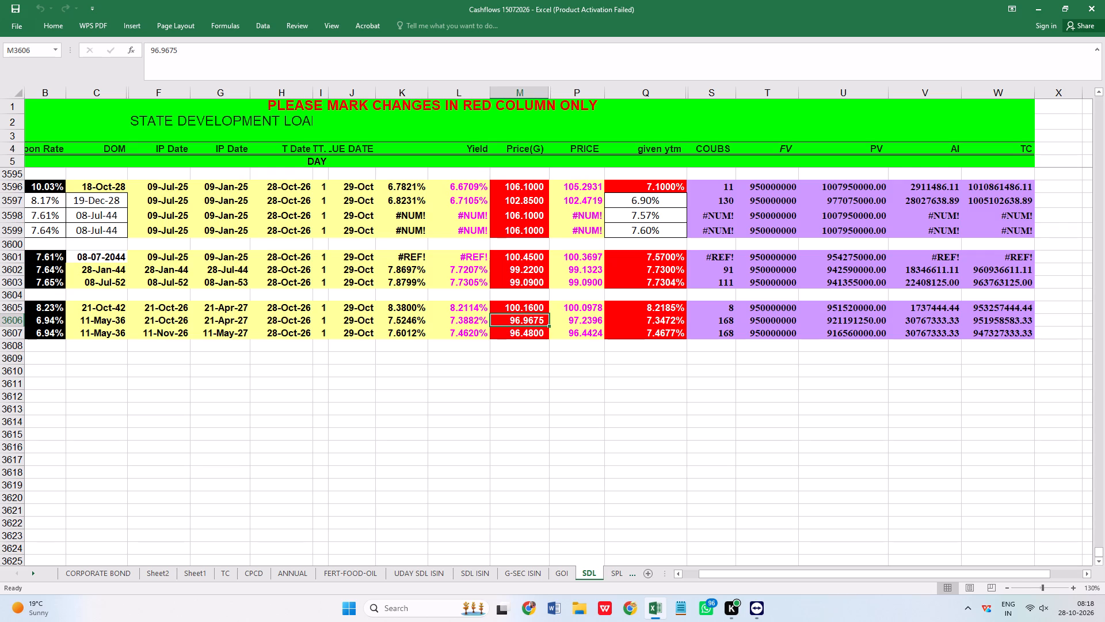
left_click(109, 570)
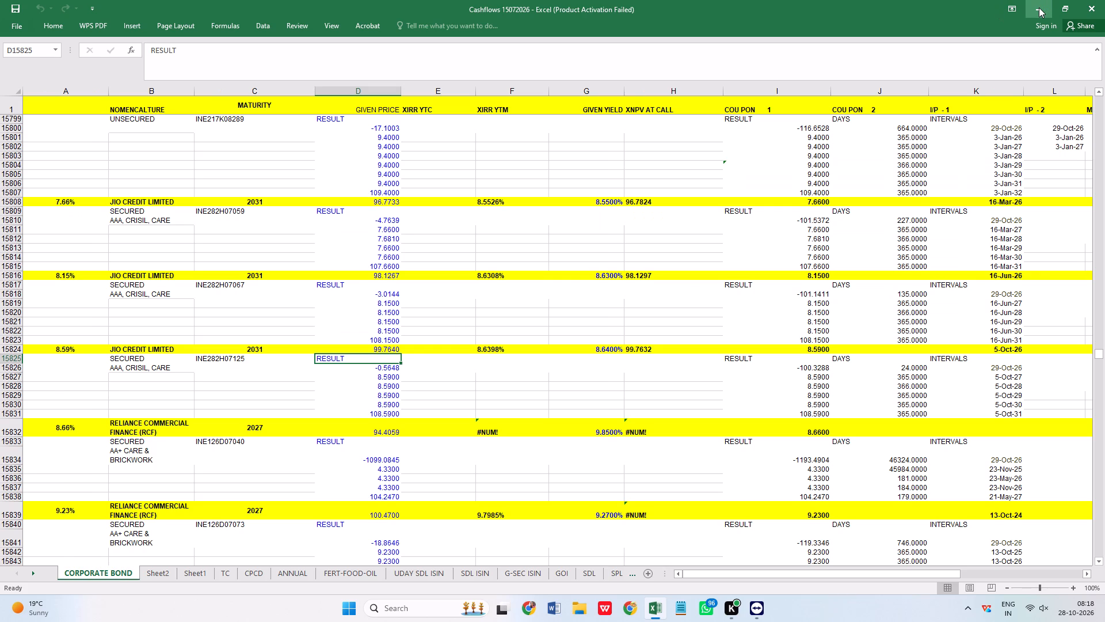
Close the TvUpdateInfo window that is running in the background.
right_click(760, 605)
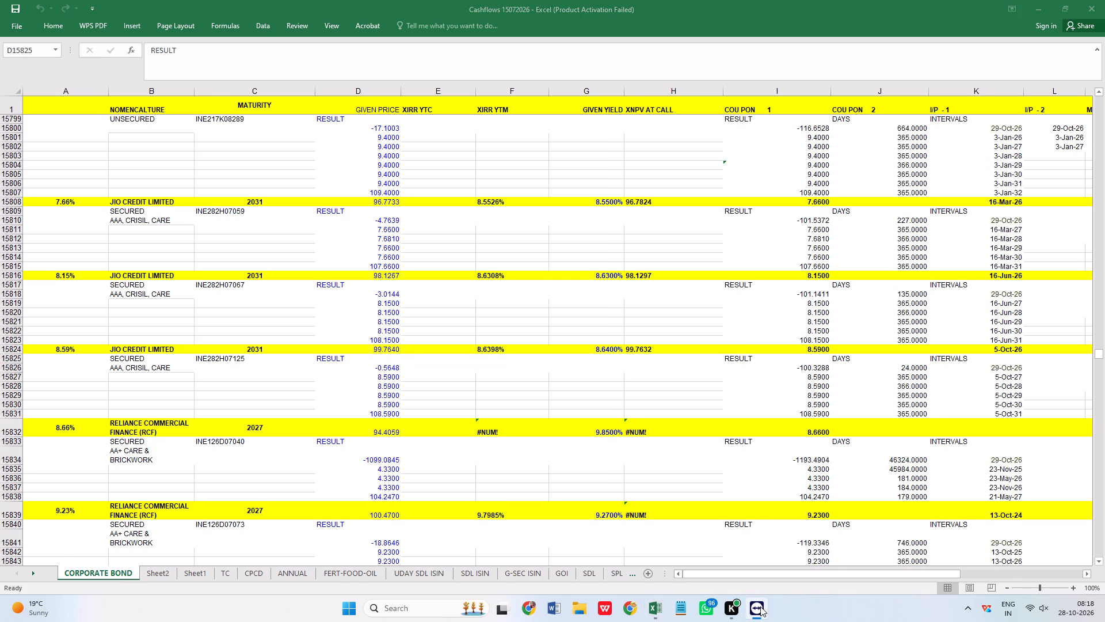
right_click(760, 606)
right_click(760, 606)
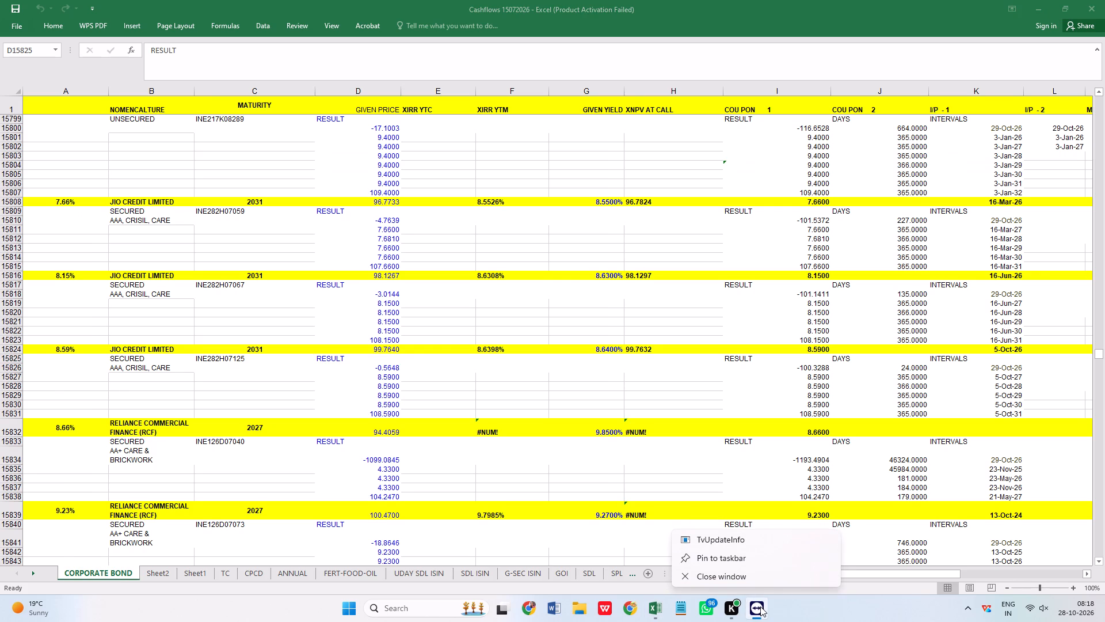
left_click(739, 581)
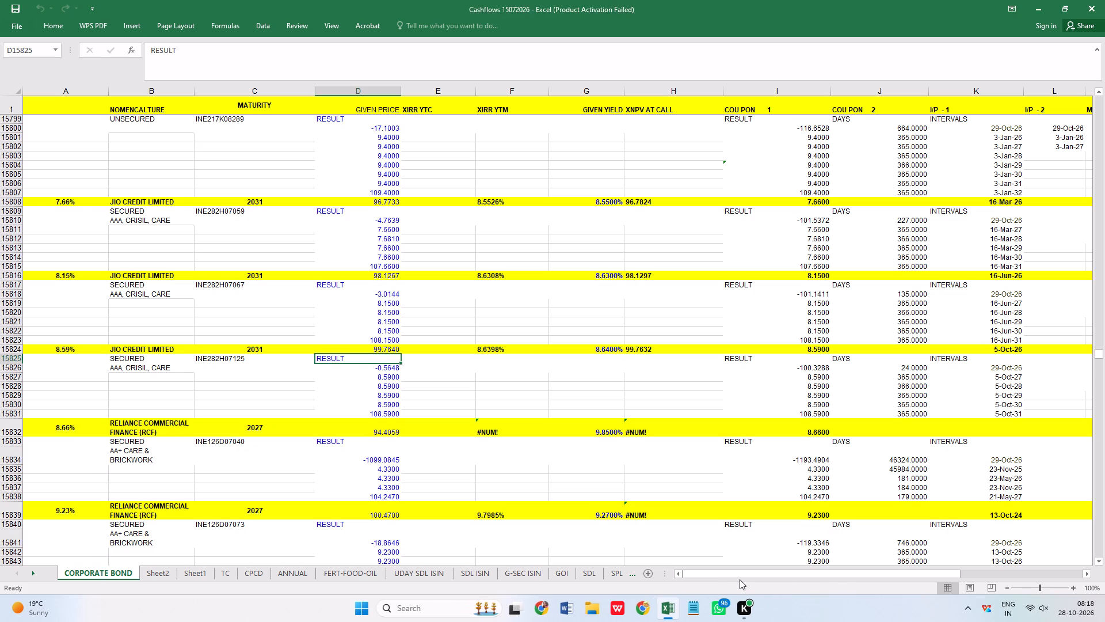
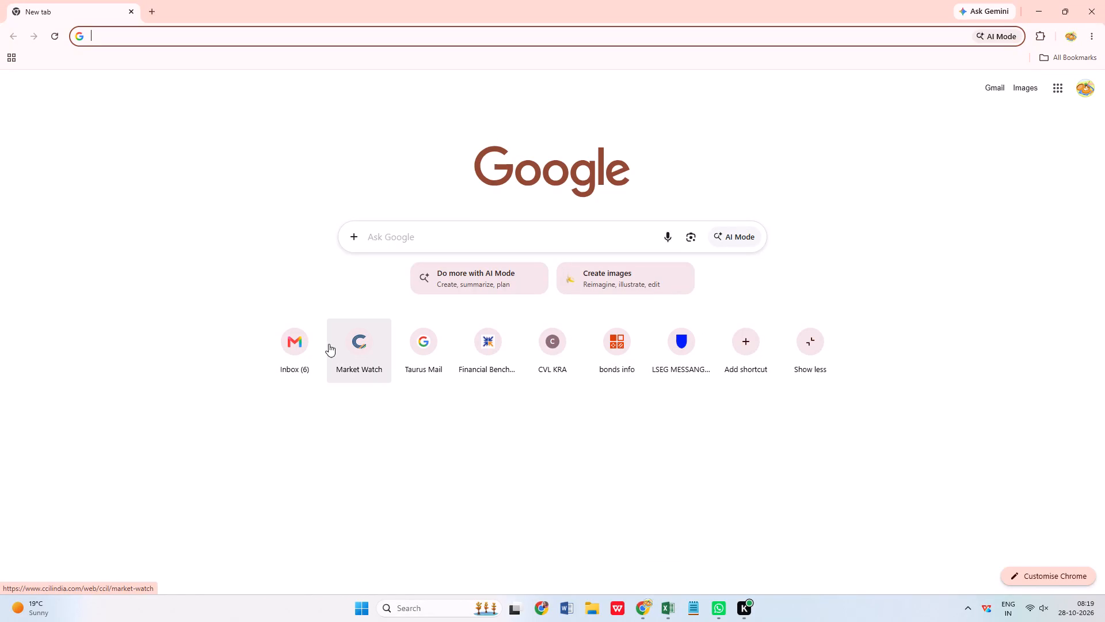
Open the CCIL Market Watch page from the new tab's shortcuts in Google Chrome.
double_click(361, 342)
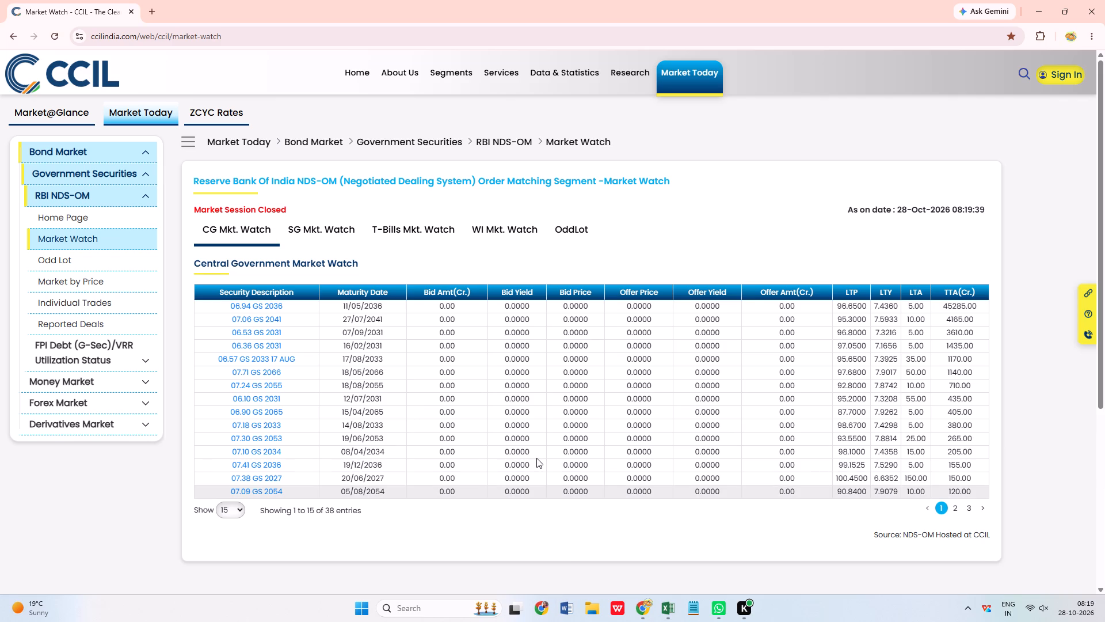
Open the Market By Price details for the 06.94 GS 2036 security from the Central Government Market Watch.
left_click(256, 304)
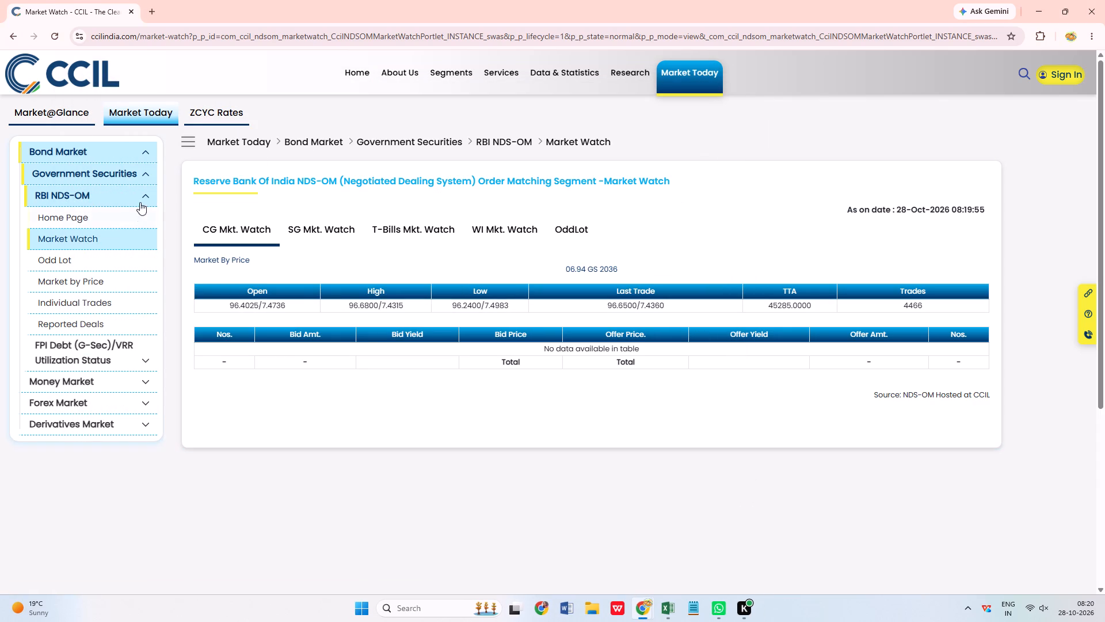
Open a new browser tab alongside the CCIL Market Watch page.
left_click(151, 10)
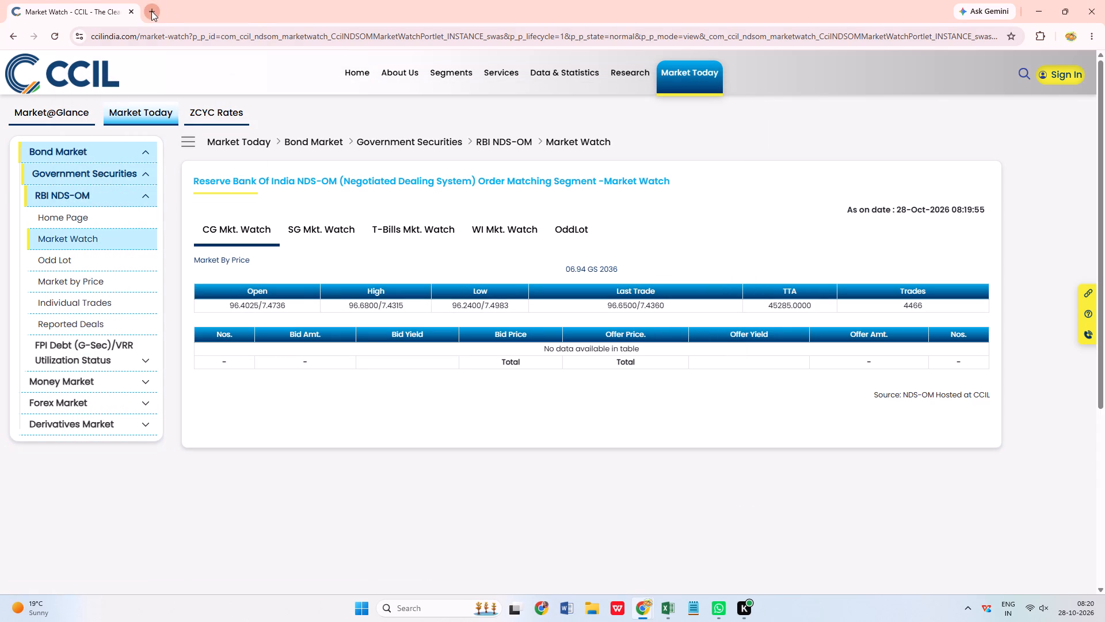
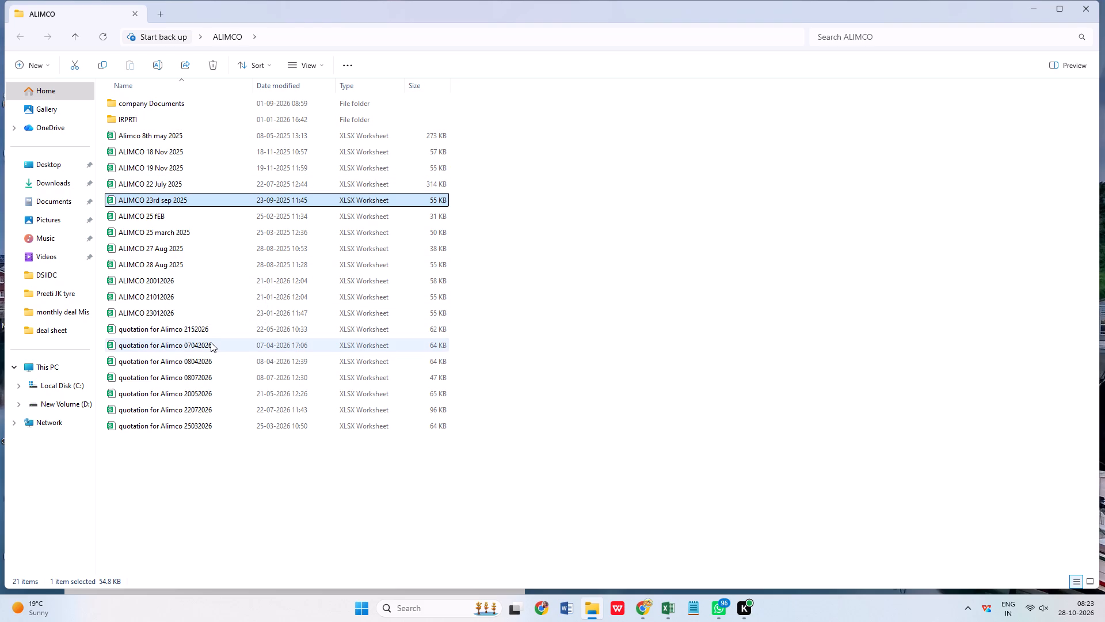
Open the workbook "quotation for Alimco 08072026" from the ALIMCO folder in WPS Office.
double_click(211, 376)
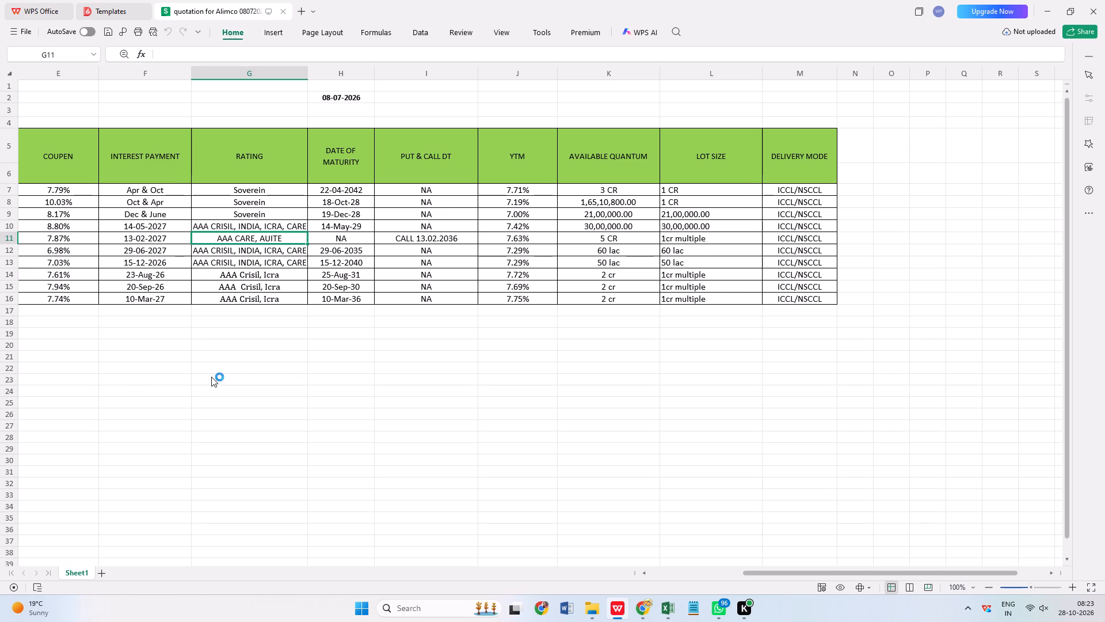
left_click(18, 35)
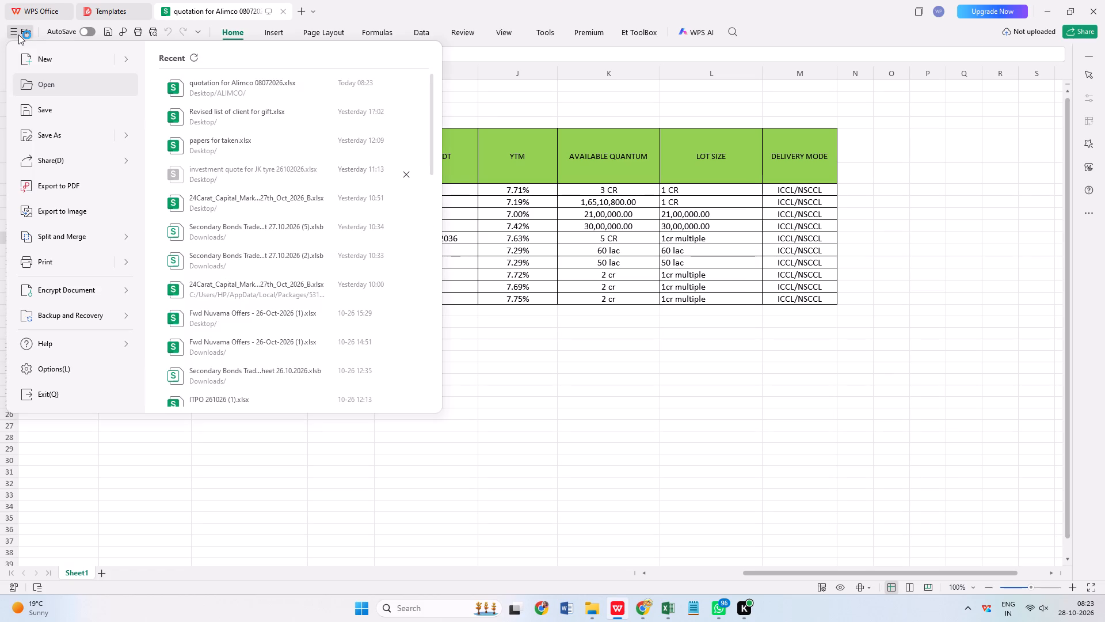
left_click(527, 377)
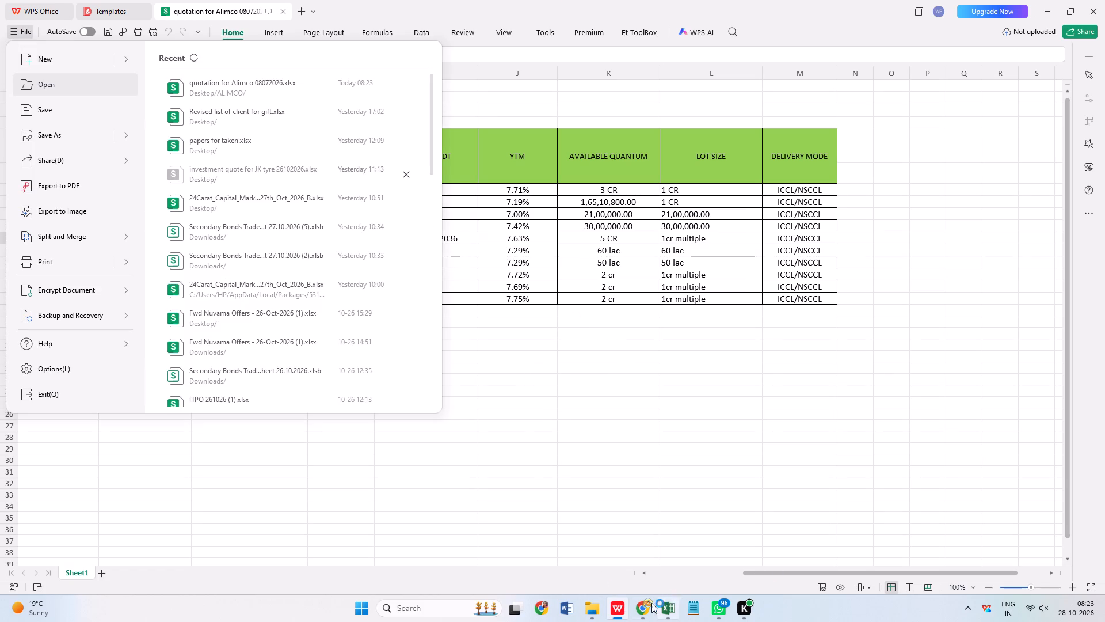
Switch from the Alimco quotation workbook to an open Google Chrome window.
left_click(645, 607)
left_click(760, 541)
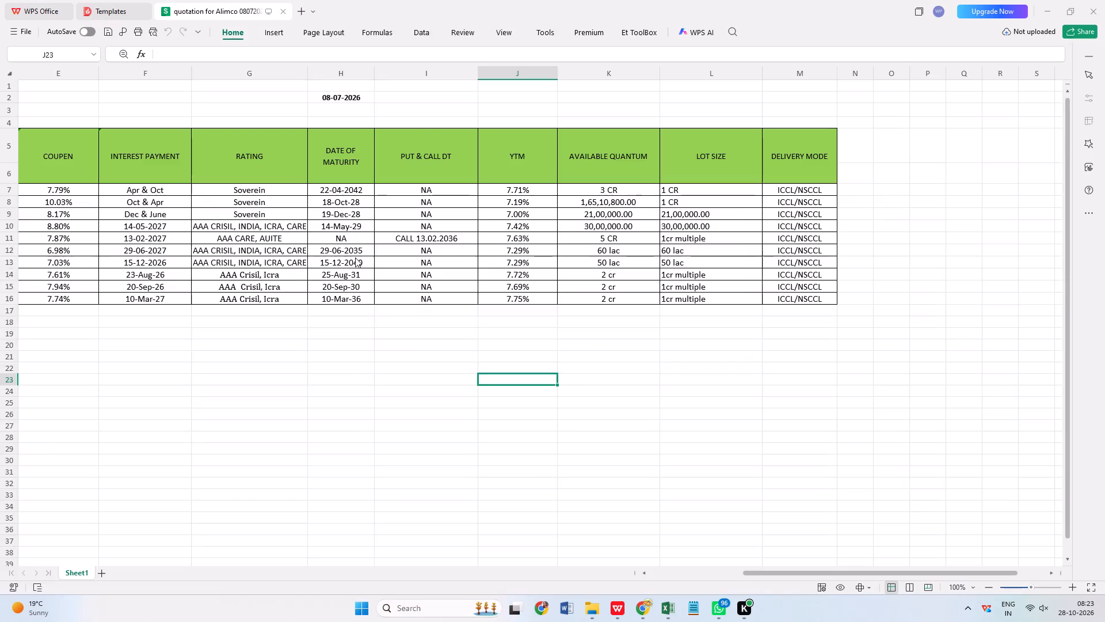
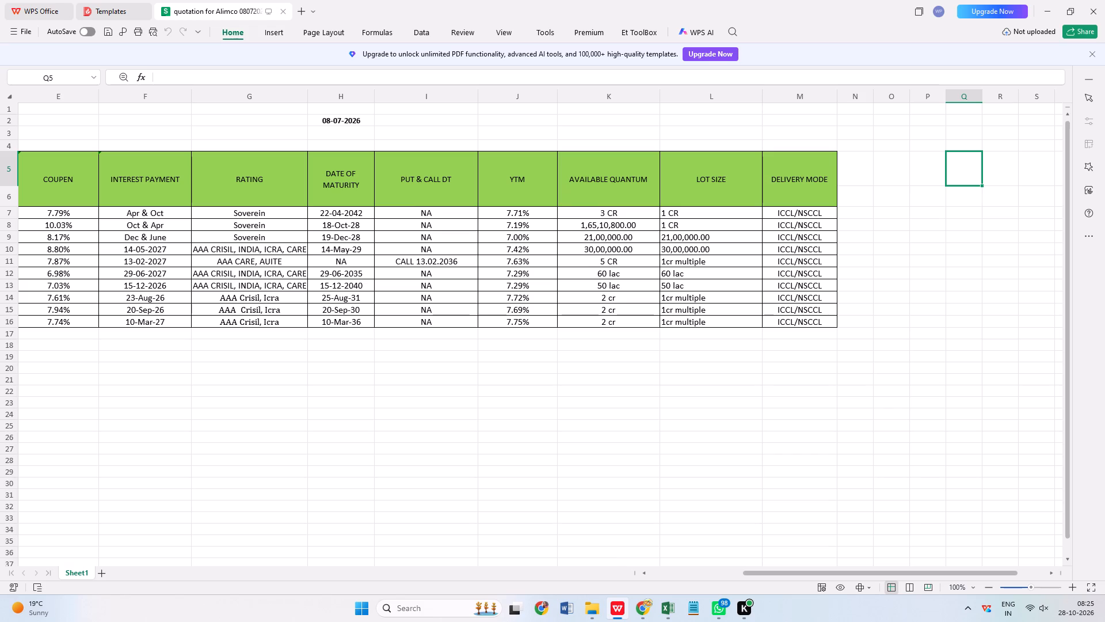
Clear the old bond entries from rows 7 to 18 below the quotation table's header.
left_click_drag(750, 572, 610, 577)
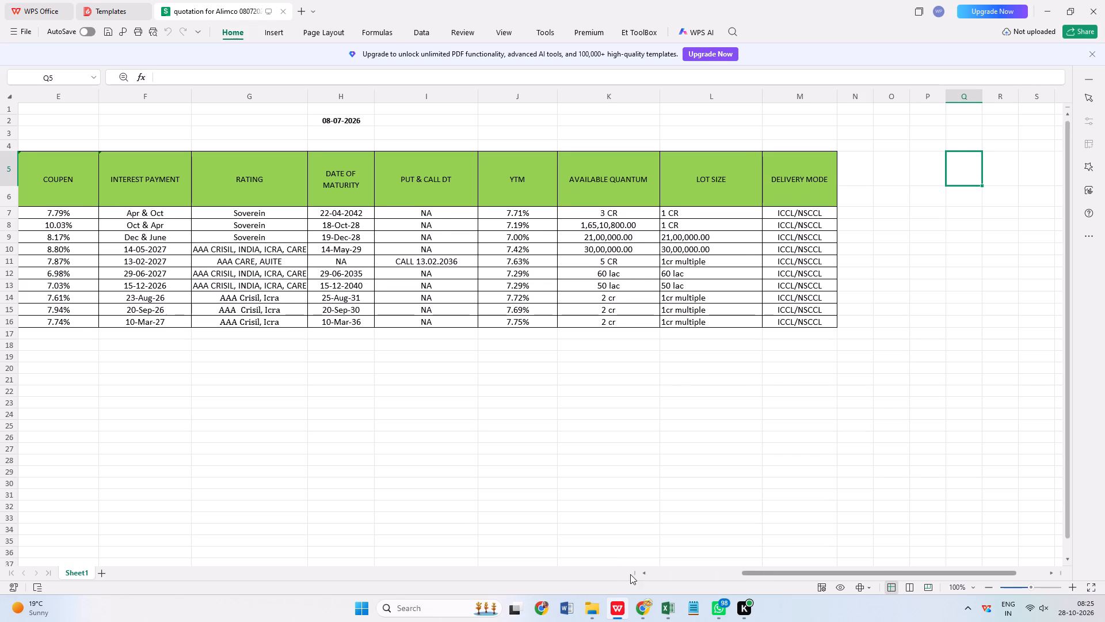
triple_click(641, 571)
double_click(641, 571)
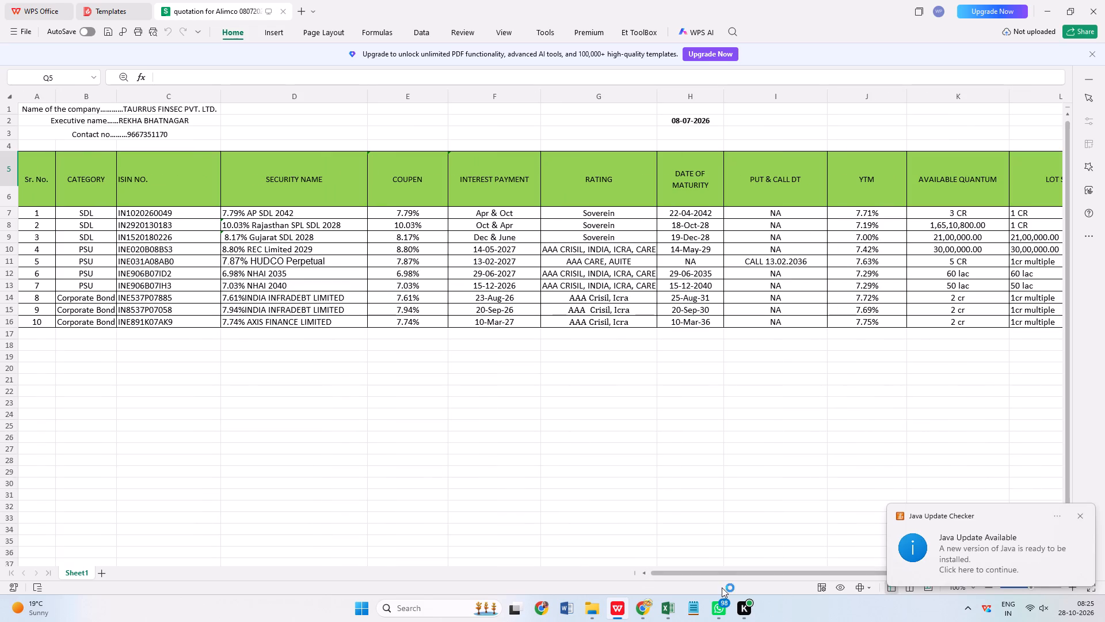
left_click(13, 212)
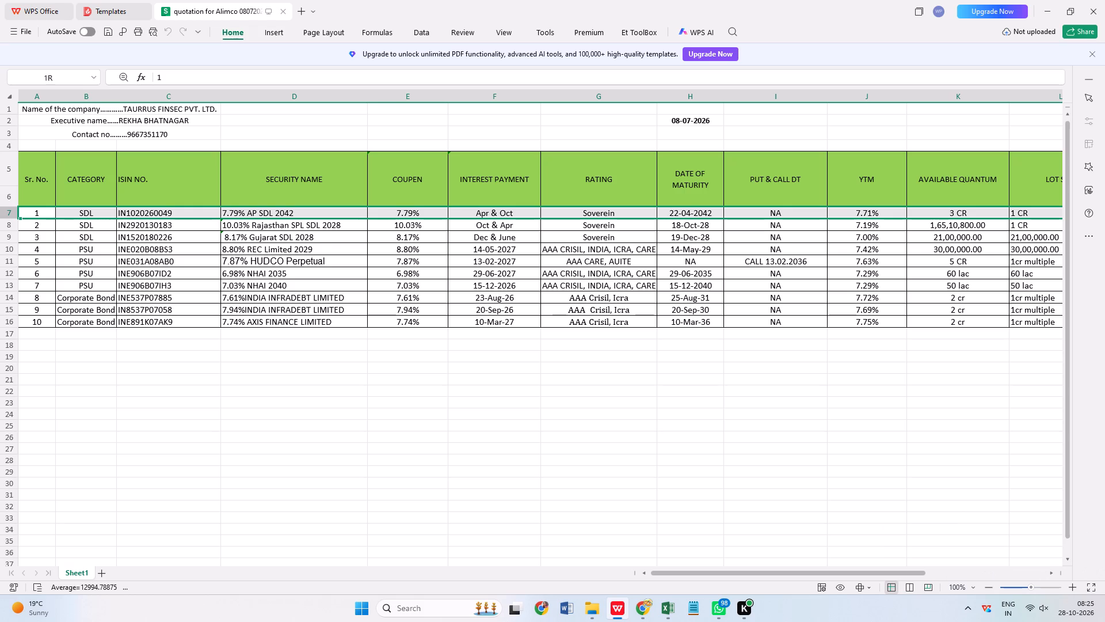
left_click(149, 420)
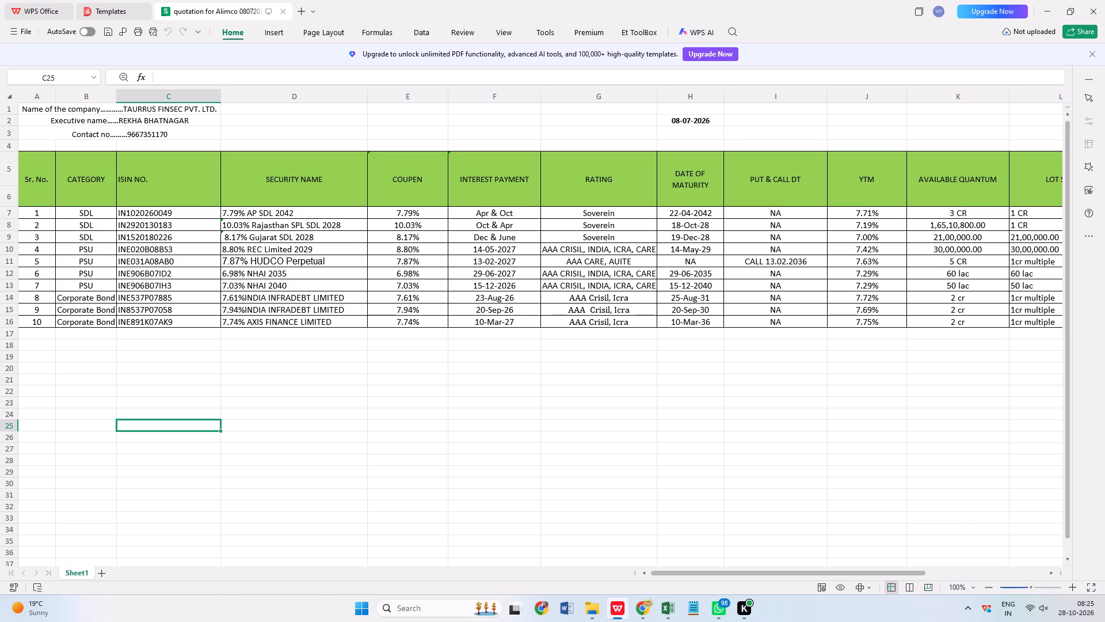
left_click_drag(8, 214, 12, 314)
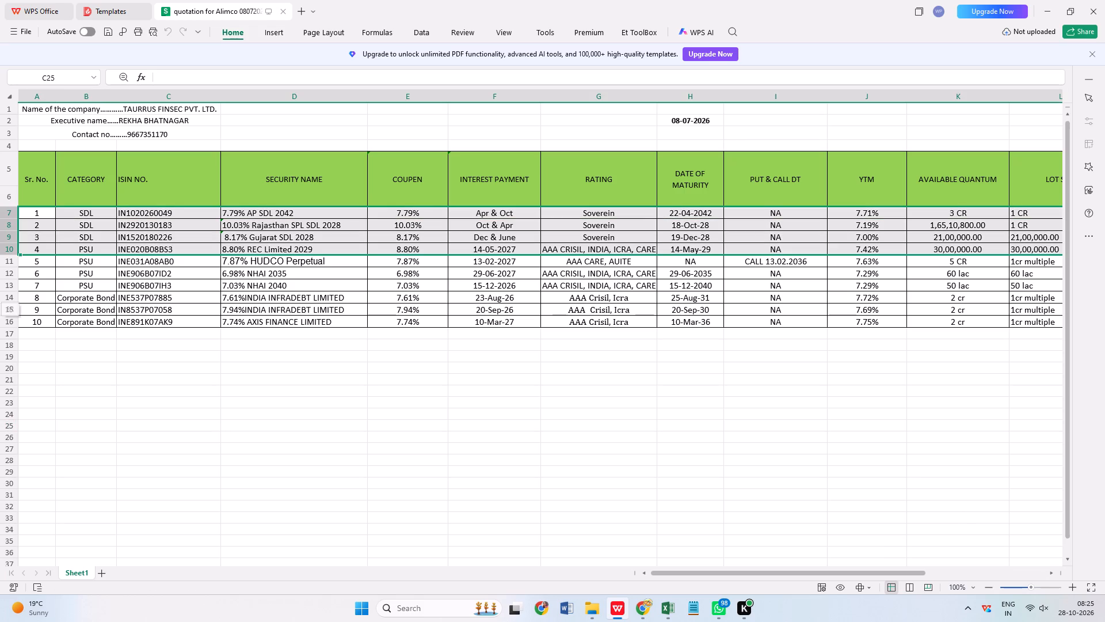
left_click_drag(12, 314, 16, 346)
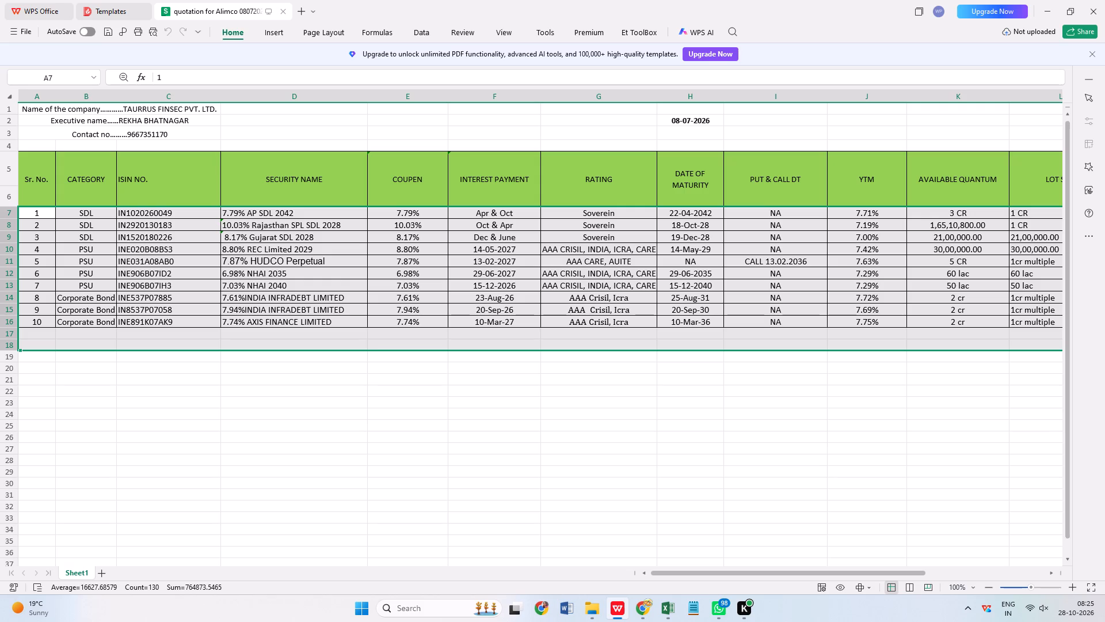
key("Delete")
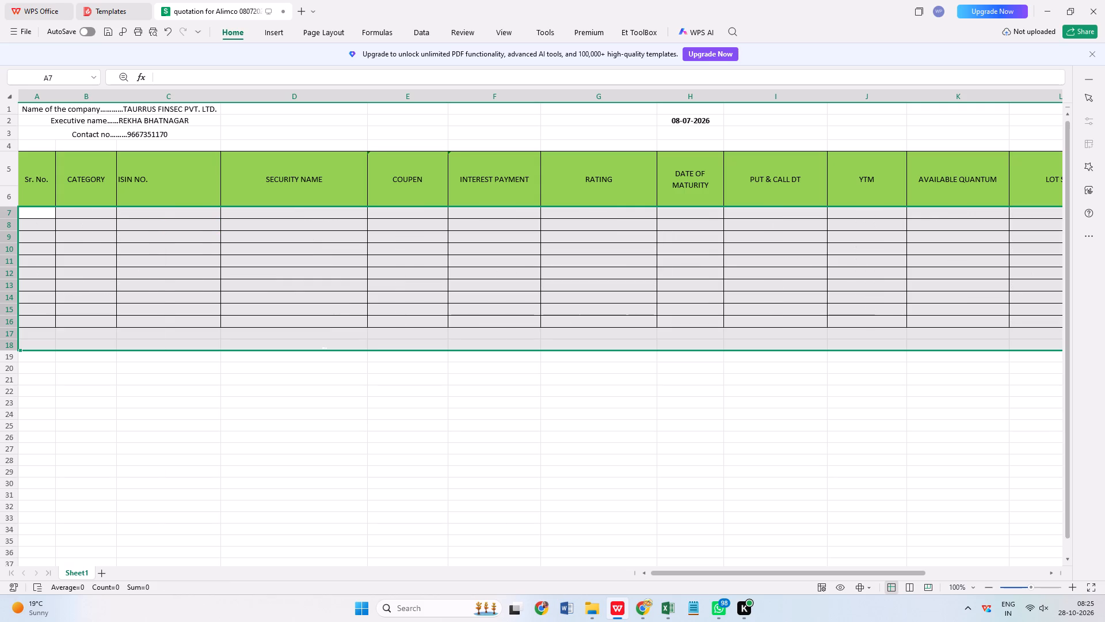
Set the quotation date in cell H2 to 28/10/2026.
left_click(691, 122)
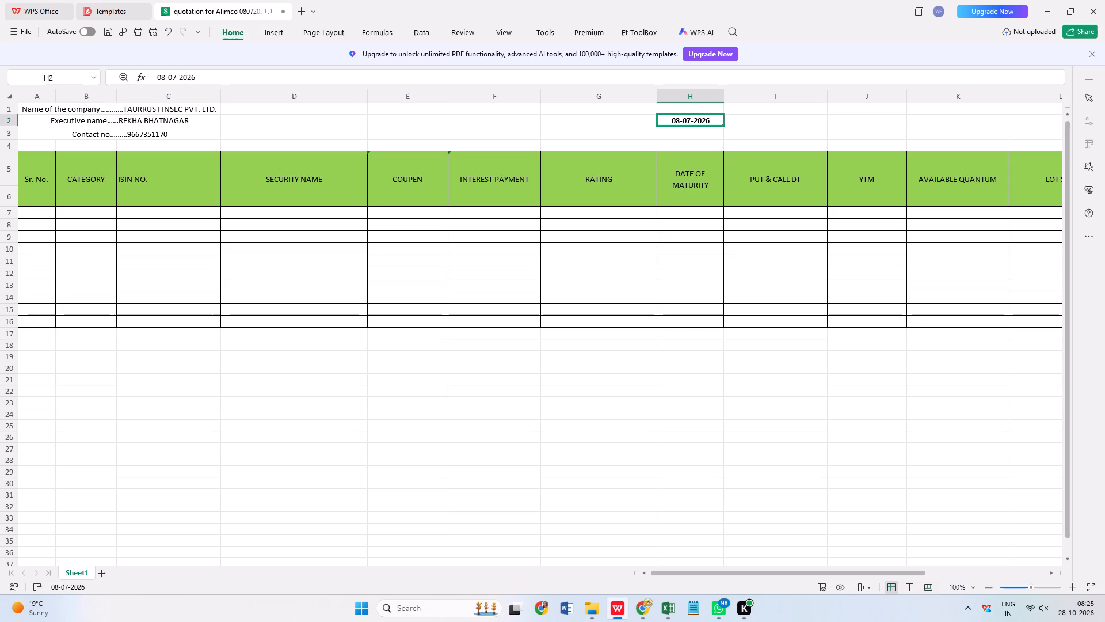
type("28/10/2026")
key("Return")
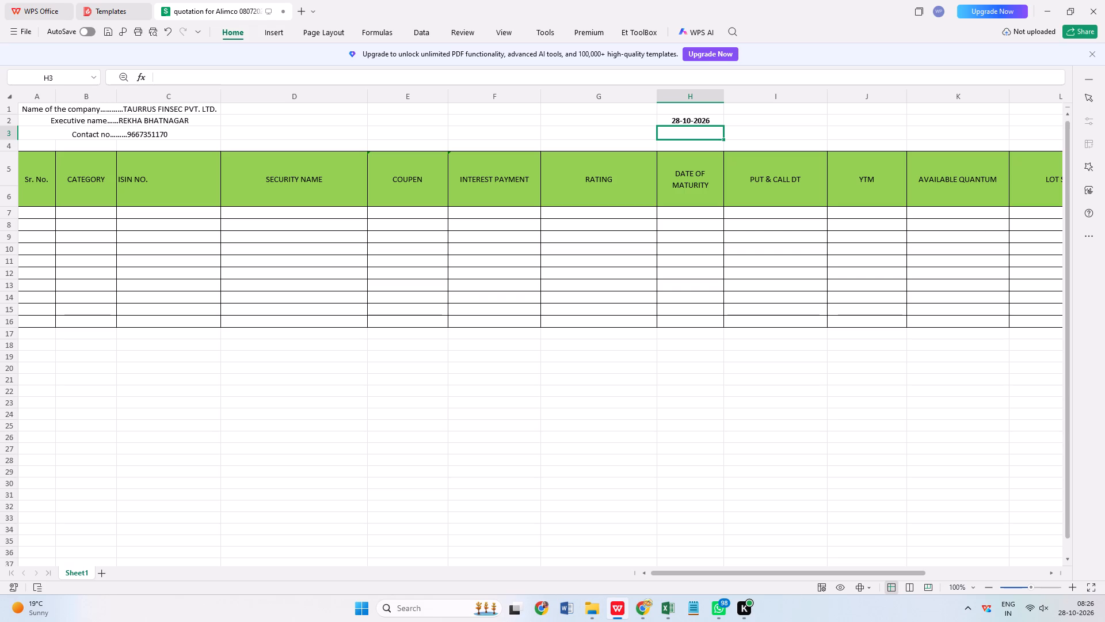
Save the workbook as a copy named "quotation for Alimco 28102026.xlsx" on the Desktop.
left_click(22, 30)
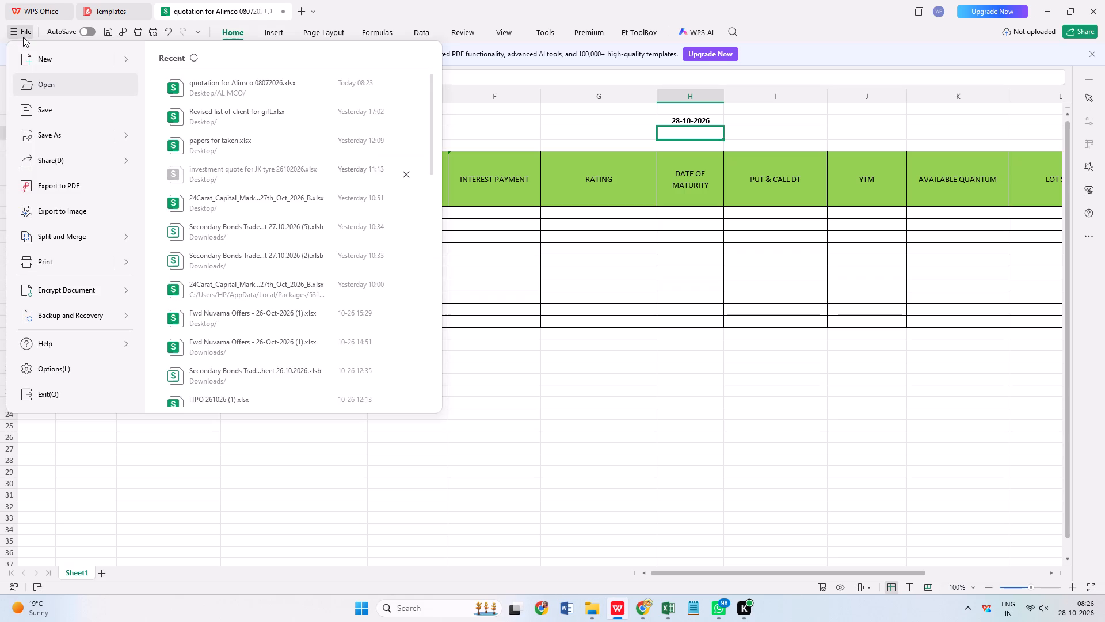
left_click(49, 131)
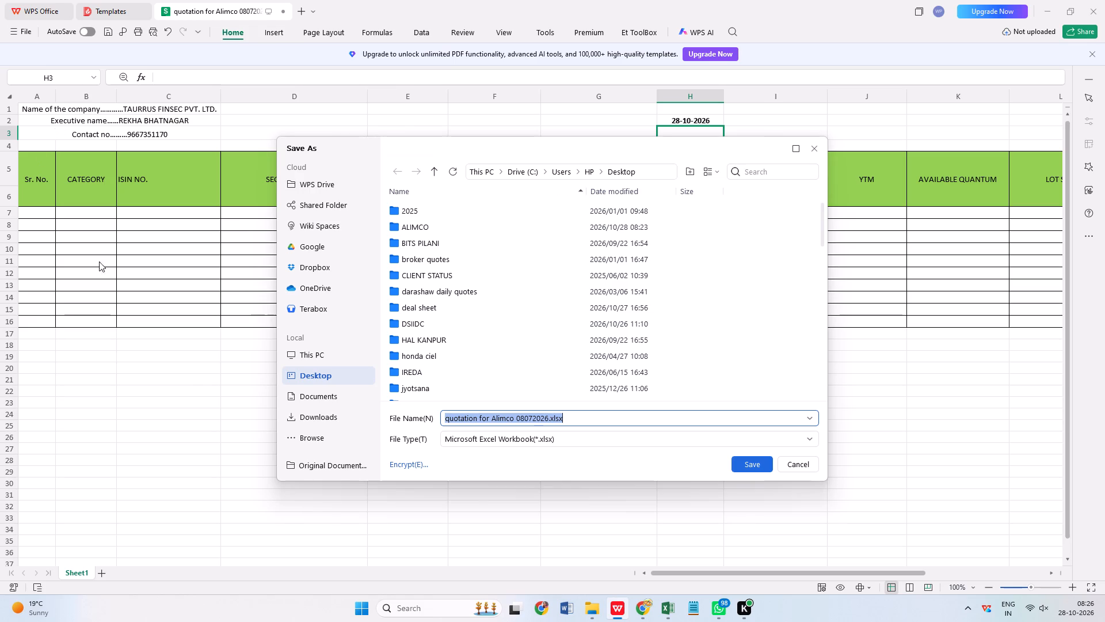
left_click(534, 420)
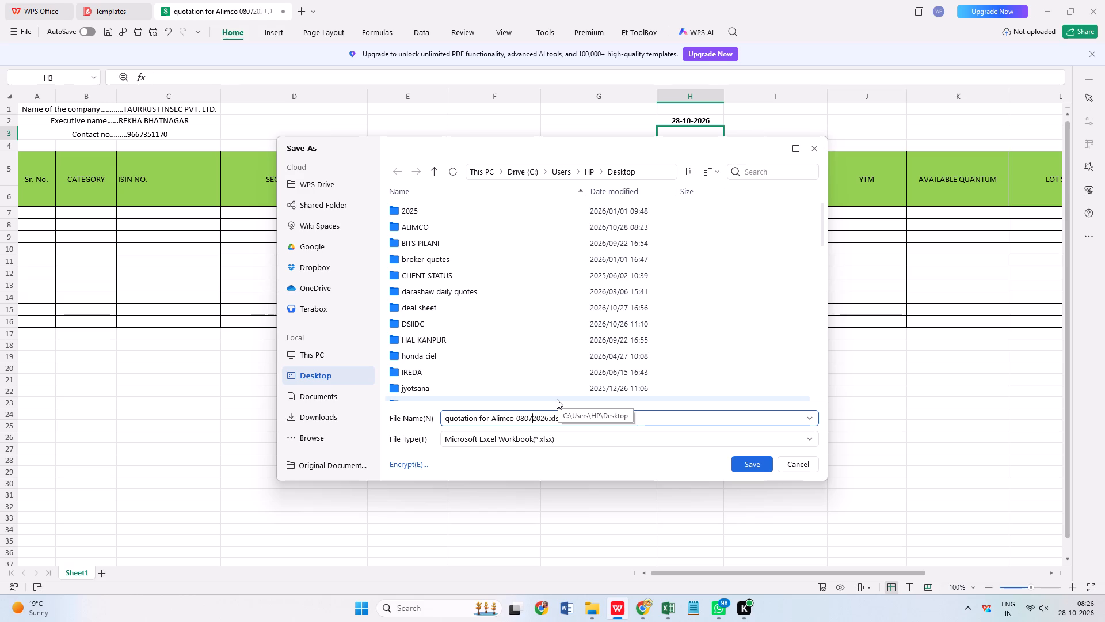
key("BackSpace")
key("BackSpace")
key("BackSpace")
key("BackSpace")
type("28")
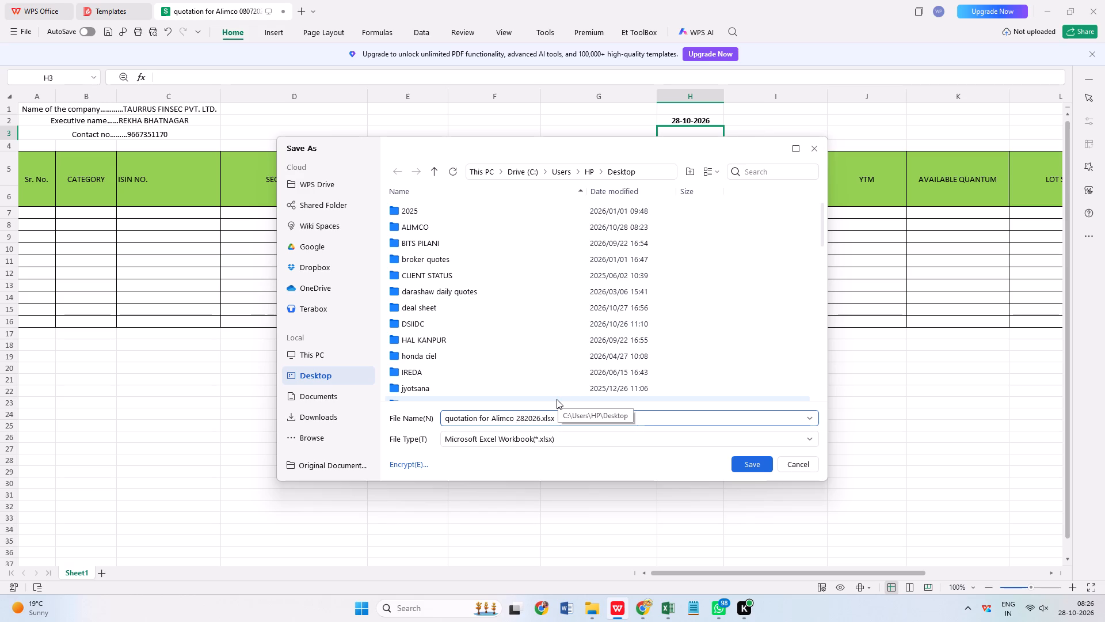
type("10")
double_click(309, 375)
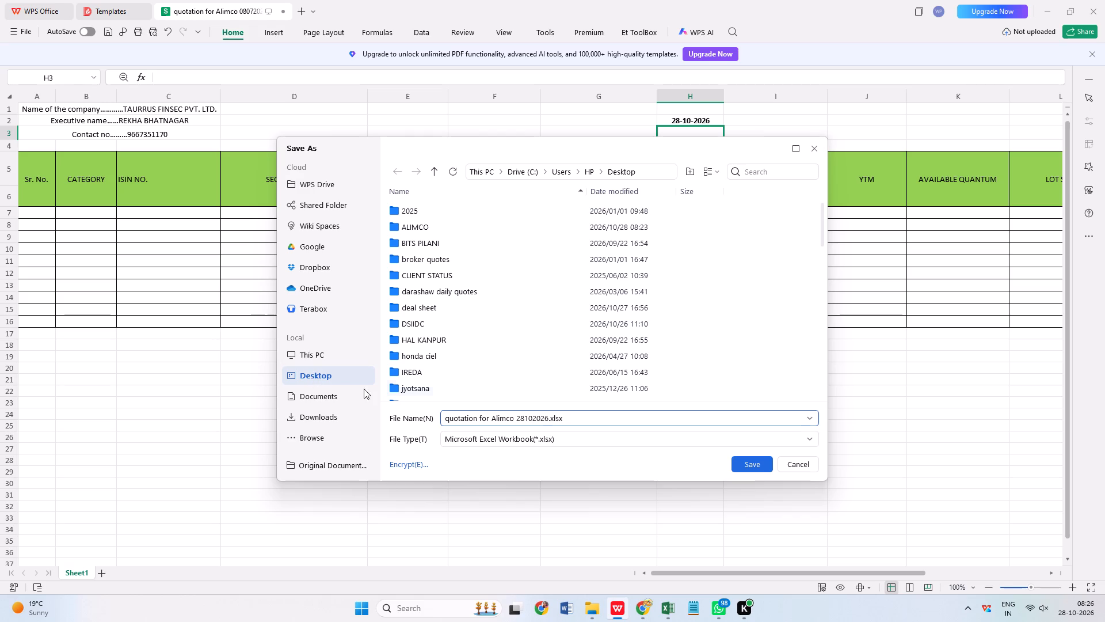
left_click(756, 464)
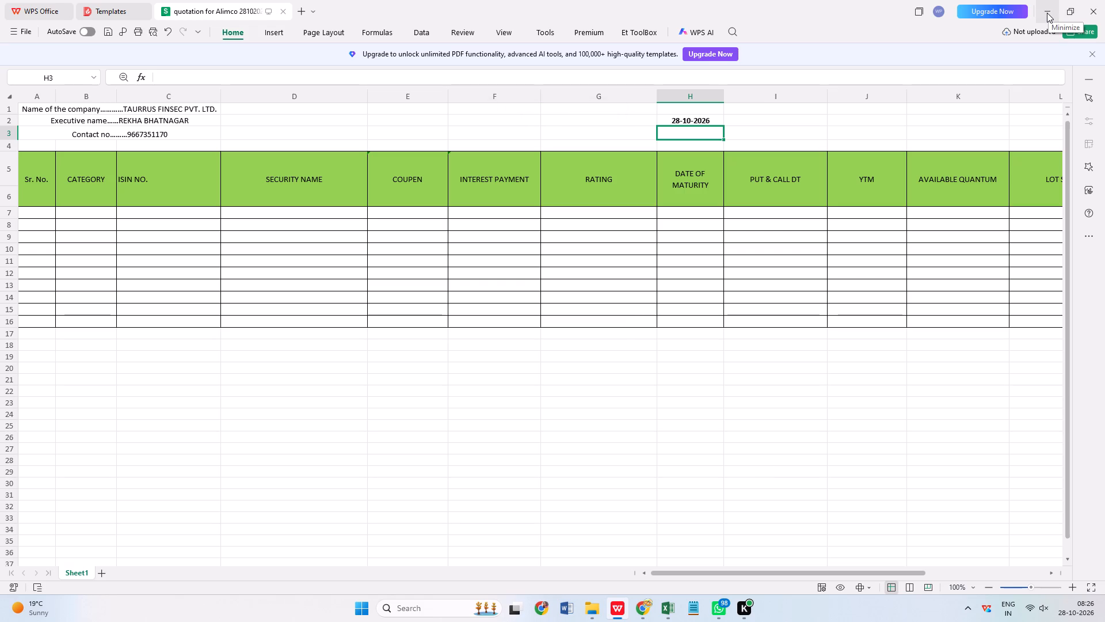
Start the first quotation row (row 7) with Sr. No. 1 and category SDL.
left_click(35, 213)
key("1")
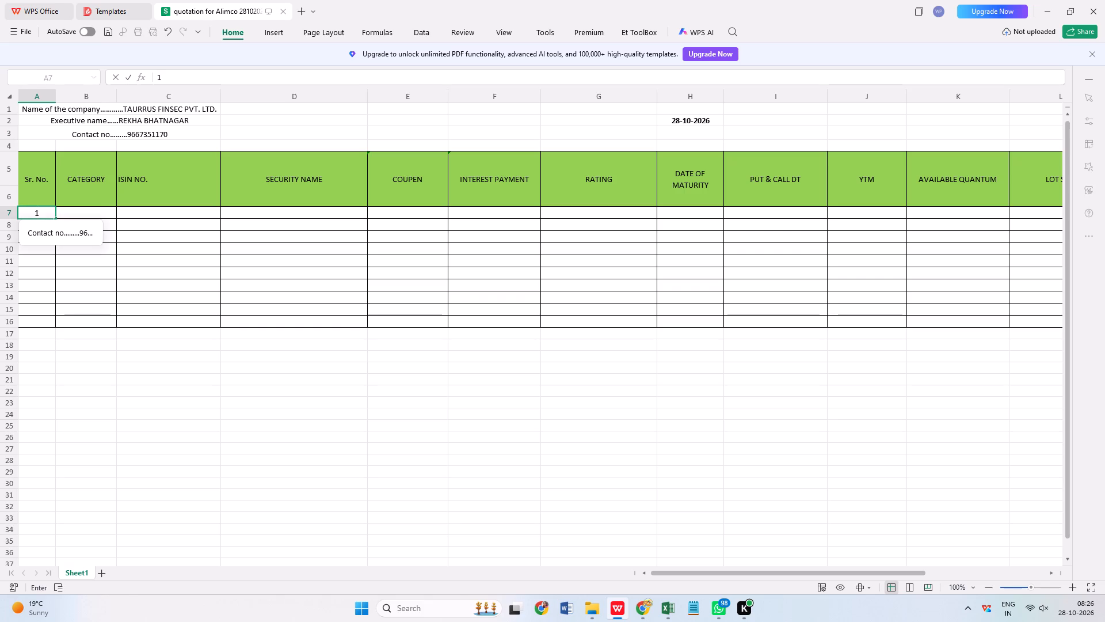
left_click(67, 210)
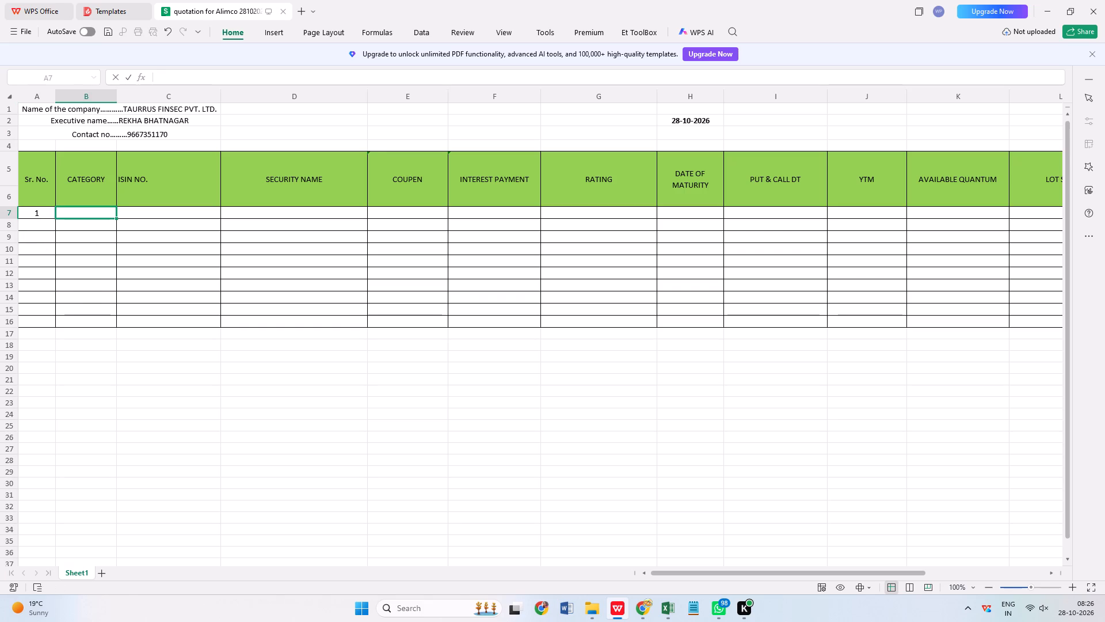
type("sdl")
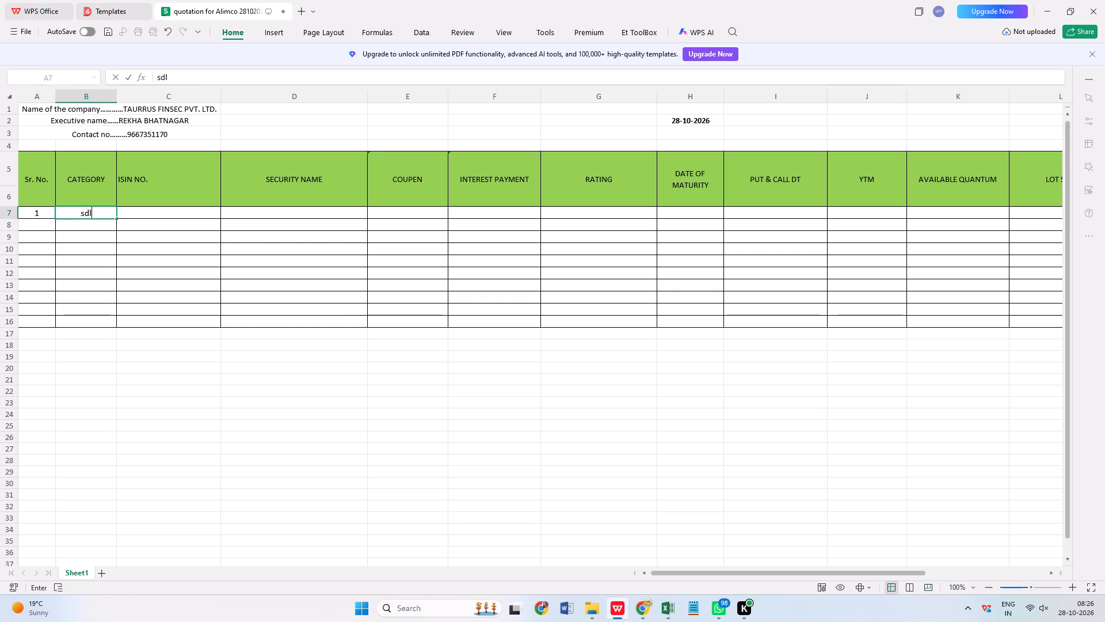
key("BackSpace")
key("BackSpace")
type("SDL")
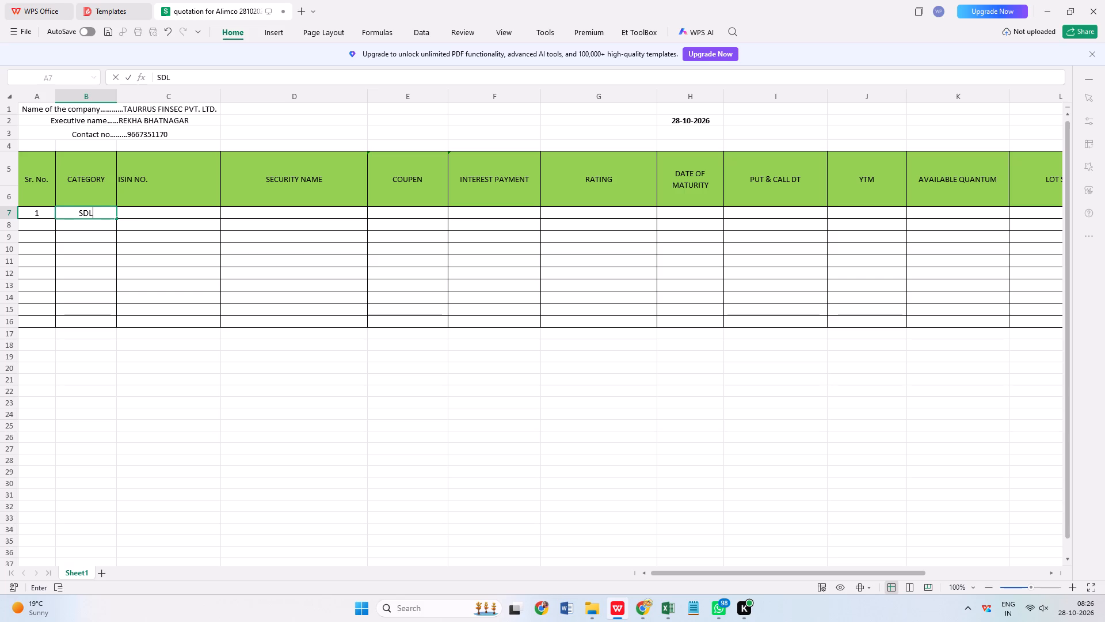
left_click(136, 214)
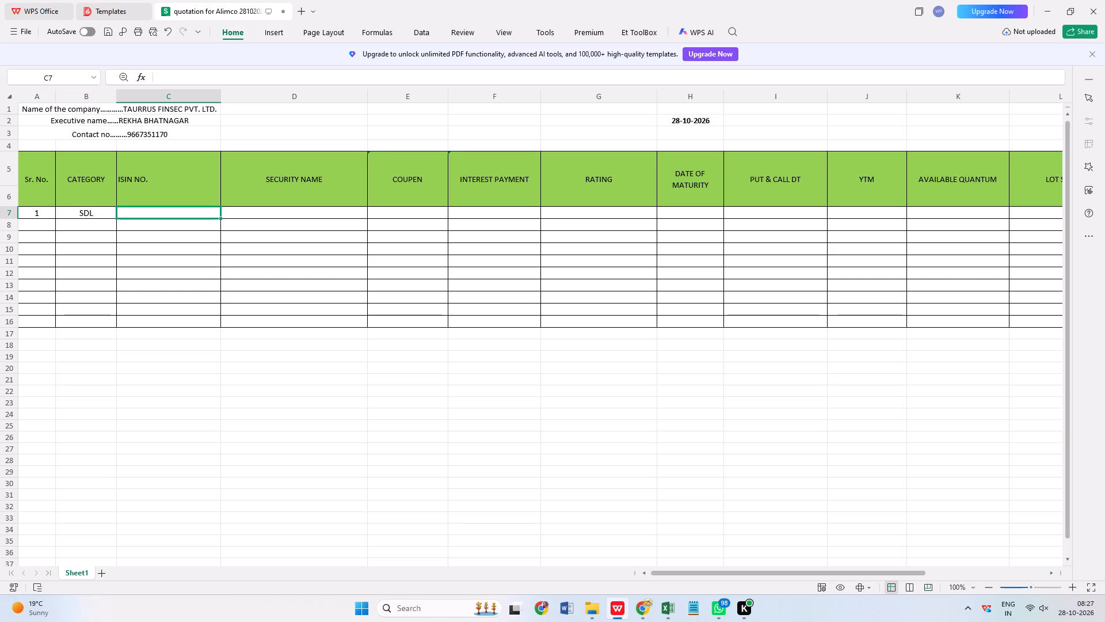
Enter the security name "8.23% RAJASTHAN SDL 2042" and a coupon of 8.23% in row 7.
left_click(257, 211)
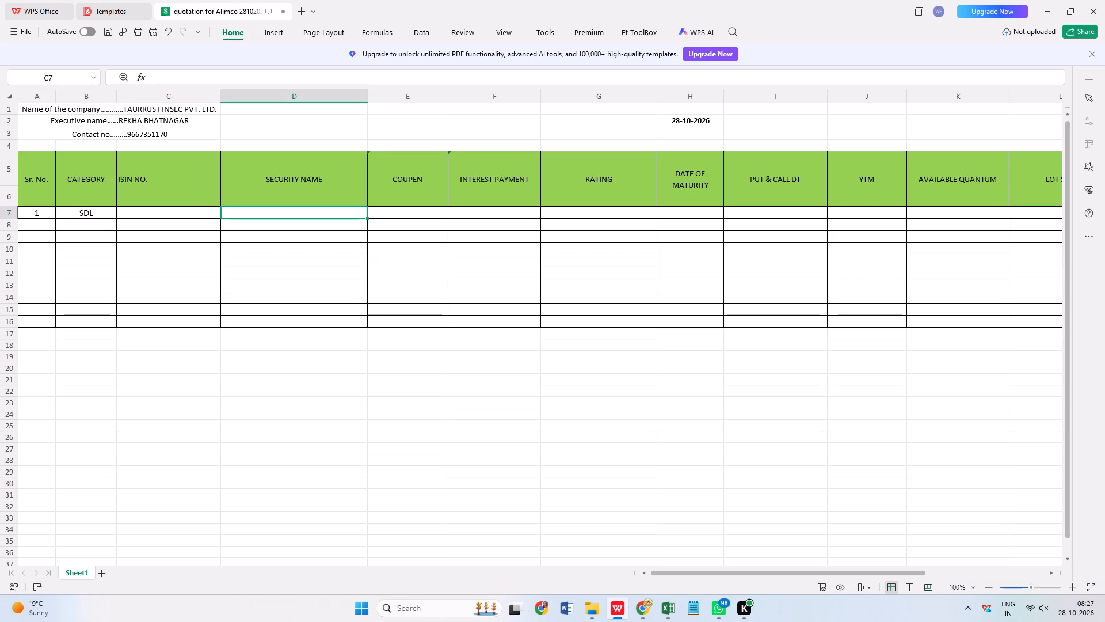
type("8.29")
key("BackSpace")
key("3")
type("%")
key("space")
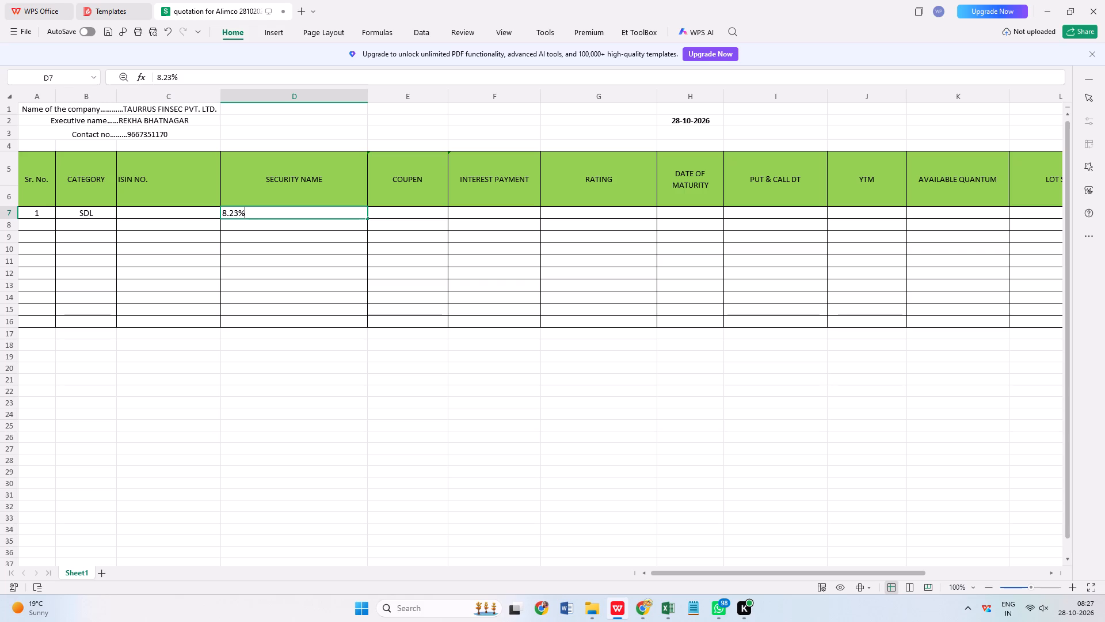
type("RAJASTHAN S")
type("DL 2042")
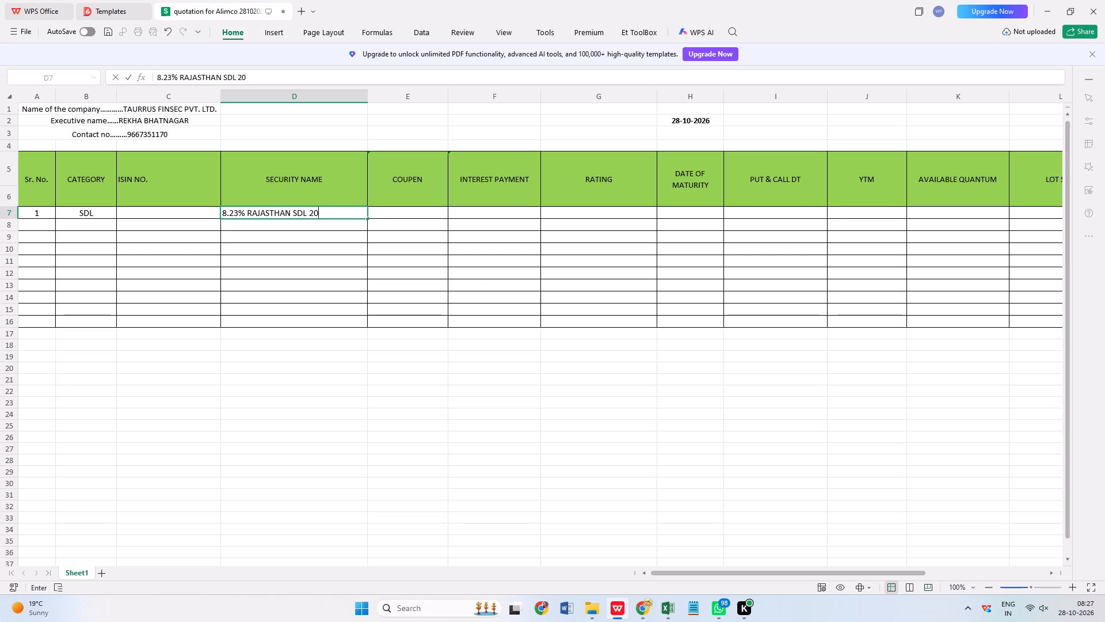
left_click(426, 208)
type("8.23")
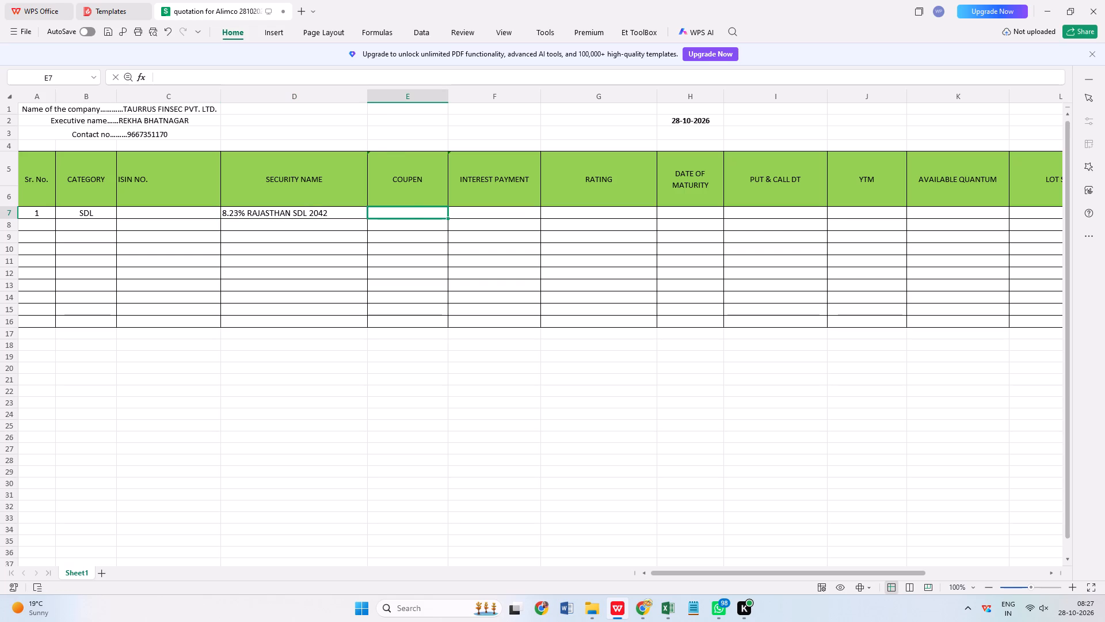
left_click(485, 215)
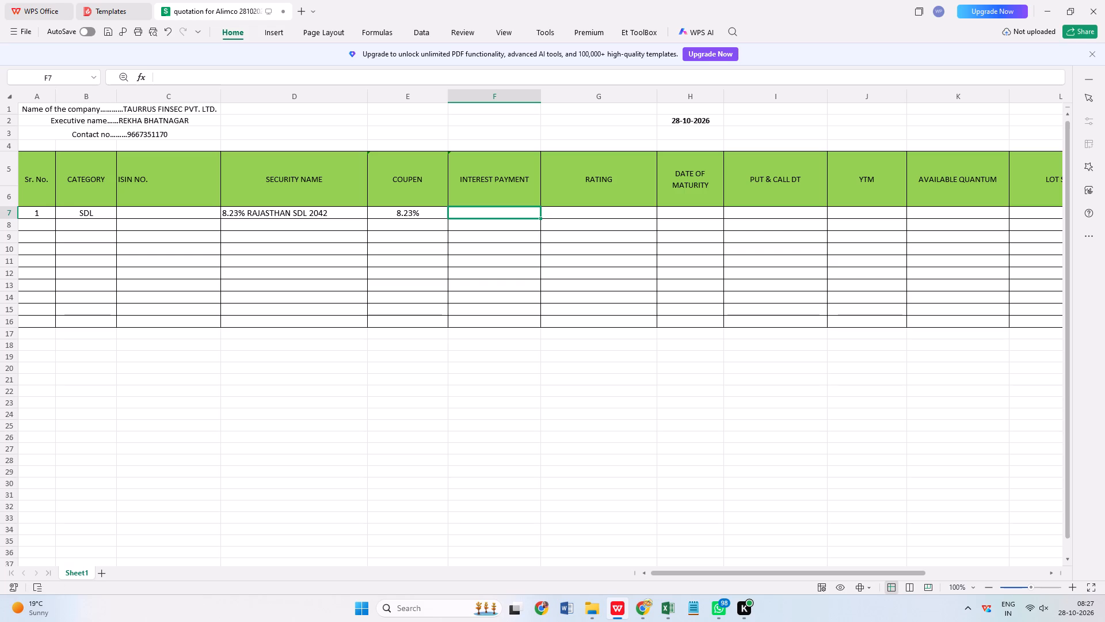
Save the changes to the 28102026 quotation workbook.
key("ctrl+s")
key("ctrl+s")
Minimize the quotation workbook and the browser window to get back to the ALIMCO folder in File Explorer.
left_click(1049, 12)
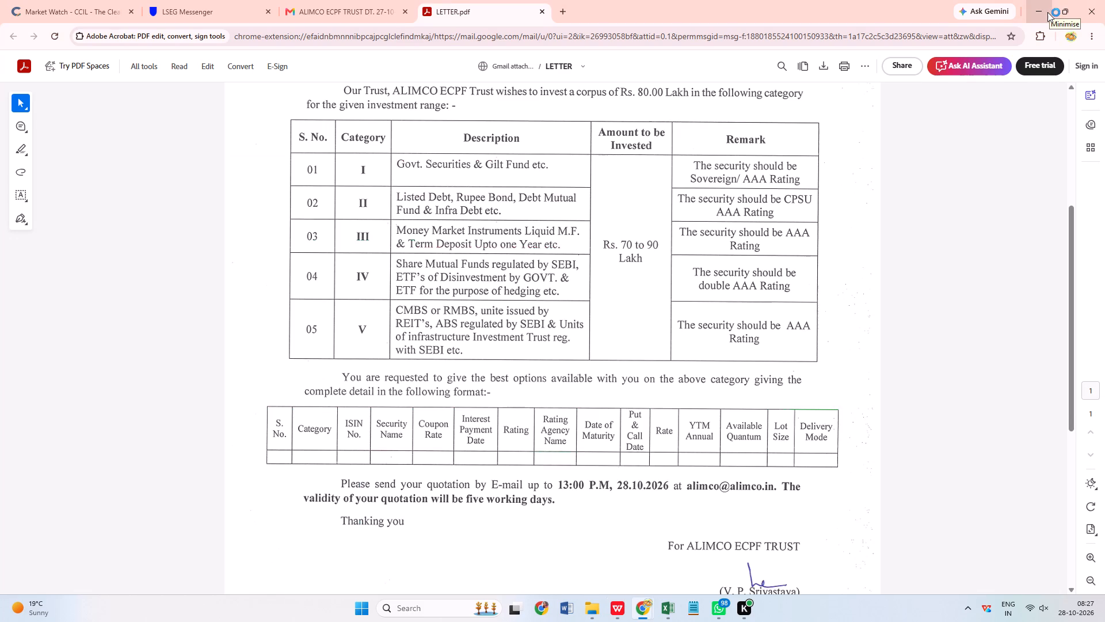
left_click(1039, 13)
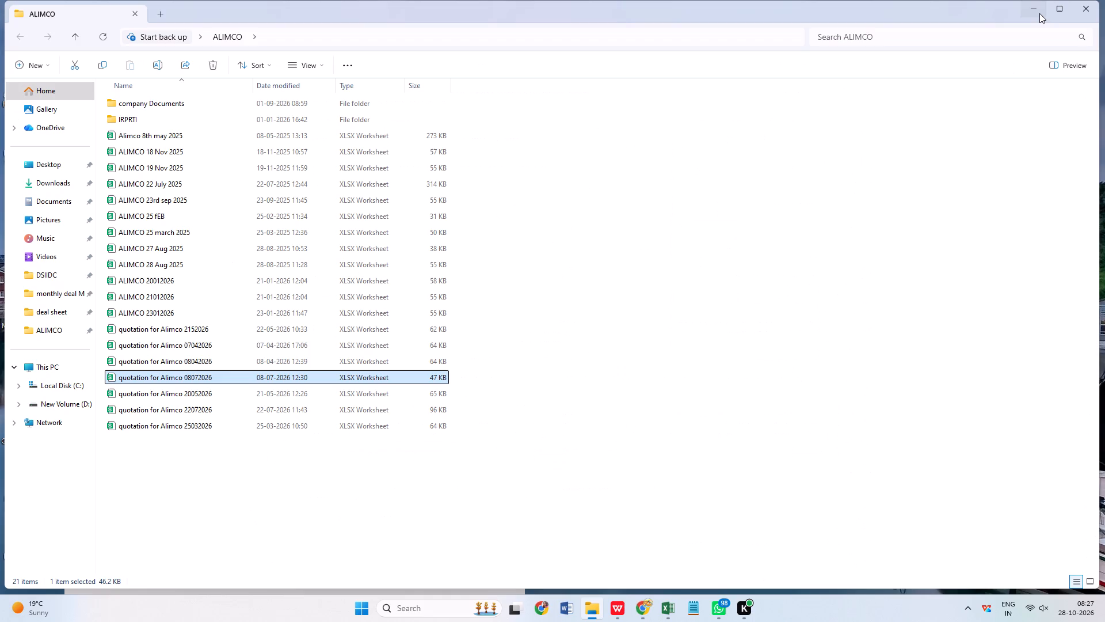
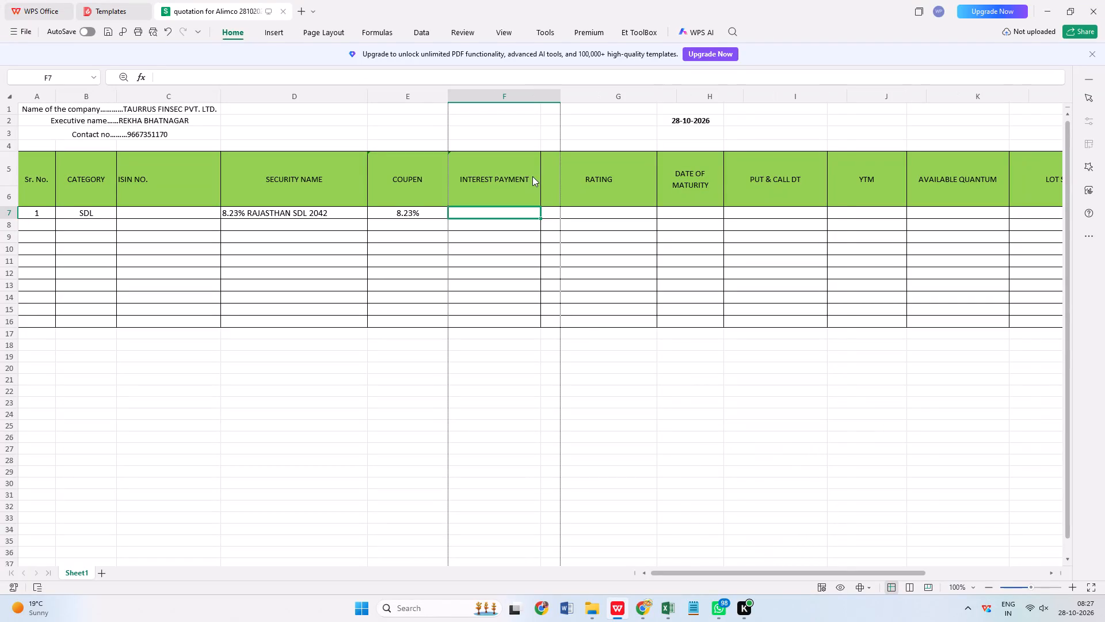
Widen column F, change its header to "INTEREST PAYMENT DATE" and save the workbook.
double_click(547, 179)
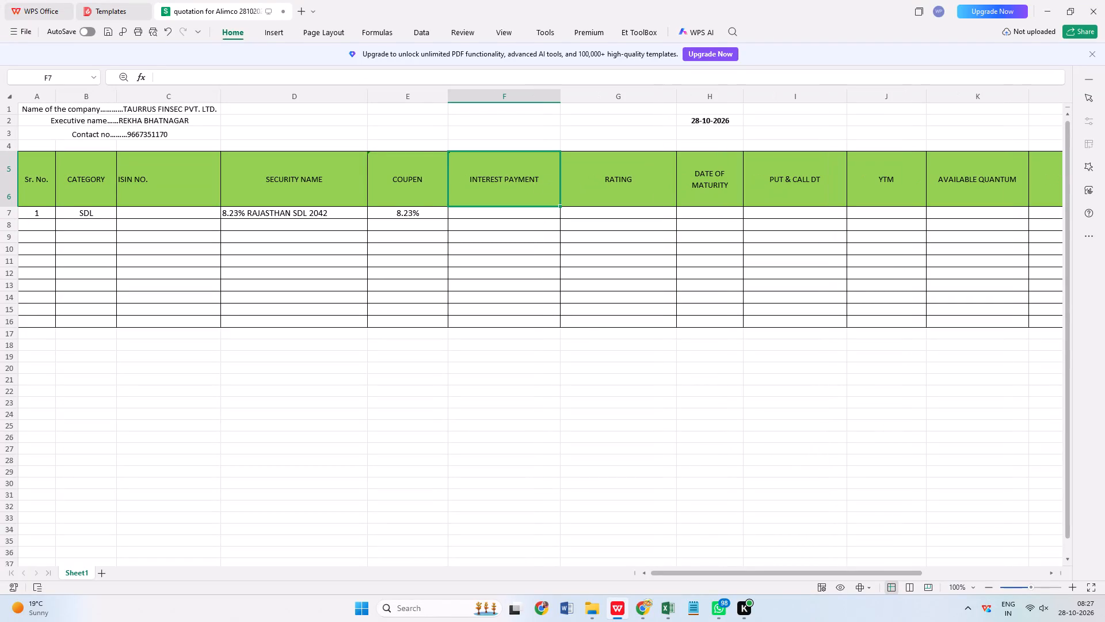
double_click(547, 179)
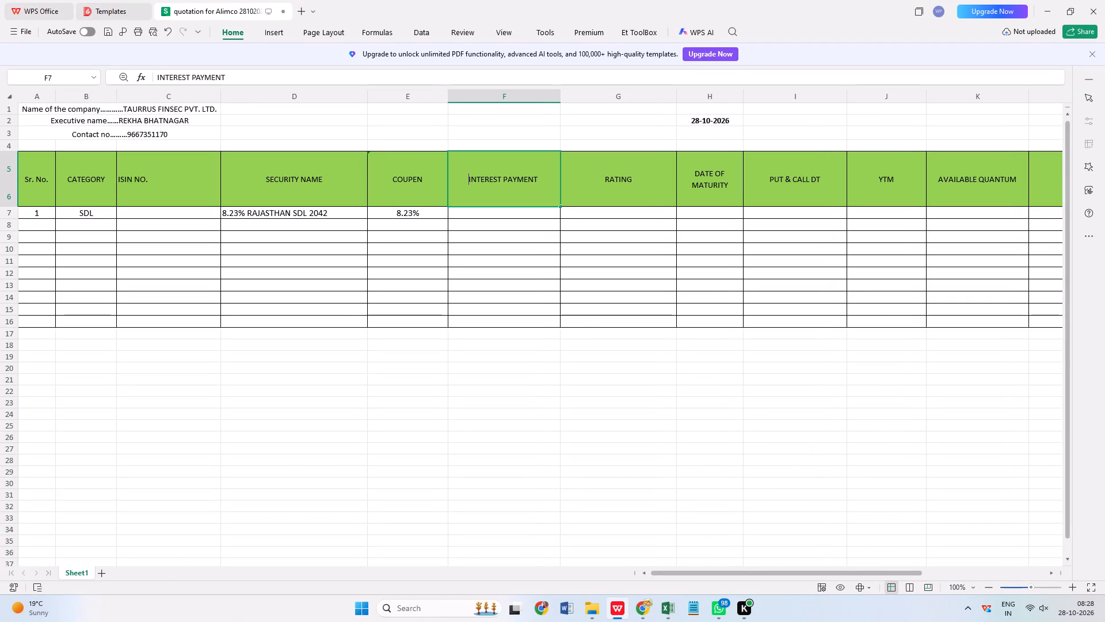
left_click(543, 177)
type("DATE")
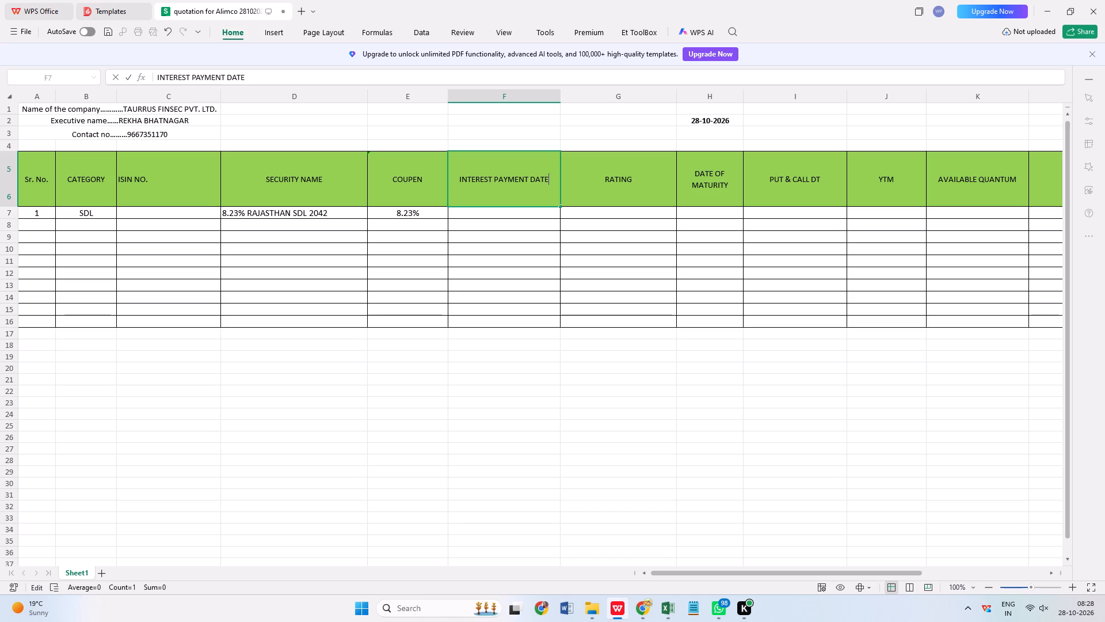
left_click(542, 226)
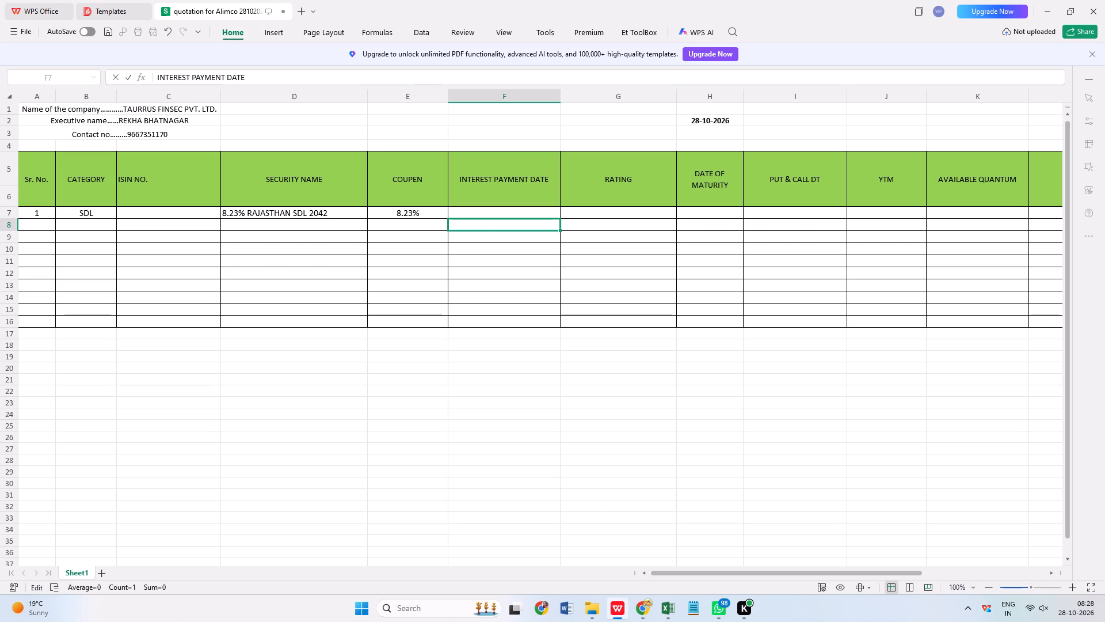
key("ctrl+s")
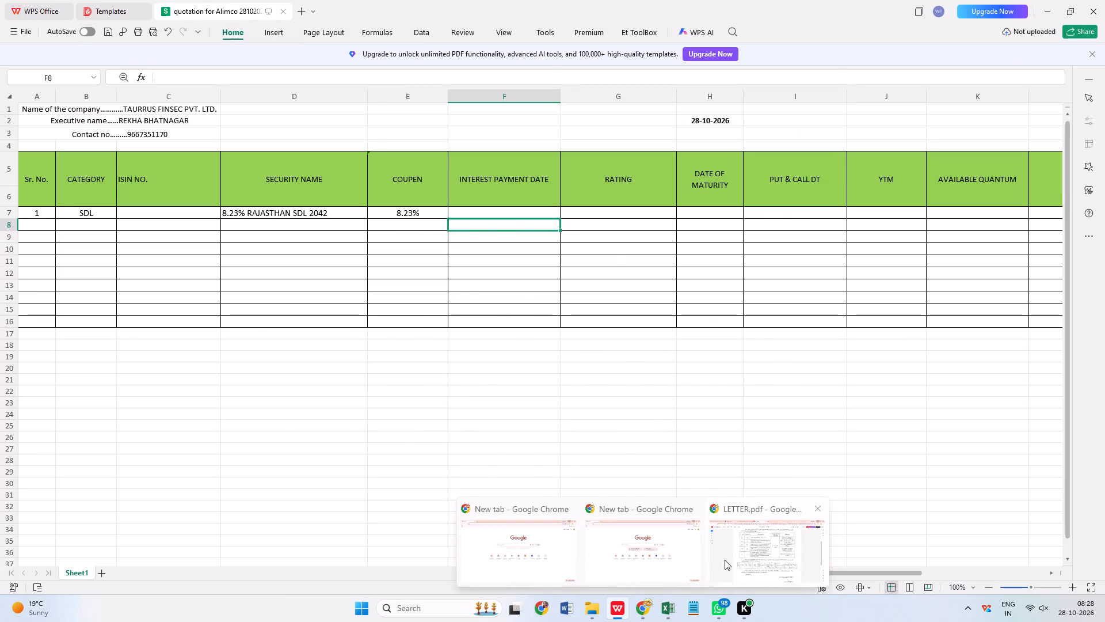
Compare the quotation's column headers with the requested format table in LETTER.pdf.
left_click(776, 560)
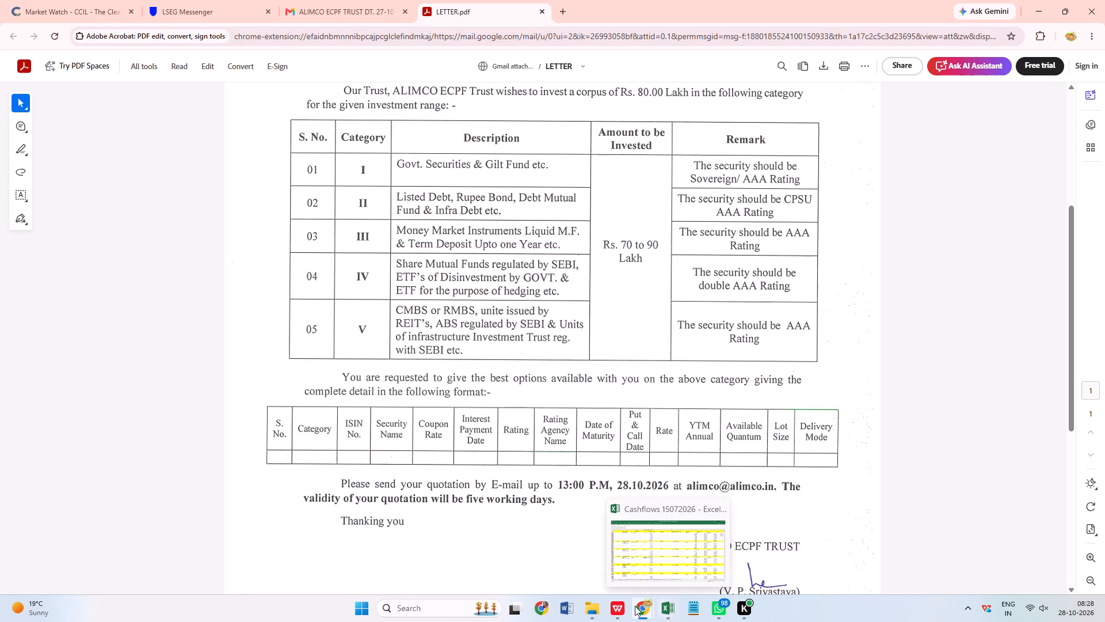
left_click(614, 604)
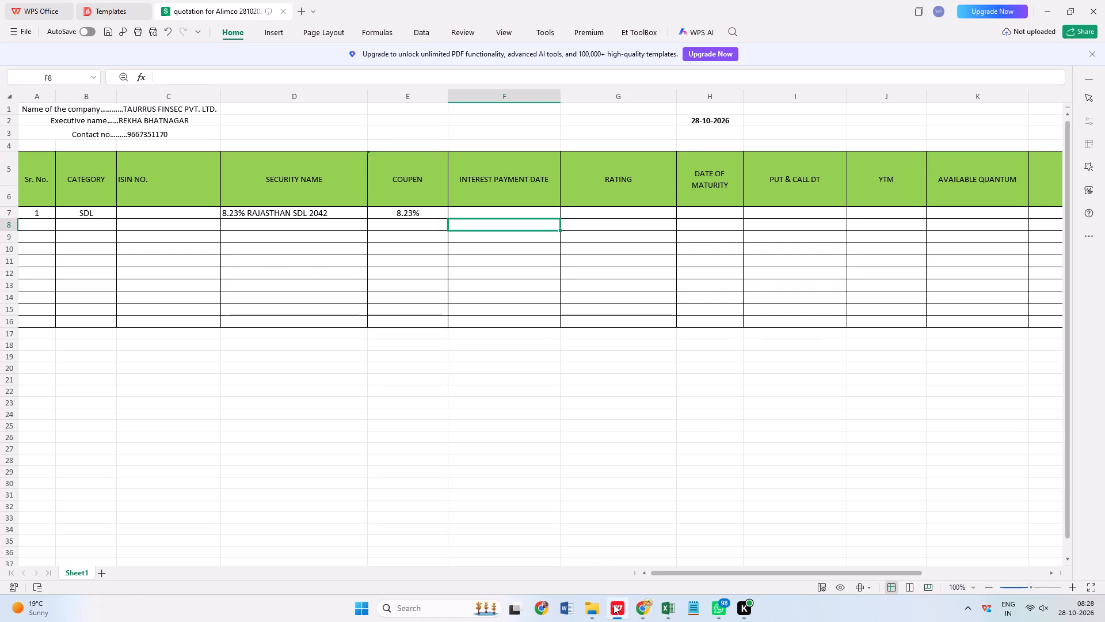
left_click(614, 604)
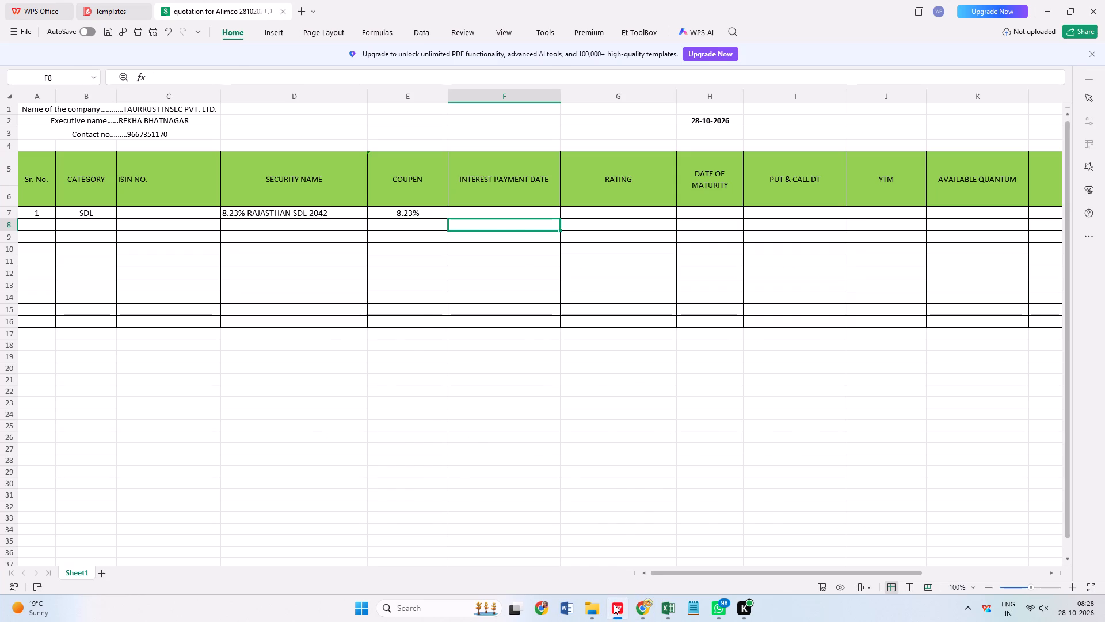
left_click(614, 604)
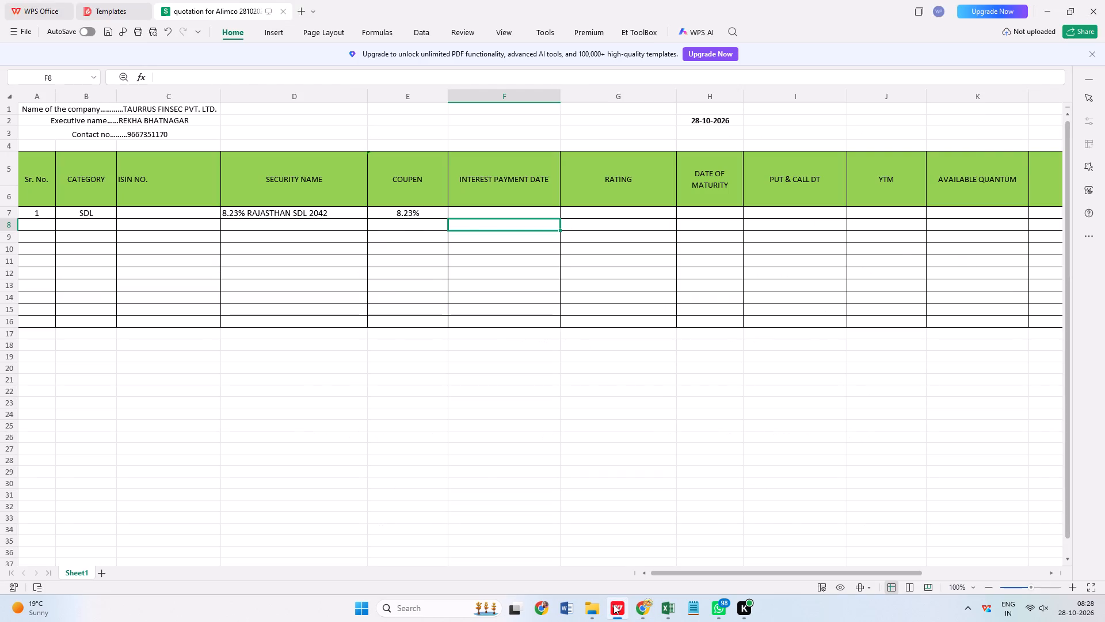
left_click(614, 604)
left_click(614, 604)
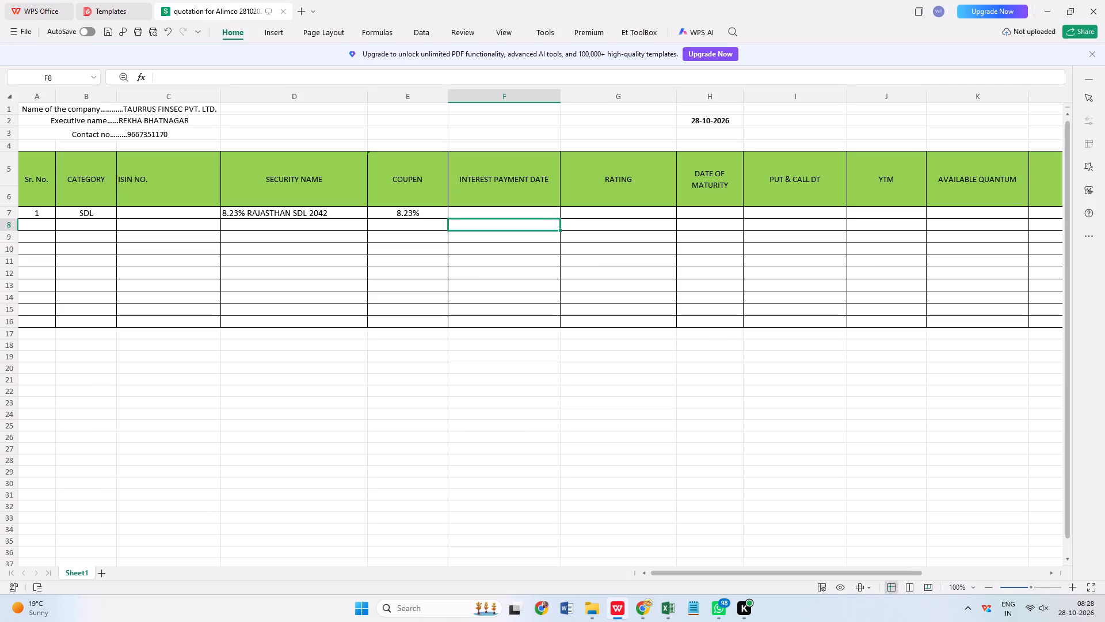
Change the column E header to "COUPEN RATE" and check the header list against the letter's format table.
triple_click(430, 179)
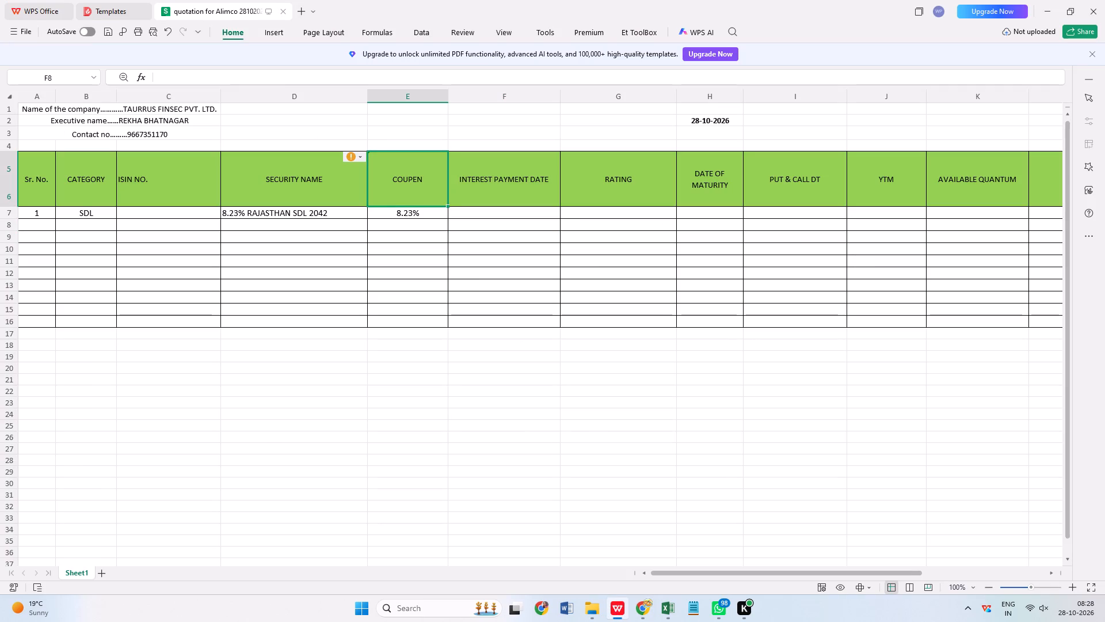
left_click(428, 178)
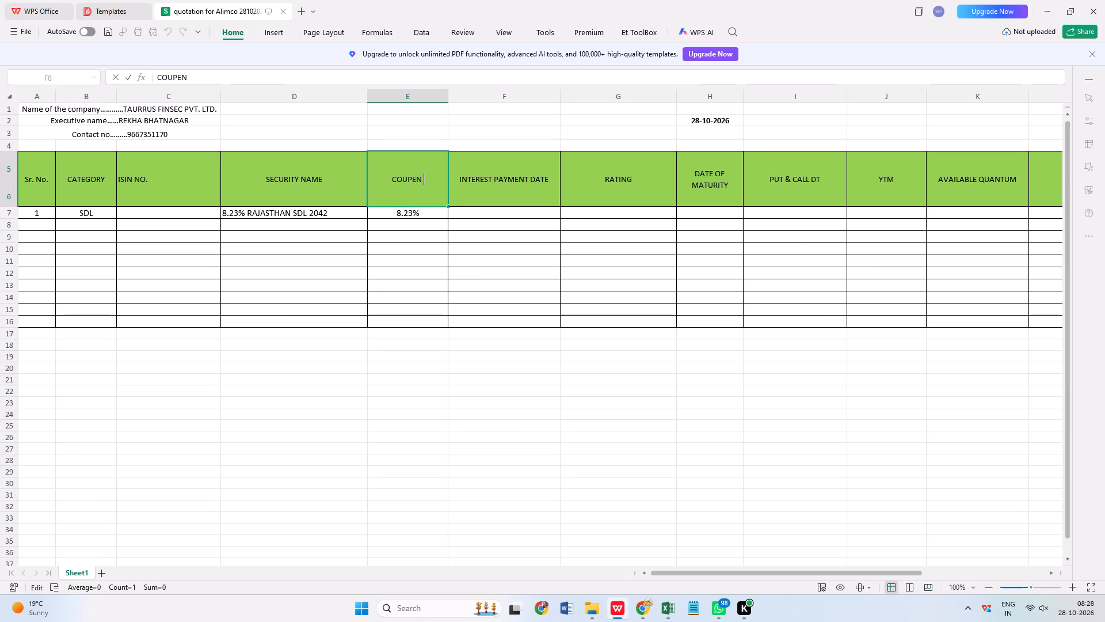
key("r")
type("ATE")
left_click(612, 610)
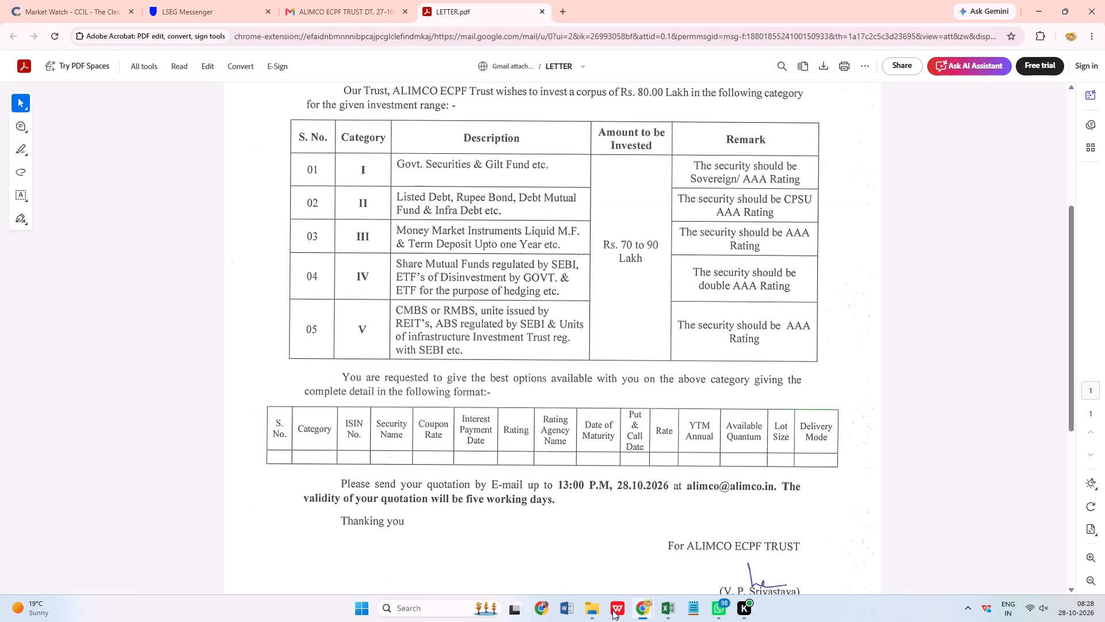
left_click(612, 610)
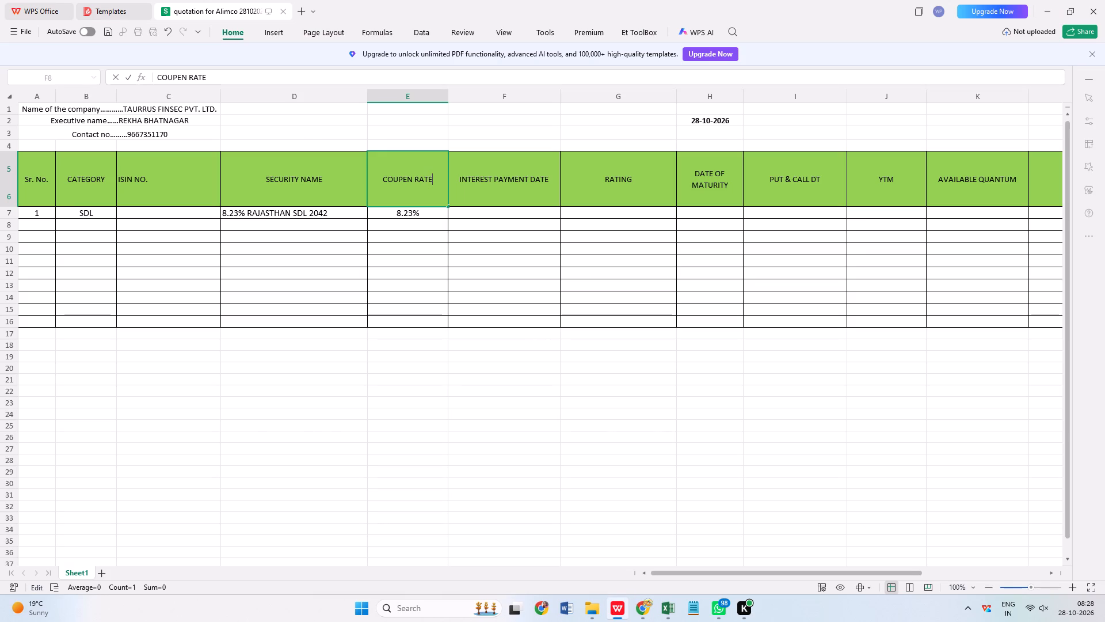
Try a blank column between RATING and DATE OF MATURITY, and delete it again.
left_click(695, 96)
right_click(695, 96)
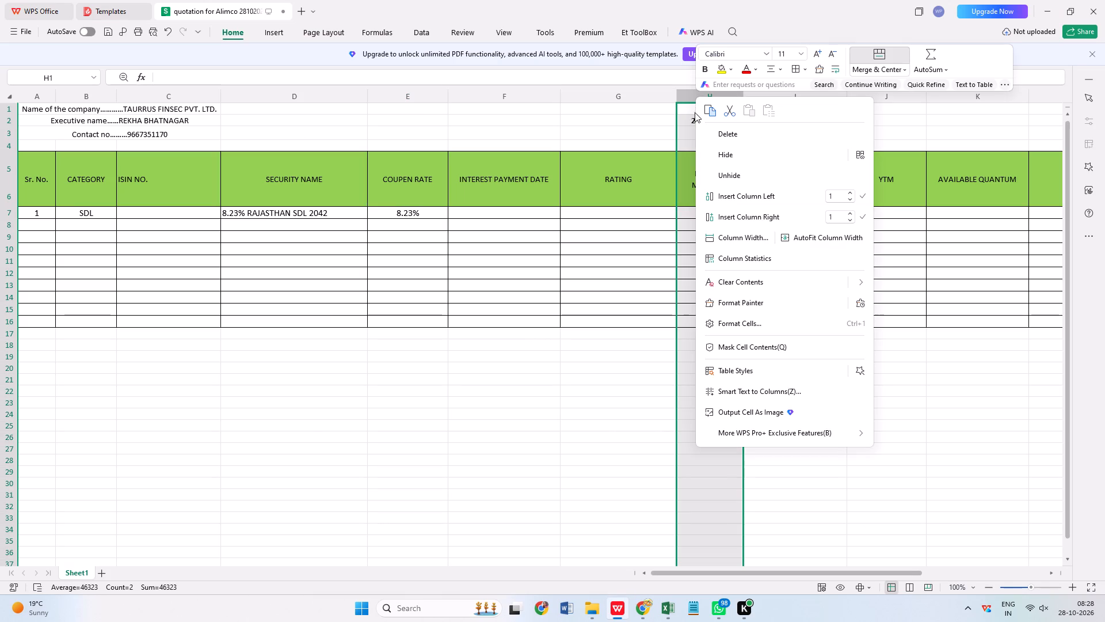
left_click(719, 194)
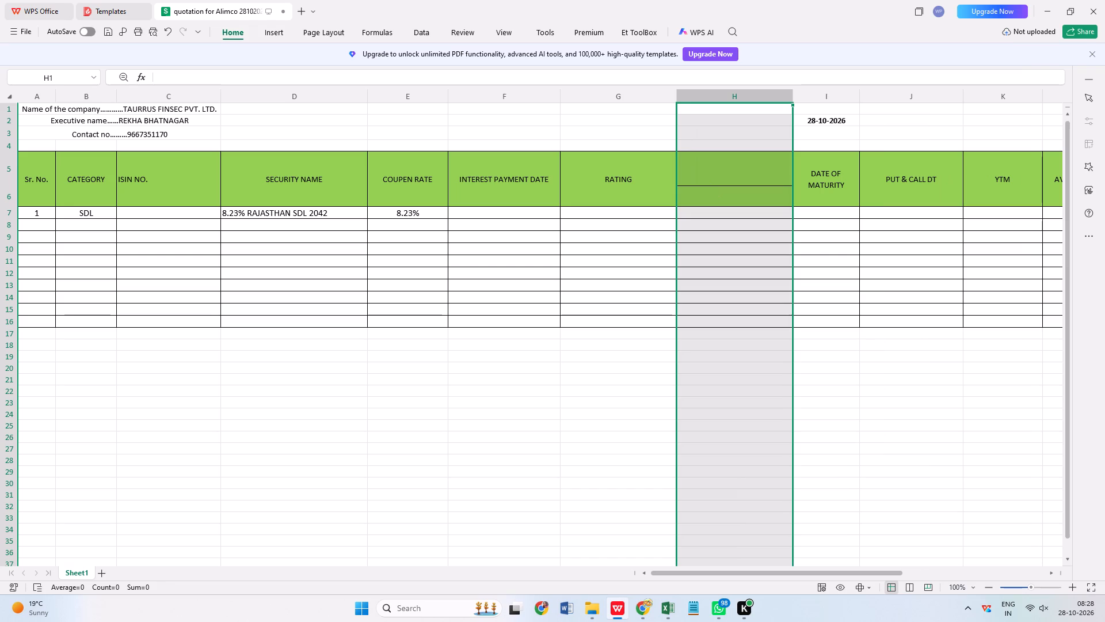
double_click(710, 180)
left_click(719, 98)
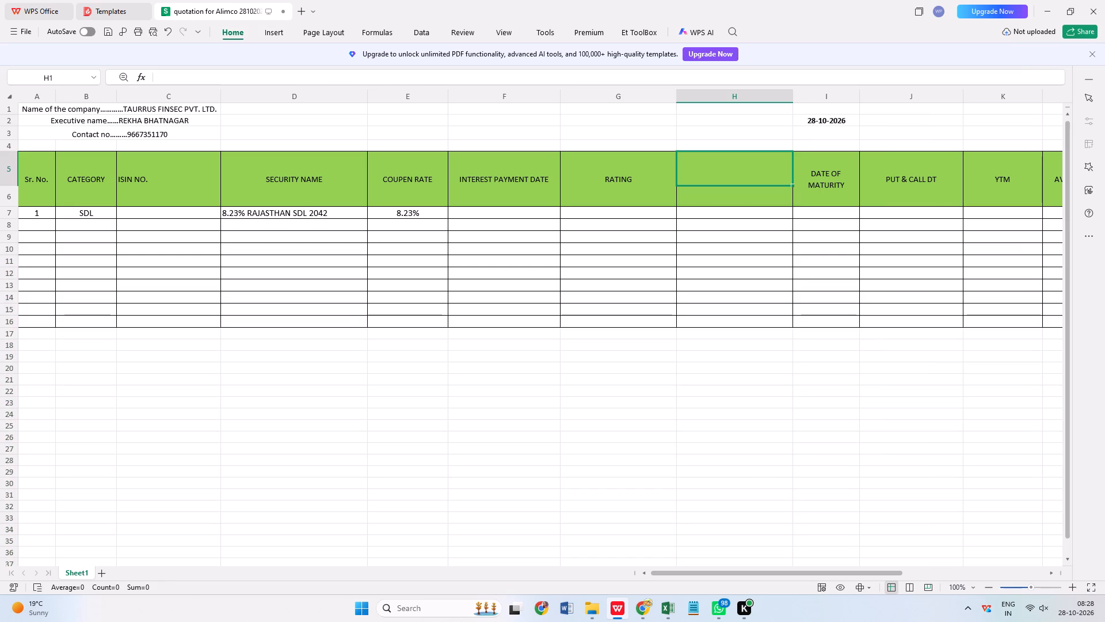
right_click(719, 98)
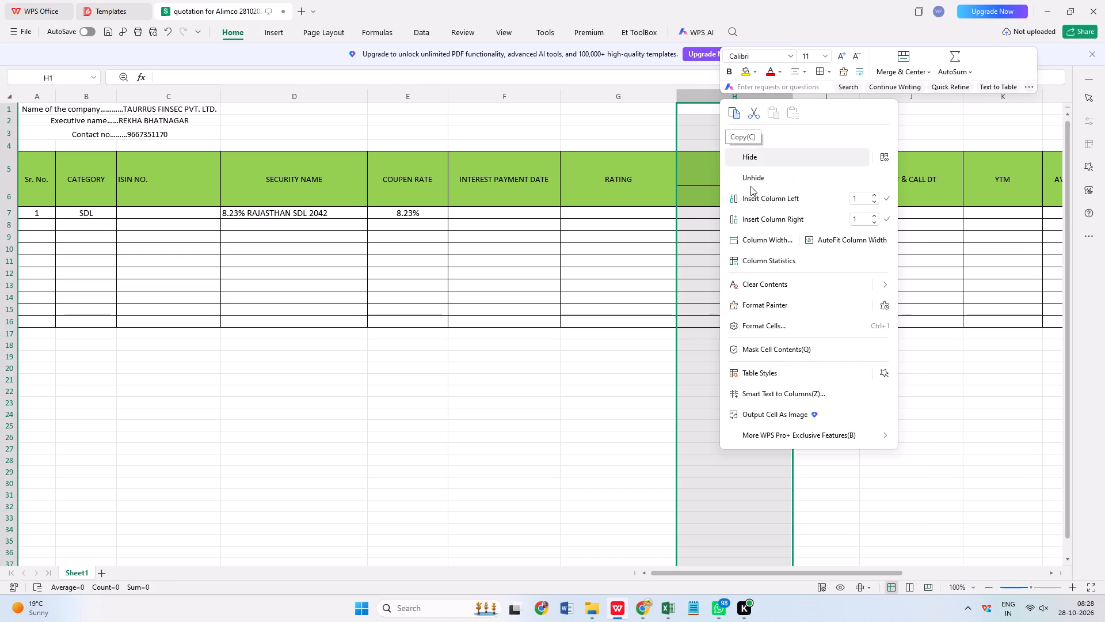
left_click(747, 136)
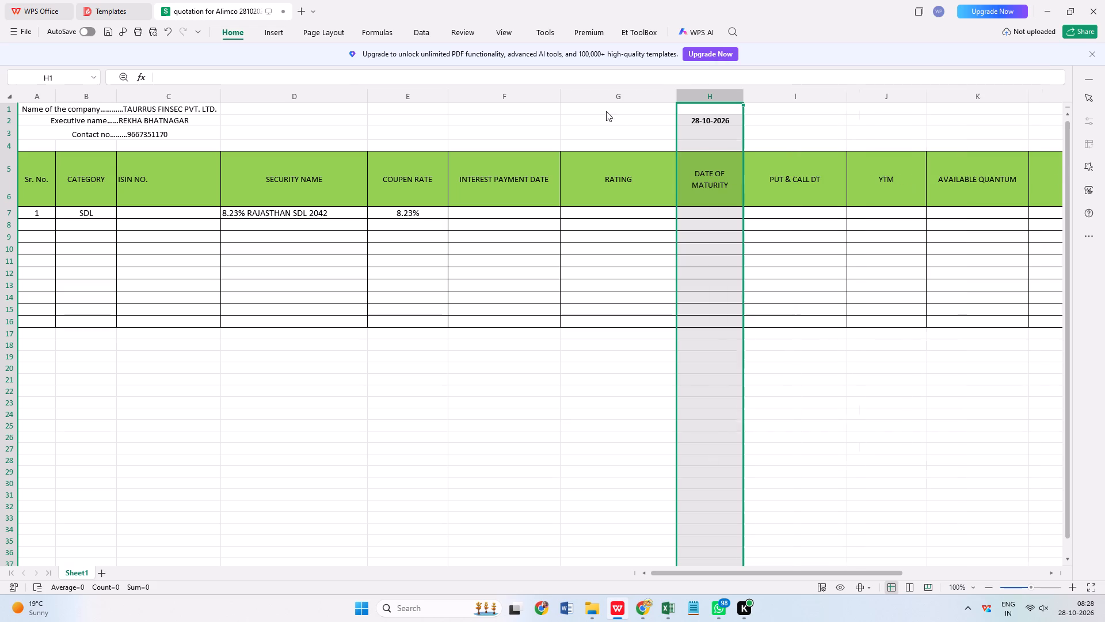
Insert one blank column between INTEREST PAYMENT DATE and RATING.
left_click(578, 92)
right_click(579, 92)
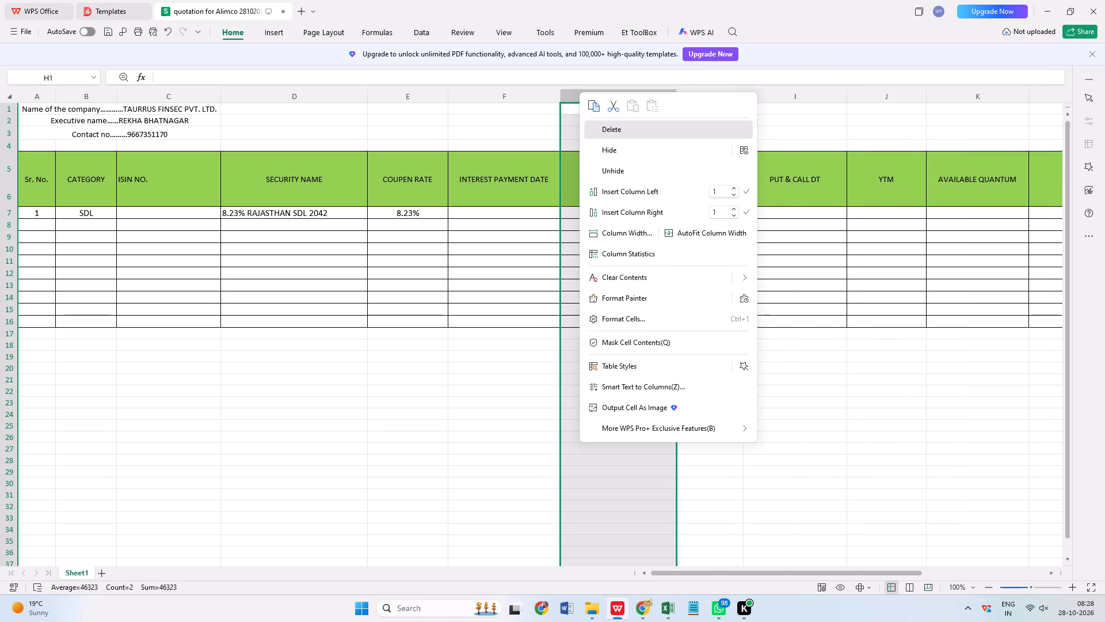
left_click(609, 189)
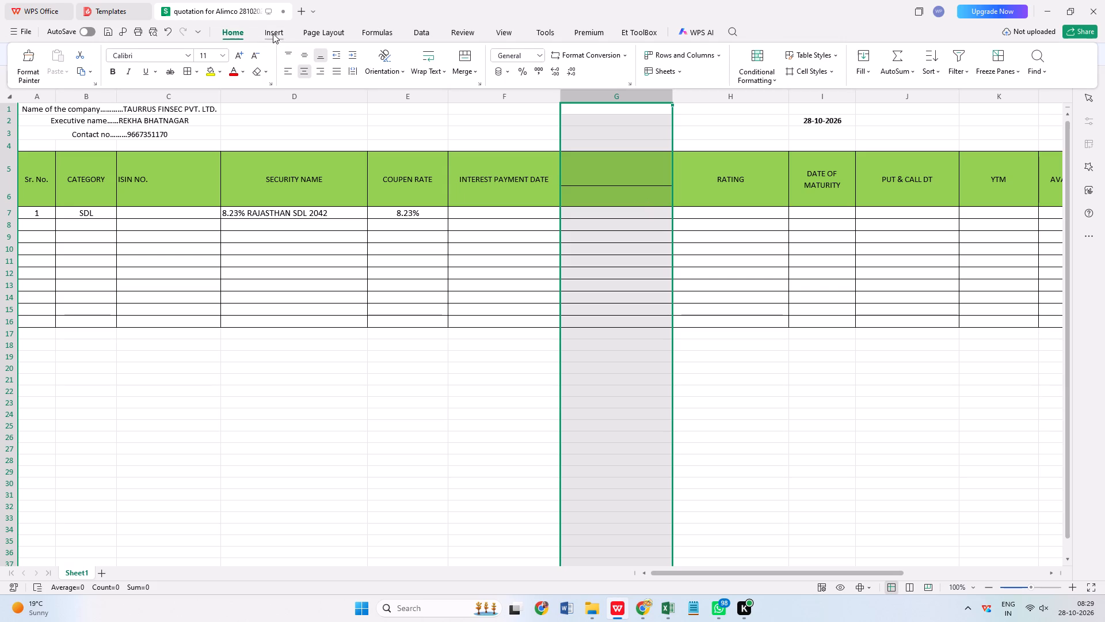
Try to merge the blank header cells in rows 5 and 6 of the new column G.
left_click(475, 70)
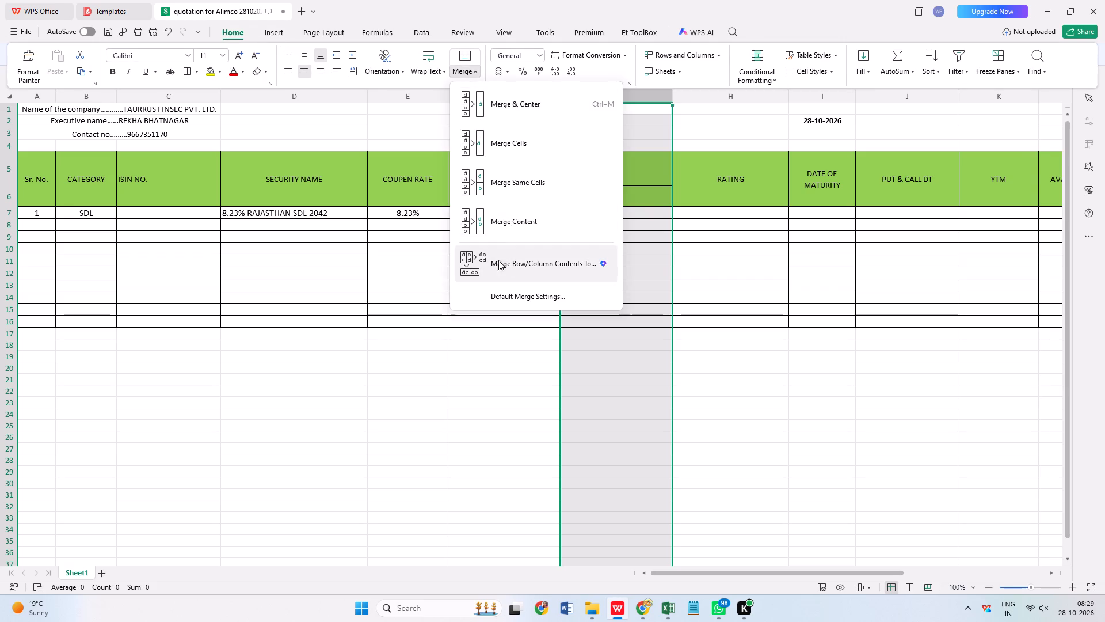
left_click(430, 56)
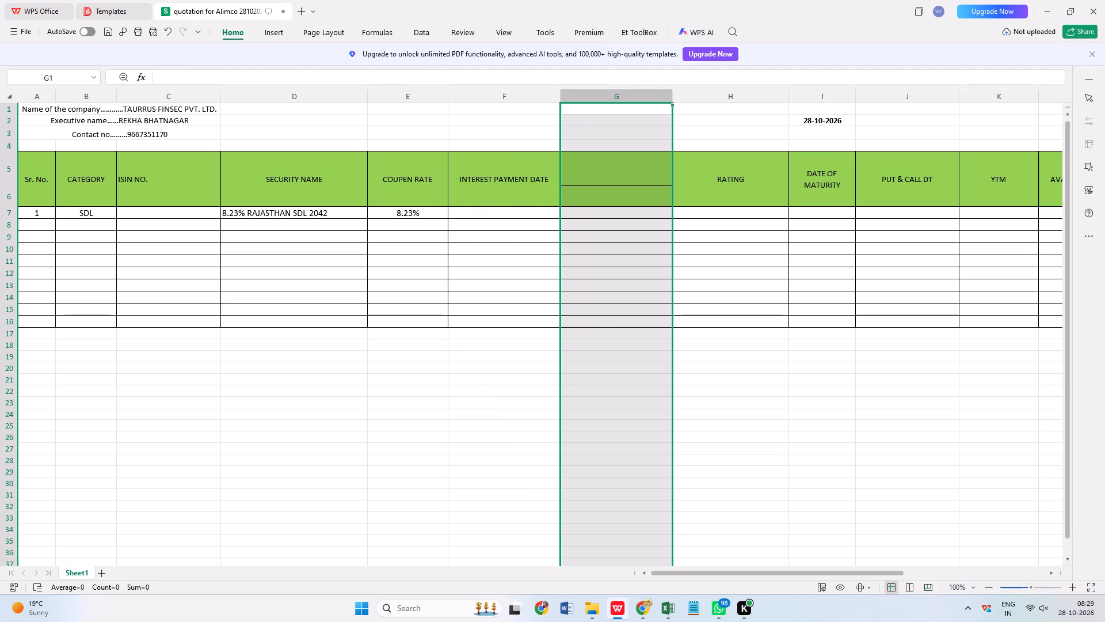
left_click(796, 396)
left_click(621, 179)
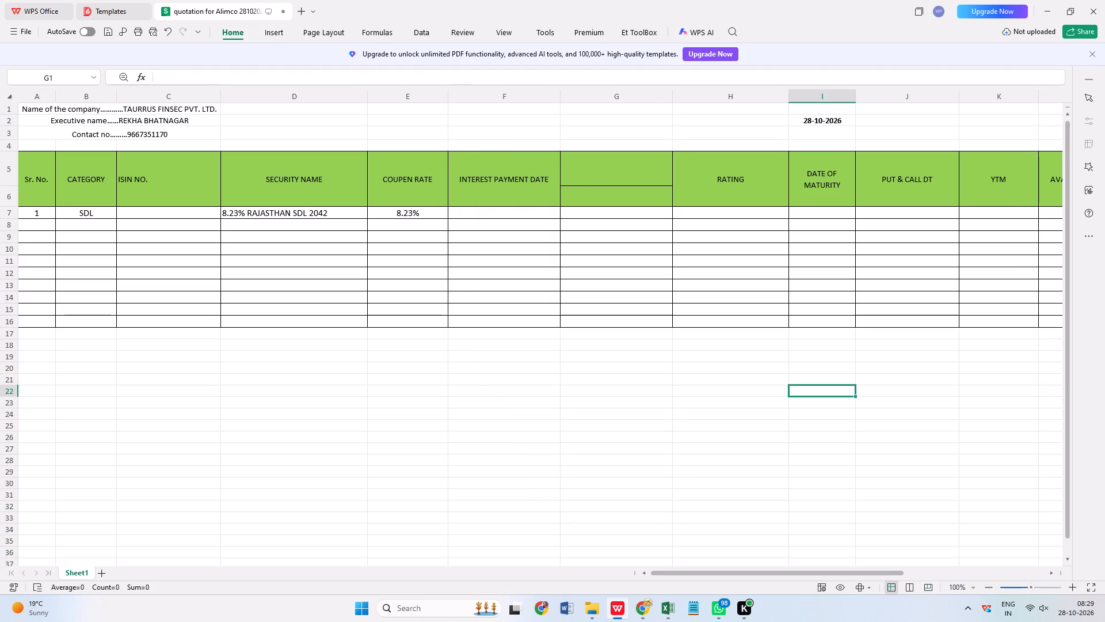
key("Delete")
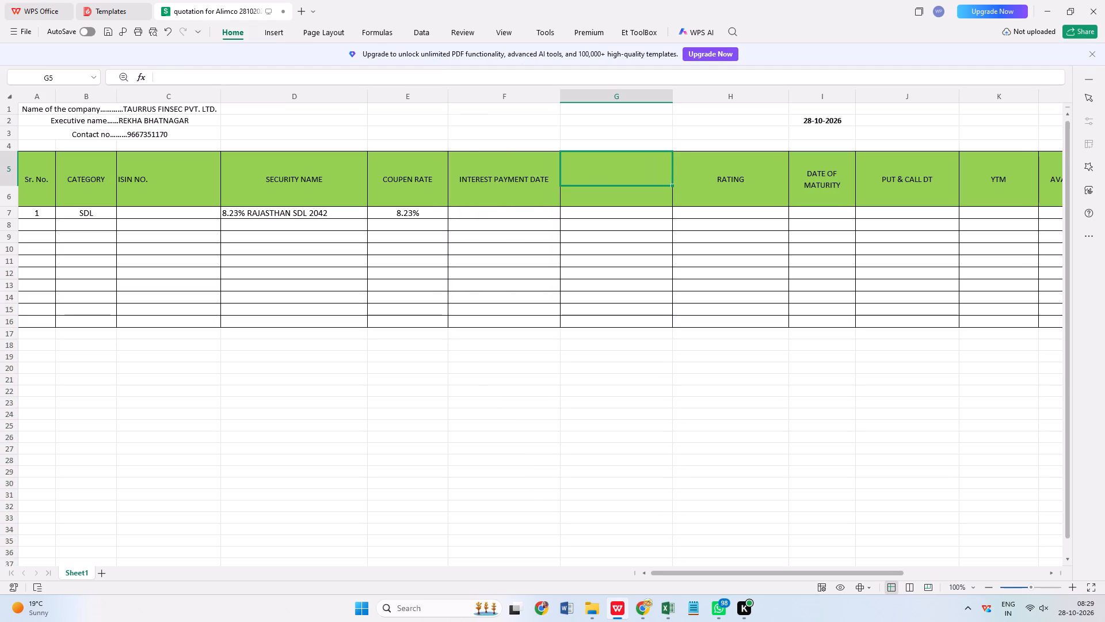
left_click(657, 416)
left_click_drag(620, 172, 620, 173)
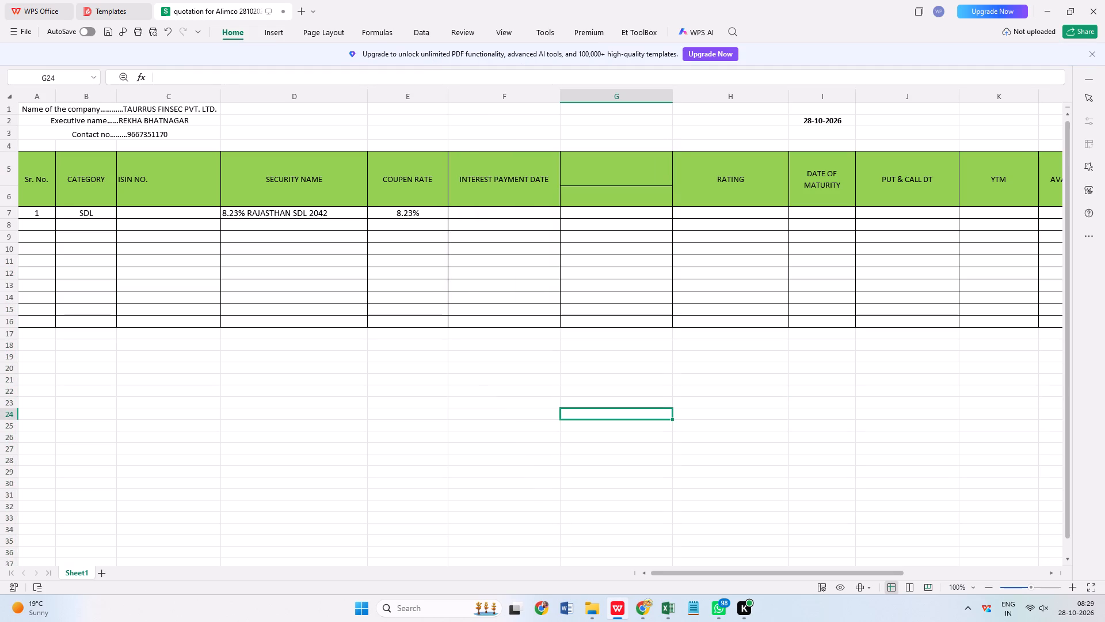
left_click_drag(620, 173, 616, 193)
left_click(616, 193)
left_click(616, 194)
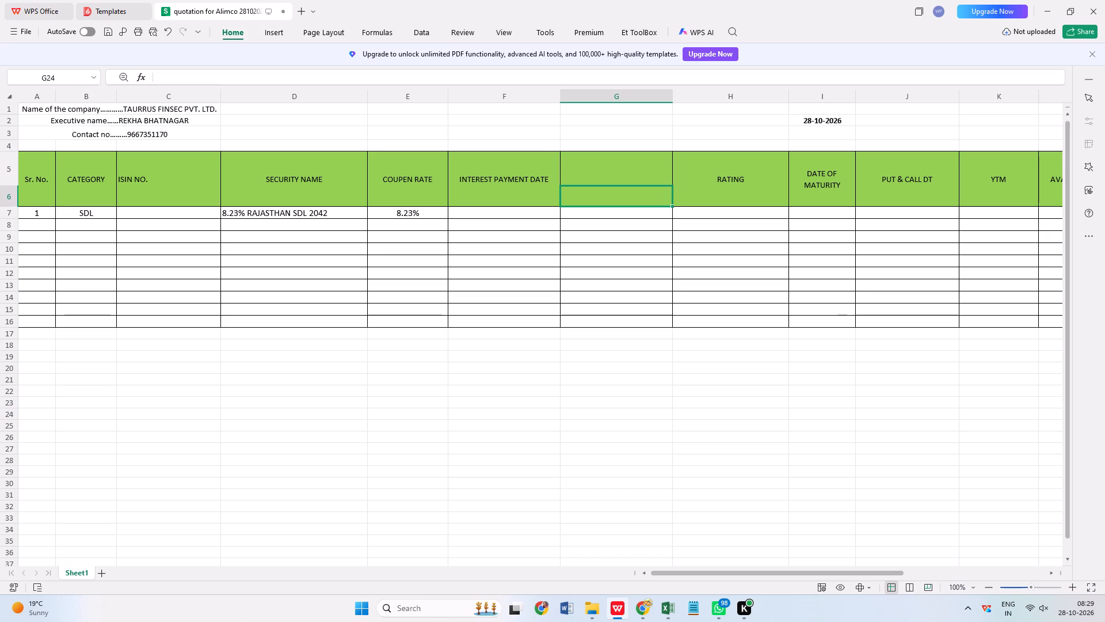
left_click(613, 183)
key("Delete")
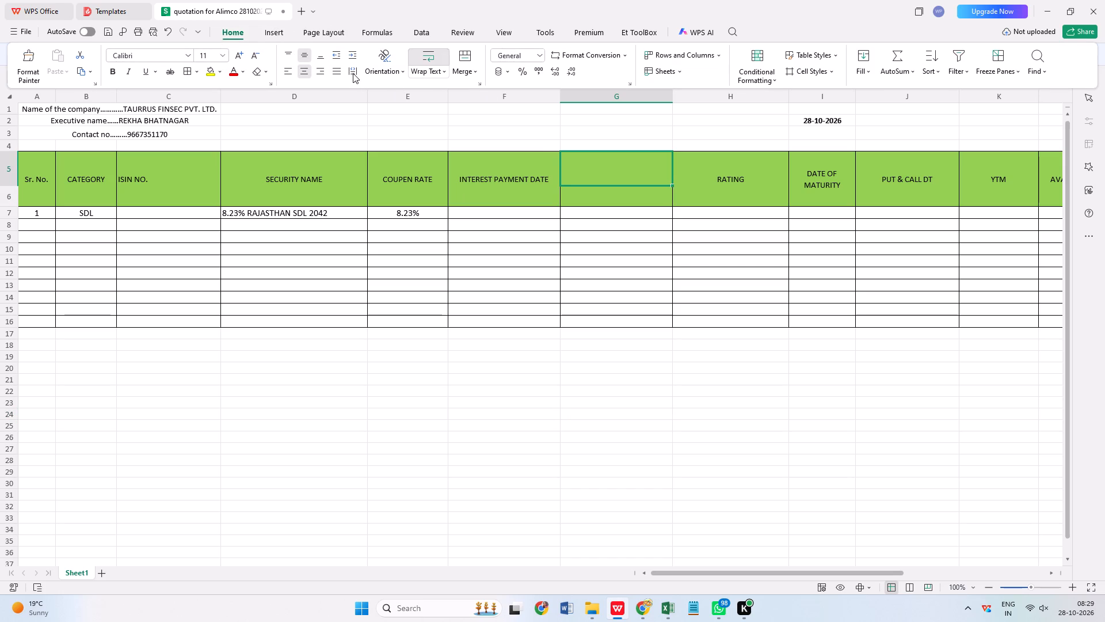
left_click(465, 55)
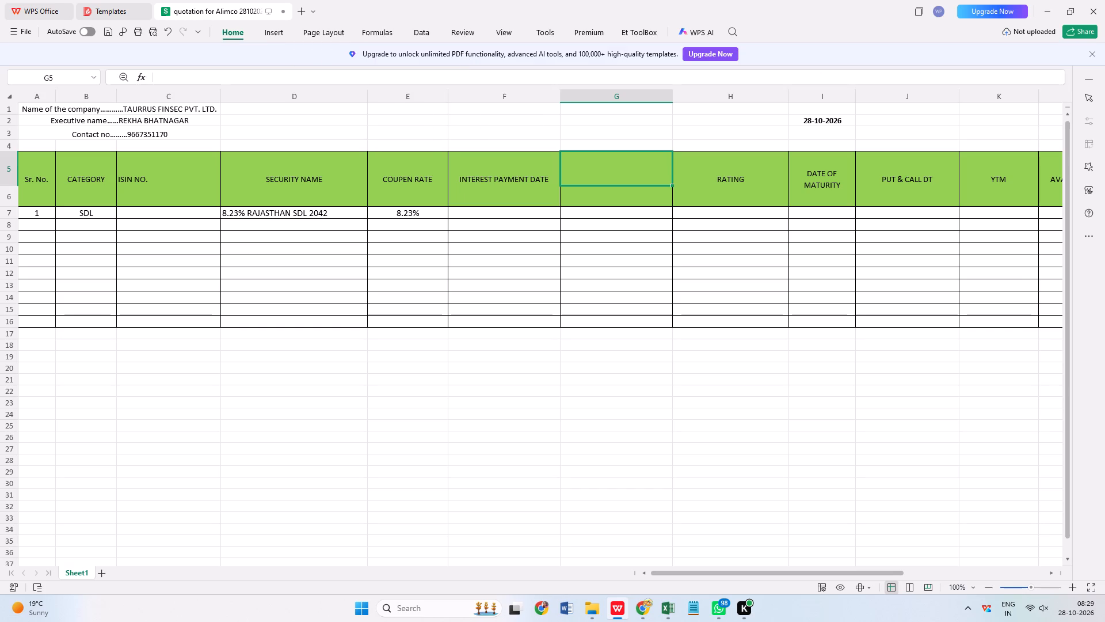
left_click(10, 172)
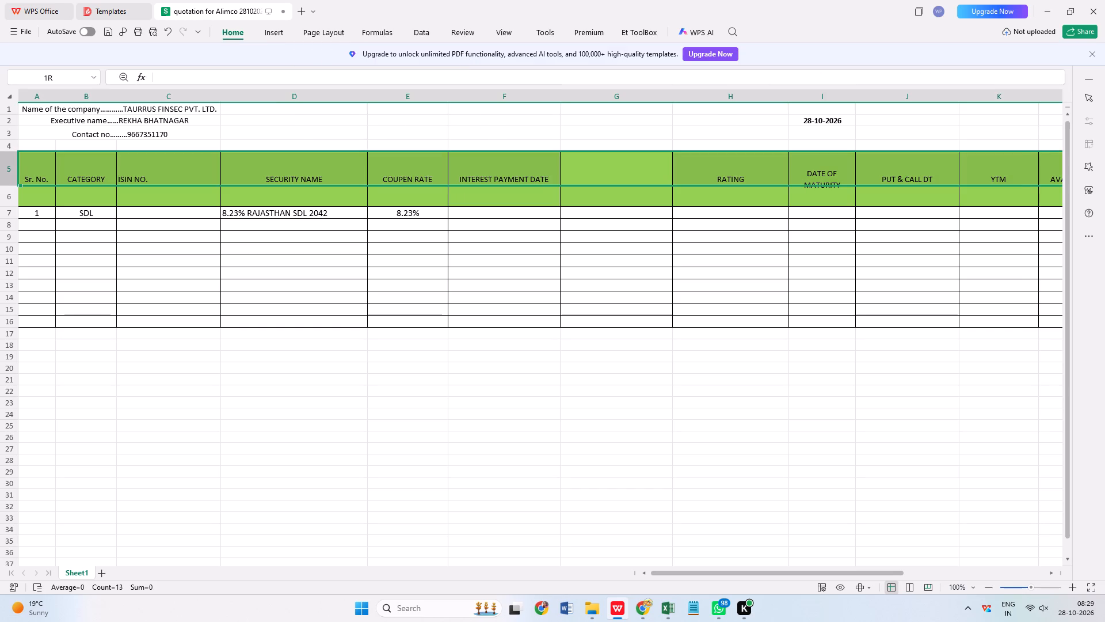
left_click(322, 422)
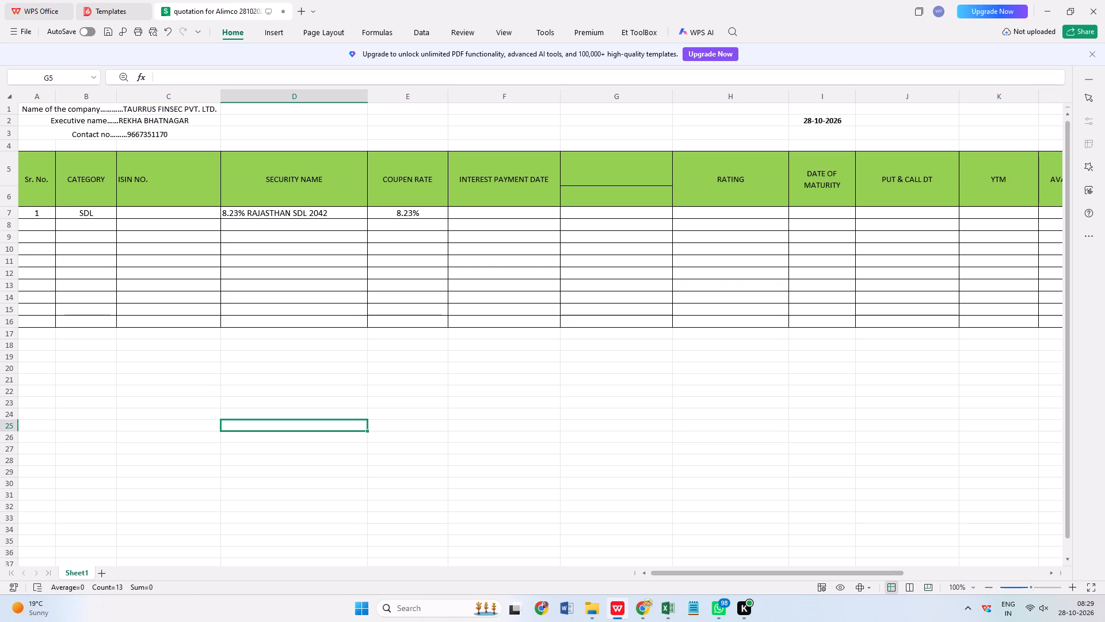
Start a new header row in row 18 with Sr. No., CATEGORY, ISIN NO. and SECURITY NAME in columns A to D.
left_click(28, 343)
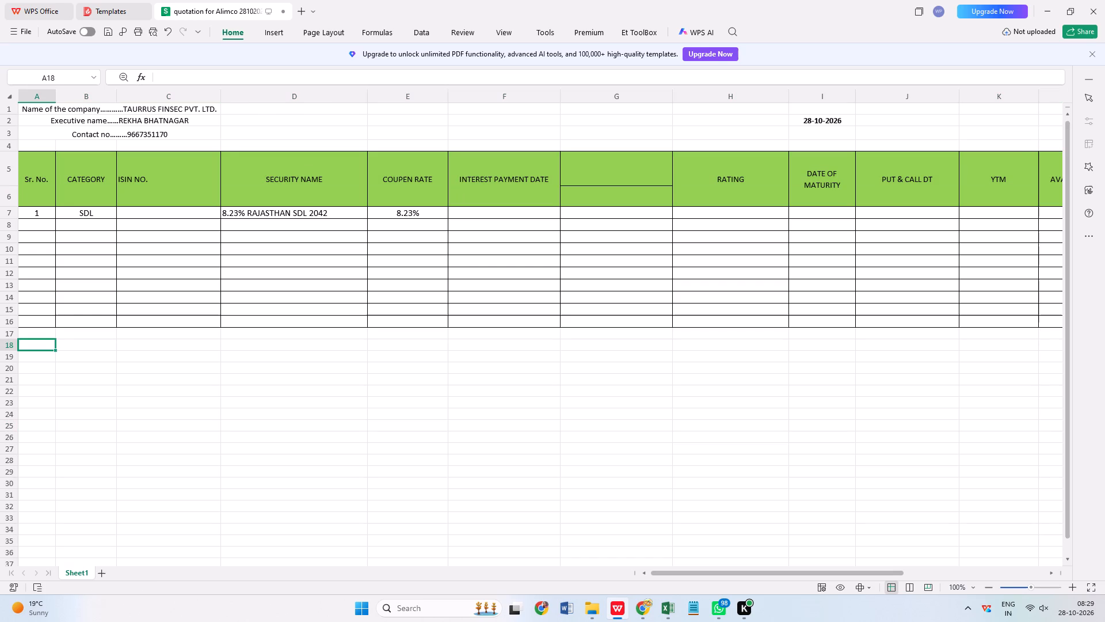
type("SR")
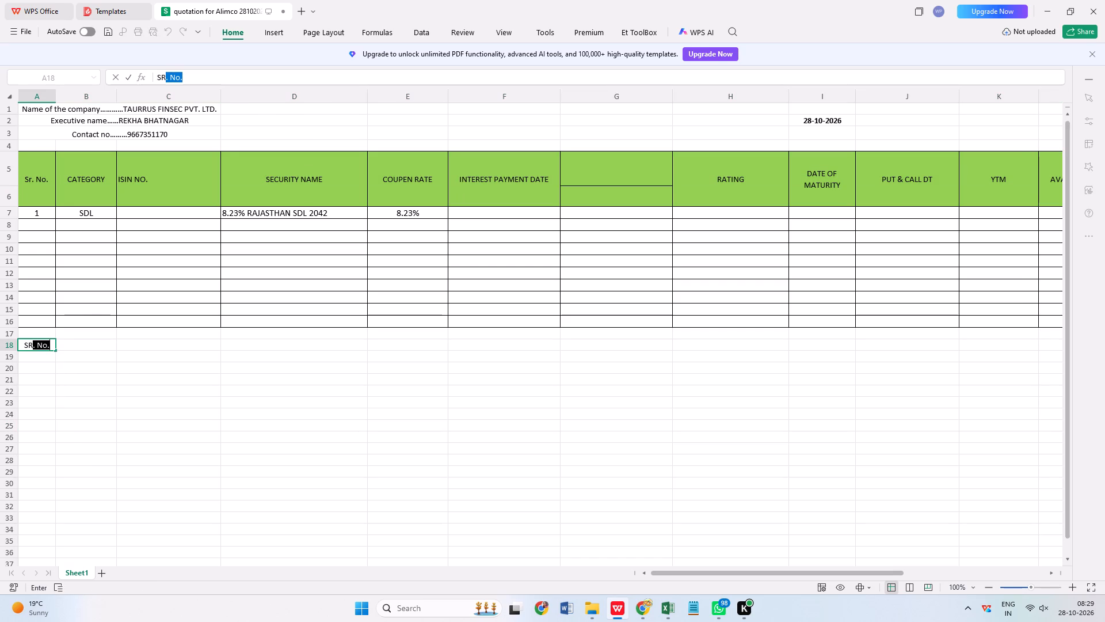
key("Tab")
type("CATE")
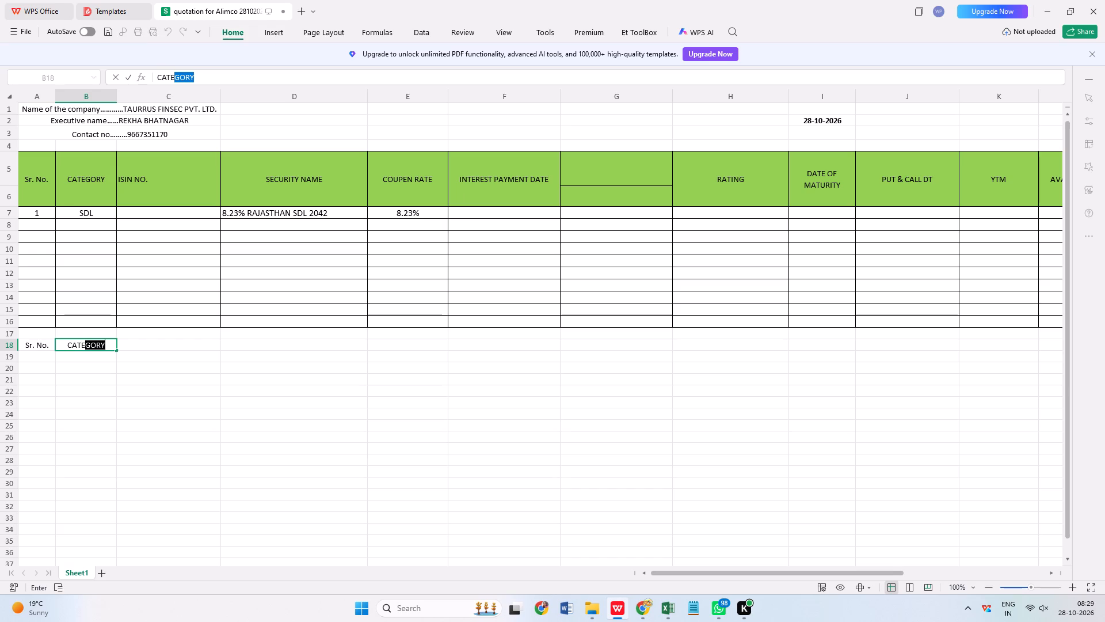
key("Tab")
type("NAME")
key("Tab")
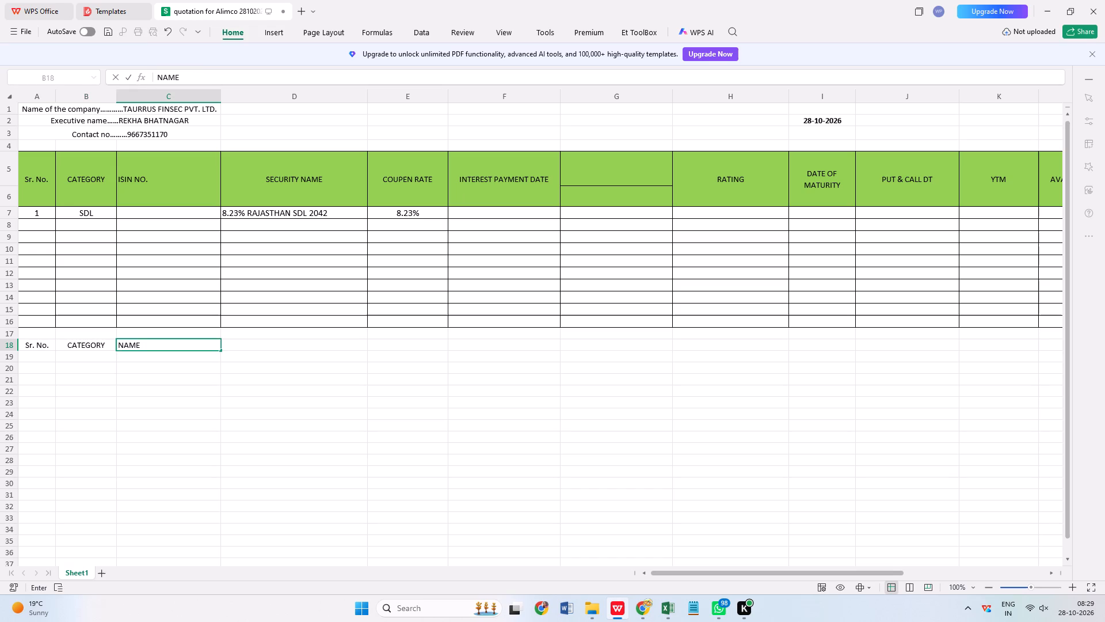
key("Left")
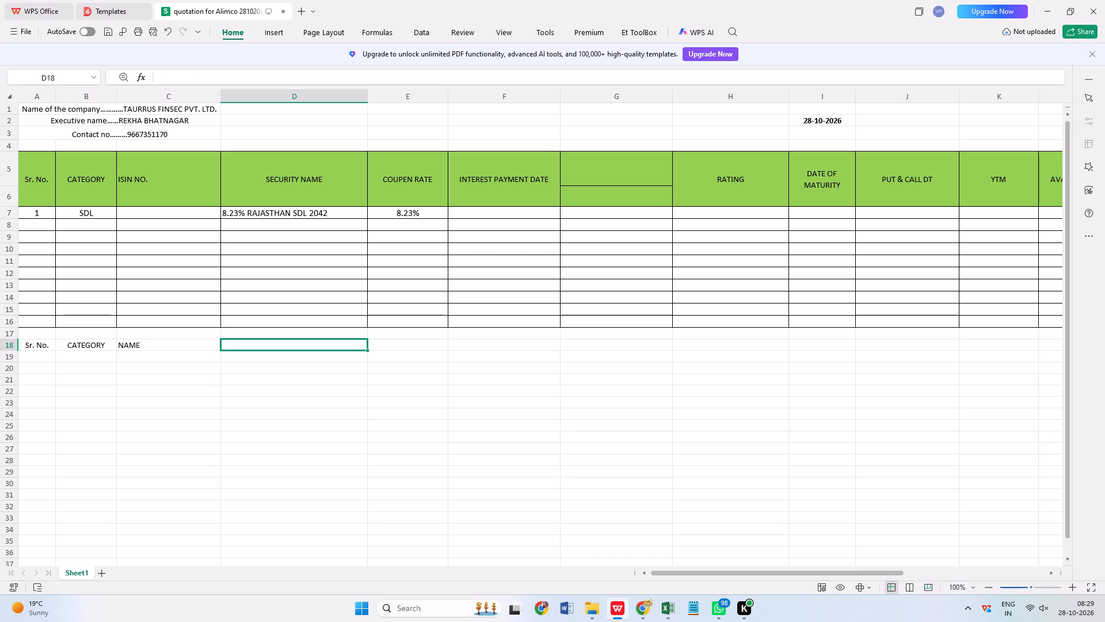
key("Delete")
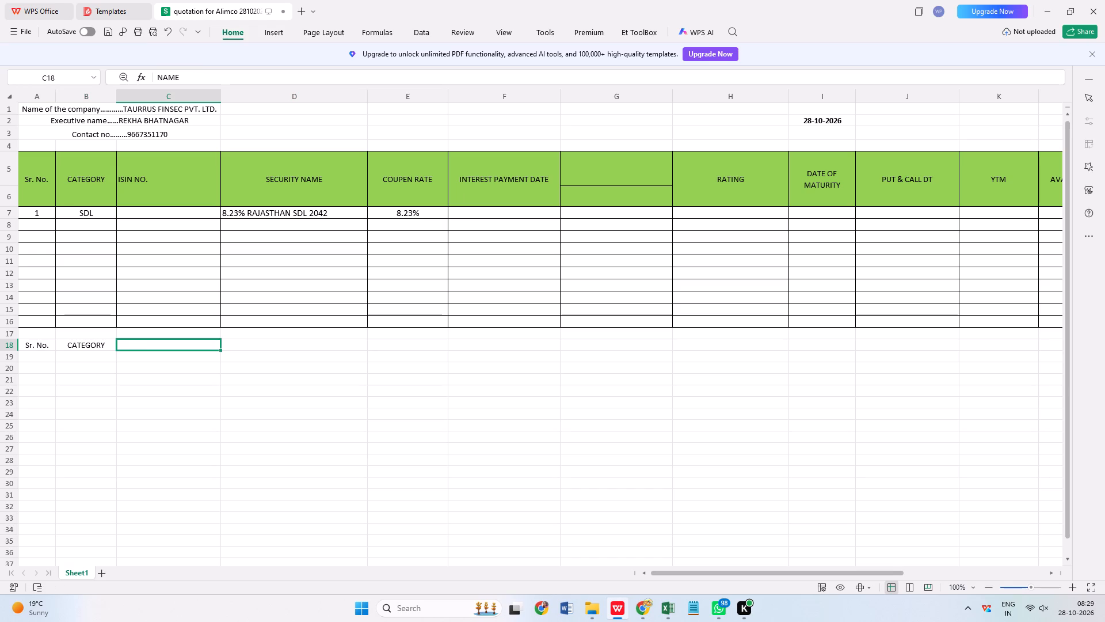
type("ISIN")
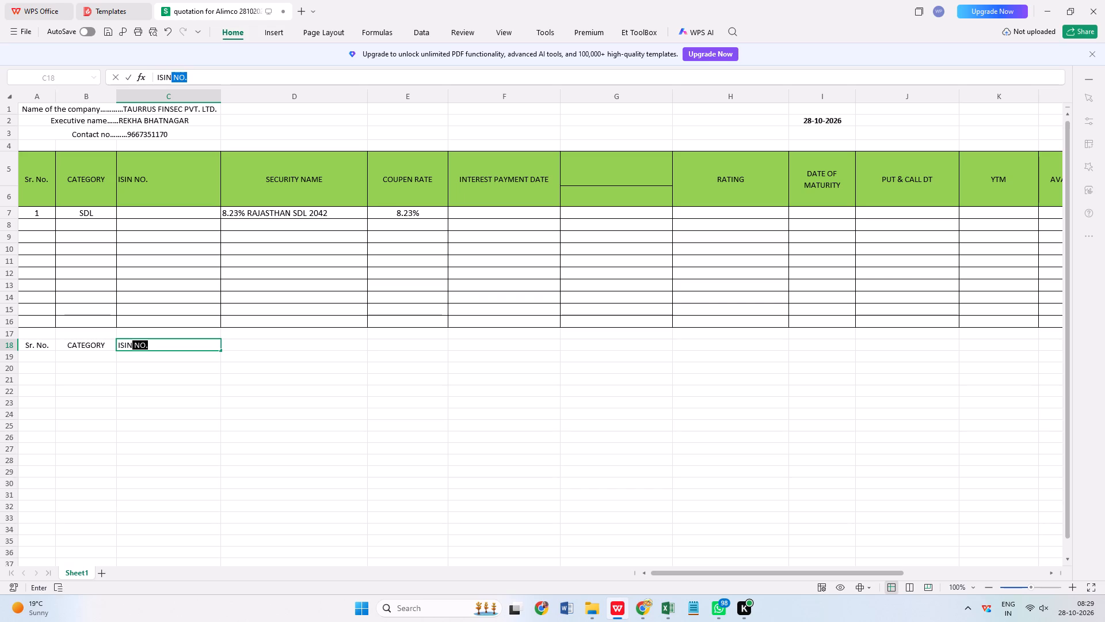
key("Tab")
type("SECURITY")
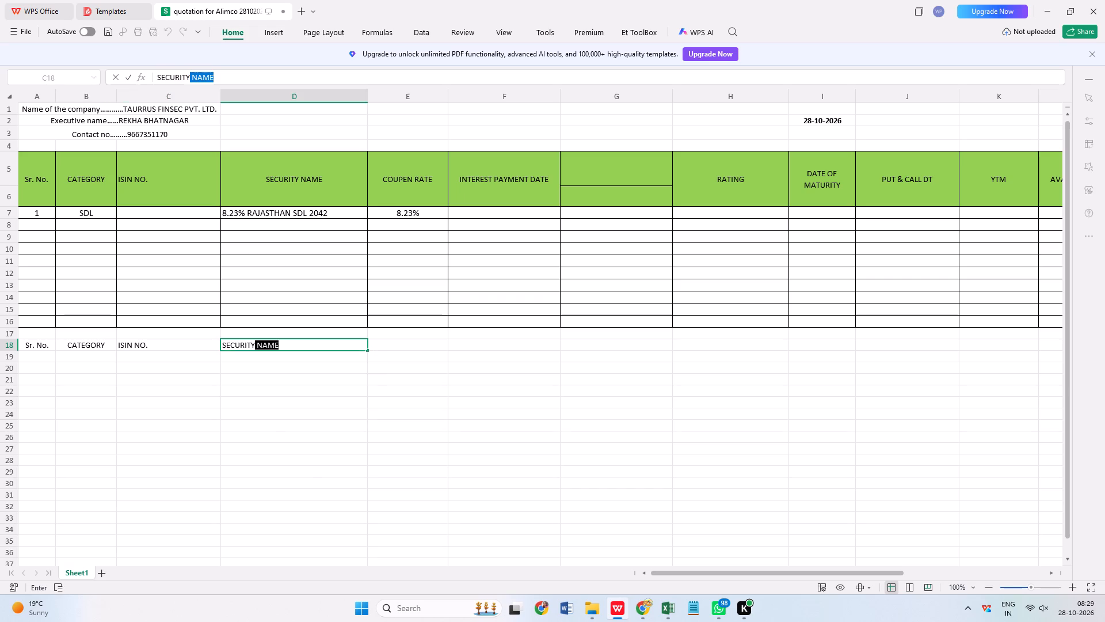
key("Tab")
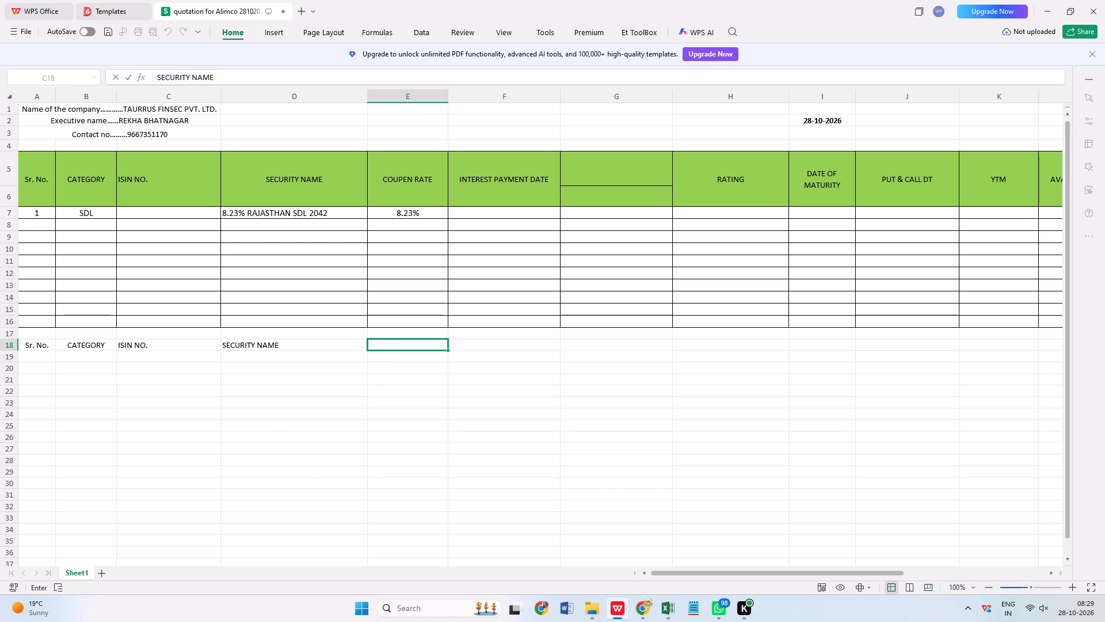
Continue the row 18 headers with COUPEN RATE, INTEREST PAYMENT DATE, RATING and RATING AGENCY in columns E to H.
type("COUPEN RATE")
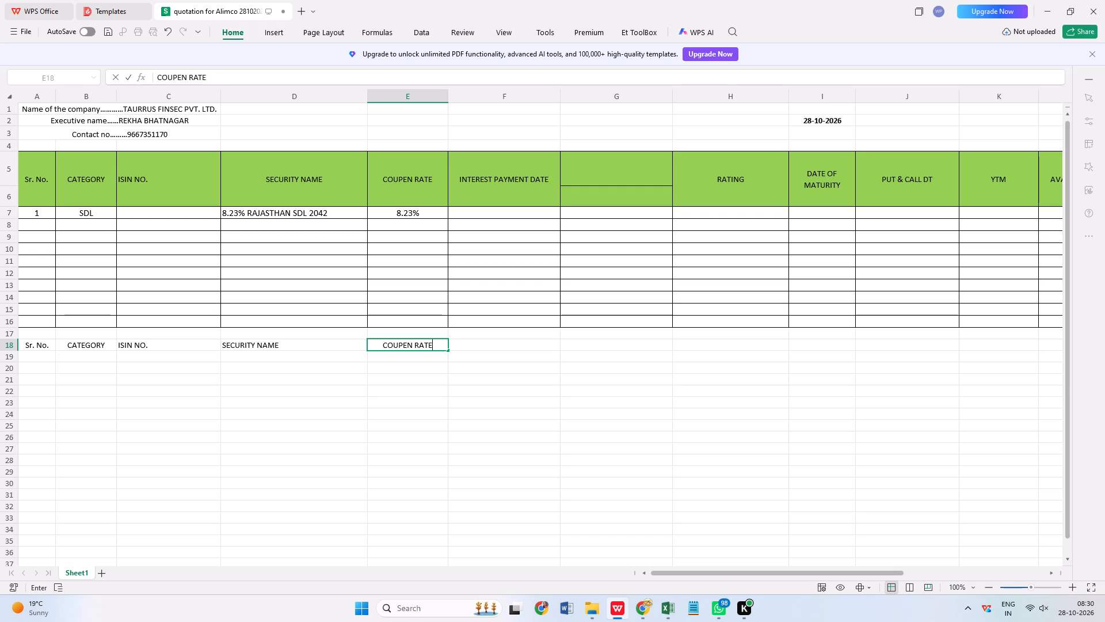
key("Tab")
type("INTEREST PAY")
type("MENT DATE")
key("Tab")
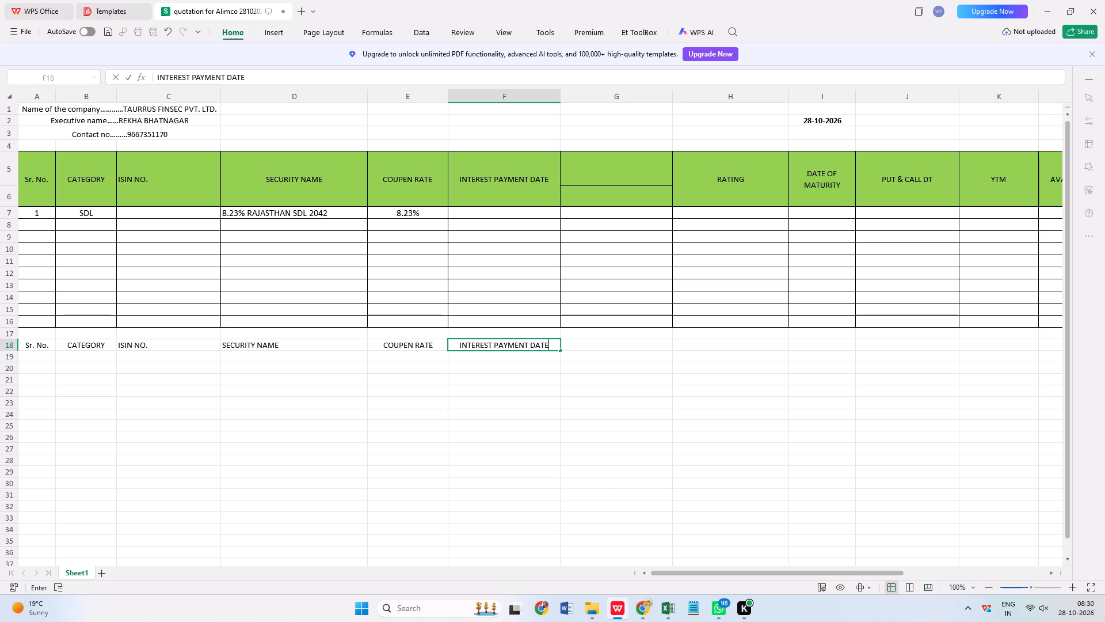
type("RATING")
key("space")
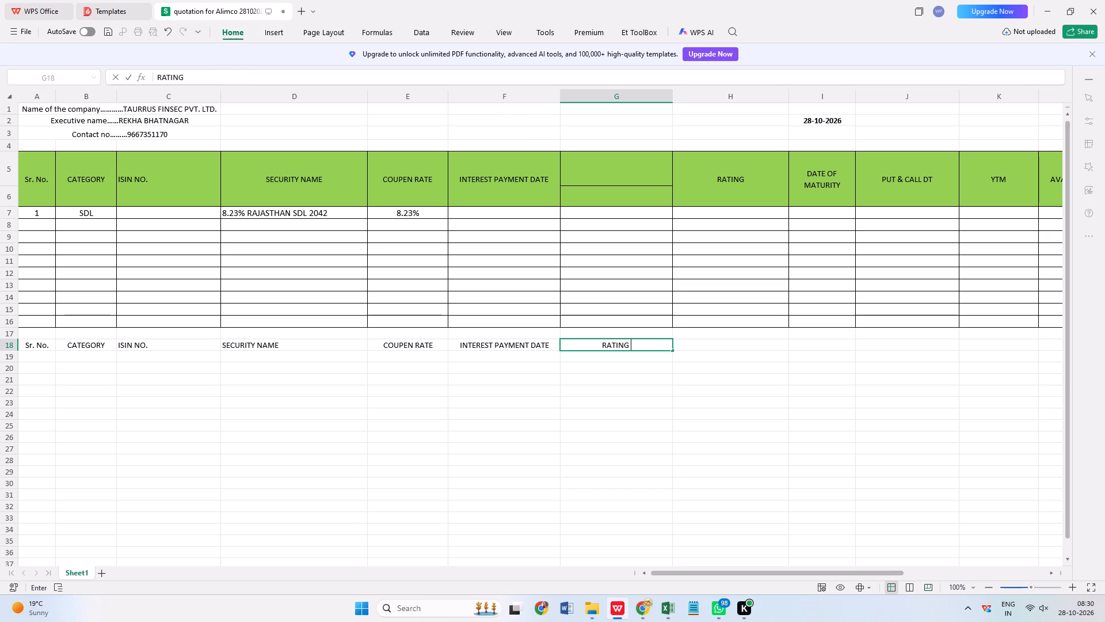
key("Tab")
type("RATING AGENCY")
key("Tab")
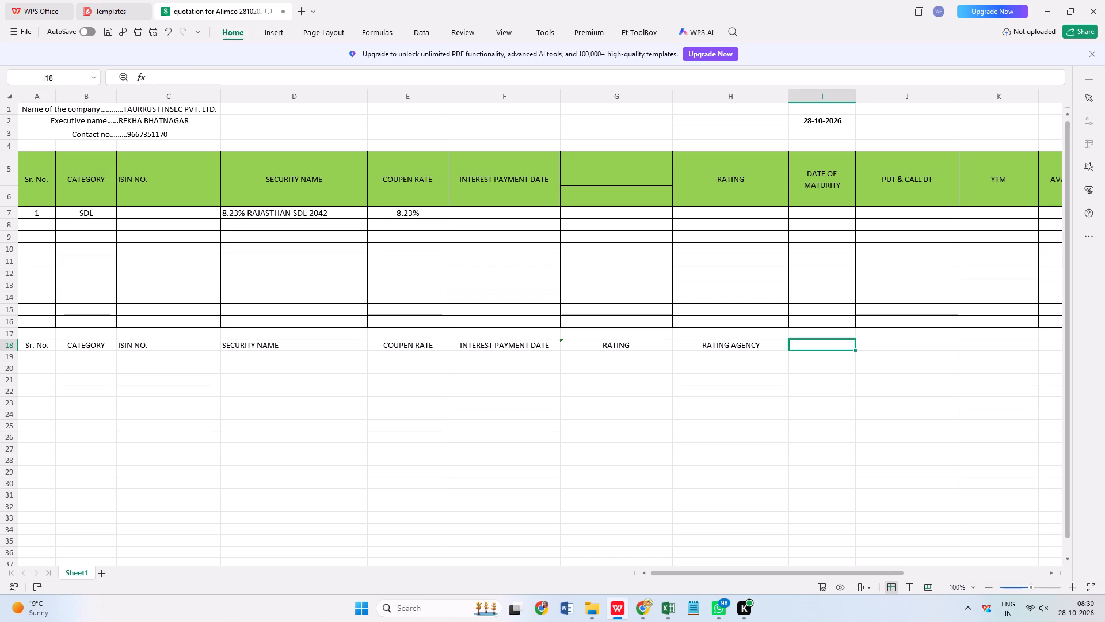
Check the letter's format table and extend the H18 header to RATING AGENCY NAME.
left_click(620, 606)
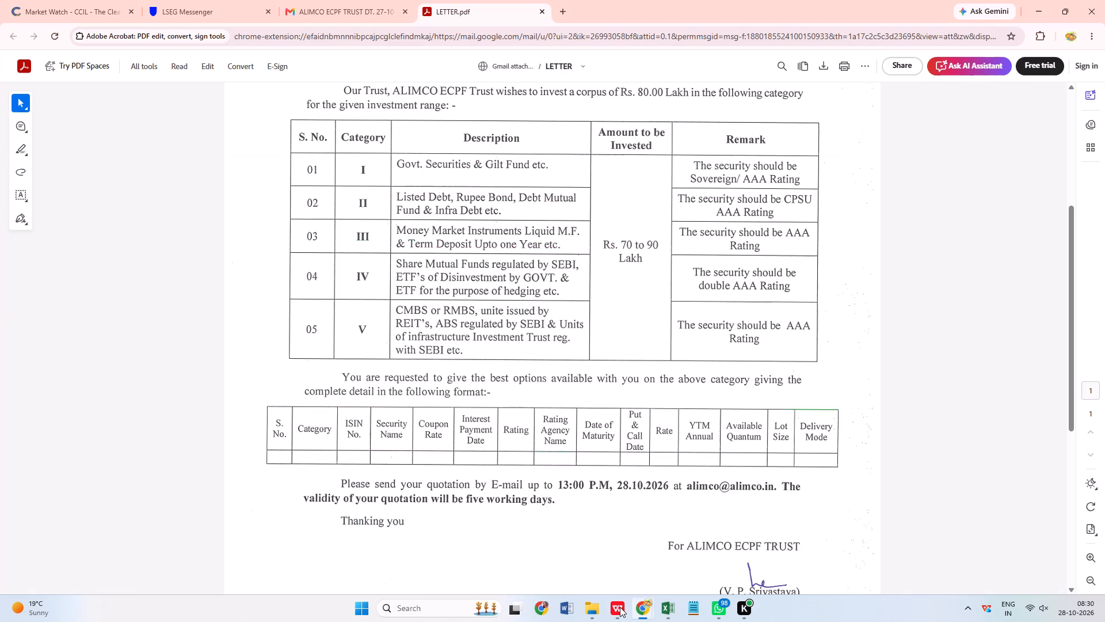
double_click(620, 607)
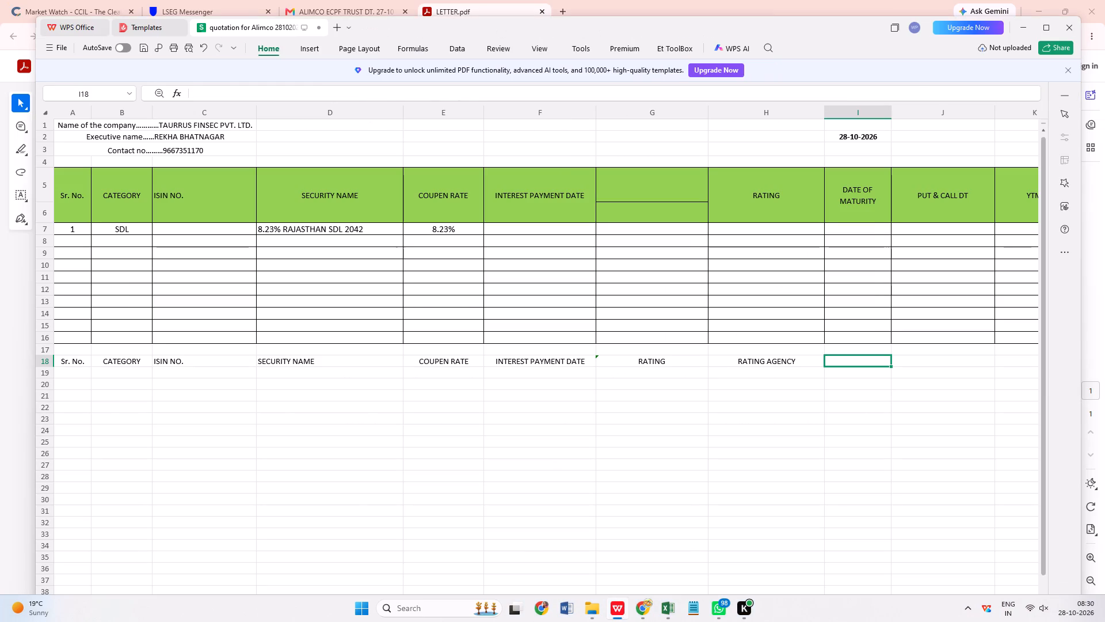
double_click(814, 361)
double_click(814, 361)
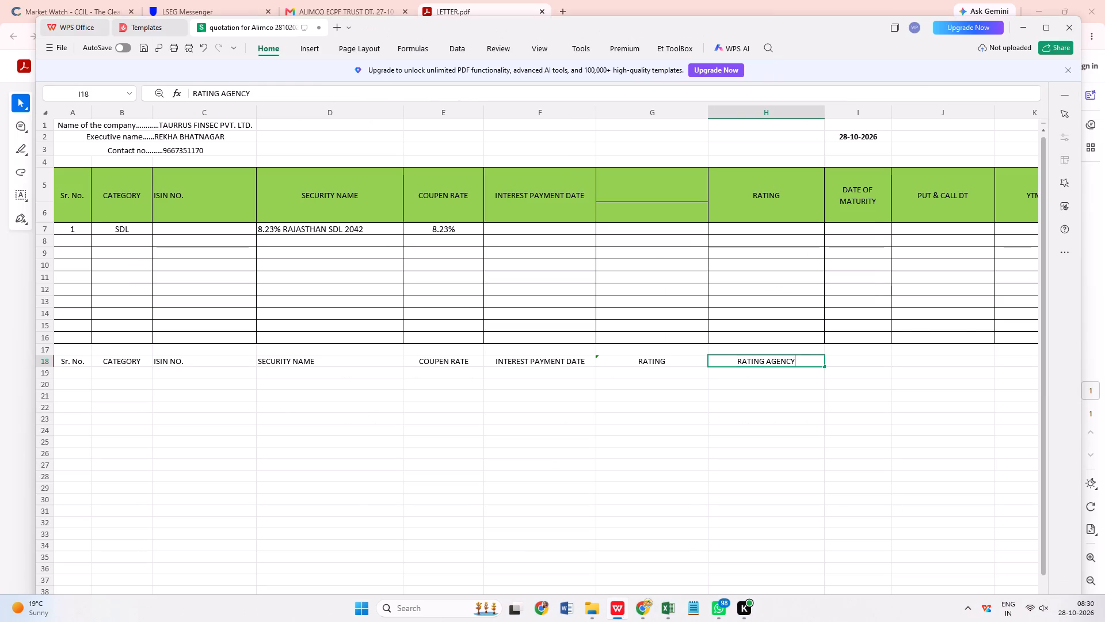
left_click(814, 361)
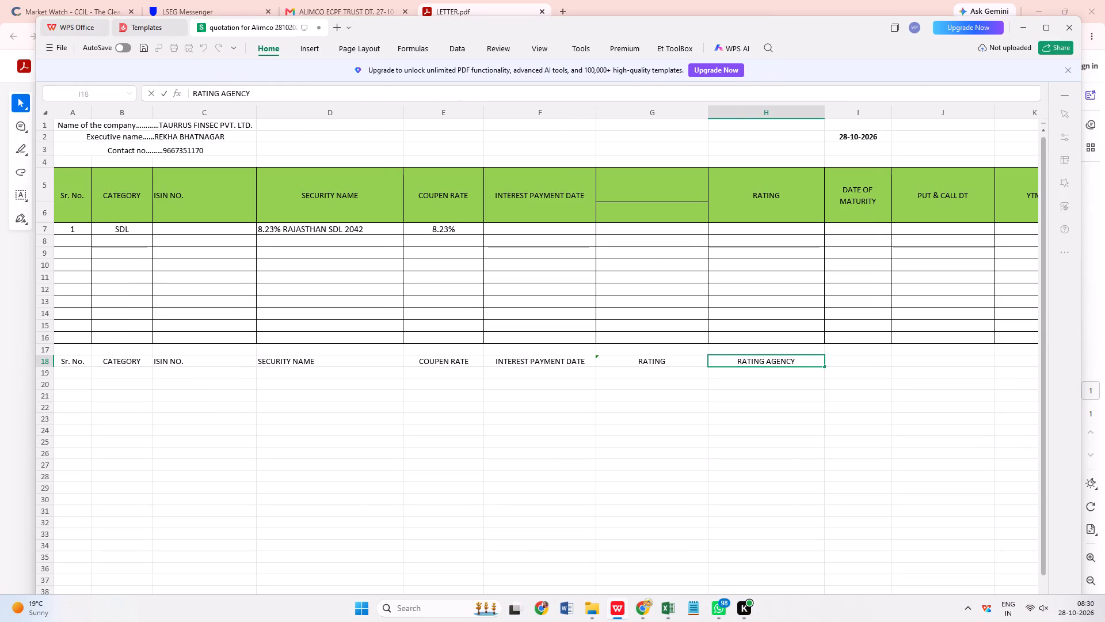
key("space")
type("NAME")
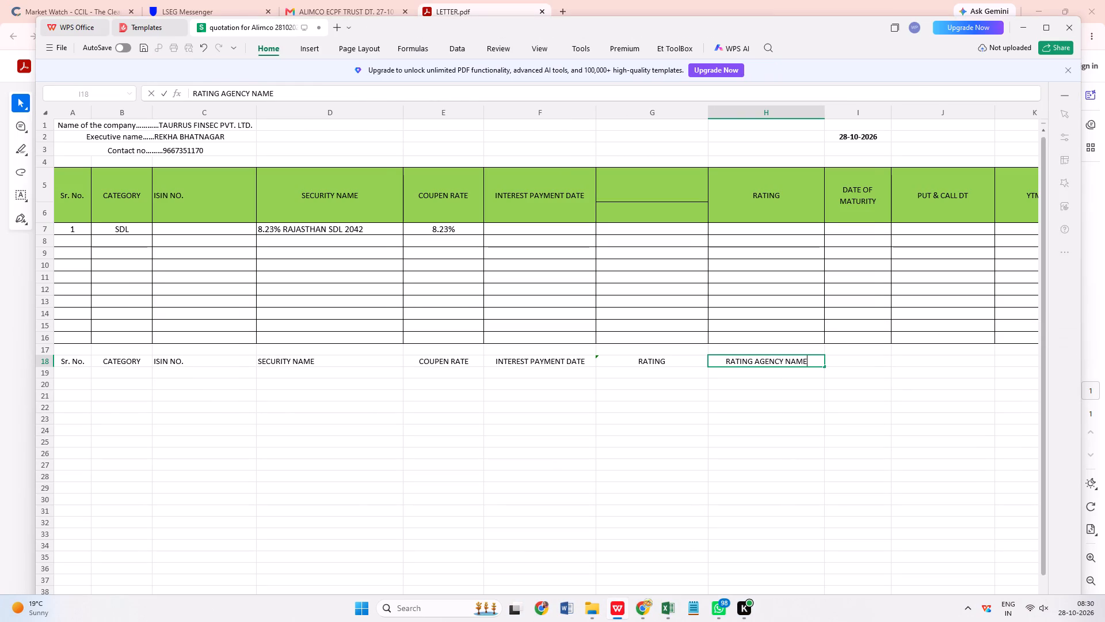
key("Tab")
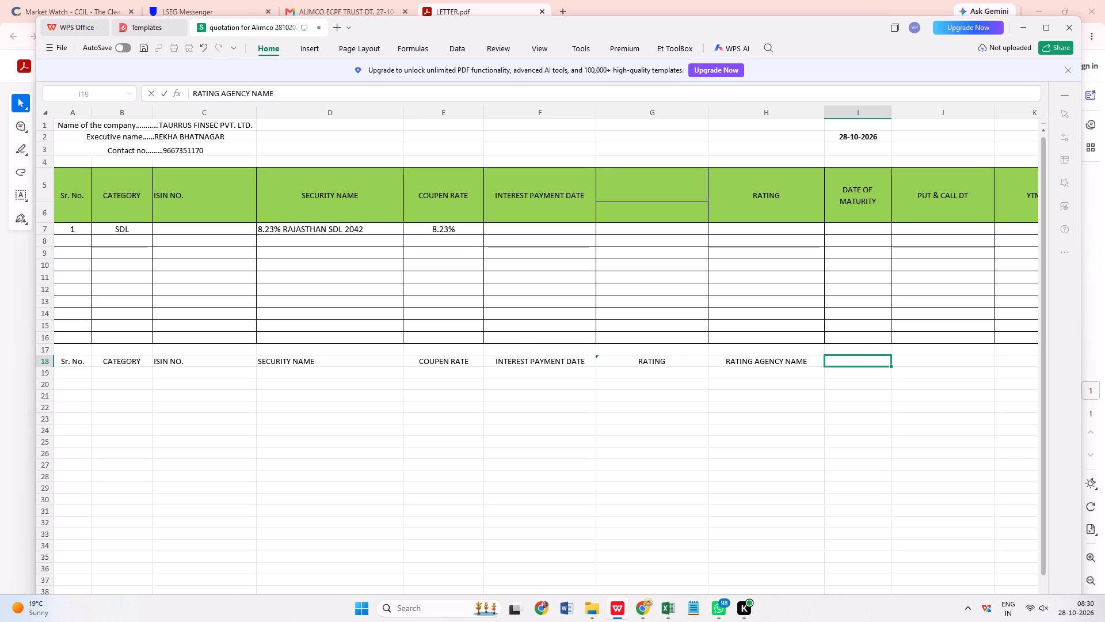
Check the letter's format table again and enter DATE OF MATURITY as the header in I18.
left_click(618, 605)
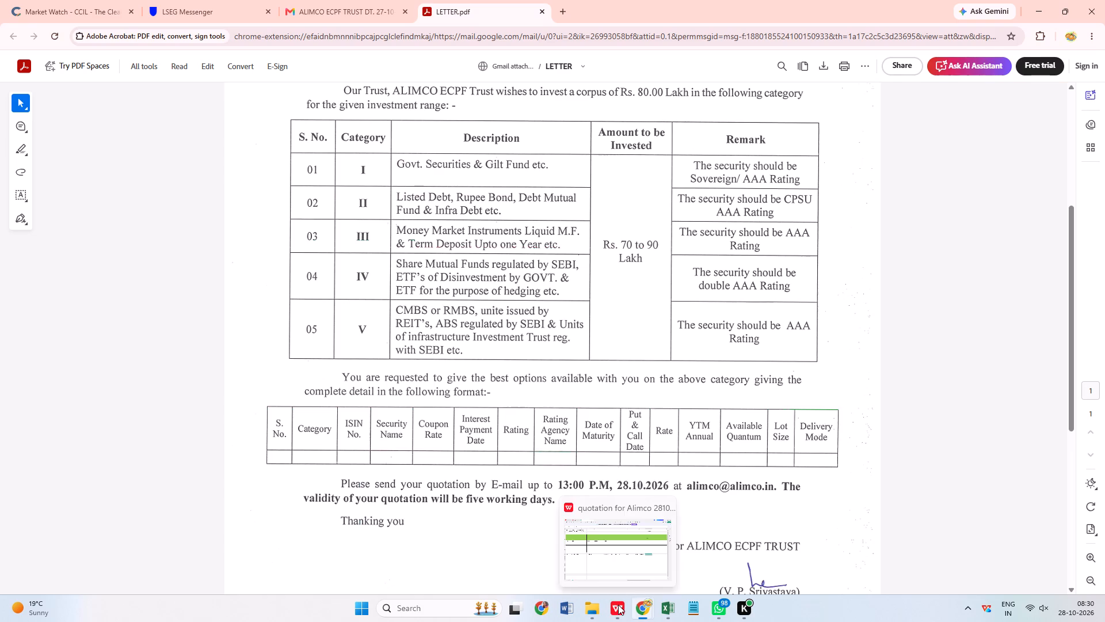
left_click(618, 605)
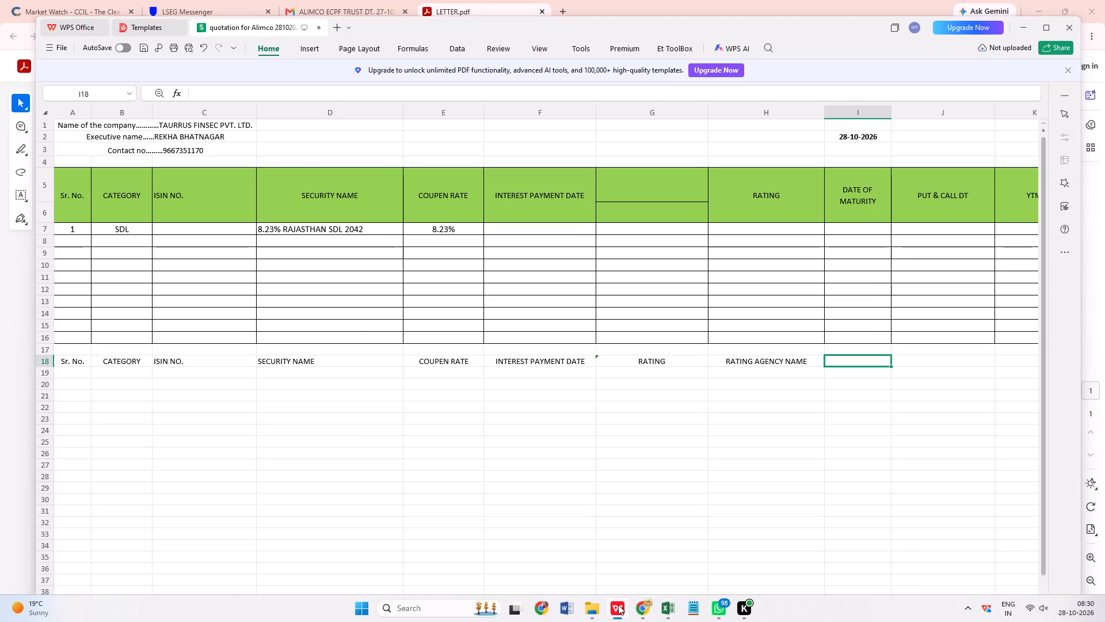
type("DATE OF MATURITY")
key("Tab")
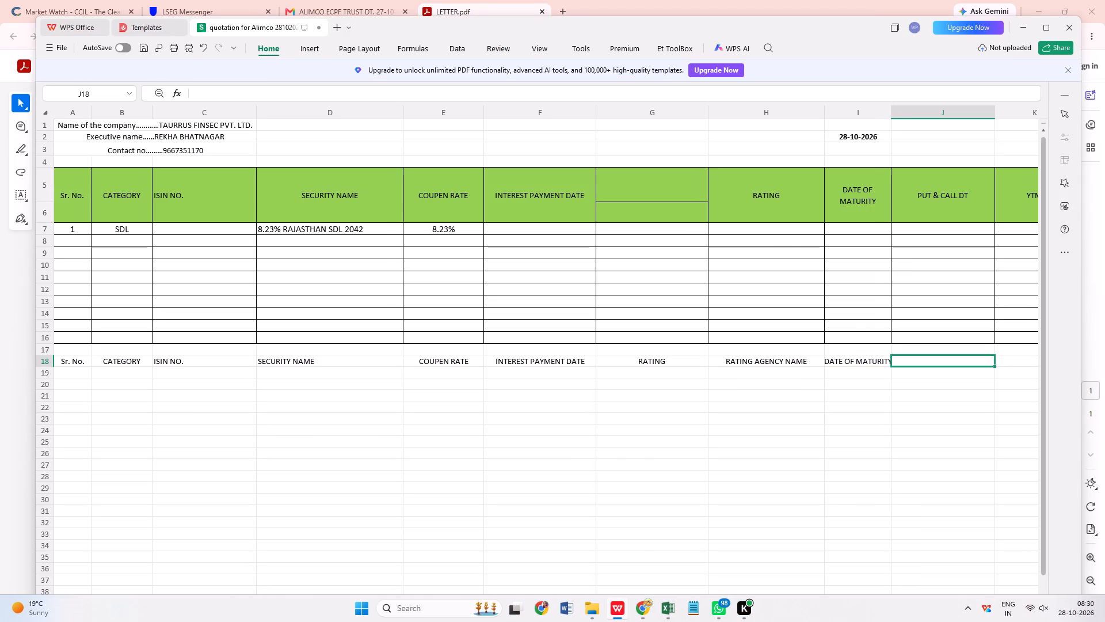
Enter PUT & CALL DATE as the header in J18, checking the wording against the letter's format table.
left_click(615, 609)
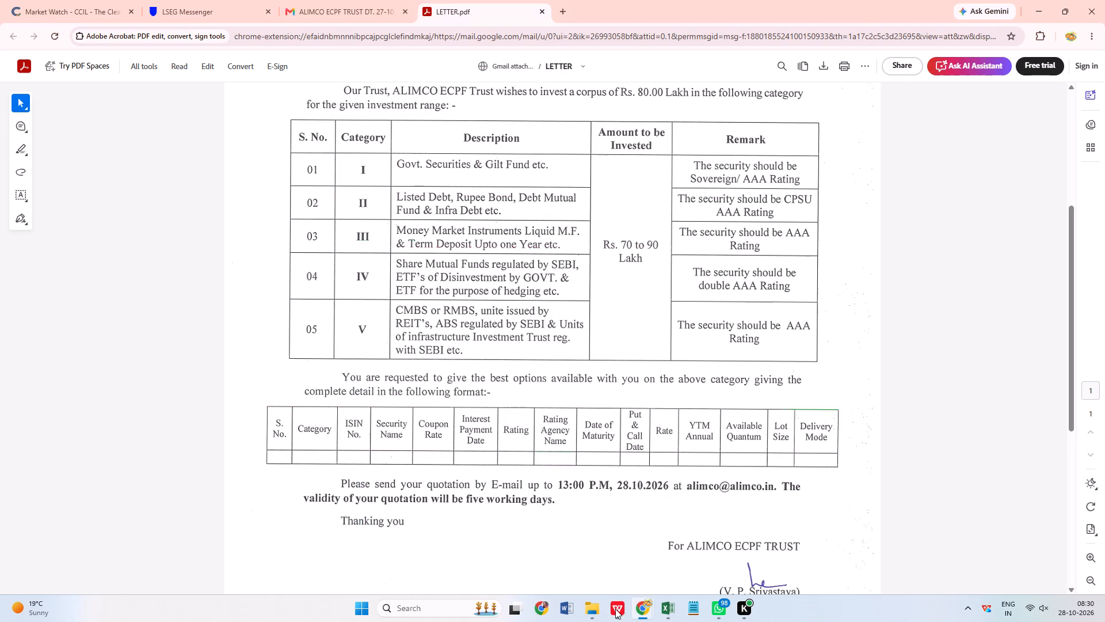
left_click(615, 609)
key("space")
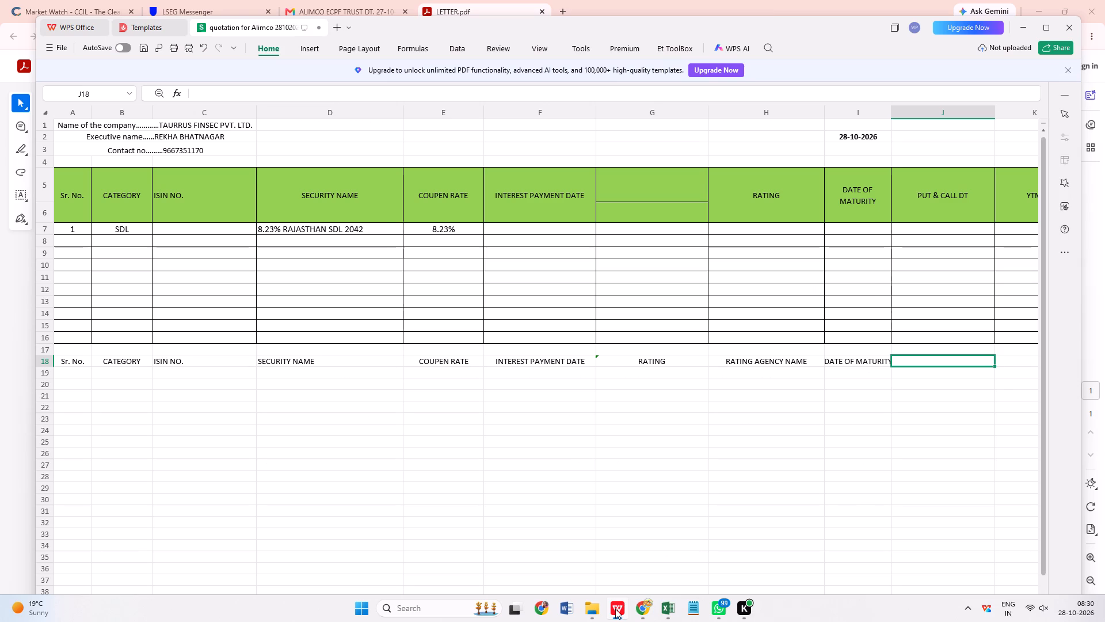
type("PUT")
key("space")
type("& CALL RATE")
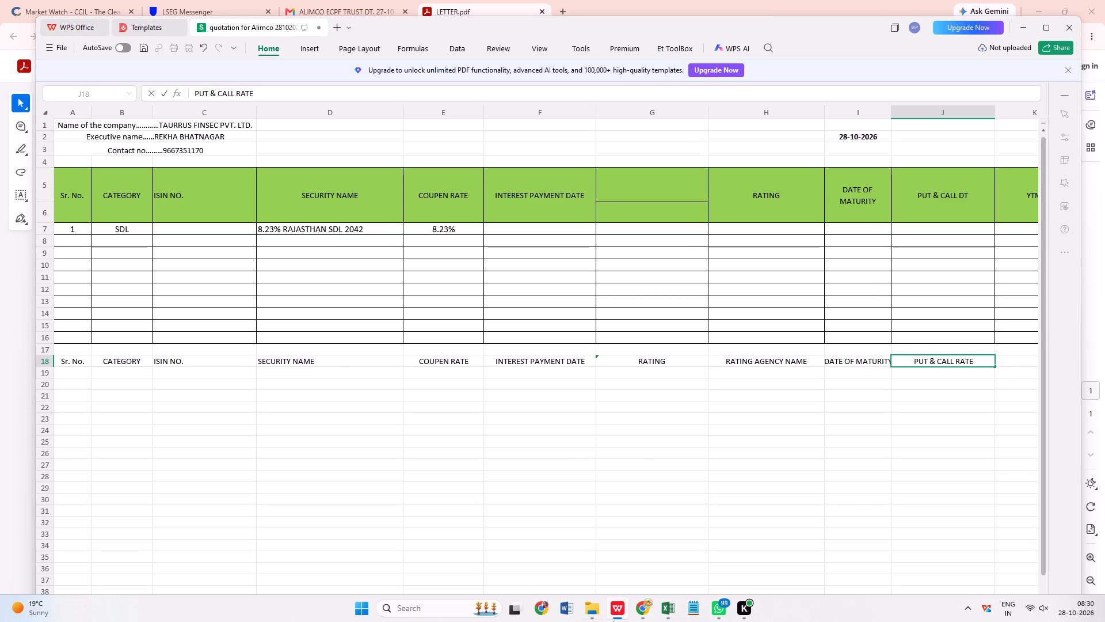
left_click(617, 609)
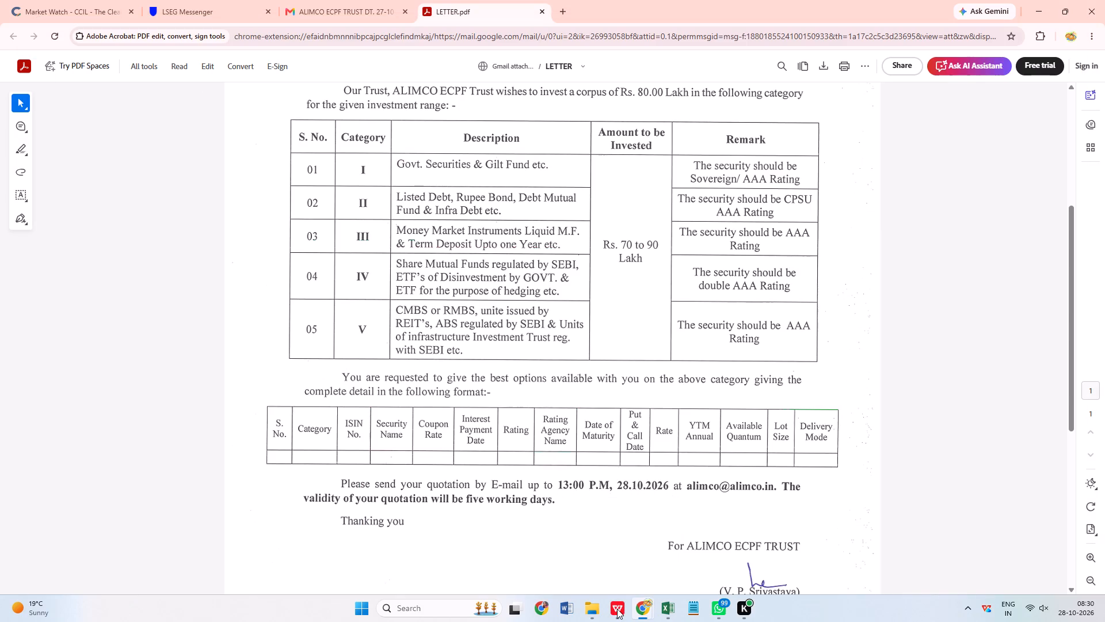
left_click(617, 609)
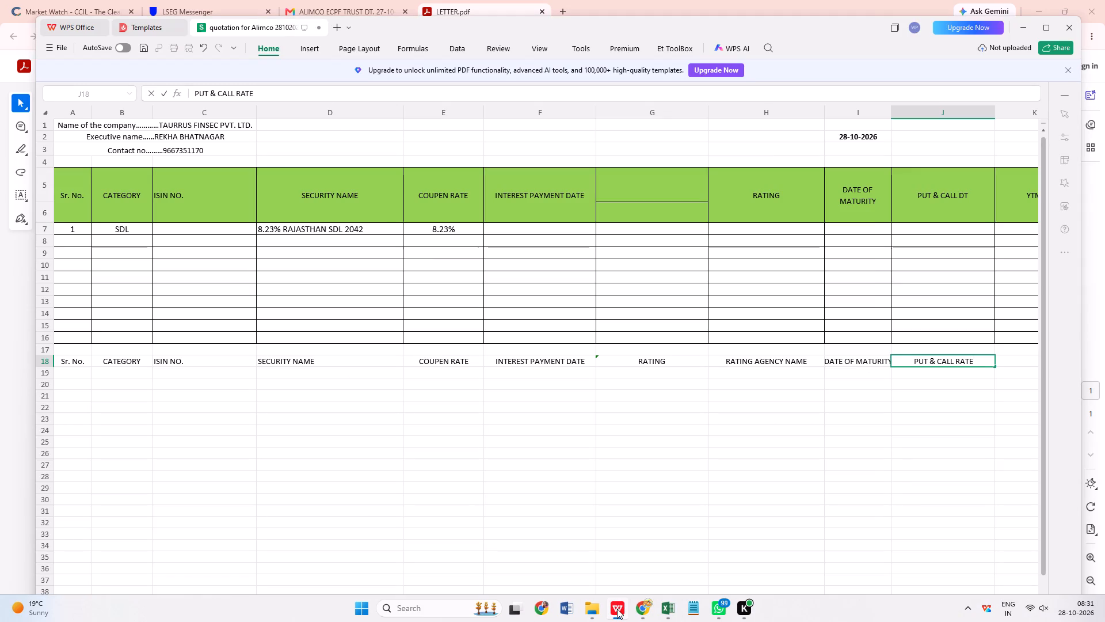
key("BackSpace")
key("BackSpace")
key("BackSpace")
key("BackSpace")
type("DATE")
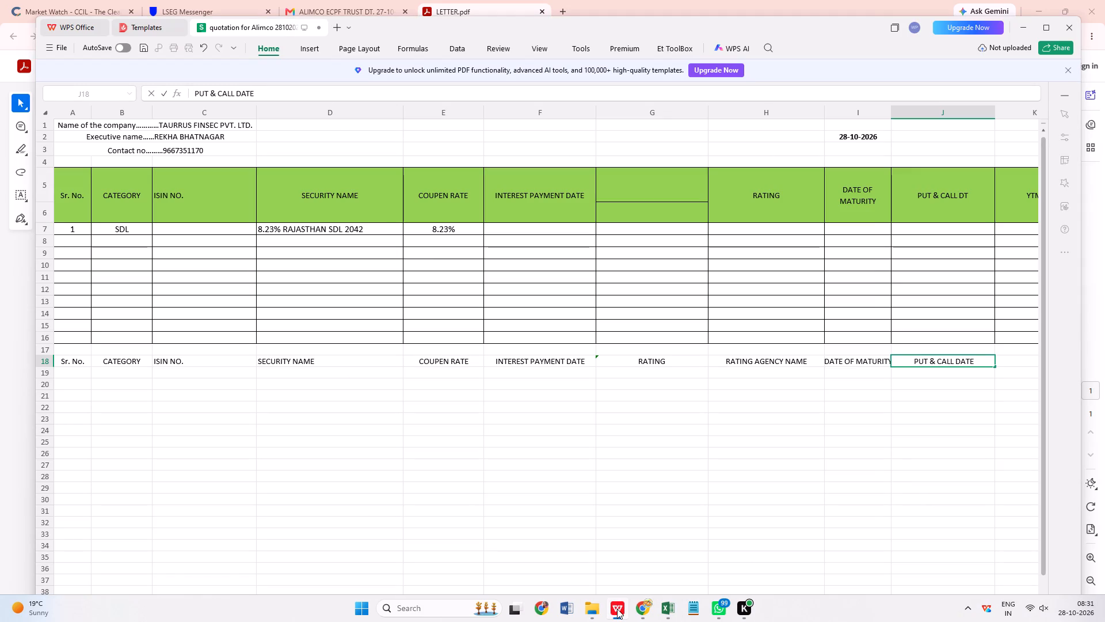
key("Tab")
Check the letter's format table and enter RATE in K18 and YTM in L18 as the headers.
left_click(611, 605)
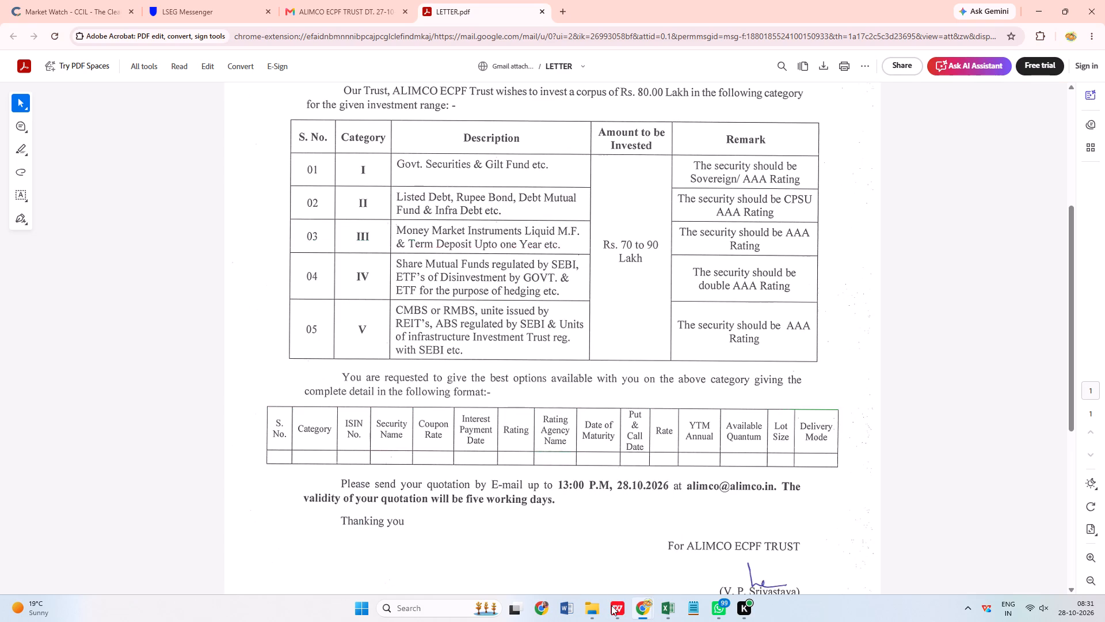
left_click(611, 605)
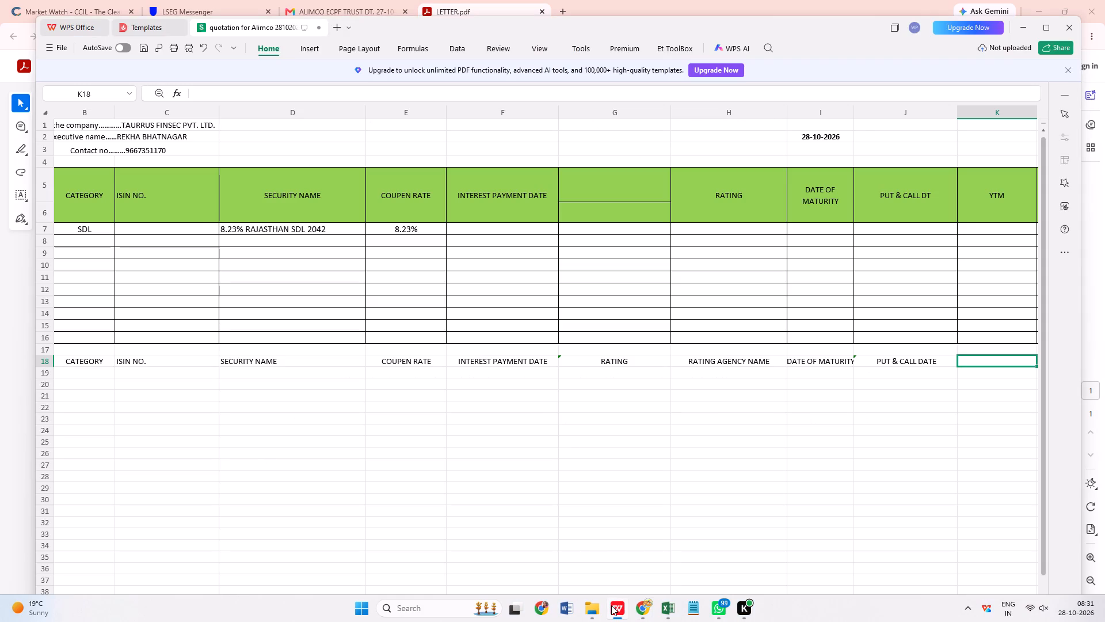
type("RATE")
key("Tab")
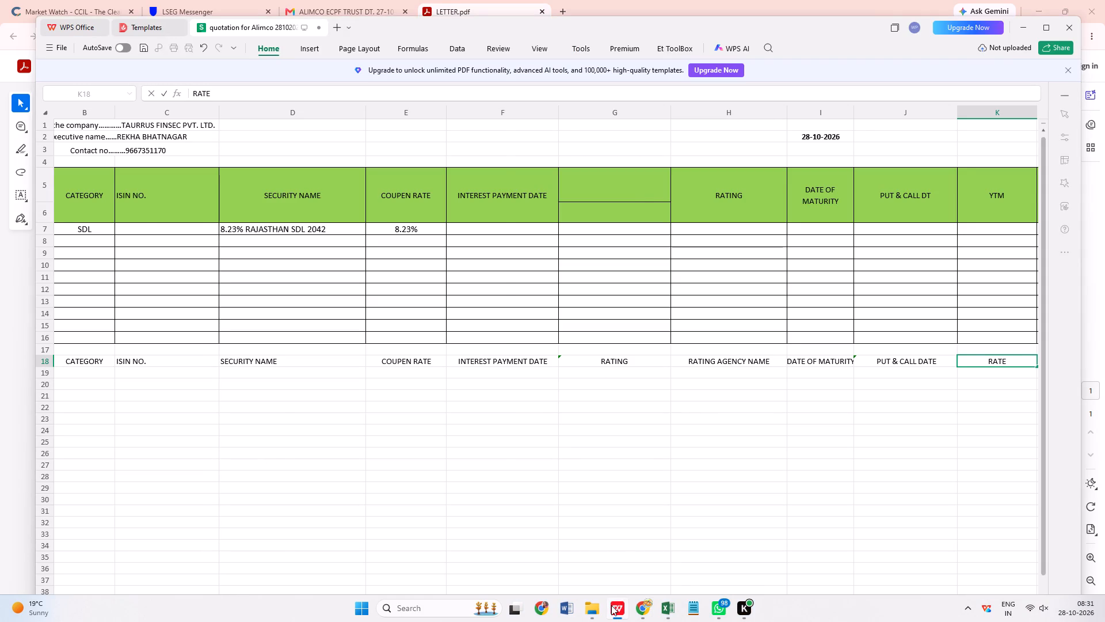
key("y")
type("TM")
key("Tab")
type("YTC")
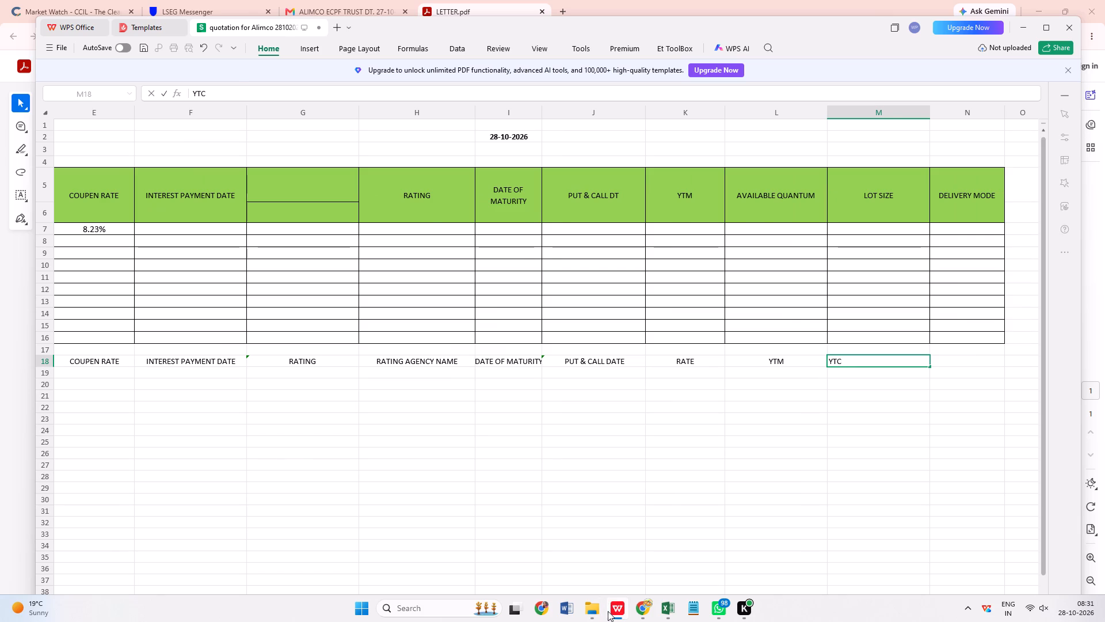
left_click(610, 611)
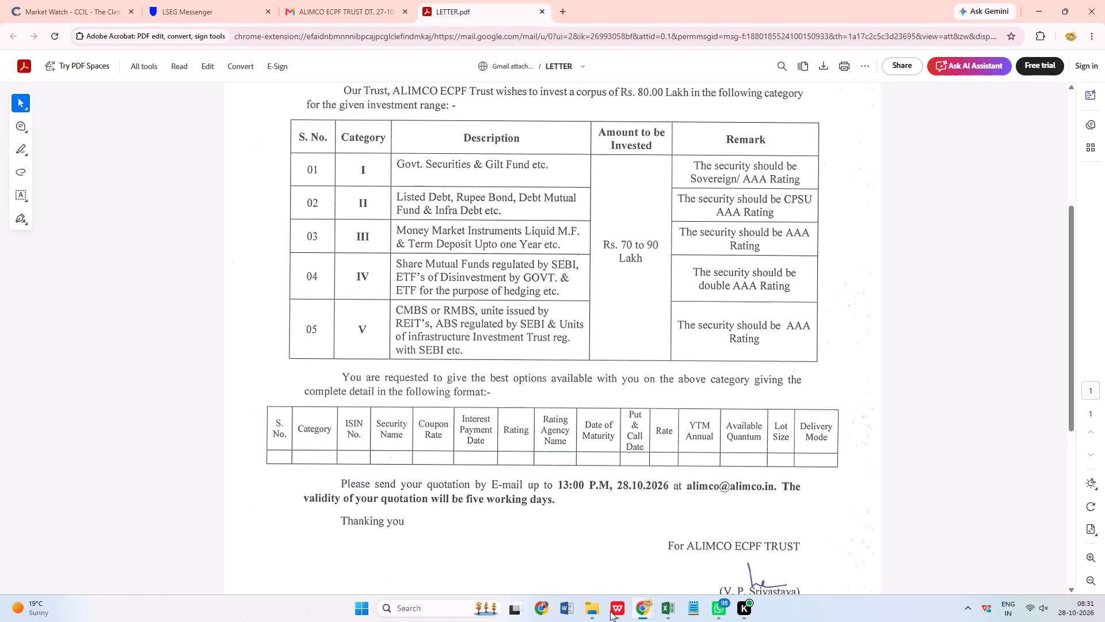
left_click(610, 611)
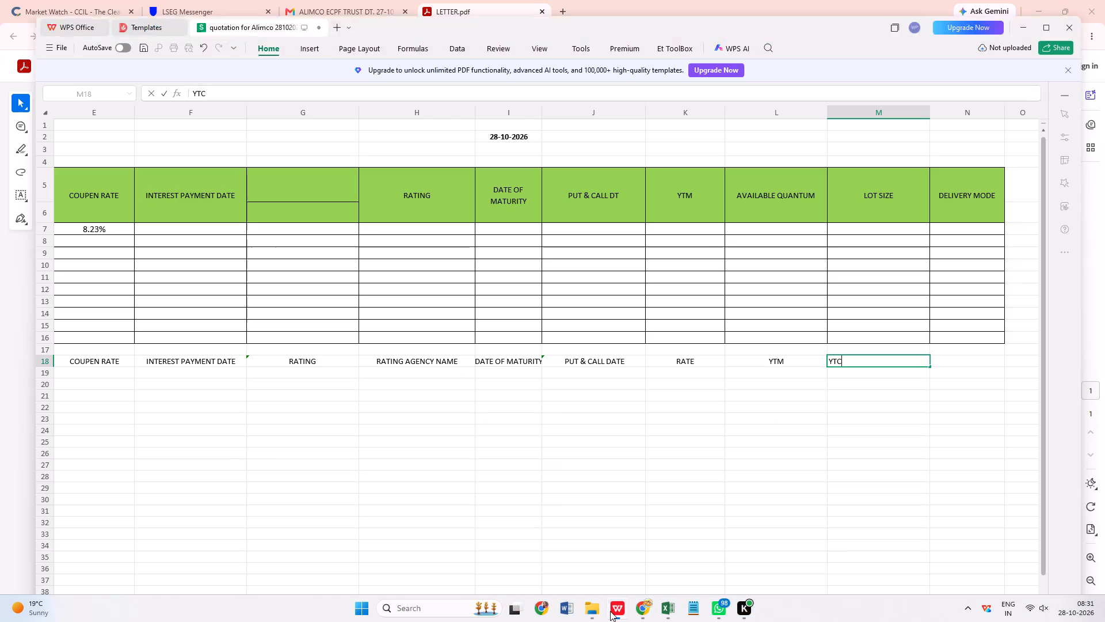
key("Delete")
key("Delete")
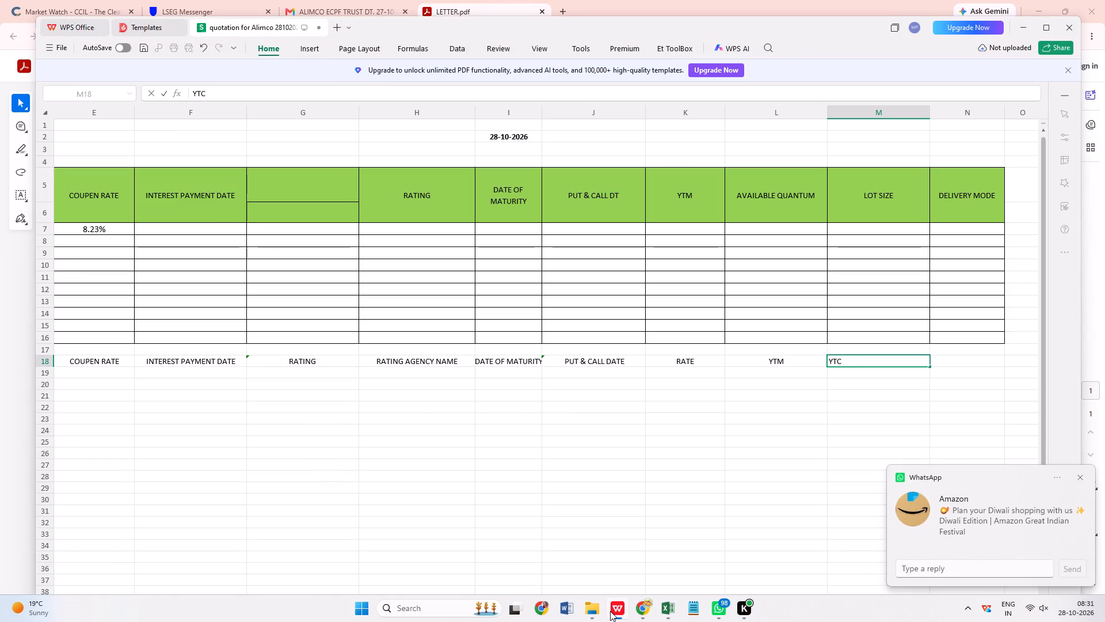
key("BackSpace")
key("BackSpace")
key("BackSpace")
Finish the row 18 headers with ANNUAL QUANTAM, LOT SIZE and DELIVERY MODE in columns M to O, and check them against the letter.
type("ANNUAL")
key("space")
type("QUANT")
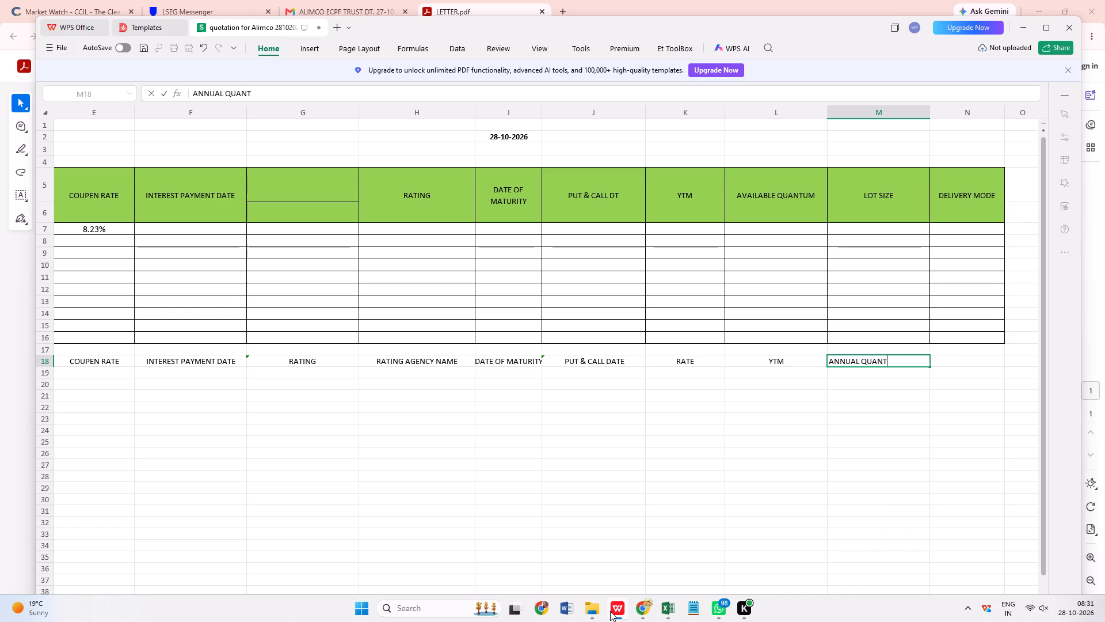
type("AM")
key("Tab")
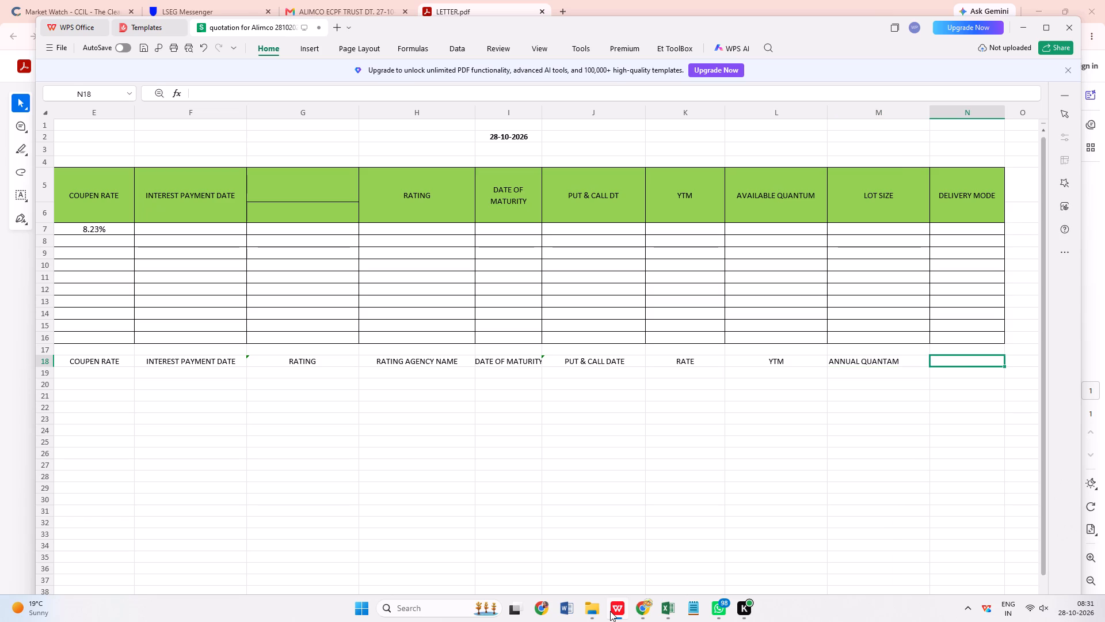
type("LOT SIZE")
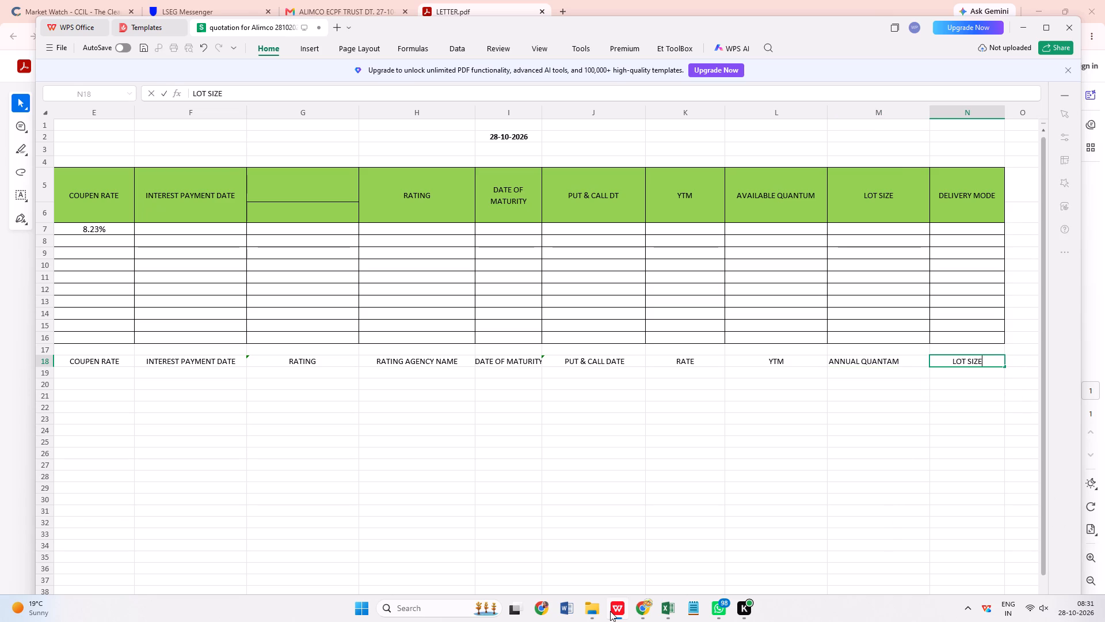
key("Tab")
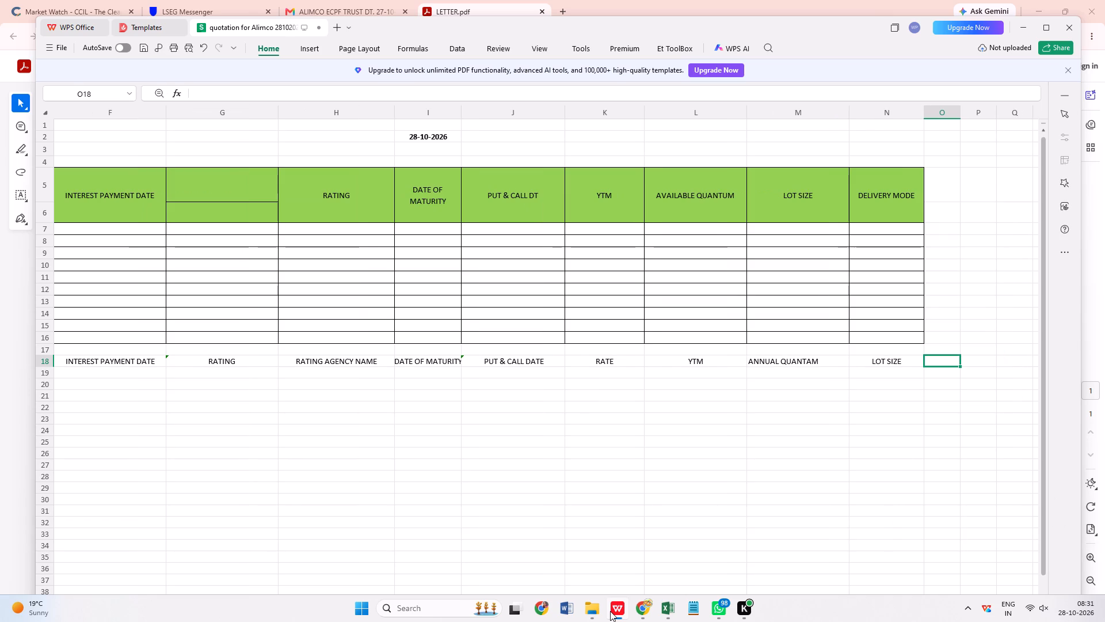
type("DELIVERY MODE")
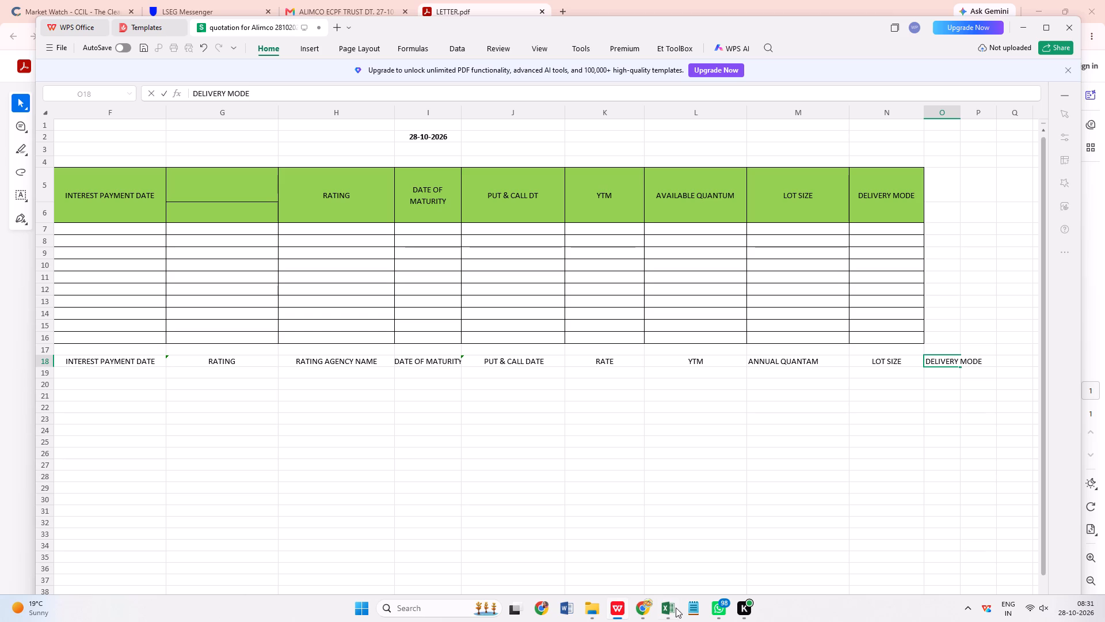
left_click(614, 608)
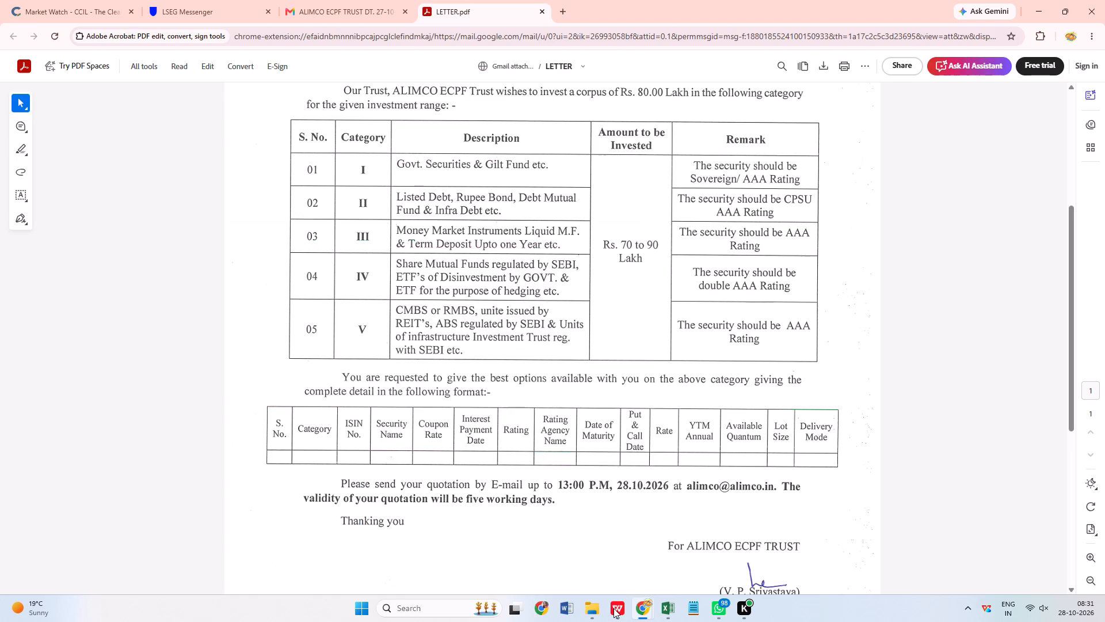
left_click(614, 608)
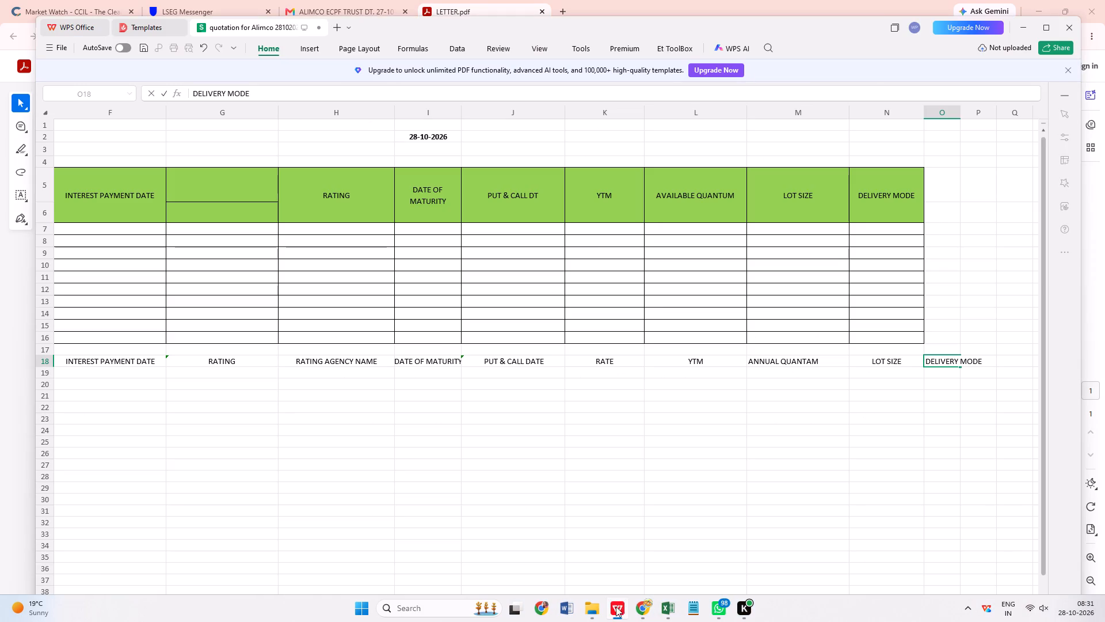
Delete rows 5 to 16, which hold the old green-header table.
left_click_drag(42, 185, 45, 337)
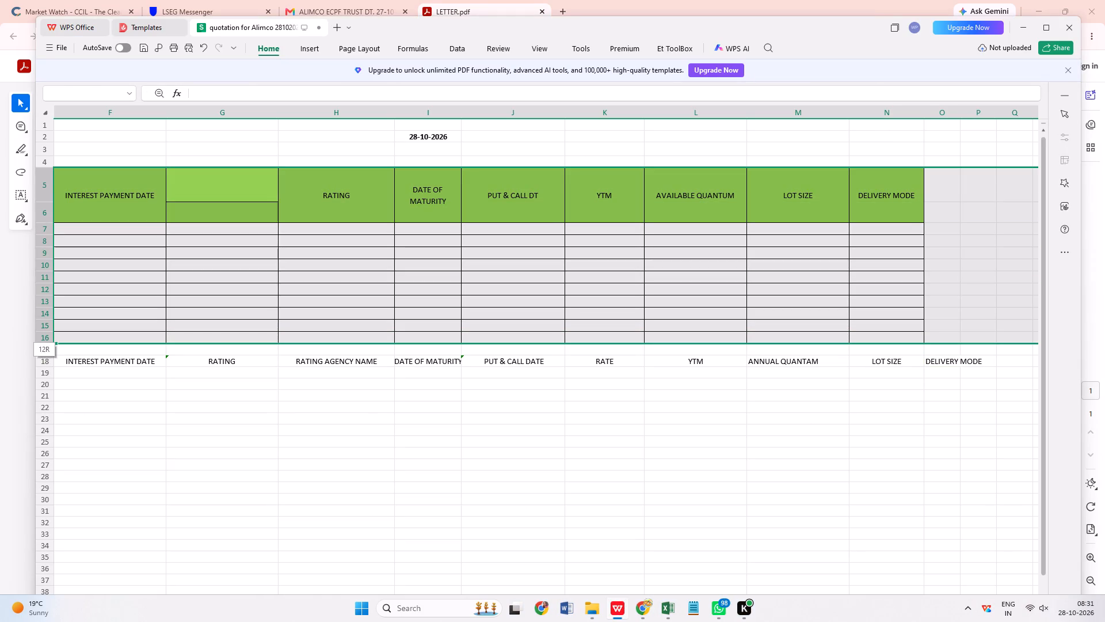
left_click_drag(45, 337, 45, 338)
right_click(43, 214)
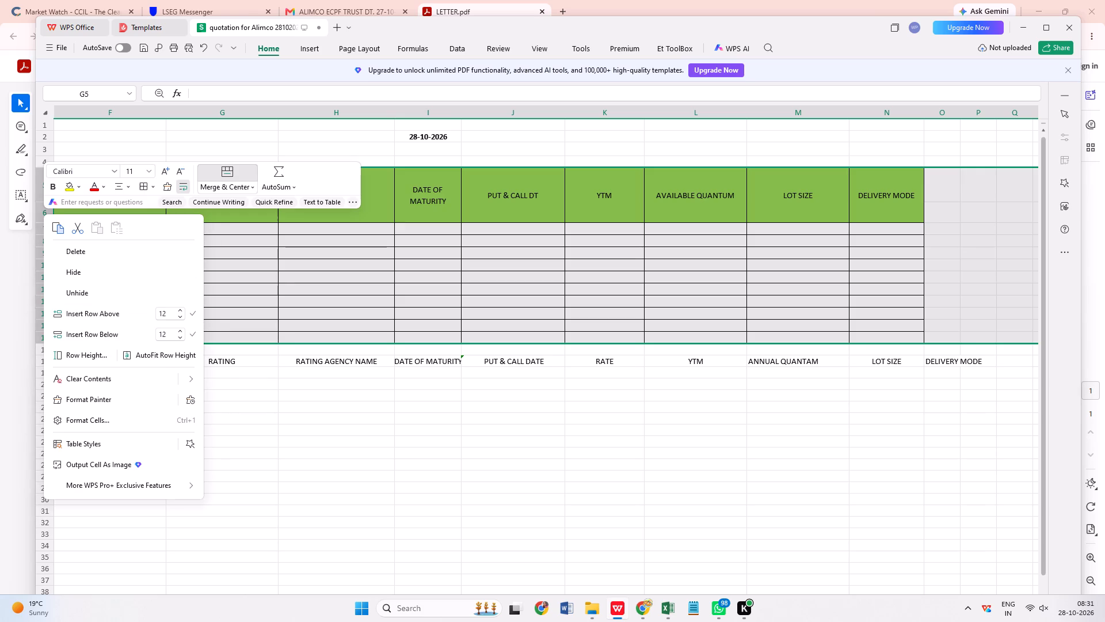
left_click(68, 248)
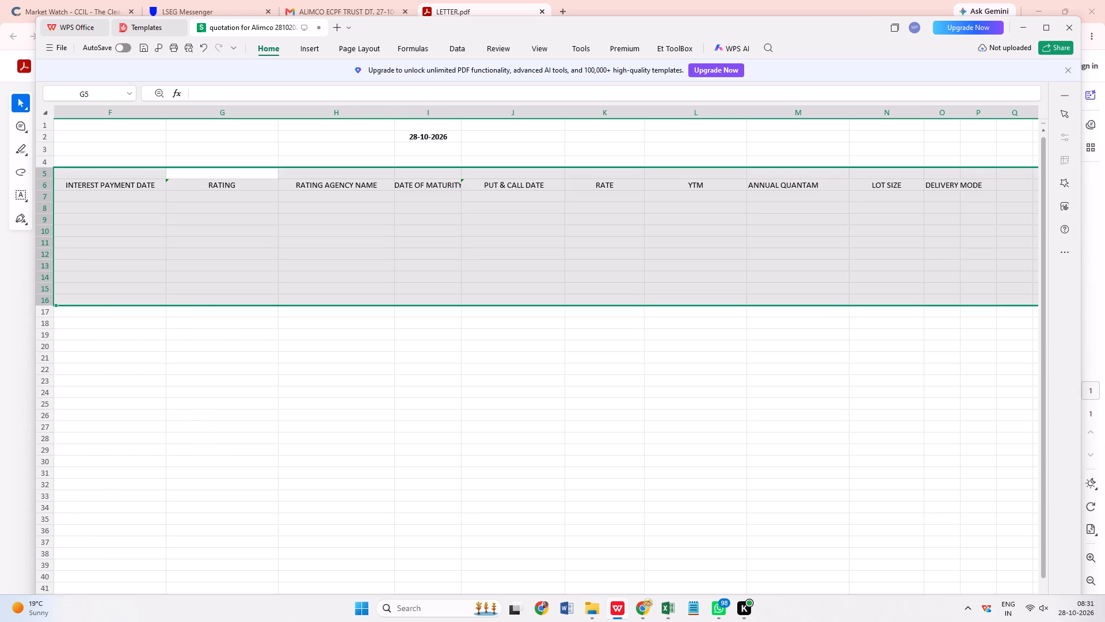
left_click(410, 346)
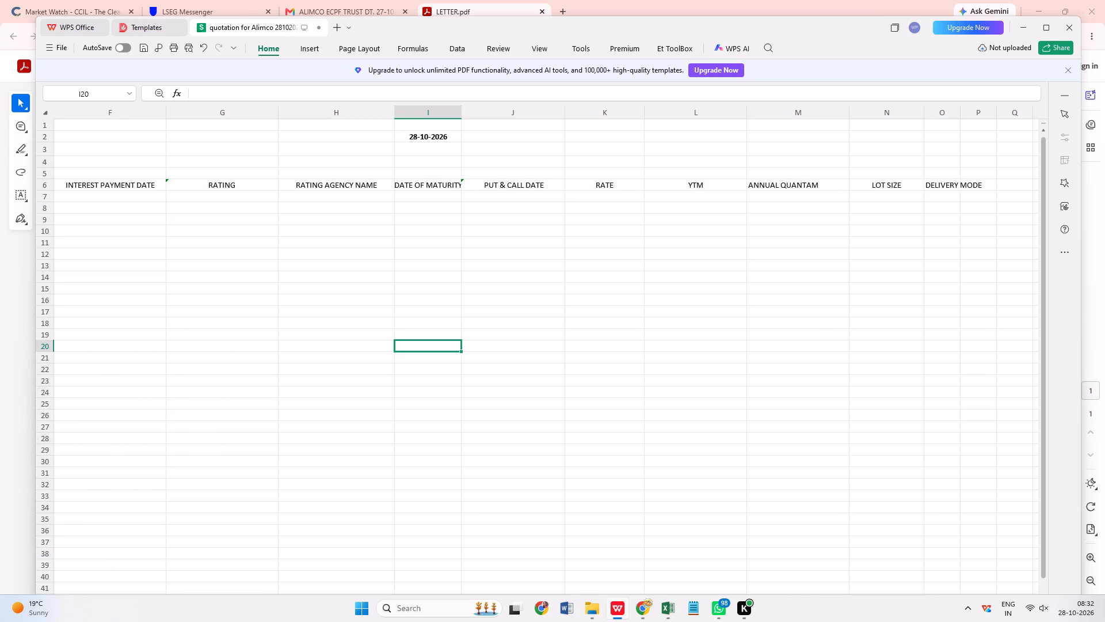
Delete row 3 with the contact number and the blank row directly above the header row.
left_click_drag(43, 152, 42, 162)
left_click(42, 162)
right_click(48, 148)
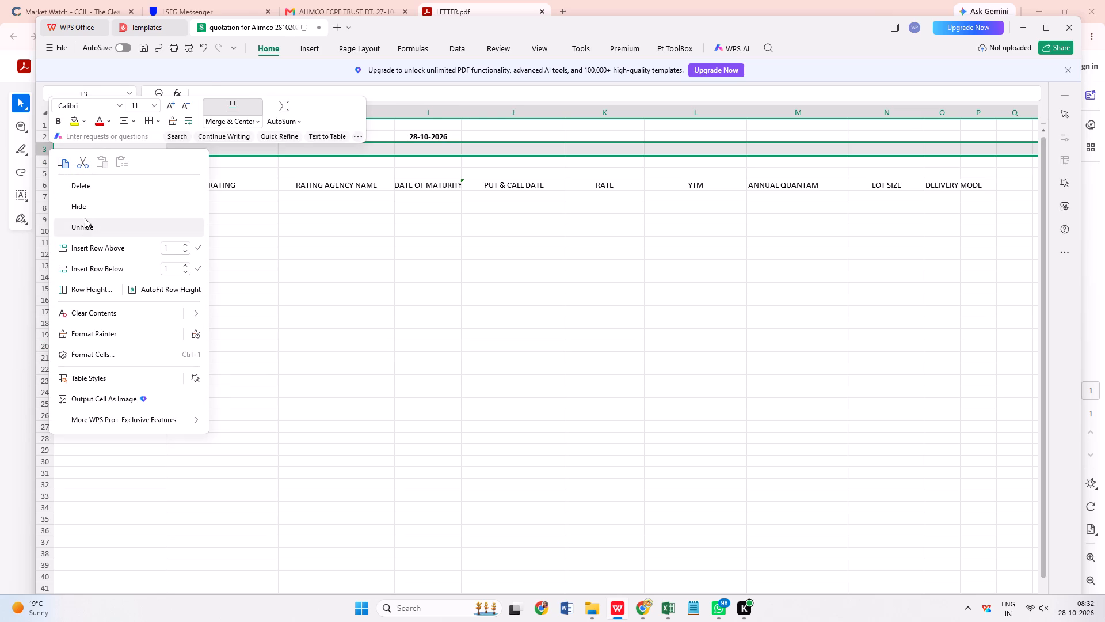
left_click(93, 181)
left_click(370, 350)
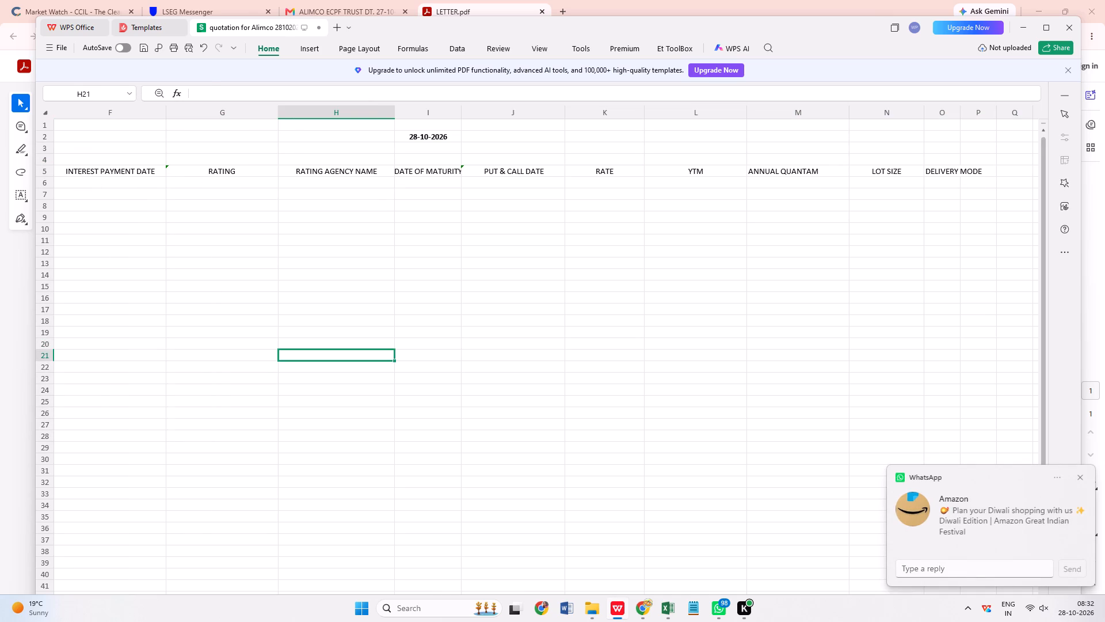
left_click(44, 159)
right_click(44, 160)
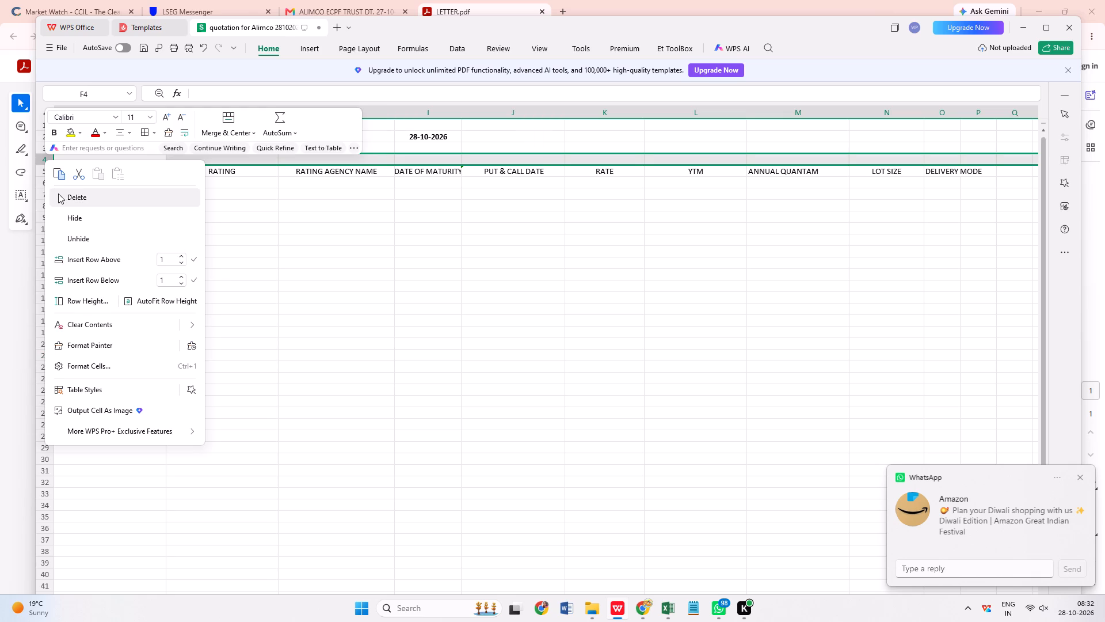
left_click(58, 194)
left_click(225, 295)
Increase the height of header row 4.
left_click_drag(47, 164, 44, 177)
left_click(140, 277)
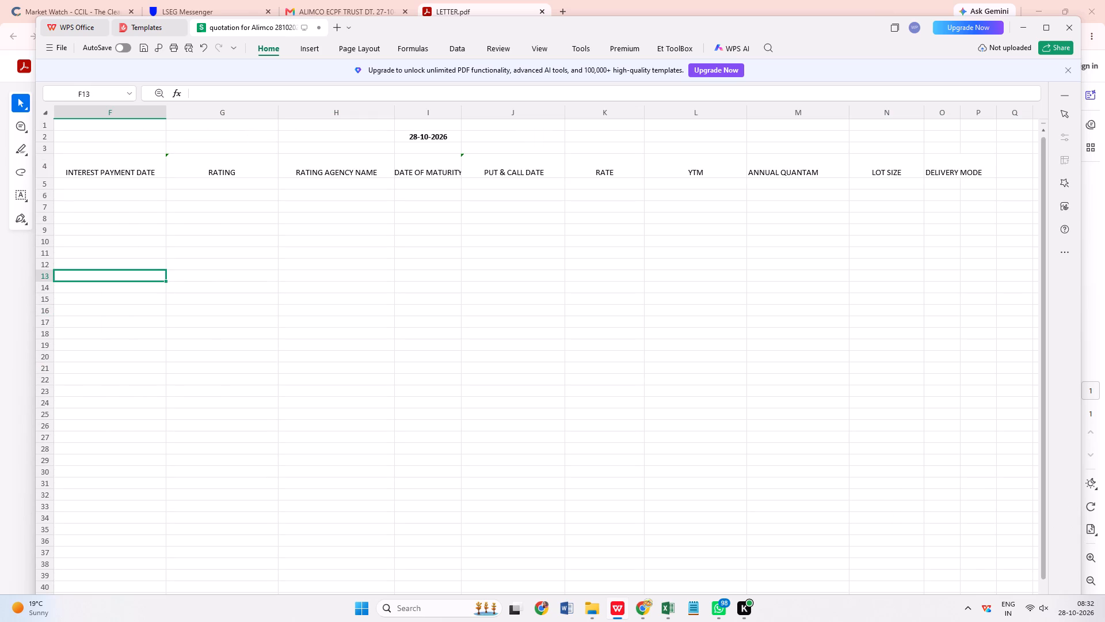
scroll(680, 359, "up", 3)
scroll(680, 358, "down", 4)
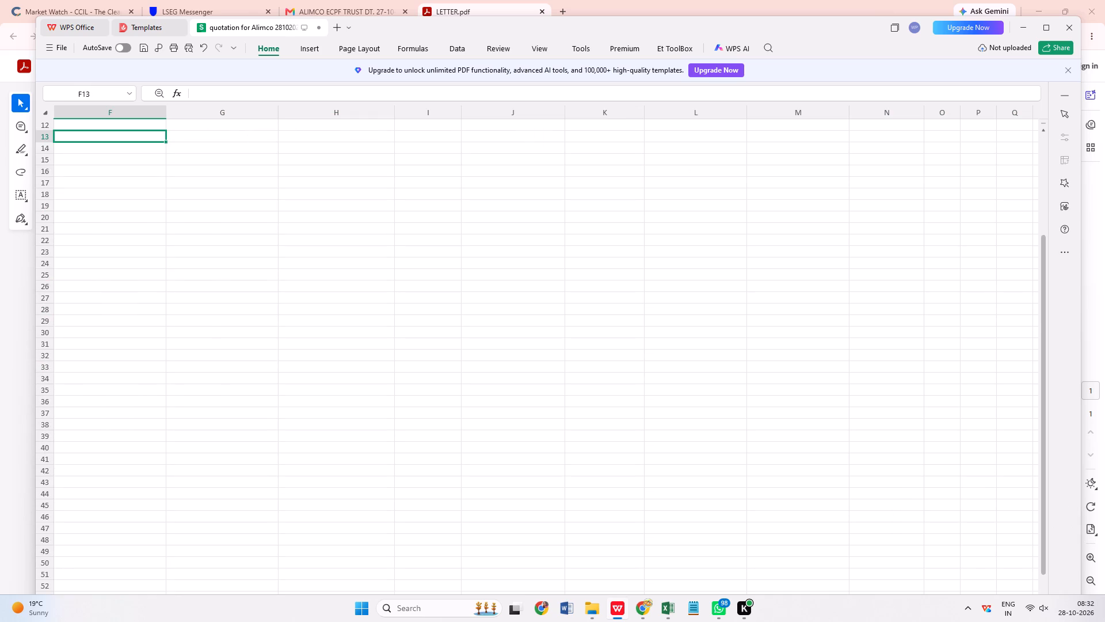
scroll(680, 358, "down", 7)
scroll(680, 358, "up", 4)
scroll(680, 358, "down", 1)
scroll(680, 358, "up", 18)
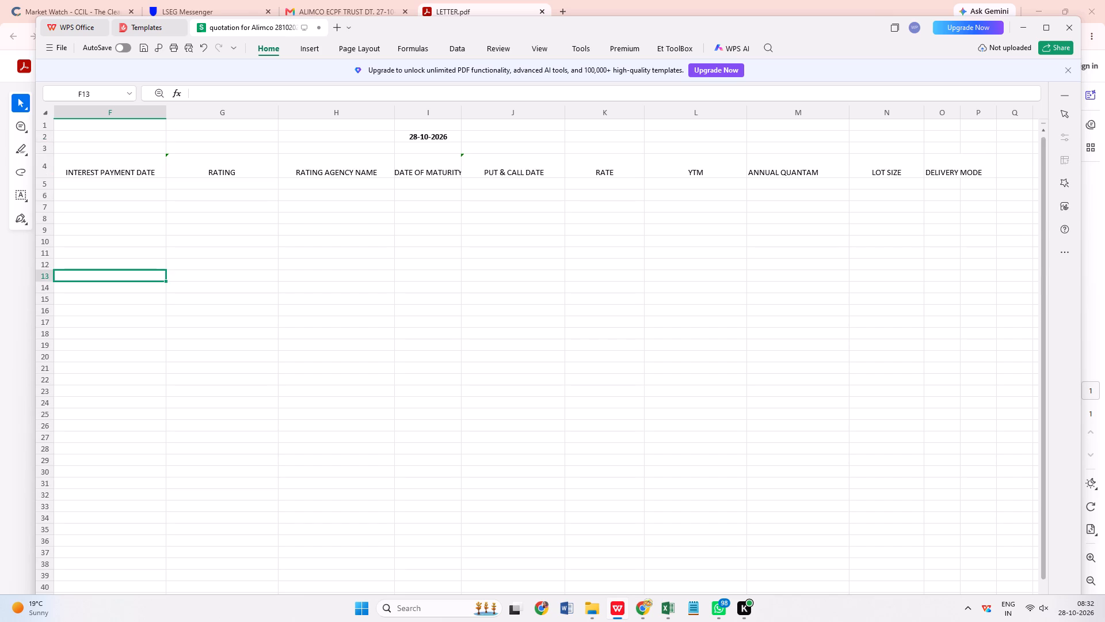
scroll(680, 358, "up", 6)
Select the header cells A4 to O4, from Sr. No. to DELIVERY MODE.
left_click(124, 181)
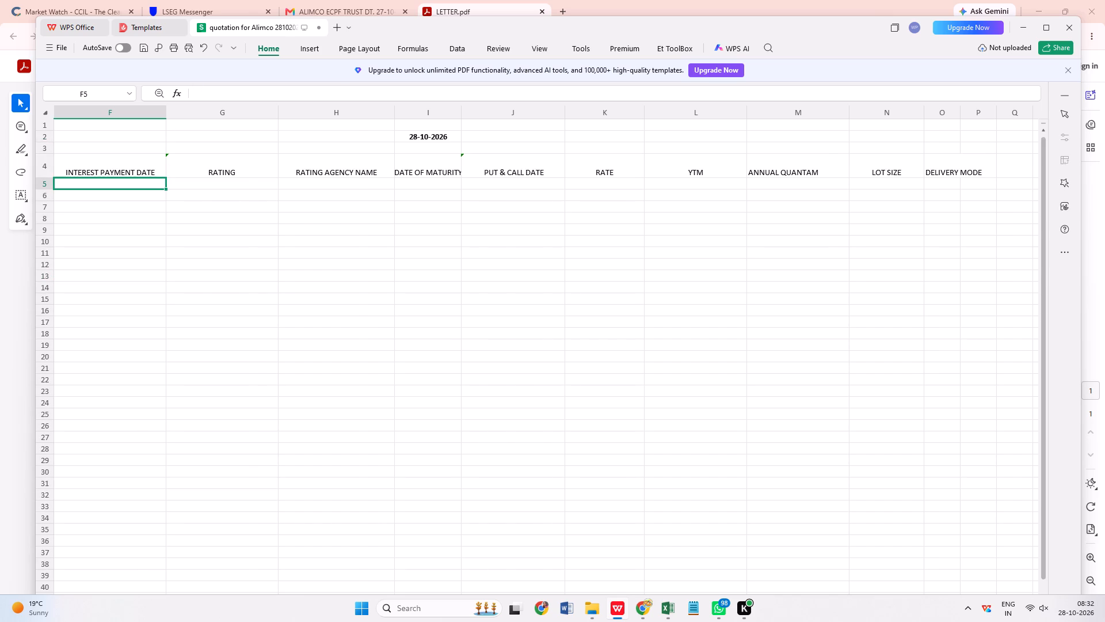
key("Left")
key("Left")
key("Left")
key("Left")
key("Left")
key("Left")
key("Left")
key("Left")
key("Left")
key("Left")
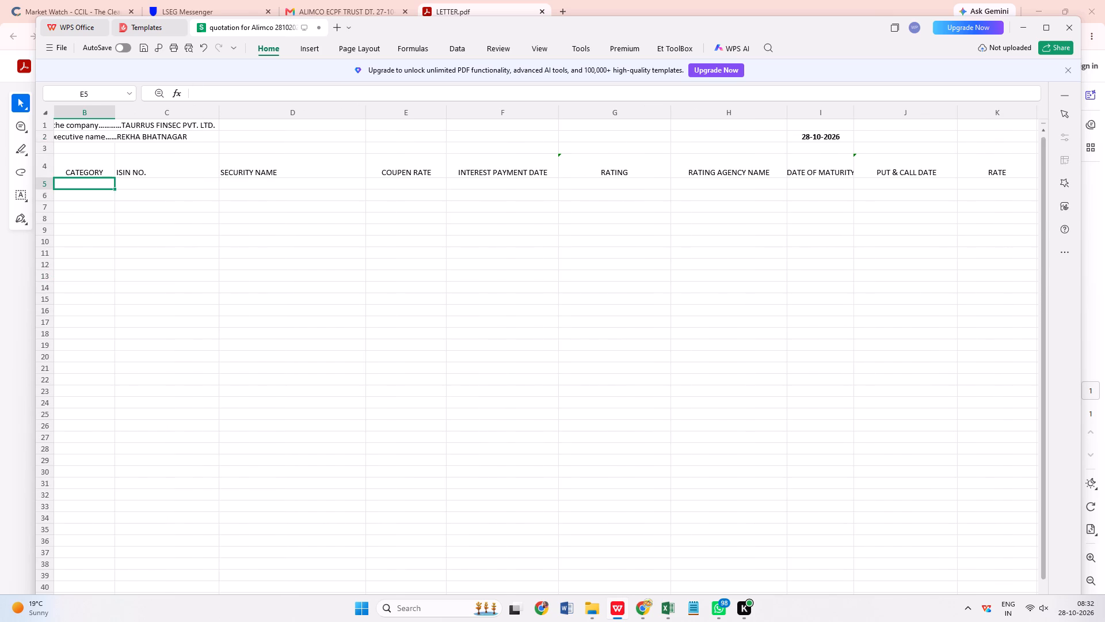
key("Left")
key("Left")
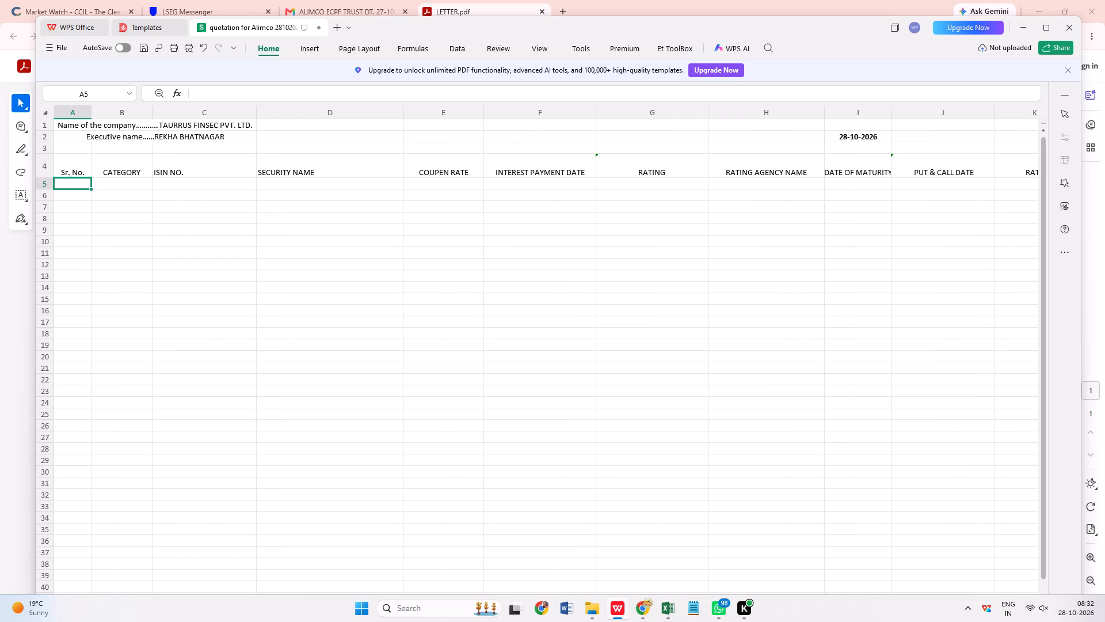
left_click(65, 164)
key("shift+Right")
key("shift+Right")
key("shift+Right")
key("shift+Right")
key("shift+Right")
key("shift+Right")
key("shift+Right")
key("shift+Right")
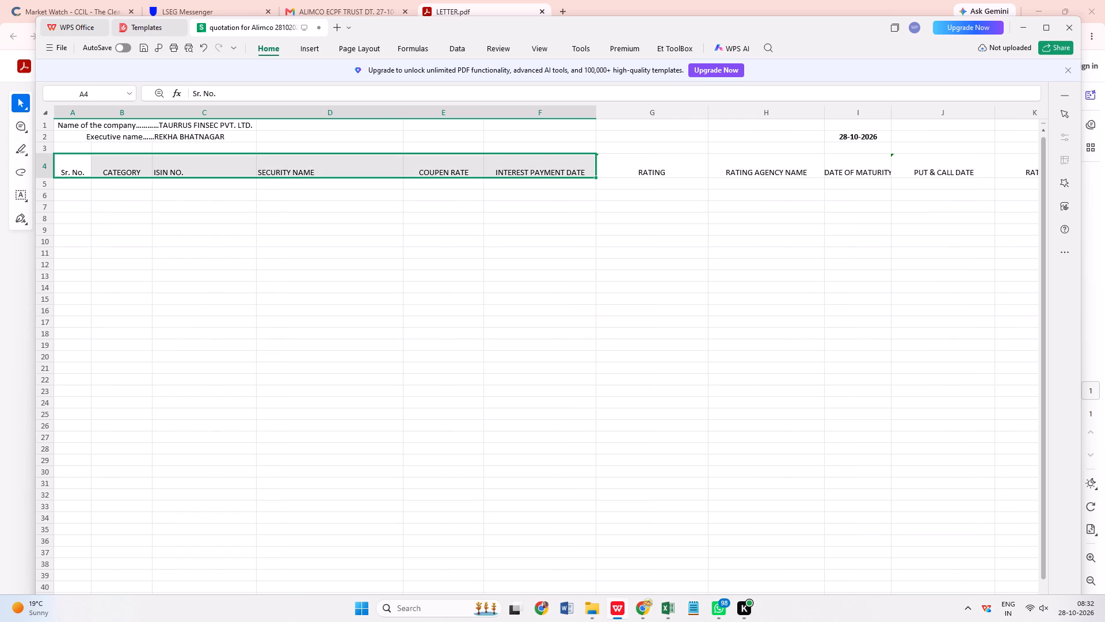
key("shift+Right")
key("shift+Right")
key("shift+Right")
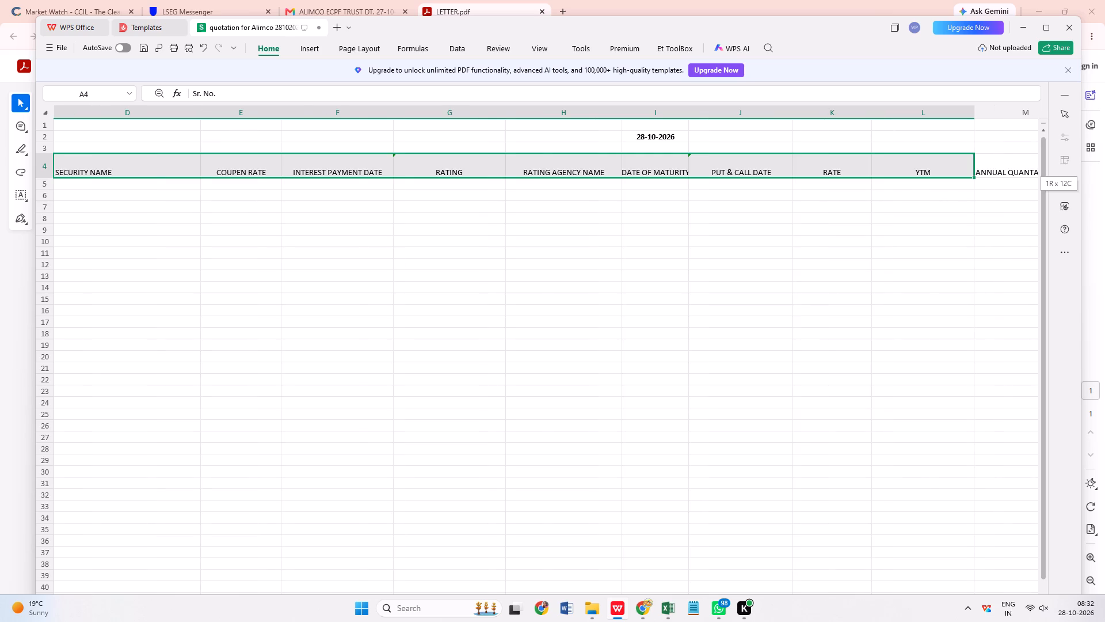
key("shift+Right")
key("shift+Right")
key("shift+Right")
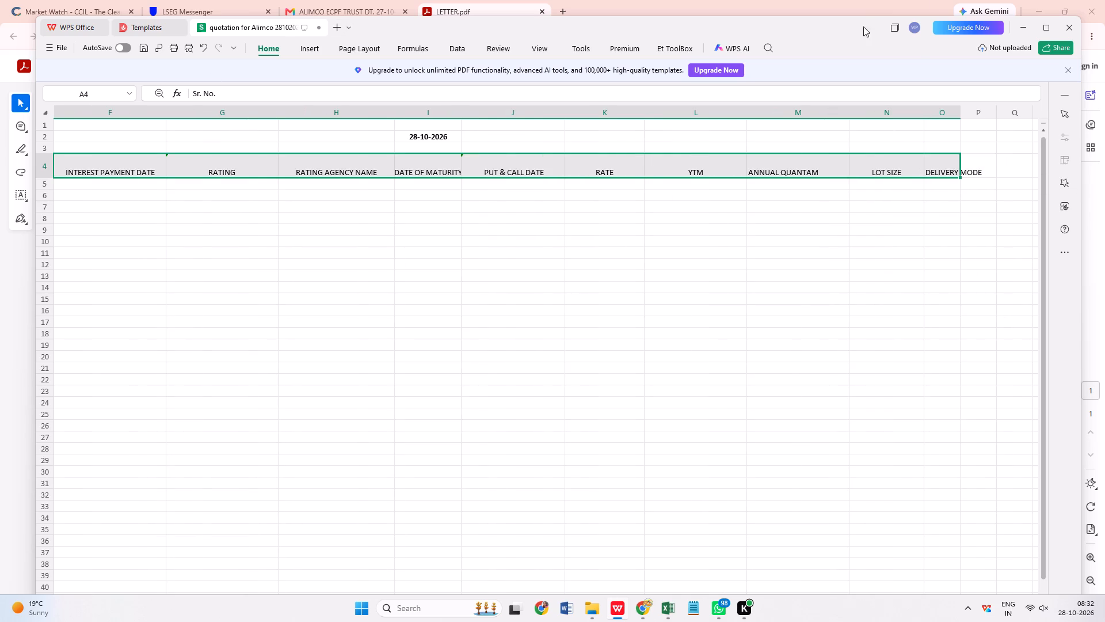
Widen column O to fit the DELIVERY MODE header.
left_click_drag(961, 113, 994, 117)
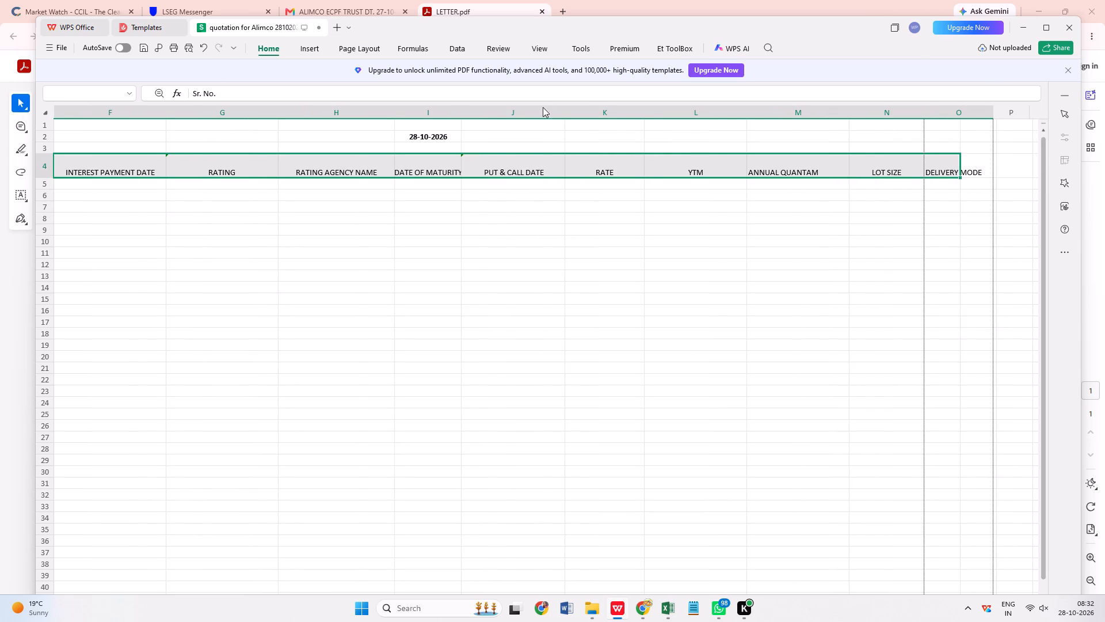
Fill the header cells A4 to O4 with light green.
left_click(271, 49)
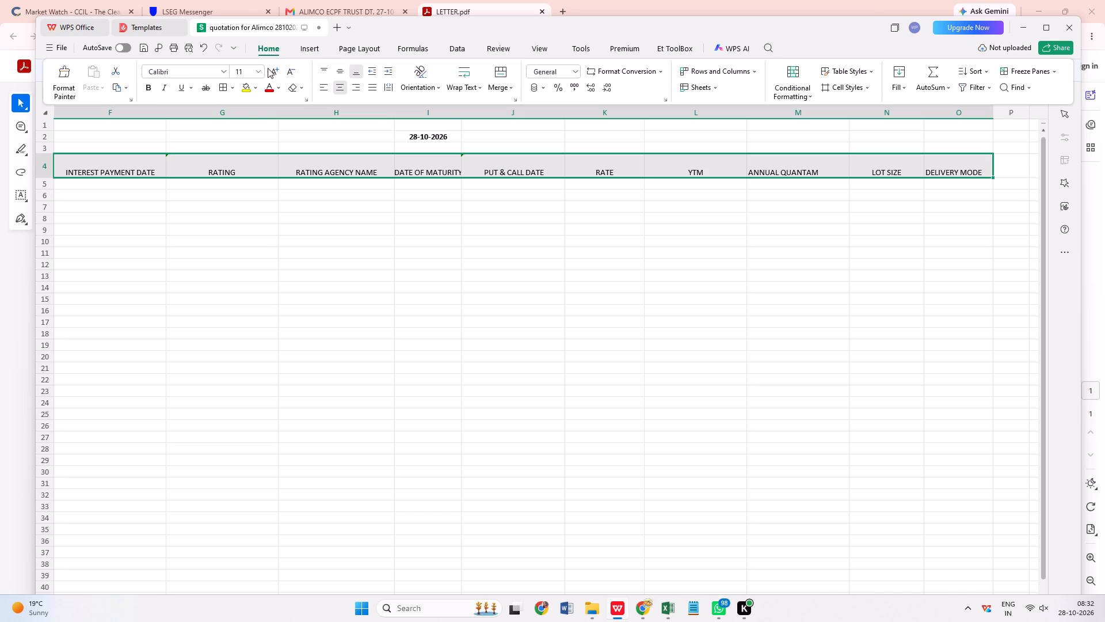
left_click(257, 87)
left_click(294, 199)
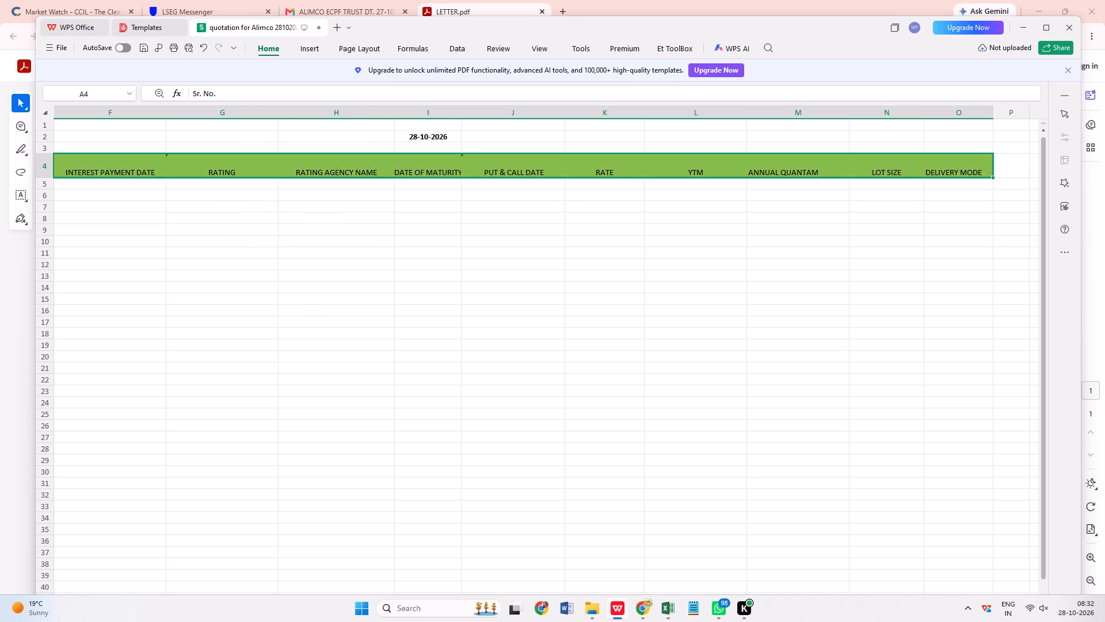
left_click(125, 196)
Apply all borders to rows 4 to 29, from the header row downward.
left_click_drag(48, 162, 59, 454)
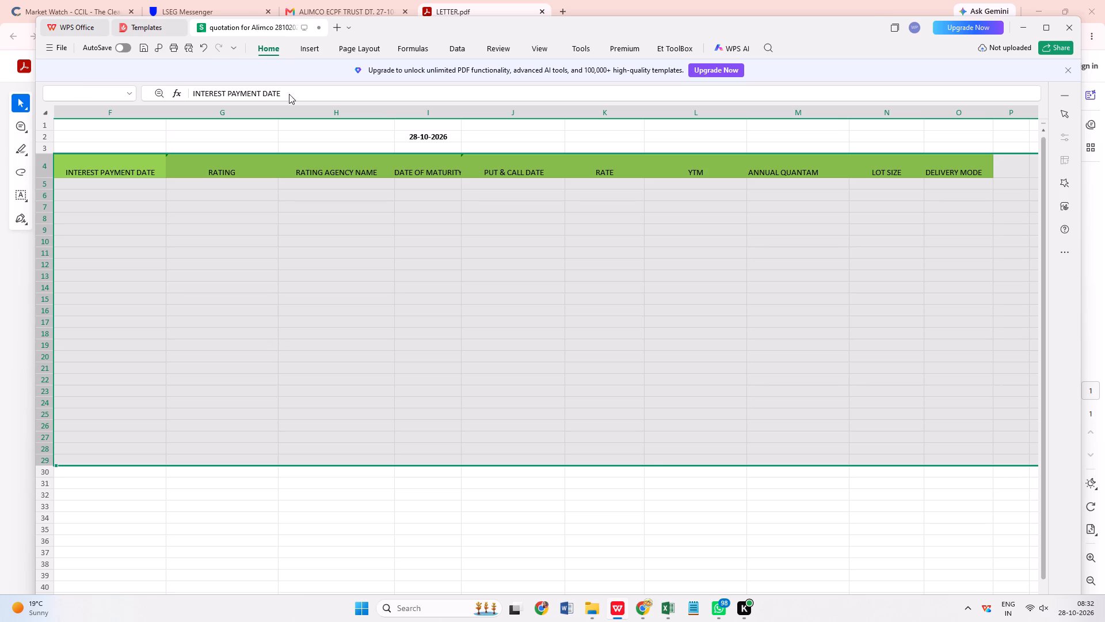
left_click(264, 47)
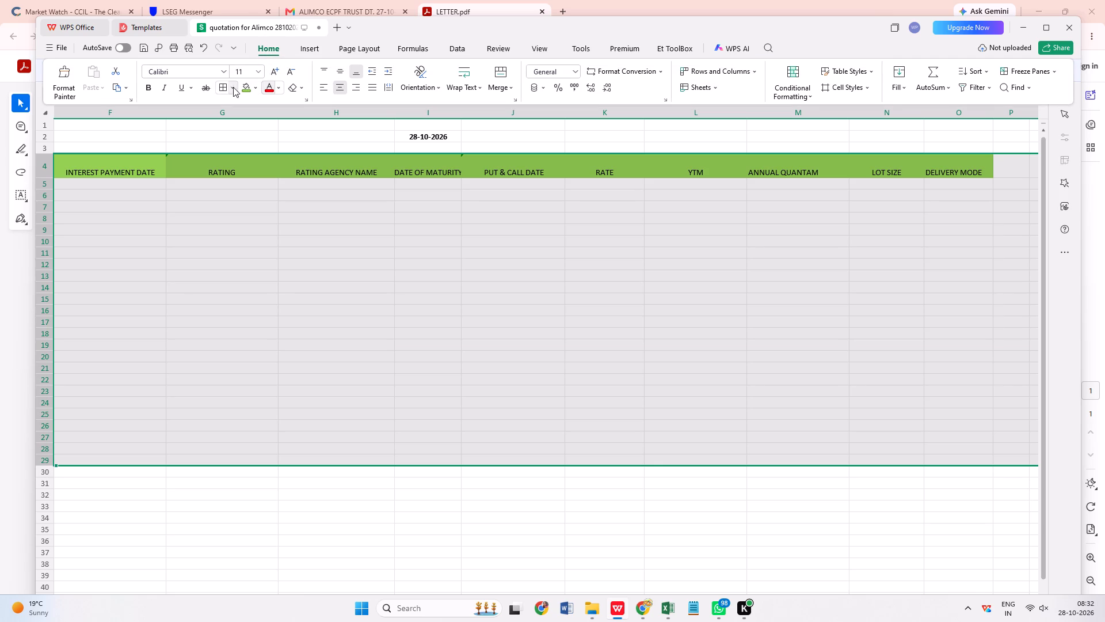
left_click(220, 86)
left_click(340, 259)
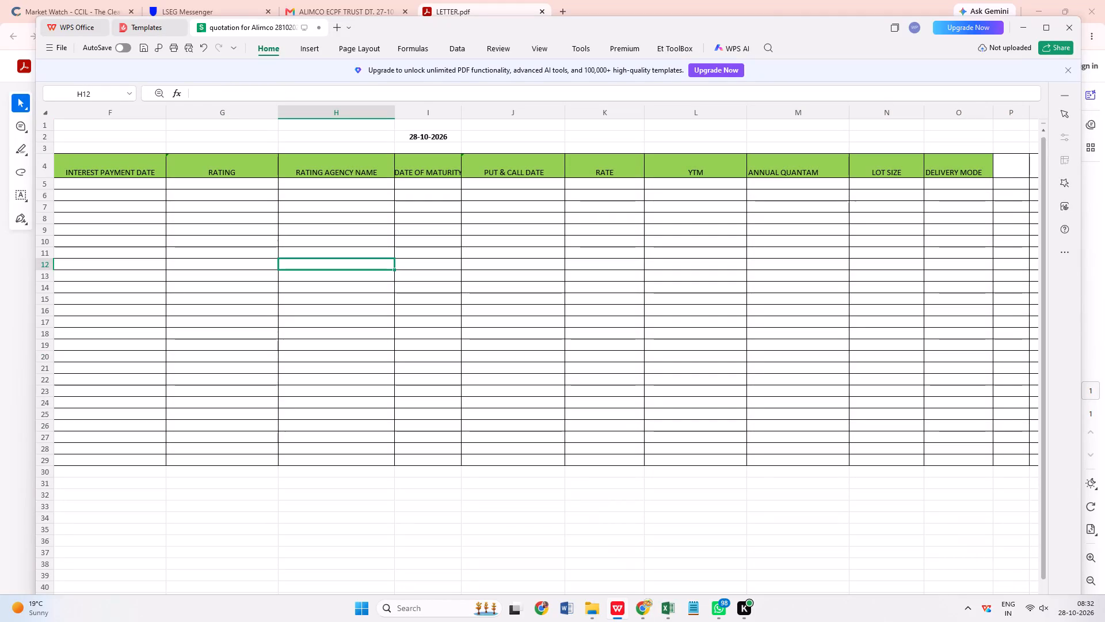
Narrow the RATING column G to bring it closer to its header's width.
left_click_drag(279, 119, 255, 116)
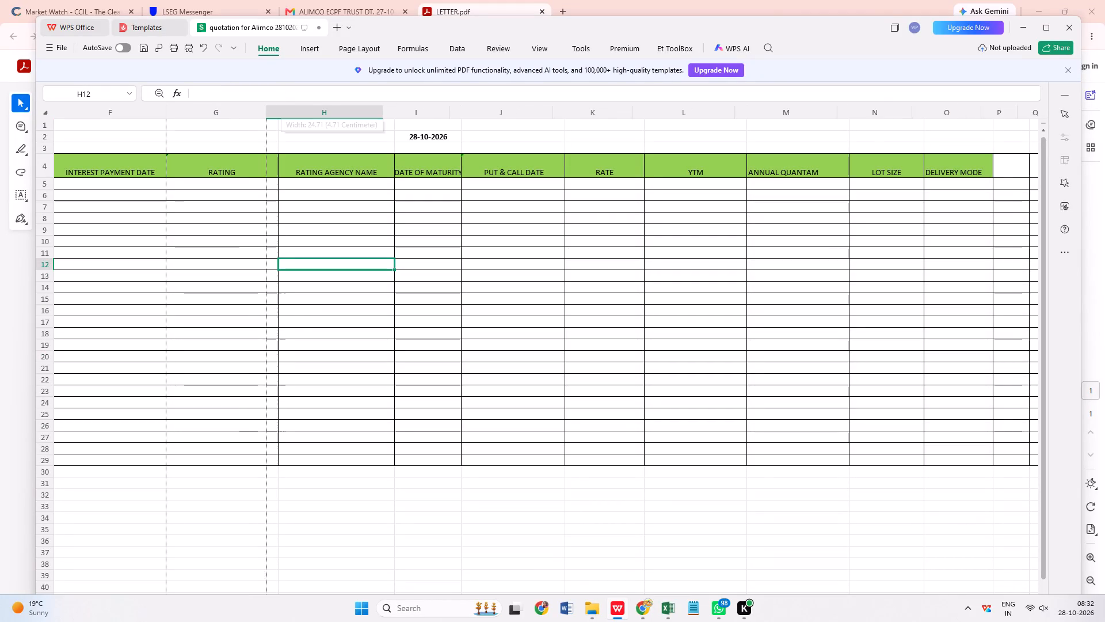
left_click_drag(255, 116, 245, 115)
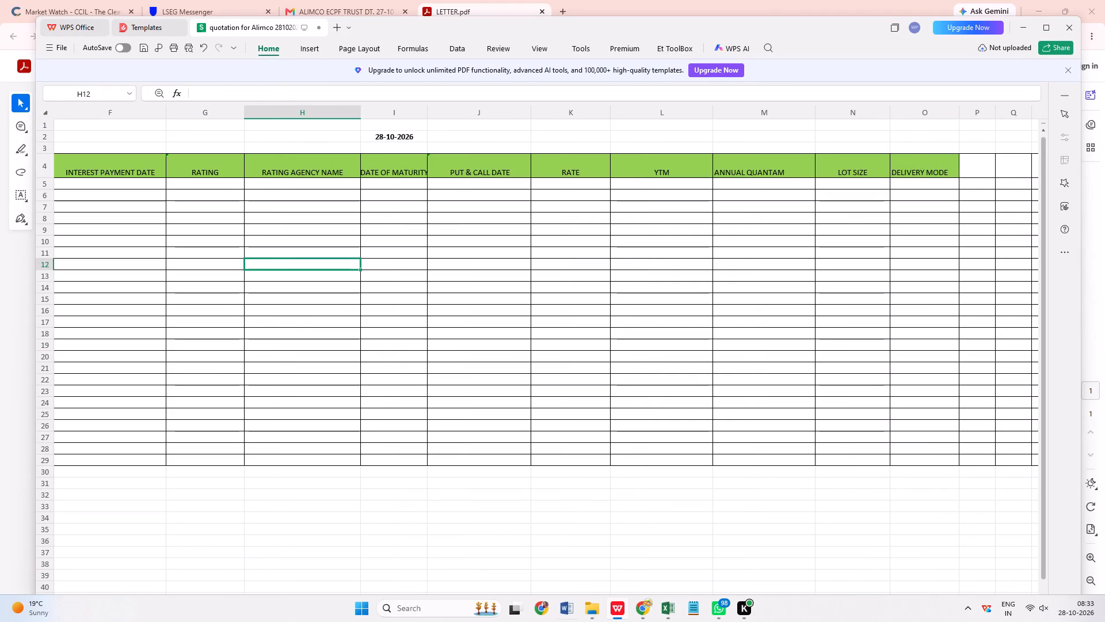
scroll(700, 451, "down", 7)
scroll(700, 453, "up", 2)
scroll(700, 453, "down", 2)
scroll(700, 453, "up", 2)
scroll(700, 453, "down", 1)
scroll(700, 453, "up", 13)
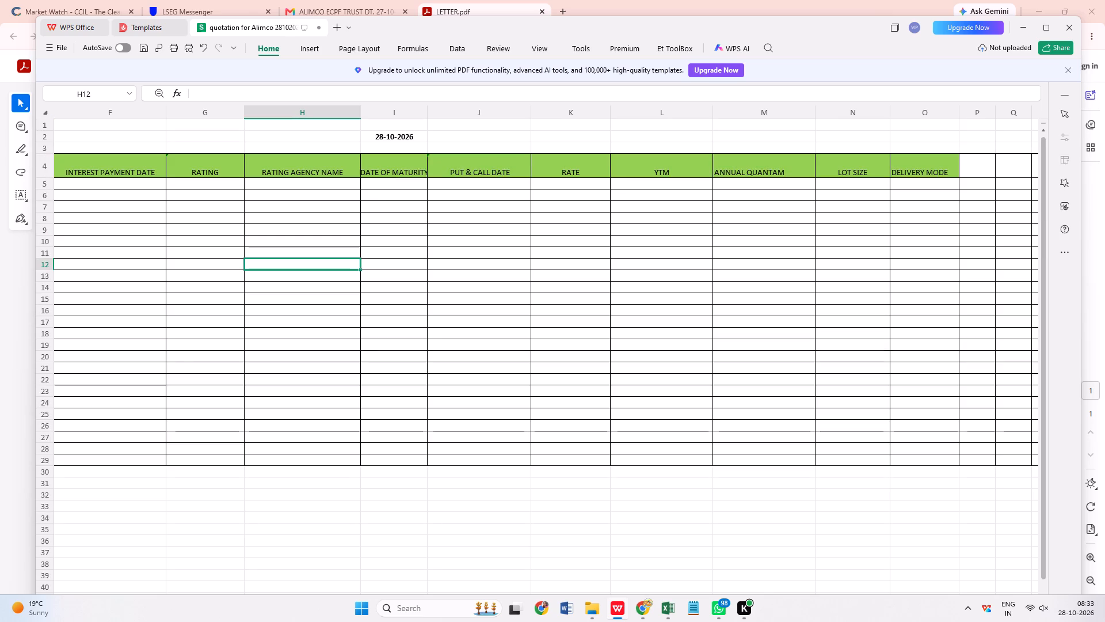
Enter serial numbers 1 and 2 in cells A5 and A6 under Sr. No.
left_click(157, 164)
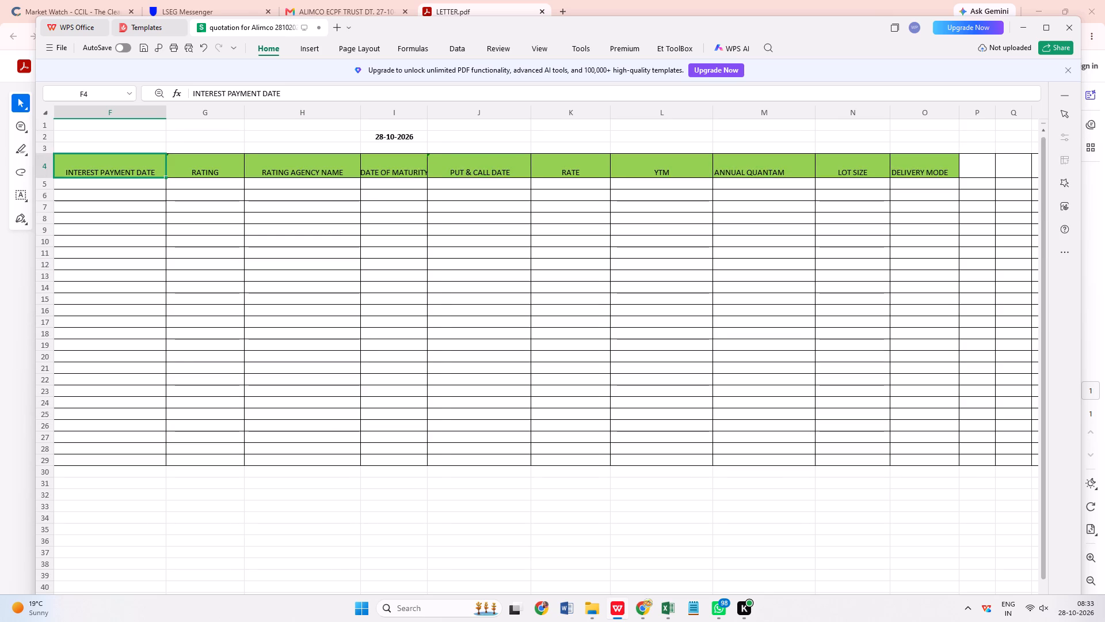
key("Left")
key("Left")
key("Left")
key("Left")
key("Left")
key("Left")
key("Left")
key("Left")
key("Left")
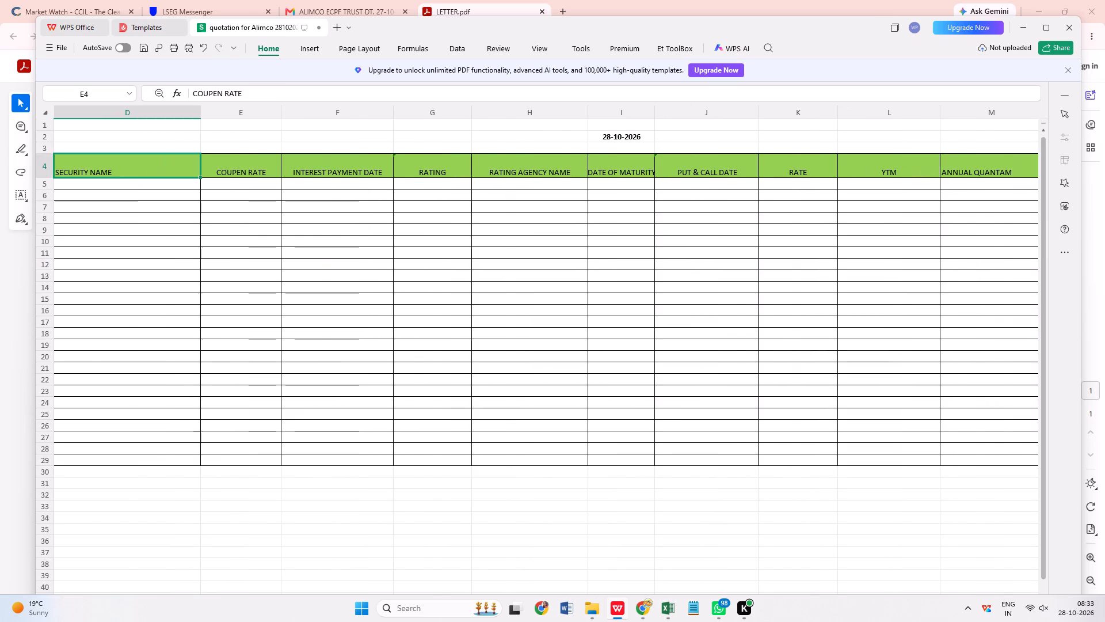
key("Left")
key("Left")
key("Left")
key("Left")
key("Left")
key("Left")
key("Left")
key("Left")
key("Left")
key("Left")
key("Left")
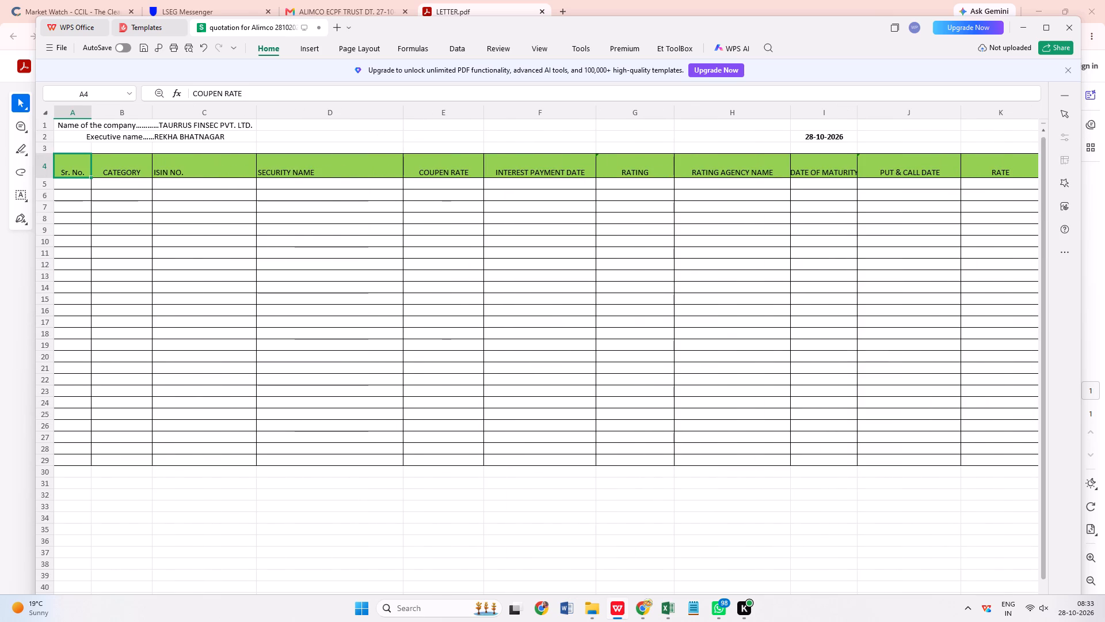
key("Left")
key("Left")
key("Left")
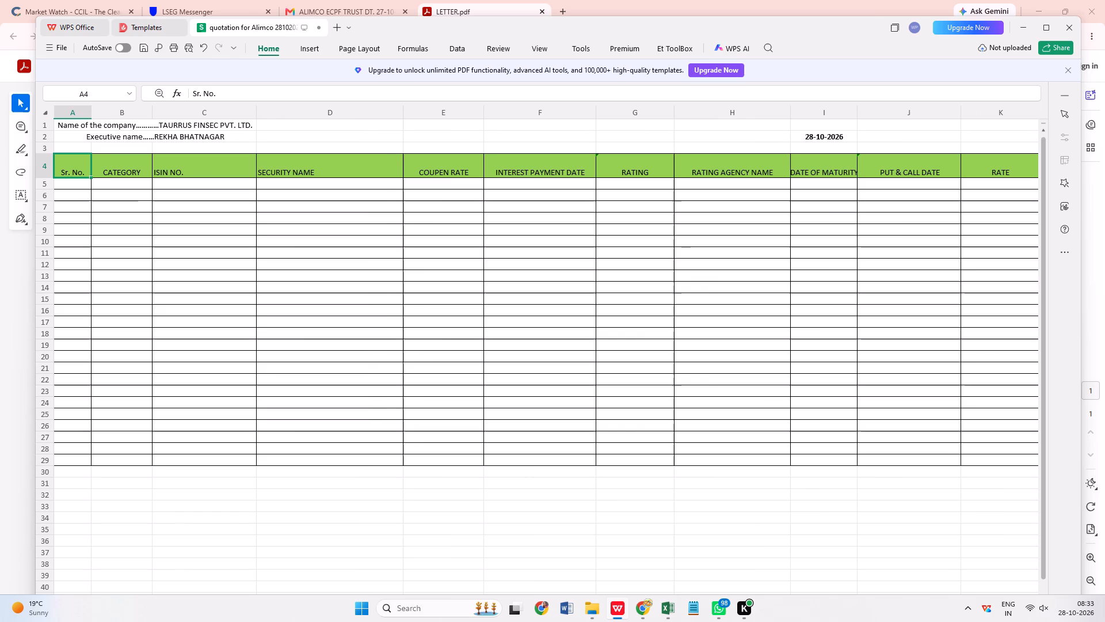
left_click(189, 265)
left_click(56, 181)
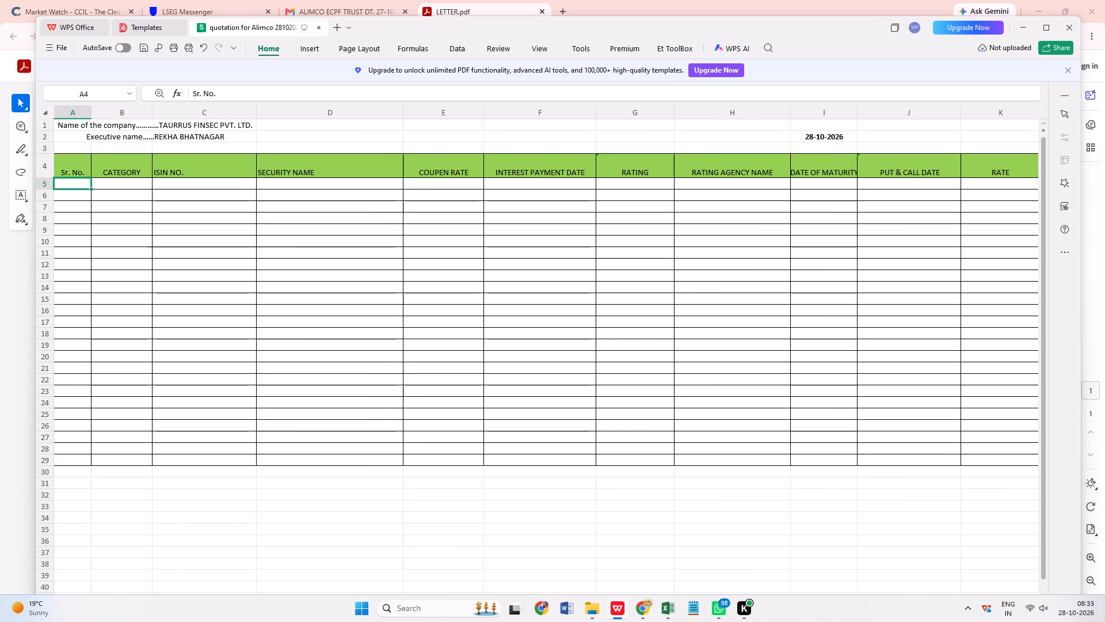
key("1")
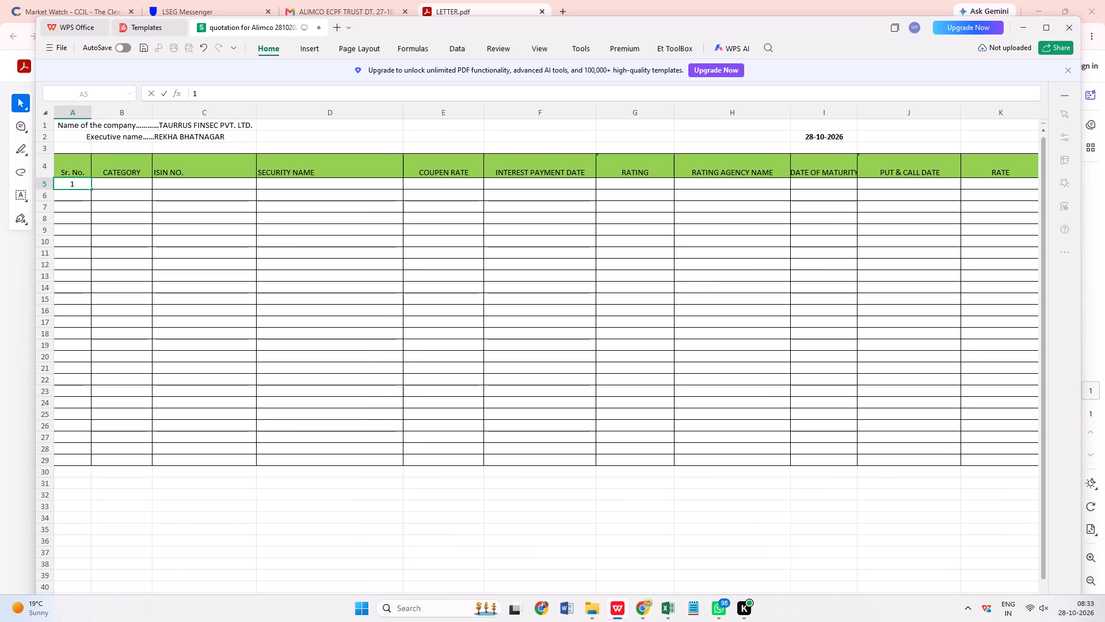
left_click(74, 194)
key("2")
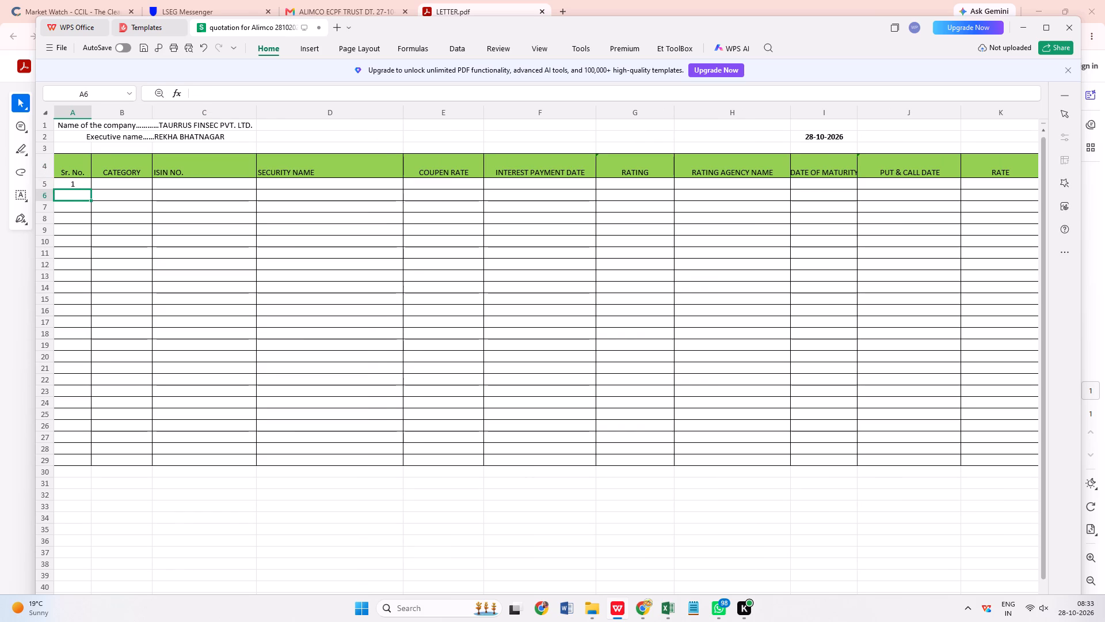
Enter SDL as the category for serial number 1 in cell B5.
left_click(110, 182)
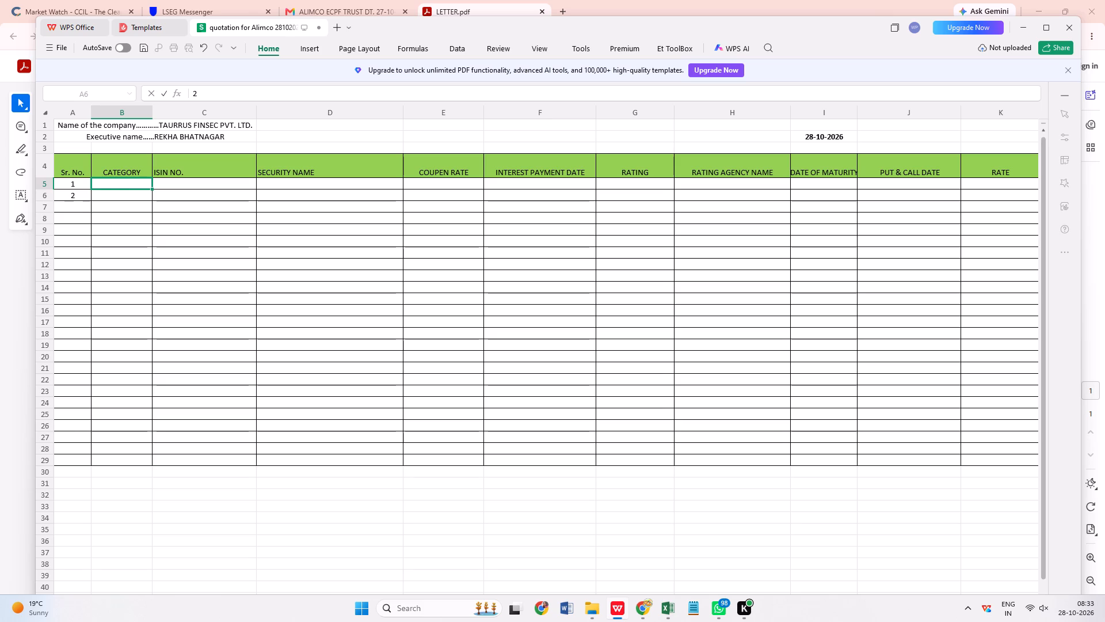
type("SDL")
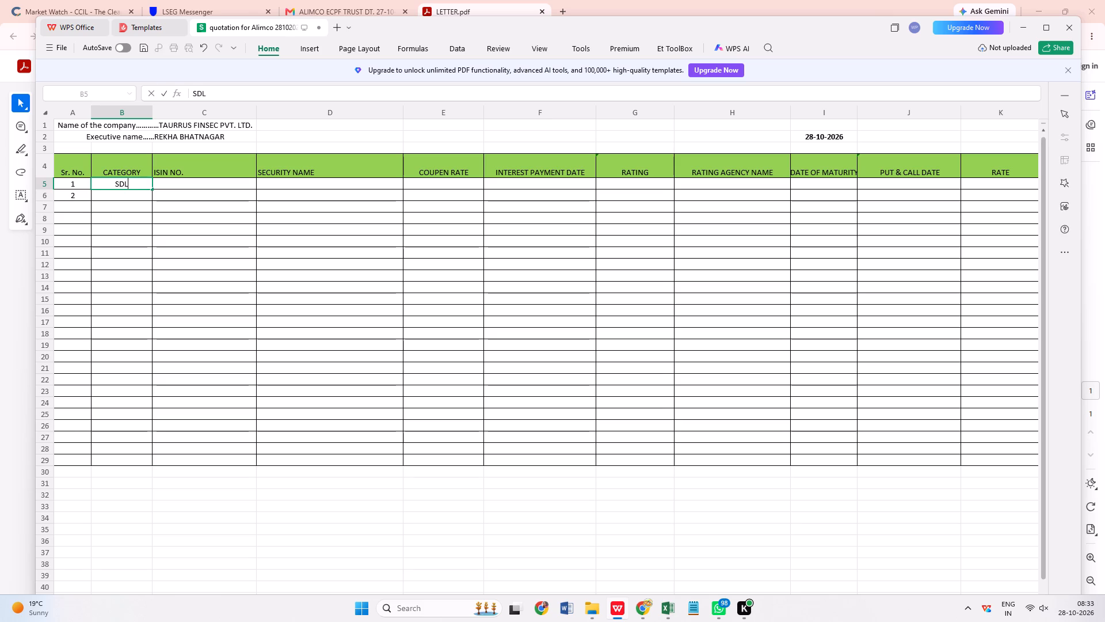
key("Tab")
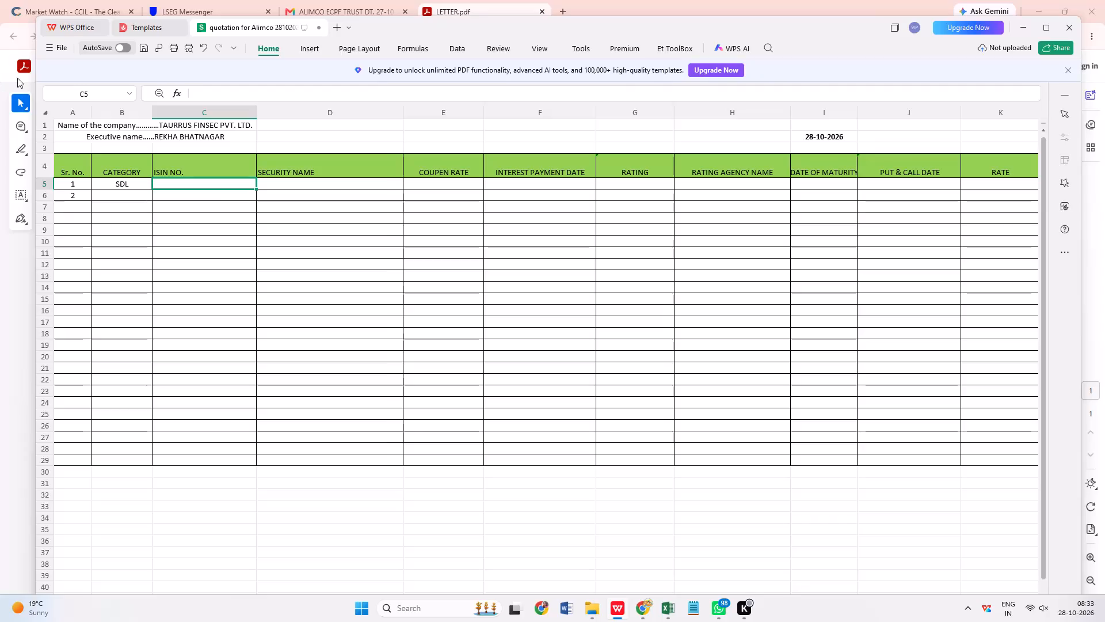
Save the quotation workbook.
left_click(51, 45)
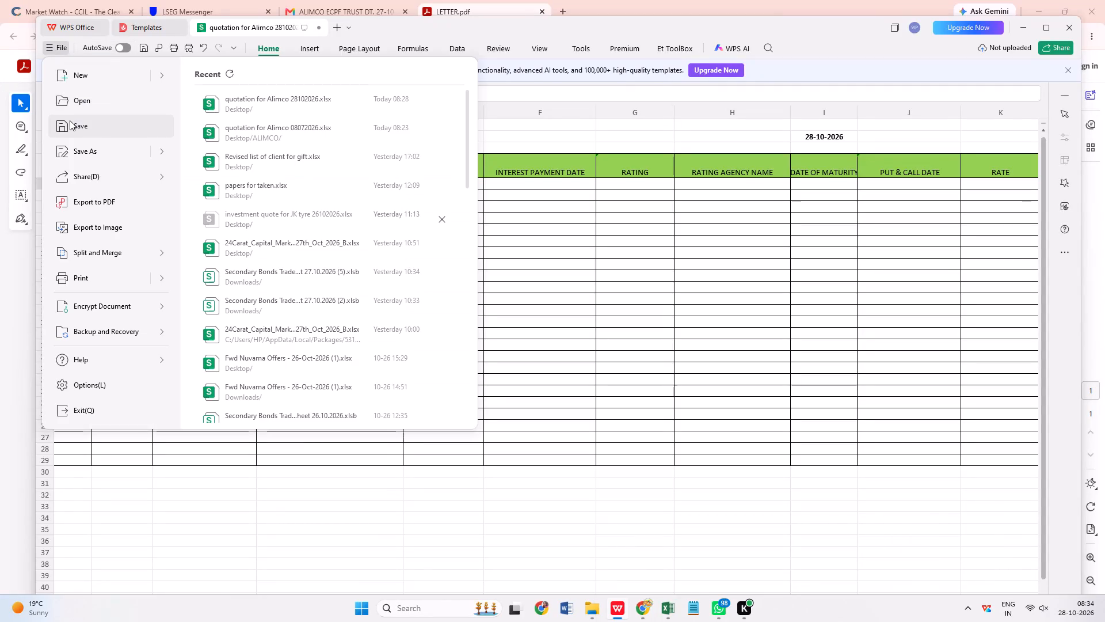
left_click(70, 120)
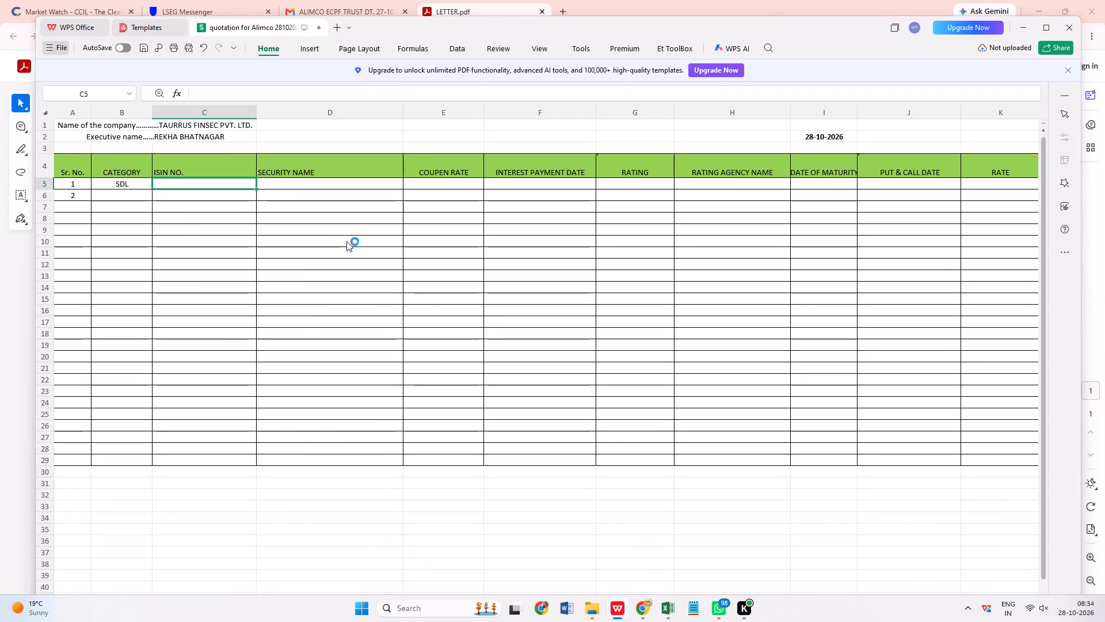
Minimise the quotation workbook, return to Chrome and close the LETTER.pdf page.
left_click(1020, 29)
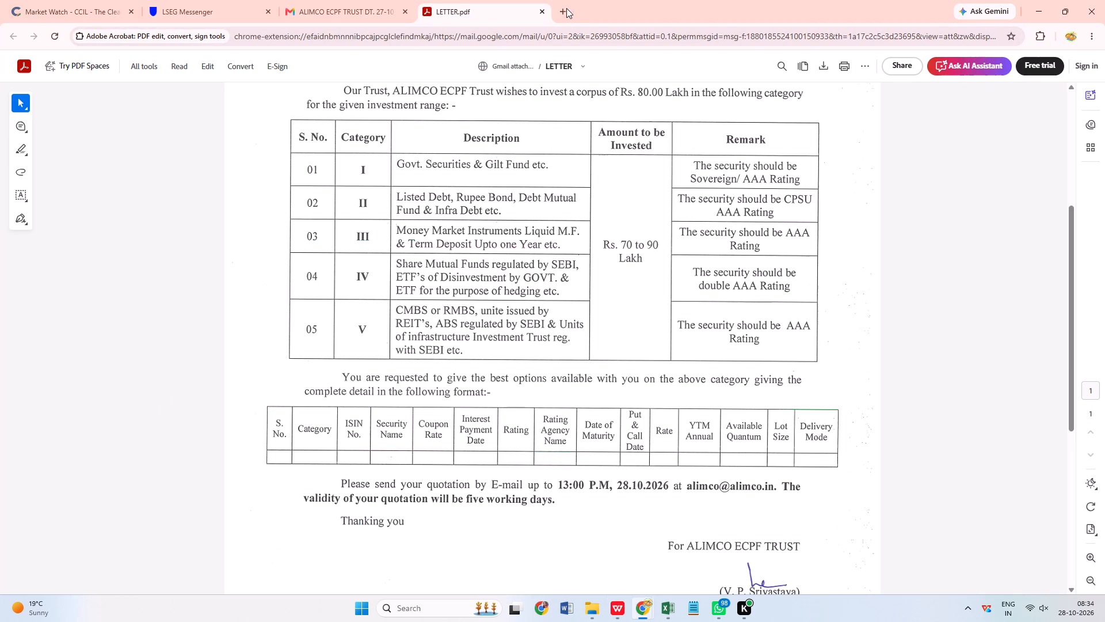
left_click(541, 10)
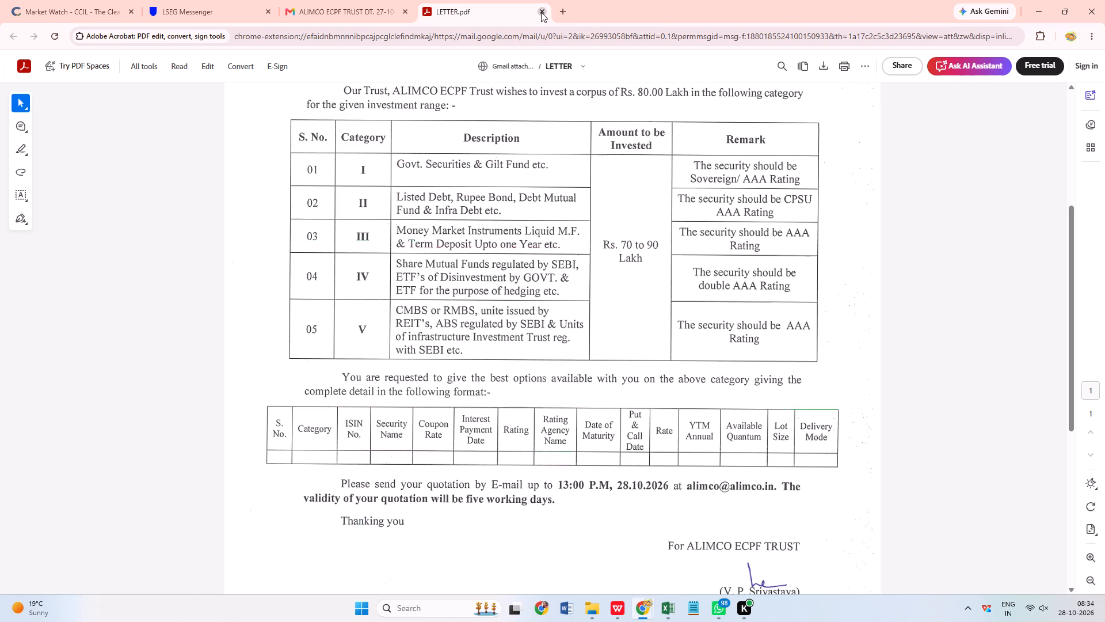
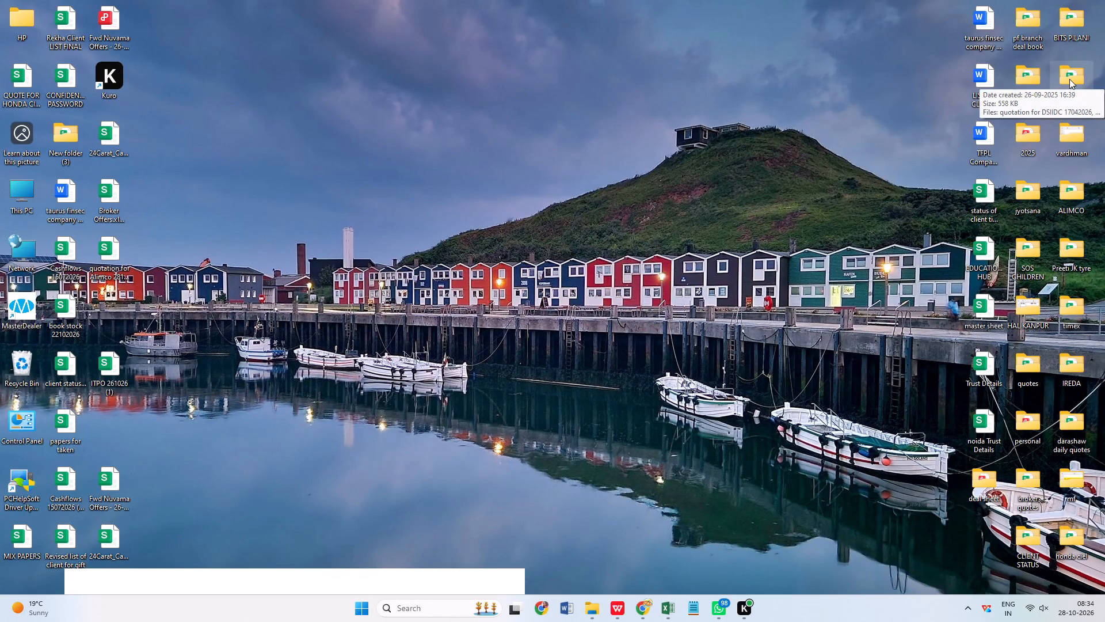
Open the workbook quotation for DSIIDC 22102026 from the DSIIDC folder on the desktop.
triple_click(1069, 77)
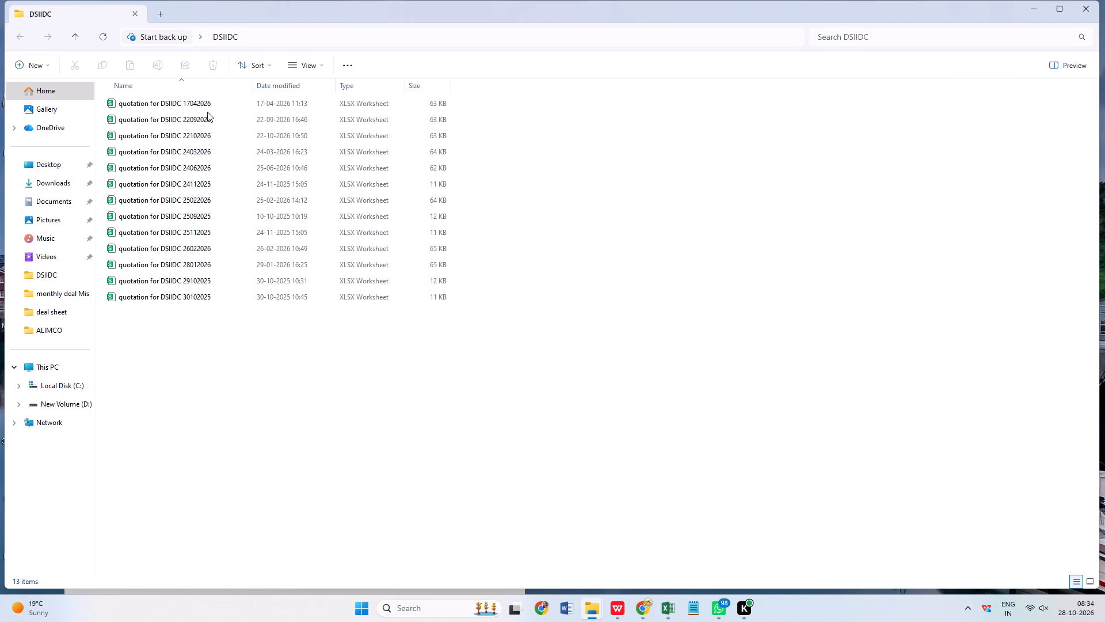
double_click(202, 136)
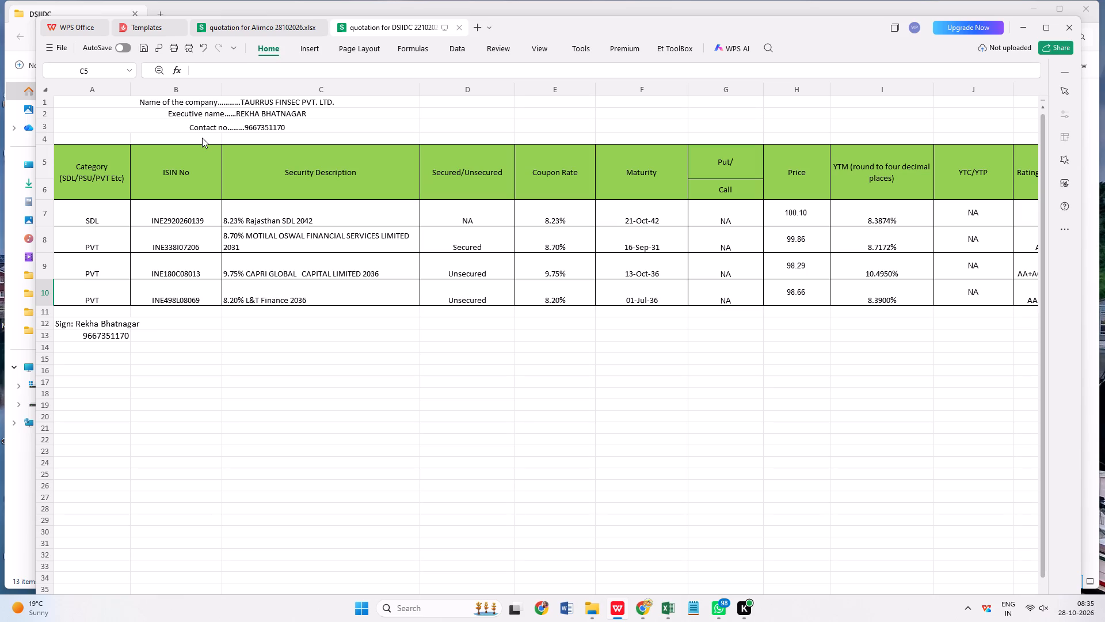
Copy rows 7 to 11 of the DSIIDC quotation into the Alimco 28102026 quotation, starting at cell A31 below the table.
left_click(50, 211)
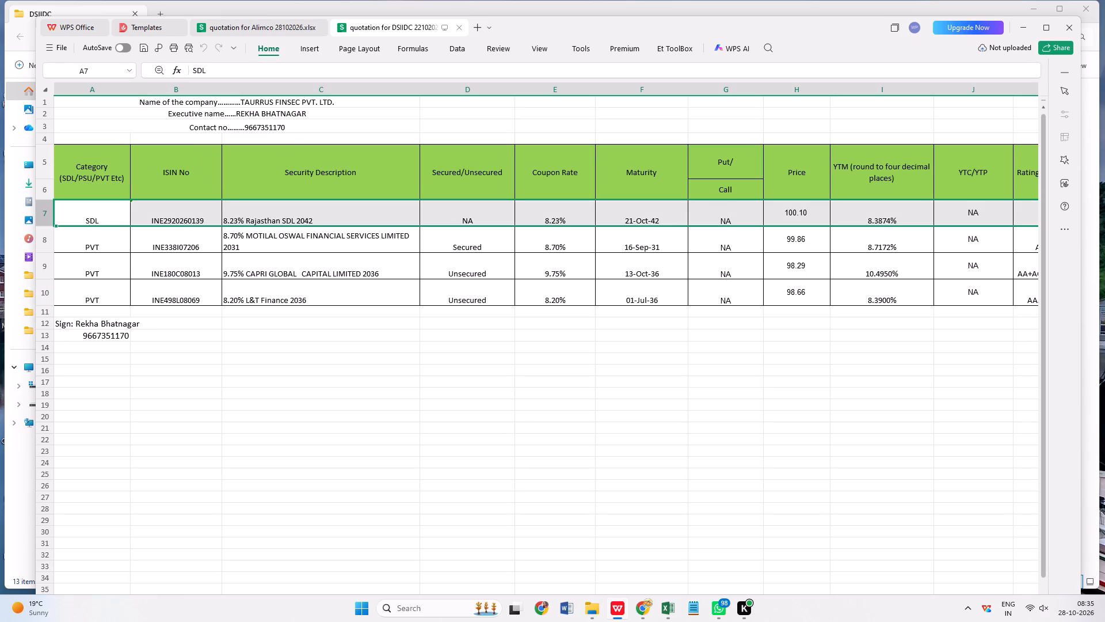
key("shift+Down")
key("shift+Down")
key("shift+Down")
key("shift+Down")
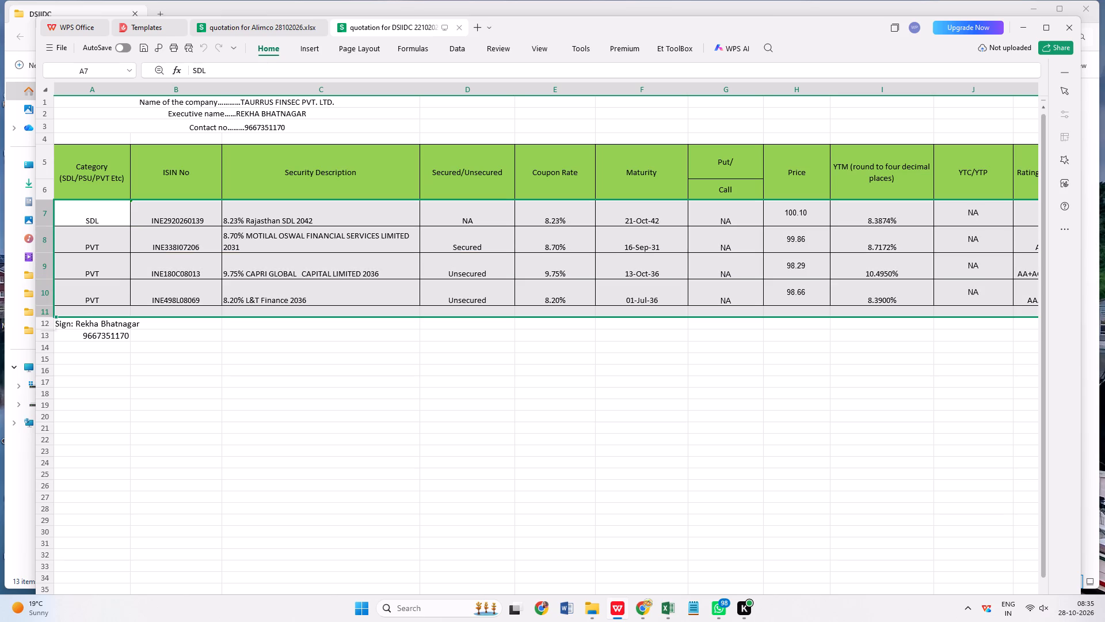
key("ctrl+c")
left_click(287, 24)
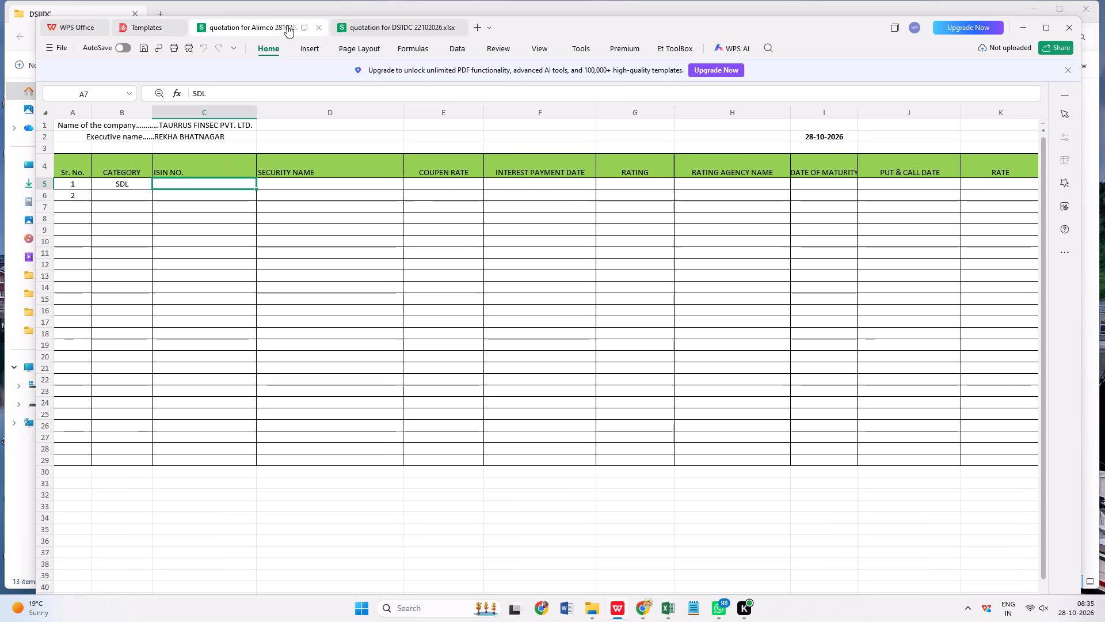
left_click(73, 484)
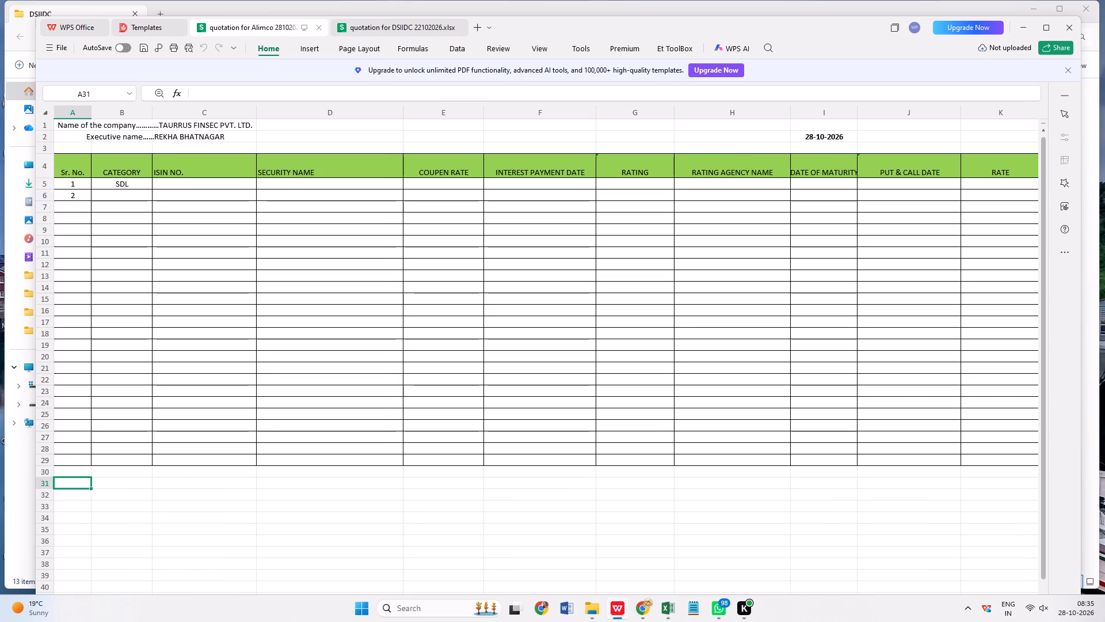
key("ctrl+v")
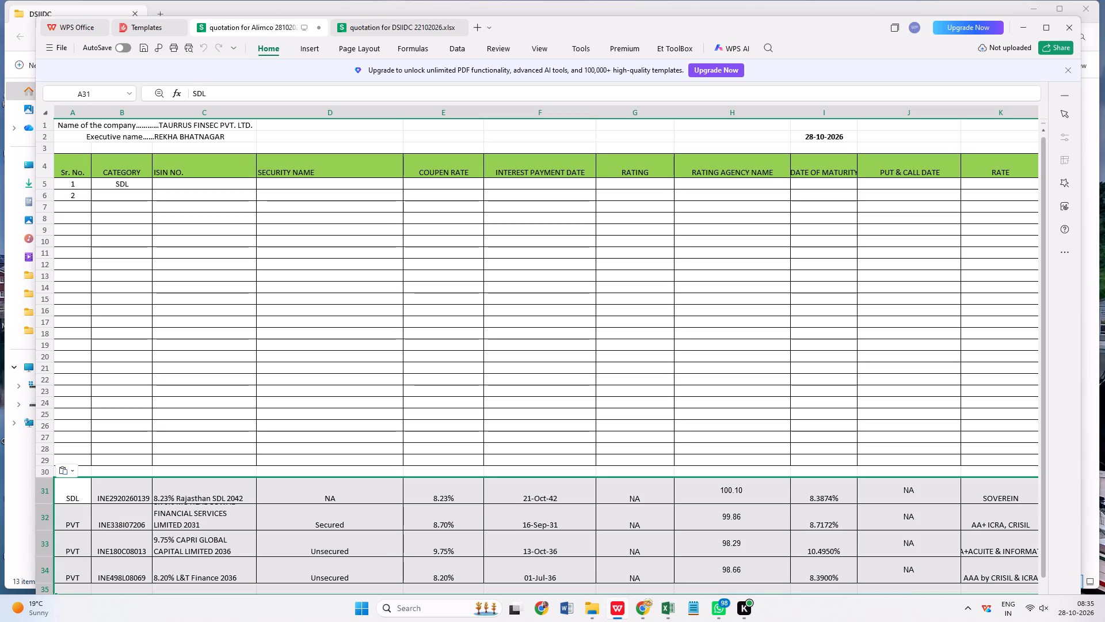
Move the SDL and PVT categories from cells A31:A34 into the CATEGORY column, starting at B5.
scroll(306, 442, "down", 1)
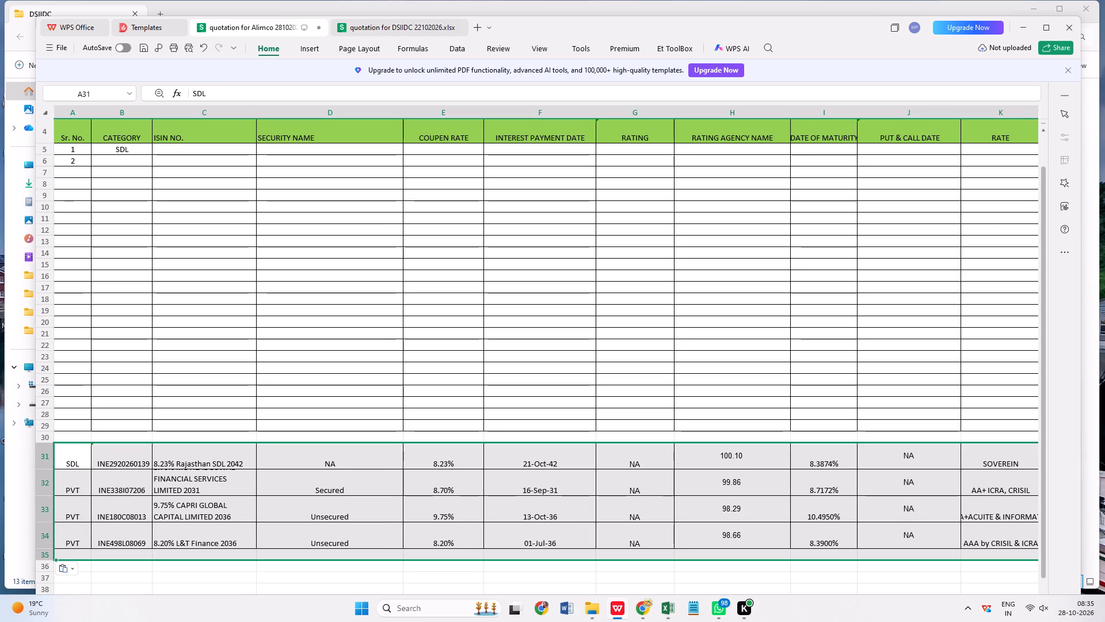
left_click(242, 459)
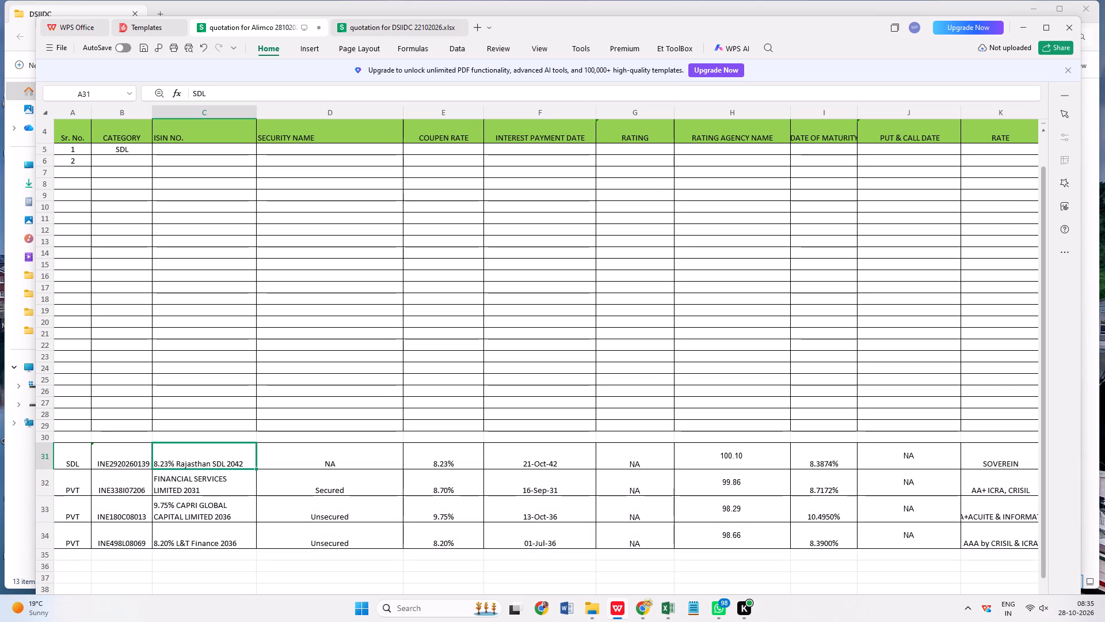
key("Left")
key("Left")
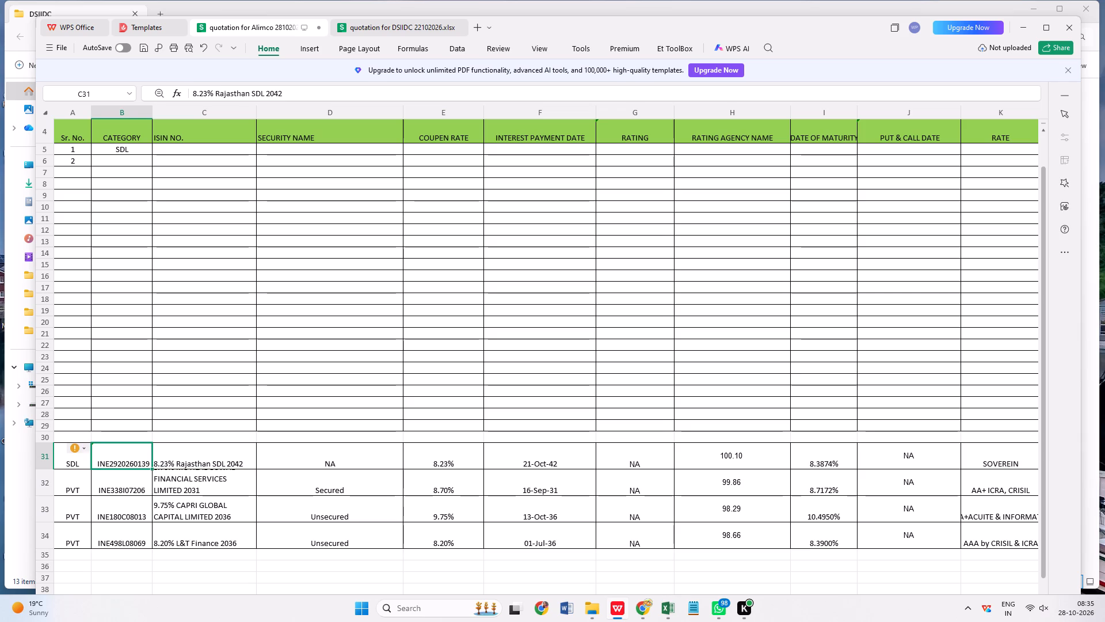
key("Left")
key("Left")
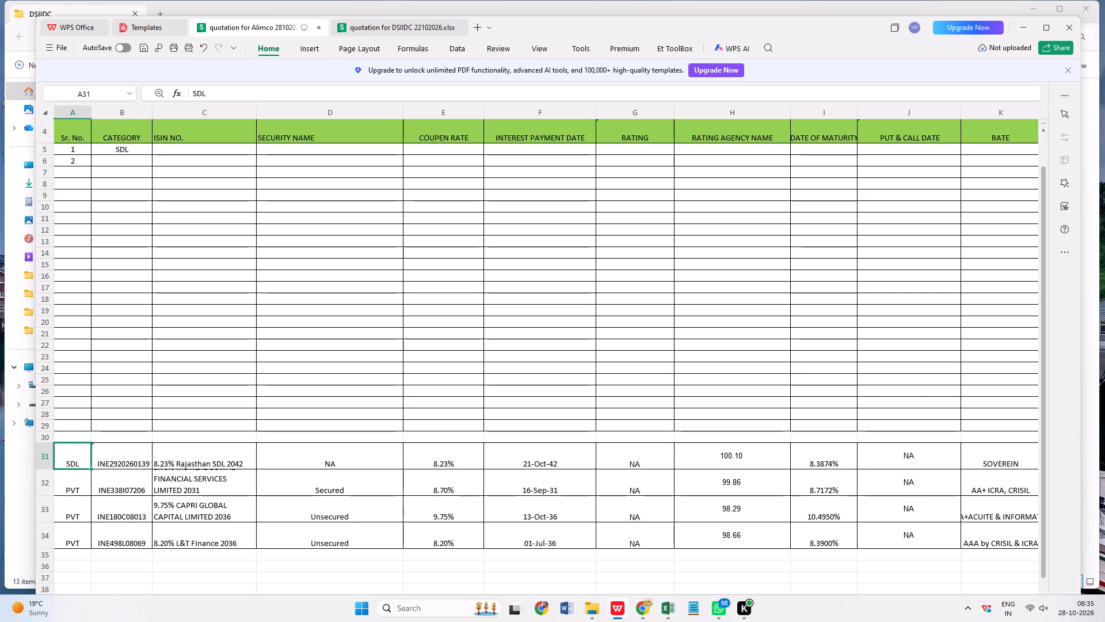
left_click(190, 404)
left_click(81, 464)
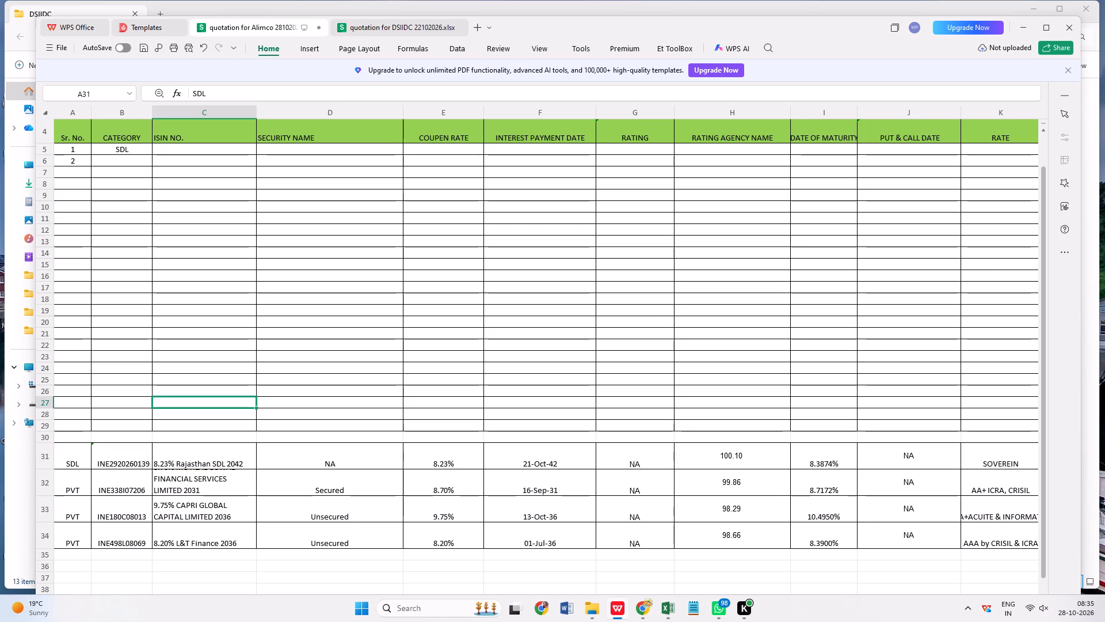
left_click(81, 466)
left_click_drag(81, 458, 80, 460)
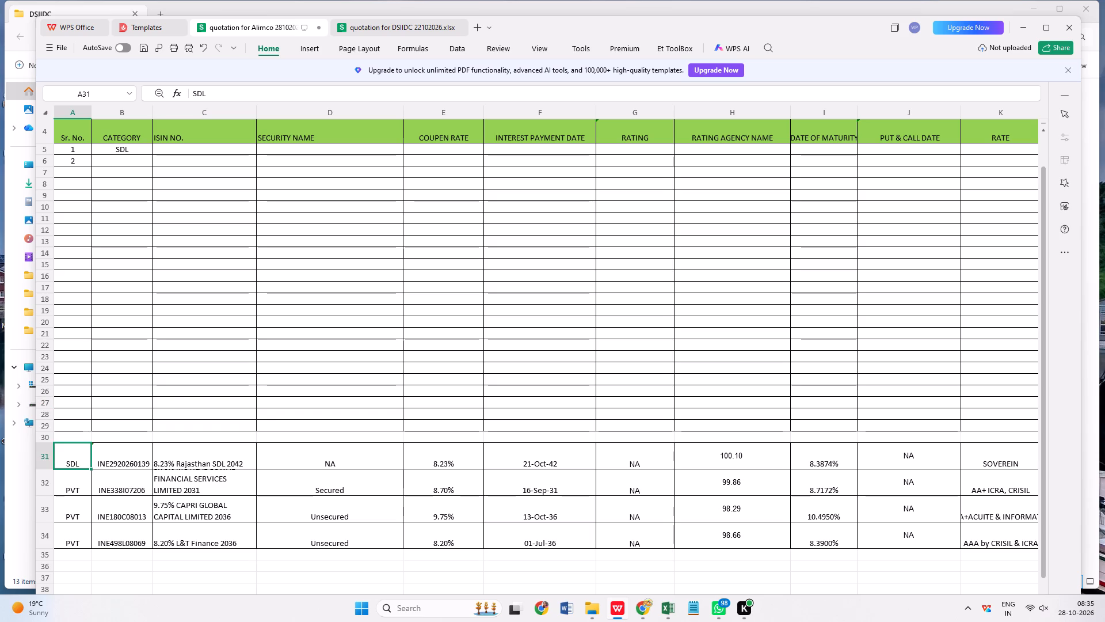
left_click_drag(80, 460, 78, 543)
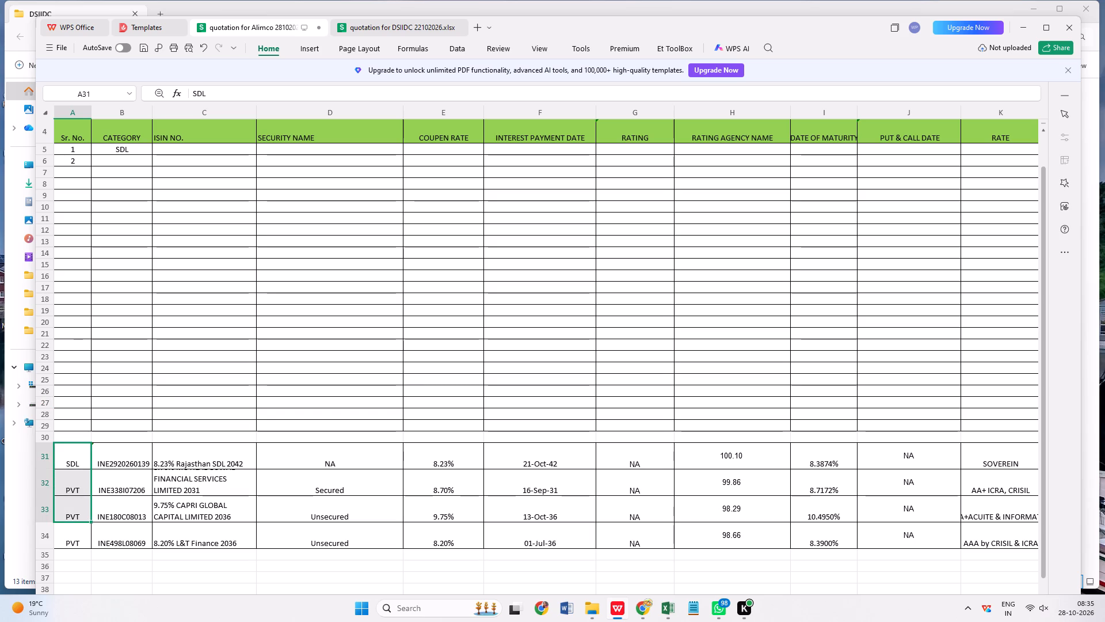
left_click_drag(78, 543, 77, 535)
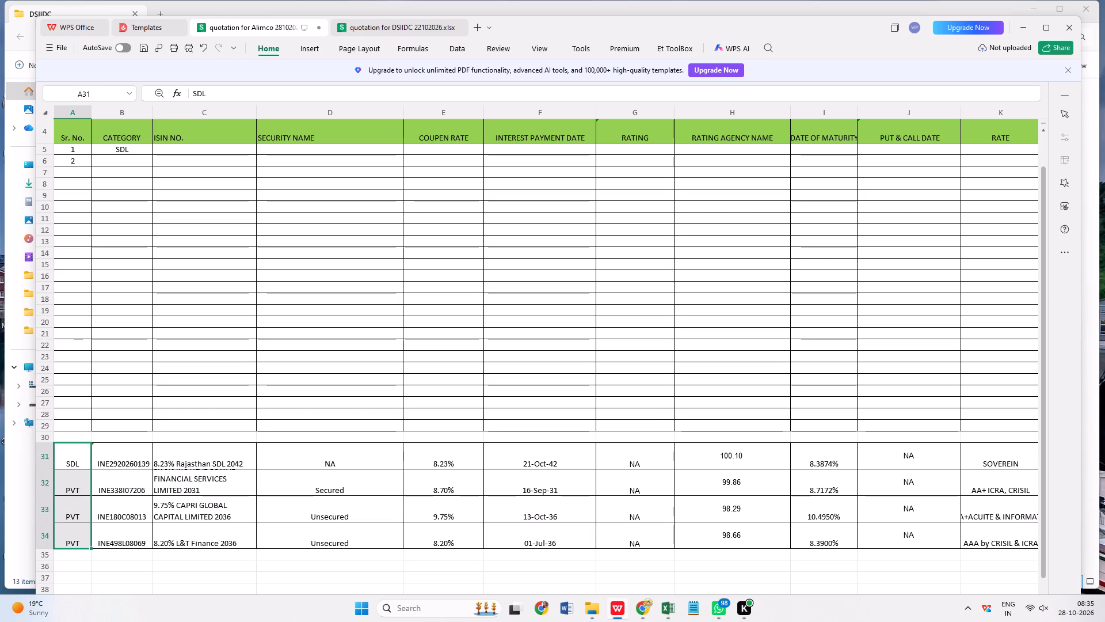
key("ctrl+x")
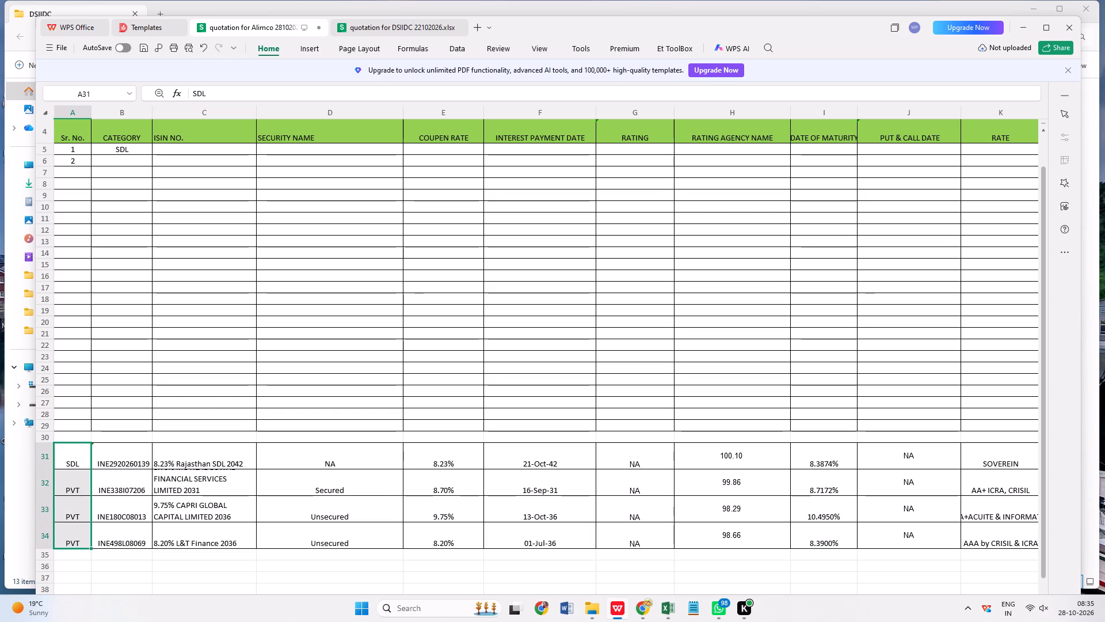
left_click(143, 149)
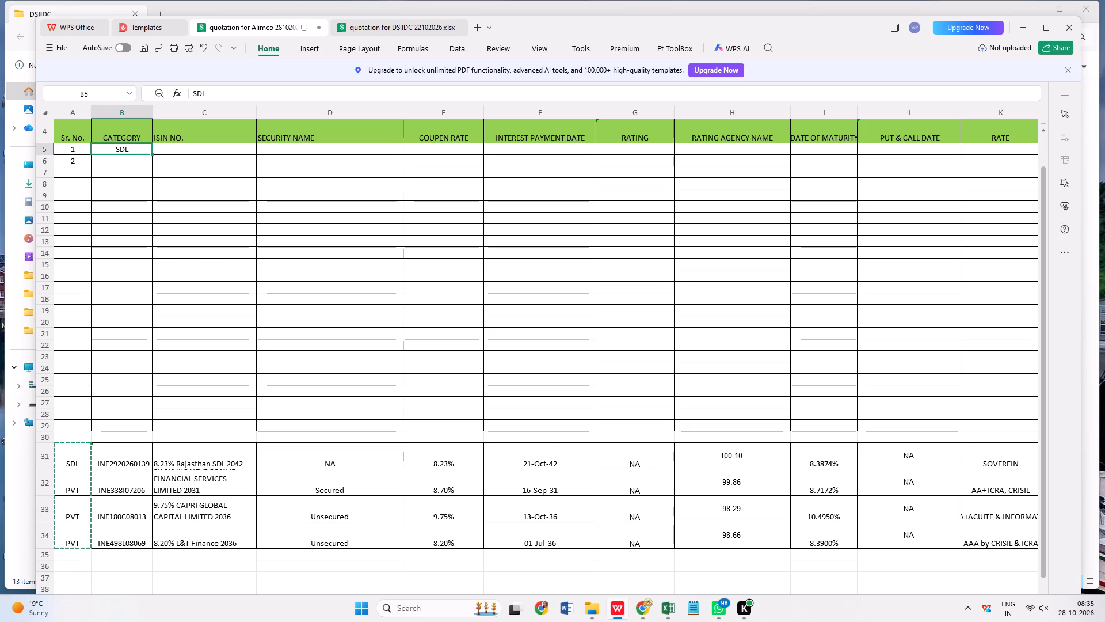
key("ctrl+v")
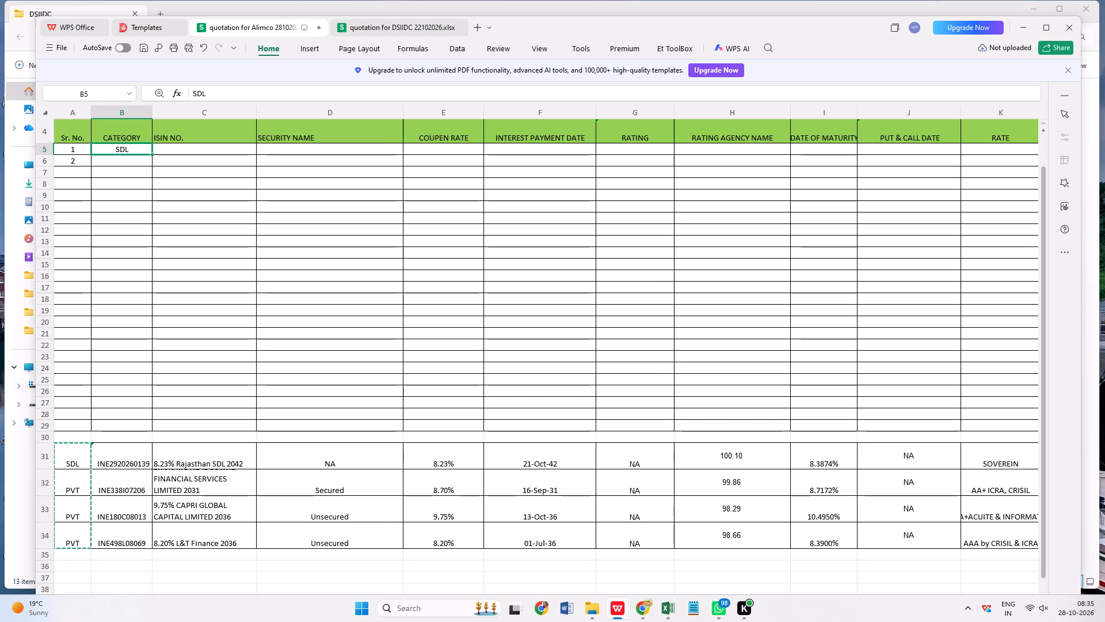
Move the four security descriptions from cells C31:C34 into the SECURITY NAME column, starting at D5.
left_click_drag(237, 452, 226, 494)
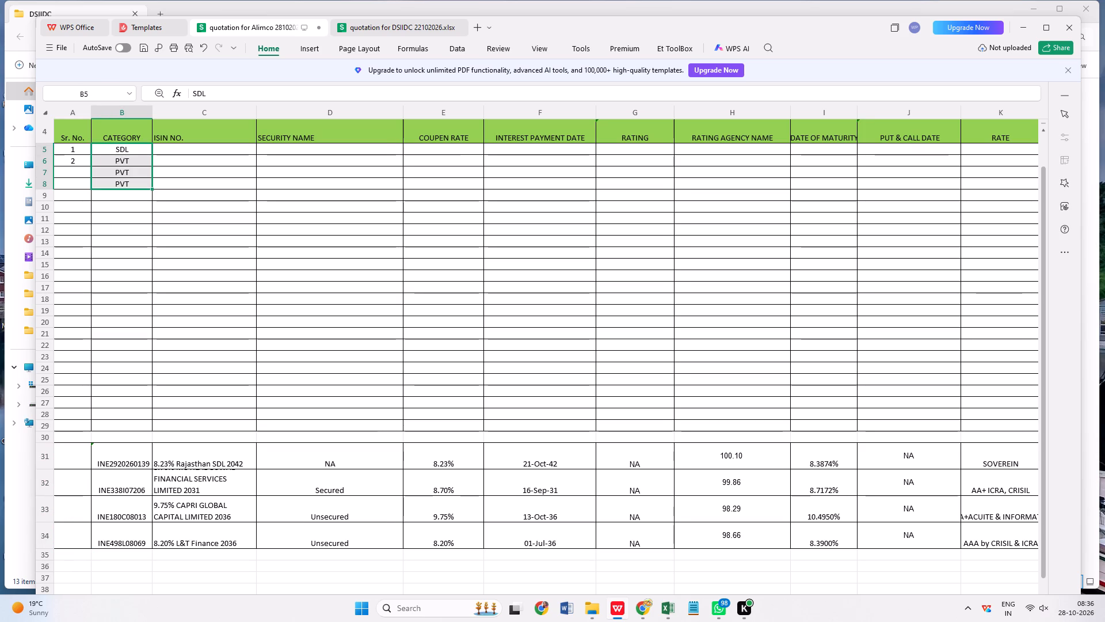
left_click_drag(226, 494, 216, 538)
key("ctrl+x")
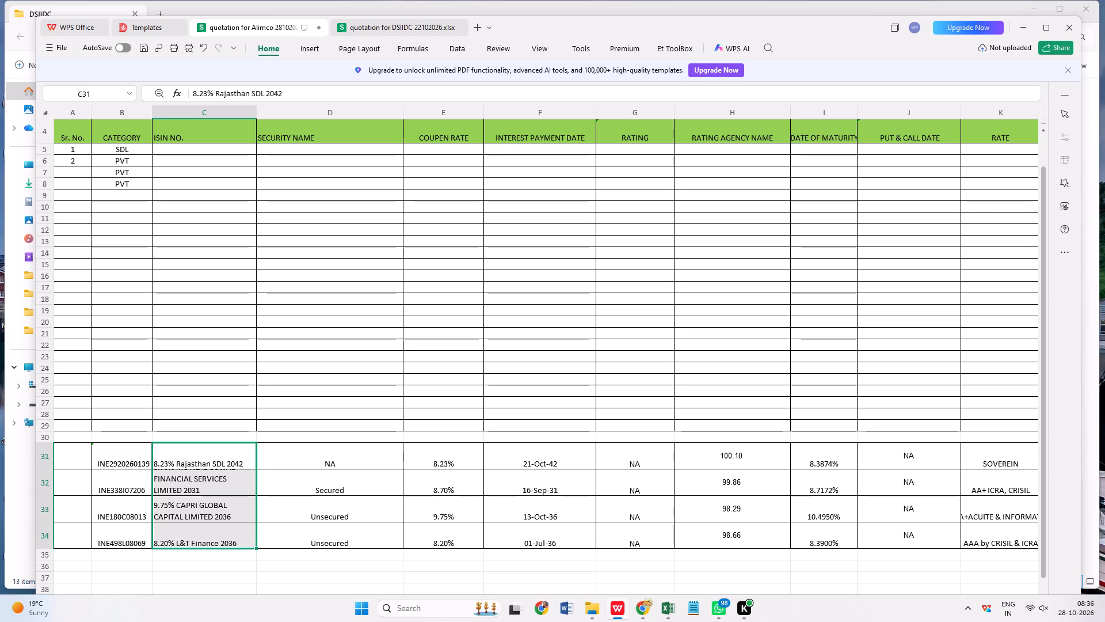
left_click(330, 152)
key("ctrl+v")
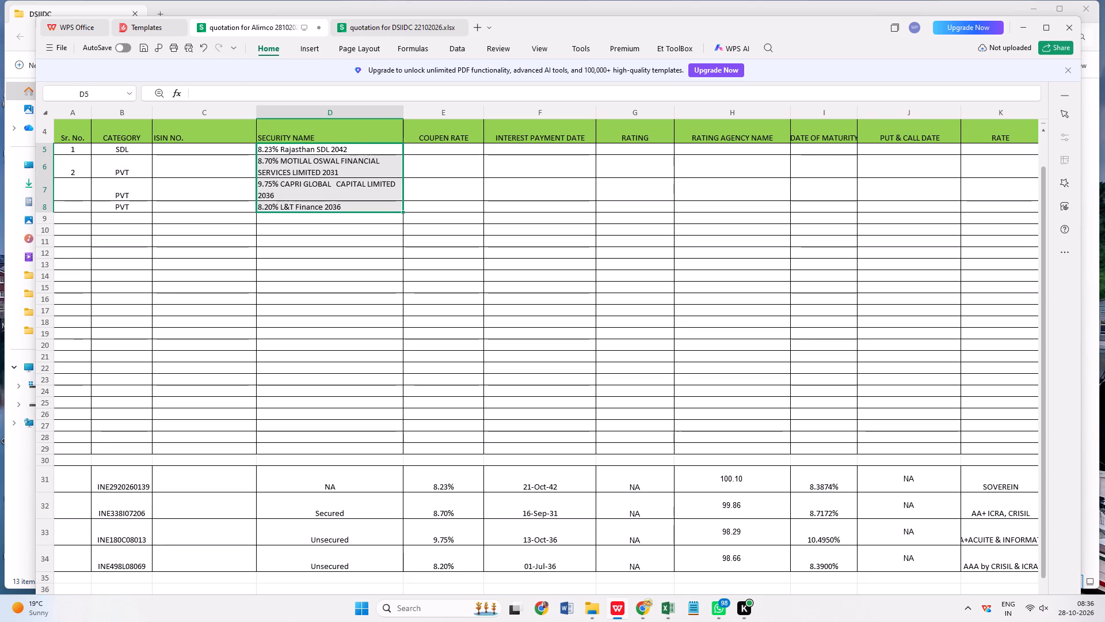
Move the four ISIN numbers from cells B31:B34 into the ISIN NO. column, starting at C5.
left_click_drag(131, 474, 113, 562)
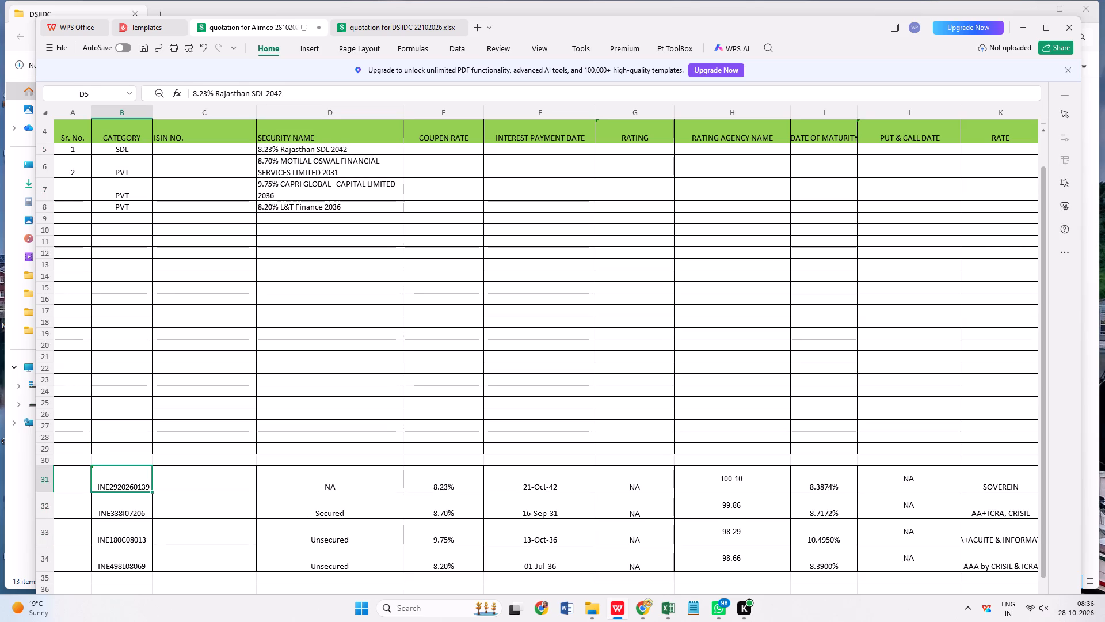
left_click_drag(113, 562, 113, 563)
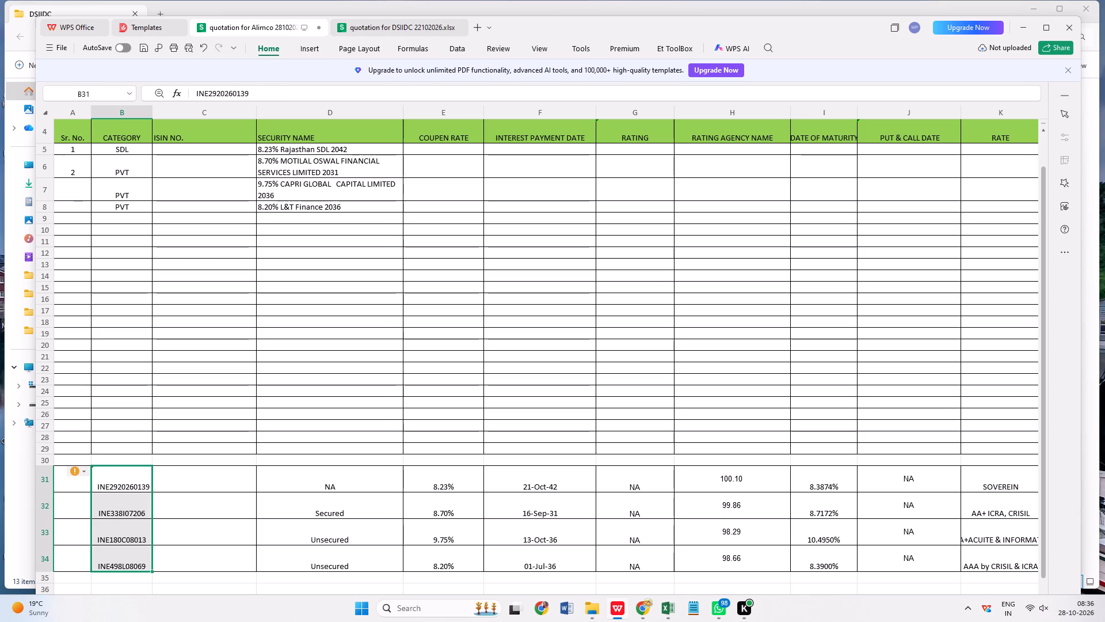
key("ctrl+x")
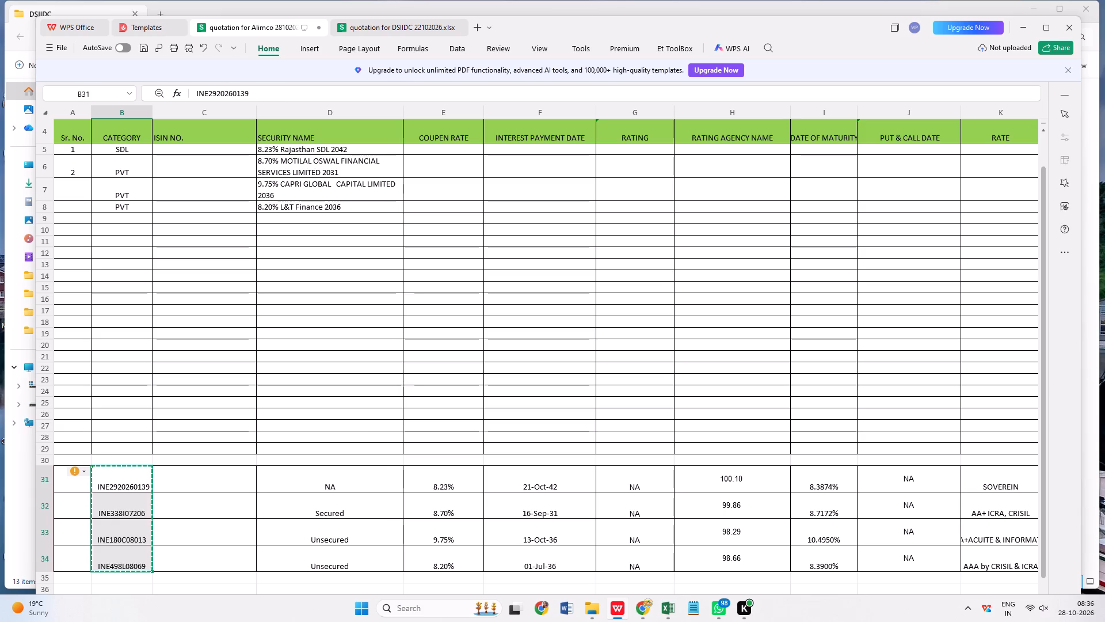
left_click(218, 149)
key("ctrl+v")
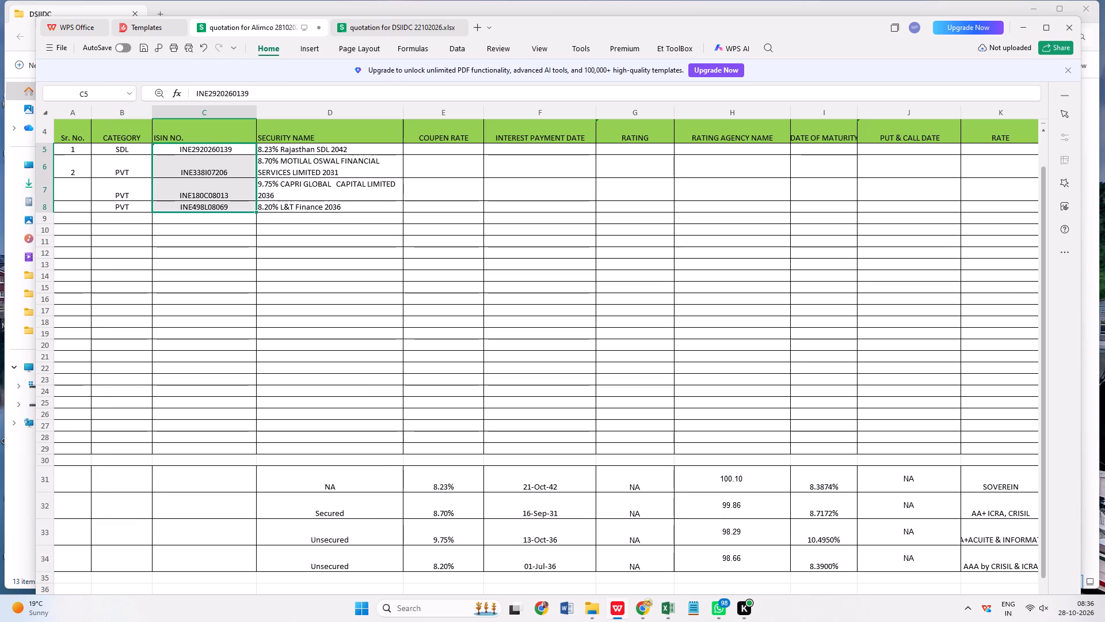
Move the coupon rates 8.23%, 8.70% and 9.75% from cells E31:E33 into the COUPEN RATE column, starting at E5.
left_click_drag(437, 484, 429, 562)
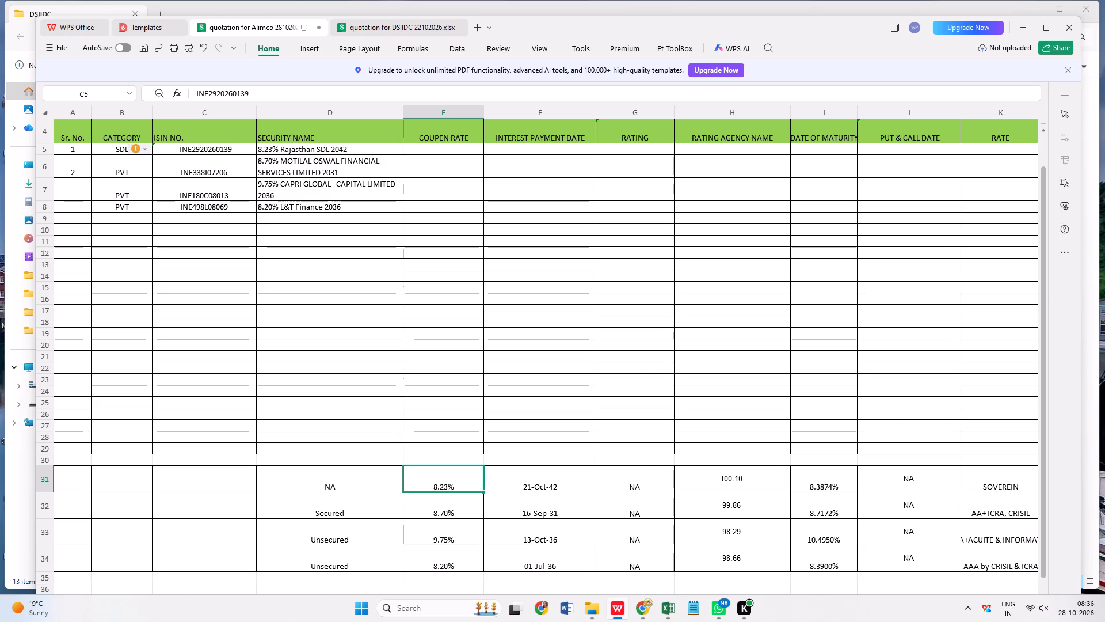
left_click_drag(429, 562, 451, 536)
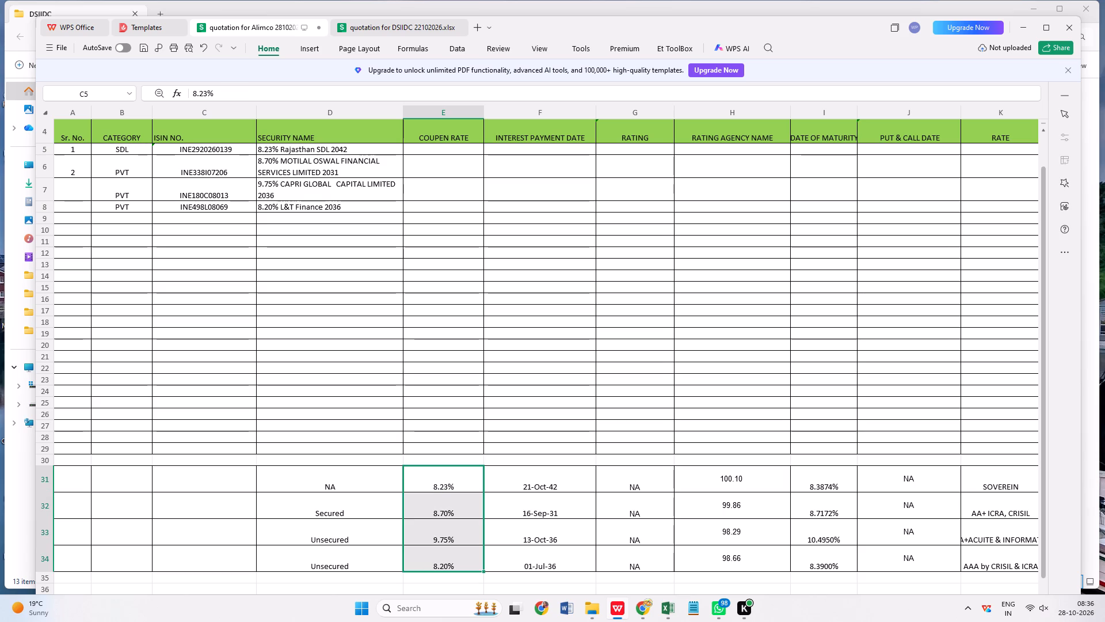
key("ctrl+x")
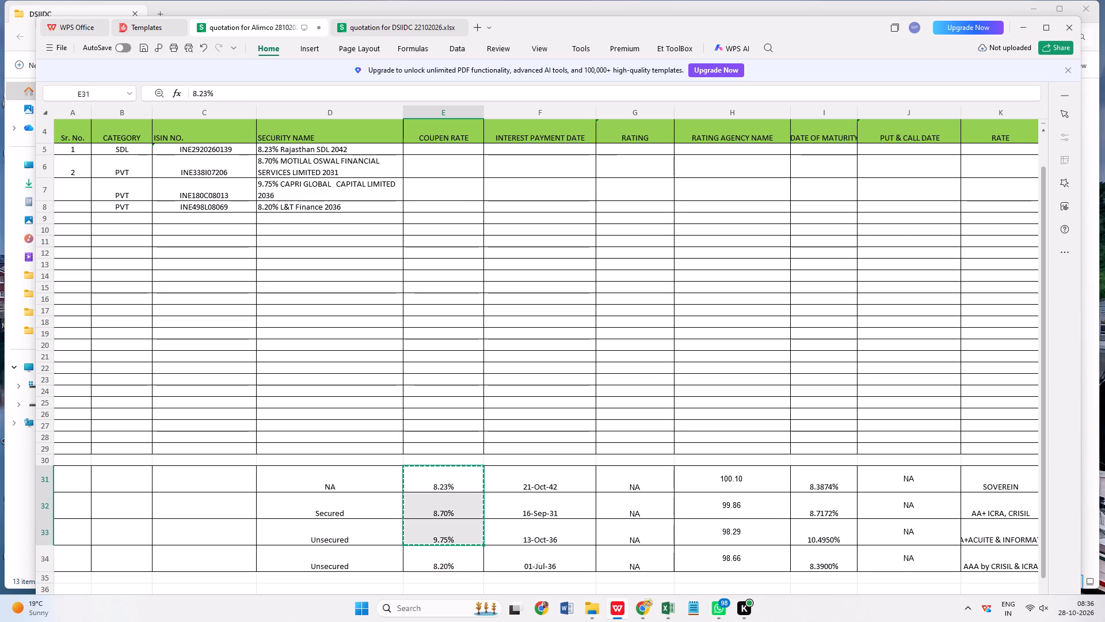
left_click(463, 151)
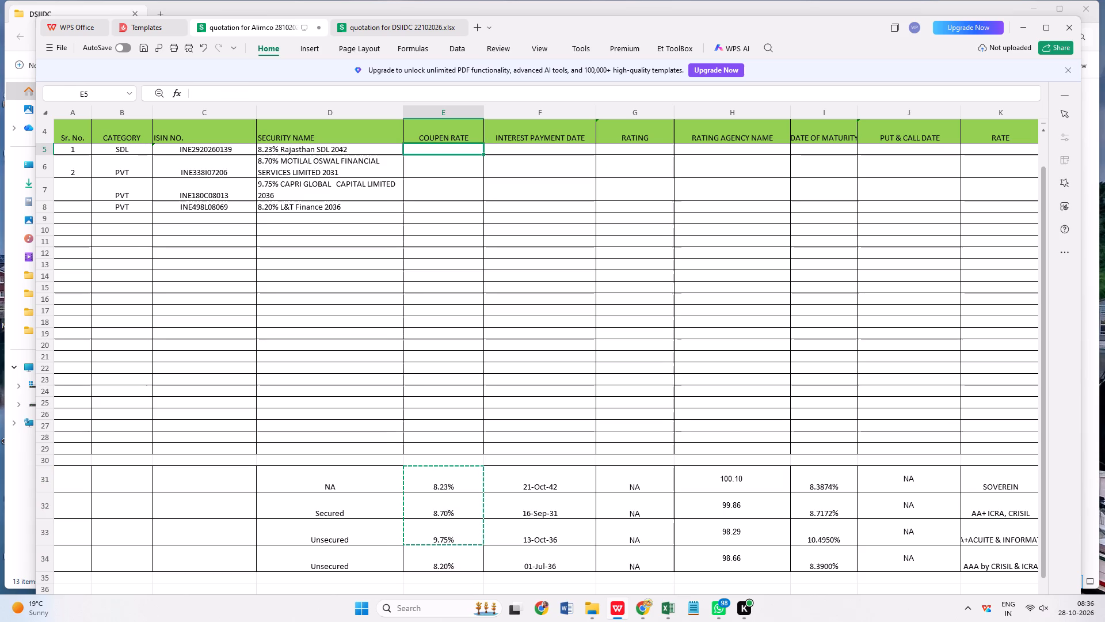
key("ctrl+v")
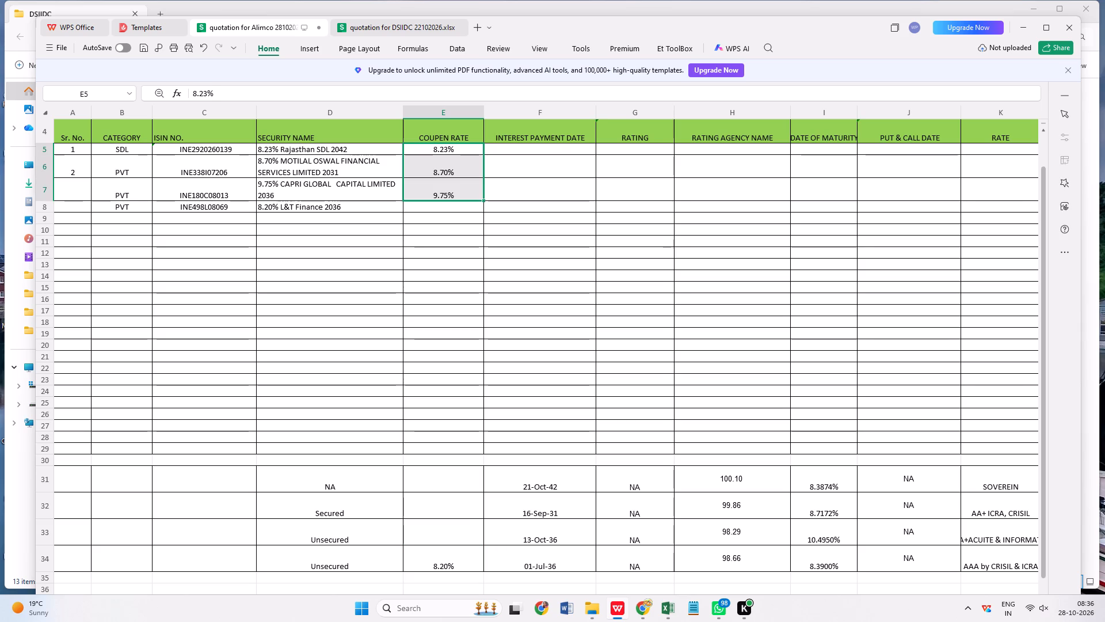
Move the four maturity dates from cells F31:F34 into the DATE OF MATURITY column, starting at I5.
left_click_drag(559, 483, 542, 561)
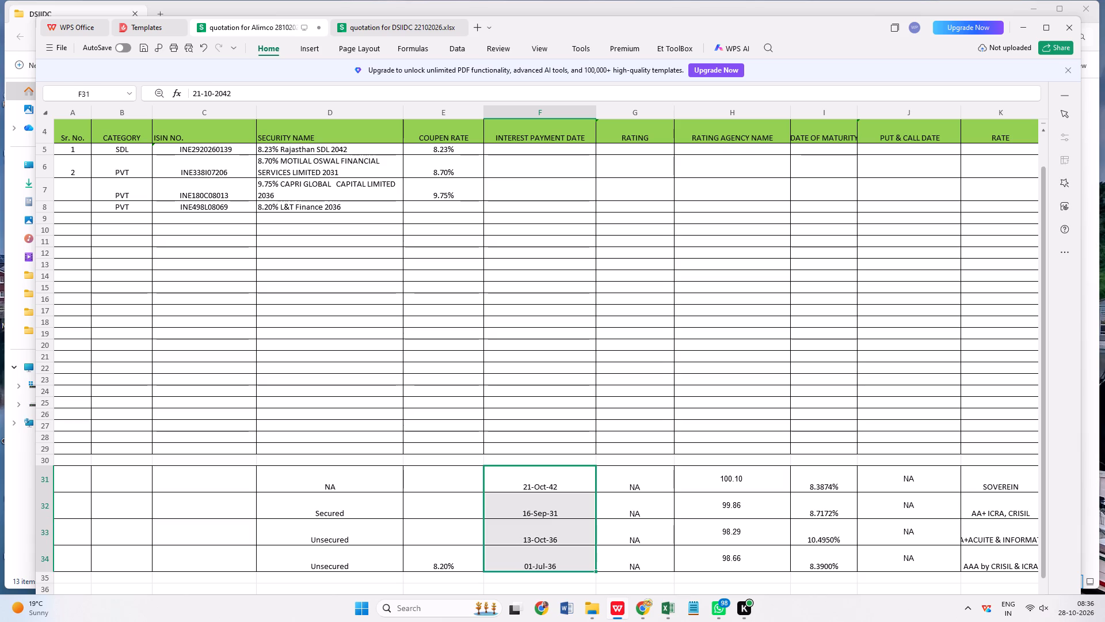
key("ctrl+x")
left_click(821, 149)
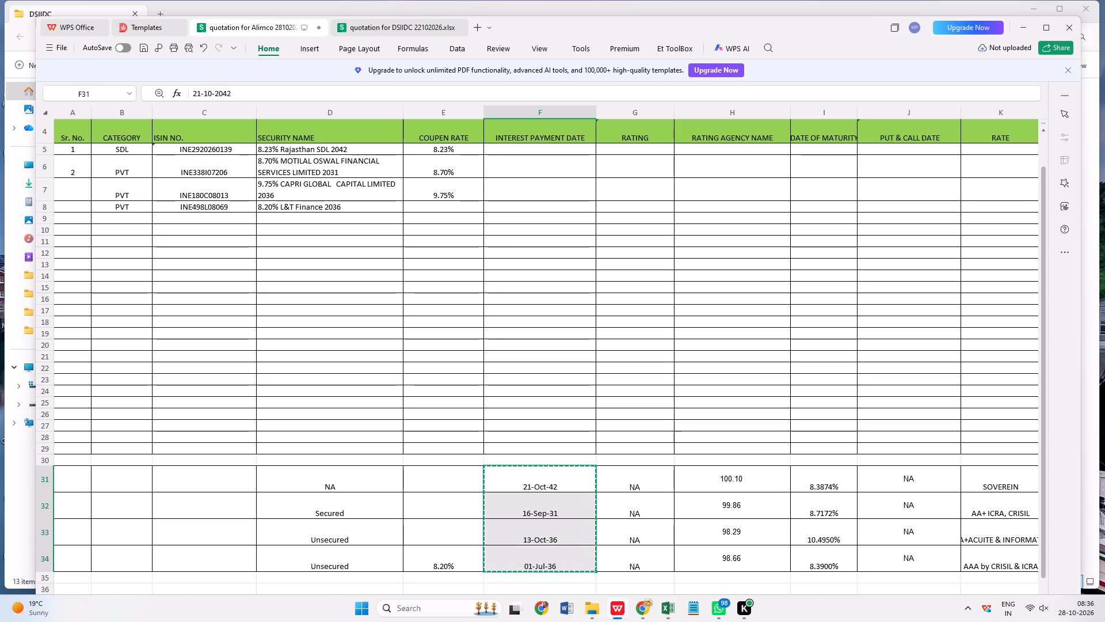
key("ctrl+v")
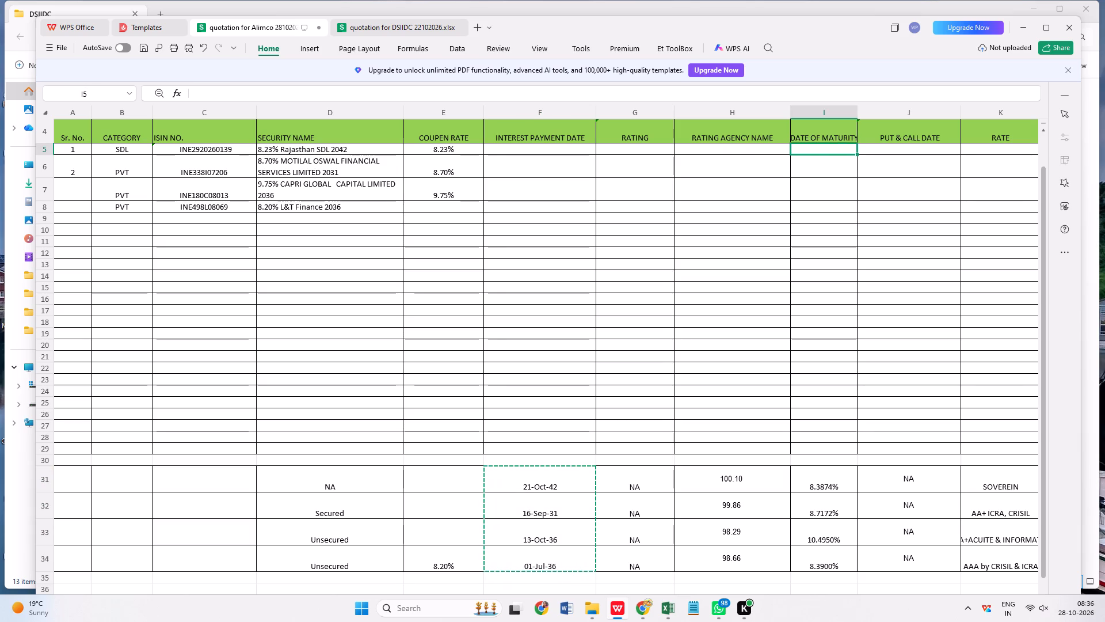
Move the 8.20% coupon rate from cell E34 into E8 of the COUPEN RATE column.
left_click(468, 566)
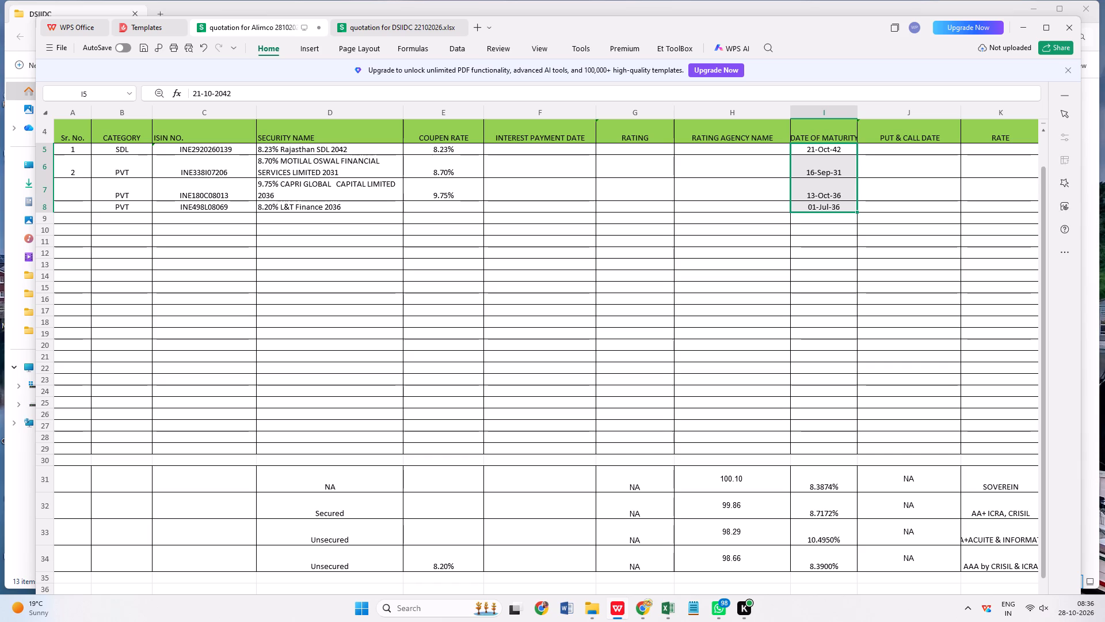
key("ctrl+x")
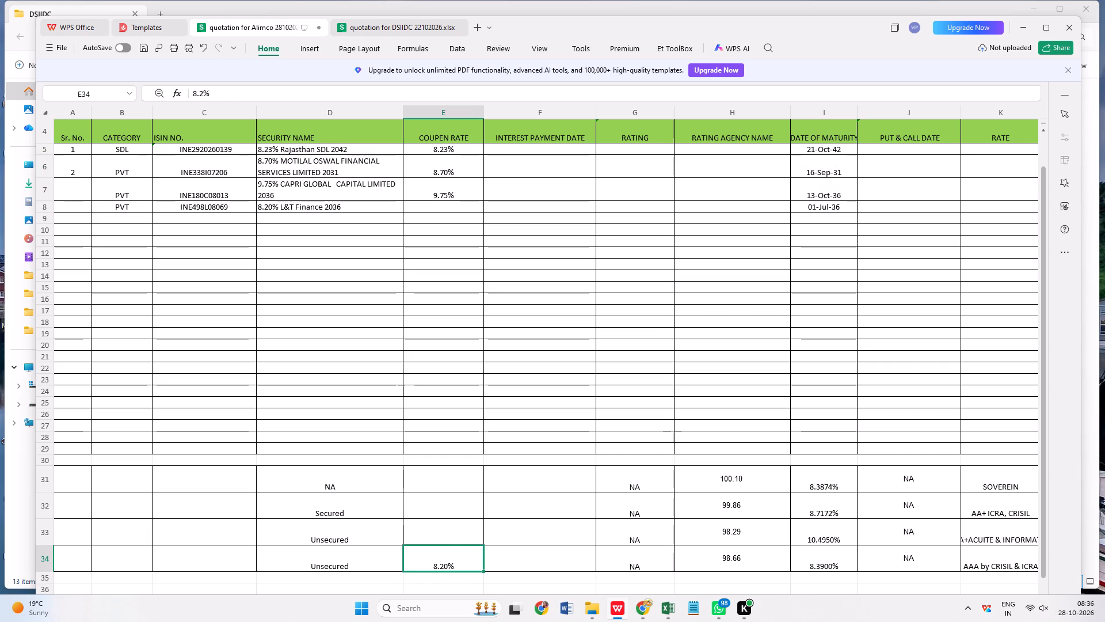
left_click(450, 206)
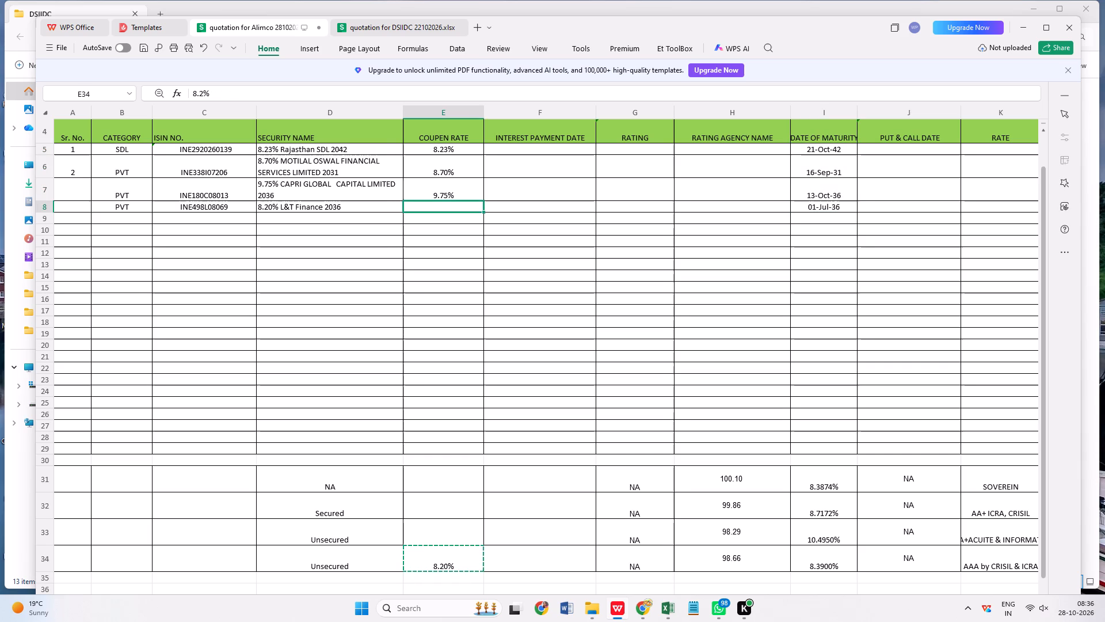
key("ctrl+v")
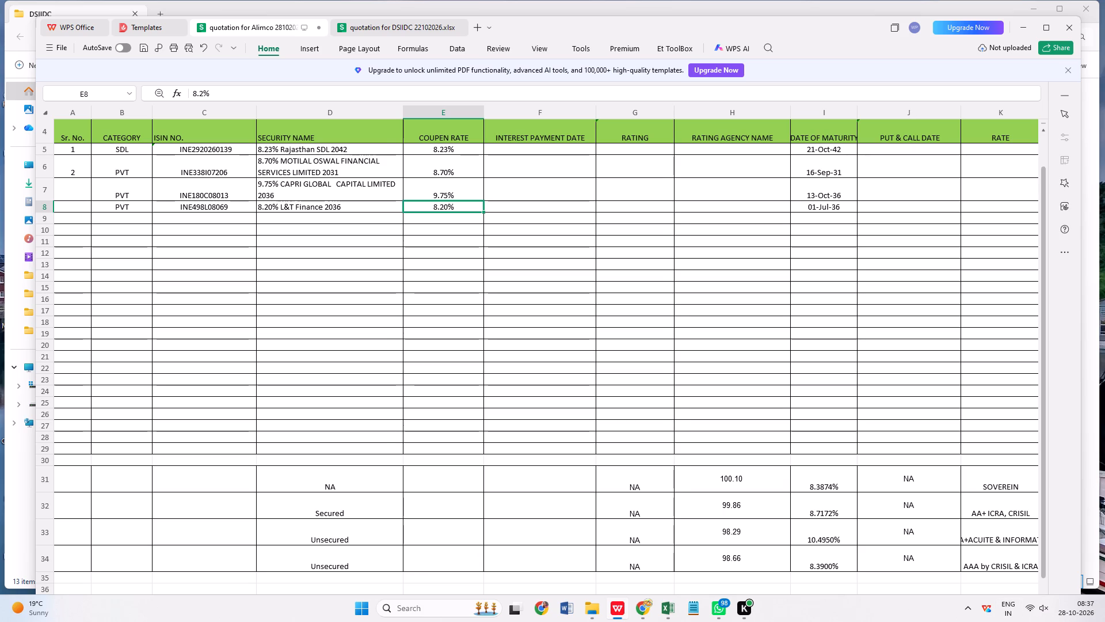
Move the four rating entries from cells K31:K34 into the RATING column, starting at G5.
left_click_drag(1003, 481, 1000, 526)
left_click_drag(1000, 526, 1001, 552)
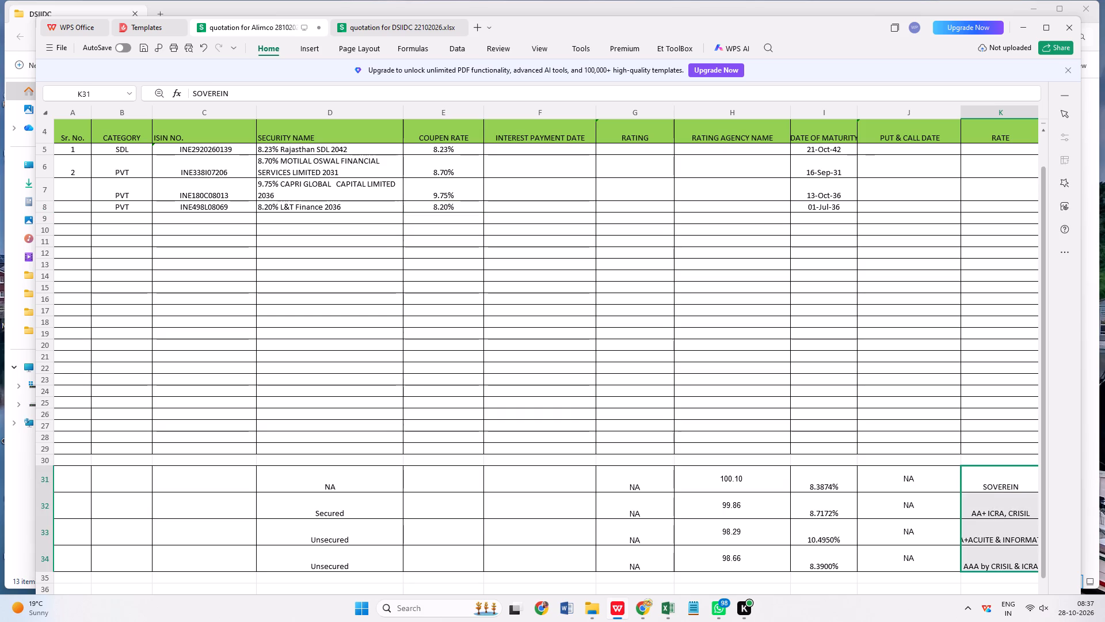
key("ctrl+x")
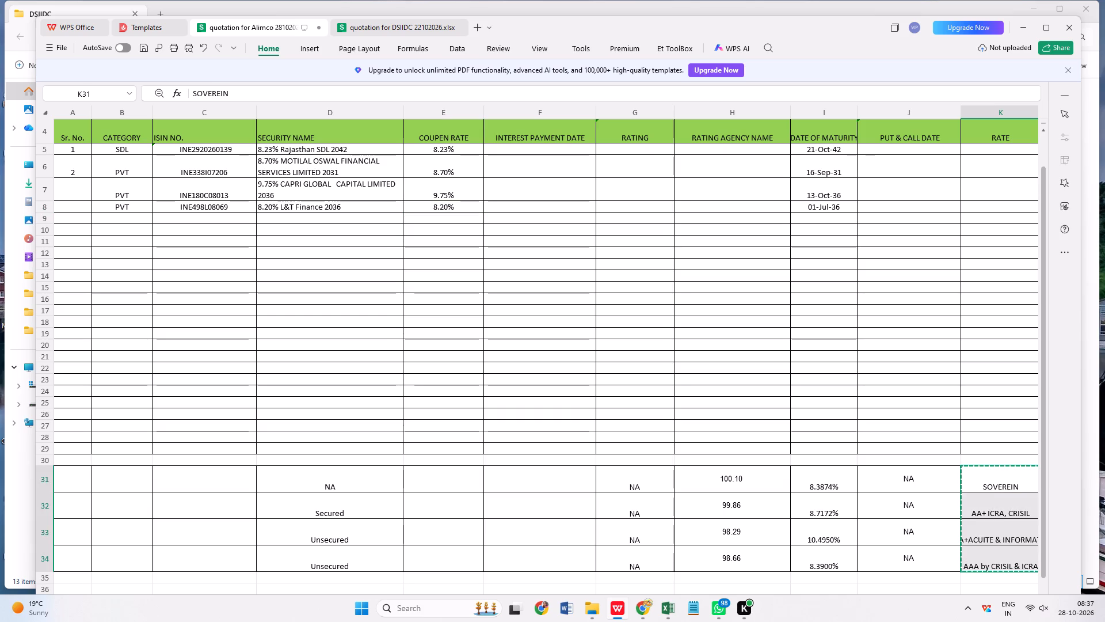
left_click(650, 147)
key("ctrl+v")
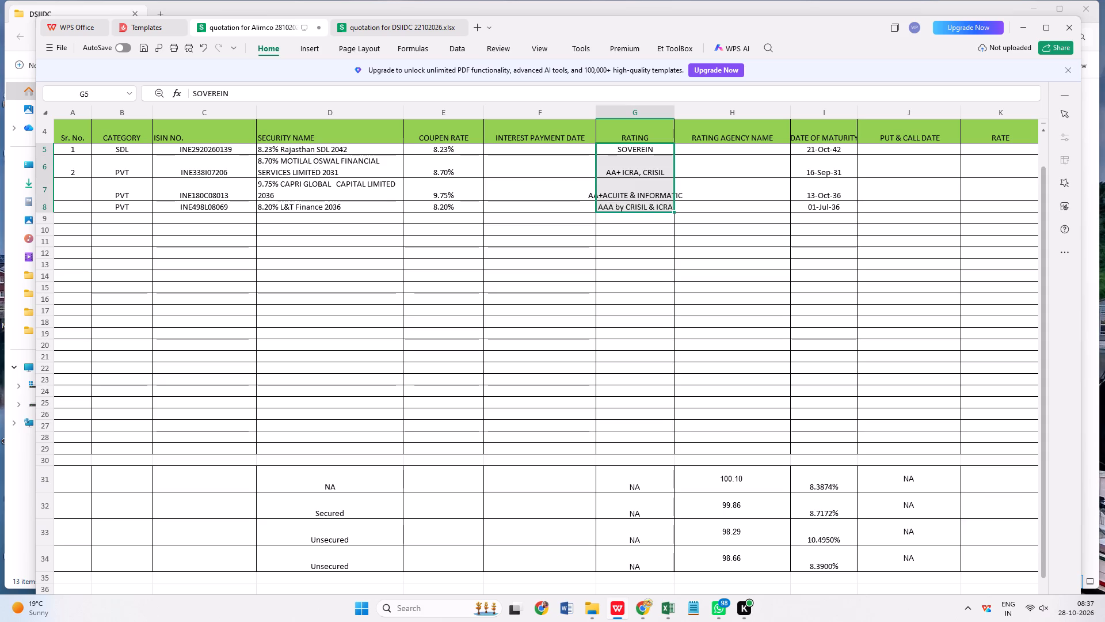
Enter "21 Oct & 21 Apr" as the interest payment date of the Rajasthan SDL in cell F5.
left_click(571, 150)
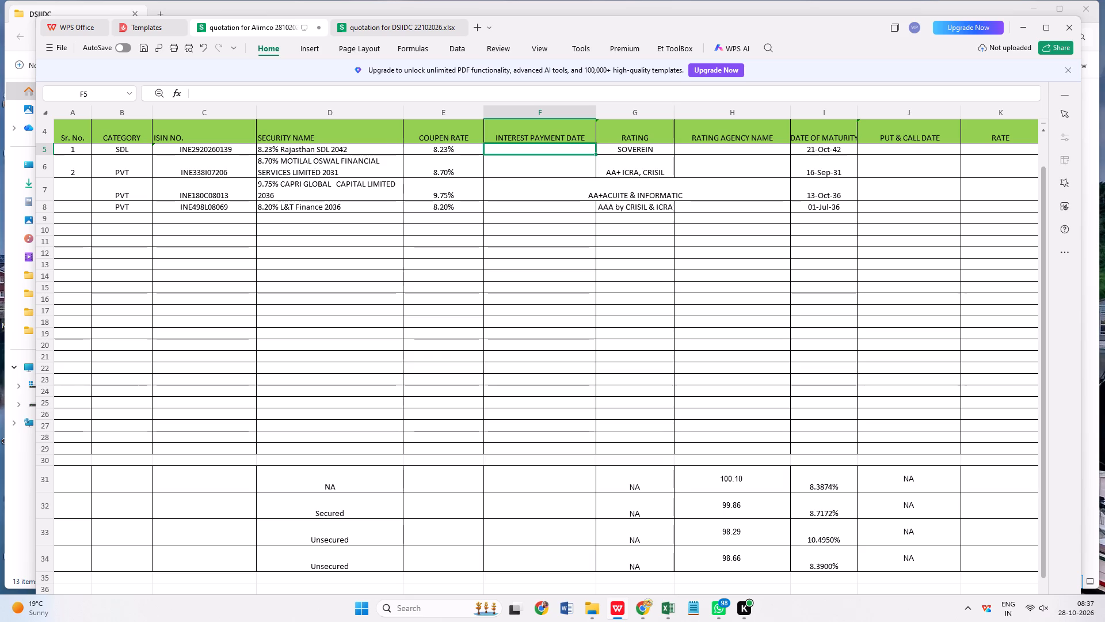
type("21")
key("space")
type("OCT")
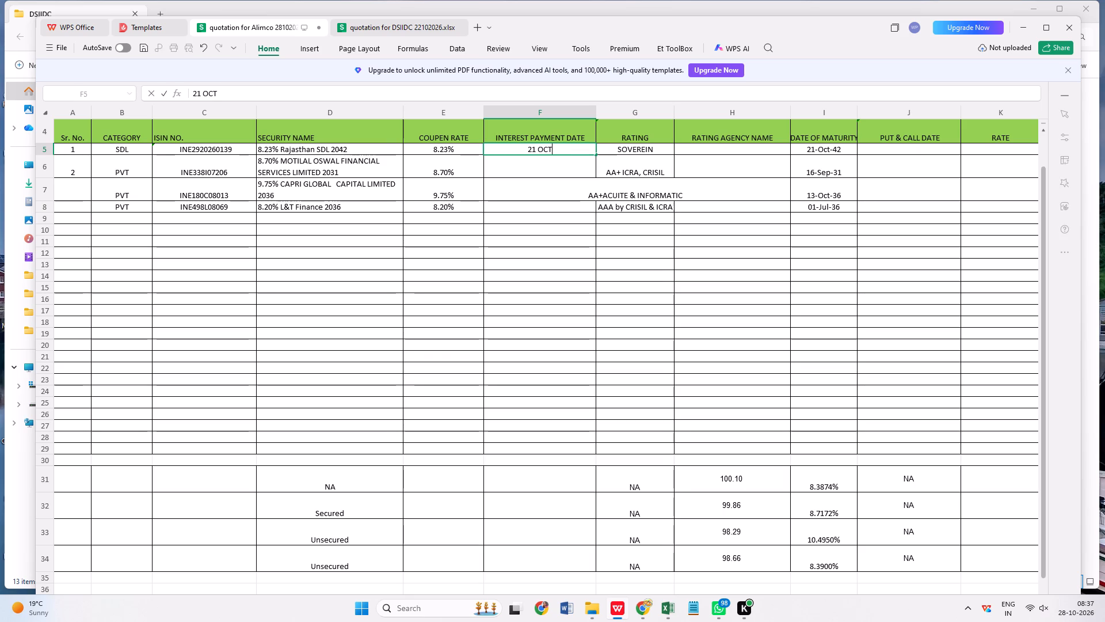
type("&")
key("space")
key("space")
type("21 aPR")
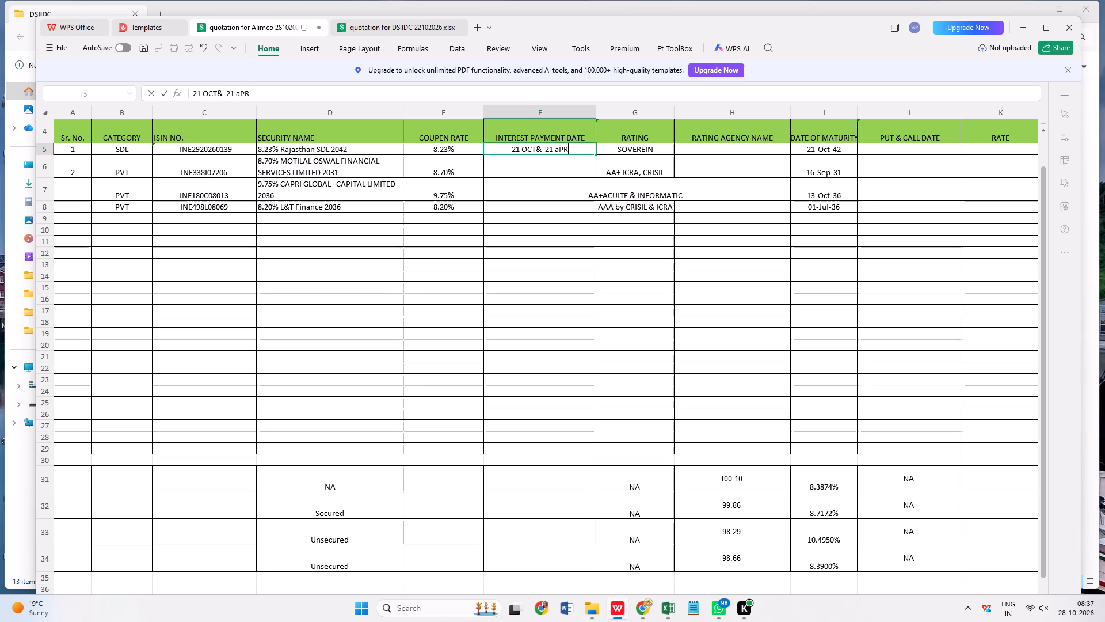
key("BackSpace")
key("BackSpace")
key("BackSpace")
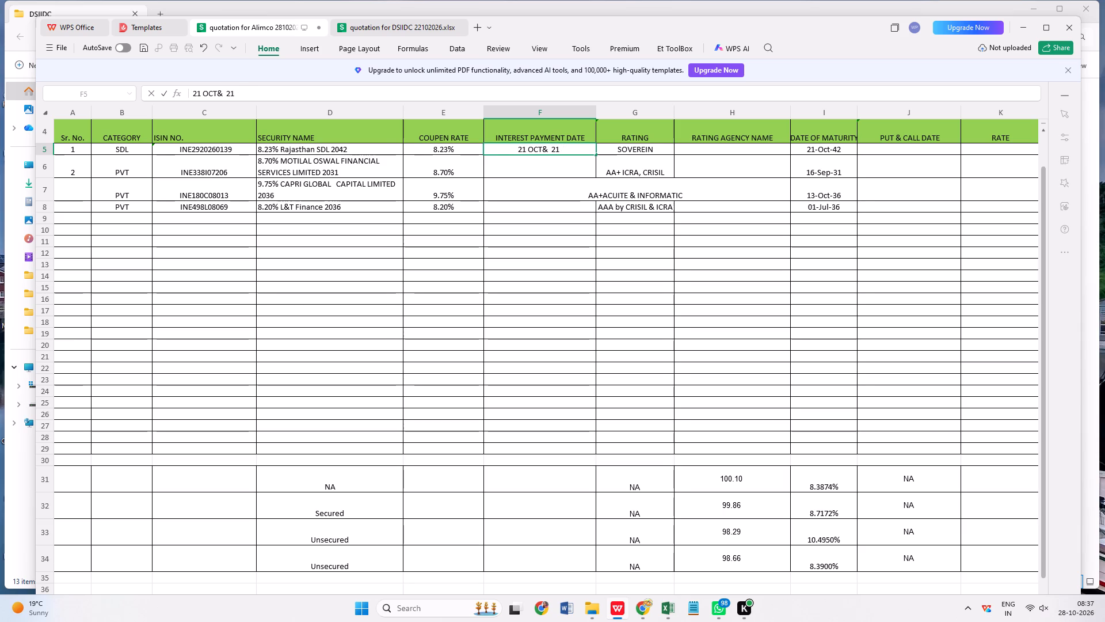
key("BackSpace")
key("BackSpace")
key("BackSpace")
key("BackSpace")
key("BackSpace")
key("BackSpace")
key("BackSpace")
key("BackSpace")
key("c")
key("BackSpace")
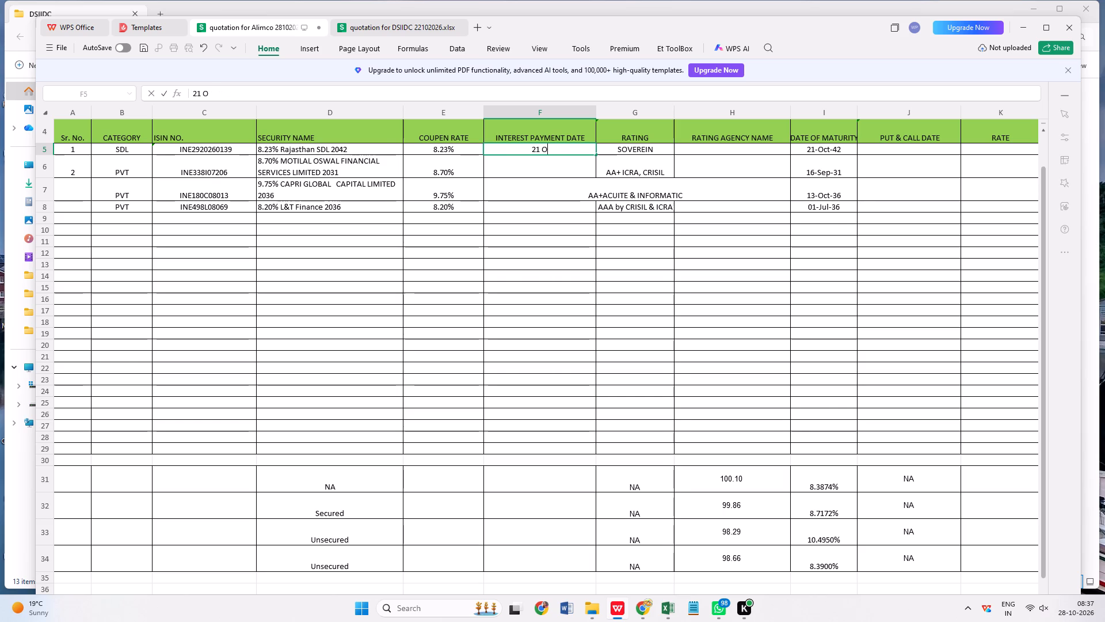
type("ct")
key("space")
type("& 21 Apr")
Enter SOVEREIN in capitals as the rating agency name of the Rajasthan SDL in cell H5.
left_click(719, 149)
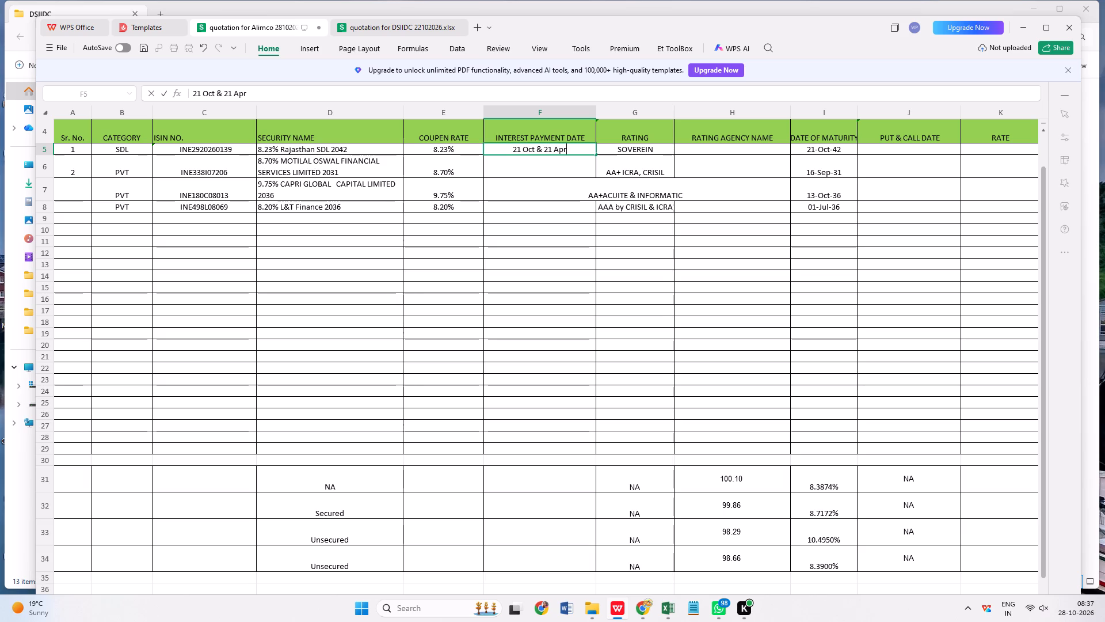
type("soverein")
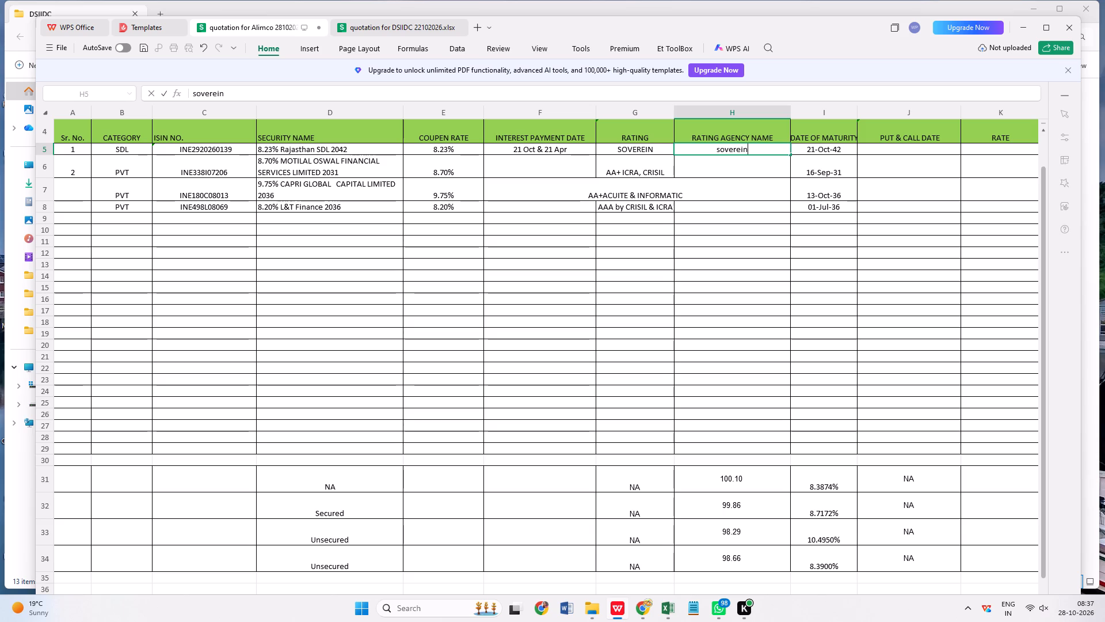
key("BackSpace")
key("BackSpace")
key("BackSpace")
key("BackSpace")
key("BackSpace")
key("BackSpace")
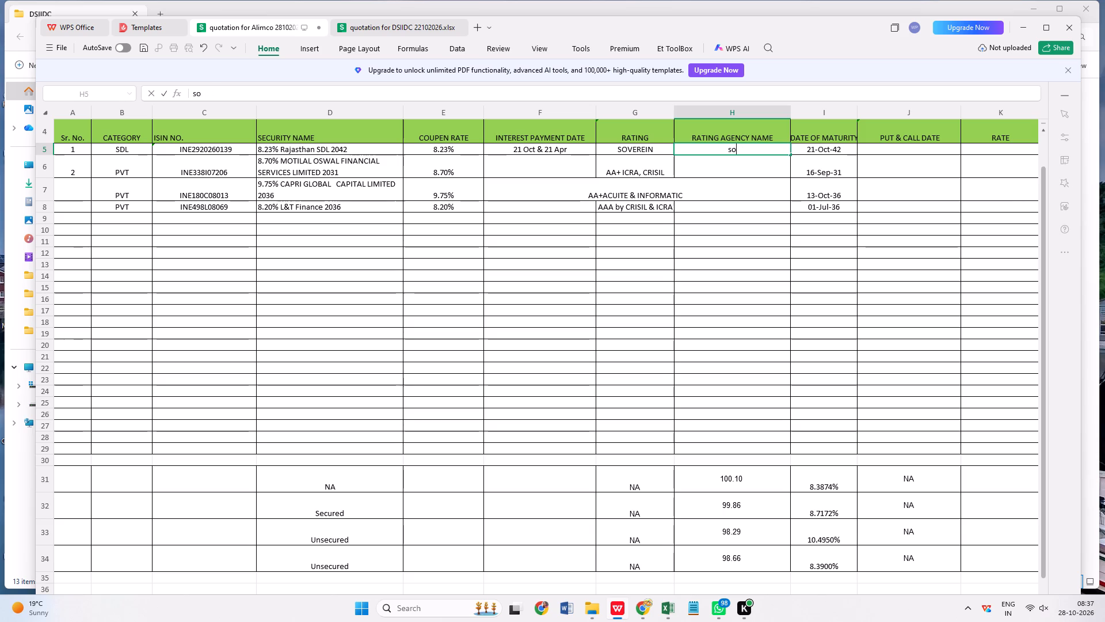
key("BackSpace")
key("BackSpace")
type("SO")
type("VEREIN")
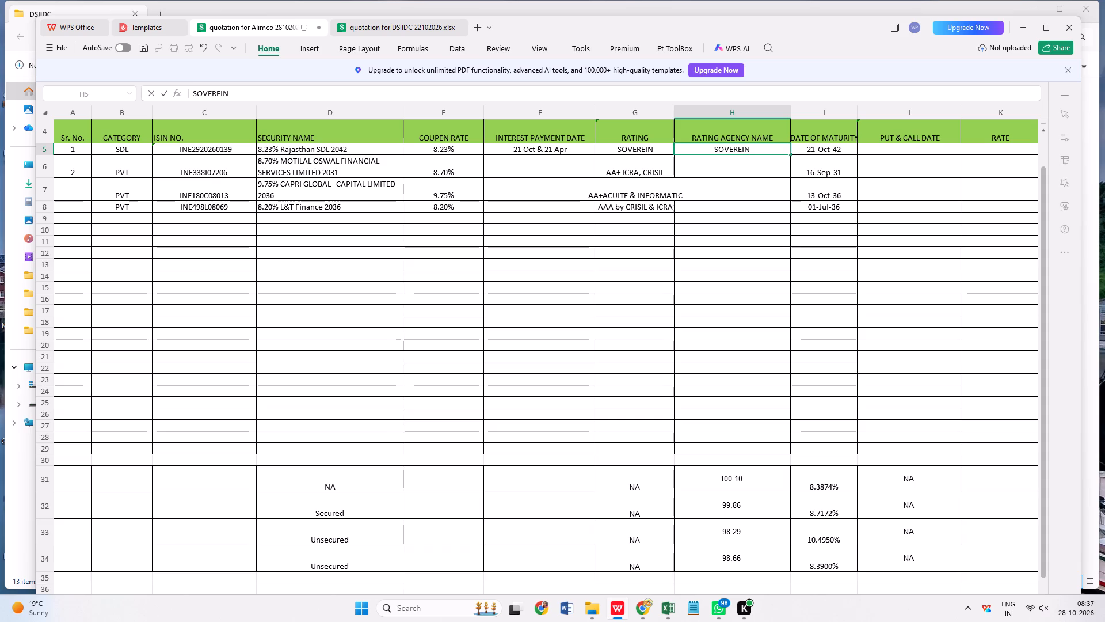
Fill the rating agency names in H6:H8 with "ICRA, CRISIL", "ACUITE & INFORMATIC" and "CRISIL & ICRA".
left_click(729, 172)
type("ICRA,")
key("space")
type("CRISIL")
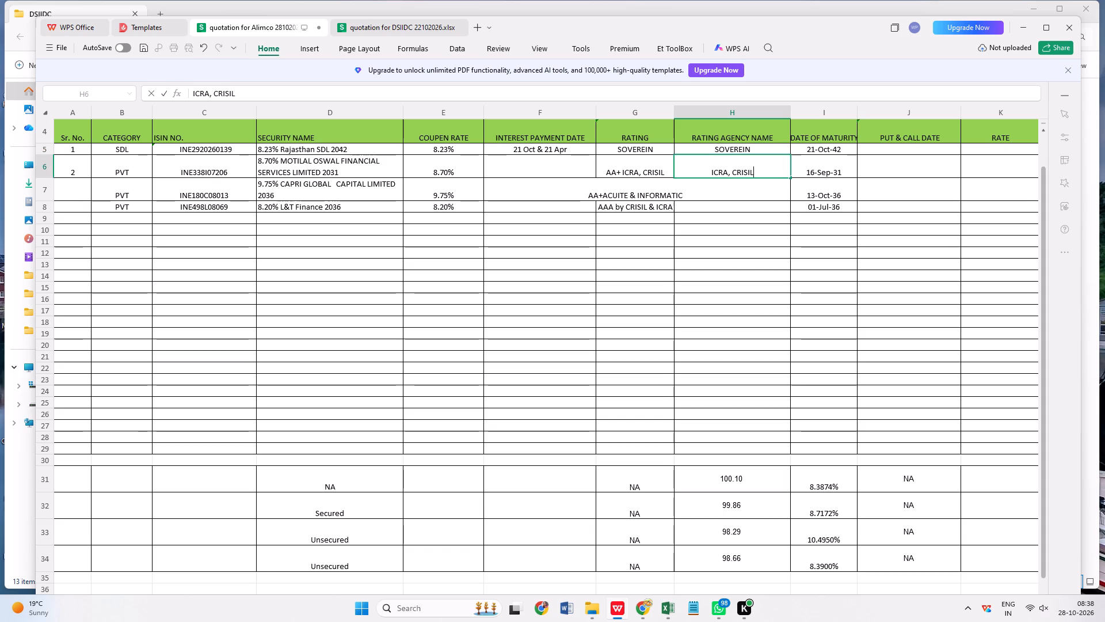
left_click(727, 191)
type("ACUITE")
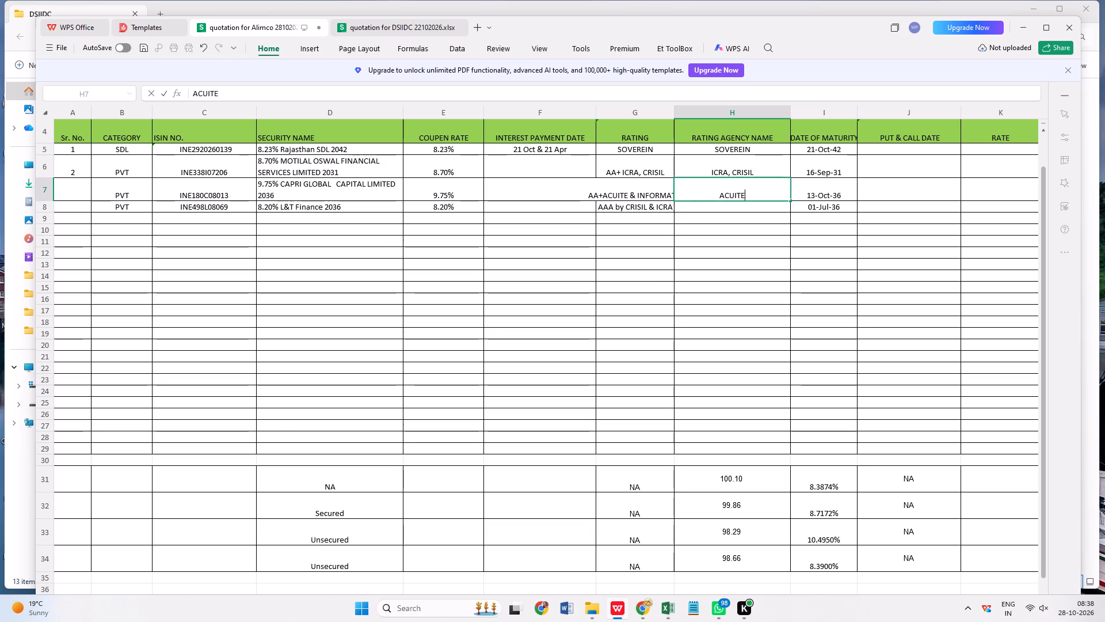
key("space")
type("& INFORMATIC")
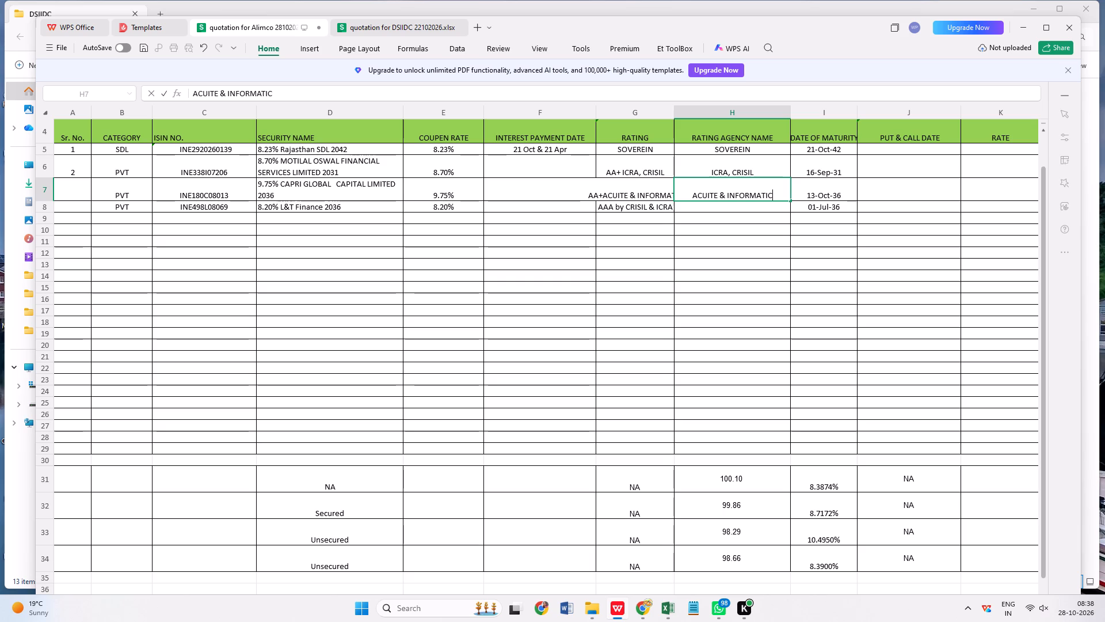
key("Return")
type("CRISI")
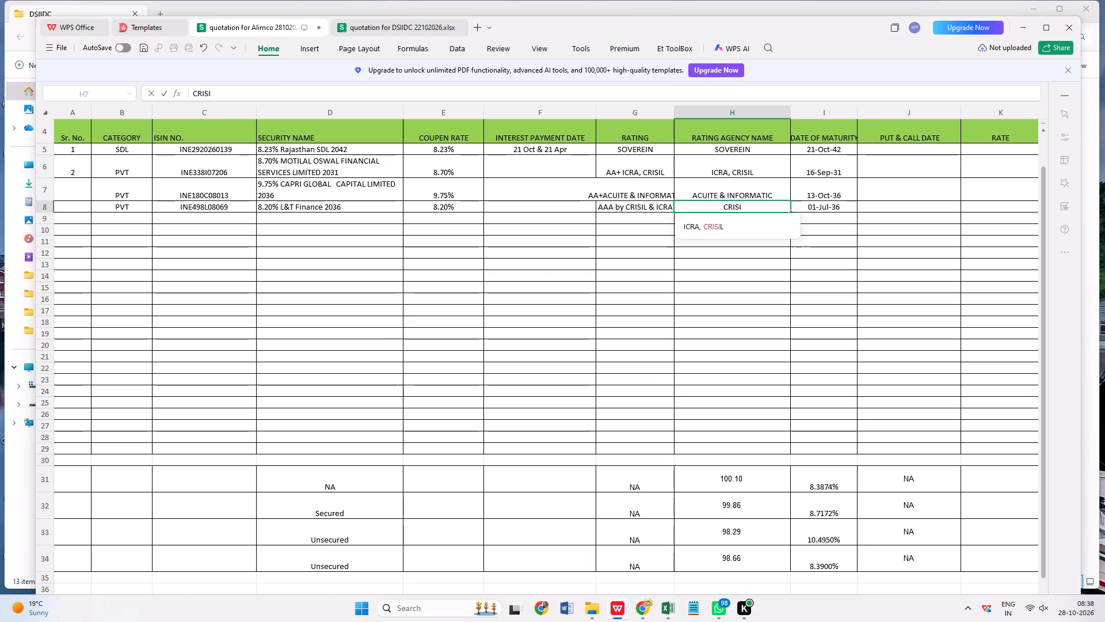
key("l")
key("space")
type("& ICRA")
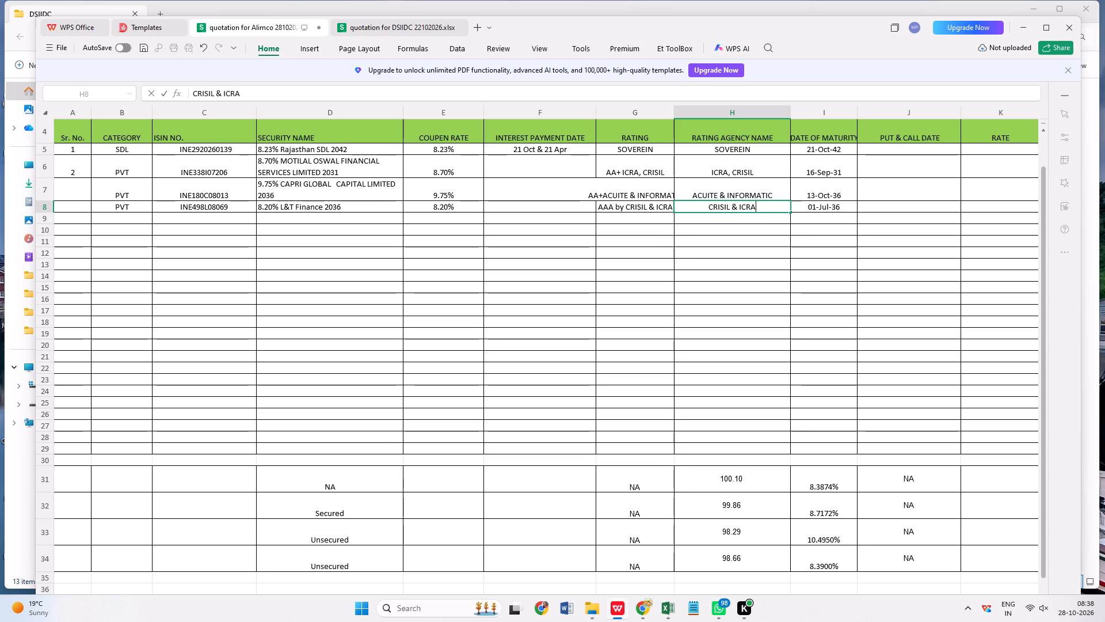
Strip the agency names from the RATING entries in G6:G8, leaving only AA+, AA+ and AAA.
left_click(646, 172)
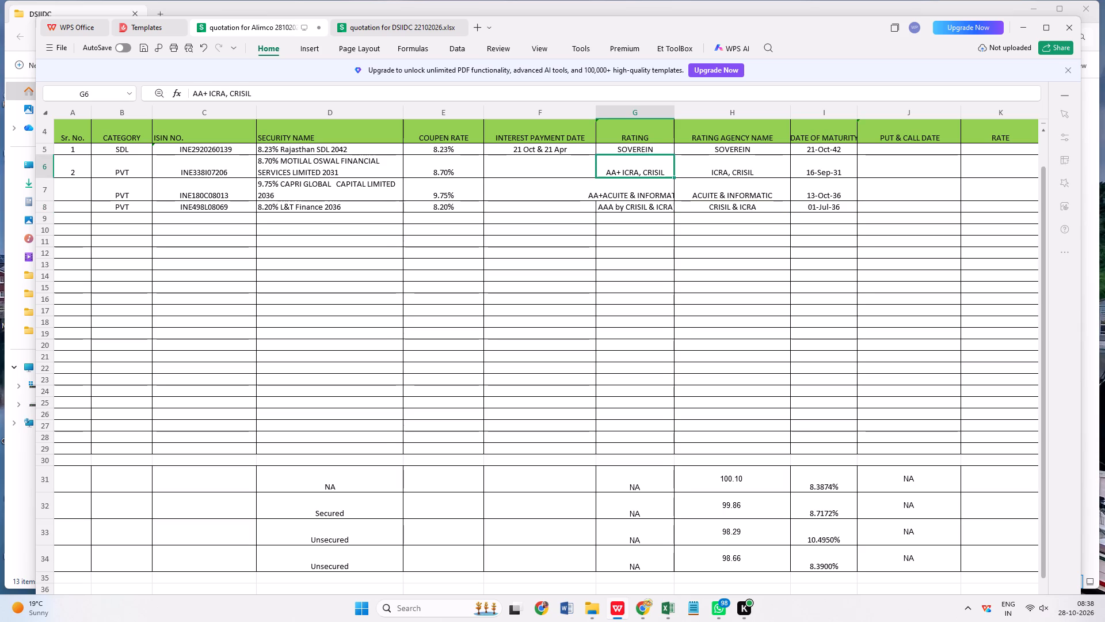
left_click_drag(254, 93, 209, 92)
key("Delete")
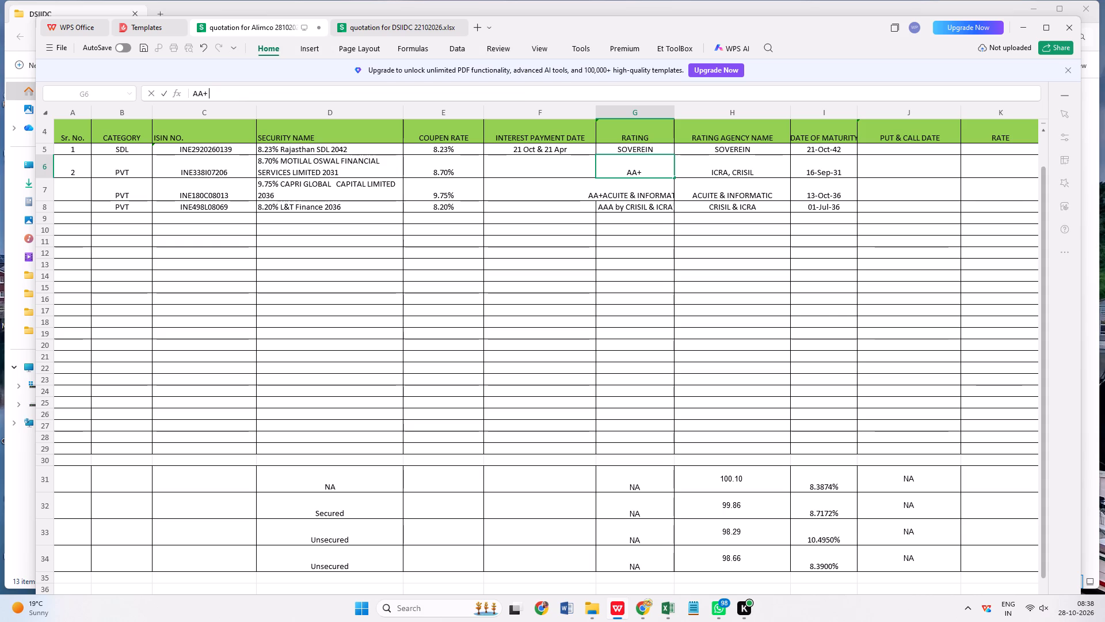
left_click(653, 189)
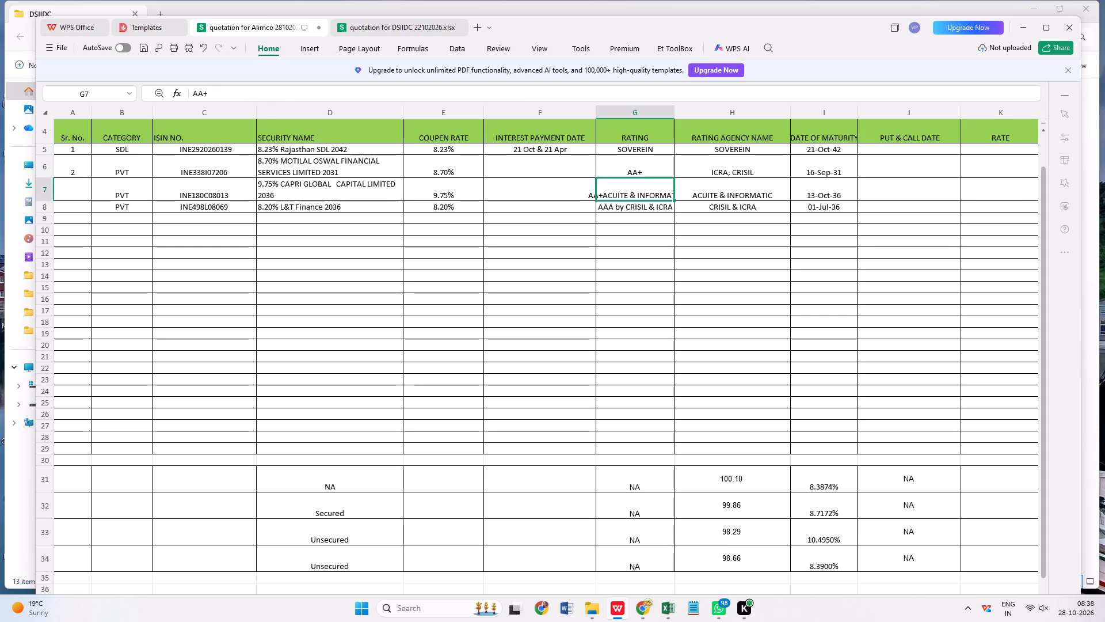
left_click_drag(292, 96, 214, 95)
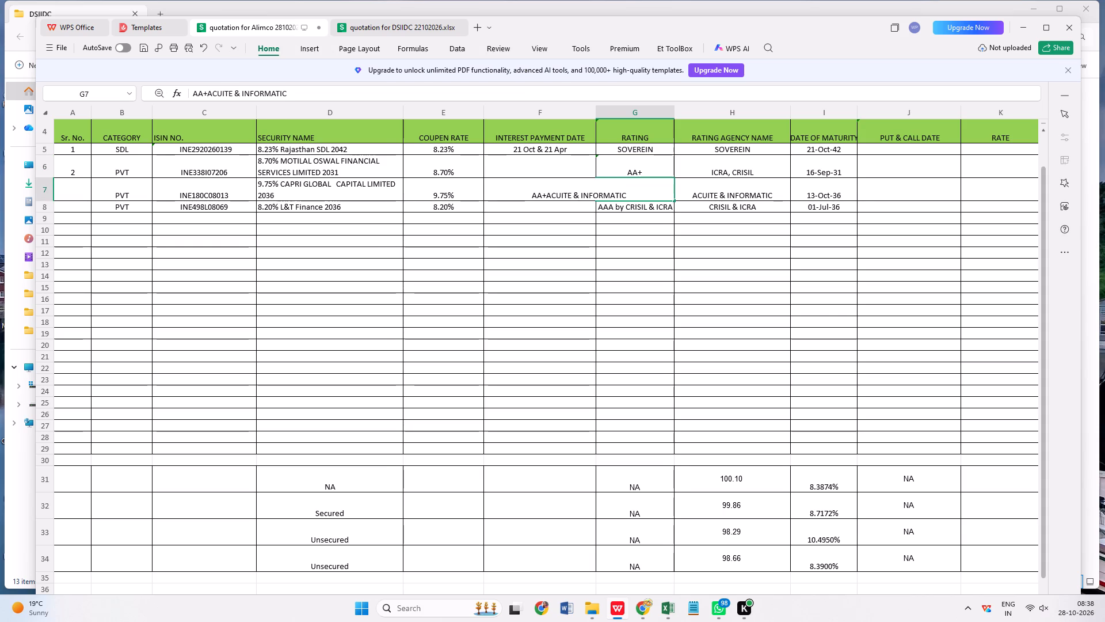
left_click_drag(214, 95, 207, 93)
key("Delete")
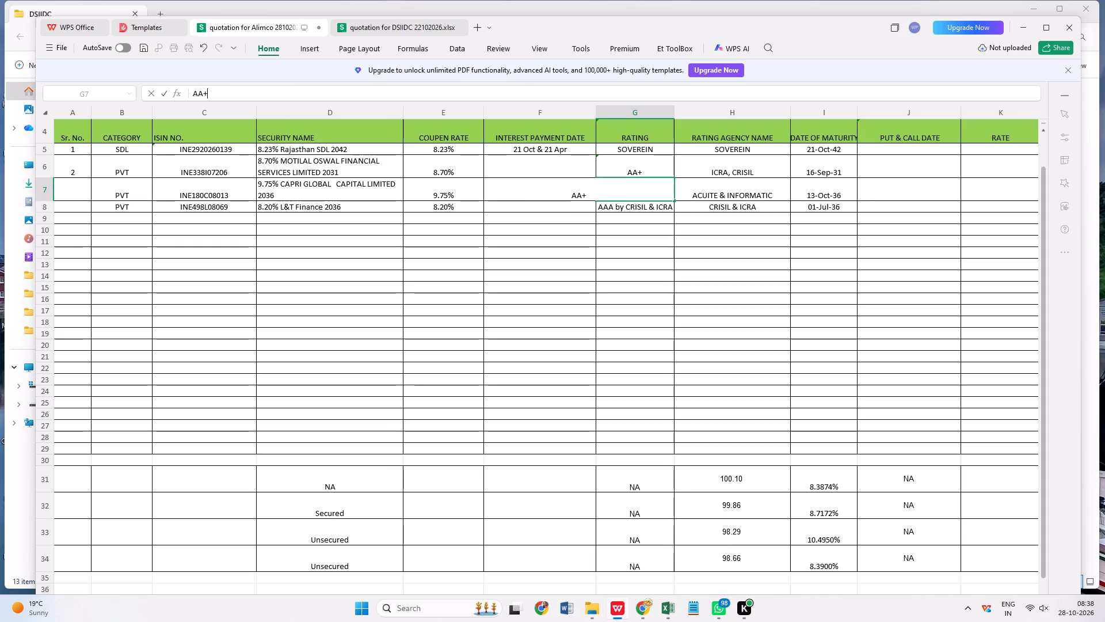
left_click(678, 256)
left_click(651, 208)
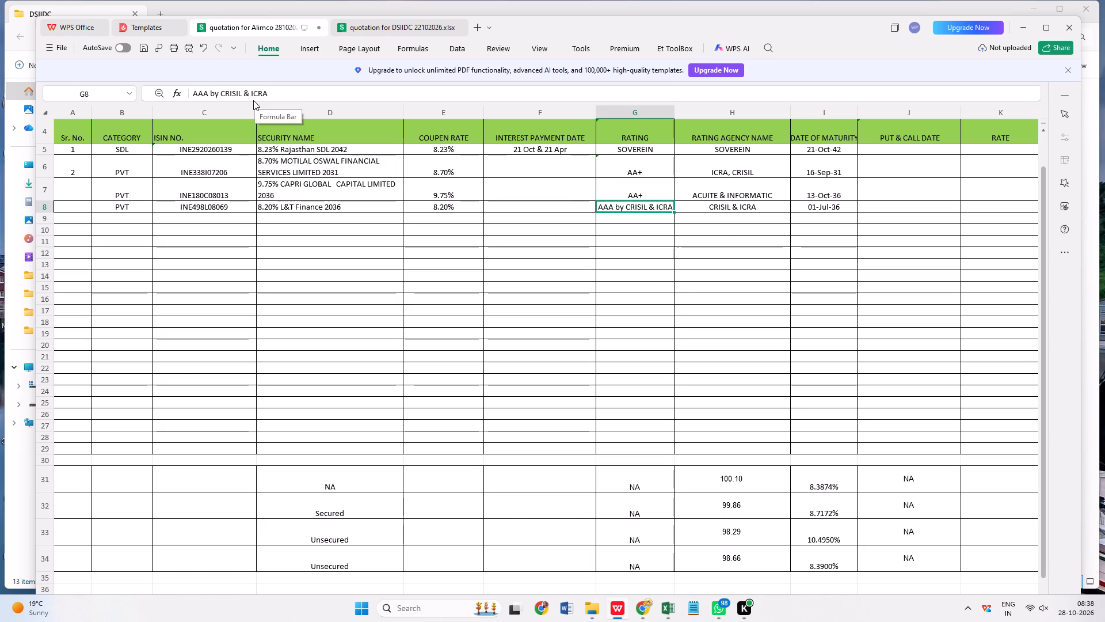
left_click_drag(268, 94, 220, 92)
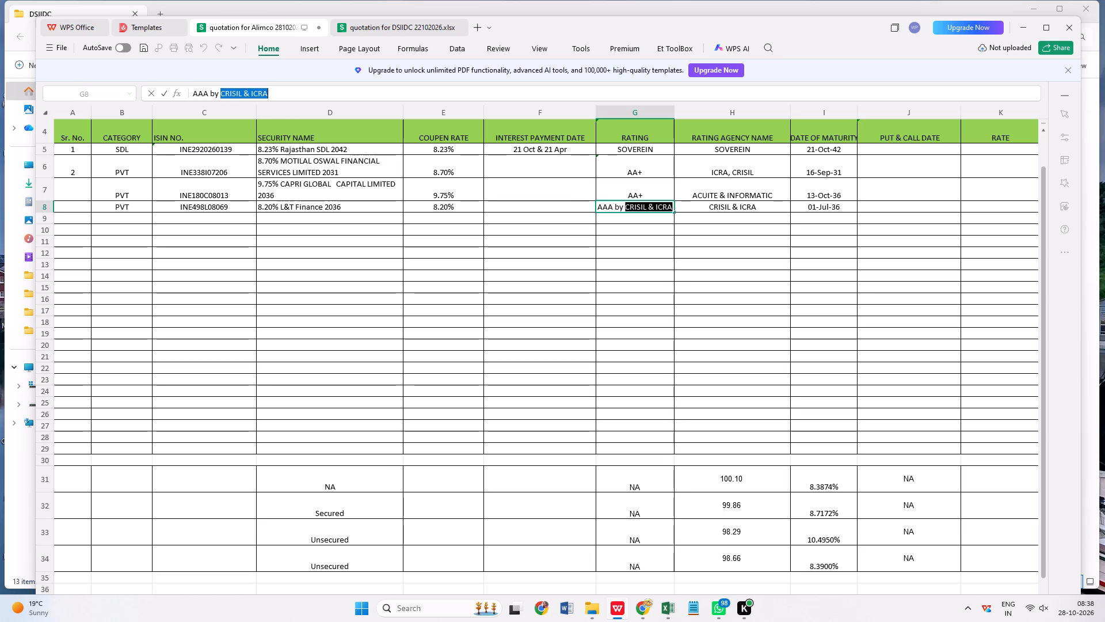
left_click_drag(220, 92, 208, 92)
key("Delete")
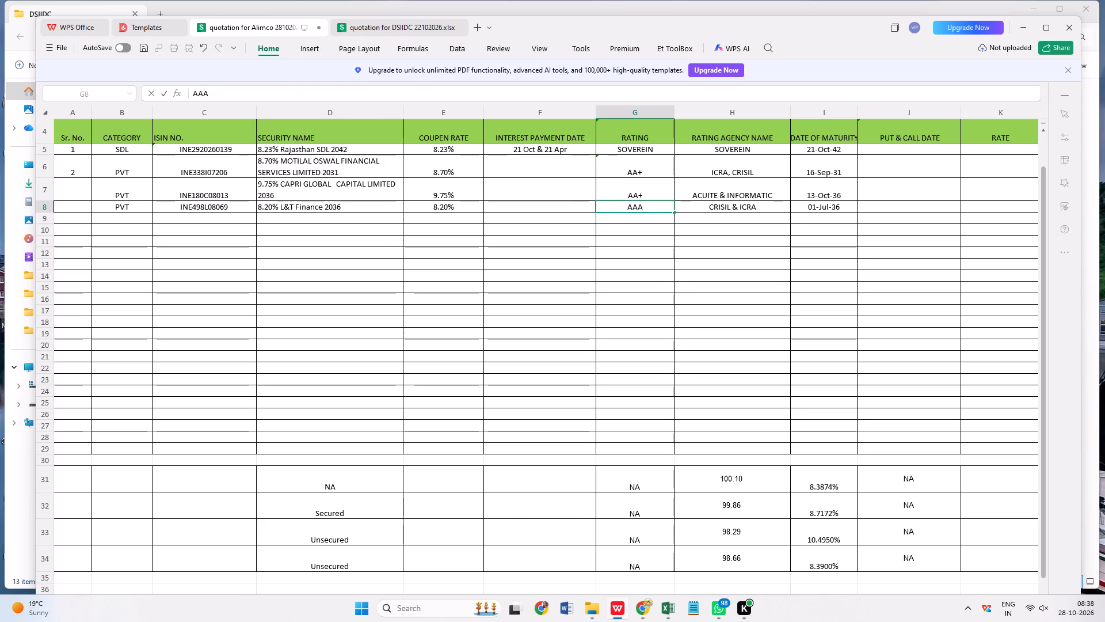
Enter 16/09/2027 as the interest payment date of the Motilal Oswal bond in cell F6.
left_click(551, 170)
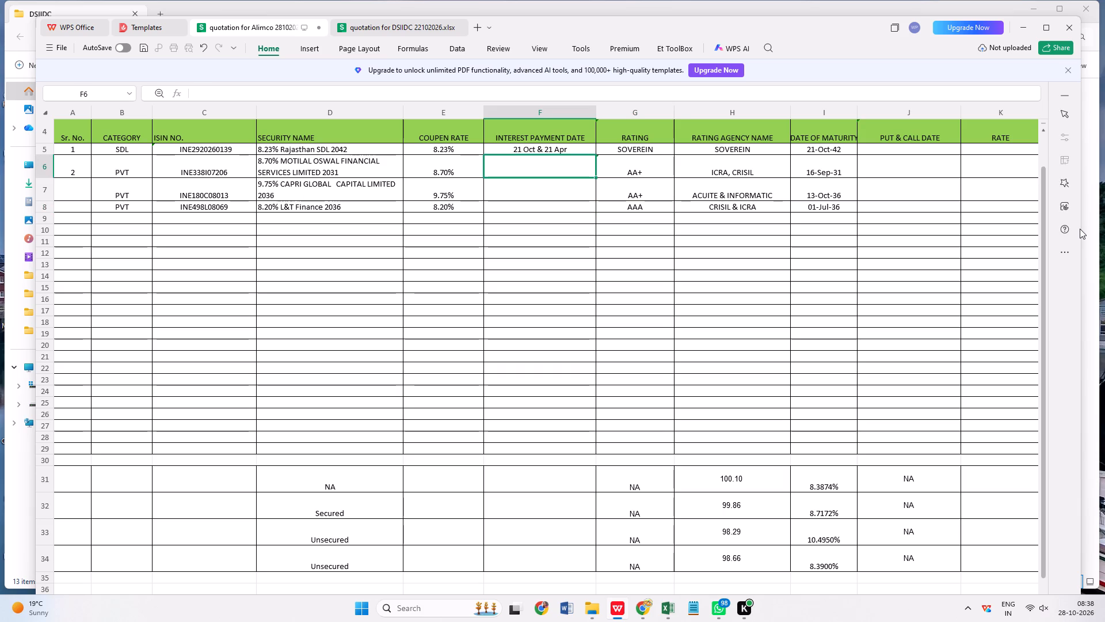
type("16")
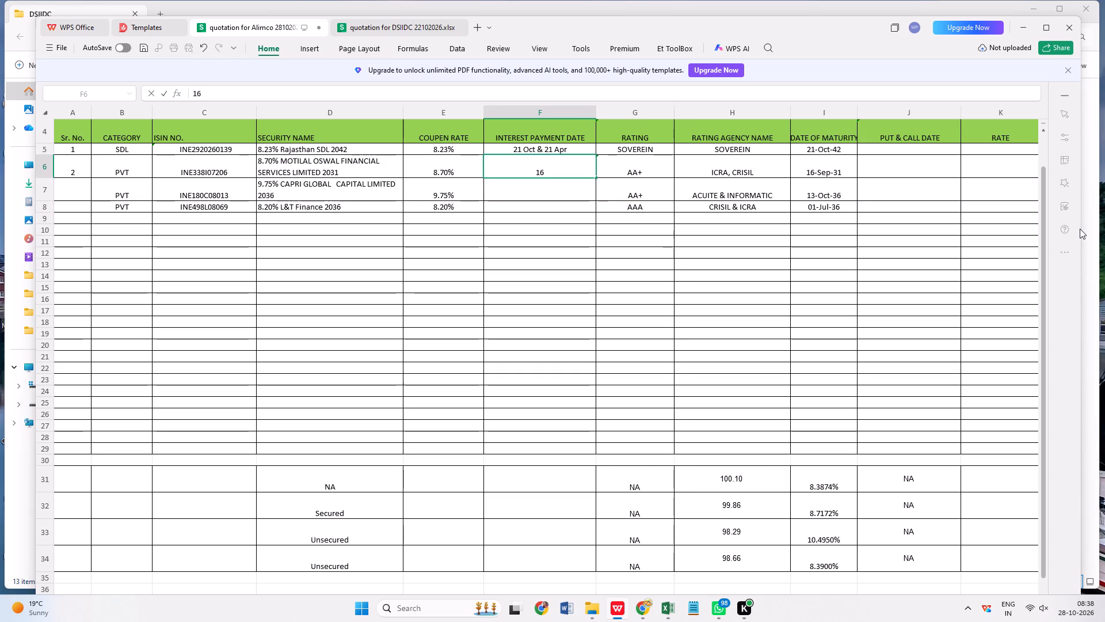
key("slash")
type("09/2027")
key("Return")
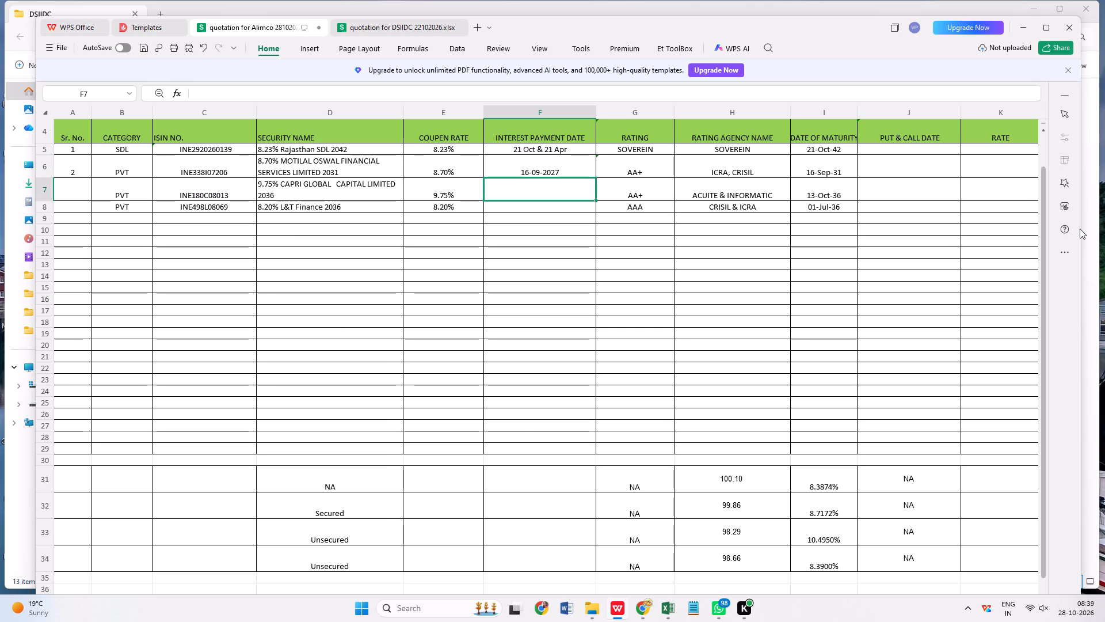
Re-enter the Motilal Oswal bond's interest payment date in cell F6 as "16 Sep 2027".
left_click(841, 172)
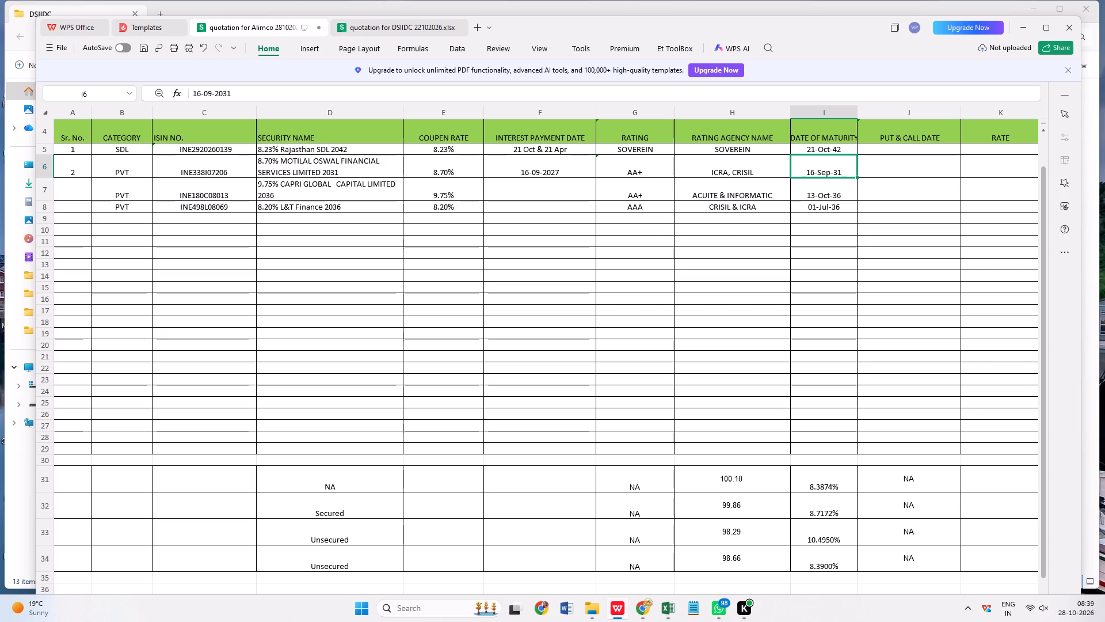
left_click(584, 172)
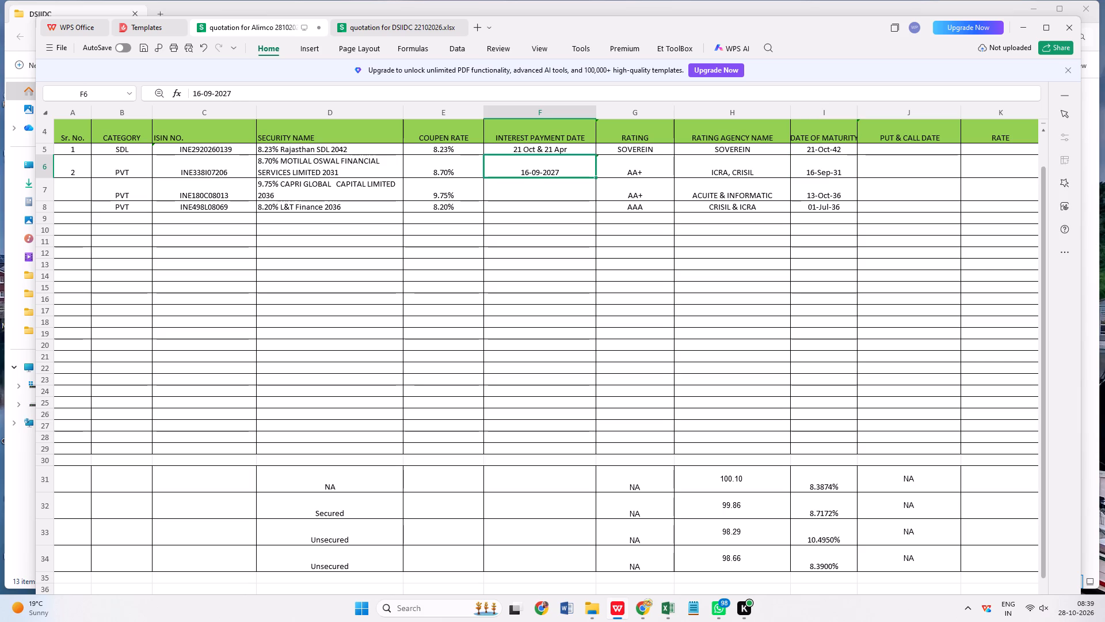
type("16 sEP 202")
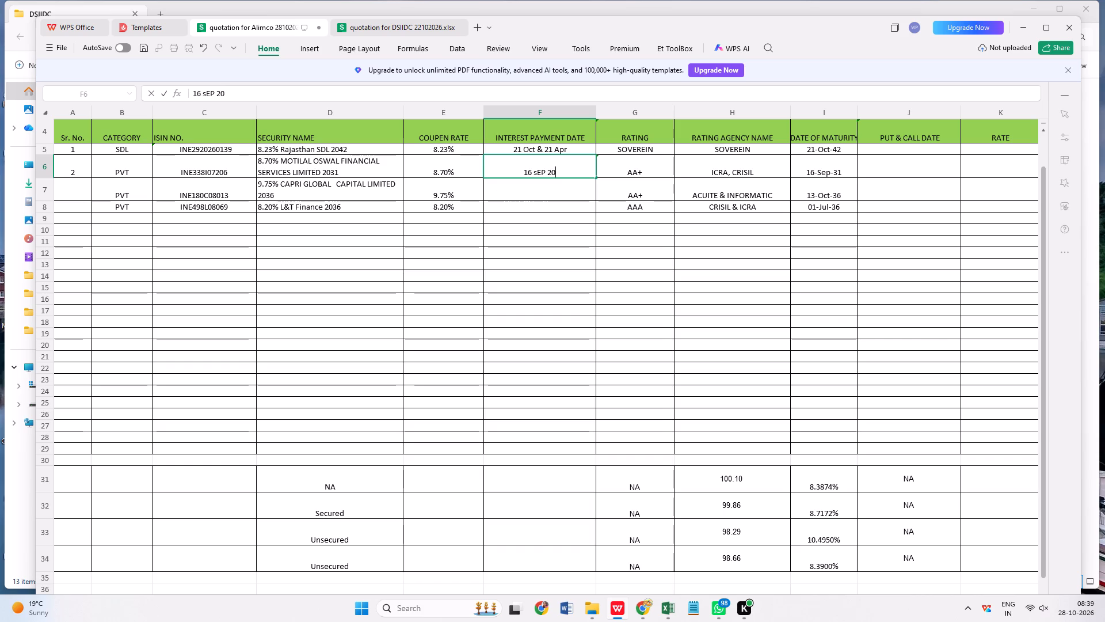
key("BackSpace")
key("BackSpace")
key("BackSpace")
key("BackSpace")
key("BackSpace")
key("BackSpace")
key("BackSpace")
type("Se")
type("p 2027")
key("Return")
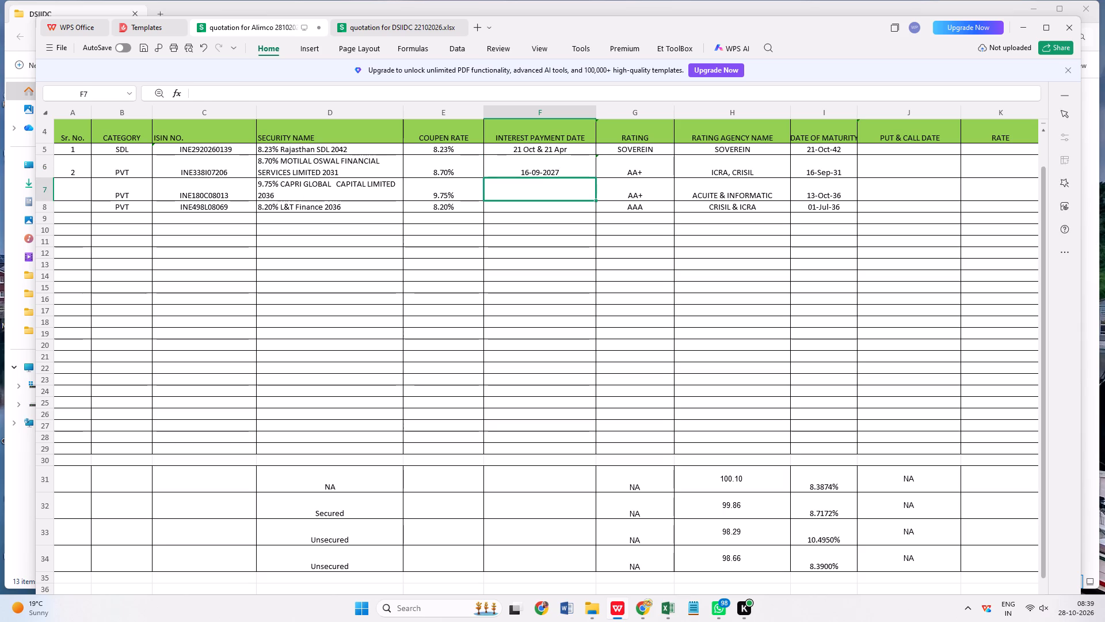
Enter the interest payment dates "13 Oct 2027" for Capri Global in F7 and "01 July 2027" for L&T Finance in F8.
type("13 Oct")
key("space")
type("2027")
key("Return")
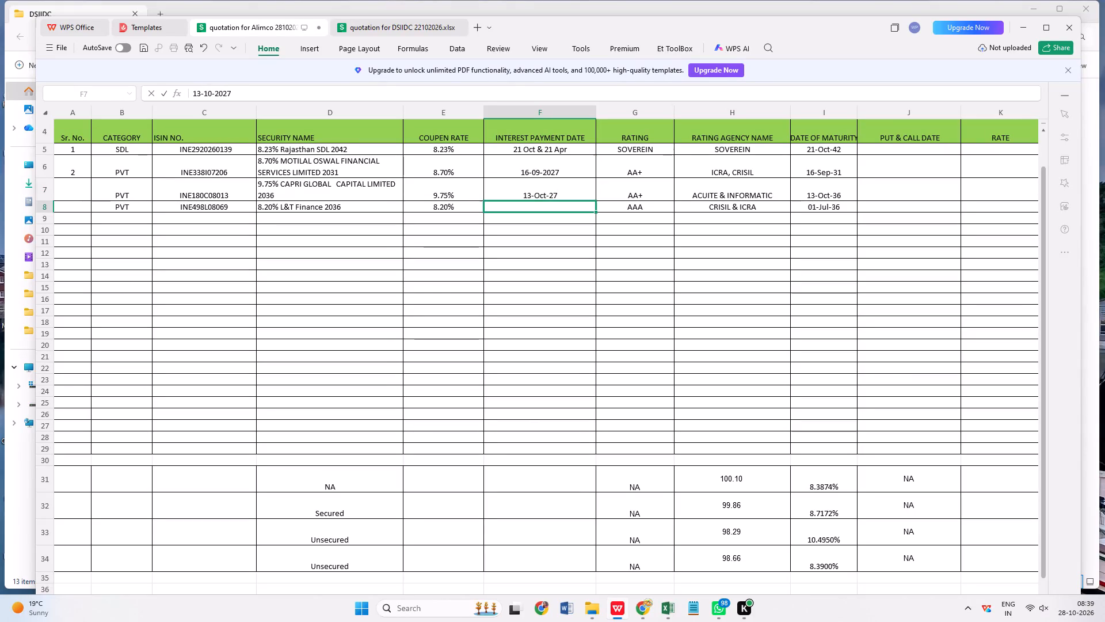
type("01/")
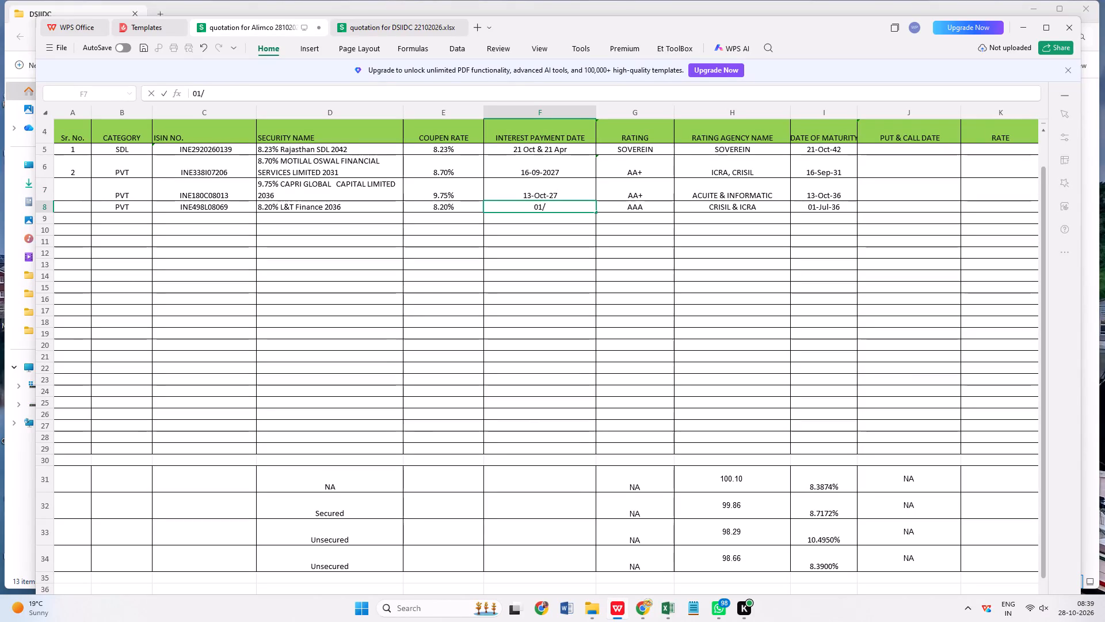
key("BackSpace")
key("space")
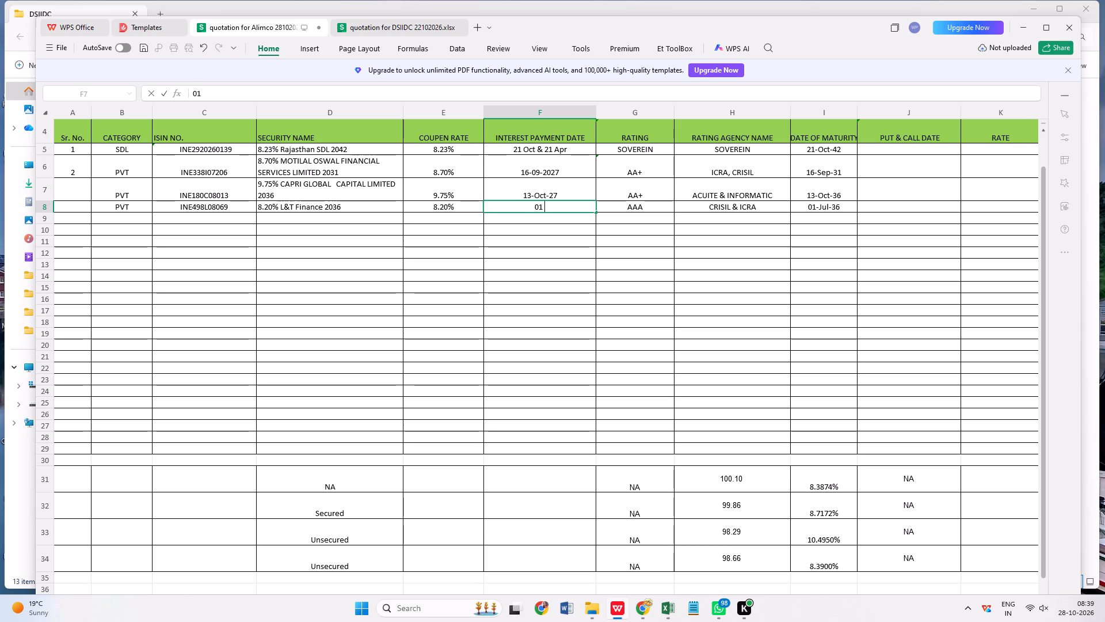
type("July")
key("space")
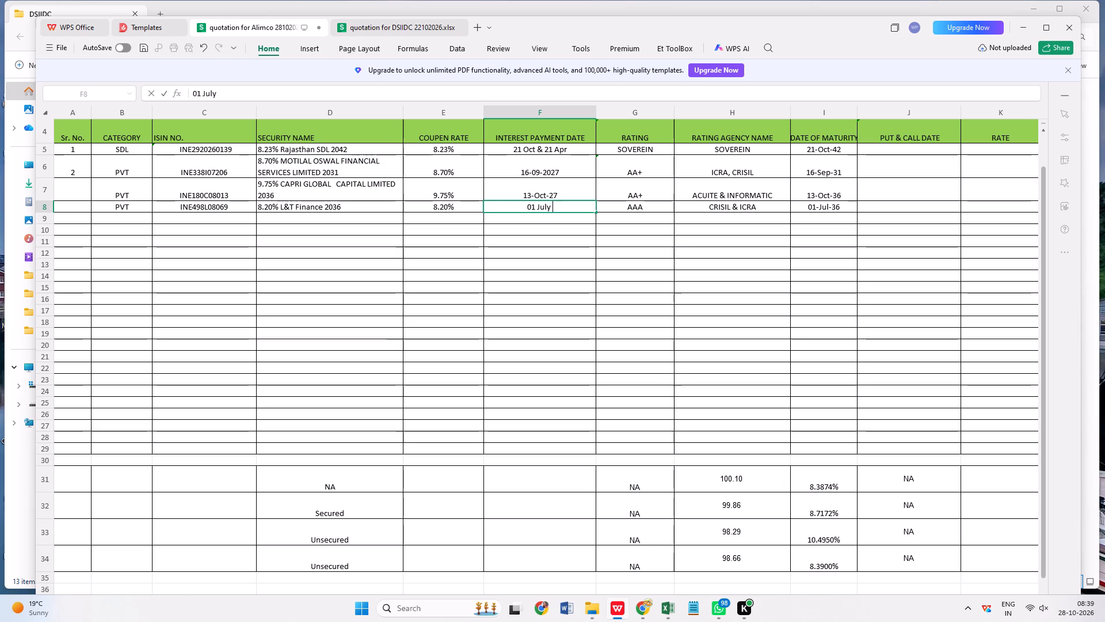
type("2027")
key("Return")
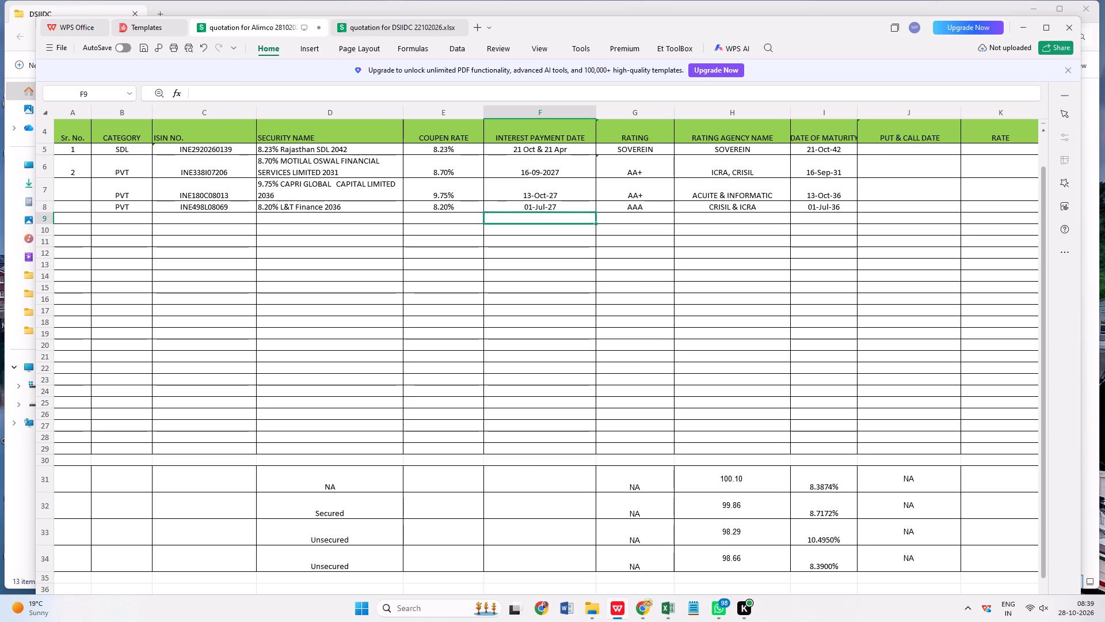
Fill the PUT & CALL DATE cells J5:J8 of all four bonds with NA in capitals.
left_click(924, 150)
type("na")
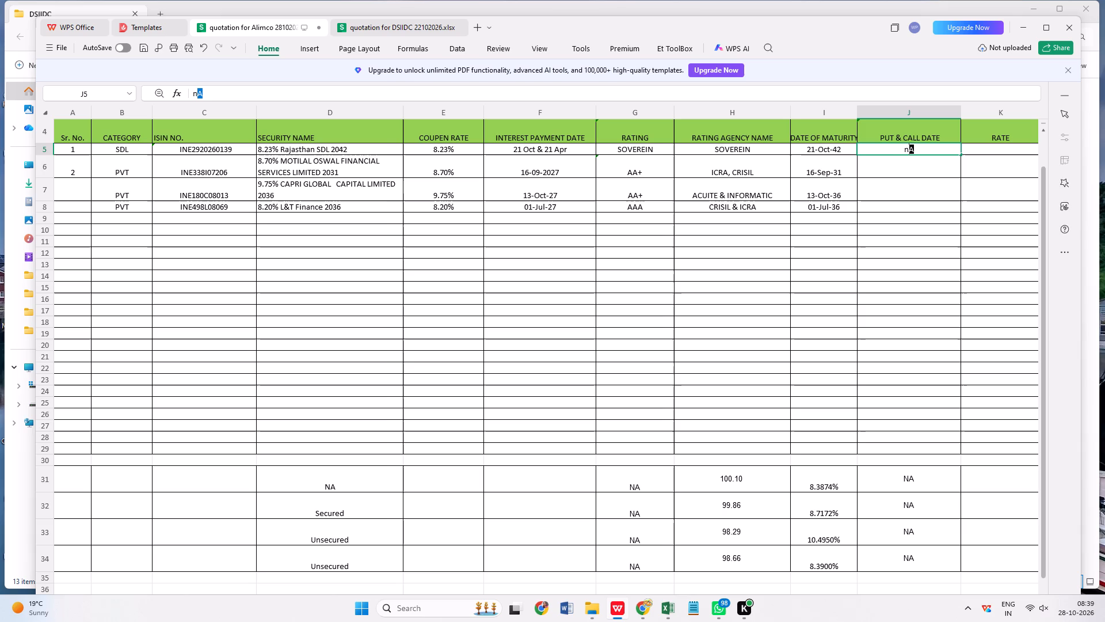
key("Return")
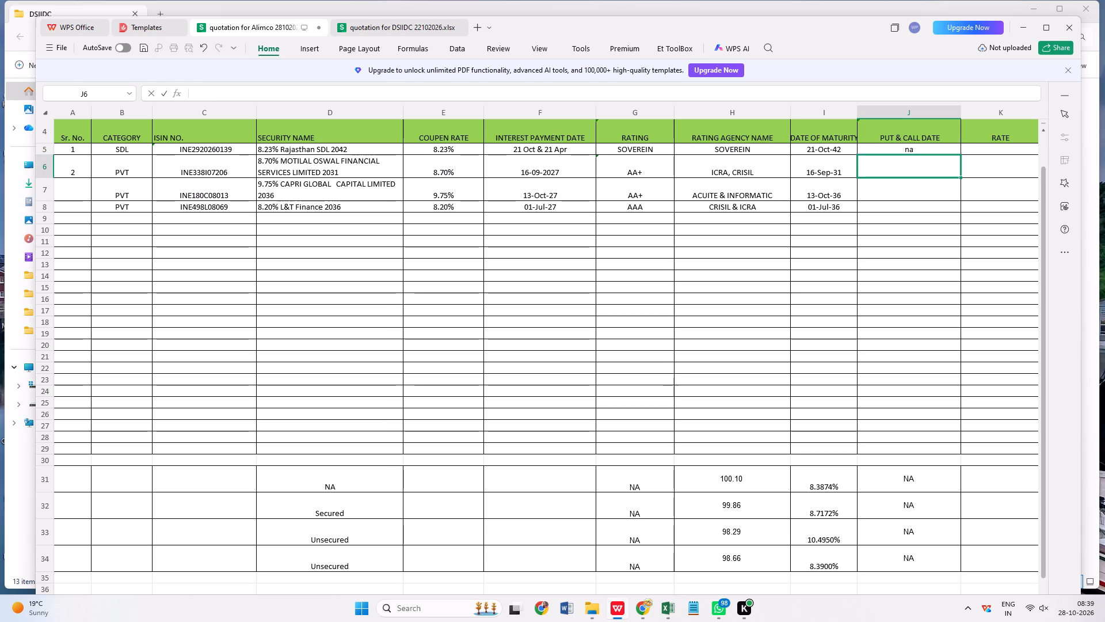
left_click(915, 146)
key("Delete")
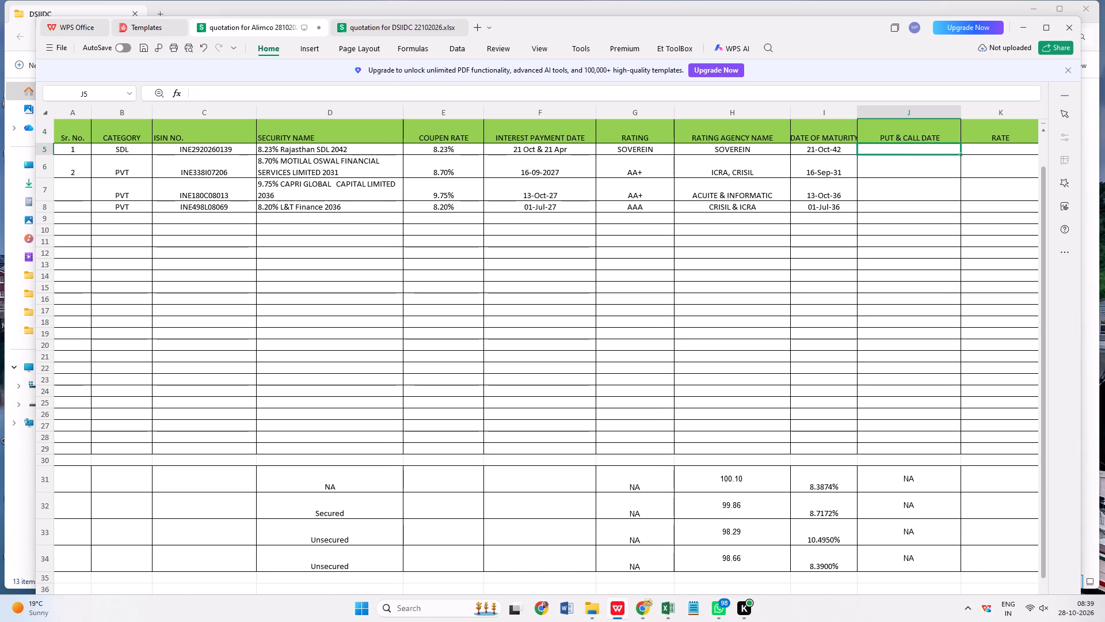
key("n")
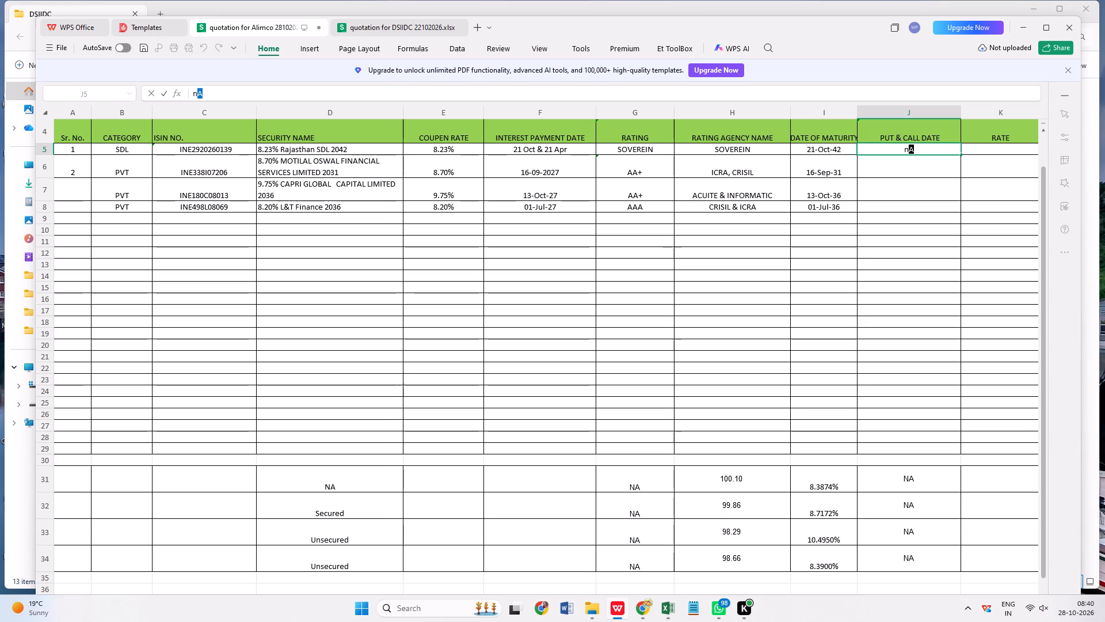
key("BackSpace")
key("BackSpace")
type("NA")
key("Return")
type("NA")
key("Return")
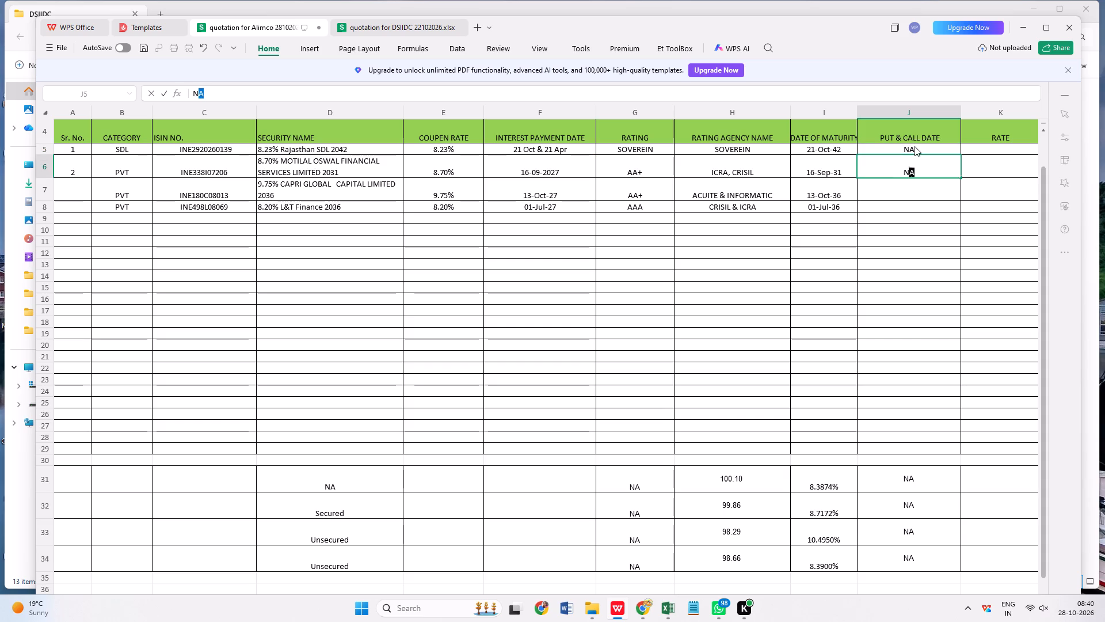
type("NA")
key("Return")
key("n")
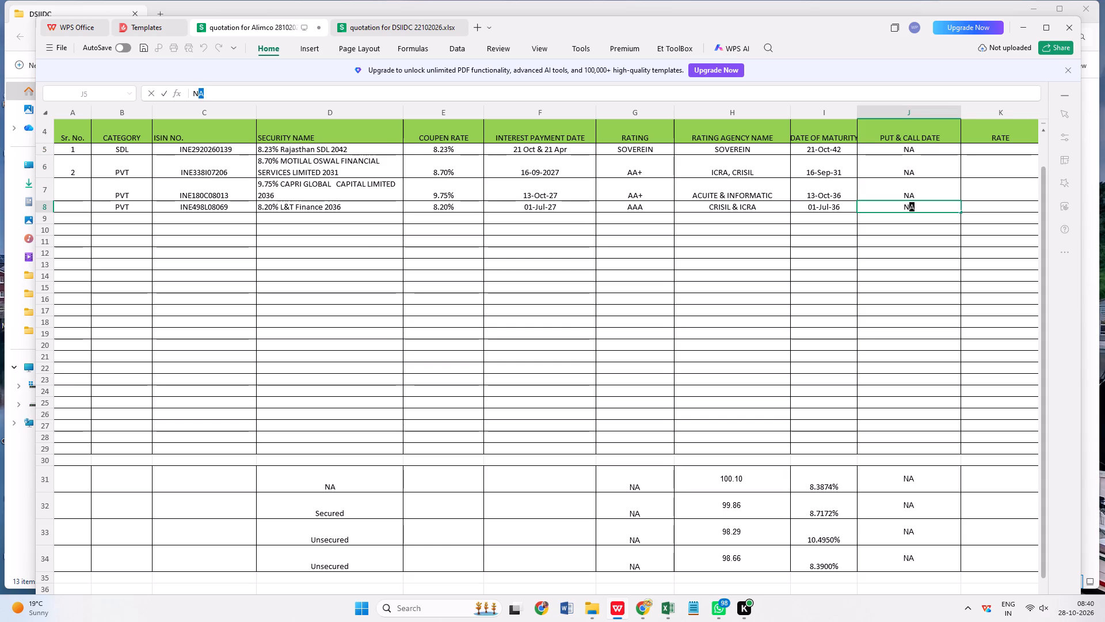
key("Return")
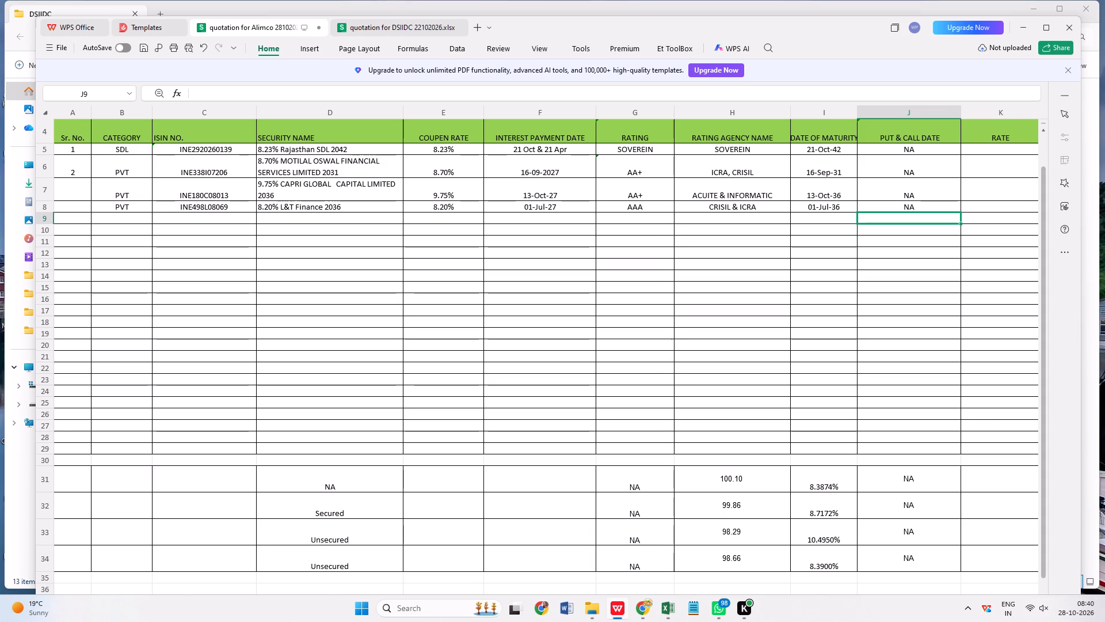
Move the four bonds' rates and yields from H31:I34 into the RATE and YTM columns at K5:L8.
left_click(1043, 27)
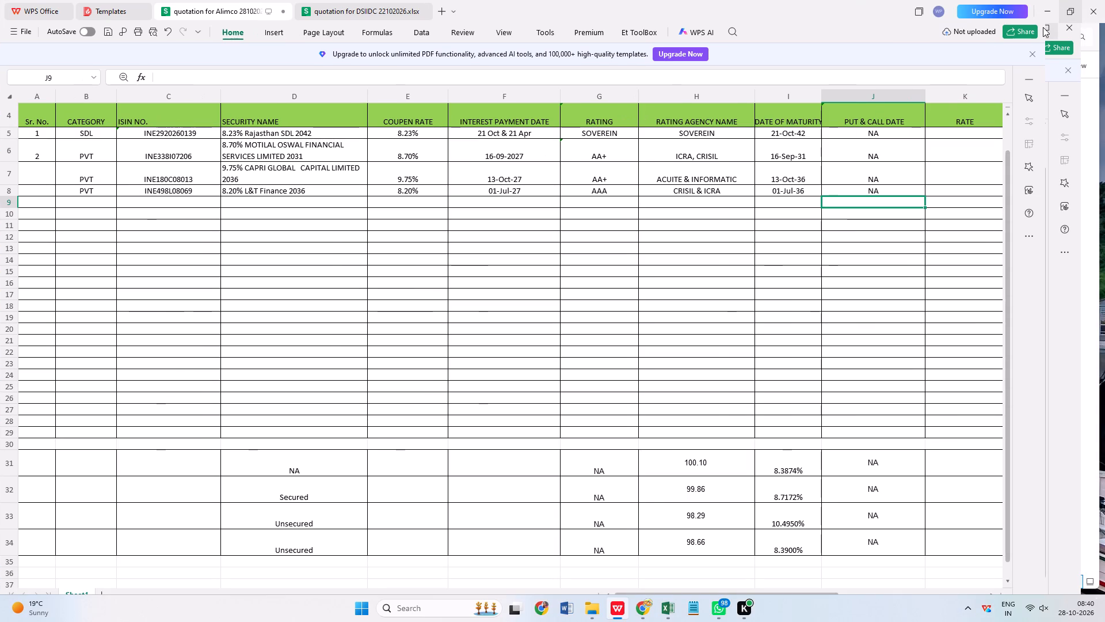
left_click_drag(840, 571, 890, 579)
left_click_drag(504, 470, 571, 473)
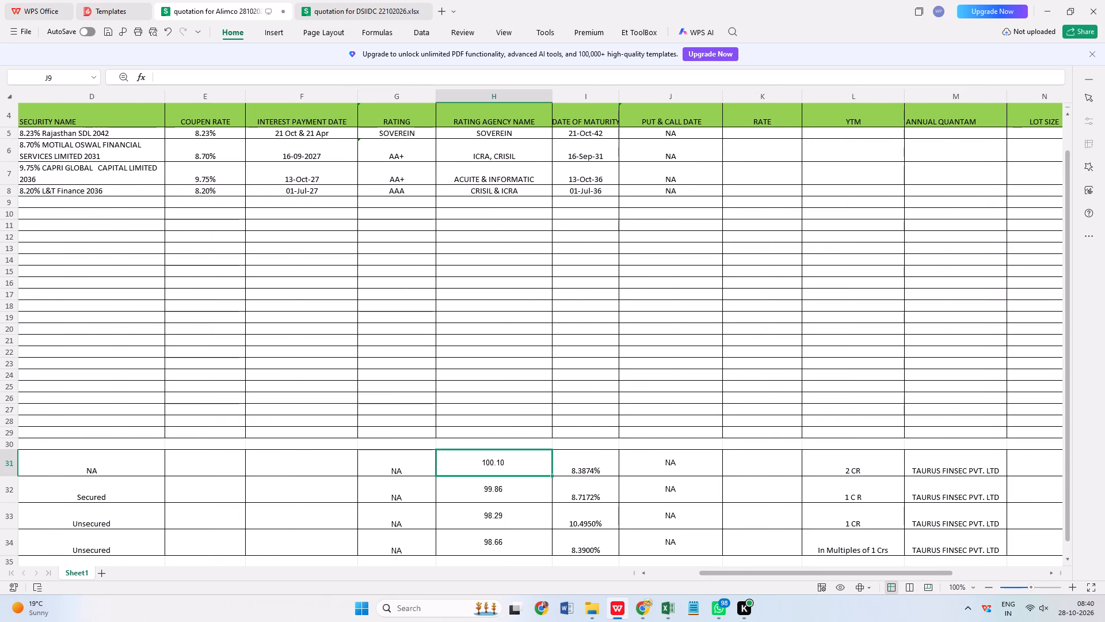
left_click_drag(571, 473, 581, 549)
key("ctrl+x")
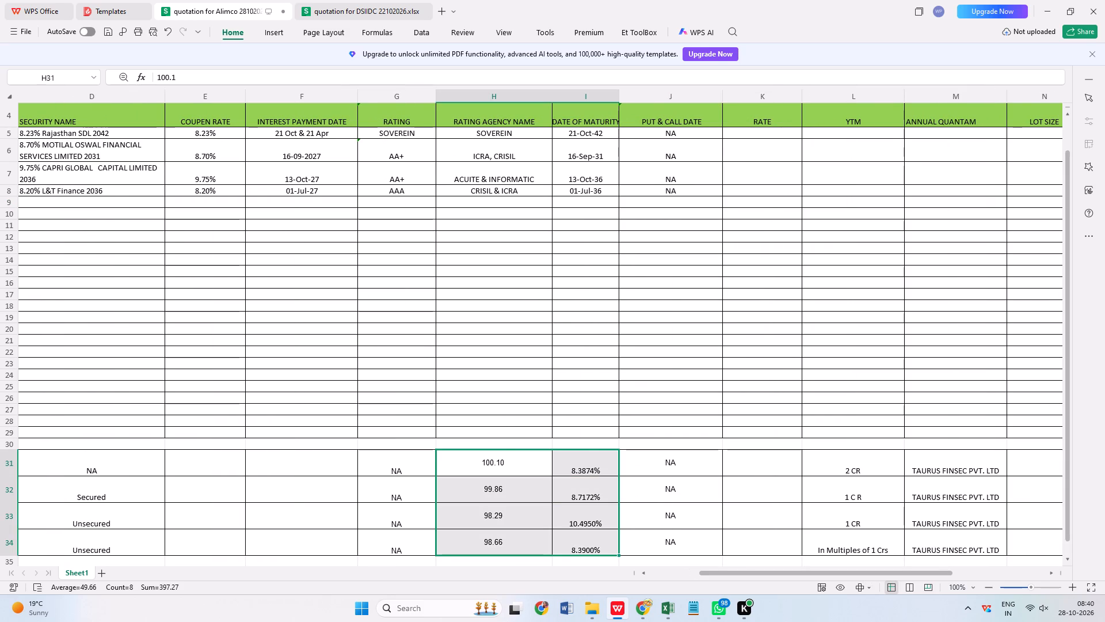
scroll(764, 251, "up", 5)
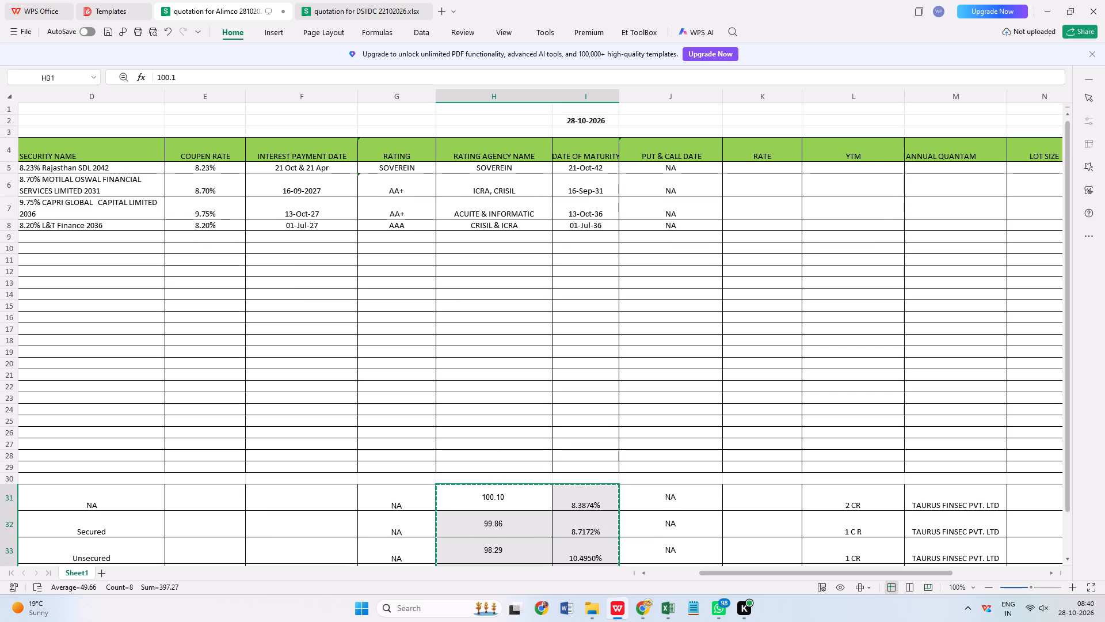
left_click(787, 168)
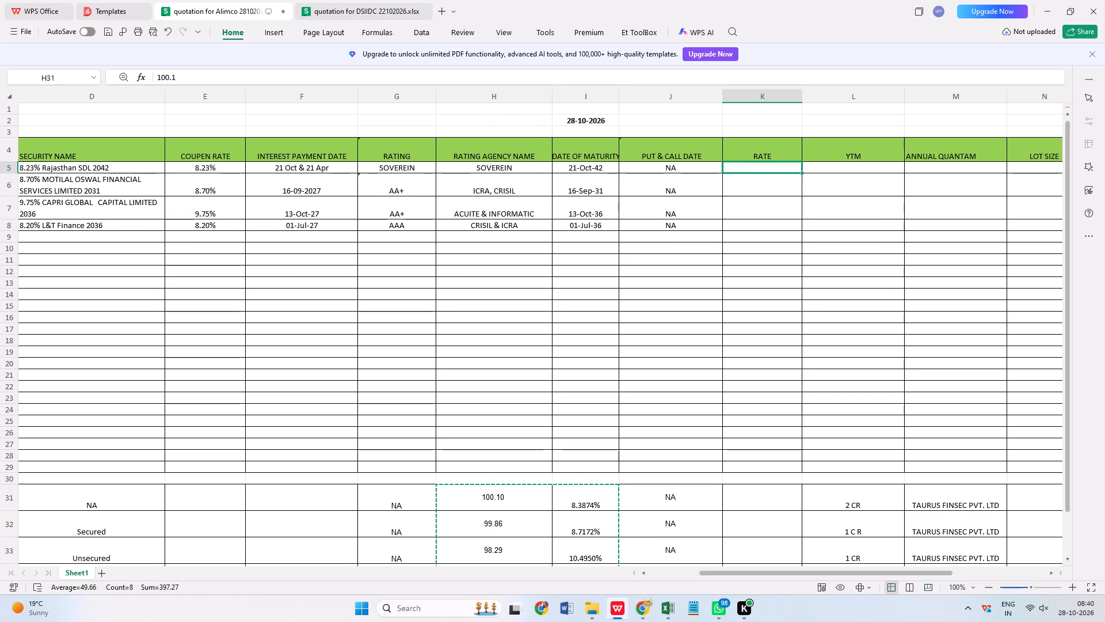
key("ctrl+v")
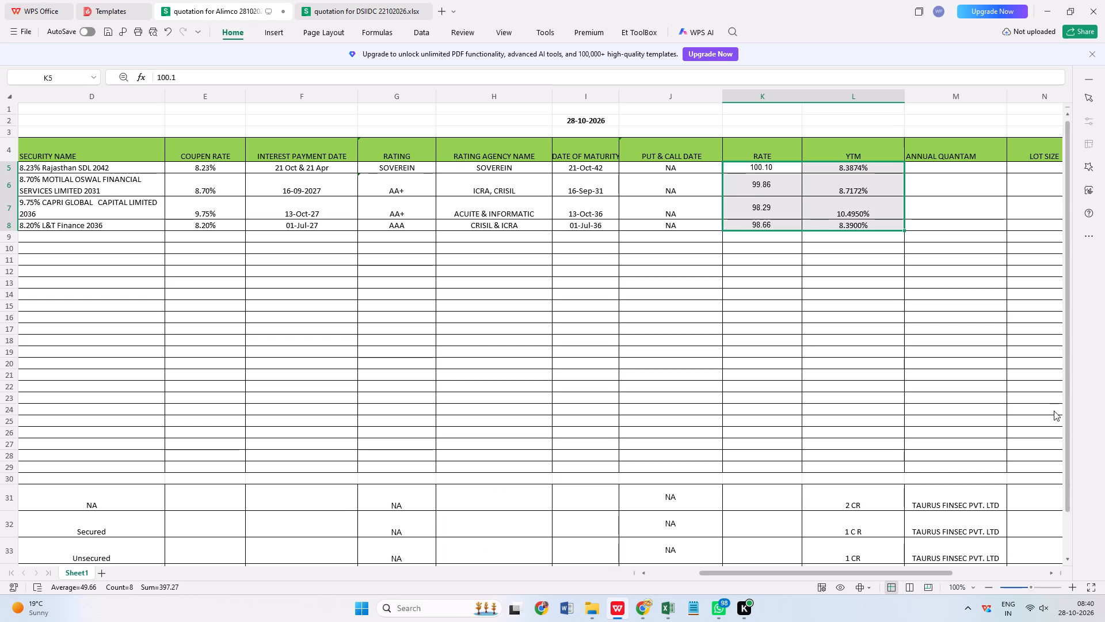
Enter "1.25 CR" as the ANNUAL QUANTAM of the Rajasthan SDL bond in cell M5.
left_click(1066, 560)
left_click(1066, 560)
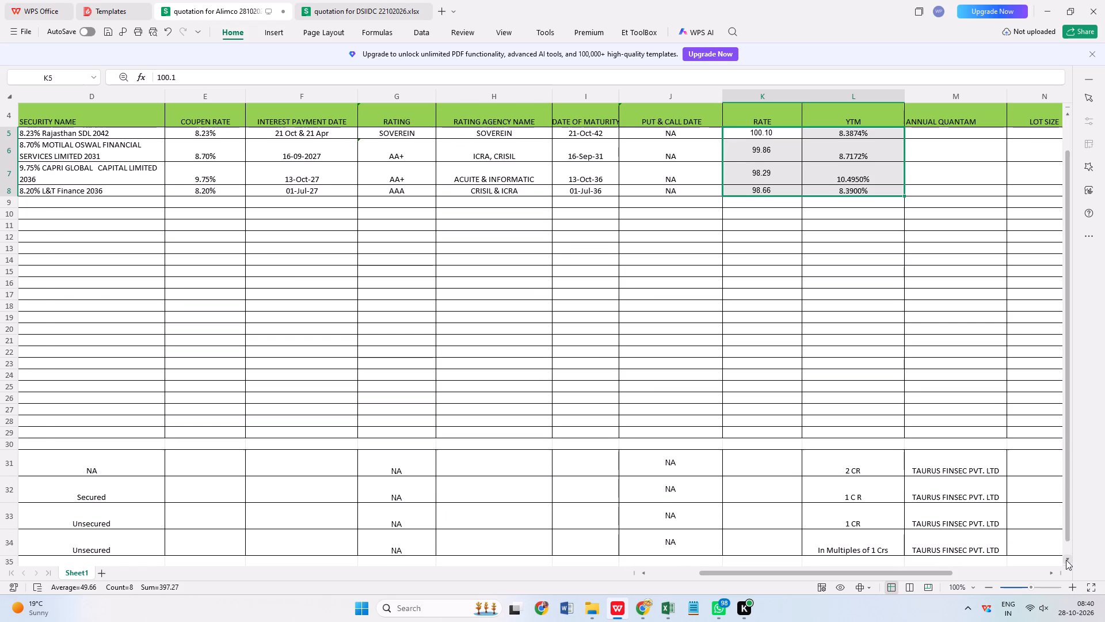
scroll(955, 271, "up", 3)
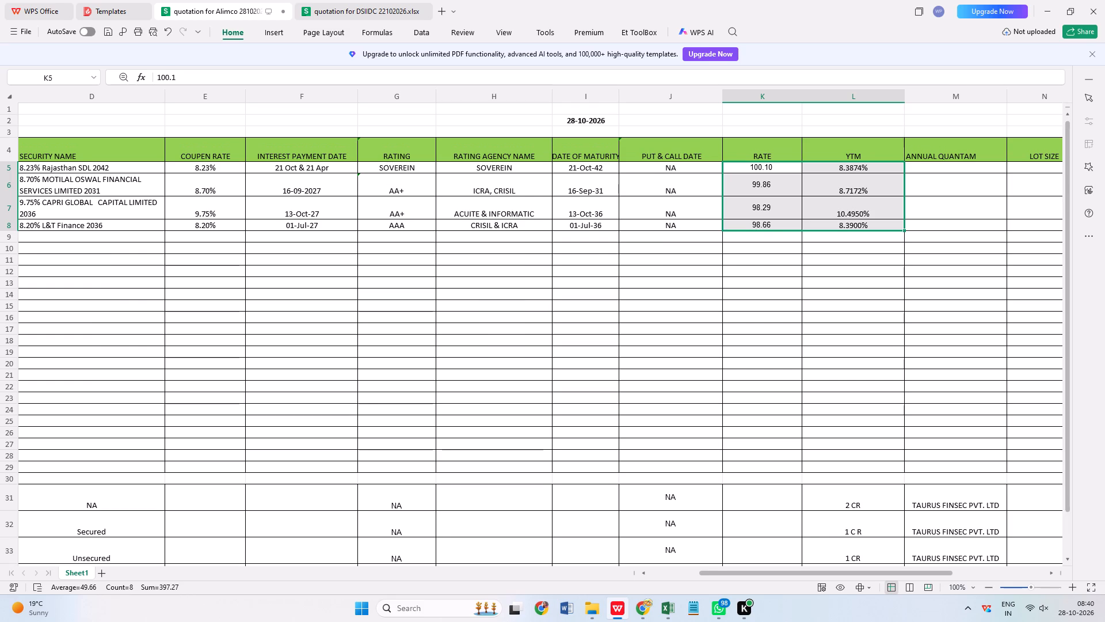
left_click(956, 167)
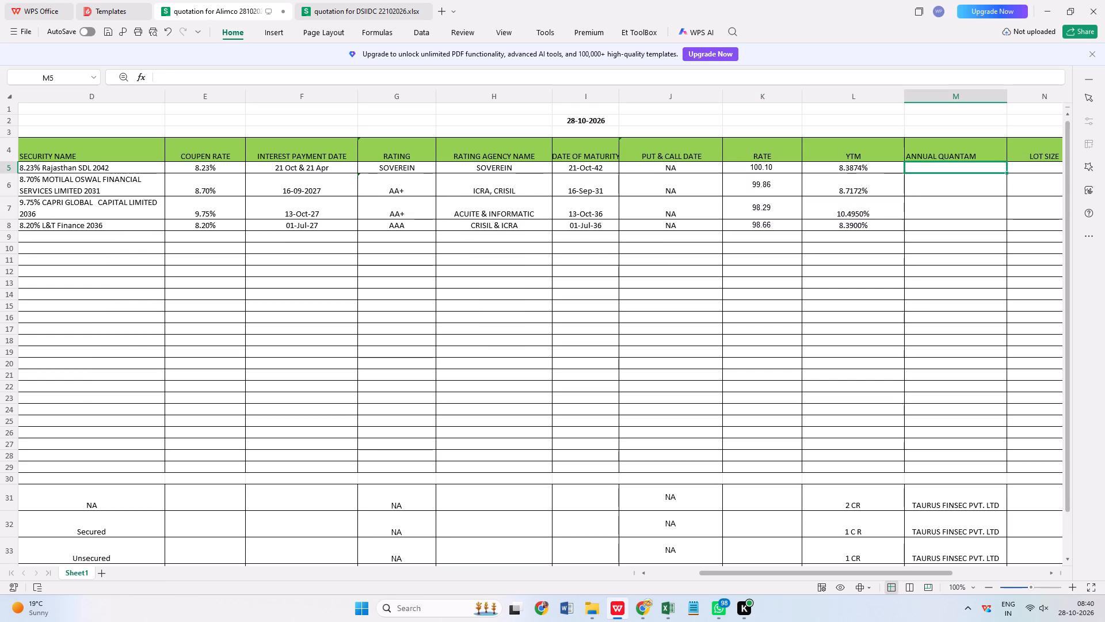
type("1.")
type("25")
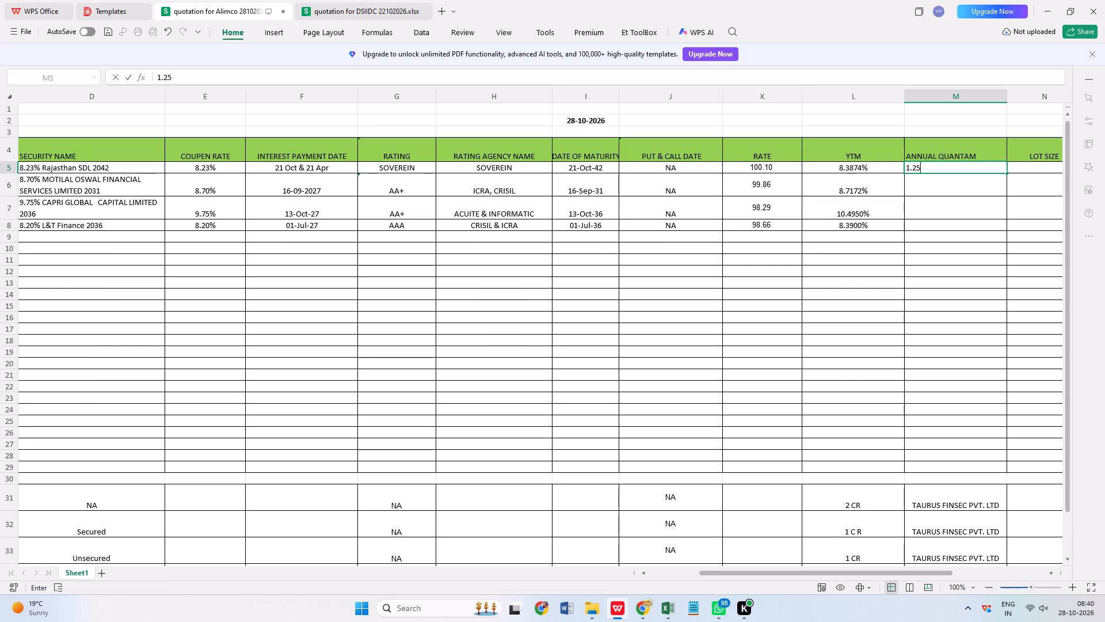
key("space")
type("CR")
key("Return")
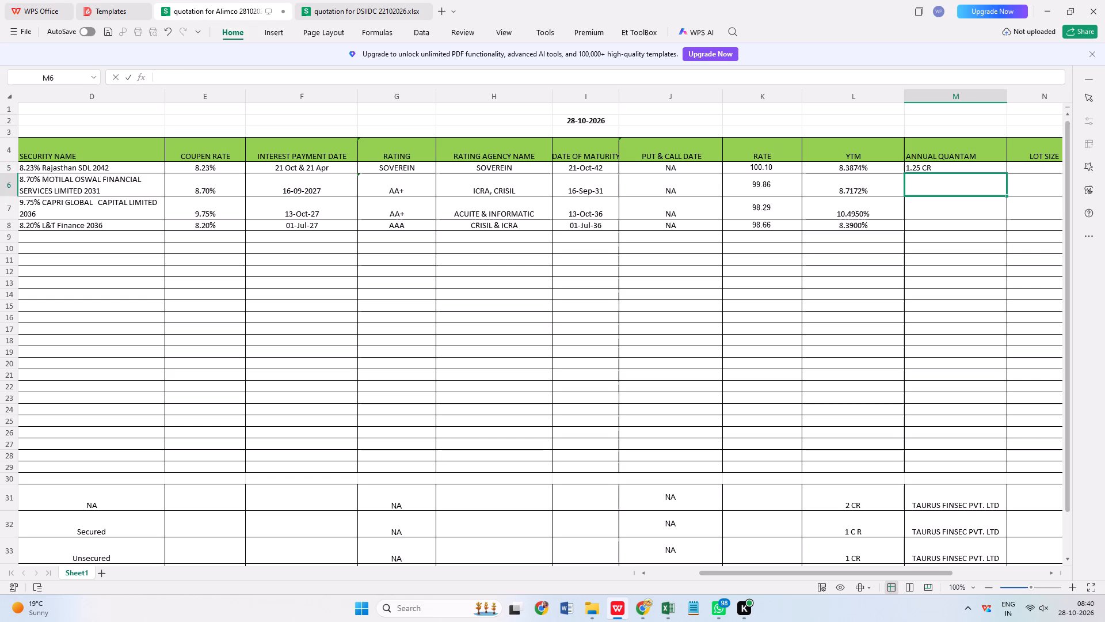
Enter "1 CR" as the ANNUAL QUANTAM of the Motilal Oswal, Capri Global and L&T Finance bonds in M6:M8.
type("1 CR")
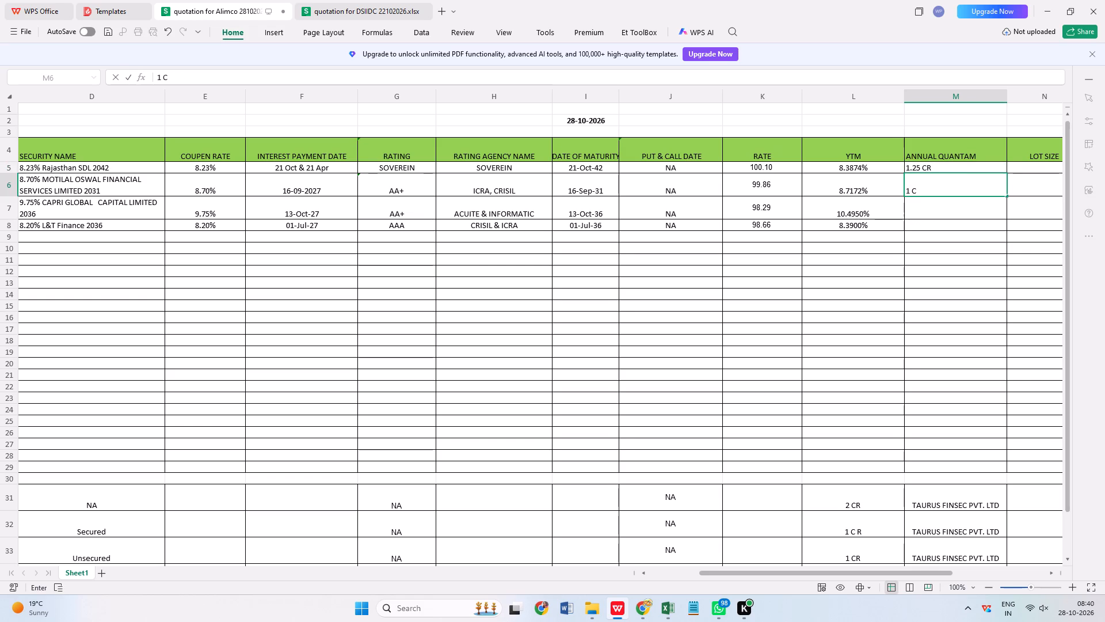
key("Return")
key("1")
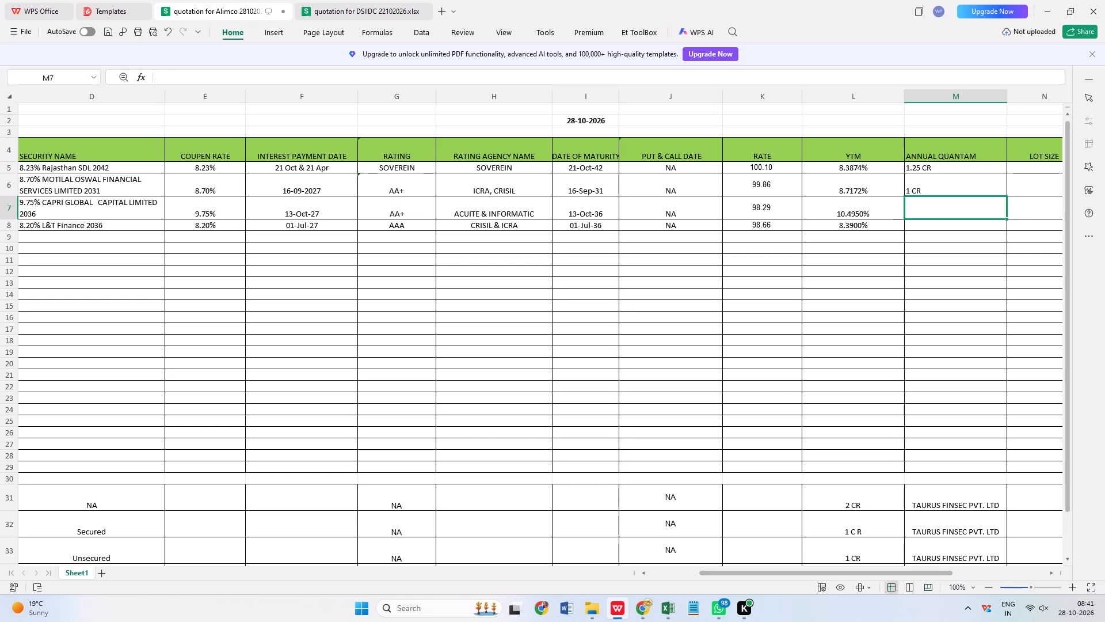
key("space")
type("CR")
key("Return")
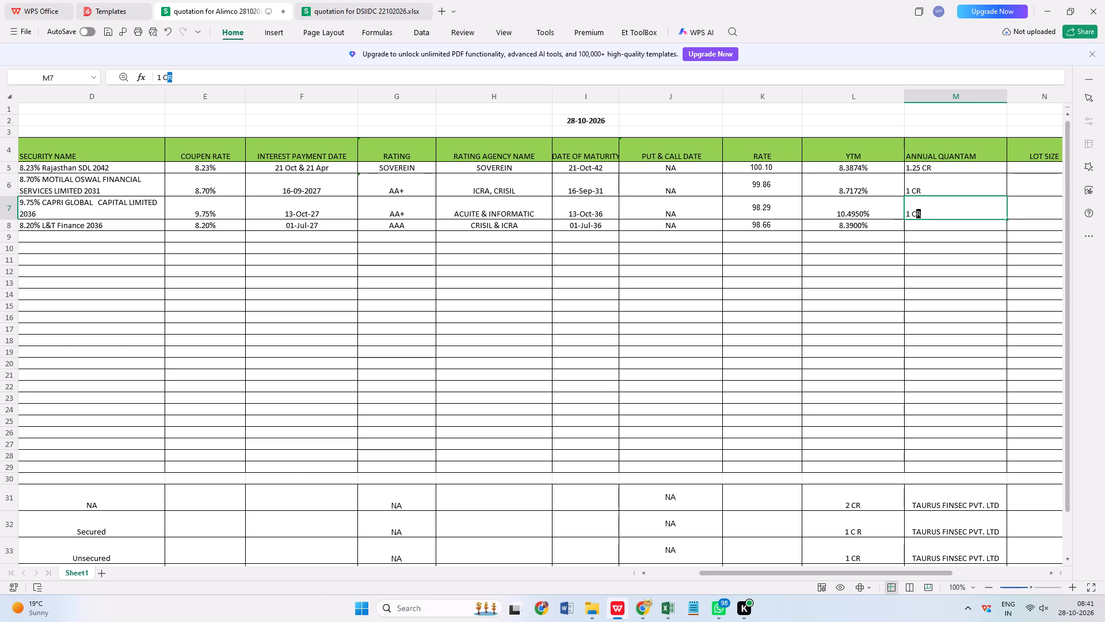
key("Return")
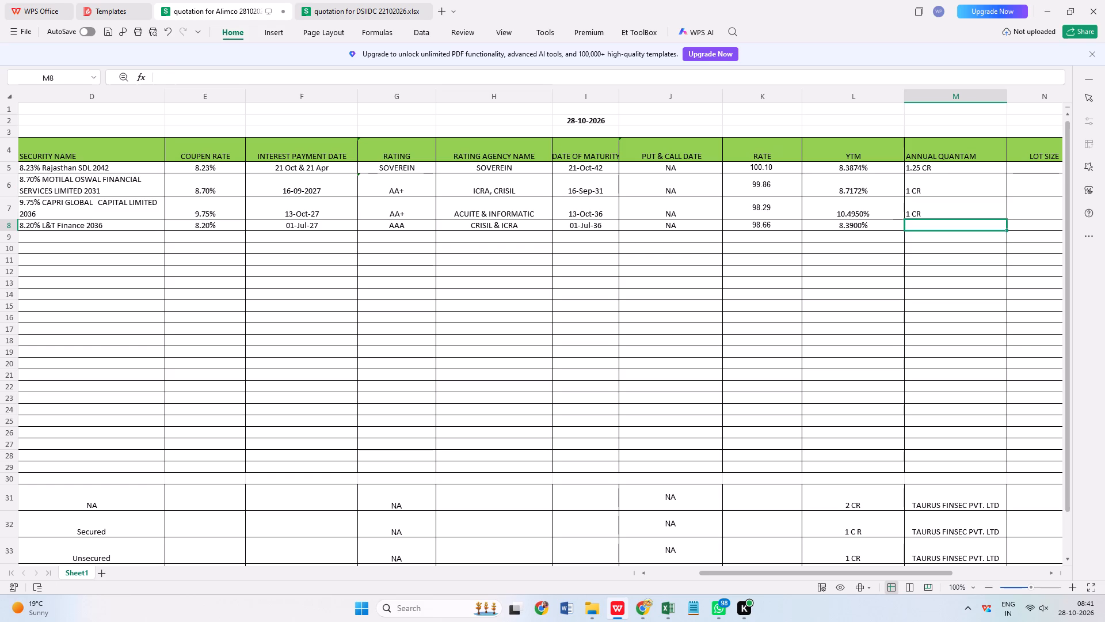
key("Up")
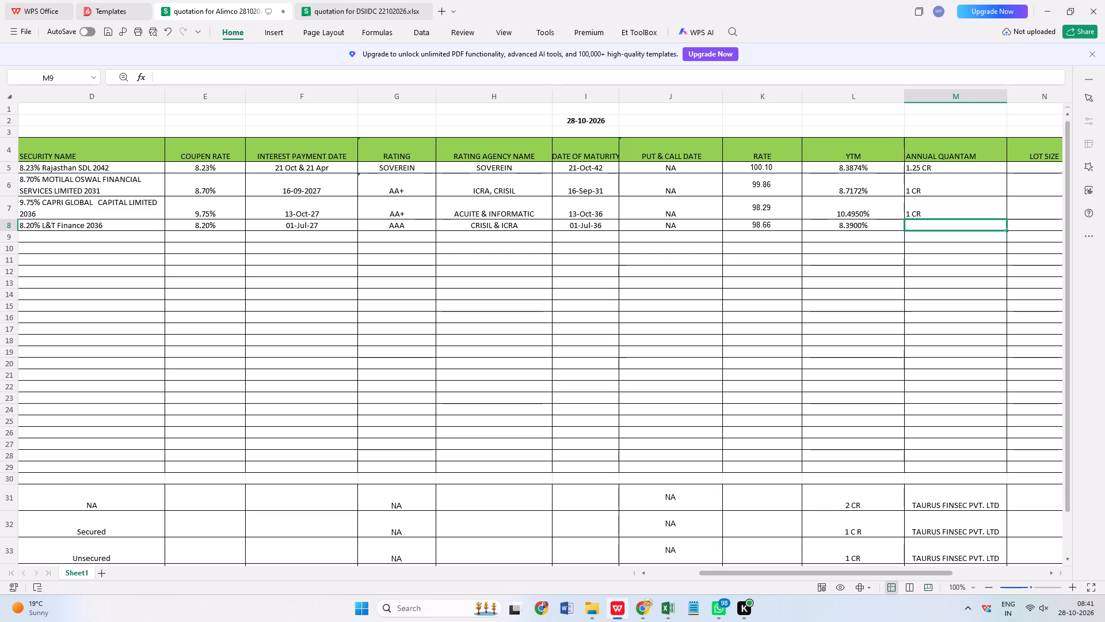
type("1 CR")
key("Return")
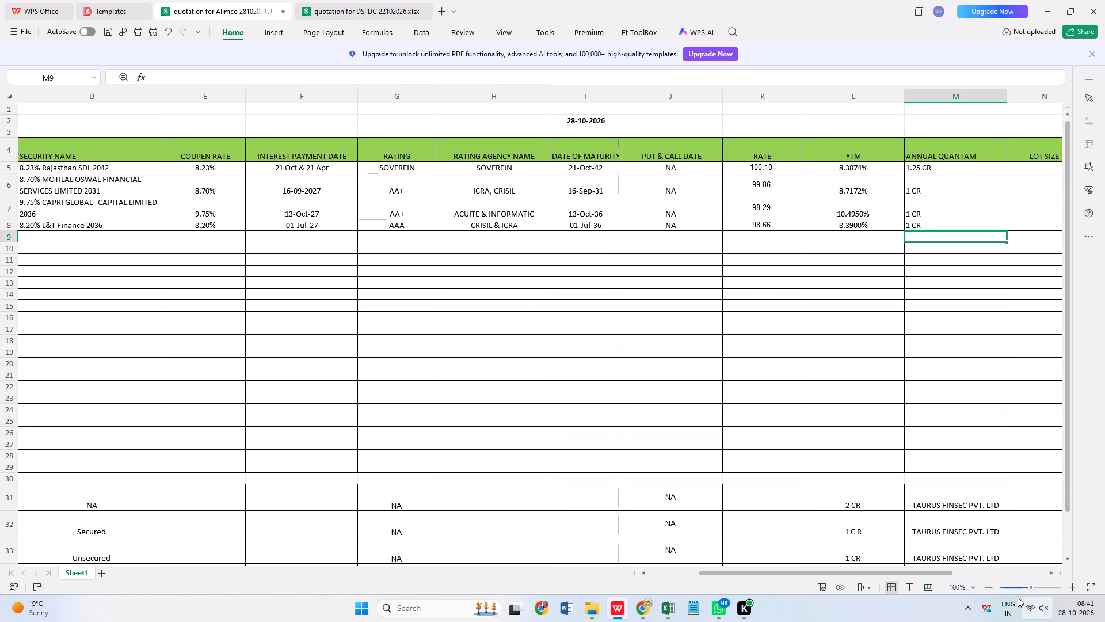
Enter "MULTIPLE OF 50 LAC" as the LOT SIZE of the Rajasthan SDL and Motilal Oswal bonds in N5 and N6.
left_click(1049, 574)
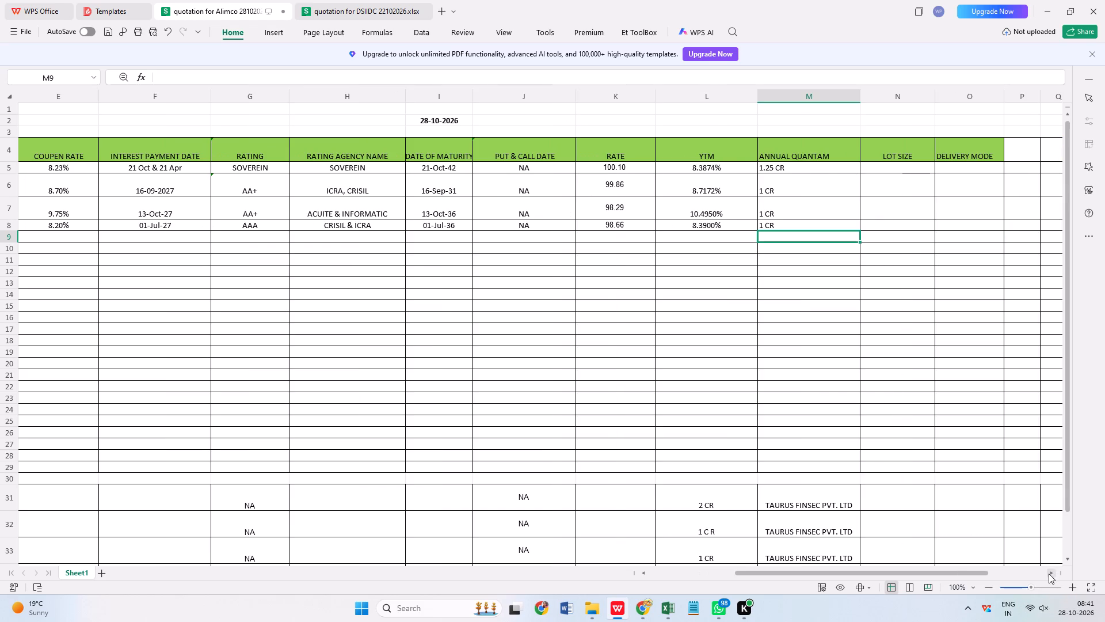
left_click(883, 167)
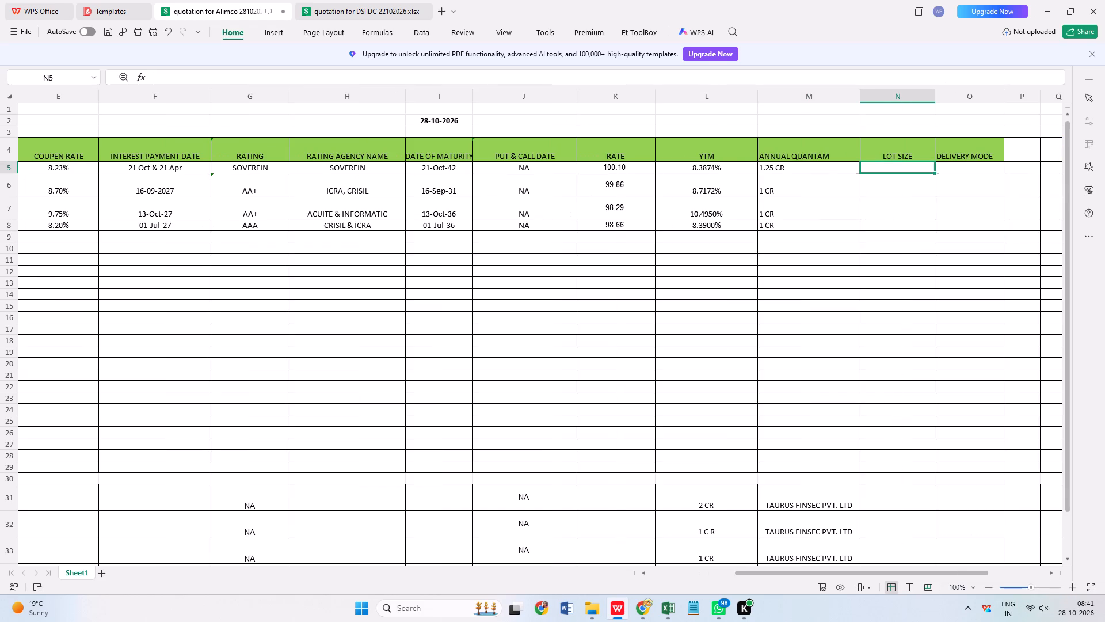
type("MULTIPLE OF 50 LAC")
left_click(884, 187)
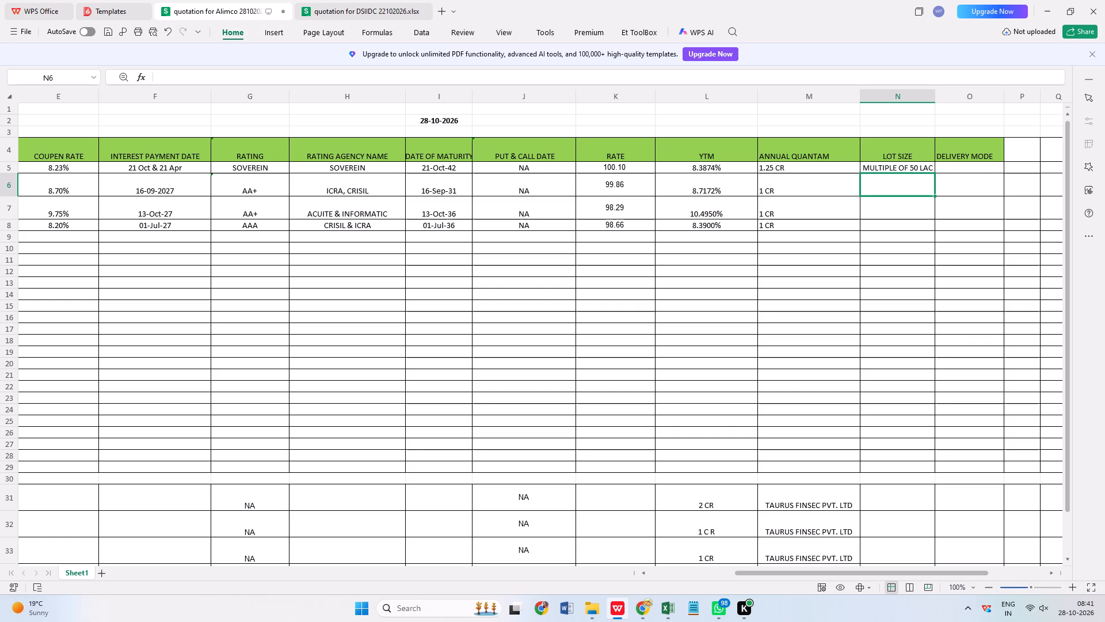
type("MULTIPLE OF")
key("space")
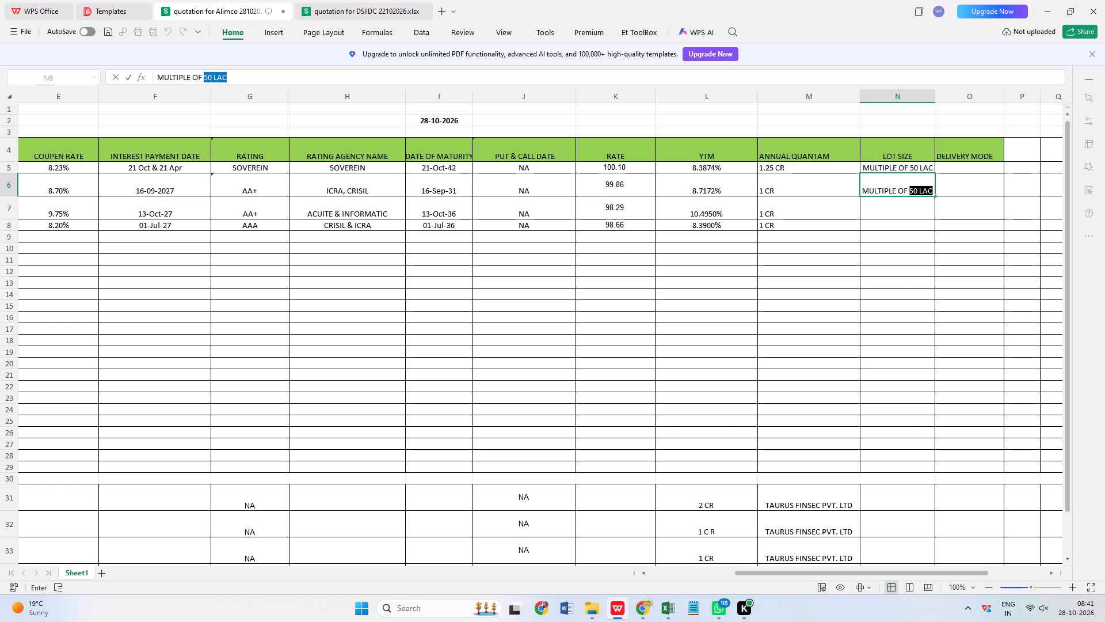
Enter "ICCL/ NSCCL" as the DELIVERY MODE in O5 and copy it to O6:O8 for the other three bonds.
left_click(974, 169)
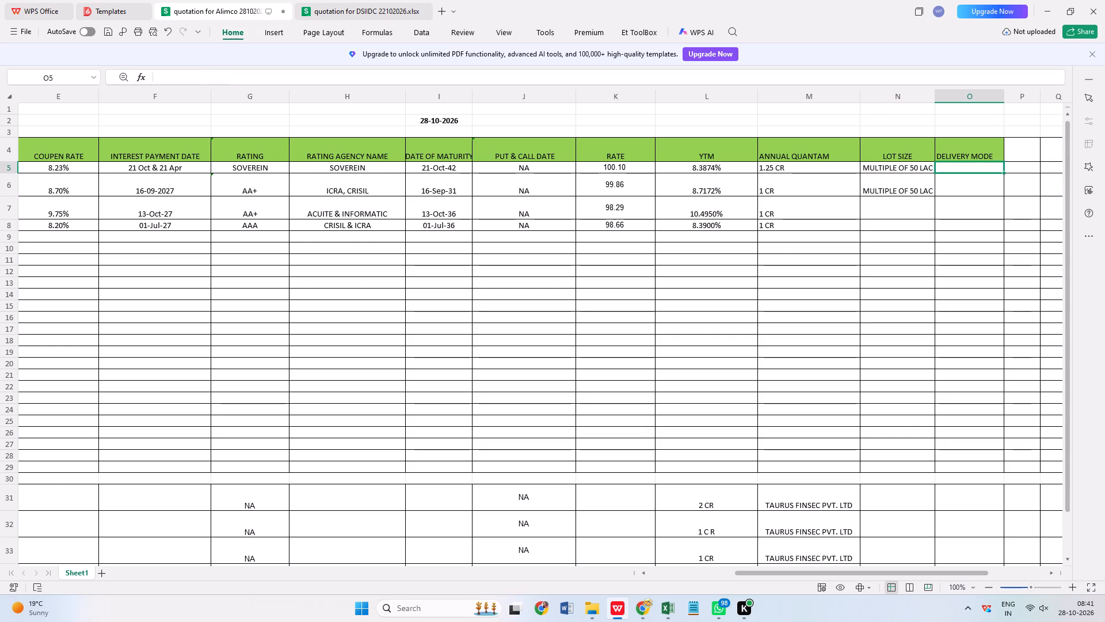
type("ICCL/ NSCCL")
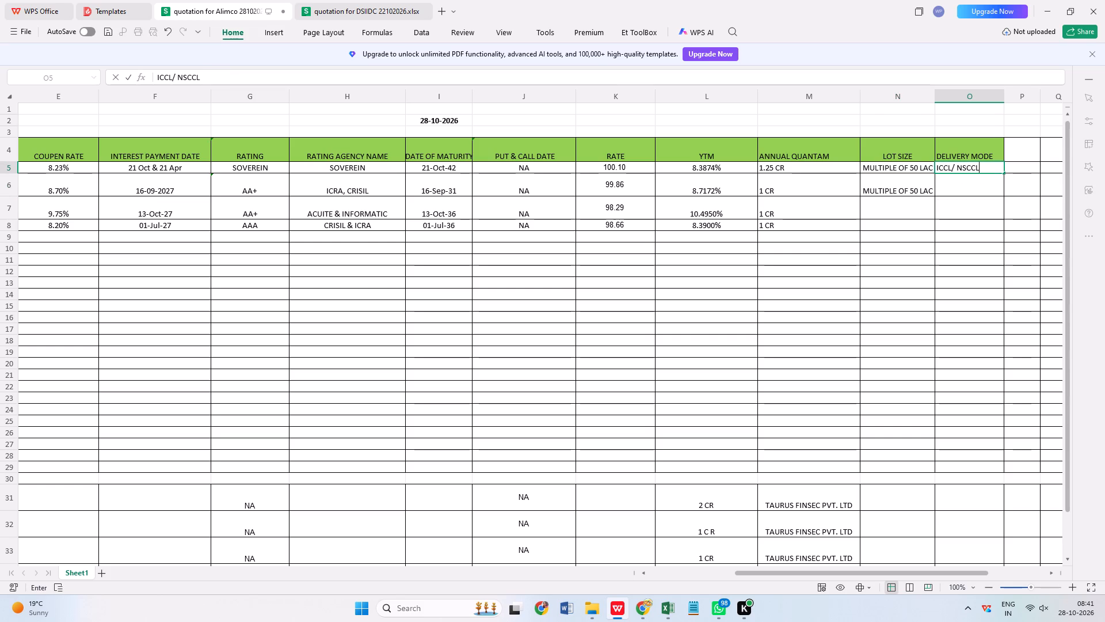
left_click(996, 238)
left_click(985, 168)
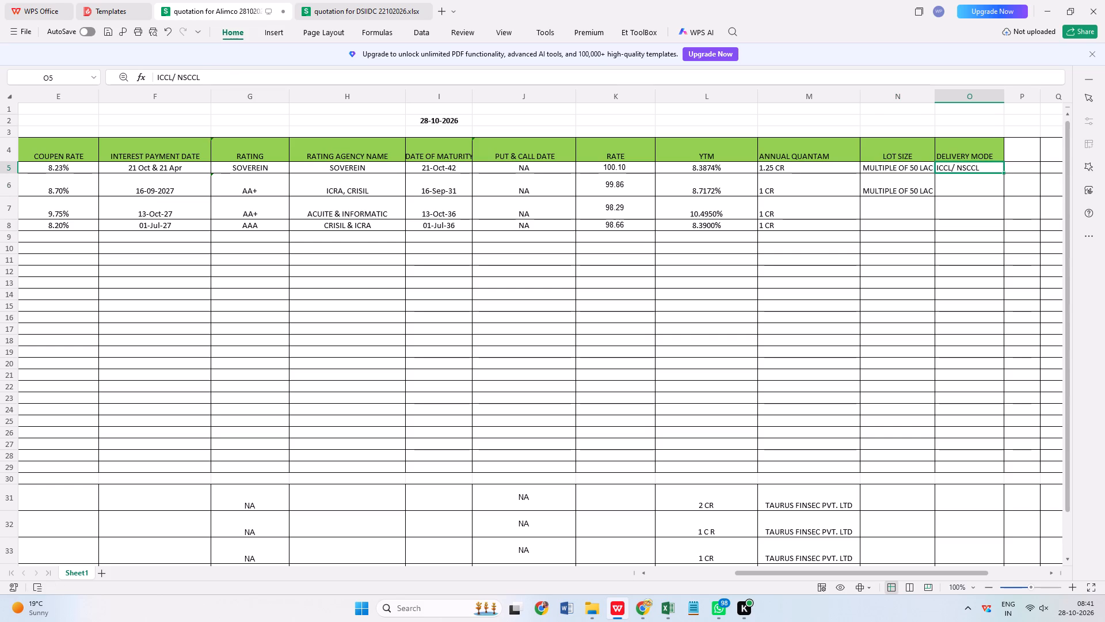
key("ctrl+c")
left_click_drag(981, 184, 978, 221)
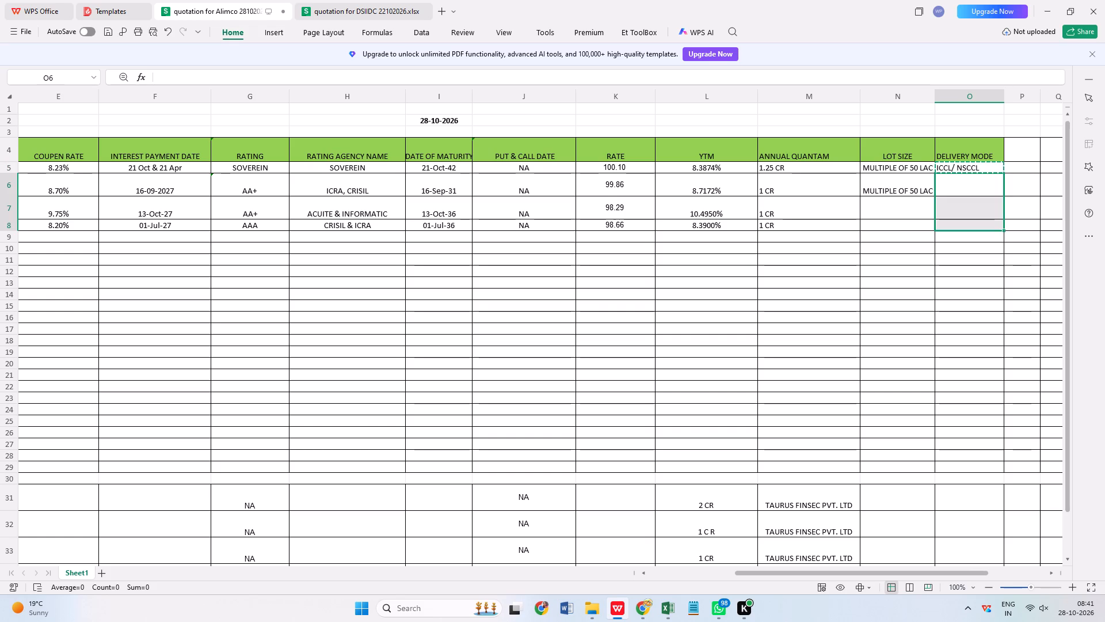
key("ctrl+v")
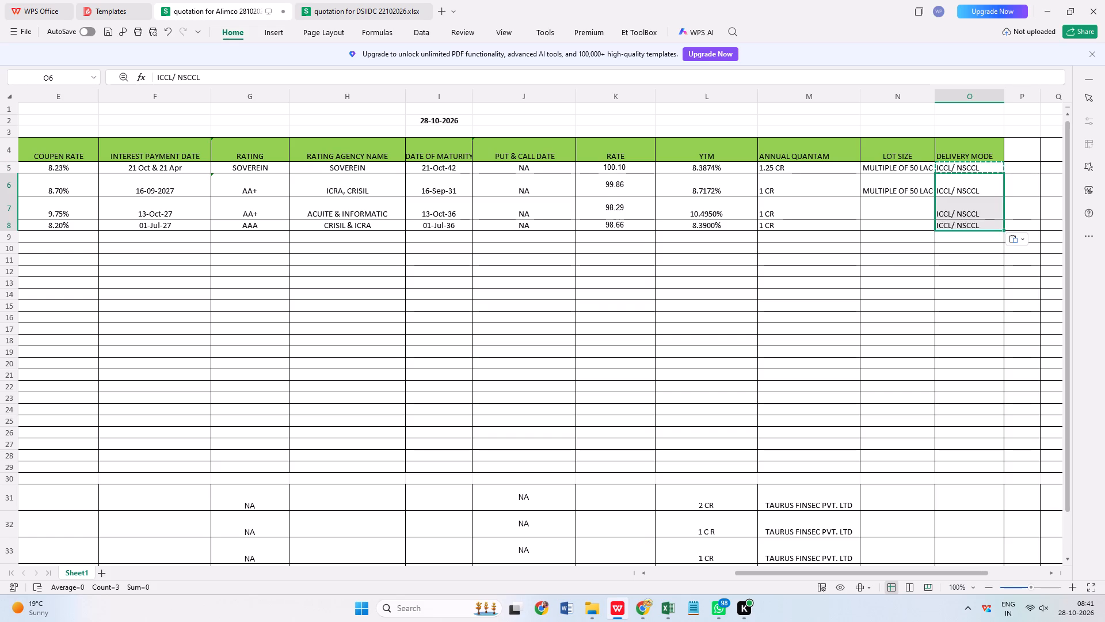
Enter "MULTIPLE OF 50 LAC" as the LOT SIZE of the Capri Global bond in cell N7.
left_click(892, 211)
type("MULTIPLE OF")
key("space")
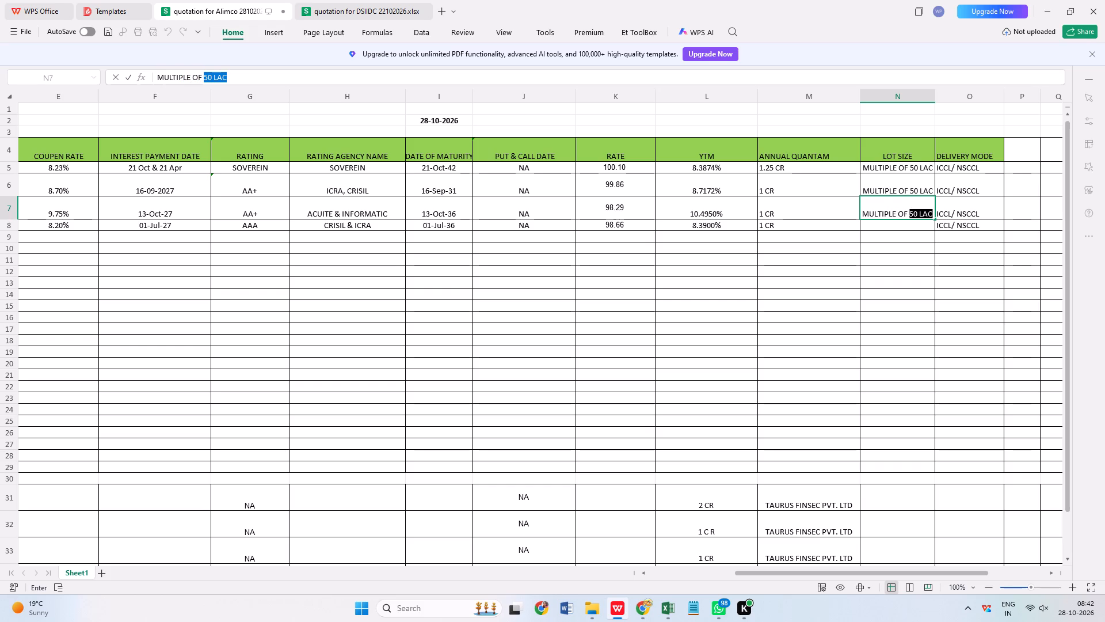
Delete the leftover source rows 31 to 36 below the quotation table.
left_click_drag(749, 572, 641, 581)
left_click_drag(641, 581, 640, 573)
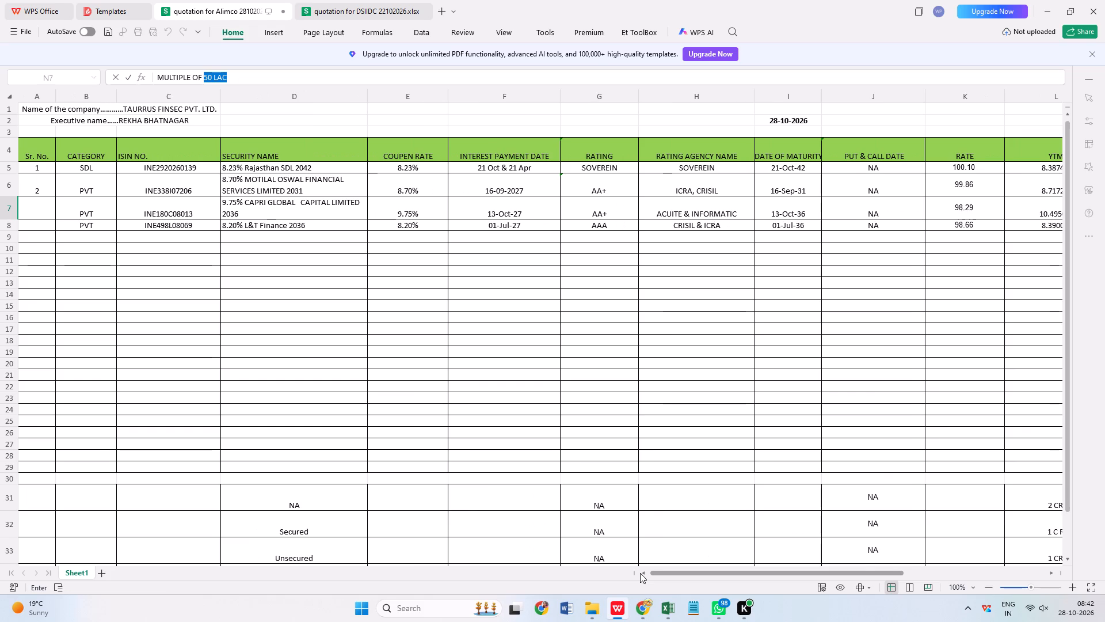
left_click_drag(640, 573, 733, 571)
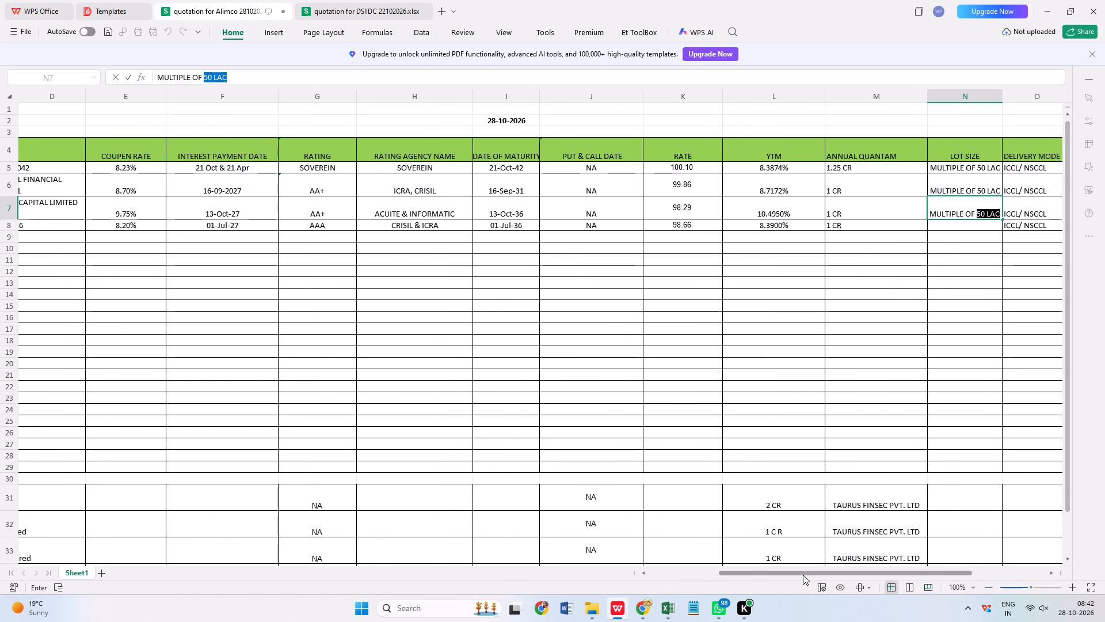
left_click_drag(803, 575, 754, 571)
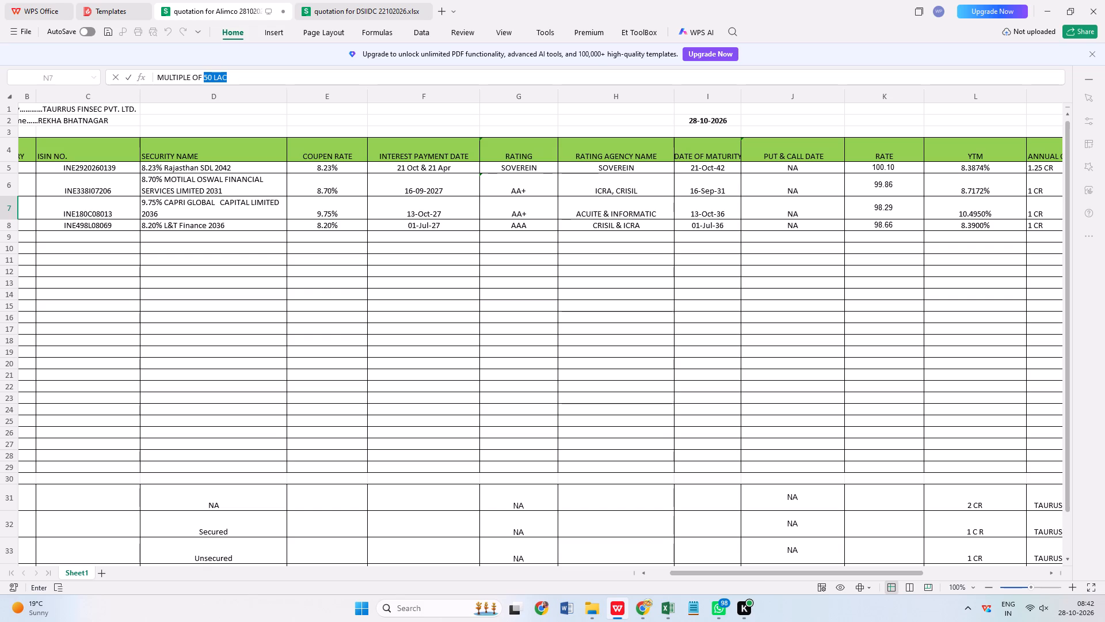
left_click(9, 496)
left_click_drag(9, 496, 10, 621)
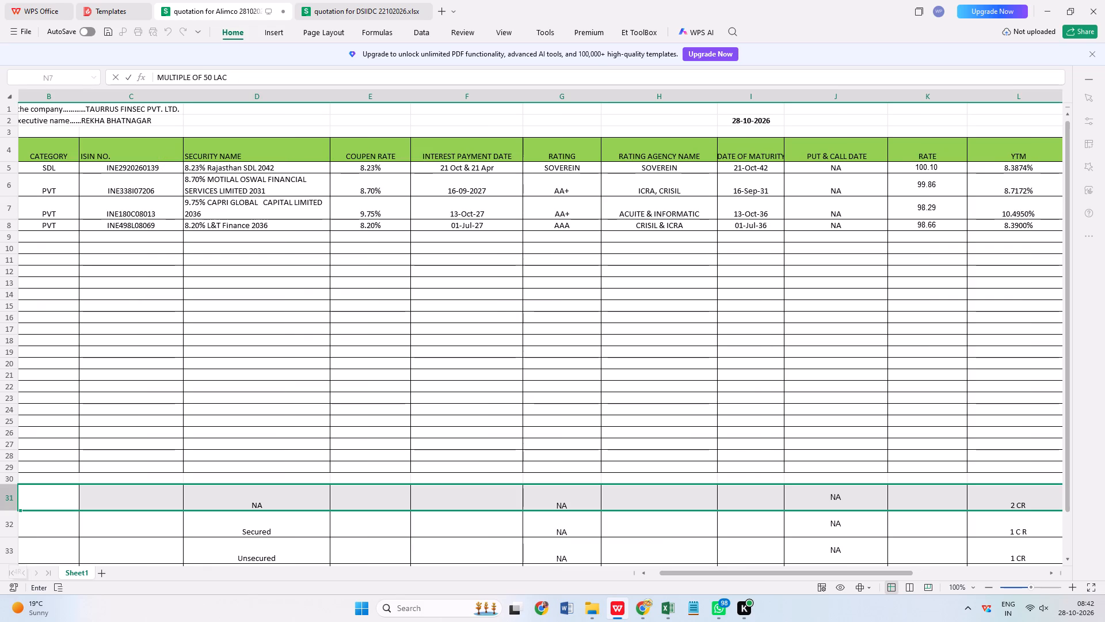
left_click_drag(10, 621, 40, 569)
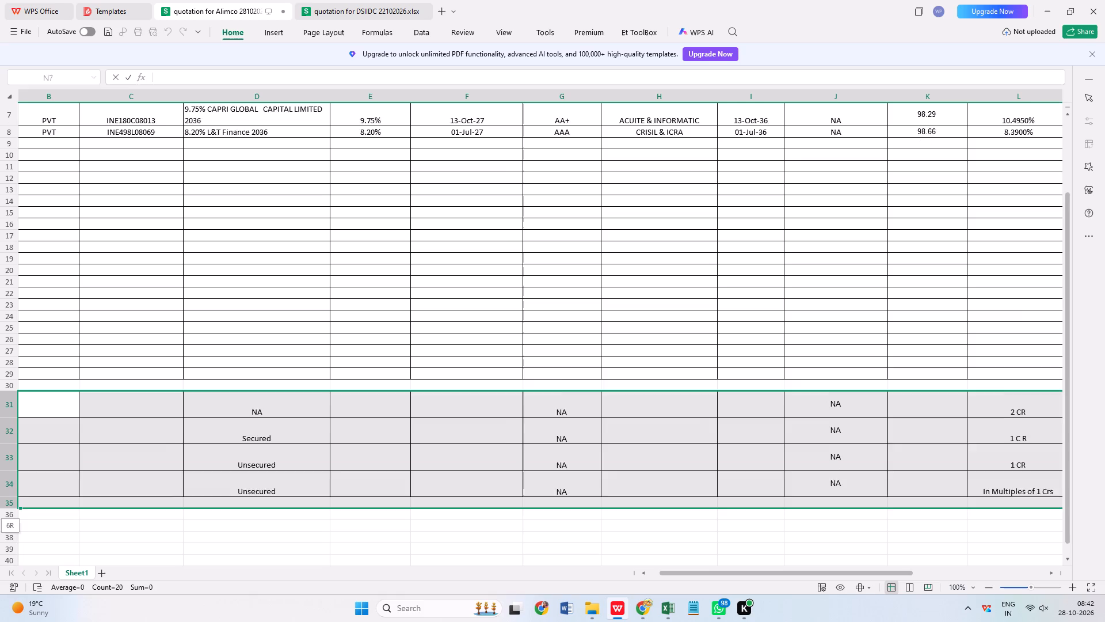
right_click(14, 375)
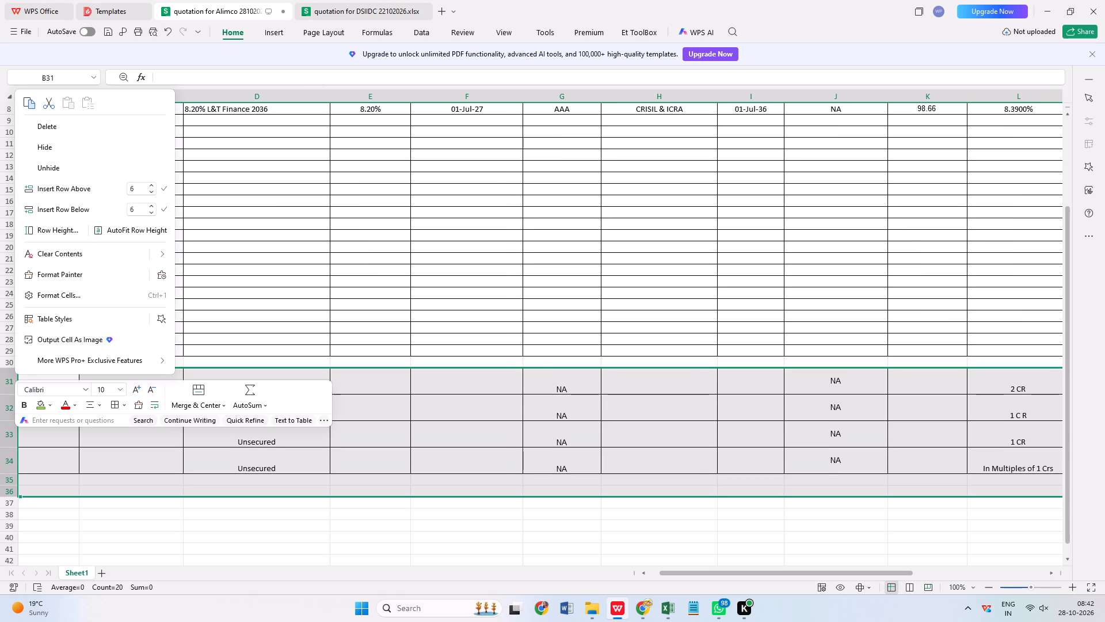
left_click(63, 129)
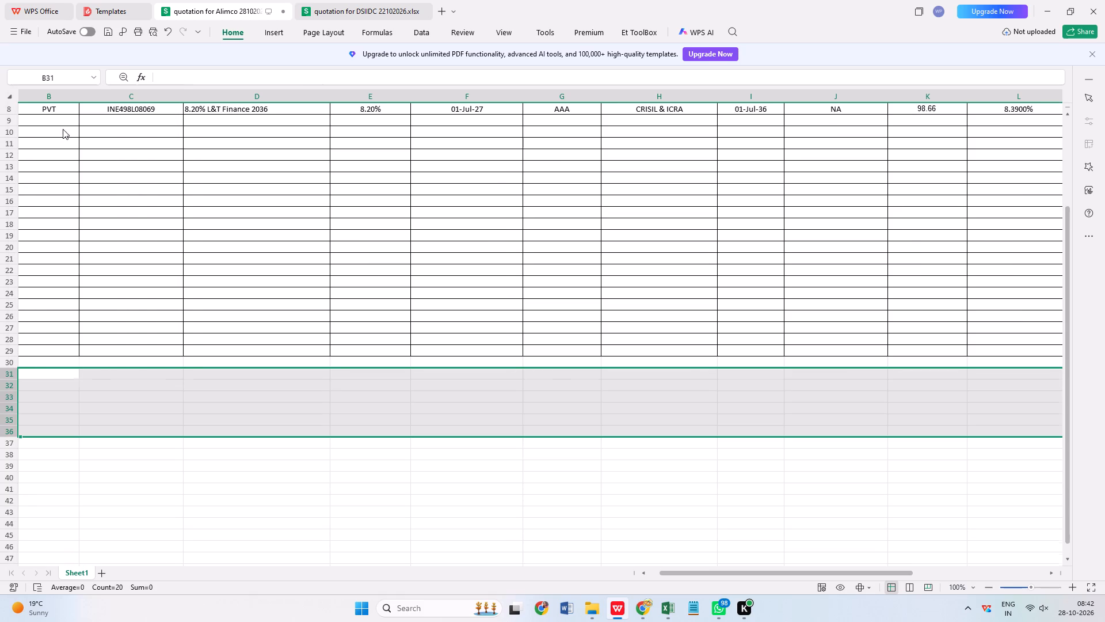
Save the Alimco quotation workbook.
scroll(302, 290, "up", 4)
scroll(303, 290, "down", 1)
scroll(303, 290, "up", 12)
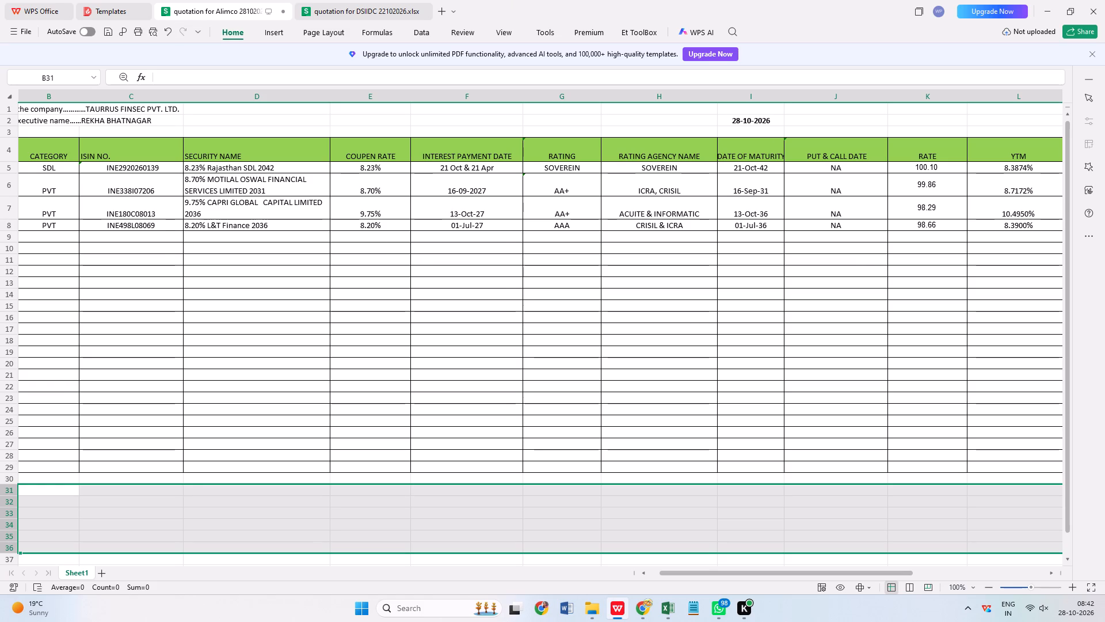
left_click(19, 31)
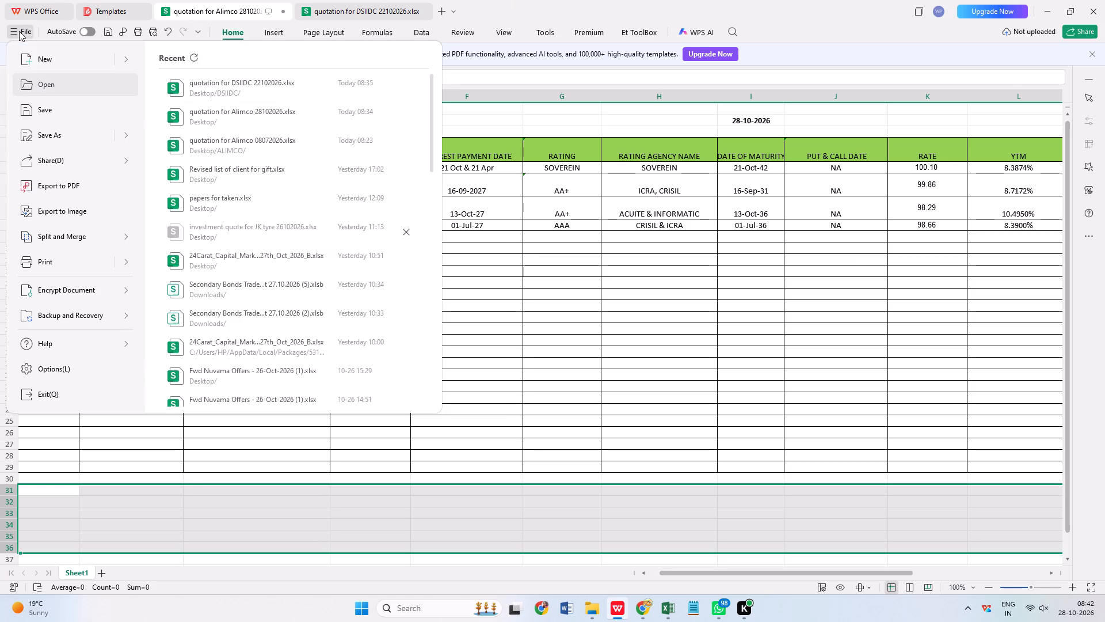
left_click(33, 107)
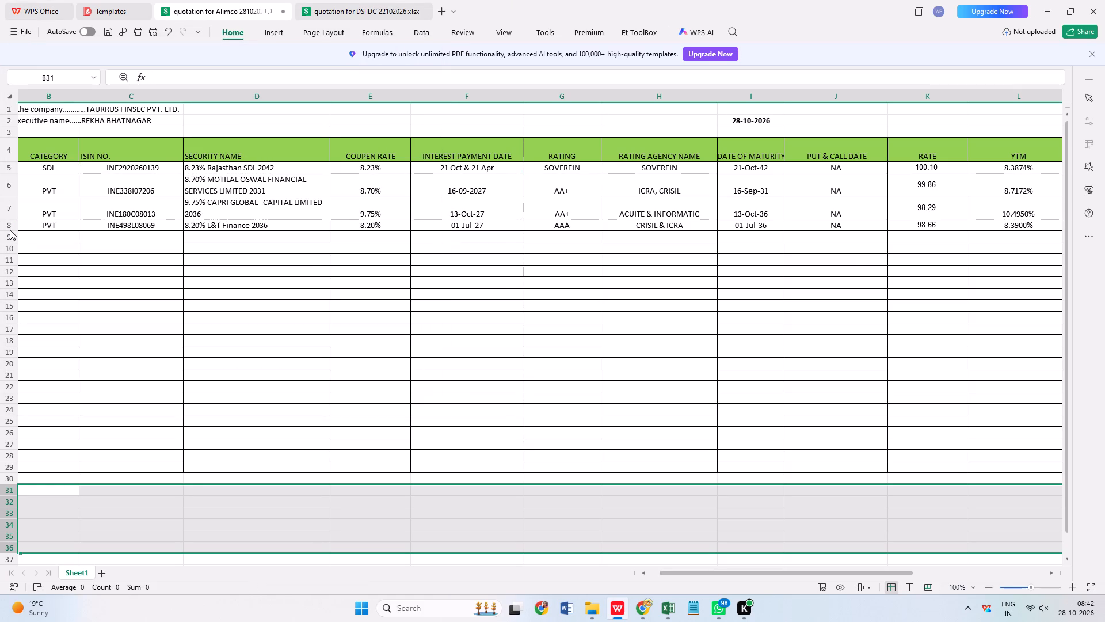
Increase the heights of the L&T Finance, Motilal Oswal and Rajasthan SDL rows (8, 6 and 5).
left_click_drag(10, 230, 9, 251)
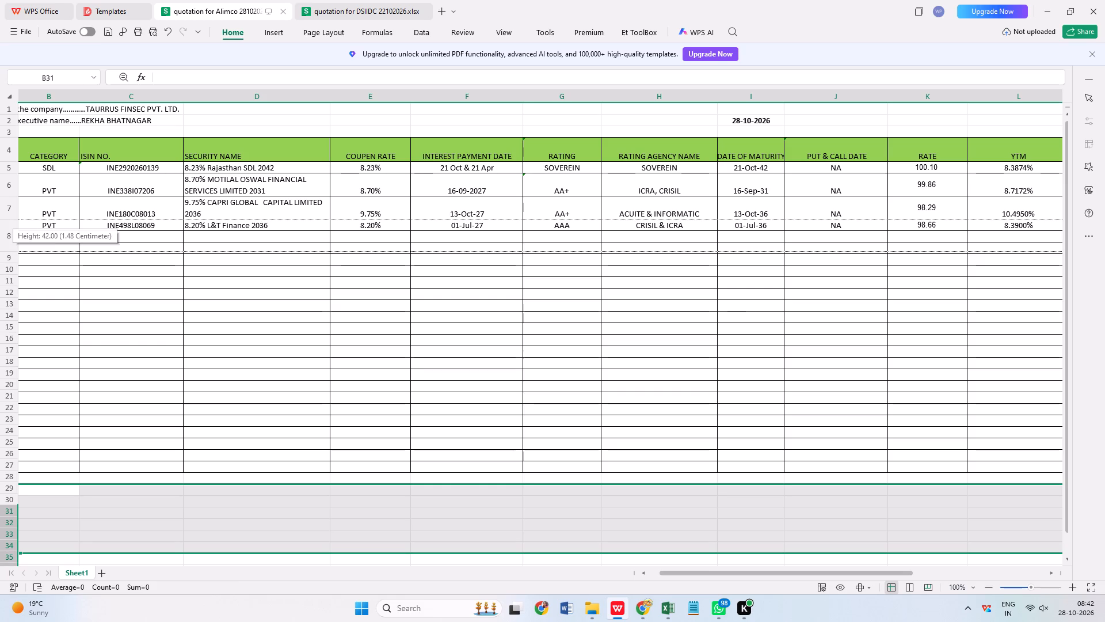
left_click_drag(9, 251, 11, 241)
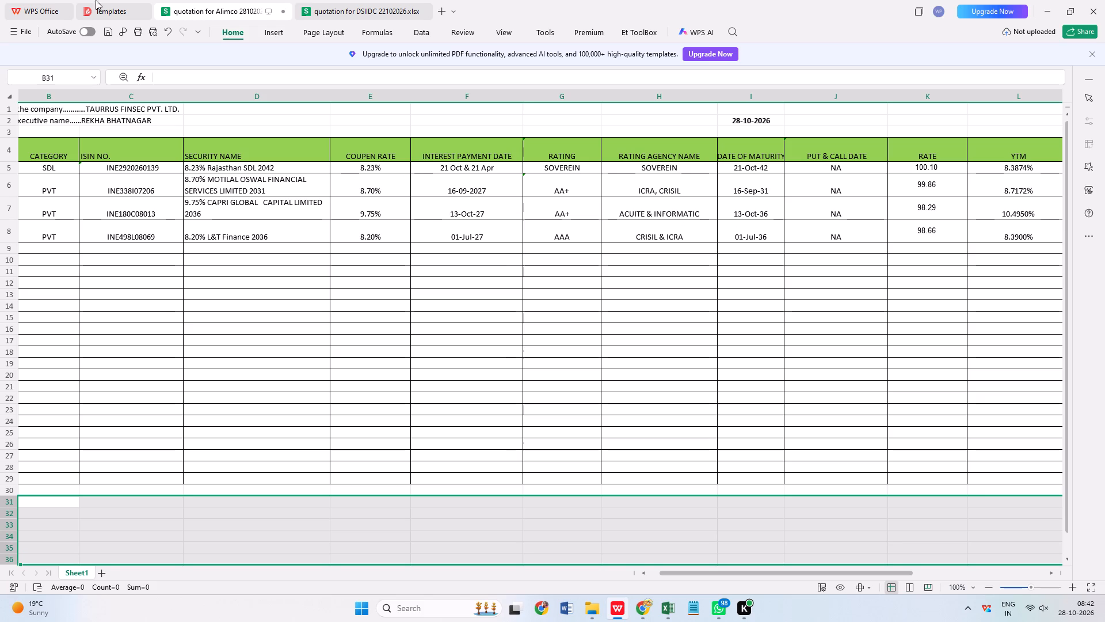
left_click_drag(7, 195, 4, 208)
left_click_drag(13, 173, 10, 191)
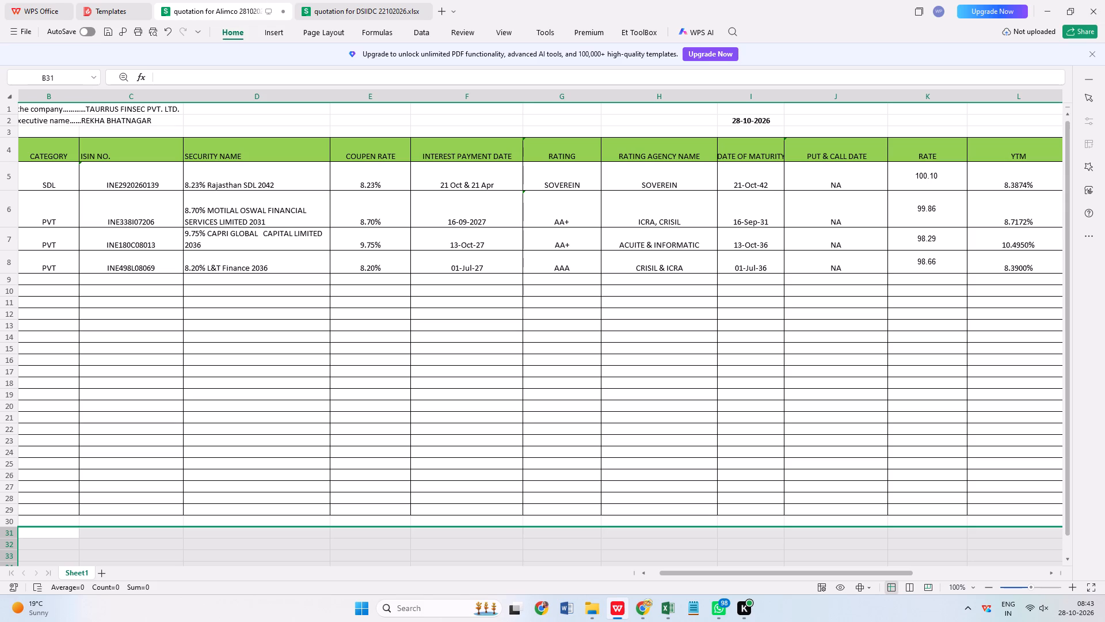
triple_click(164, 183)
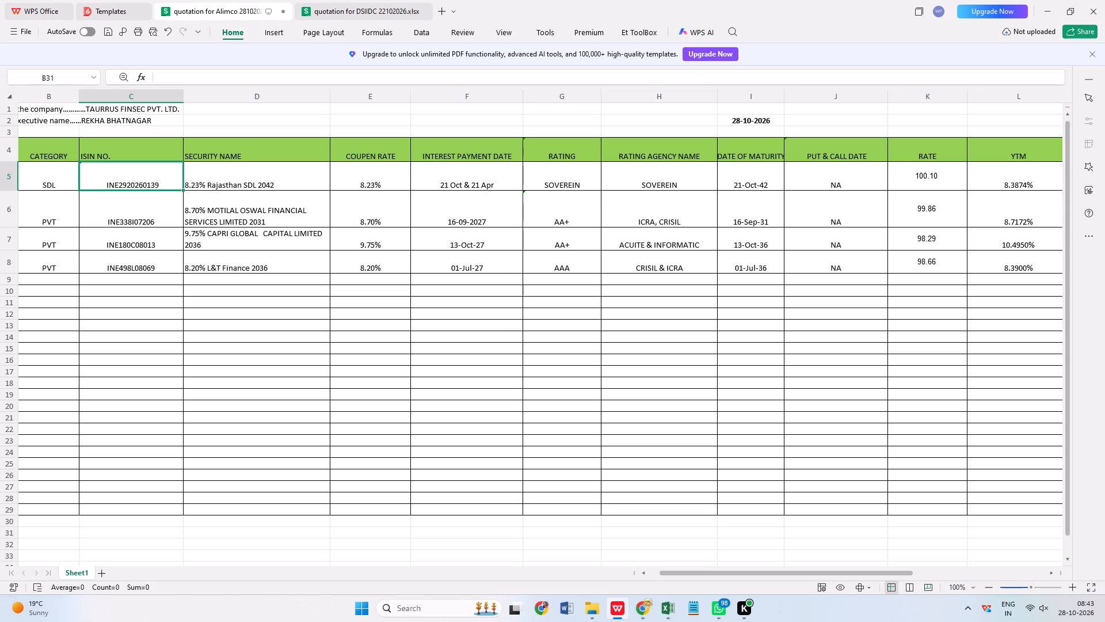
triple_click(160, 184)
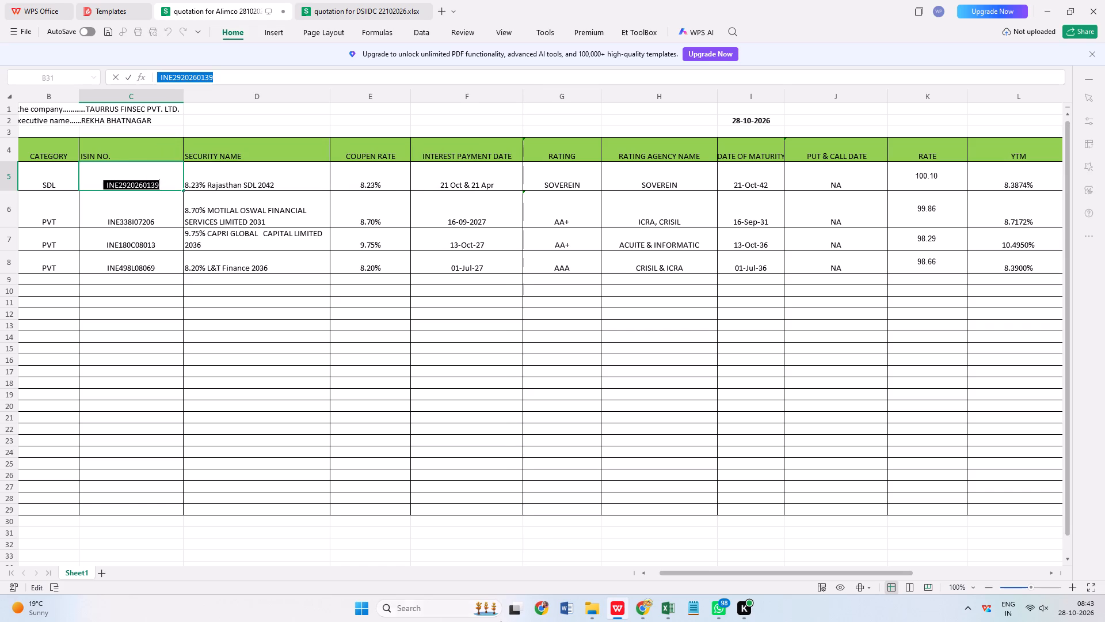
Set the RATE of the 8.23% Rajasthan SDL 2042 bond in K5 to 100.15.
left_click(943, 174)
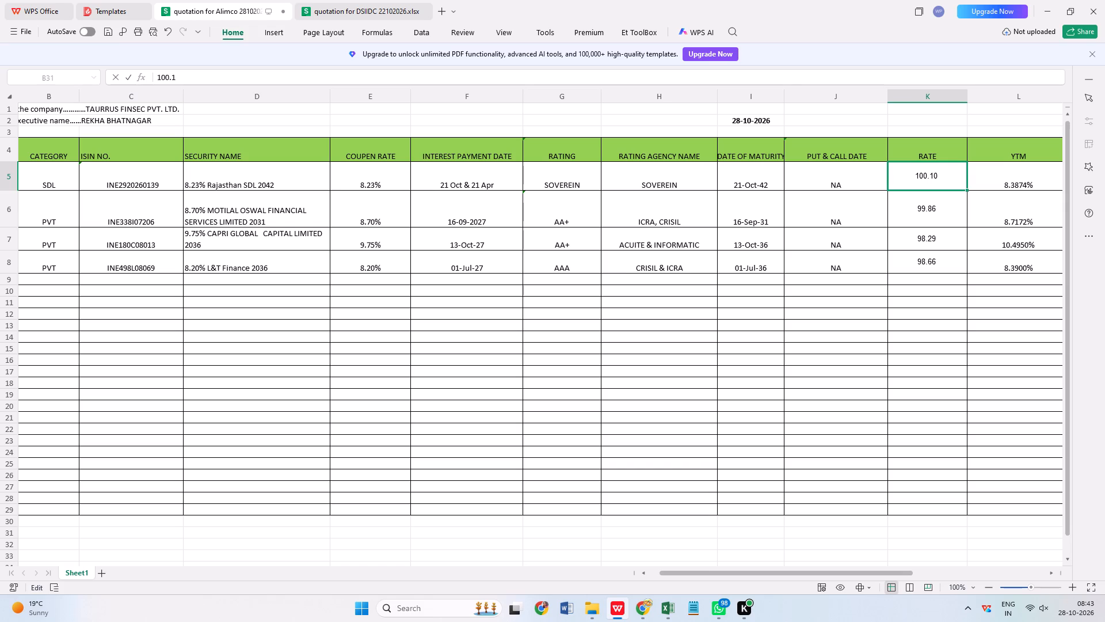
type("100.15")
key("Return")
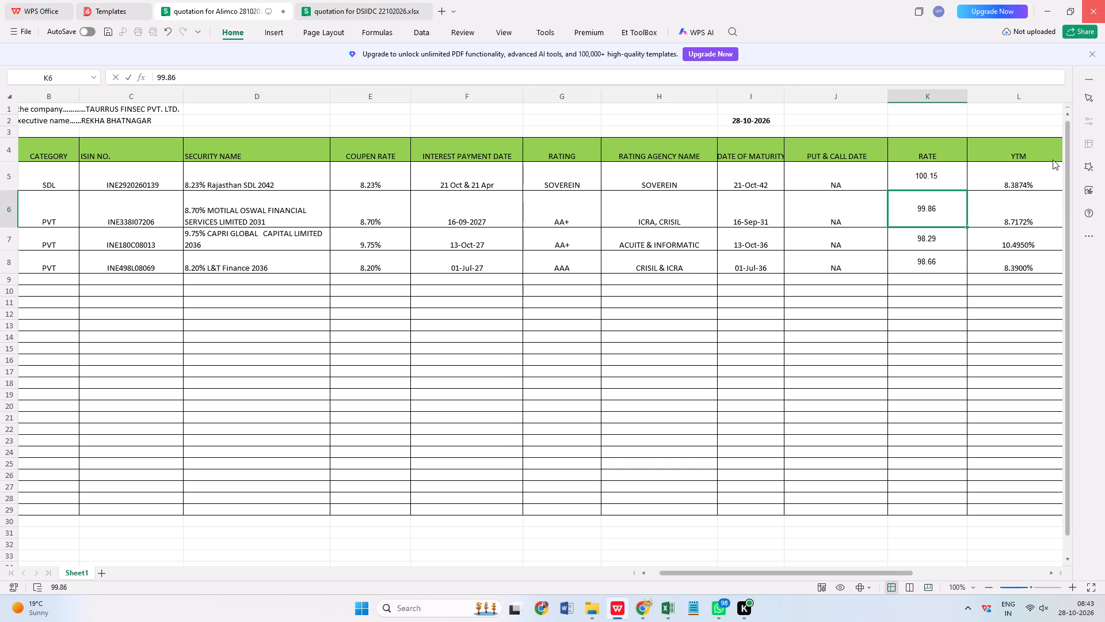
Switch to the Cashflows workbook in Excel and set Price(G) of the 8.23% 21-Oct-42 row on the SDL sheet to 100.15.
left_click(1012, 187)
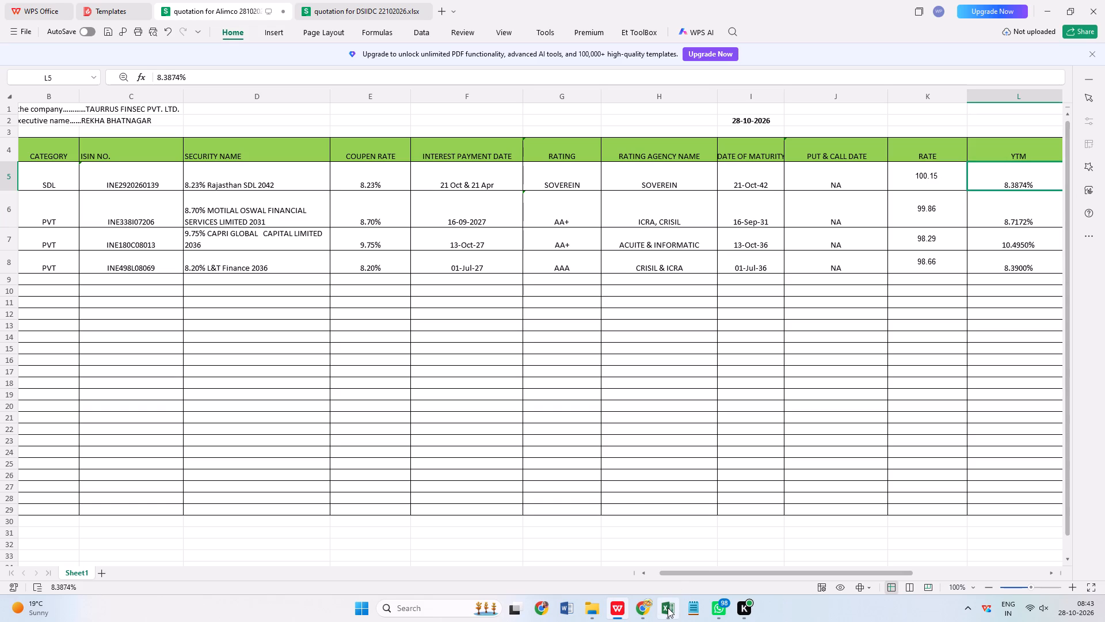
left_click(666, 556)
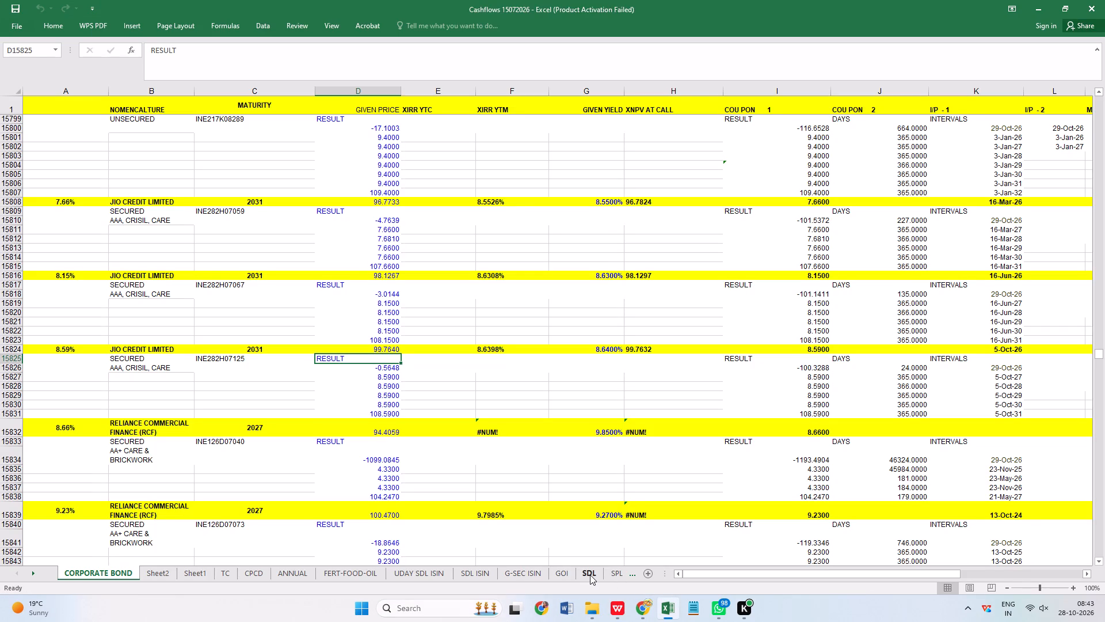
left_click(590, 575)
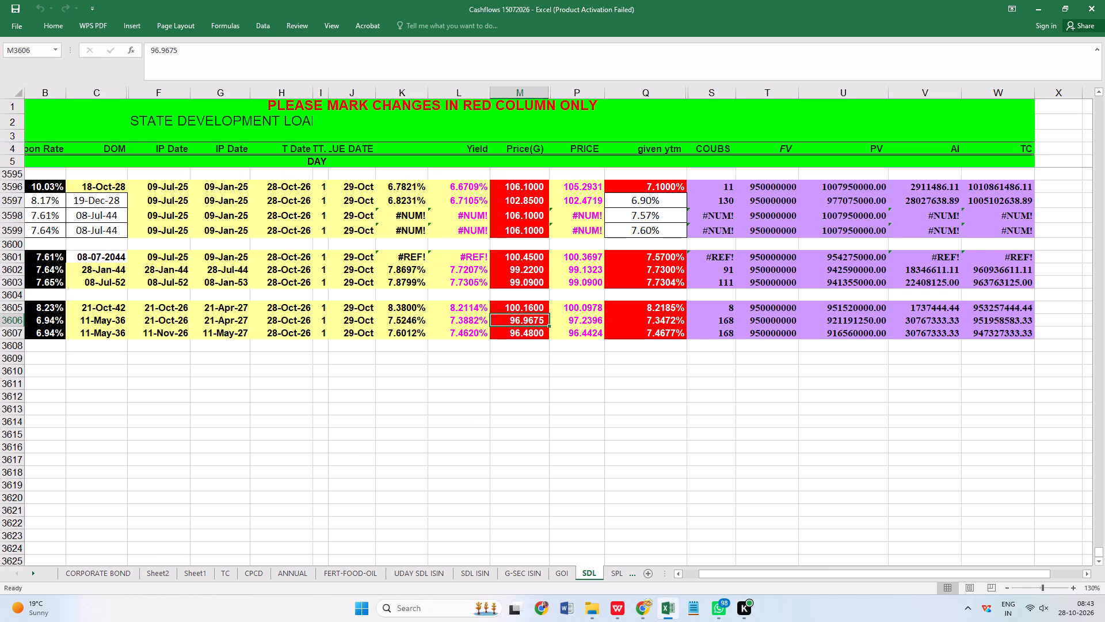
left_click(539, 307)
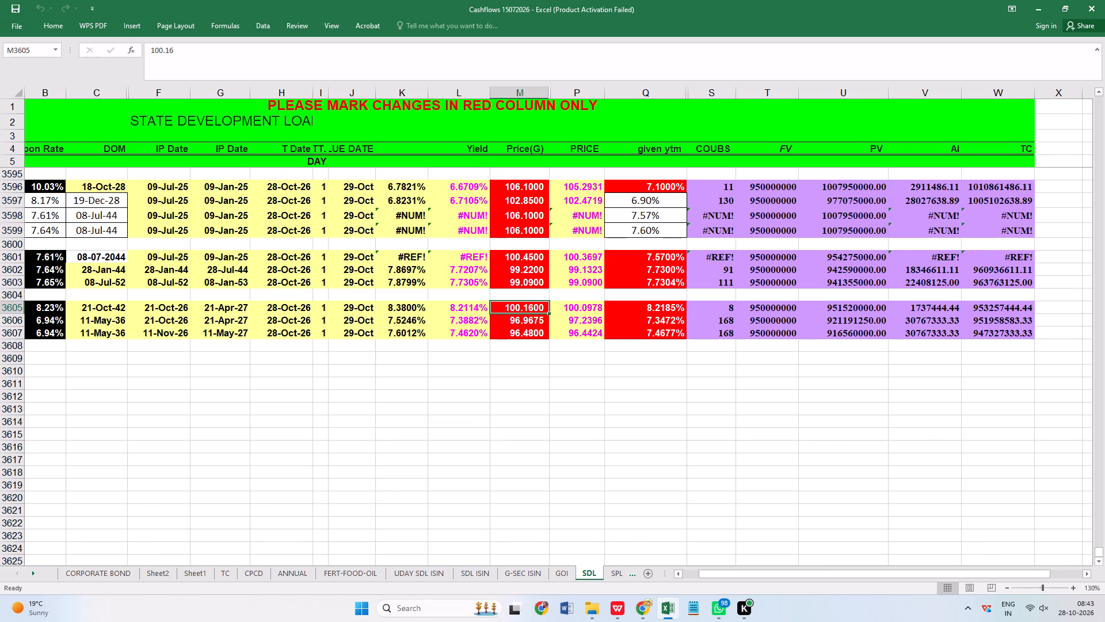
type("100.15")
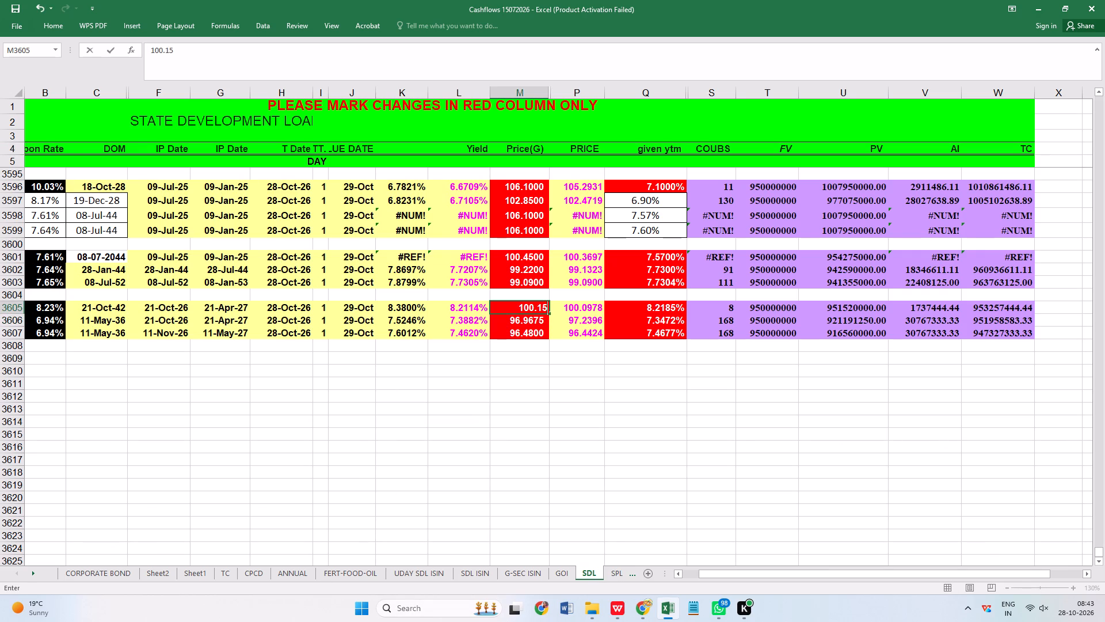
key("Return")
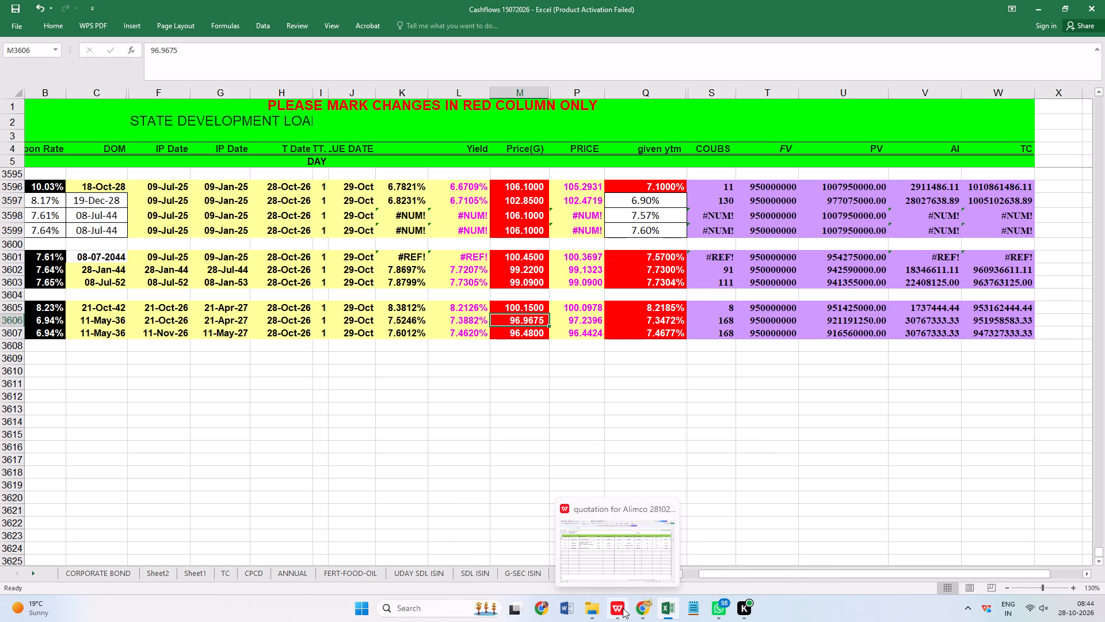
Return to the Alimco quotation in WPS Office and set the Rajasthan SDL bond's YTM in L5 to 8.38%.
left_click(620, 564)
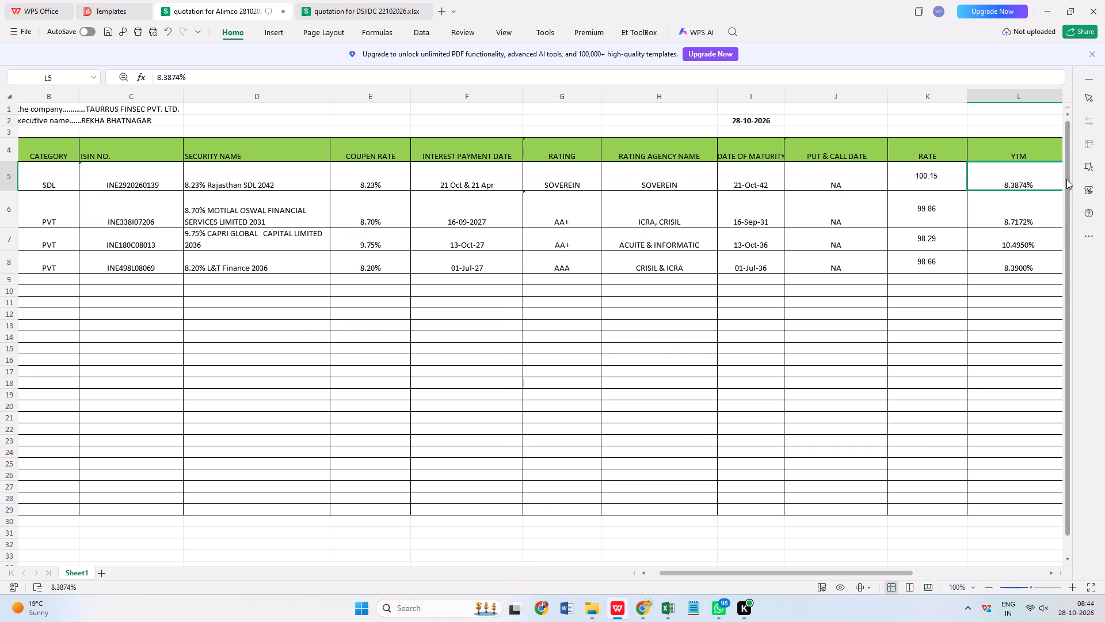
type("8.38")
key("Return")
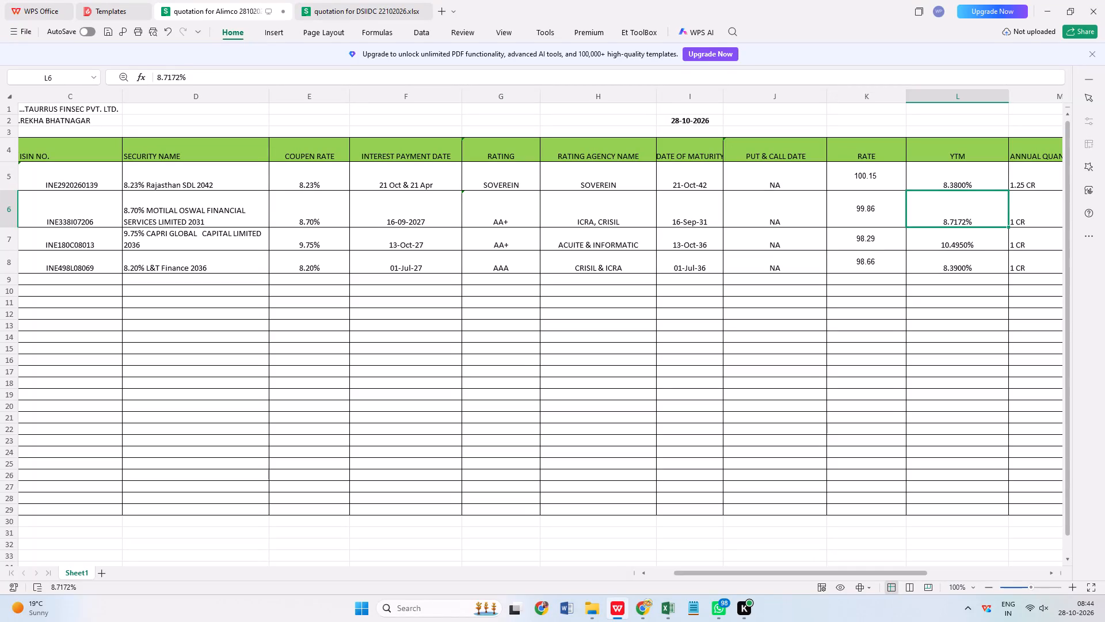
Save the Alimco quotation workbook again with the updated SDL figures.
left_click(15, 27)
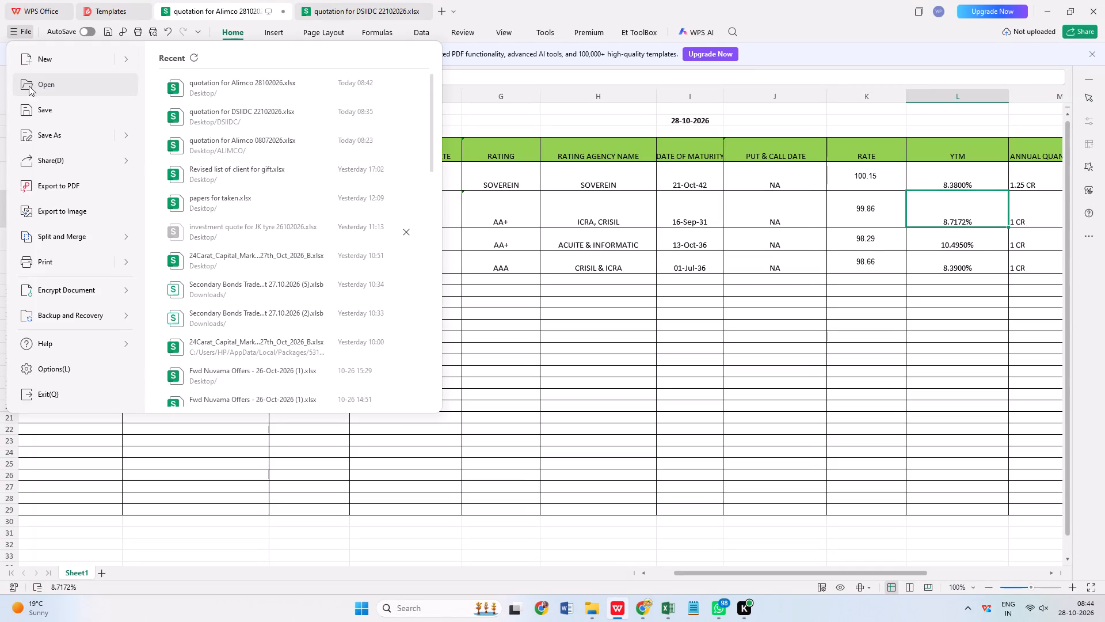
left_click(31, 105)
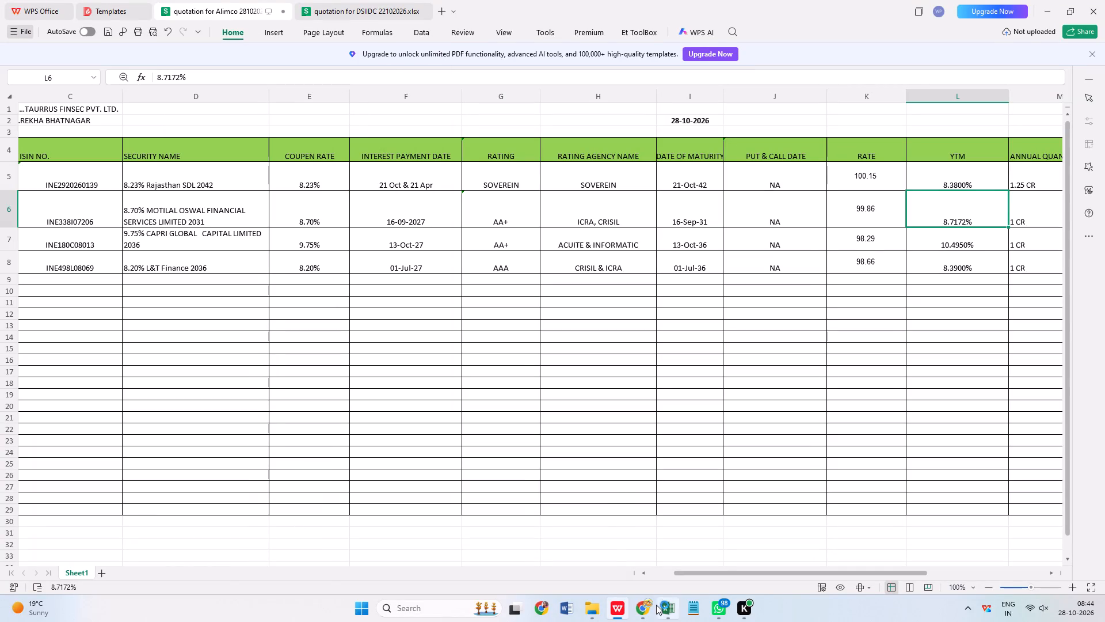
Copy the ISIN INE282H07125 of the 8.59% Jio Credit 2031 bond from the CORPORATE BOND sheet of the Excel Cashflows workbook.
left_click(669, 553)
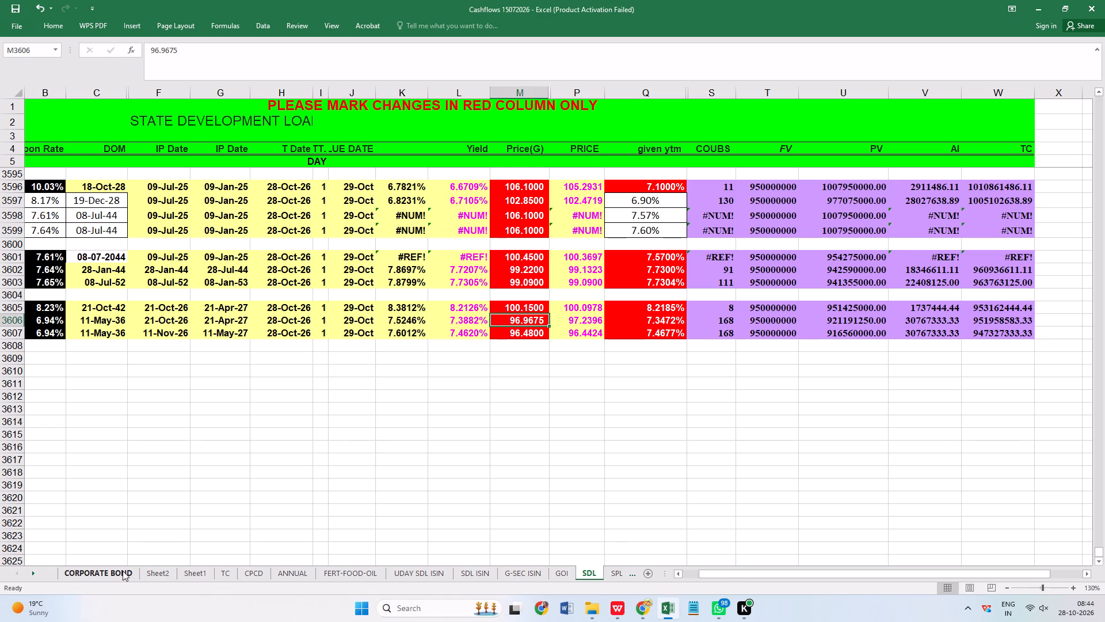
left_click(123, 571)
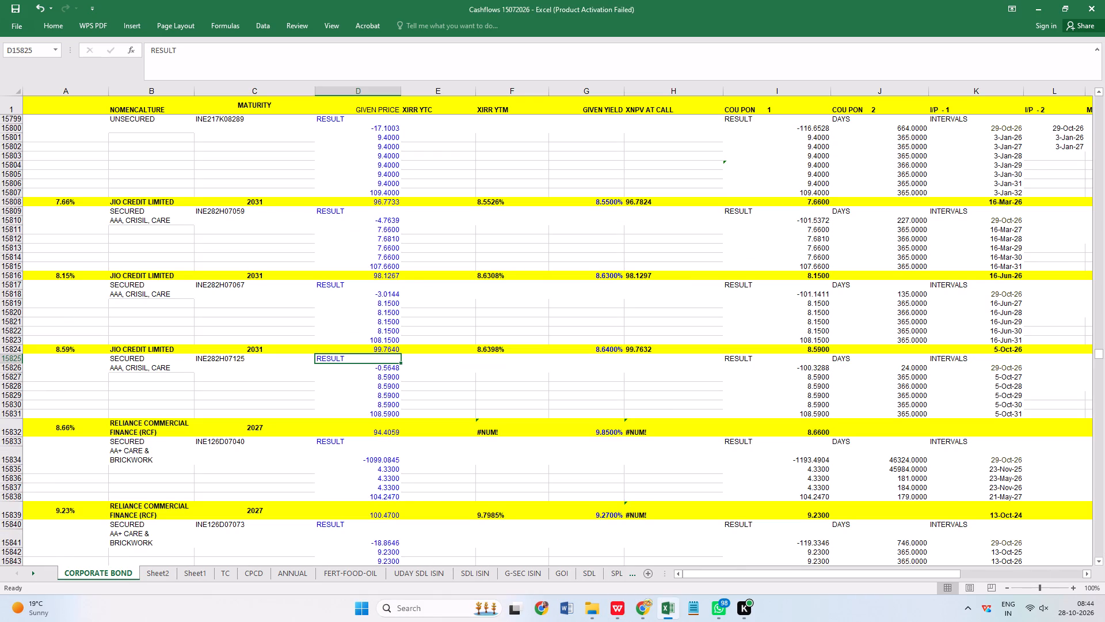
left_click(246, 359)
double_click(252, 356)
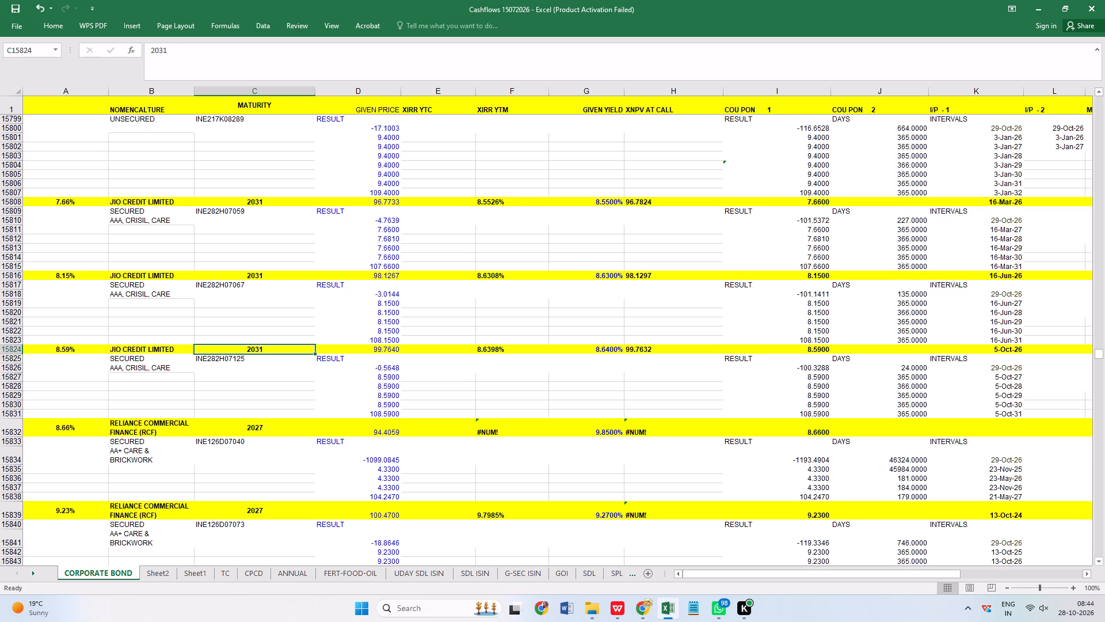
triple_click(249, 361)
left_click(249, 360)
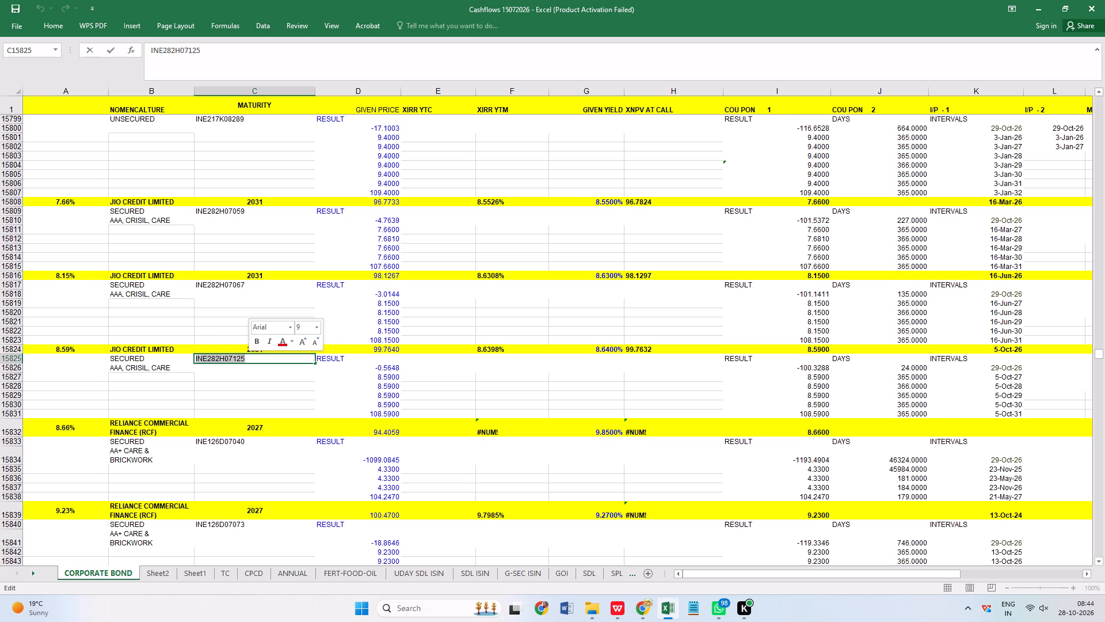
key("ctrl+c")
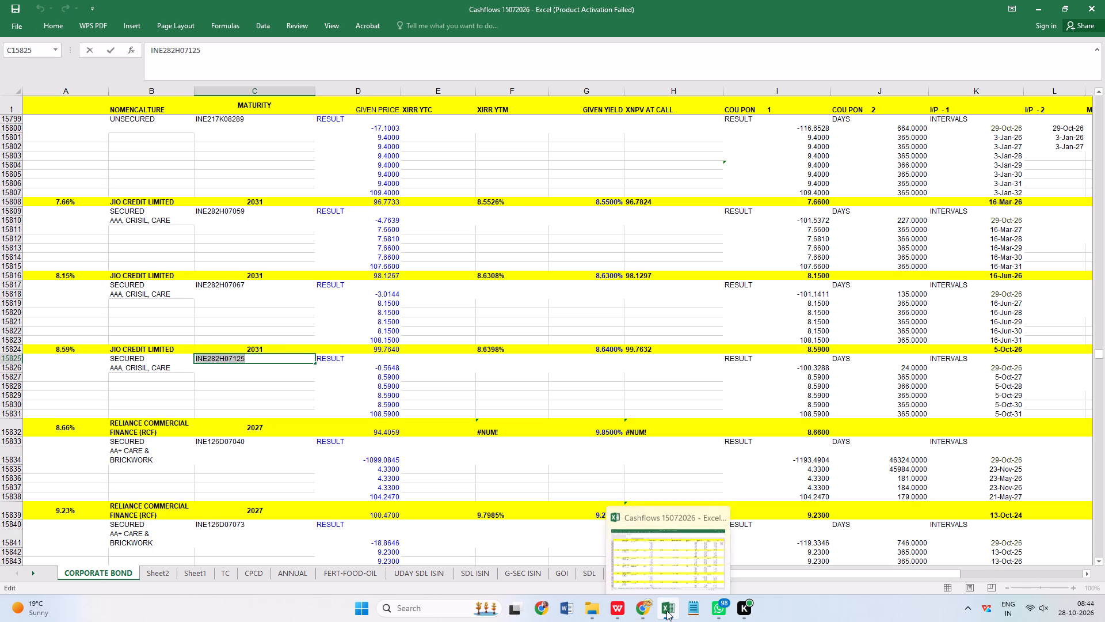
Switch to the Alimco quotation in WPS Office and paste the copied Jio Credit ISIN into C9.
left_click(612, 612)
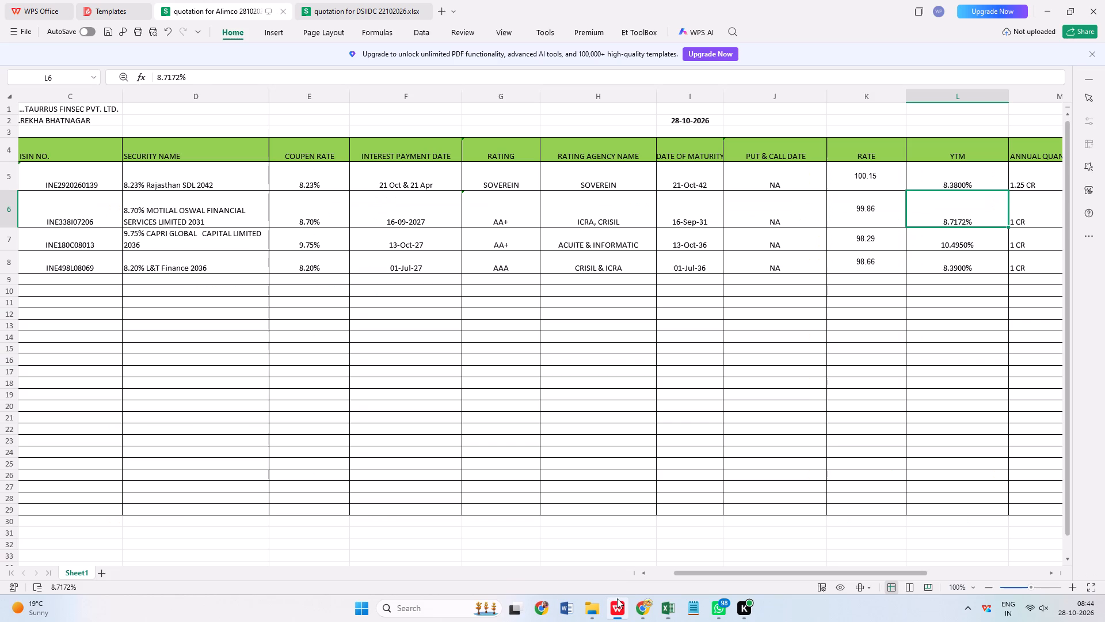
left_click(109, 279)
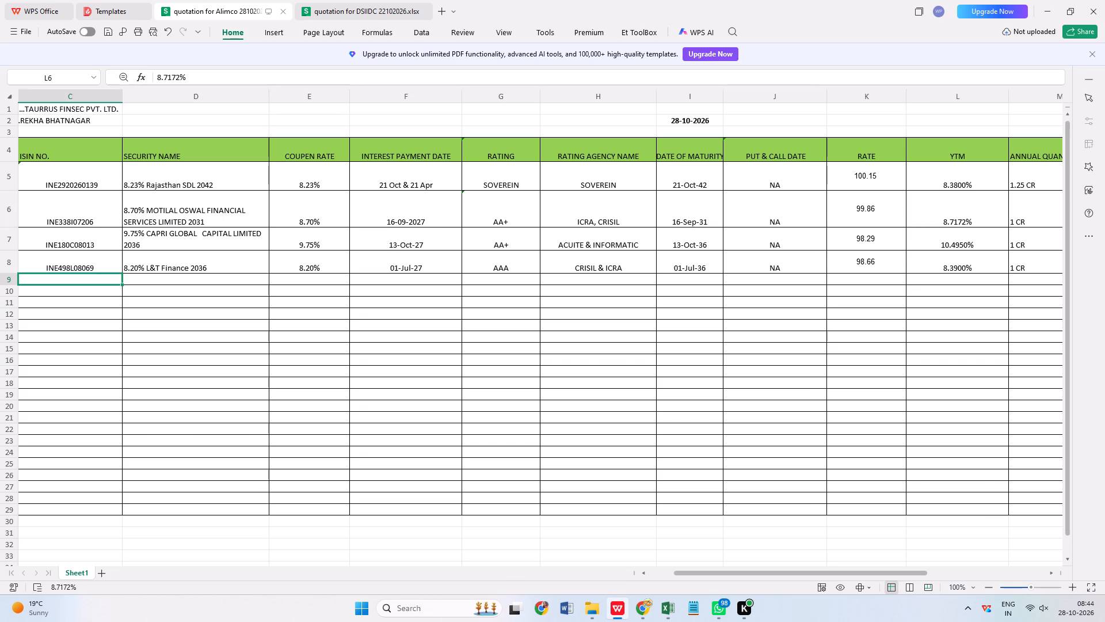
key("ctrl+v")
In row 9, enter the security name 8.59% JIO CREDIT 2031 and the coupon rate 8.59%.
left_click(177, 280)
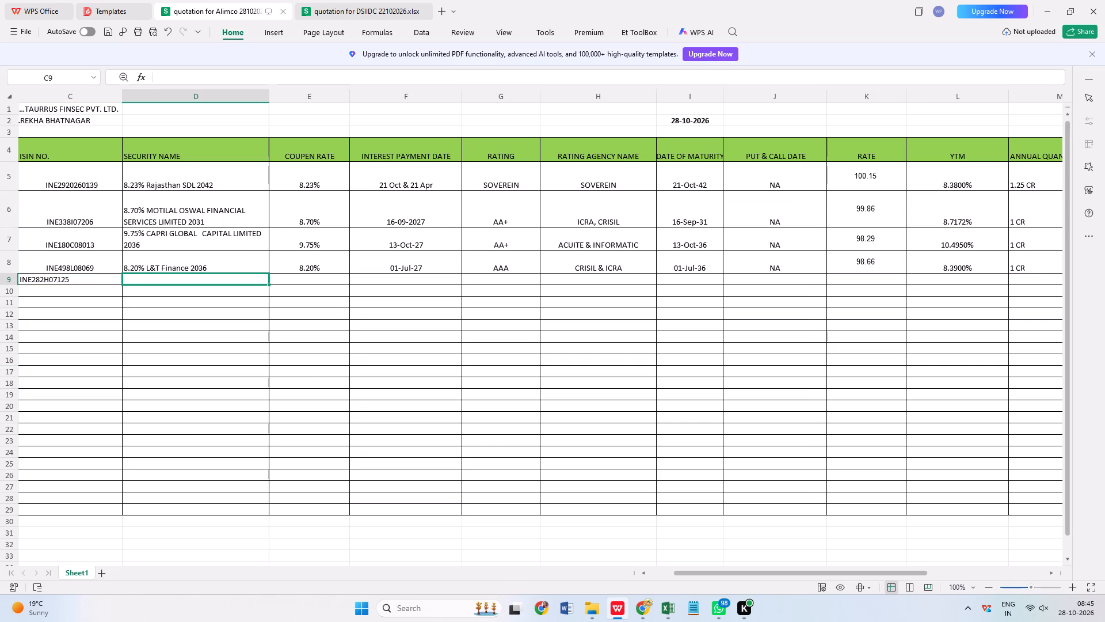
type("8.59")
key("shift+percent")
key("space")
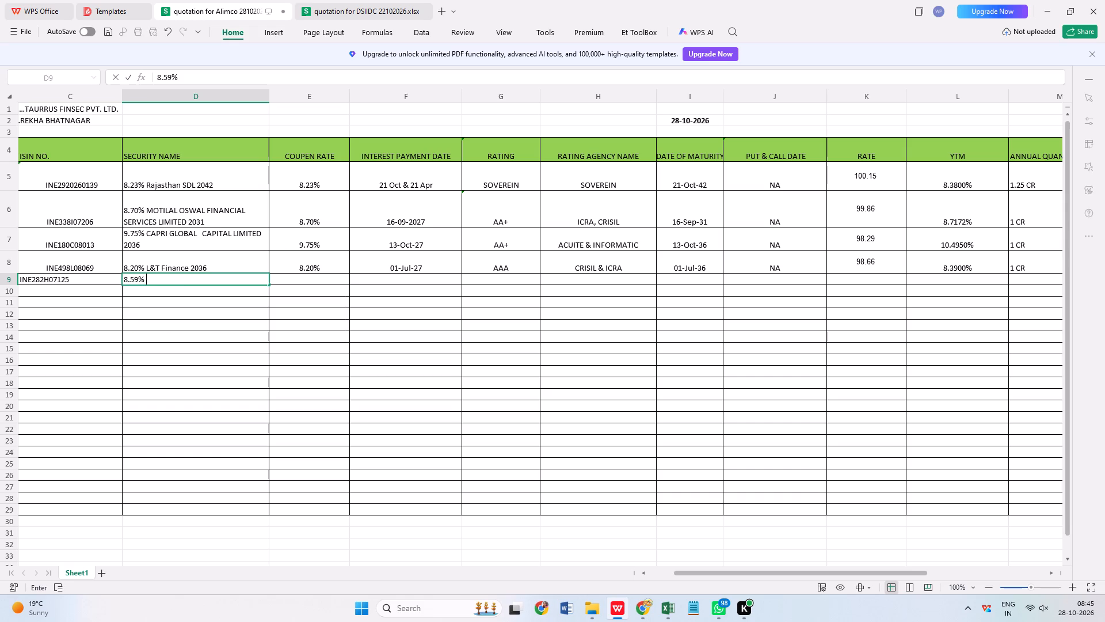
type("JIO CREDIT 2031")
key("Tab")
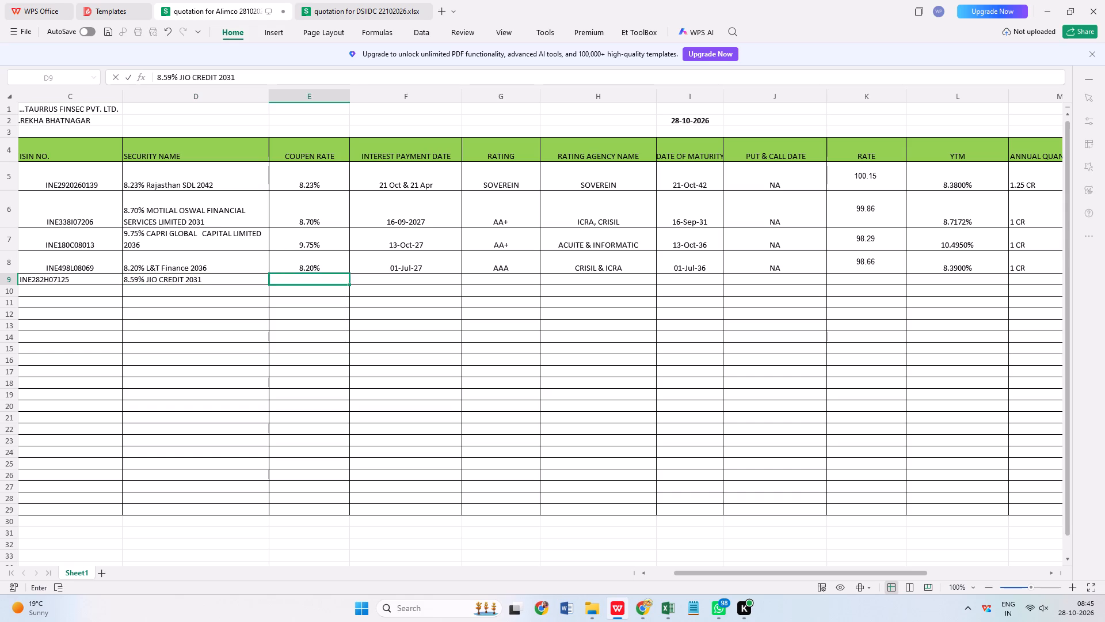
type("8.59")
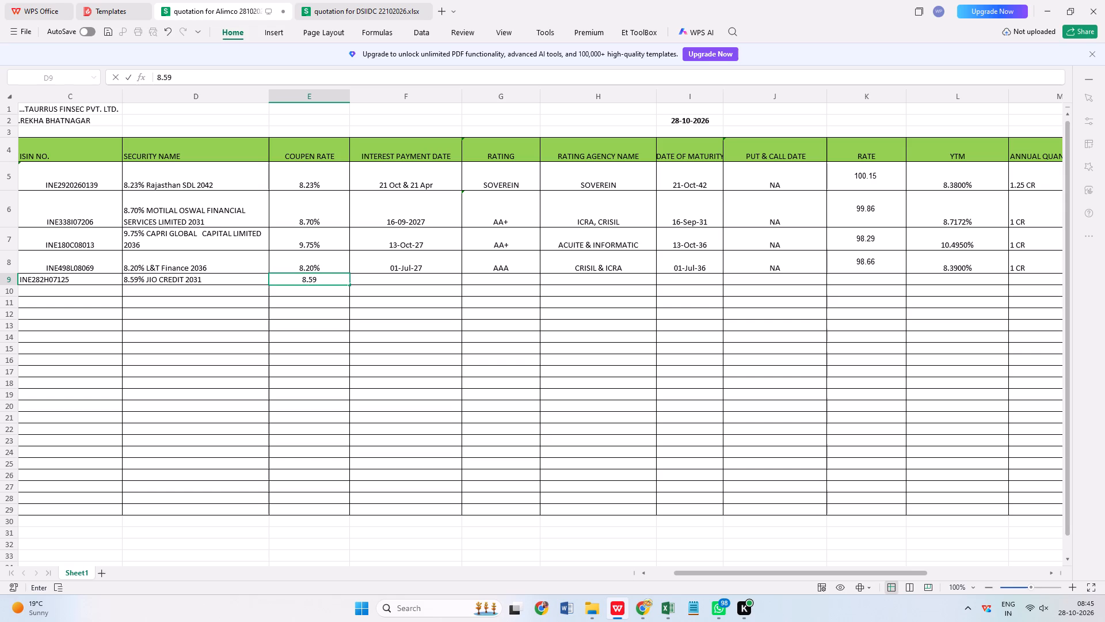
key("shift+percent")
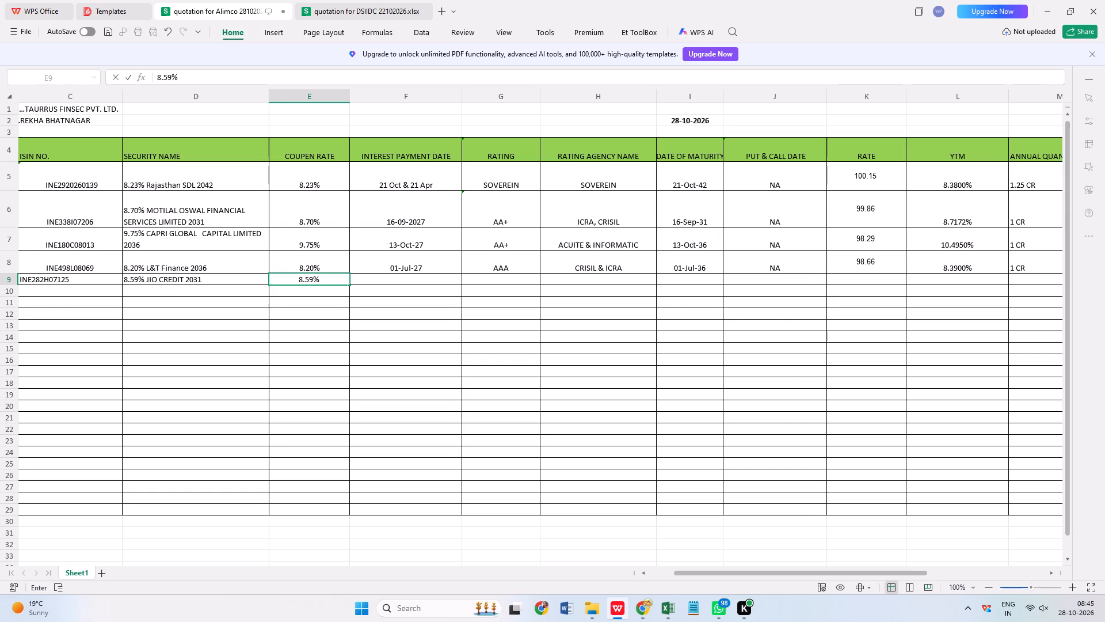
key("Tab")
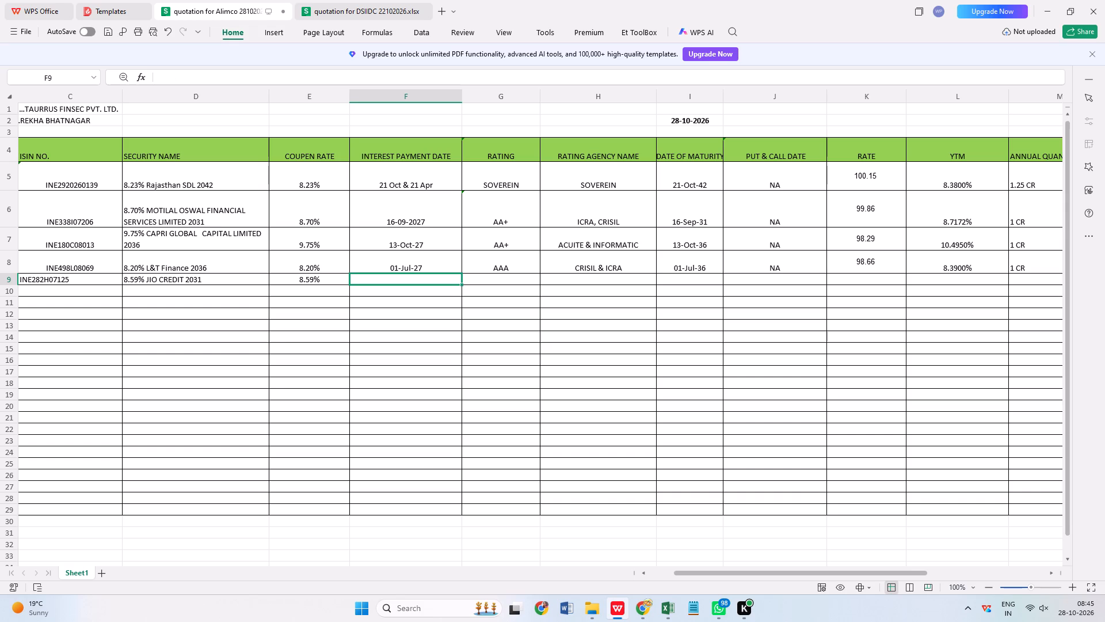
Check the Jio Credit bond in the Excel Cashflows workbook, and enter interest payment date 05/10/2027 and rating AAA in row 9 of the quotation.
left_click(667, 604)
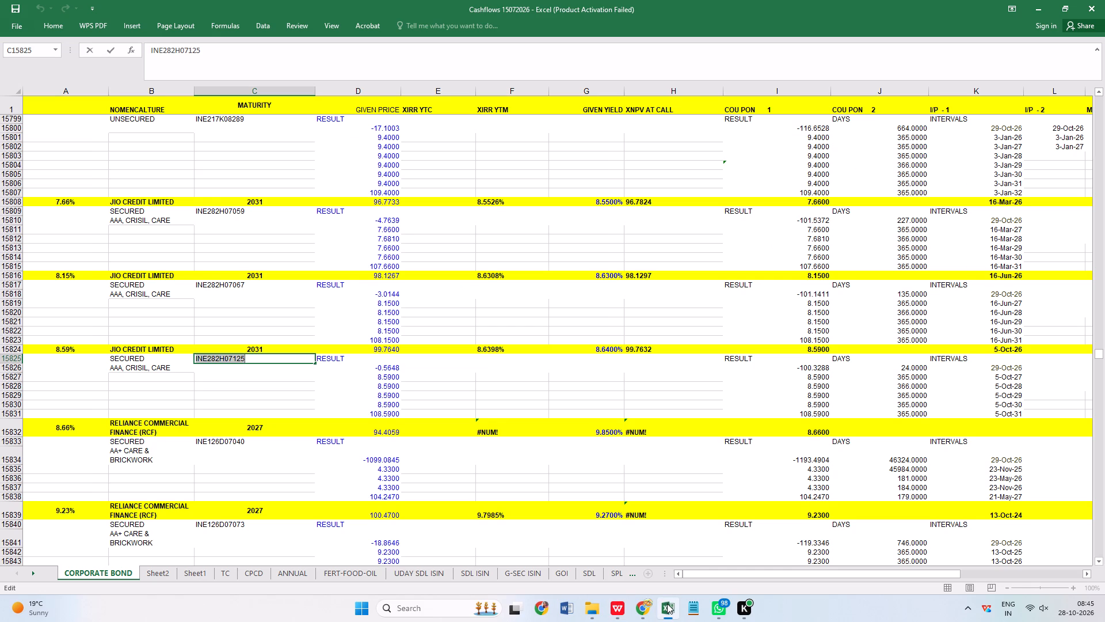
left_click(667, 604)
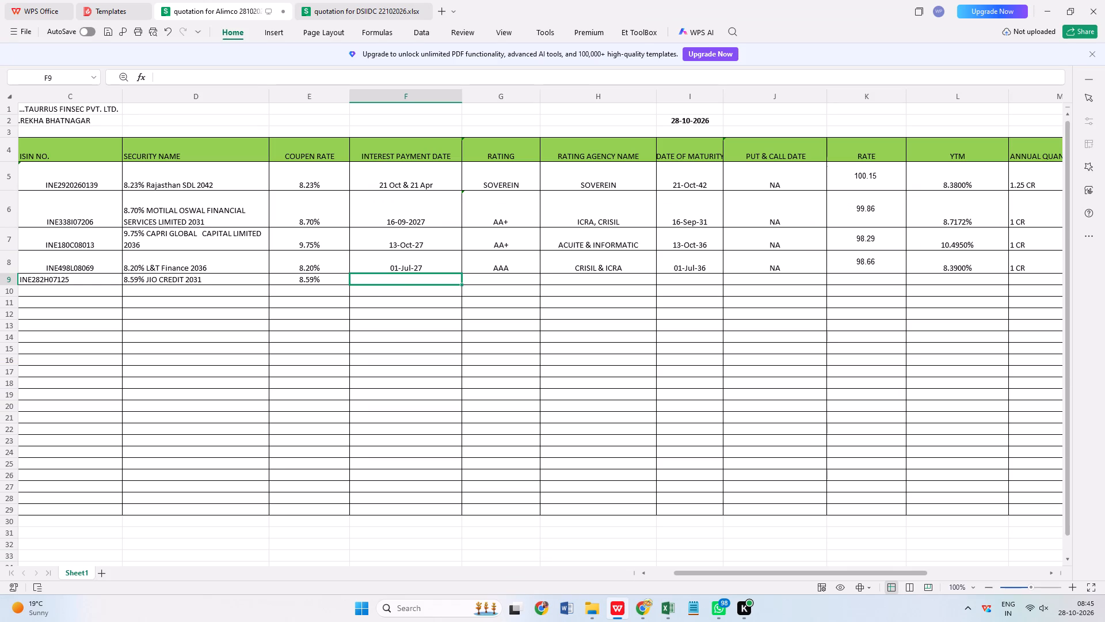
type("05/10/2027")
key("Tab")
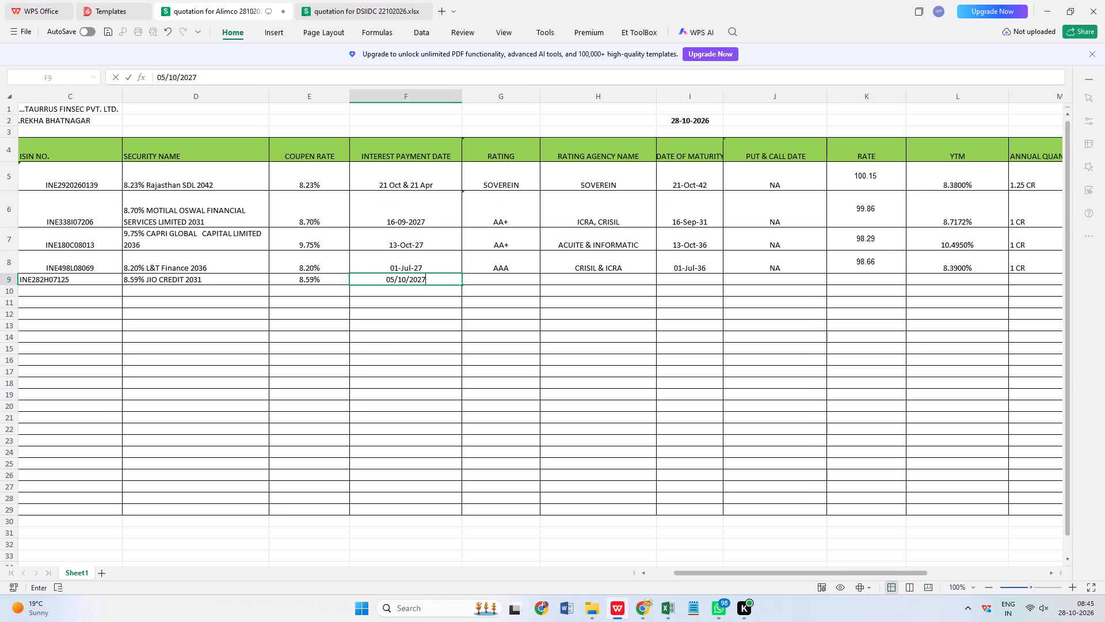
type("AAA")
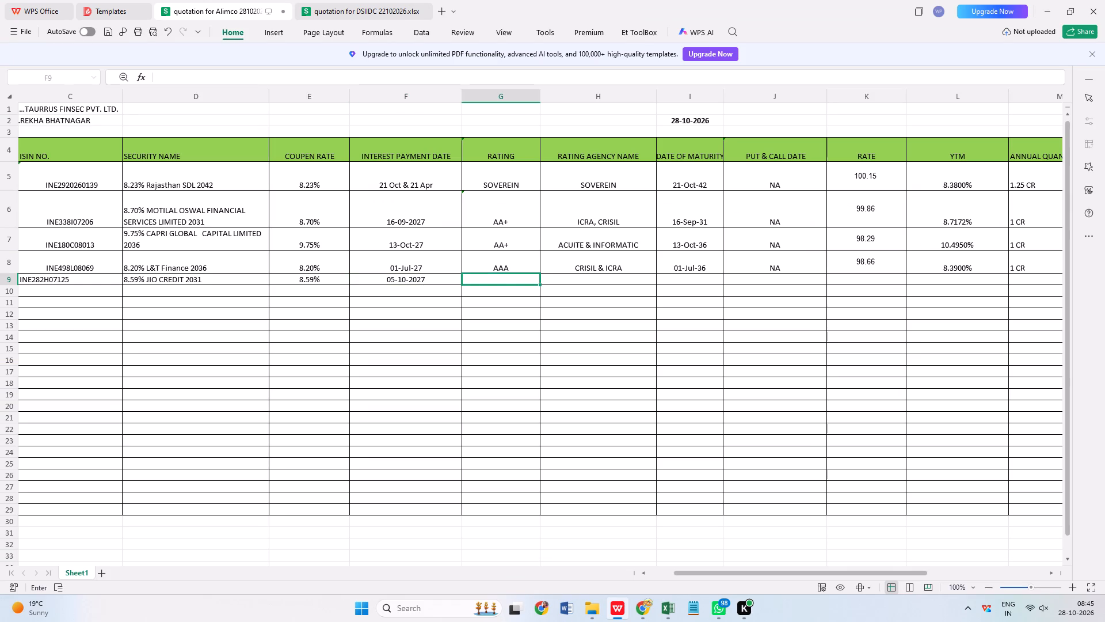
key("Tab")
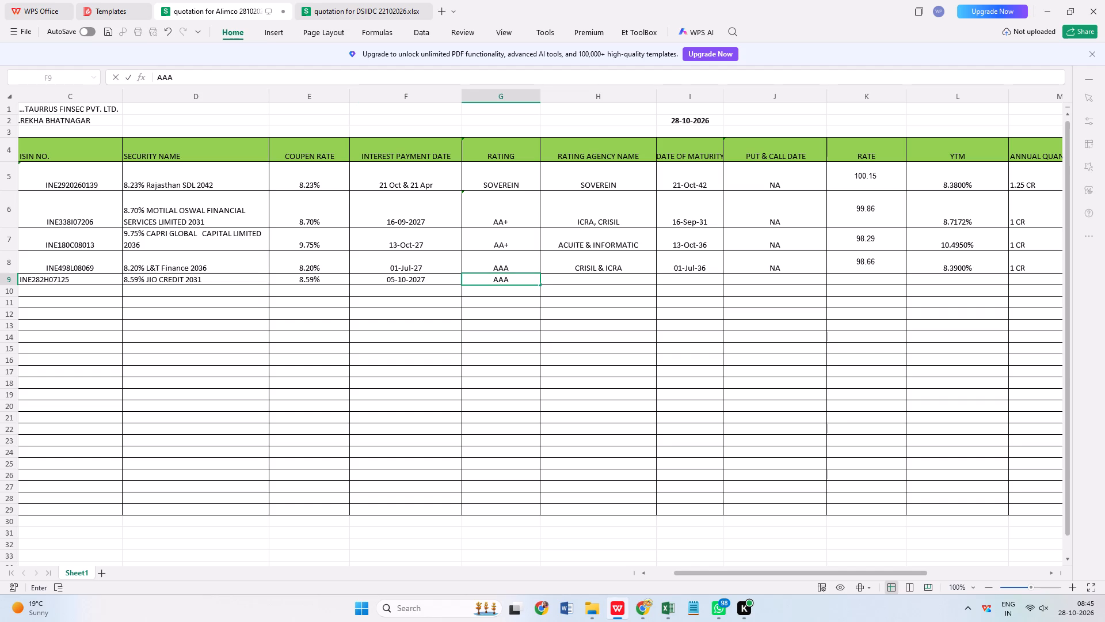
Consult the Cashflows workbook again and enter CRISIL, CARE as the Jio Credit bond's rating agencies in H9 of the quotation.
left_click(623, 611)
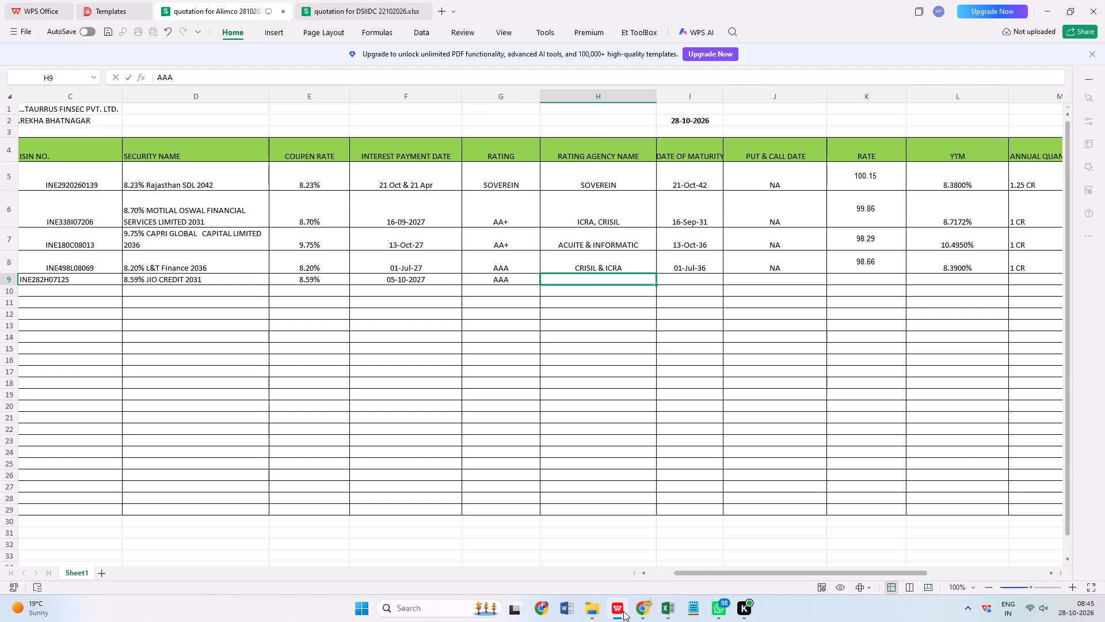
left_click(623, 611)
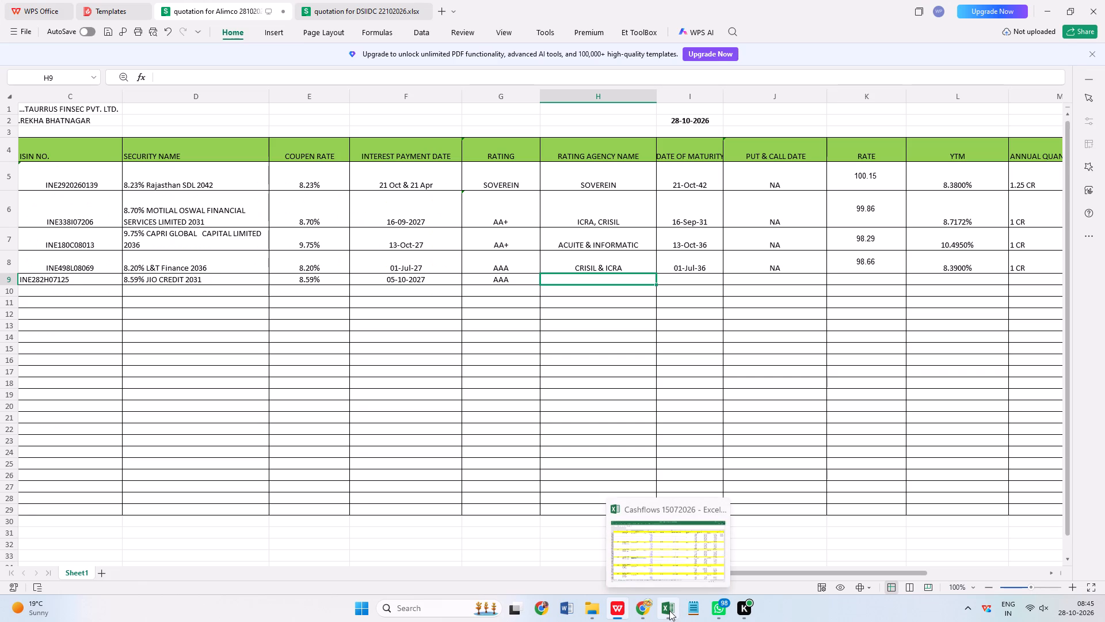
left_click(669, 610)
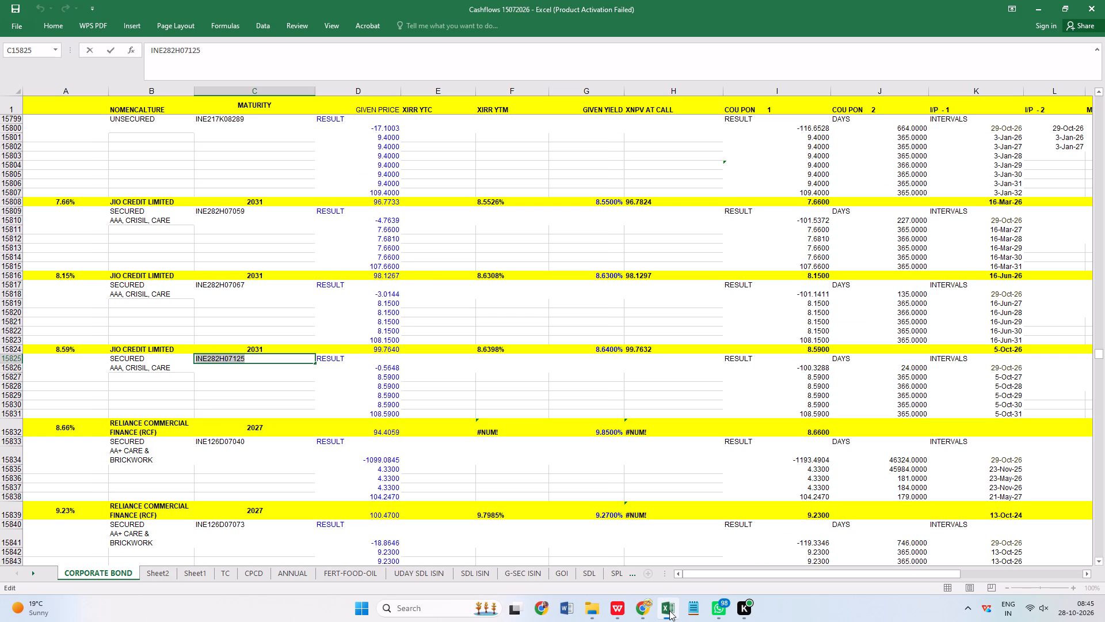
left_click(669, 610)
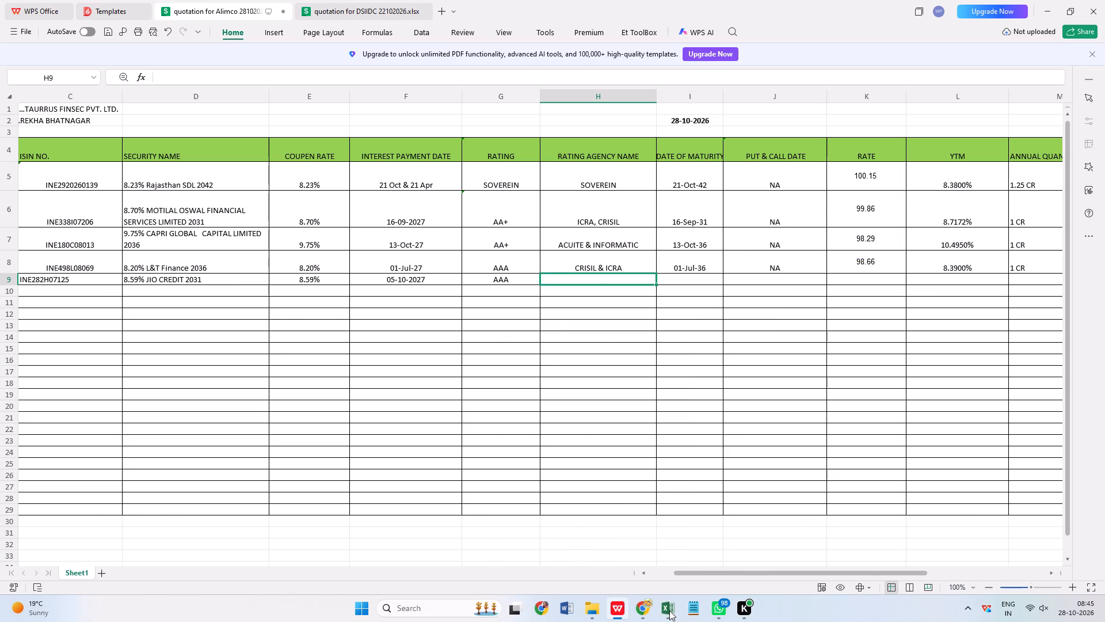
type("CRISIL, CARE")
key("Tab")
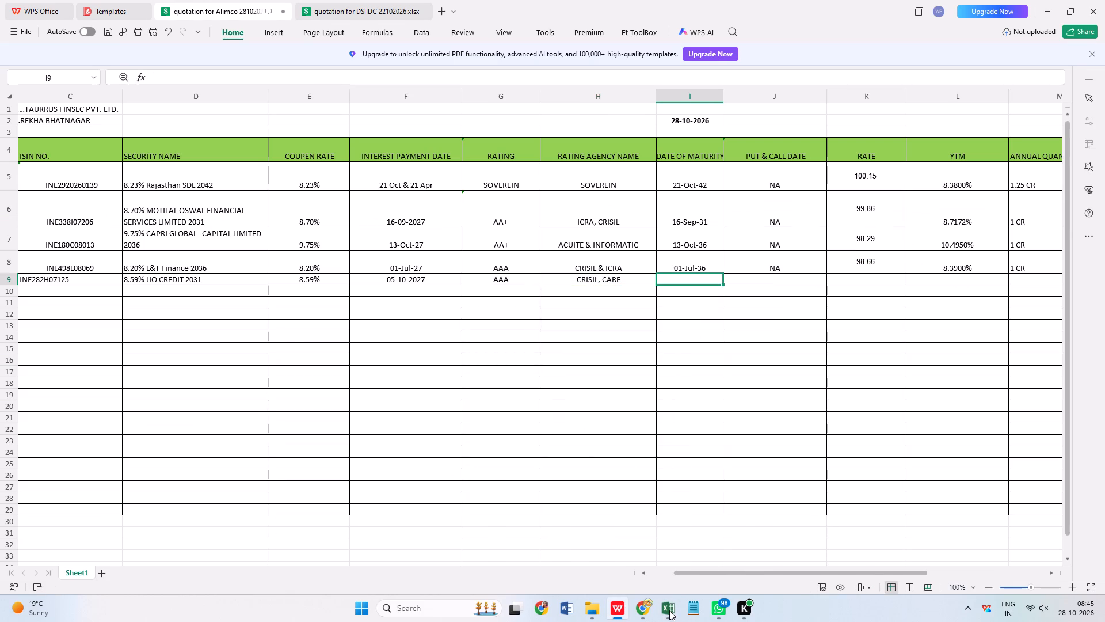
Change the Jio Credit bond's interest payment date in F9 to 05-10-2031.
double_click(429, 278)
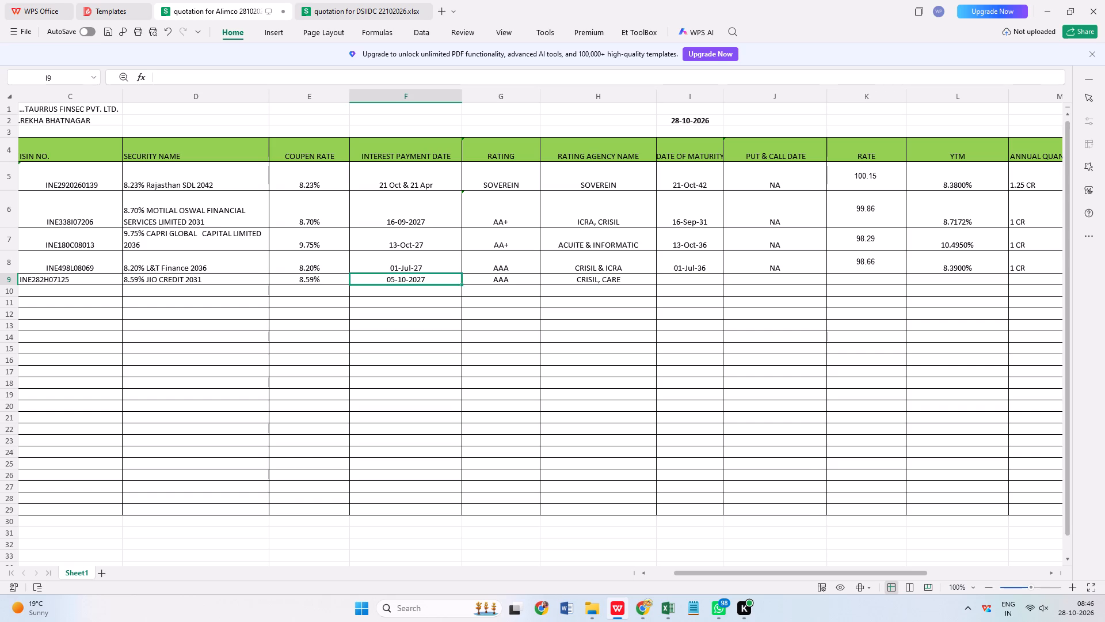
triple_click(429, 278)
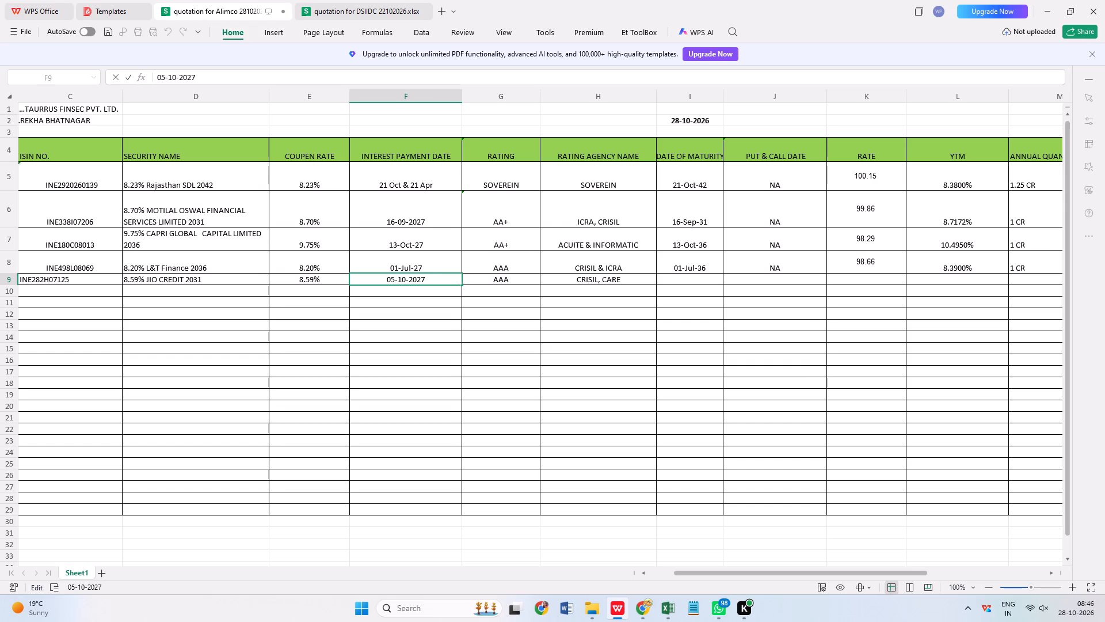
key("BackSpace")
key("BackSpace")
type("31")
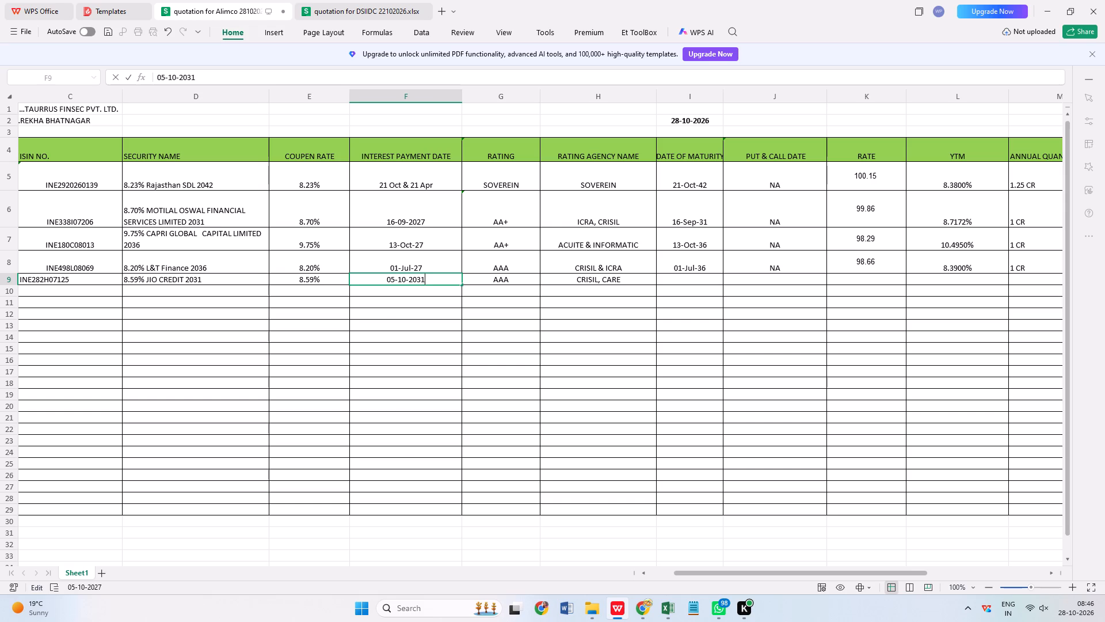
Enter 05/10/2027 as the Jio Credit bond's date of maturity and NA as its put and call date.
left_click(709, 280)
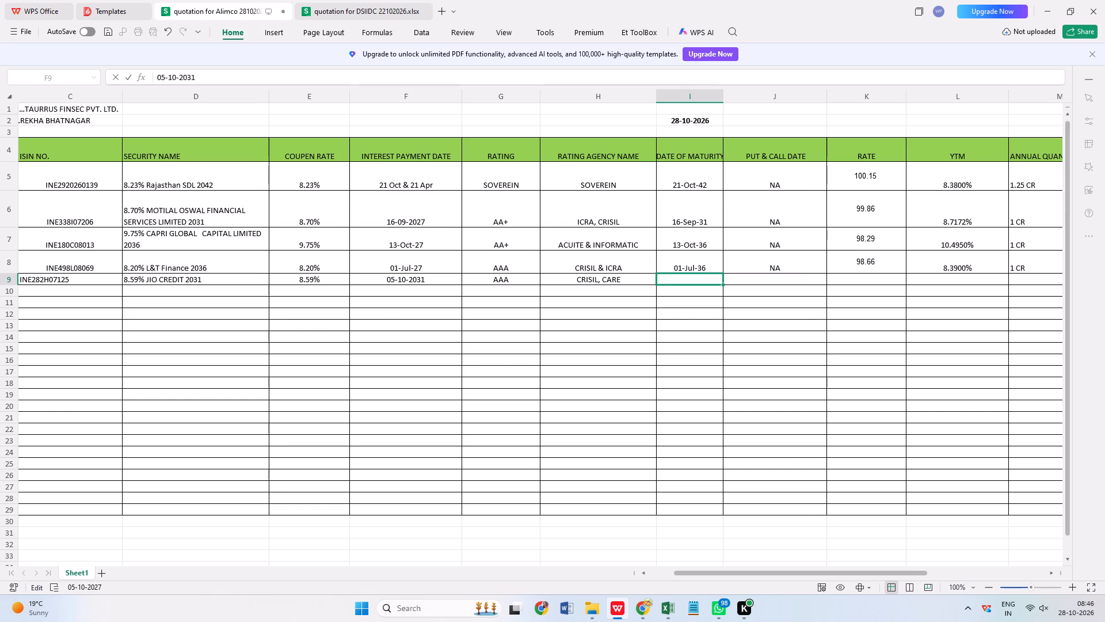
type("05/10/2027")
key("Tab")
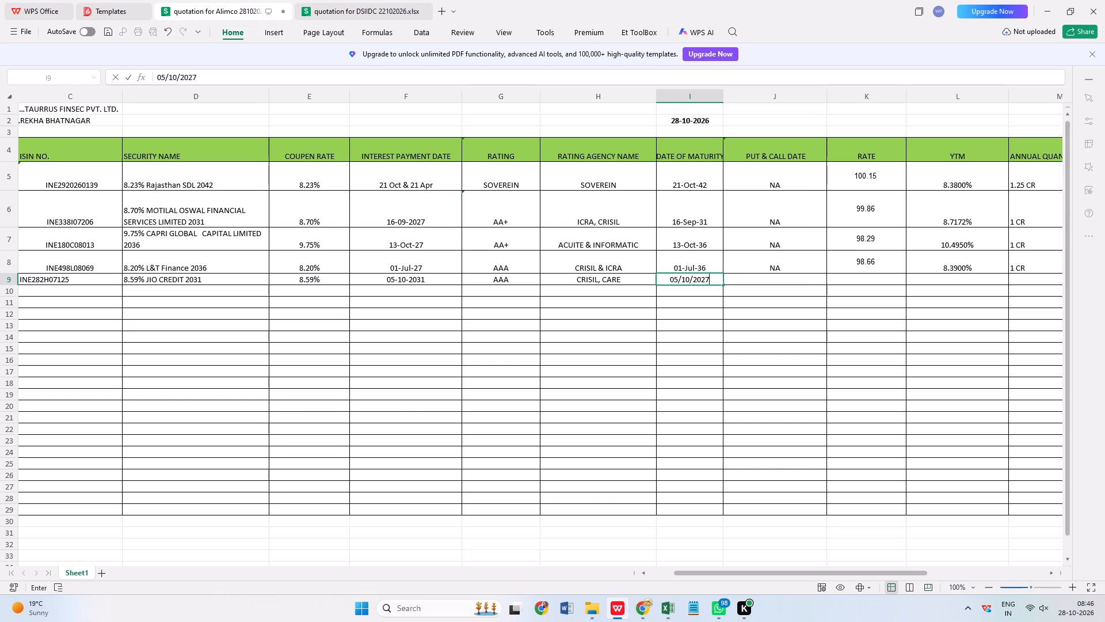
type("NA")
key("Tab")
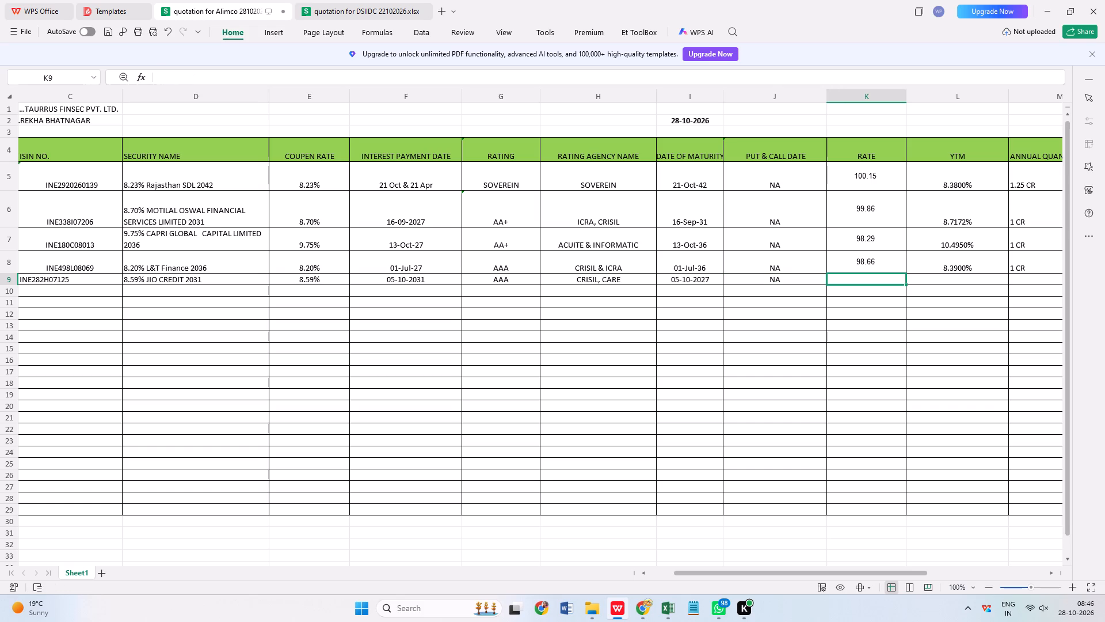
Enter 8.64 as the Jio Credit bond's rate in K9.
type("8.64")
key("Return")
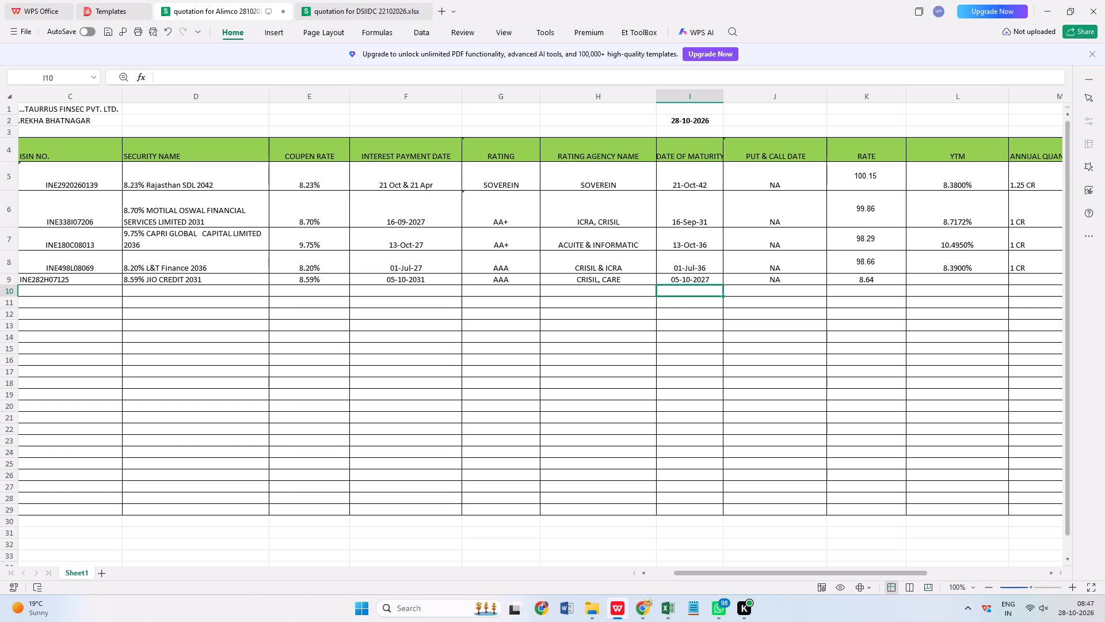
Save the Alimco quotation workbook.
key("ctrl+s")
Set the Jio Credit bond's YTM in L9 to 8.64%.
left_click(962, 281)
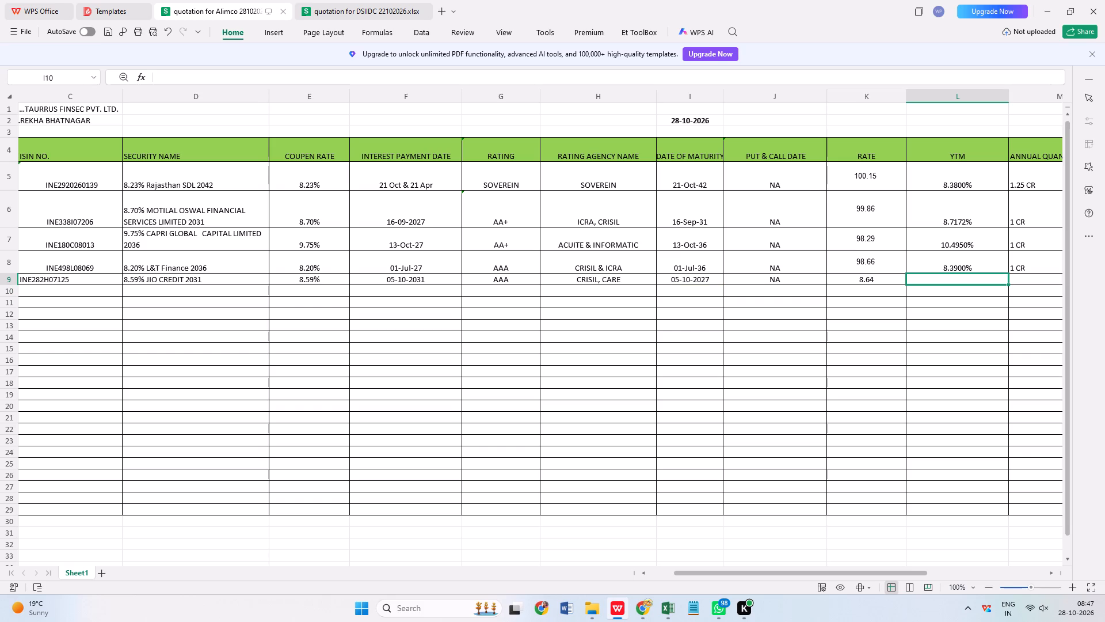
type("8.64")
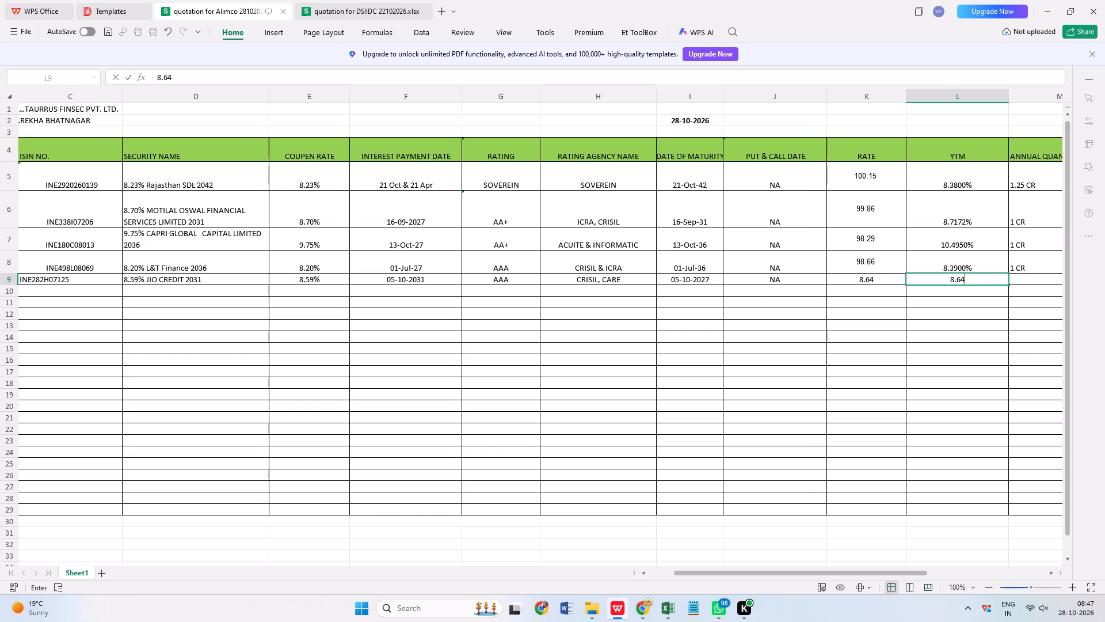
key("shift+percent")
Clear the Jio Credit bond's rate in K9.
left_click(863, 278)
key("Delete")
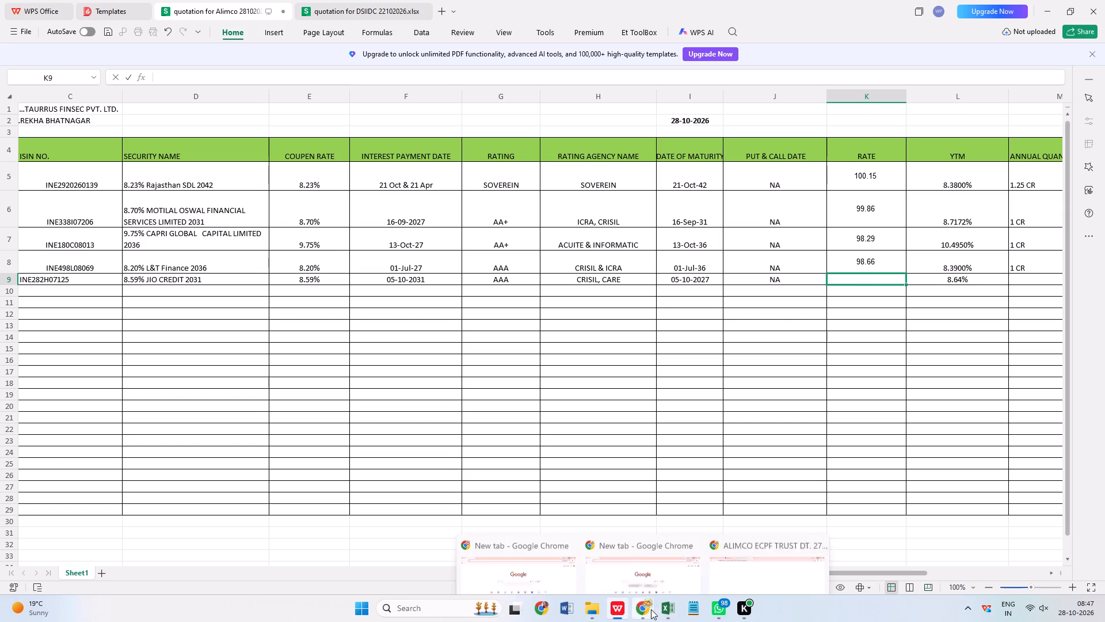
Set the Jio Credit bond's rate in K9 to 99.7640, taken from its given price in the Cashflows workbook.
left_click(686, 551)
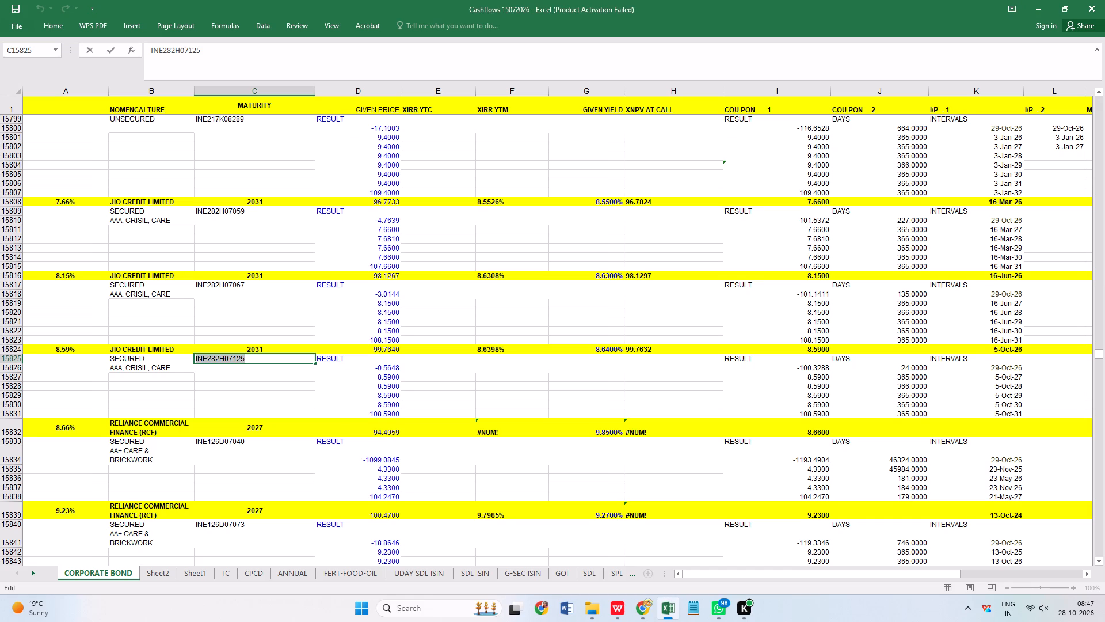
left_click(608, 368)
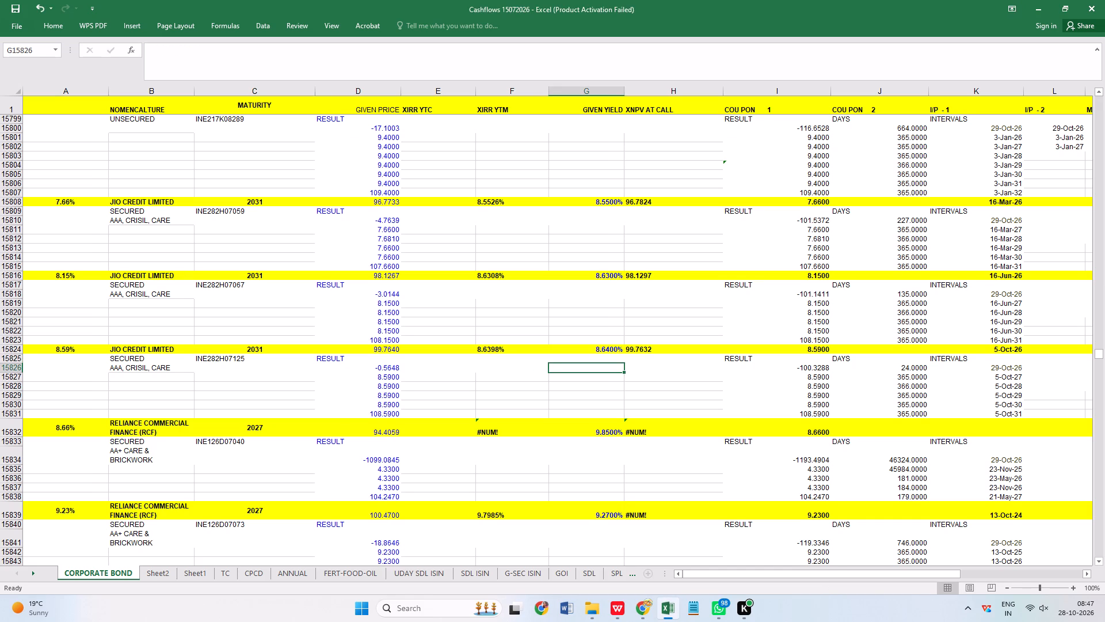
left_click(674, 608)
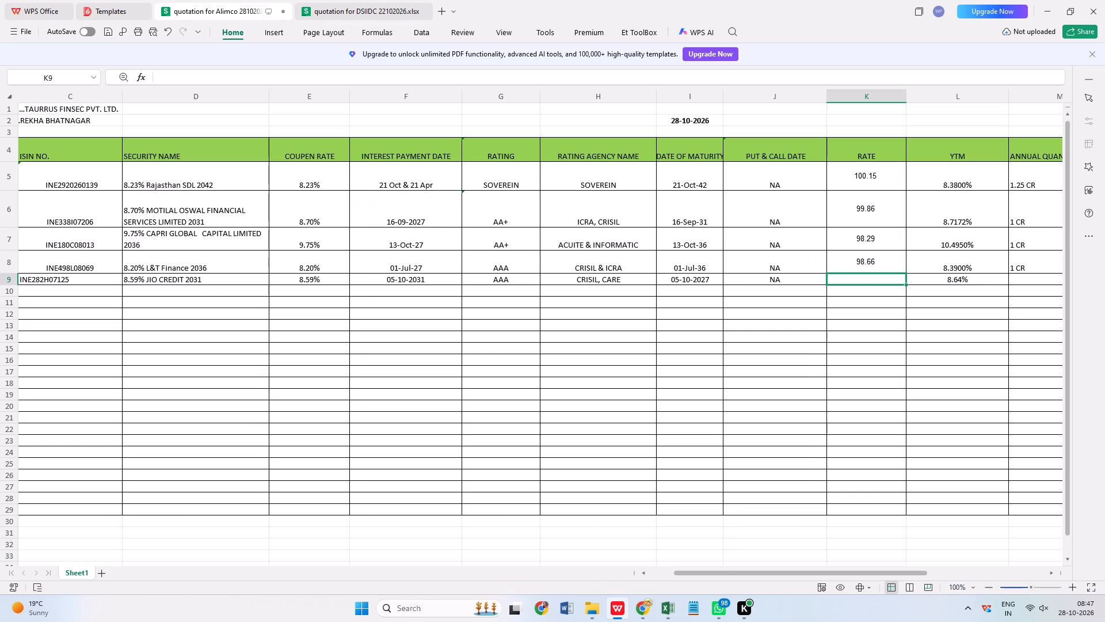
type("99.")
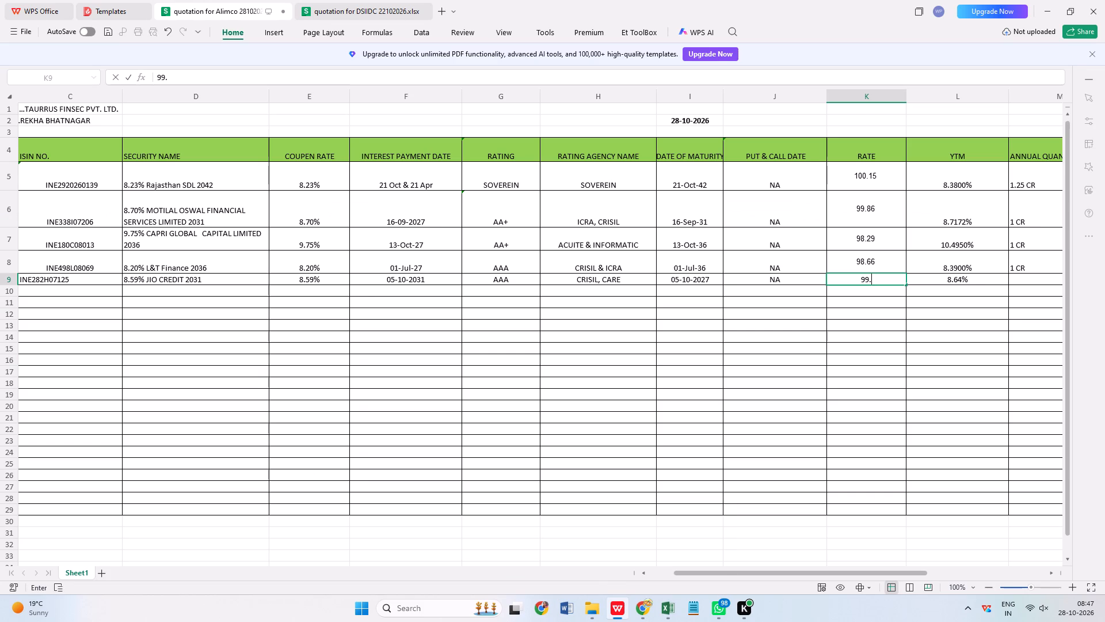
left_click(672, 608)
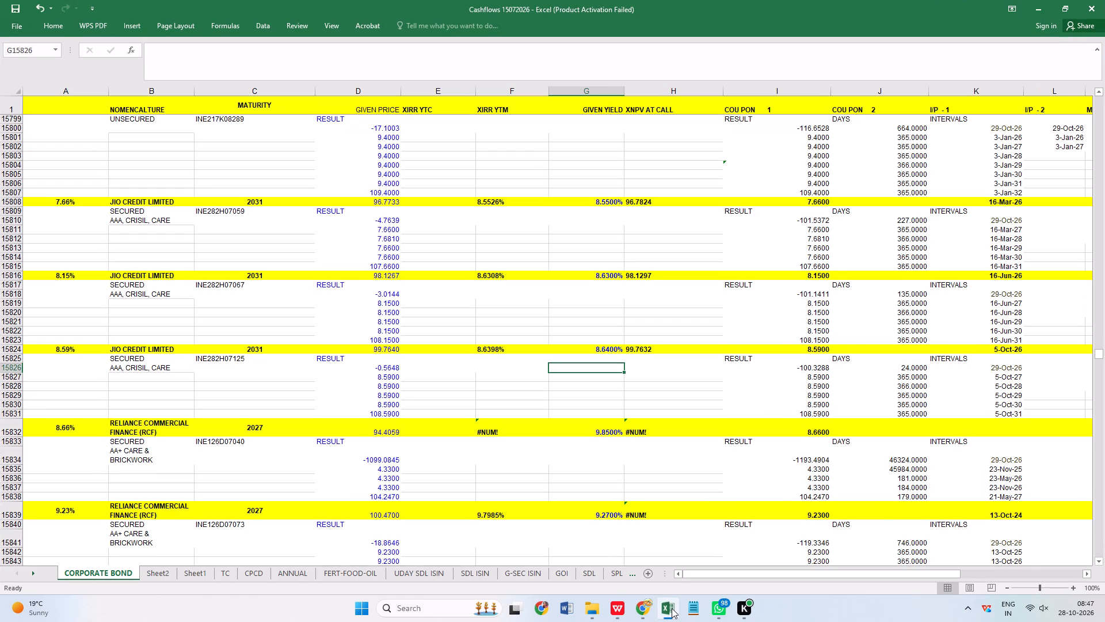
left_click(672, 608)
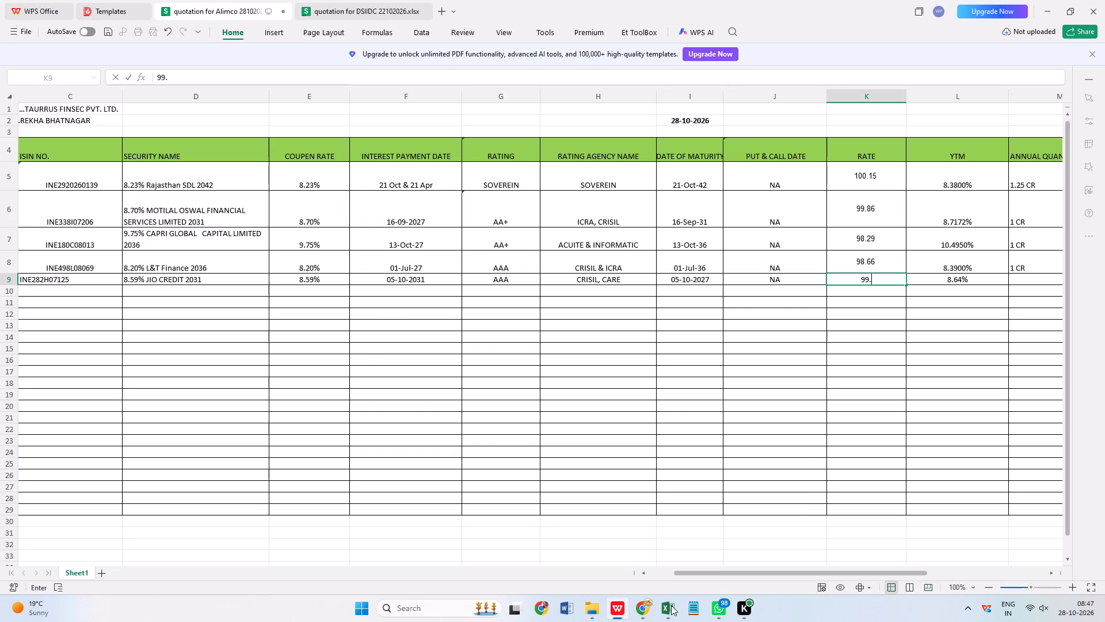
type("7640")
left_click(916, 371)
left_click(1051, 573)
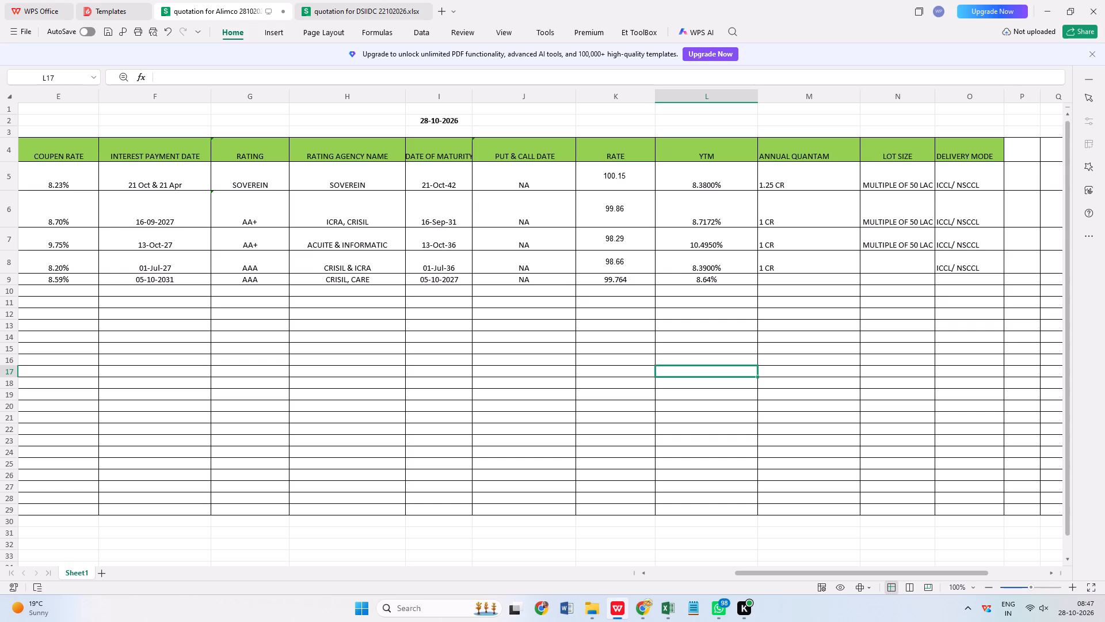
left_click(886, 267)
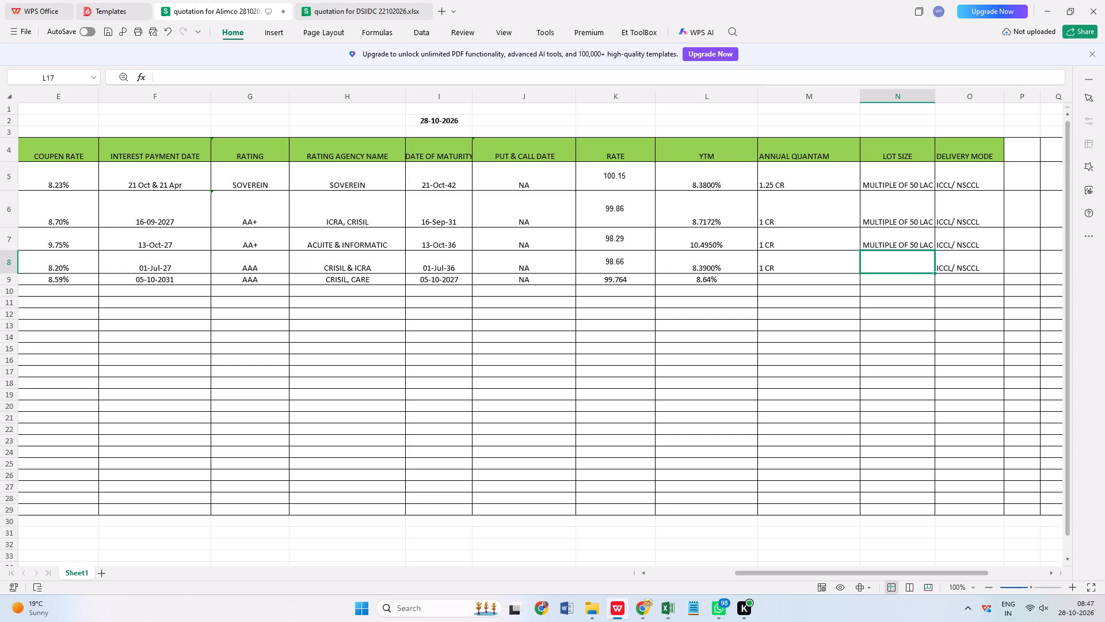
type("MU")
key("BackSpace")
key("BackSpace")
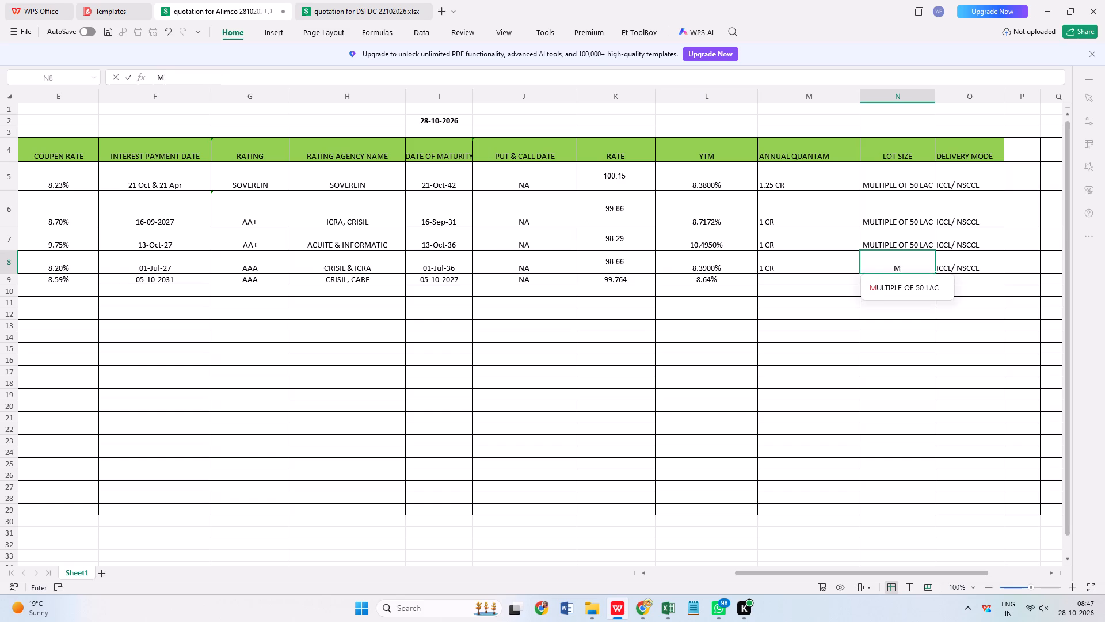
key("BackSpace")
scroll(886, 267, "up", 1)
Enter PVT as the Jio Credit bond's category in B9.
left_click_drag(749, 572, 631, 570)
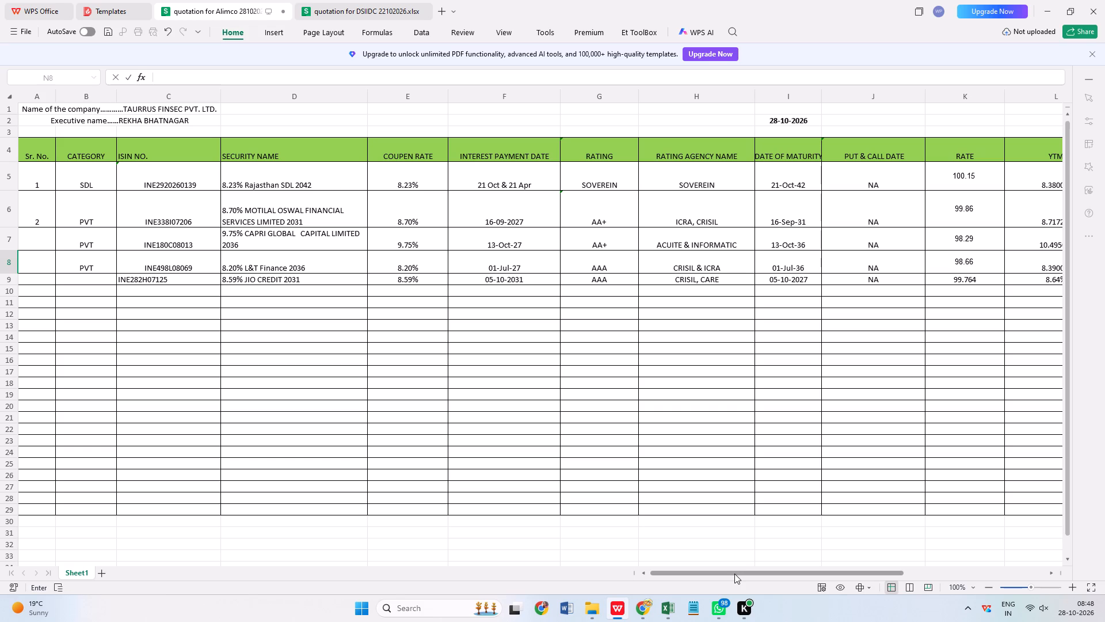
left_click(642, 602)
left_click(78, 280)
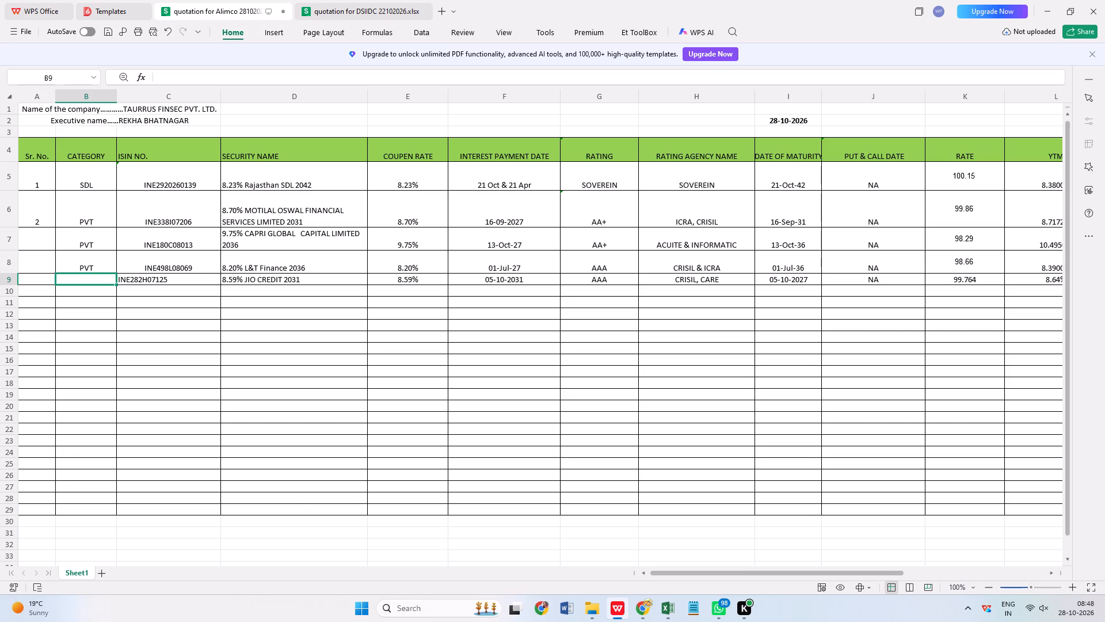
type("PVT")
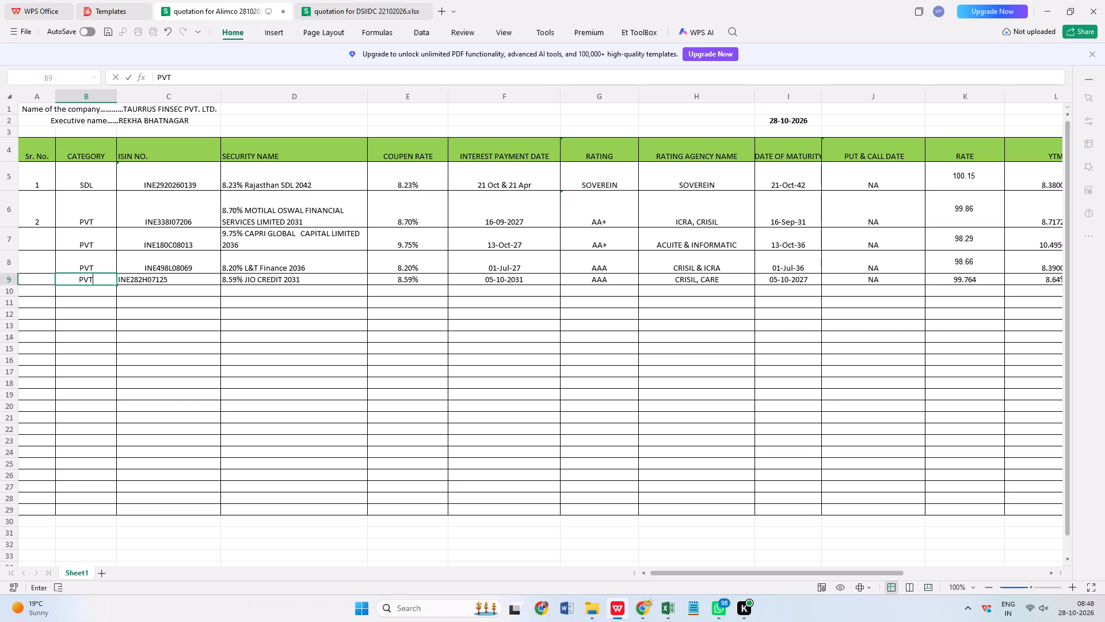
left_click(1049, 574)
left_click(1049, 575)
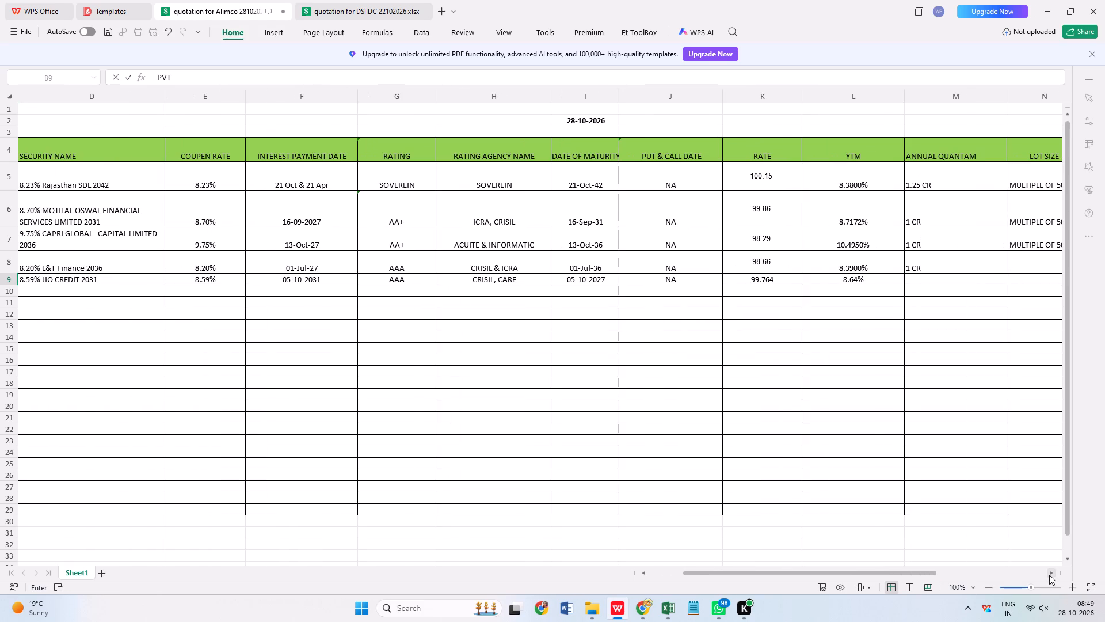
left_click(957, 283)
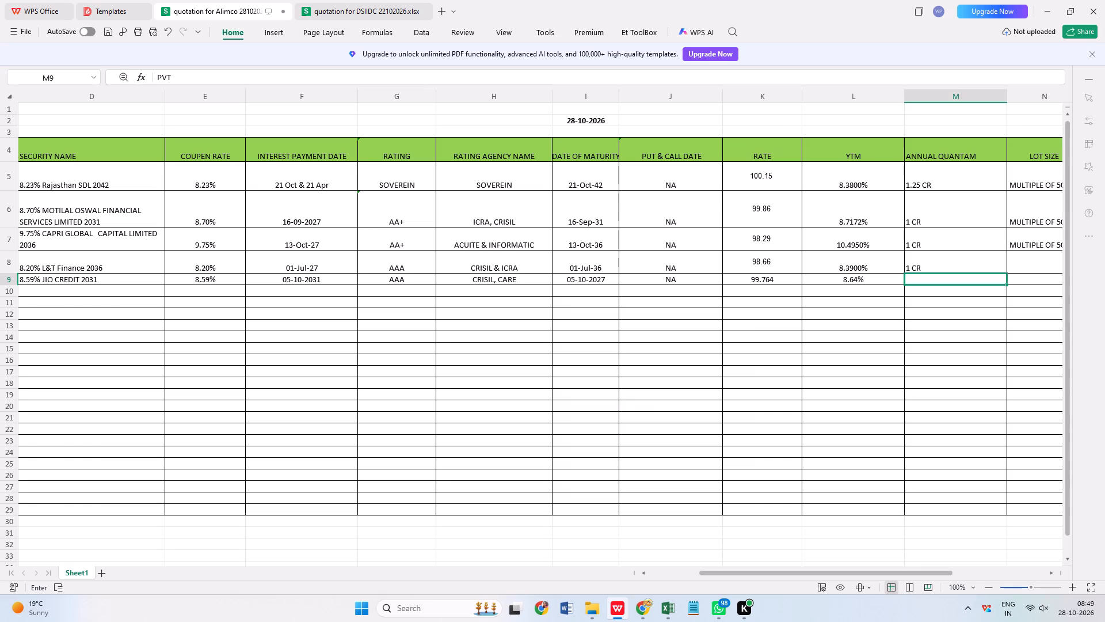
Number the last three bonds 3, 4 and 5 in the Sr. No. cells A7 to A9.
key("Right")
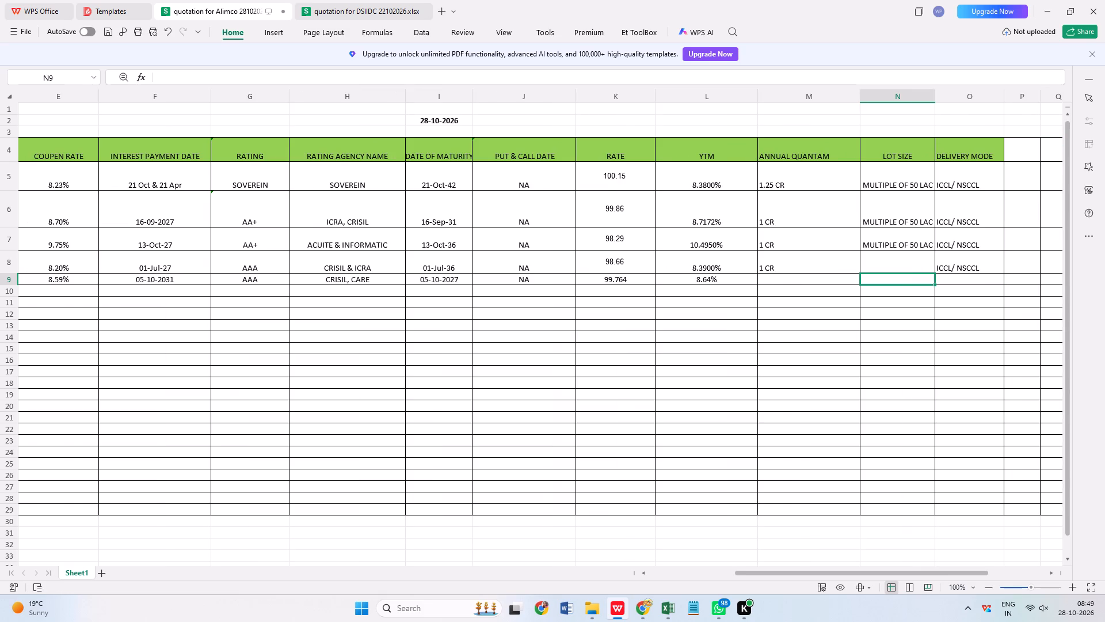
left_click_drag(757, 572, 757, 571)
left_click_drag(757, 571, 621, 573)
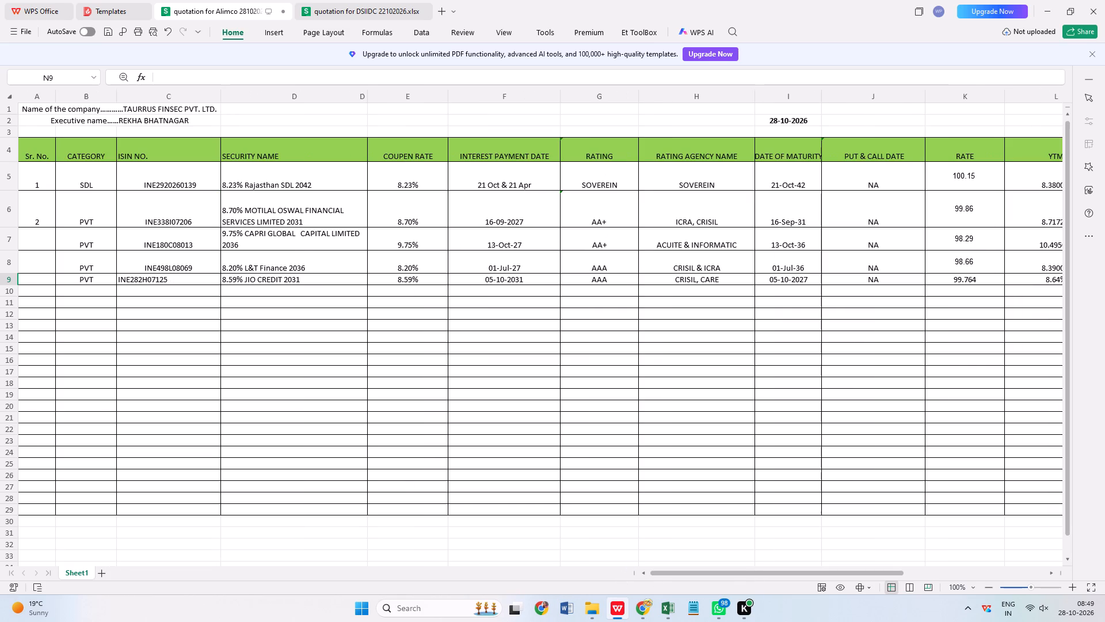
left_click_drag(656, 574, 647, 573)
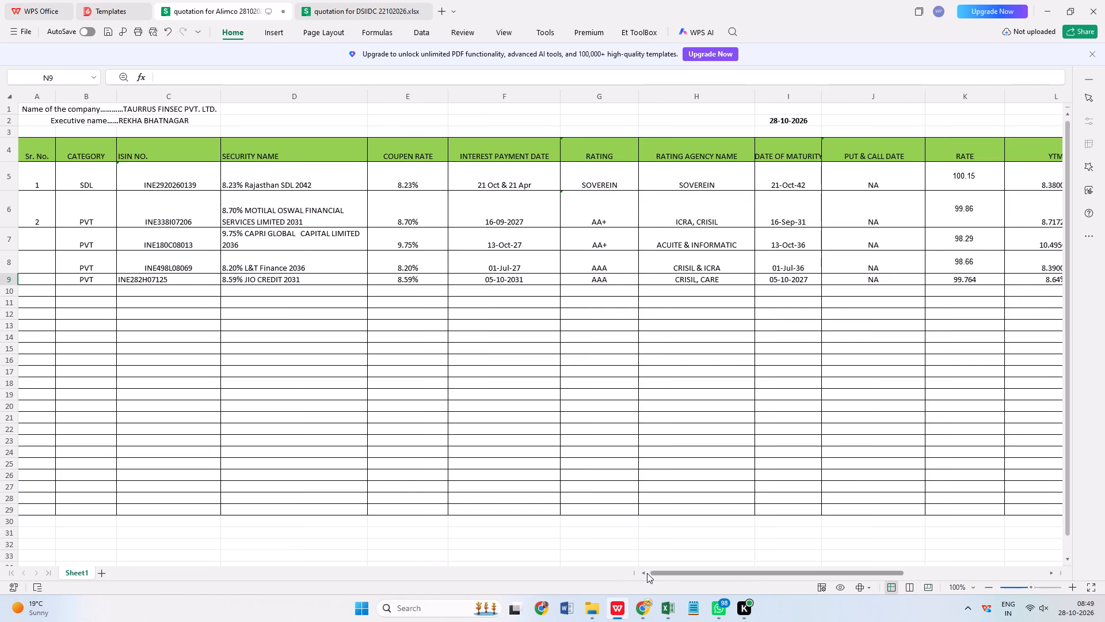
left_click_drag(647, 573, 641, 573)
double_click(641, 573)
left_click(43, 241)
key("3")
key("Return")
type("4+")
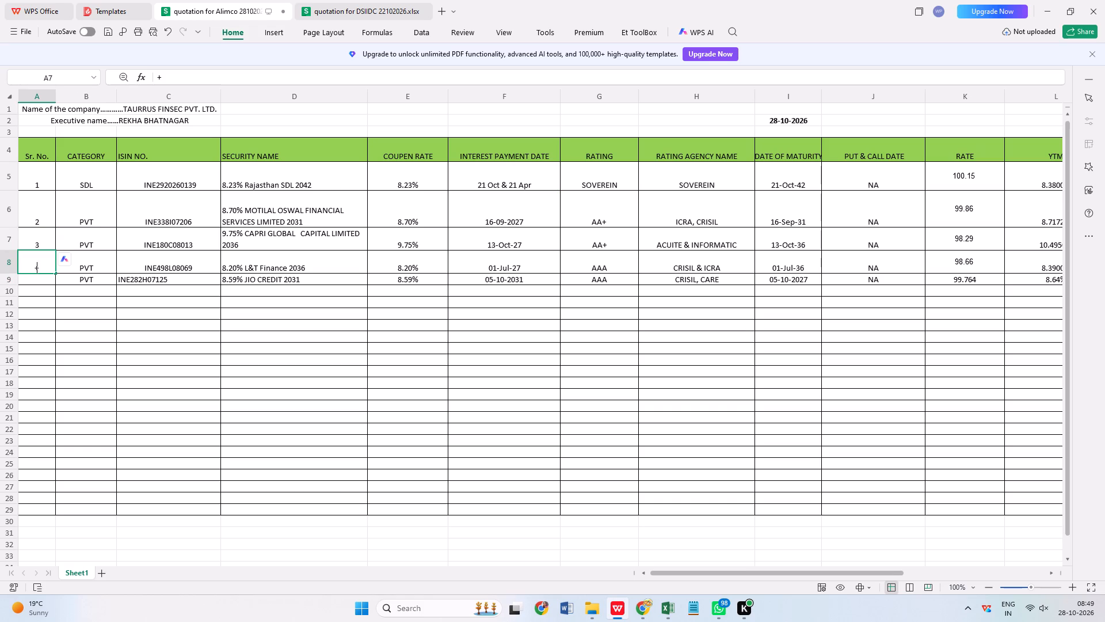
key("BackSpace")
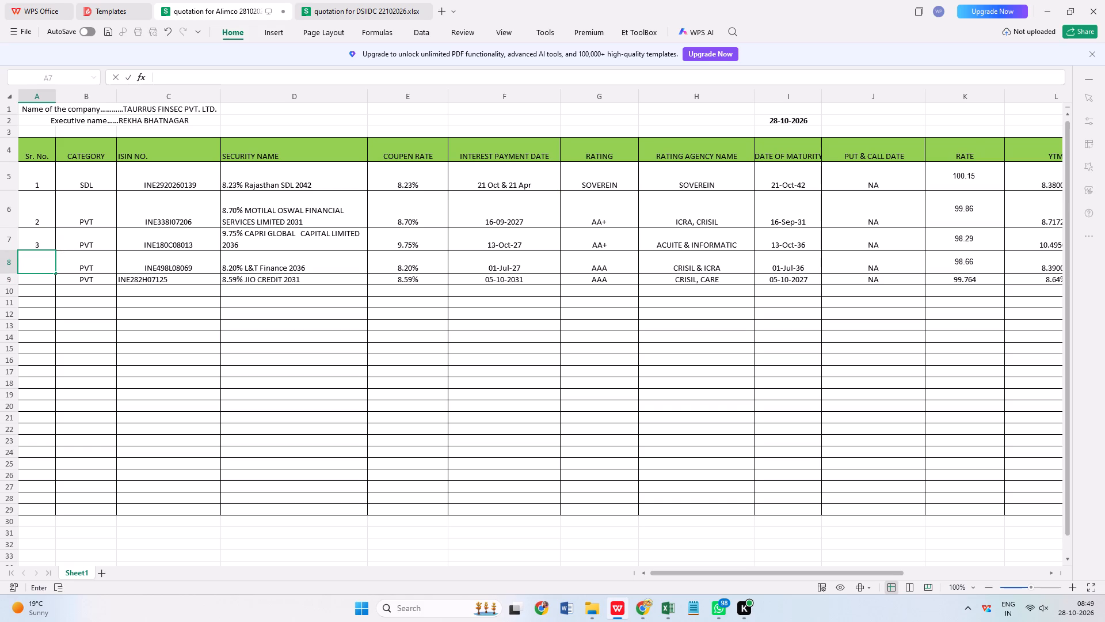
key("4")
key("Return")
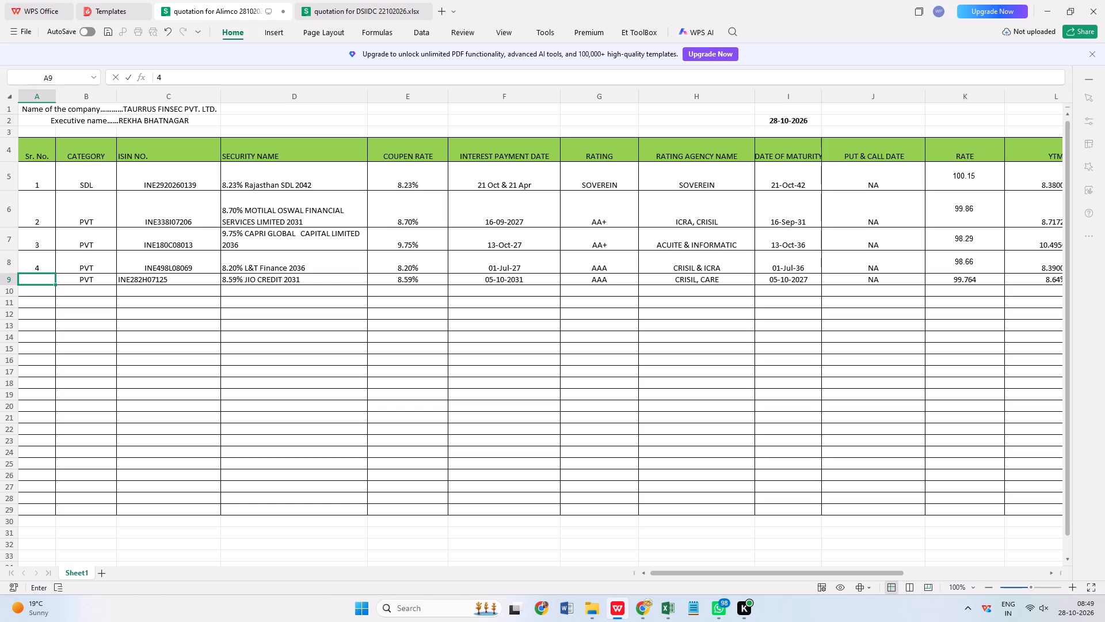
key("5")
key("Return")
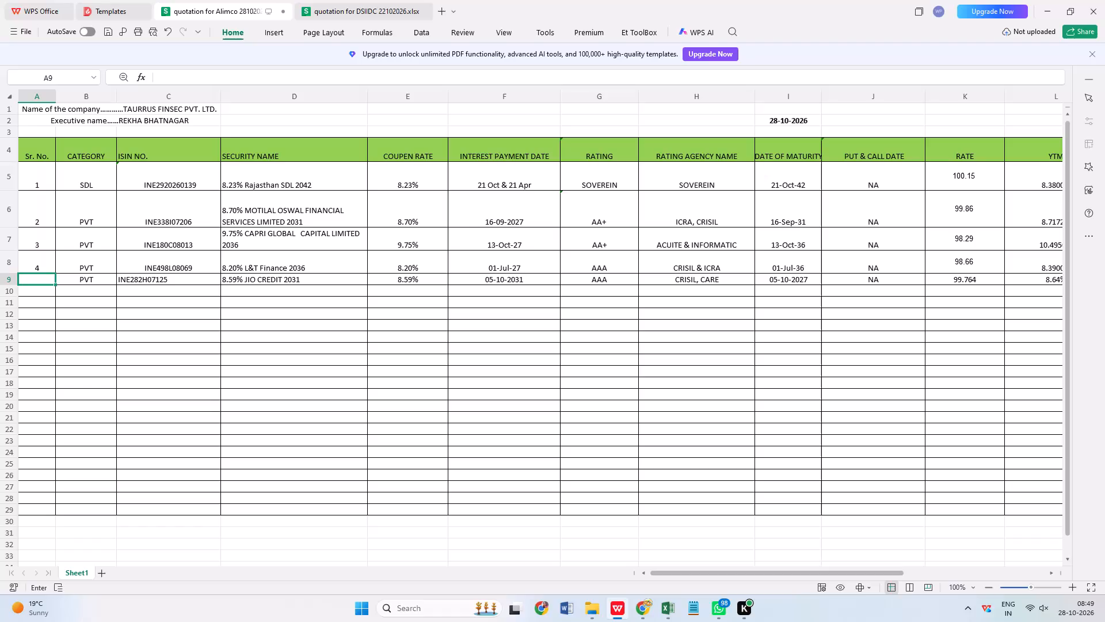
Centre-align the ISIN No. column C.
left_click(173, 92)
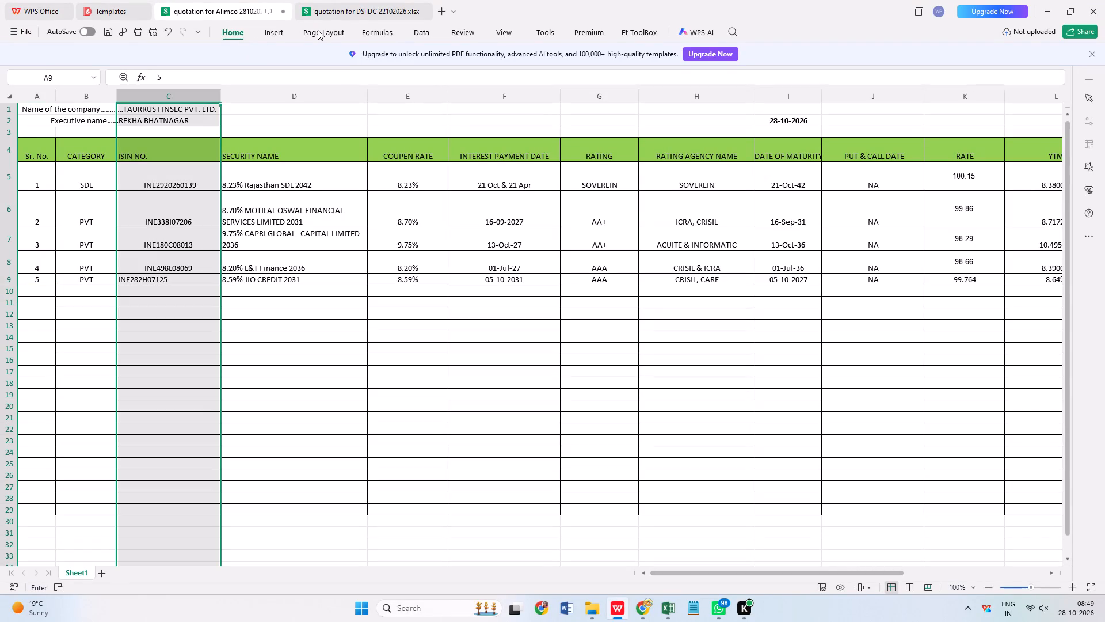
left_click(231, 32)
left_click(302, 73)
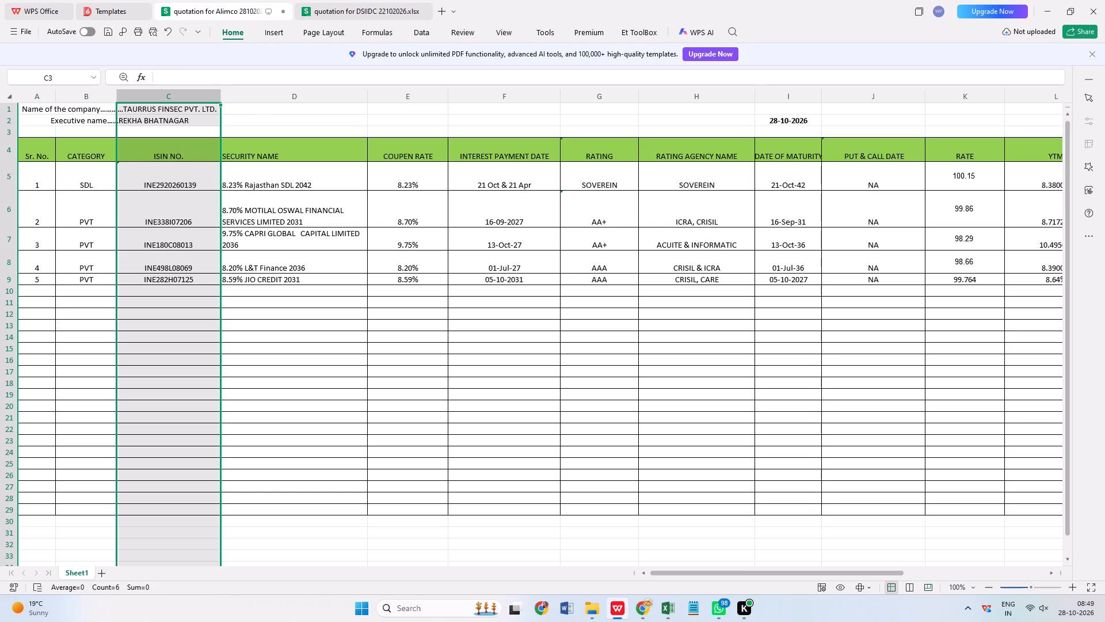
Increase the height of the Jio Credit bond's row 9 to roughly match the row above.
left_click_drag(16, 283, 13, 293)
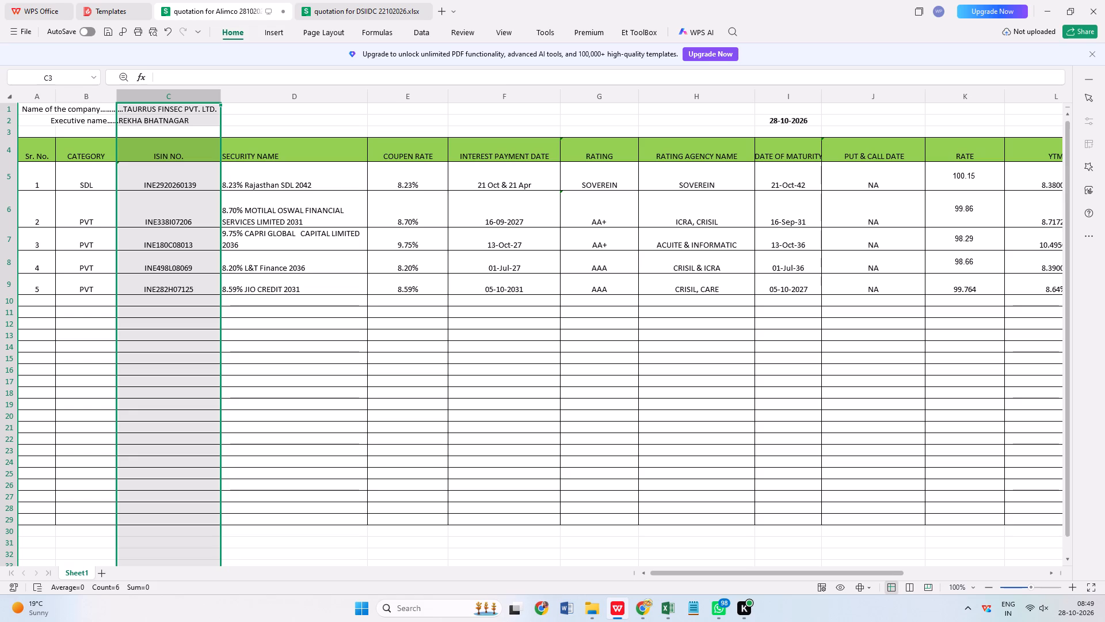
Narrow the Category column B to about the width of its heading.
left_click_drag(117, 100, 114, 100)
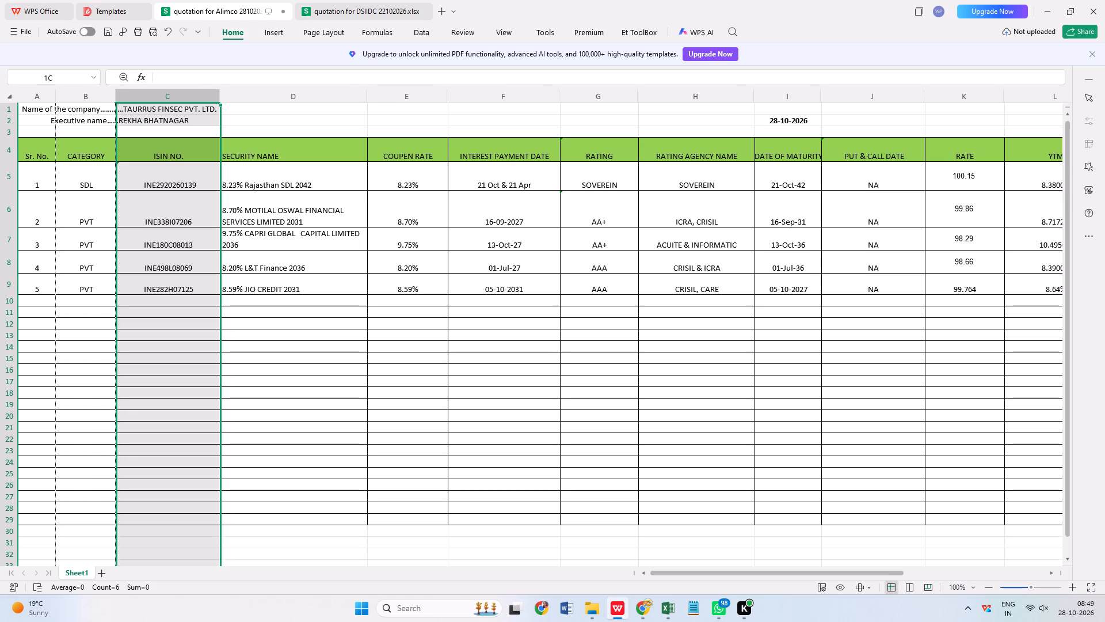
left_click_drag(114, 100, 100, 100)
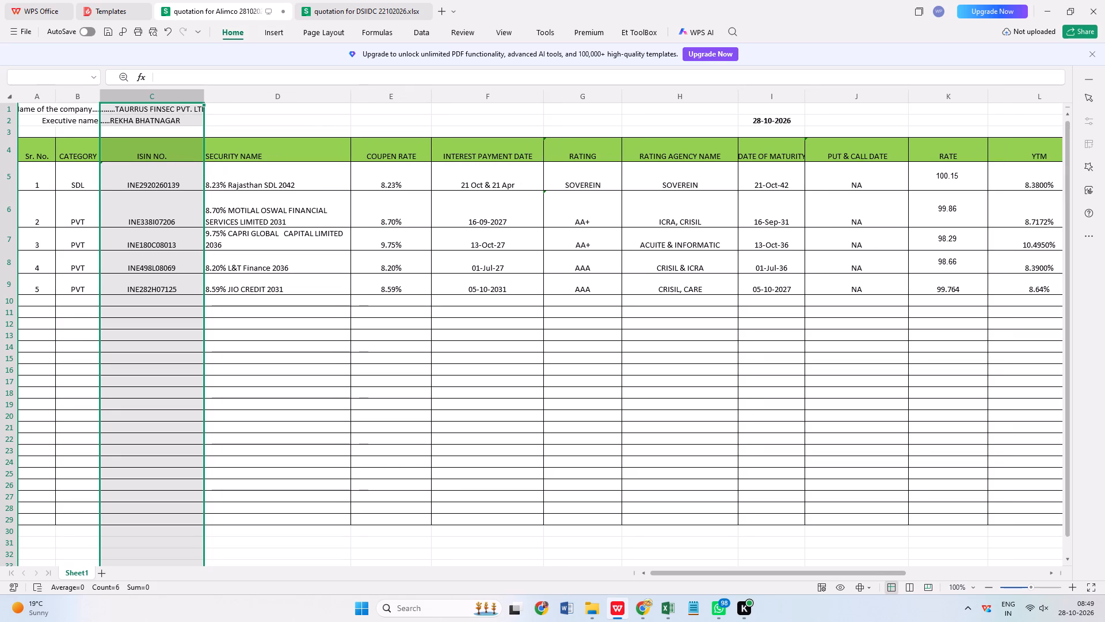
left_click(306, 361)
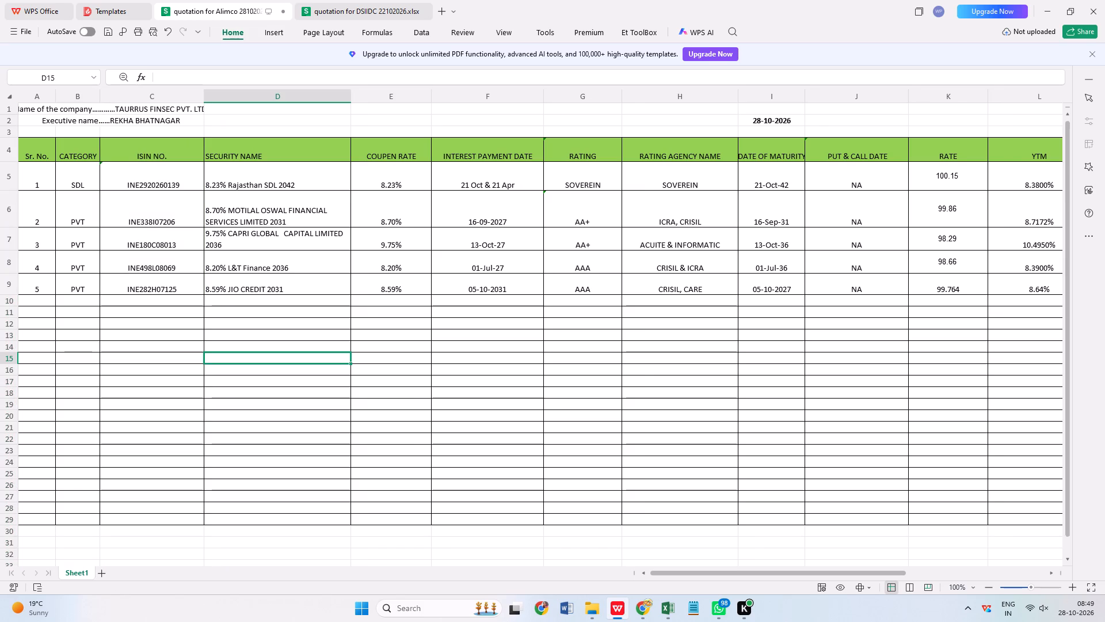
Correct the Jio Credit bond's interest payment date in F9 to 05-10-2027.
left_click(516, 289)
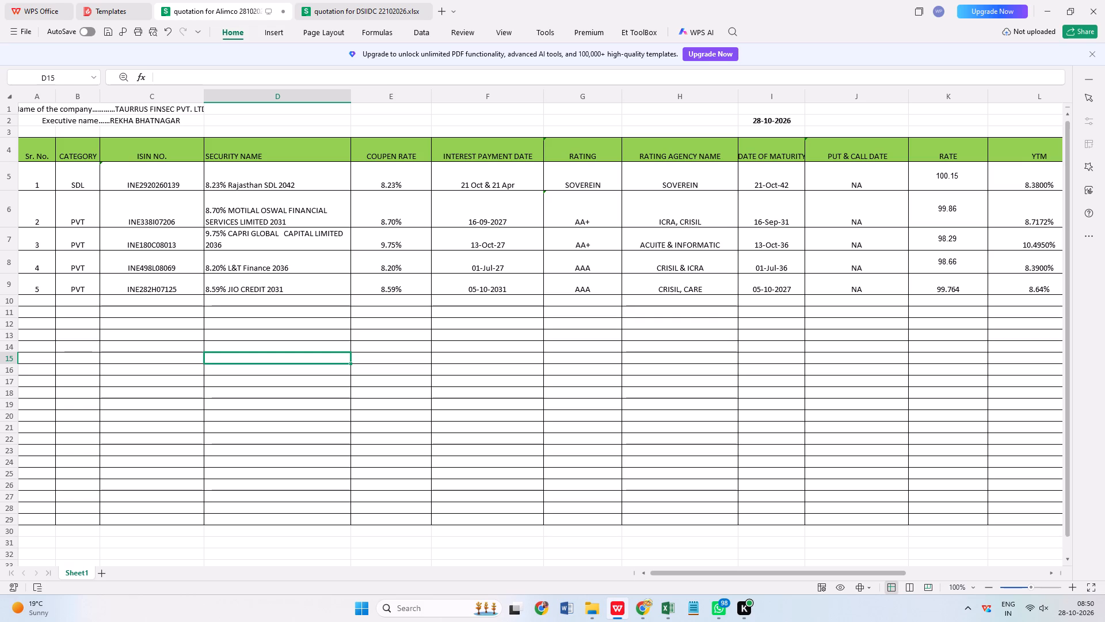
left_click(516, 289)
double_click(516, 289)
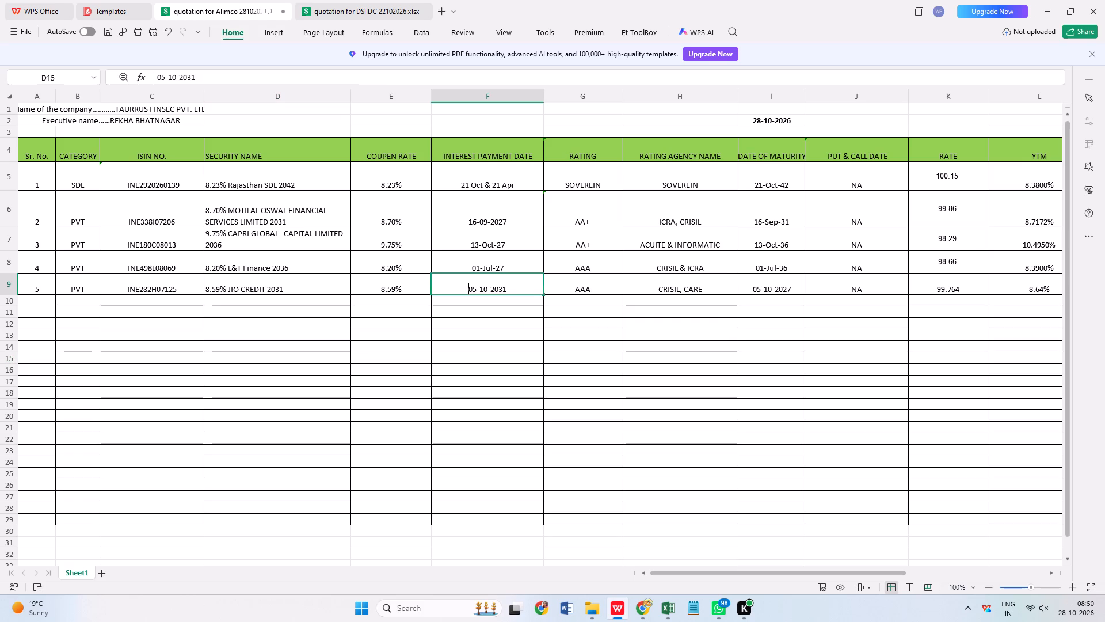
left_click(511, 289)
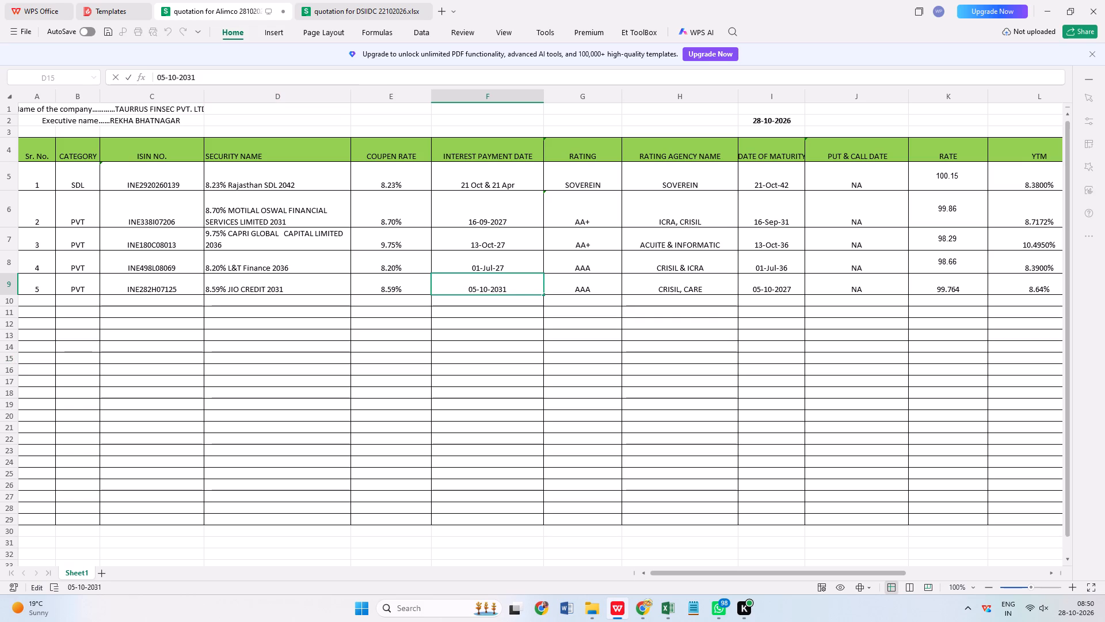
key("BackSpace")
key("BackSpace")
type("27")
key("Return")
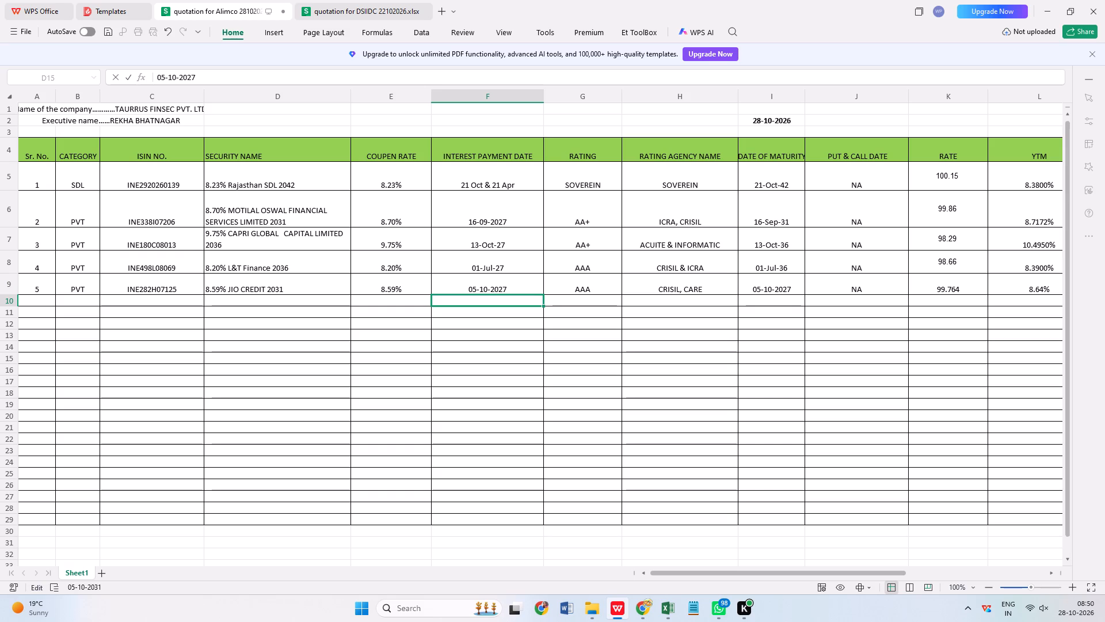
Correct the Jio Credit bond's date of maturity in I9 to 05-10-2031.
triple_click(792, 288)
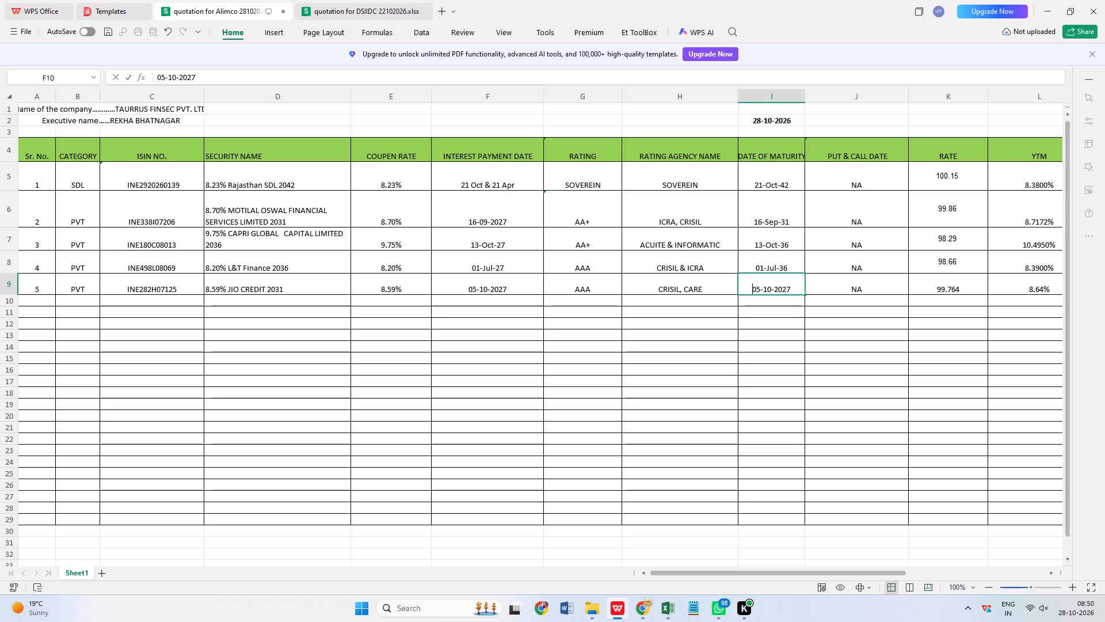
left_click(792, 287)
key("BackSpace")
key("BackSpace")
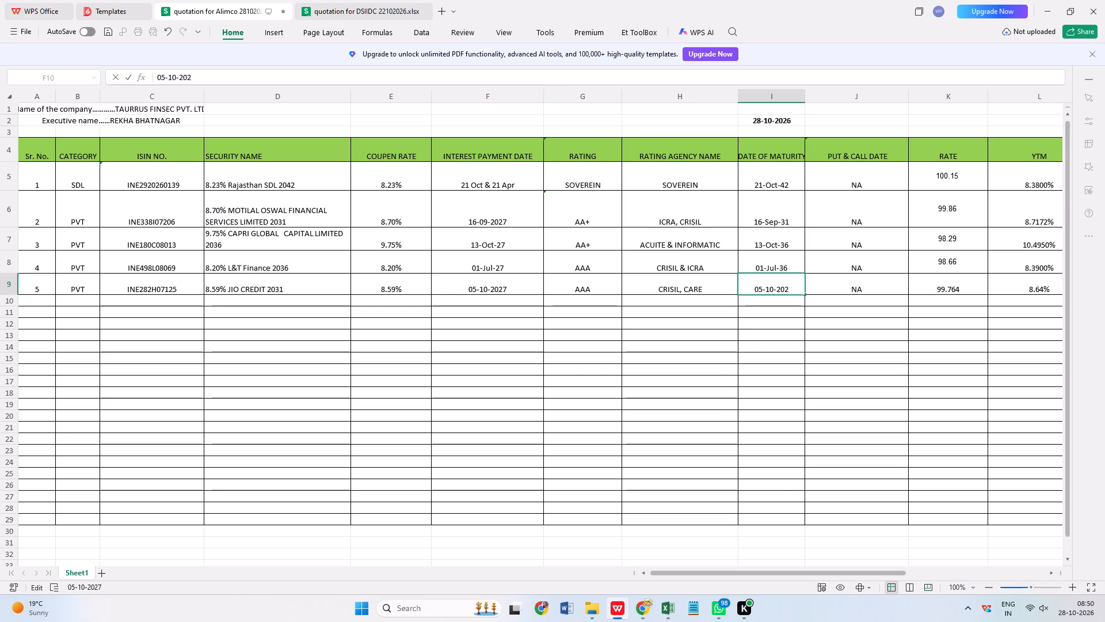
type("31")
key("Return")
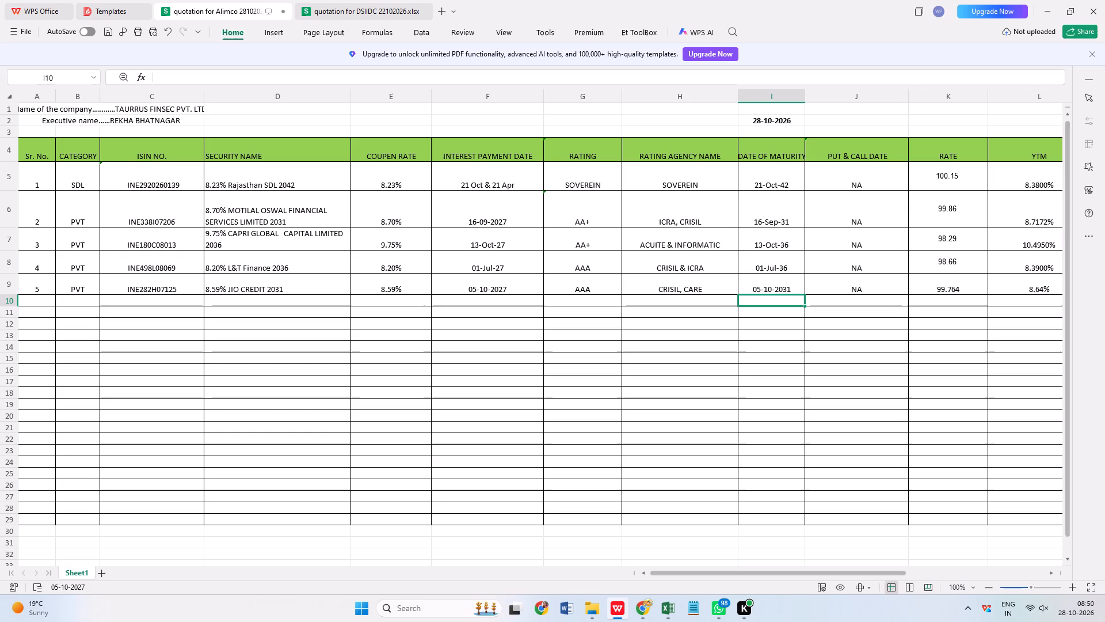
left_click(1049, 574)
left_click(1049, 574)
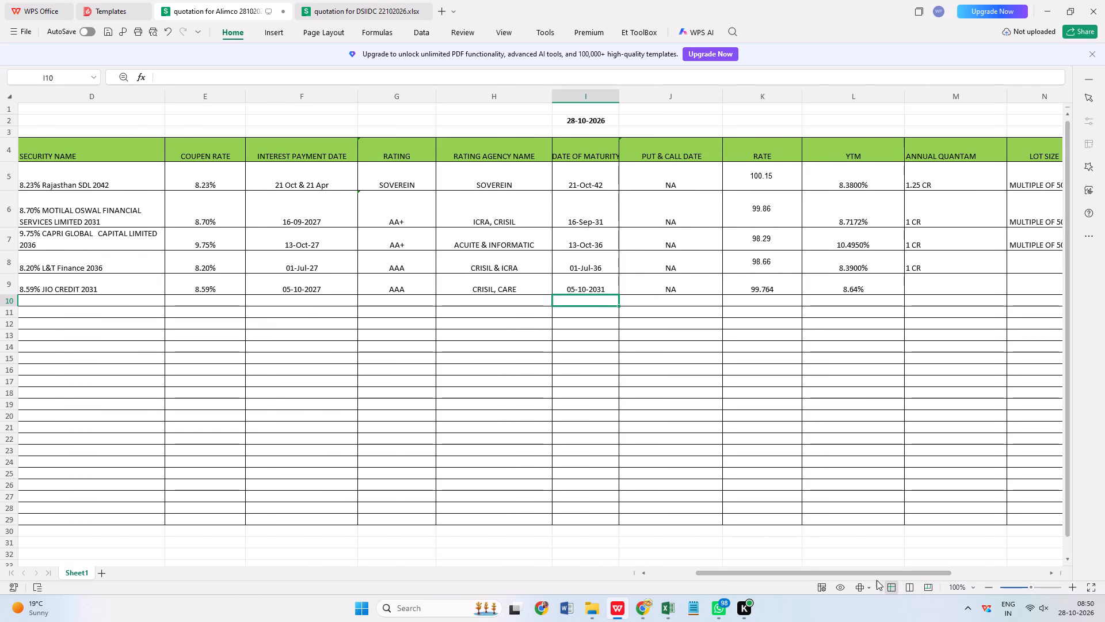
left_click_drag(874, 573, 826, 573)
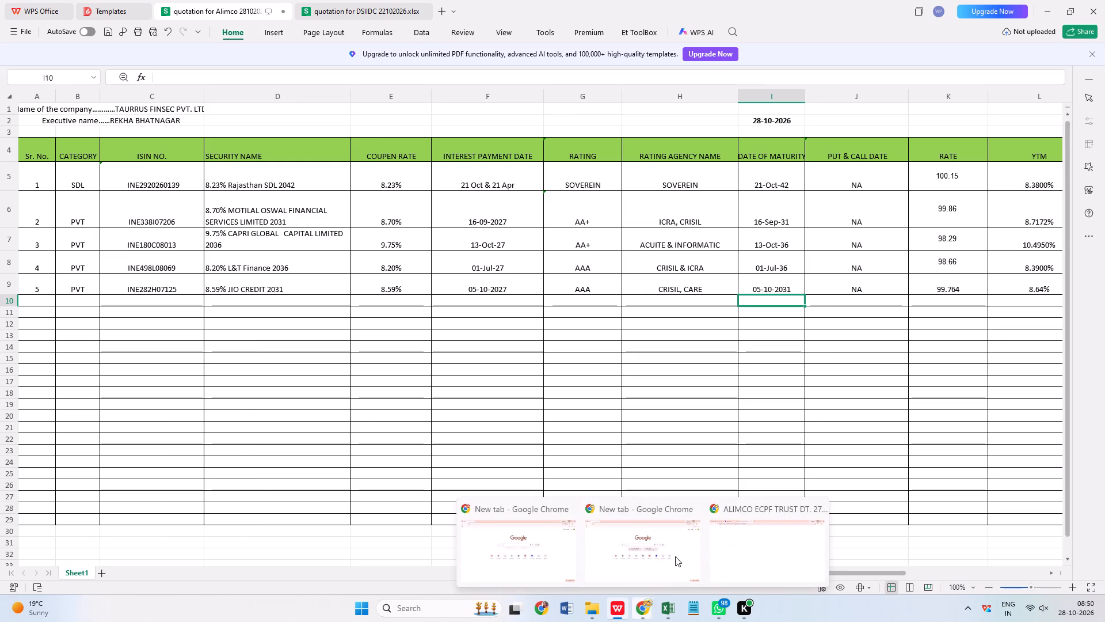
Close the DSIIDC 22102026 quotation workbook, keeping the ALIMCO quotation open.
left_click(423, 12)
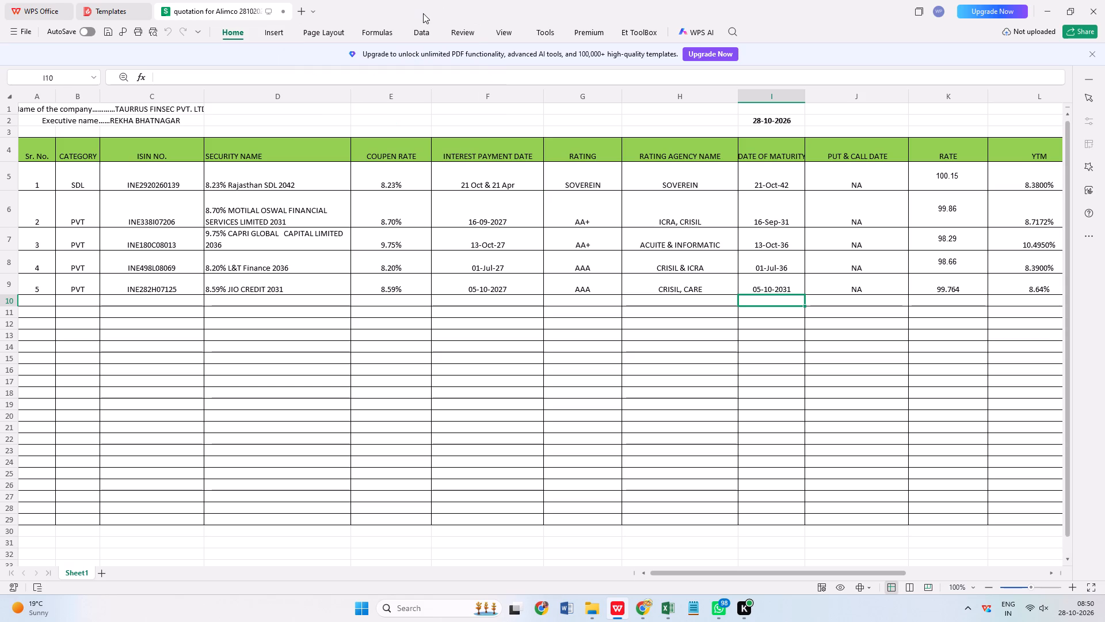
Switch to the Cashflows 15072026 workbook in Excel at the 8.59% Jio Credit 2031 bond.
left_click(672, 607)
left_click(672, 607)
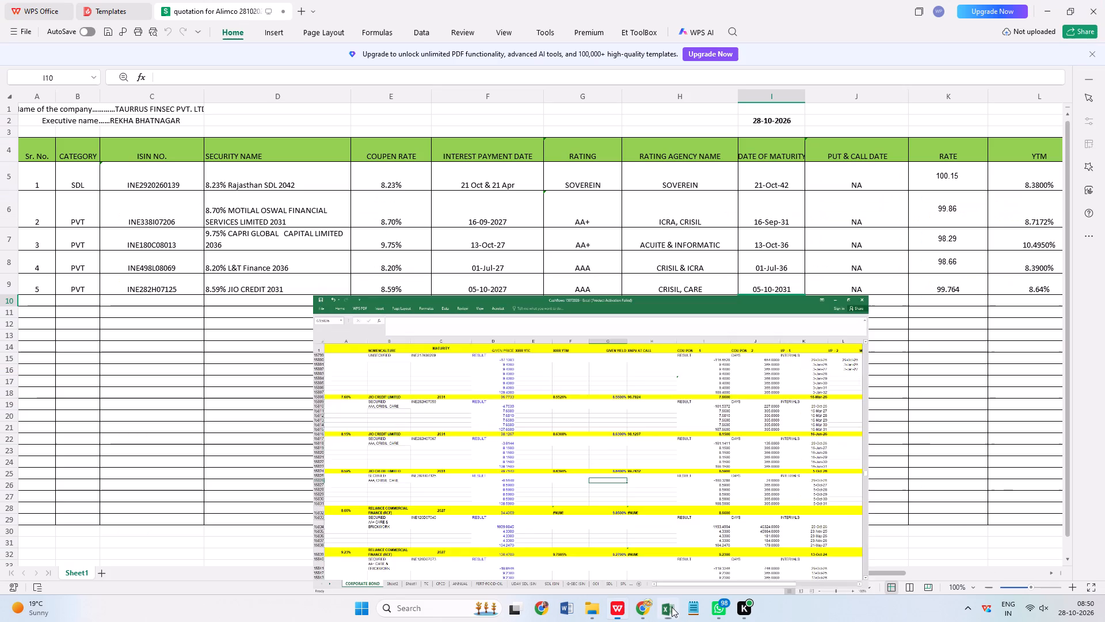
left_click(672, 607)
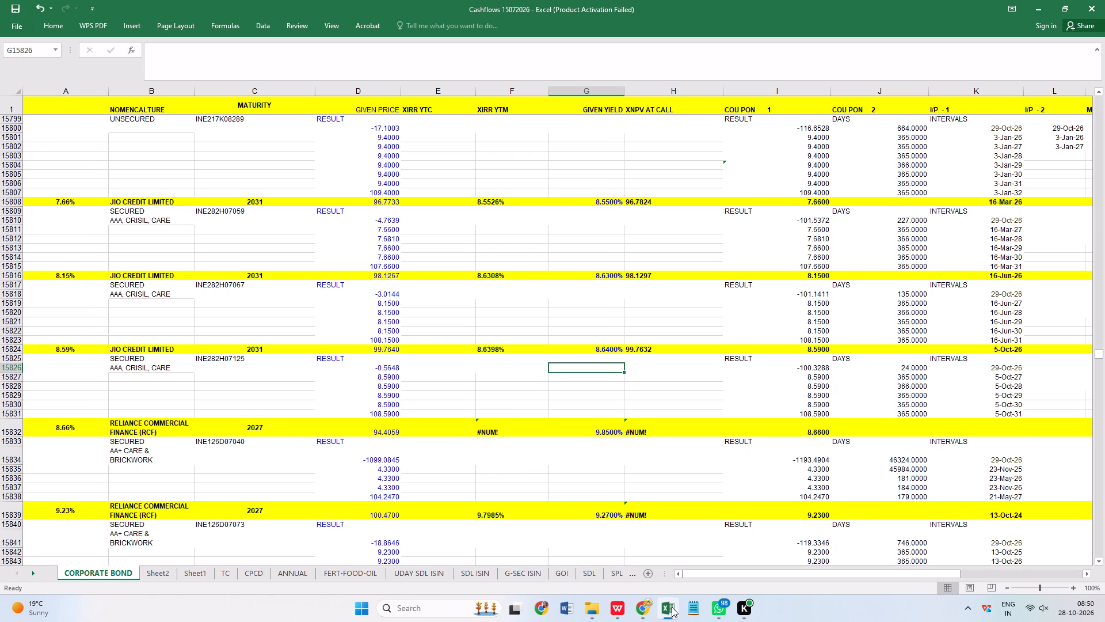
Close the two blank new-tab Chrome windows and switch to the remaining Chrome window with the ALIMCO ECPF TRUST email.
left_click(672, 607)
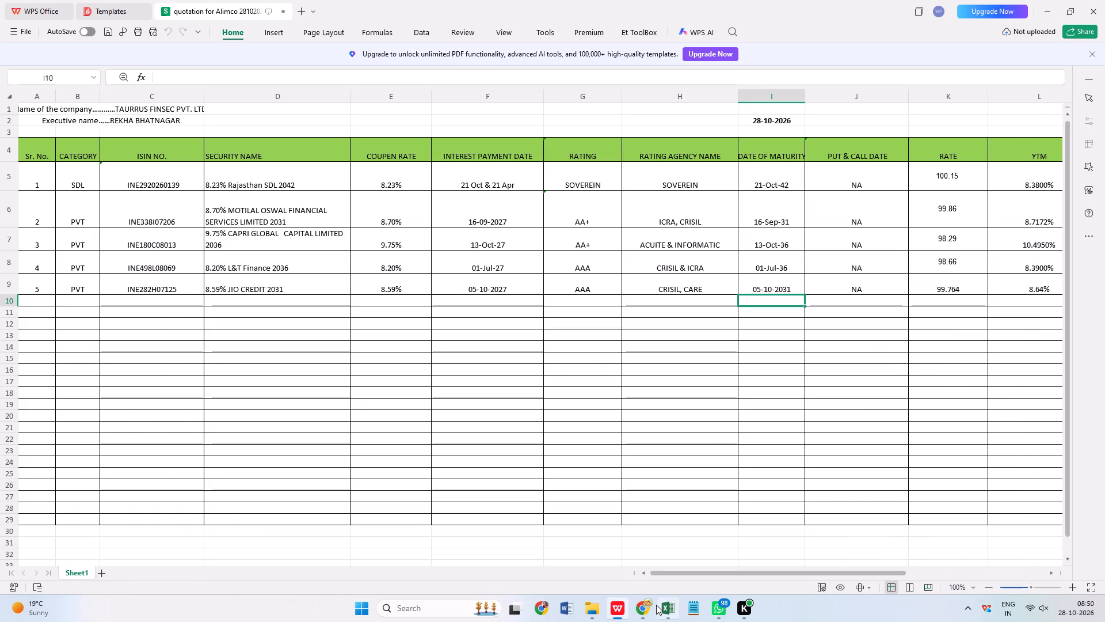
left_click(637, 599)
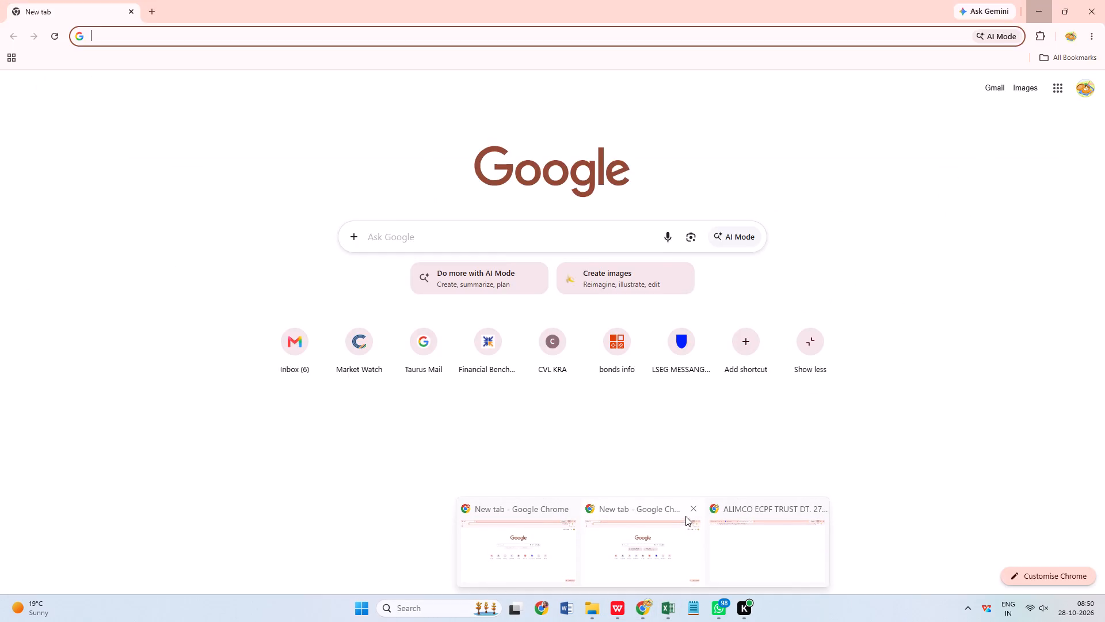
left_click(691, 510)
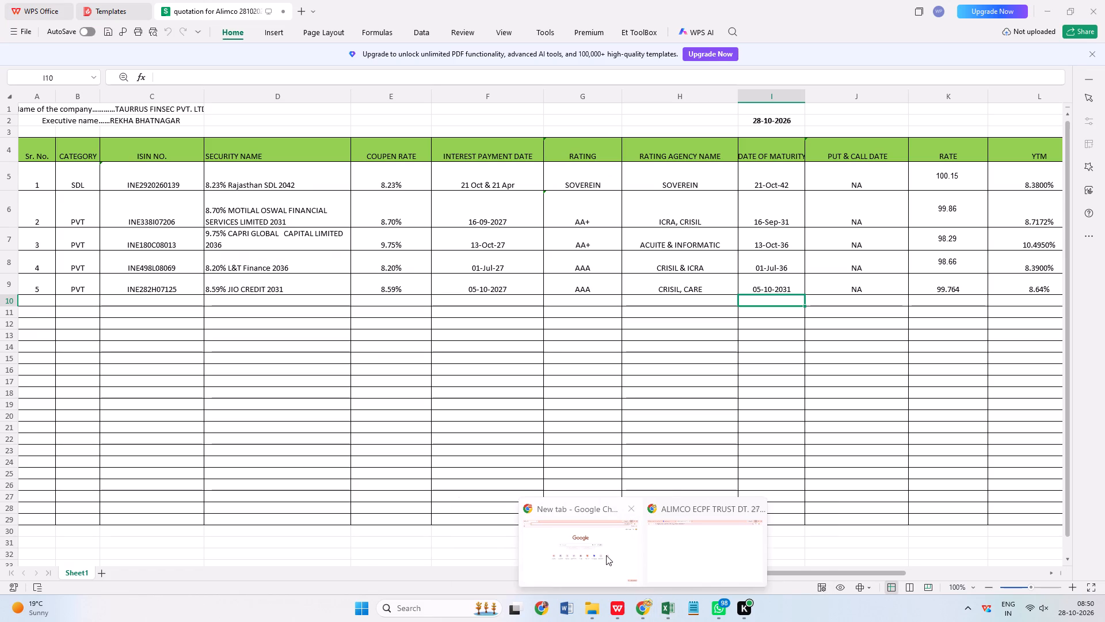
left_click(631, 507)
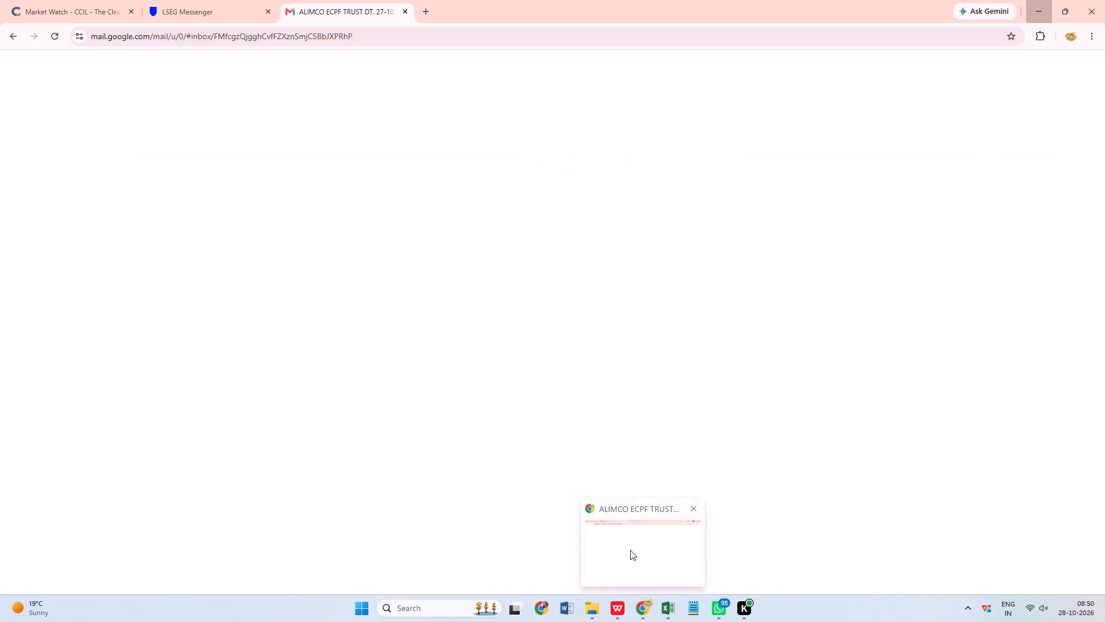
left_click(630, 550)
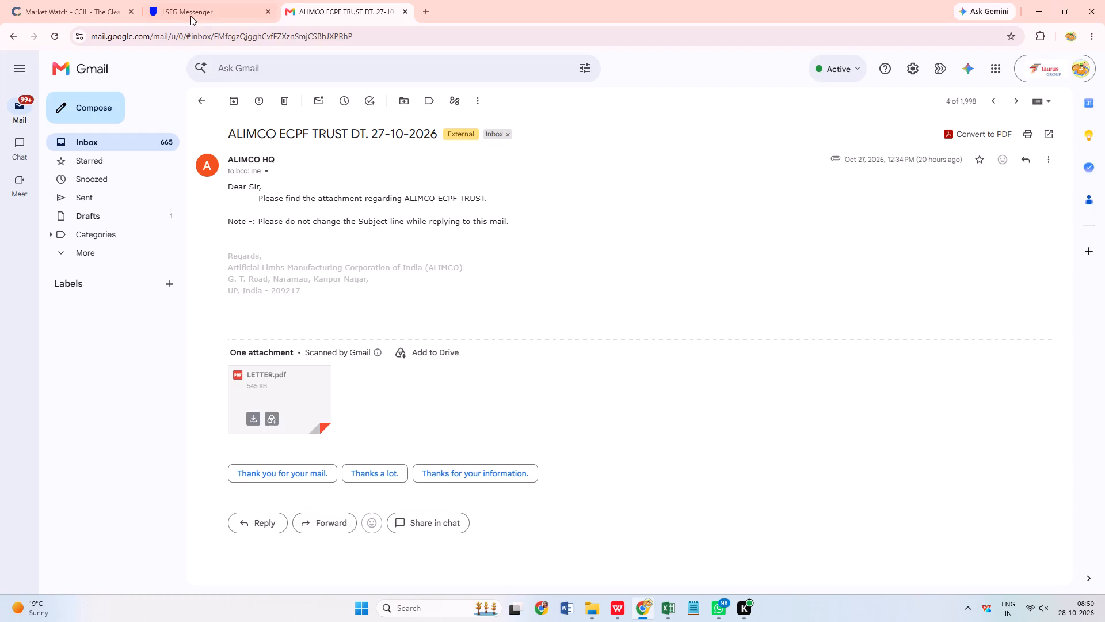
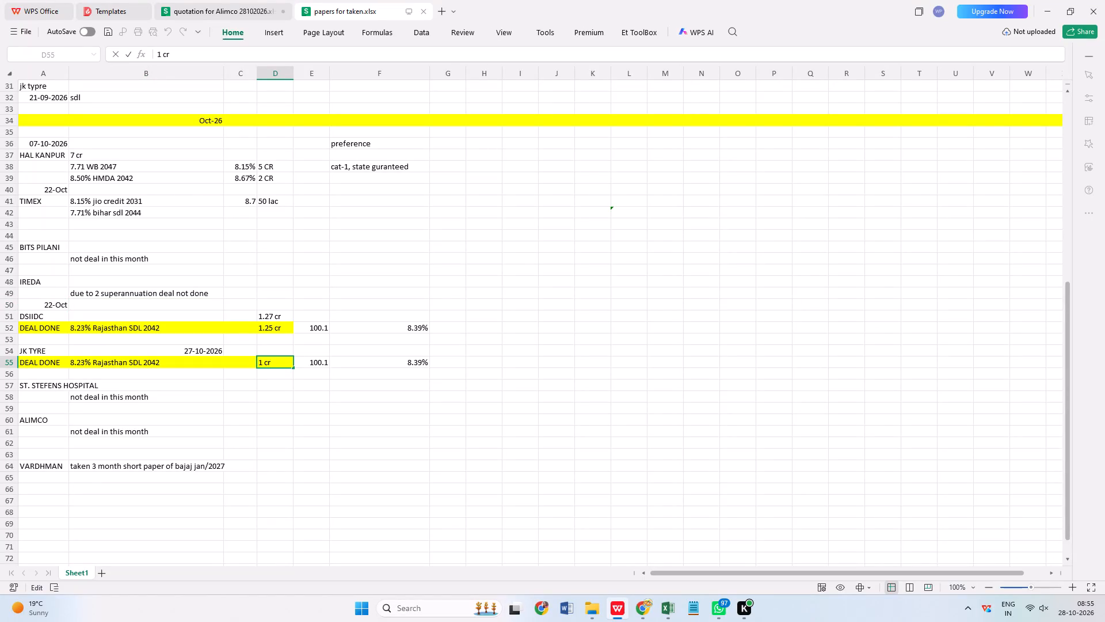
Change the JK Tyre deal amount for 8.23% Rajasthan SDL 2042 in D55 to 1.70.
key("BackSpace")
key("BackSpace")
key("BackSpace")
Enter 1.70 LAC as the amount of JK Tyre's 8.23% Rajasthan SDL 2042 deal in D55.
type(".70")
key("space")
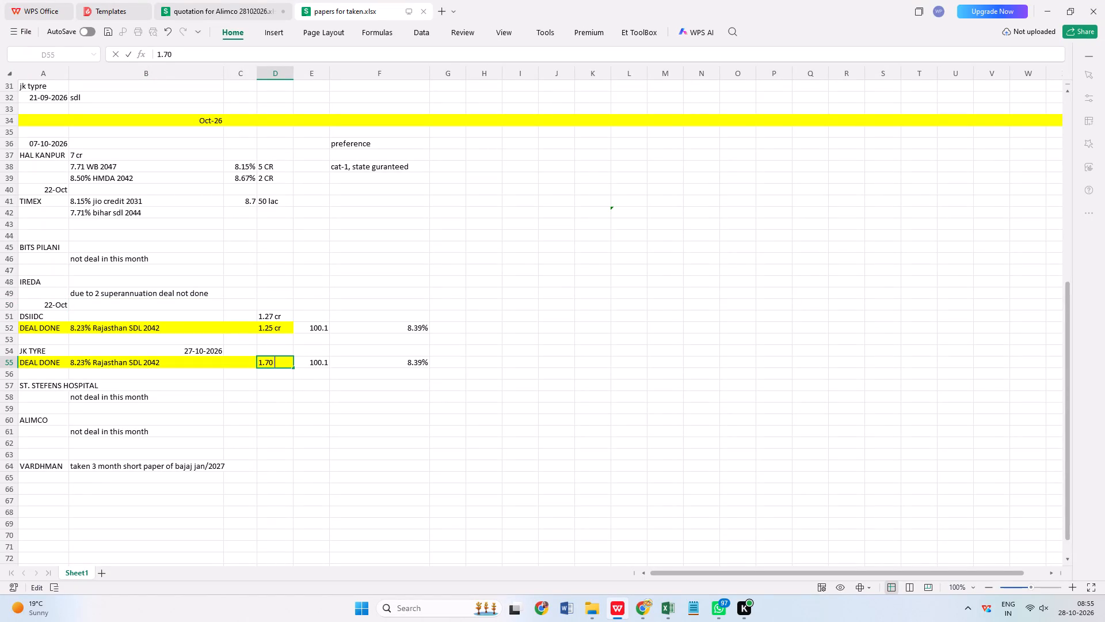
type("LC")
key("BackSpace")
key("BackSpace")
key("l")
key("c")
key("BackSpace")
type("AC")
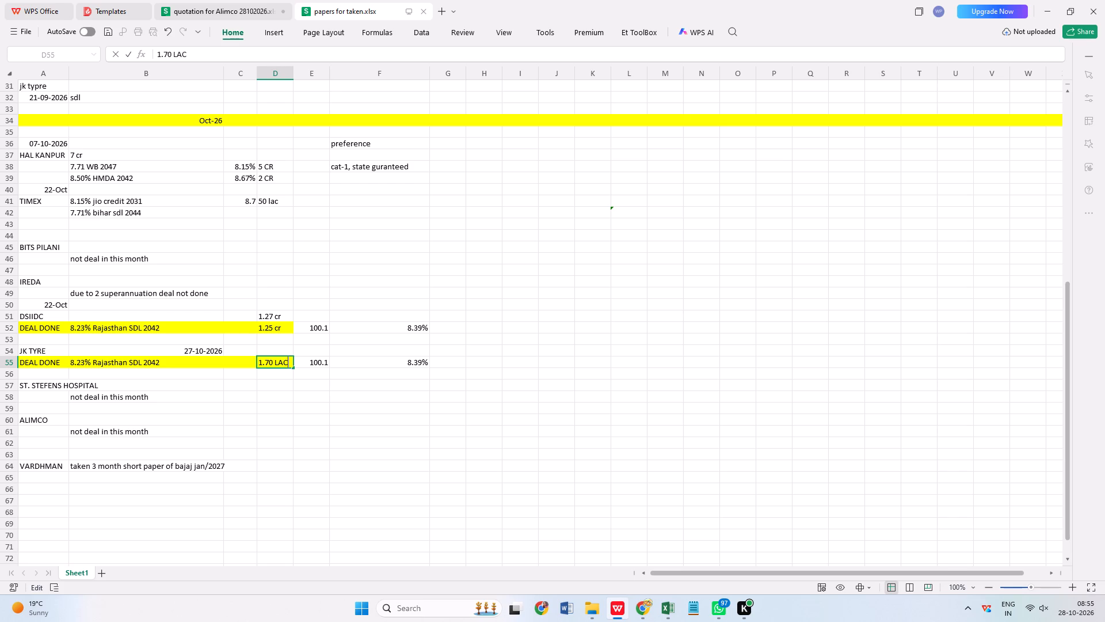
Set the JK Tyre deal's yield in F55 to 8.38% and its price in E55 to 100.16.
left_click(425, 365)
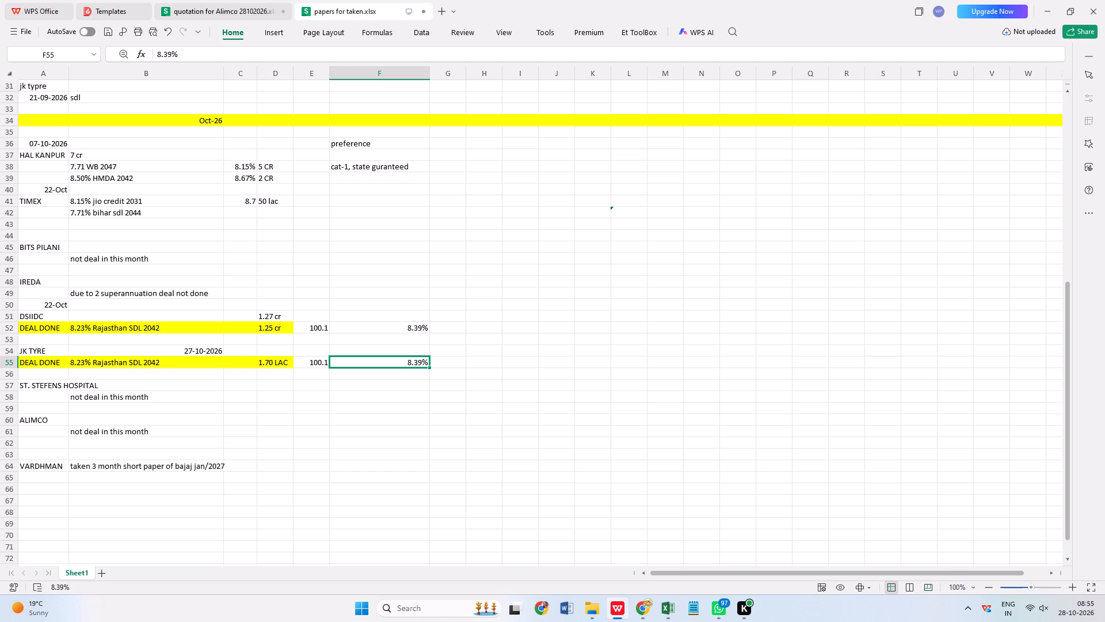
type("8.38")
key("Left")
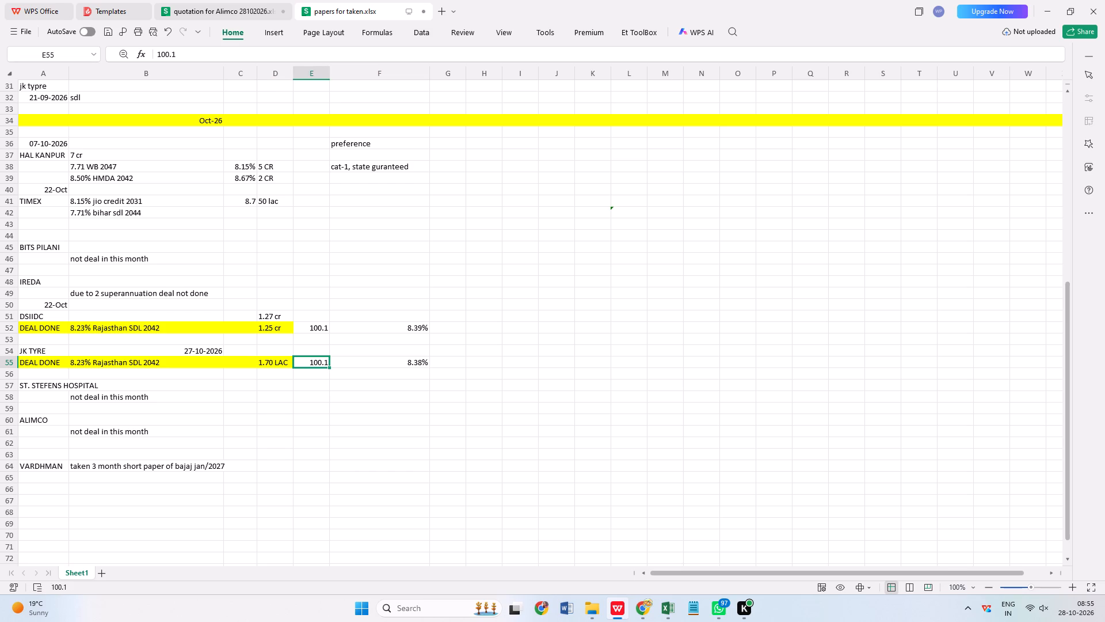
type("100.16")
key("Return")
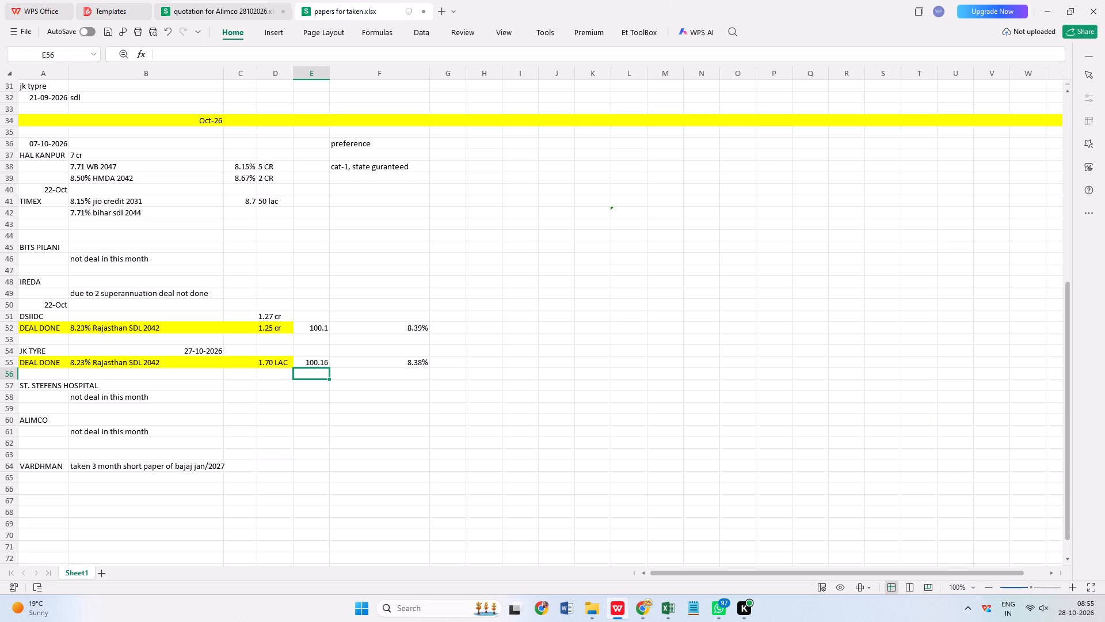
Save the papers for taken workbook with the updated JK Tyre deal.
left_click(12, 30)
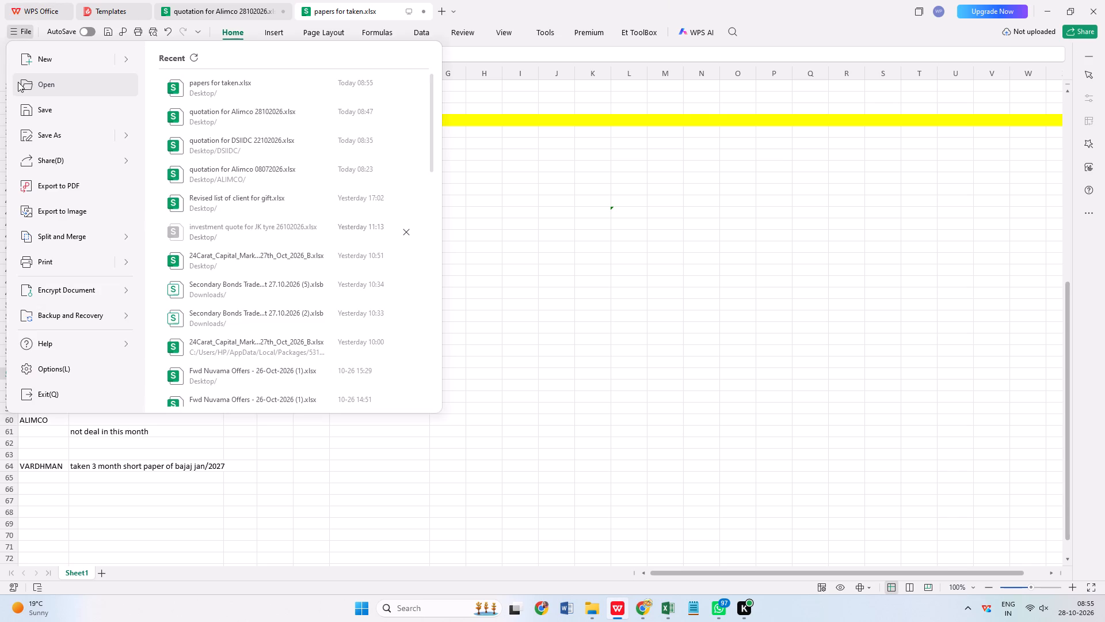
left_click(30, 117)
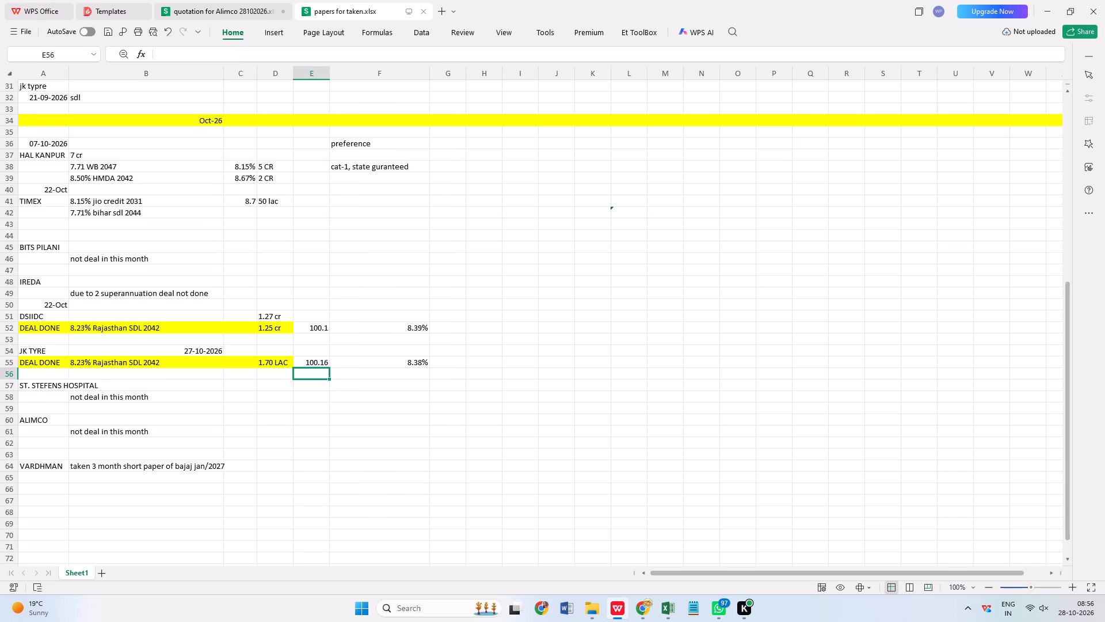
Clear the "not deal in this month" note under ALIMCO in B61.
left_click(142, 427)
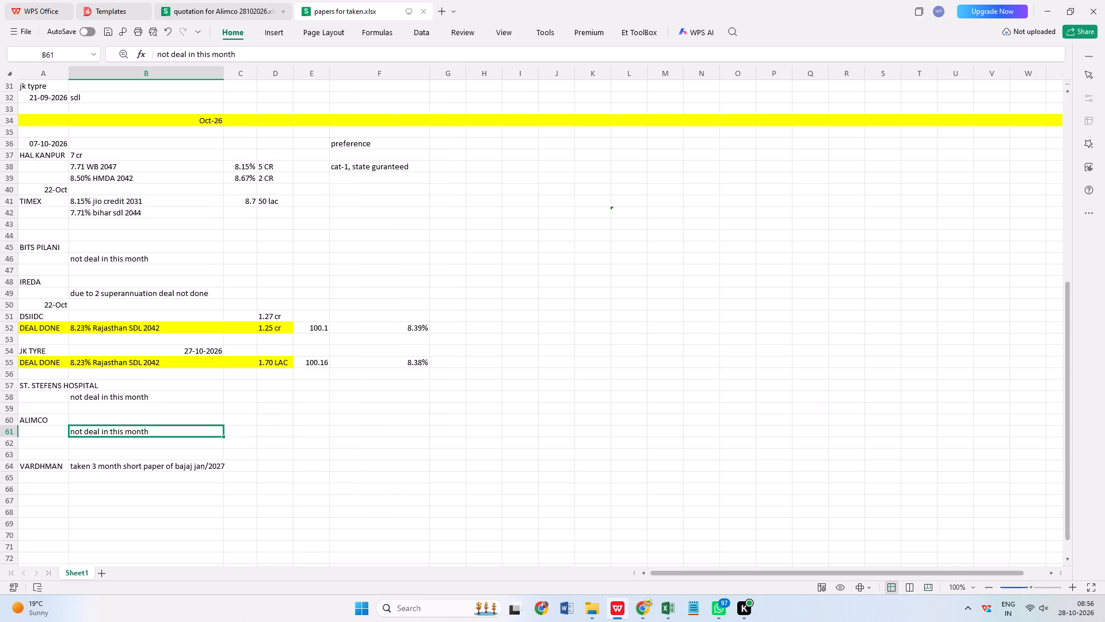
key("Delete")
Save the papers for taken workbook with the ALIMCO note cleared.
left_click(19, 35)
left_click(35, 107)
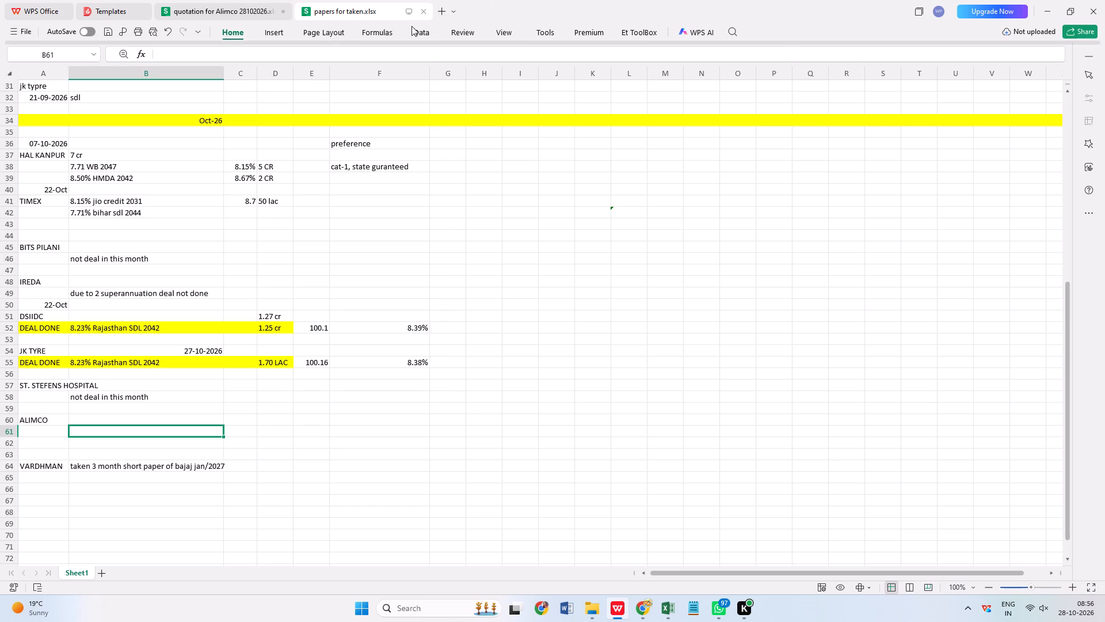
left_click(16, 36)
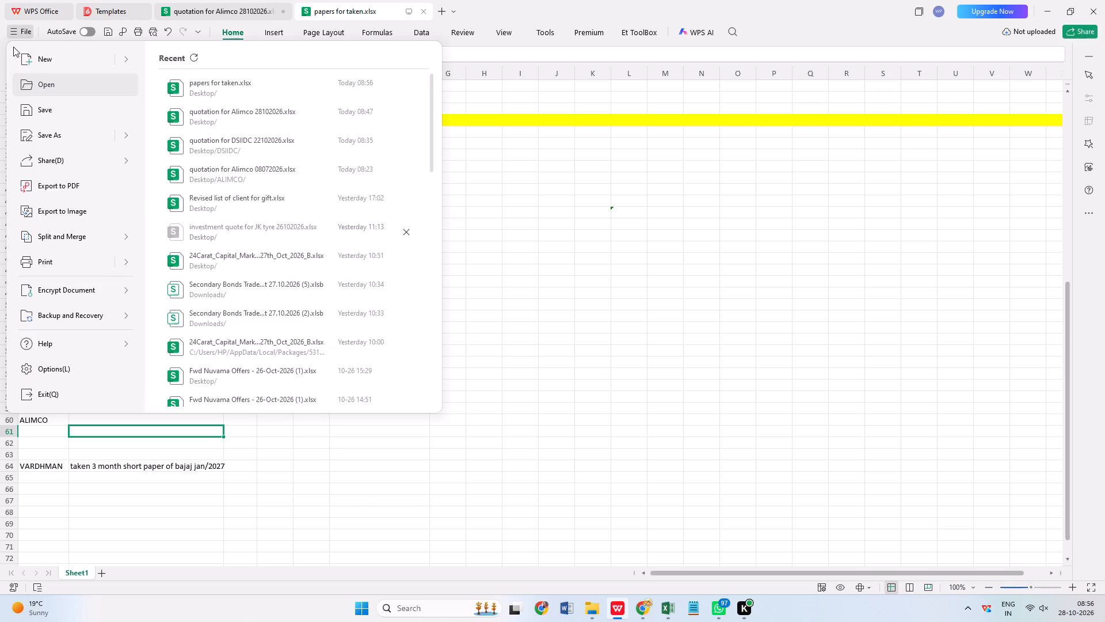
left_click(19, 105)
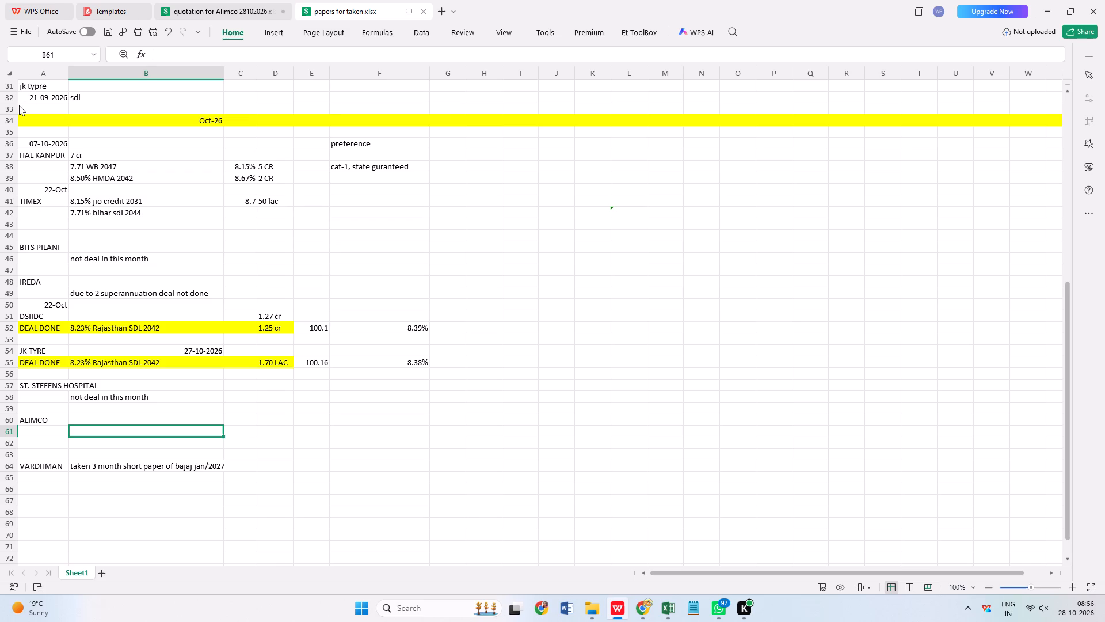
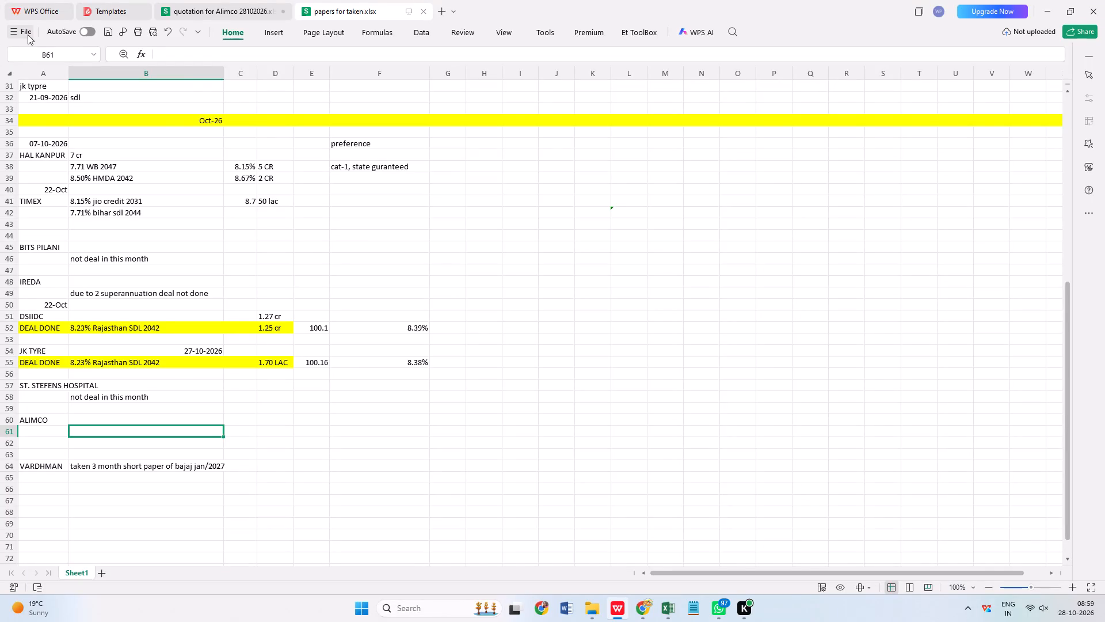
Save the papers for taken workbook once more.
left_click(28, 35)
left_click(31, 103)
Close the spreadsheet program with both the ALIMCO quotation and papers for taken workbooks open.
left_click(1093, 12)
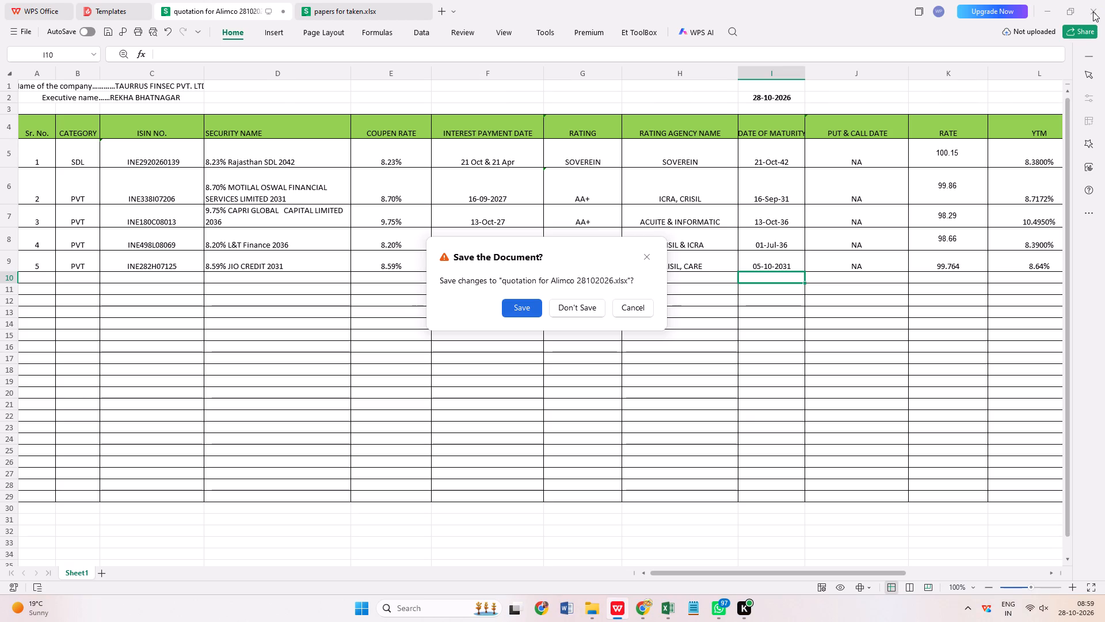
Save the changes to the ALIMCO quotation workbook dated 28102026 while closing it.
left_click(529, 308)
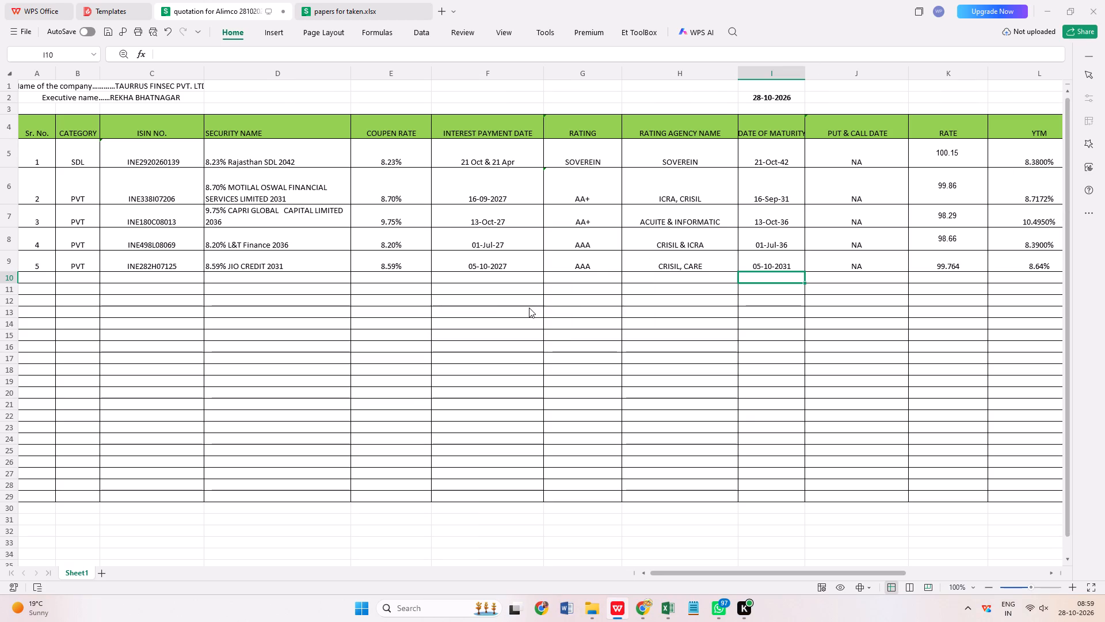
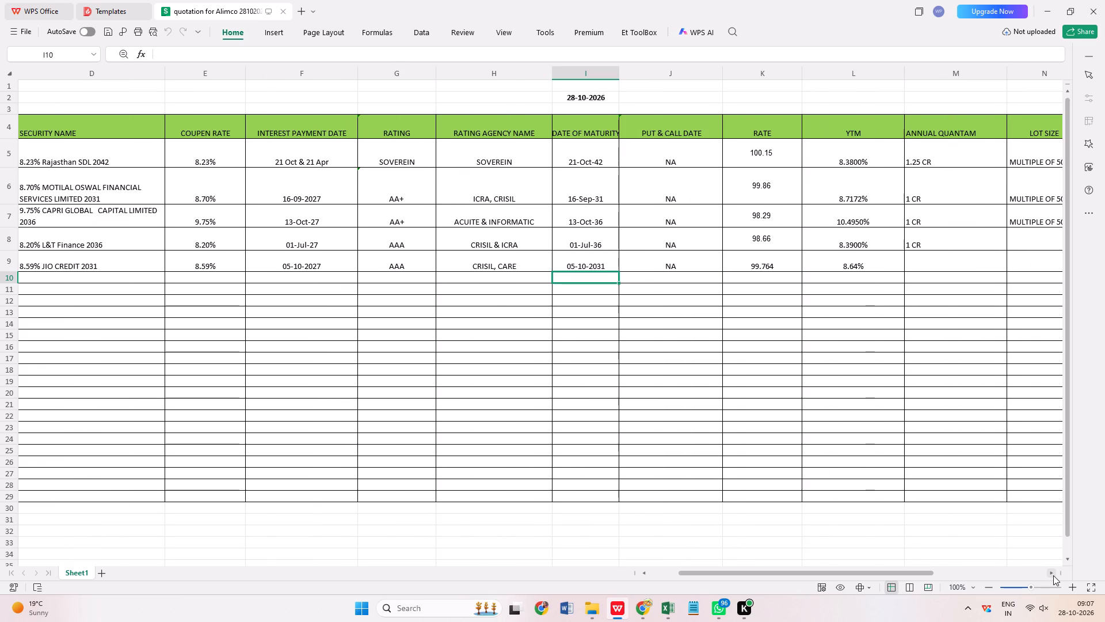
Enter 1 cr as the annual quantum for the 8.59% JIO CREDIT 2031 bond in the quotation.
left_click(955, 265)
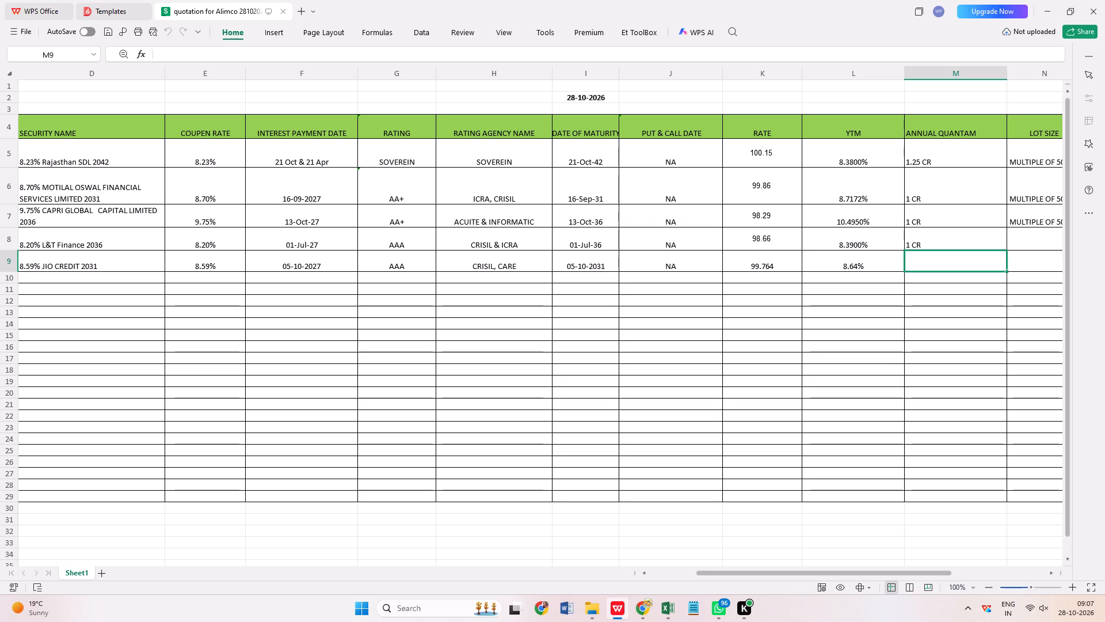
type("1 cr")
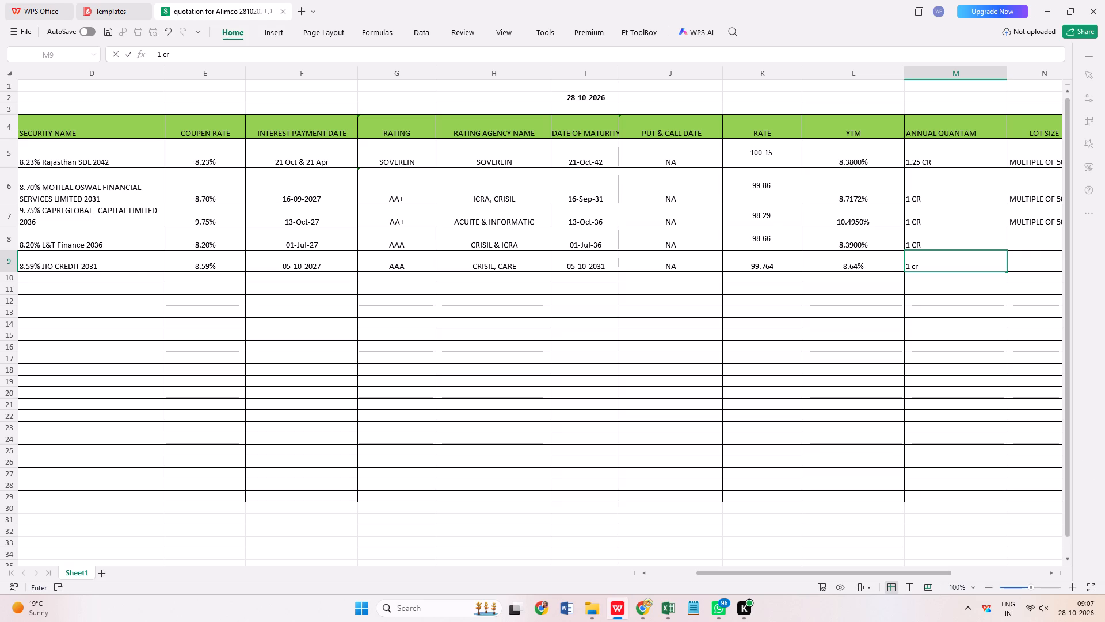
left_click(1049, 575)
left_click(889, 233)
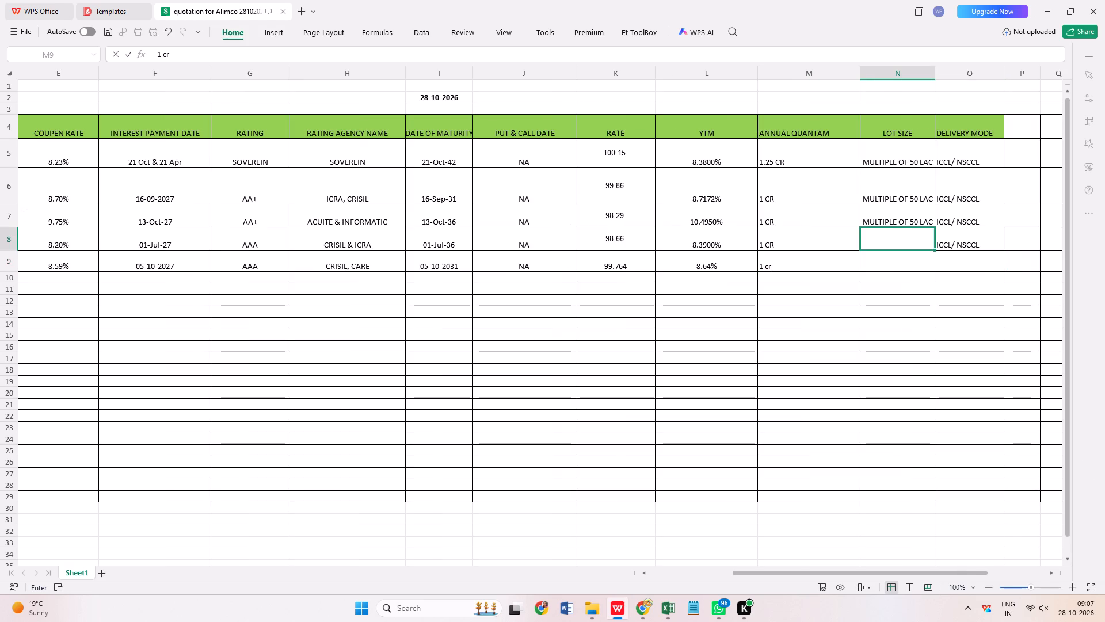
Enter MULTIPLE OF 50 LAC as the lot size for the 8.20% L&T Finance 2036 and 8.59% JIO CREDIT 2031 bonds.
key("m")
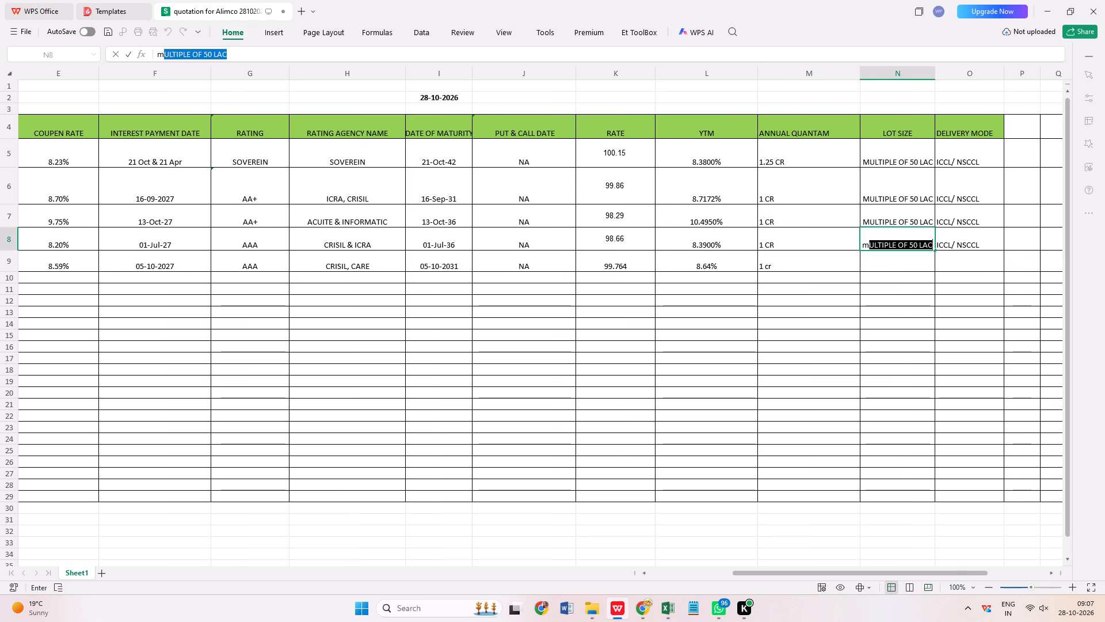
left_click(889, 259)
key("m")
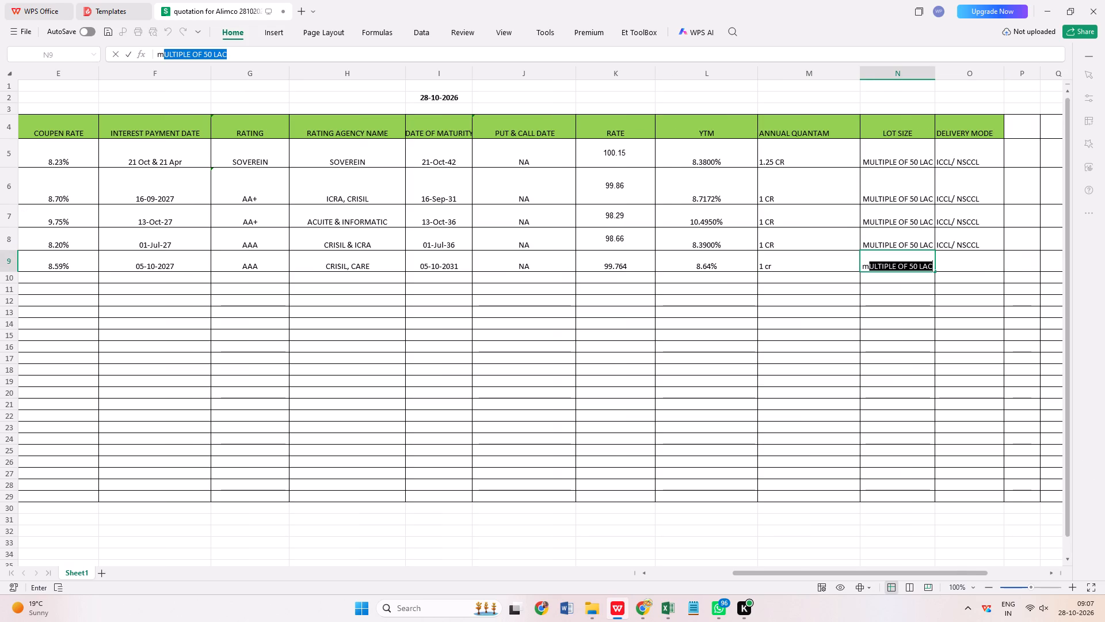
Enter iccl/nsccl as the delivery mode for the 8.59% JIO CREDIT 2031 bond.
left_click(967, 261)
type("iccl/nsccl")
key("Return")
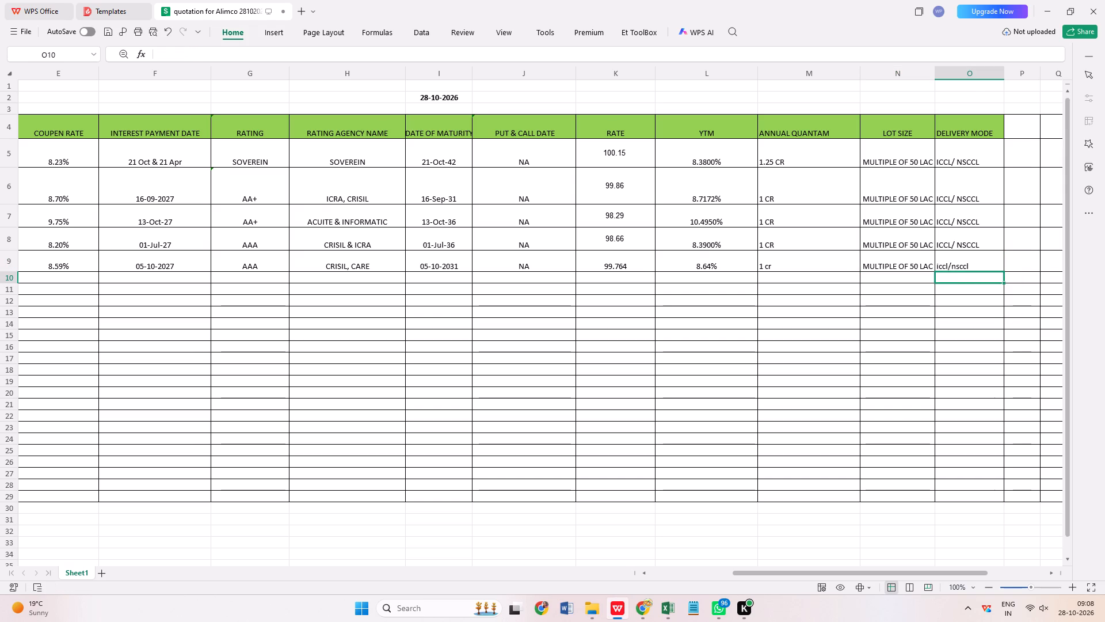
Copy the ICCL/ NSCCL delivery mode from the 8.20% L&T Finance 2036 row into the 8.59% JIO CREDIT 2031 row.
left_click(959, 246)
key("ctrl+c")
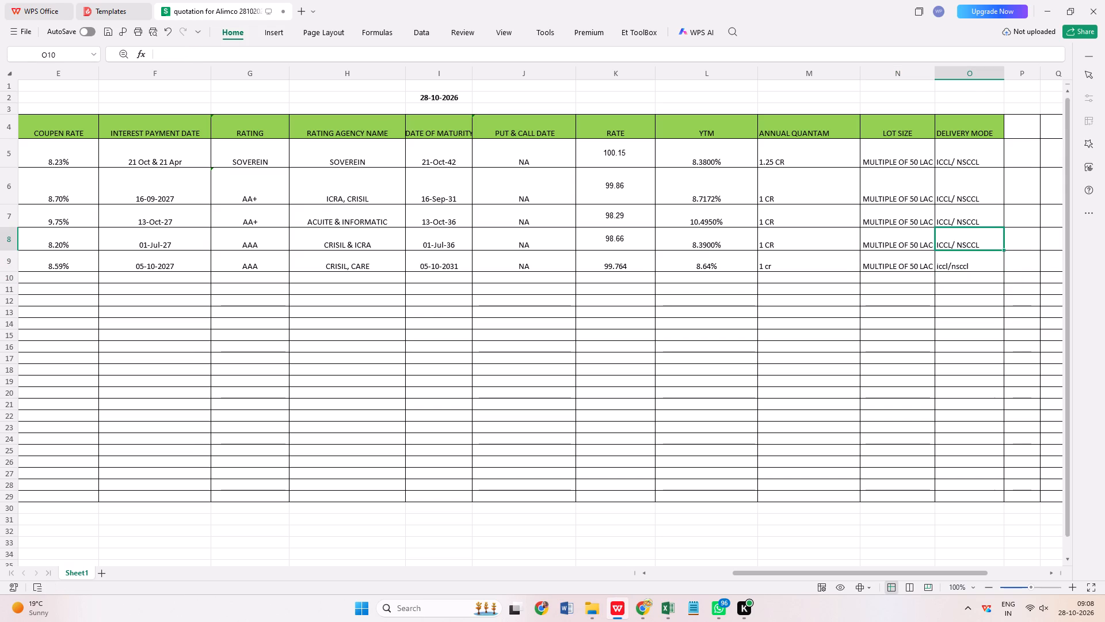
left_click(962, 264)
key("ctrl+v")
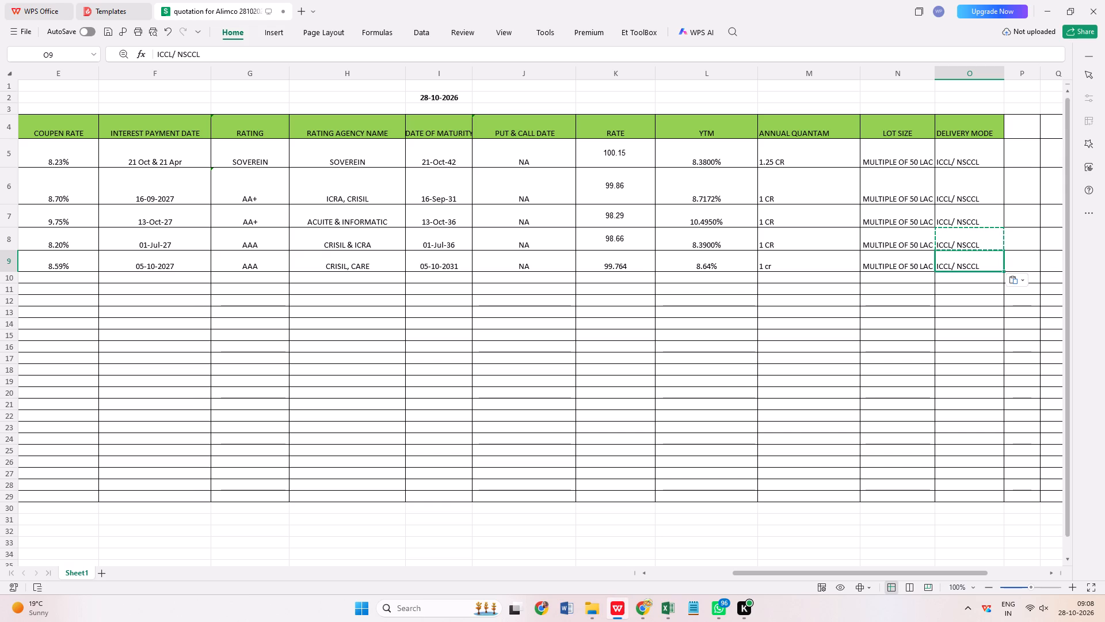
Save the ALIMCO quotation workbook with the JIO CREDIT row filled in.
left_click_drag(842, 573, 756, 575)
left_click_drag(756, 575, 655, 560)
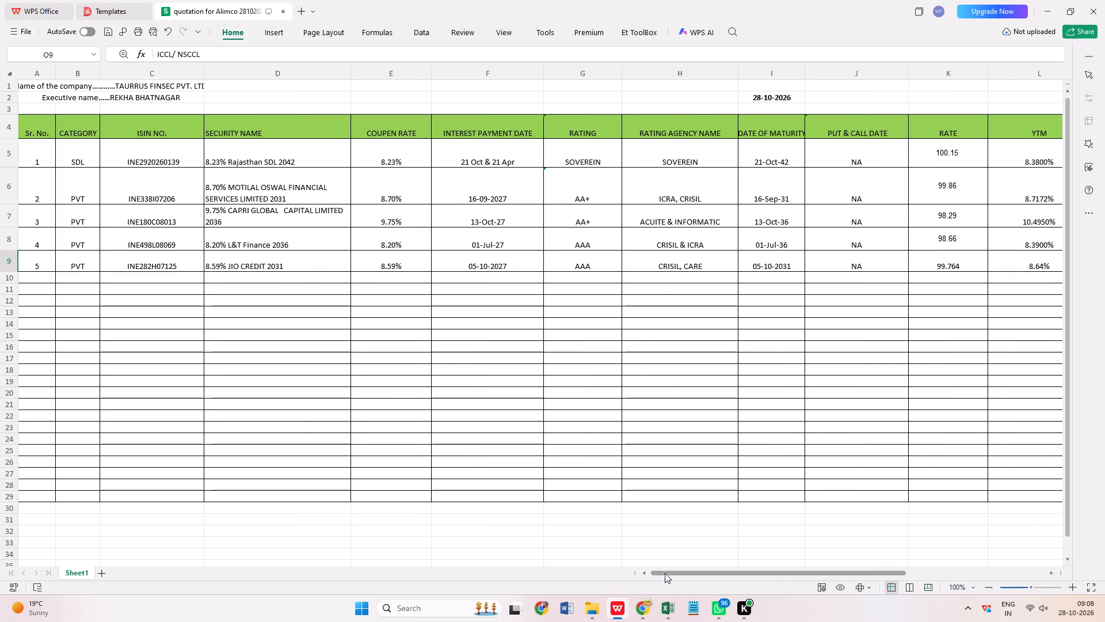
left_click_drag(664, 574, 652, 572)
key("ctrl+s")
key("ctrl+s")
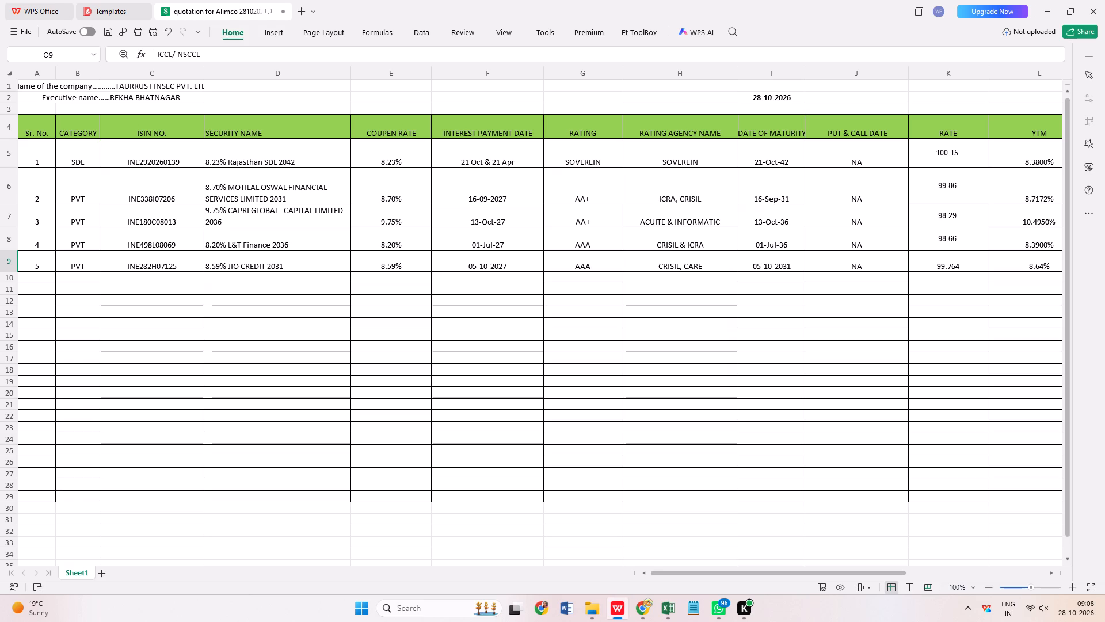
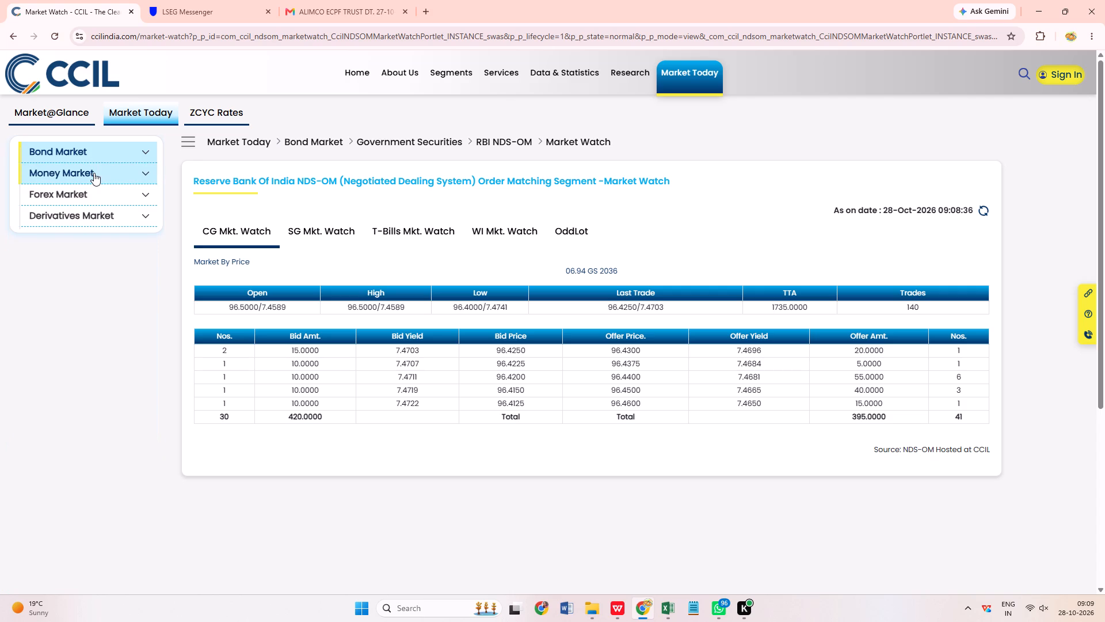
Examine the RBI NDS-CALL home page under Money Market, Call on the CCIL site.
left_click(94, 173)
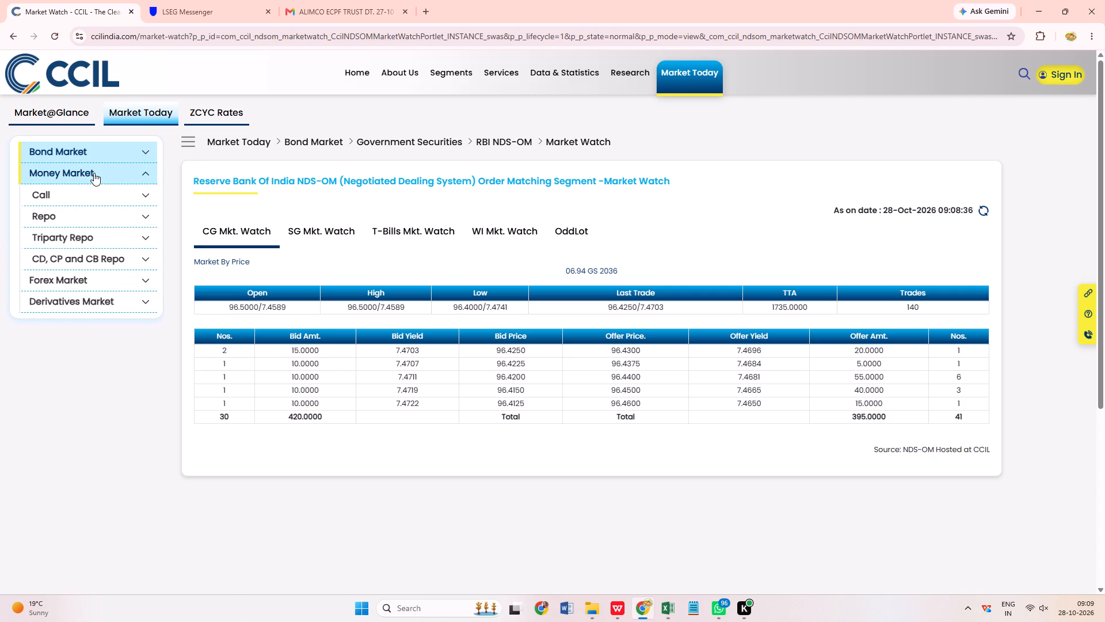
left_click(89, 197)
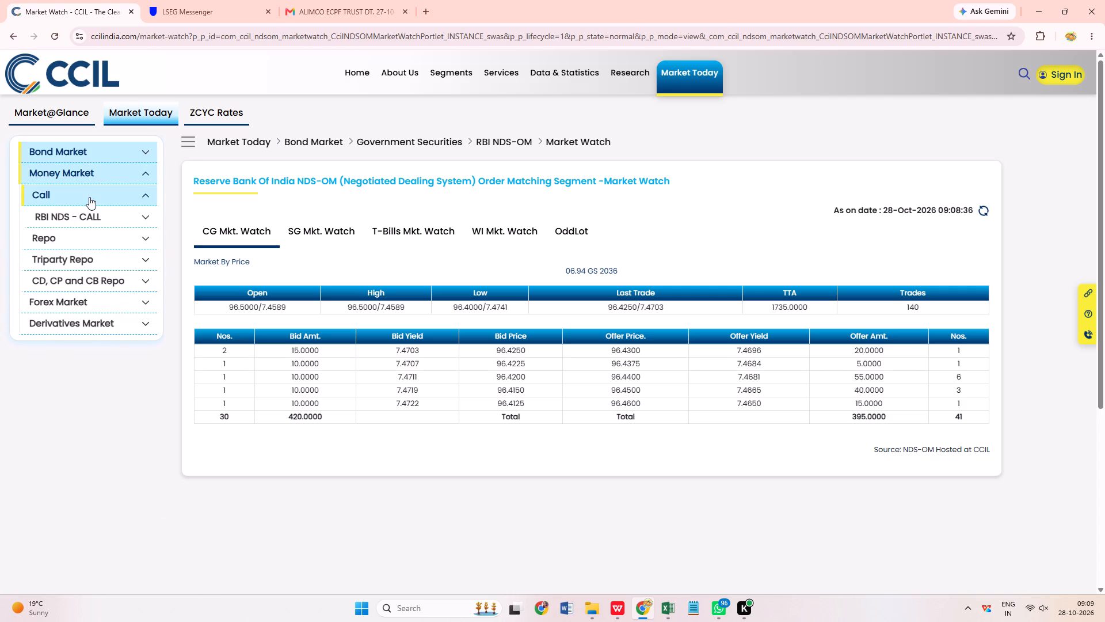
left_click(86, 215)
left_click(86, 238)
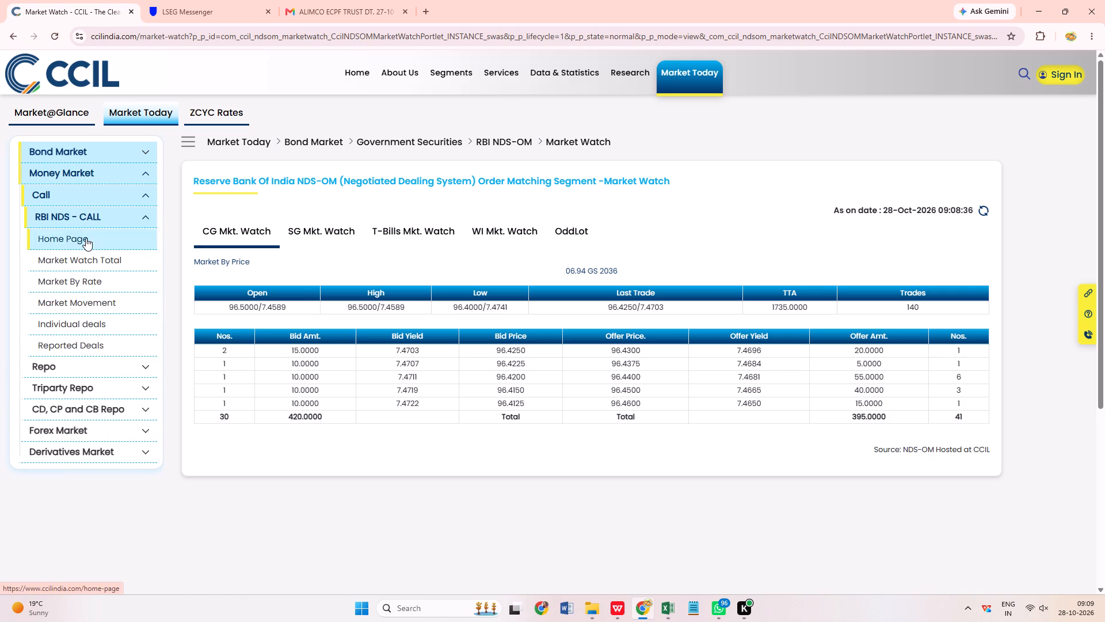
left_click(87, 266)
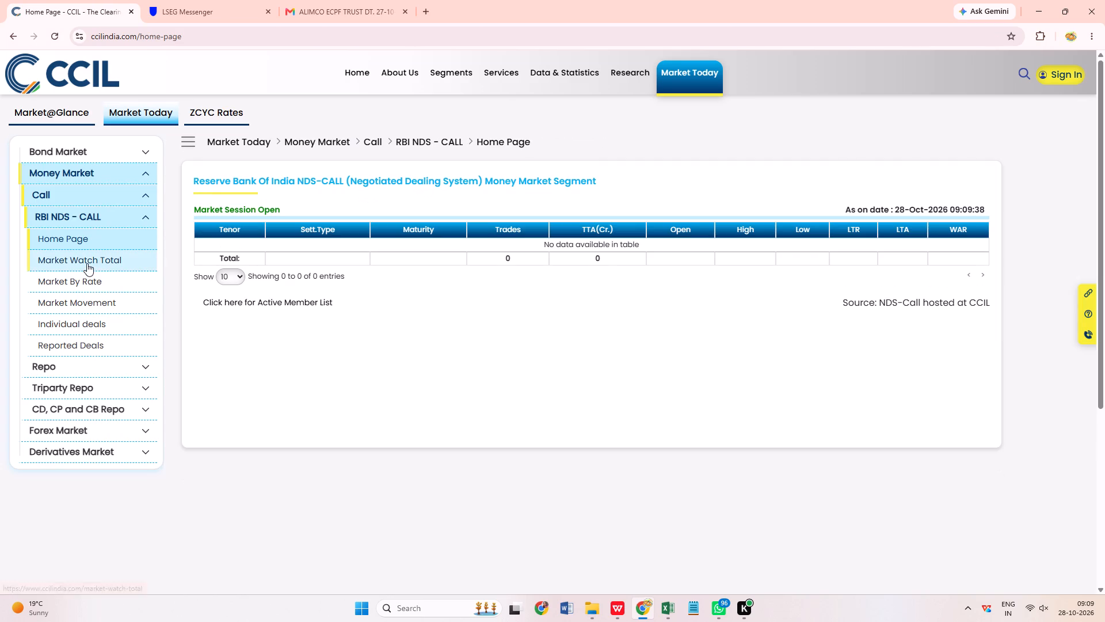
left_click(79, 241)
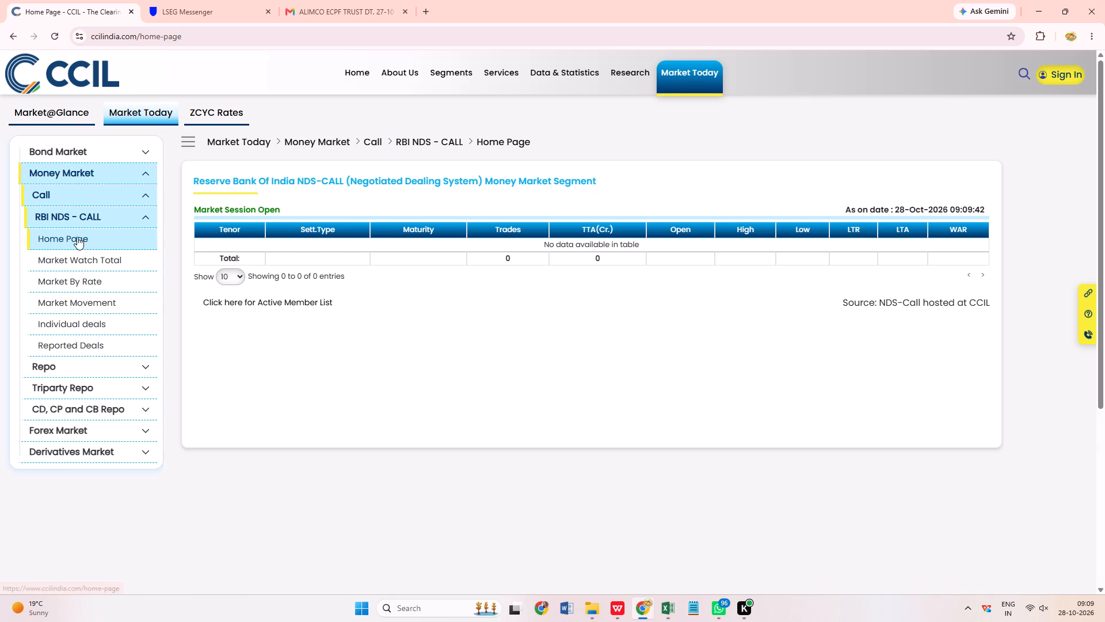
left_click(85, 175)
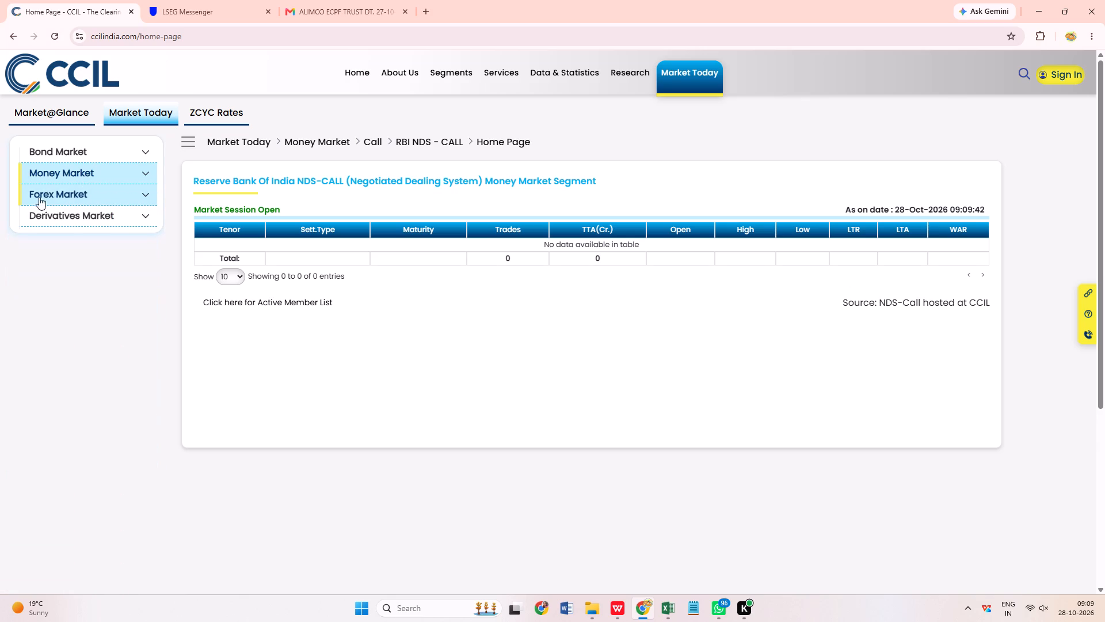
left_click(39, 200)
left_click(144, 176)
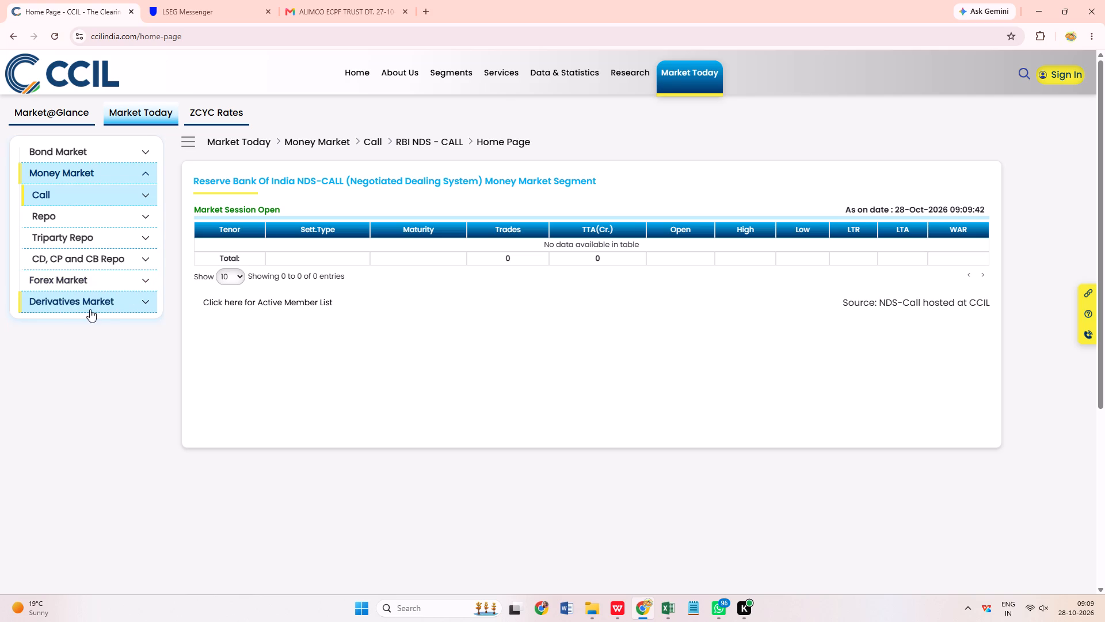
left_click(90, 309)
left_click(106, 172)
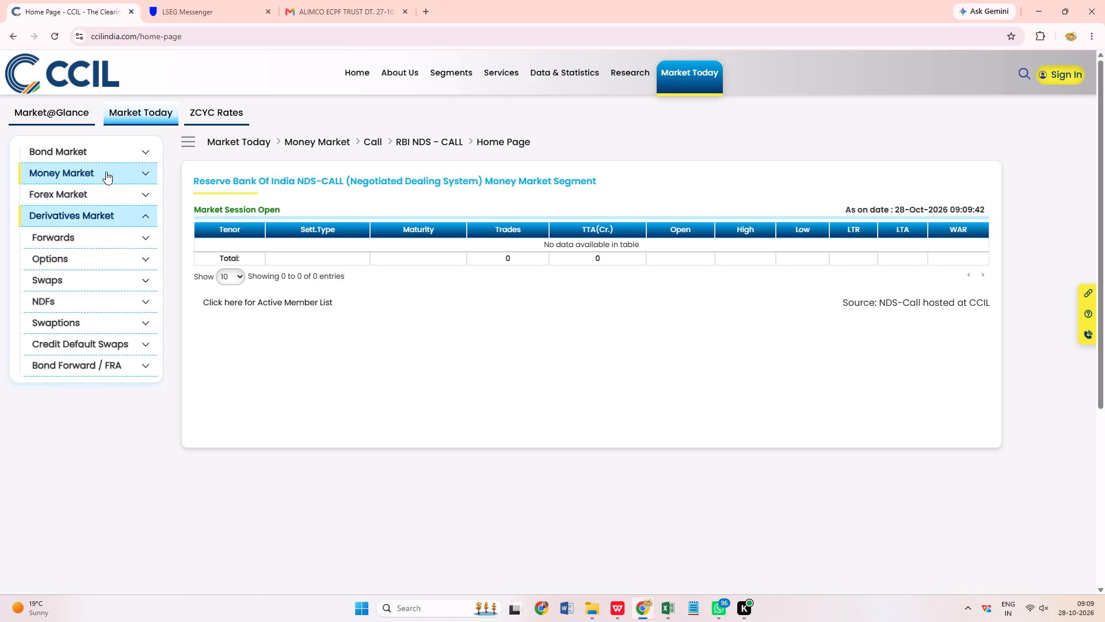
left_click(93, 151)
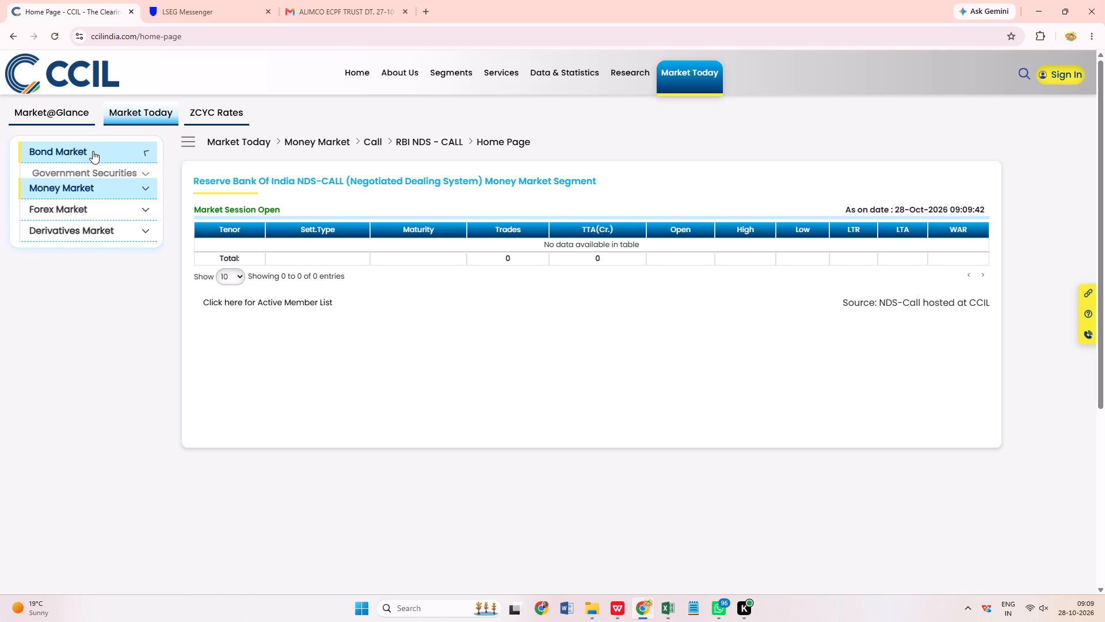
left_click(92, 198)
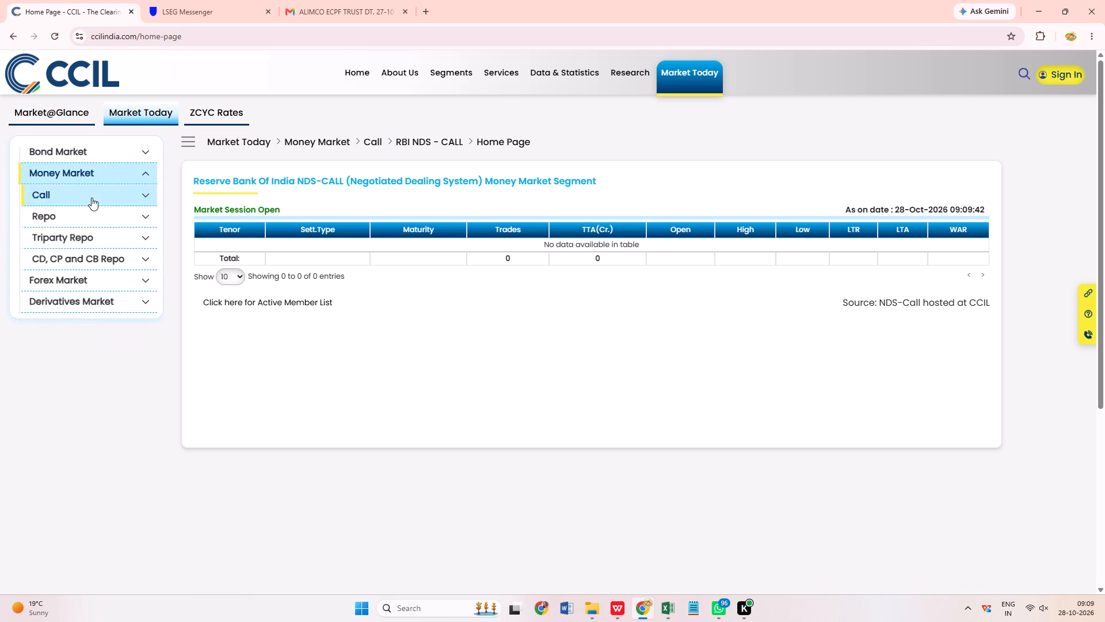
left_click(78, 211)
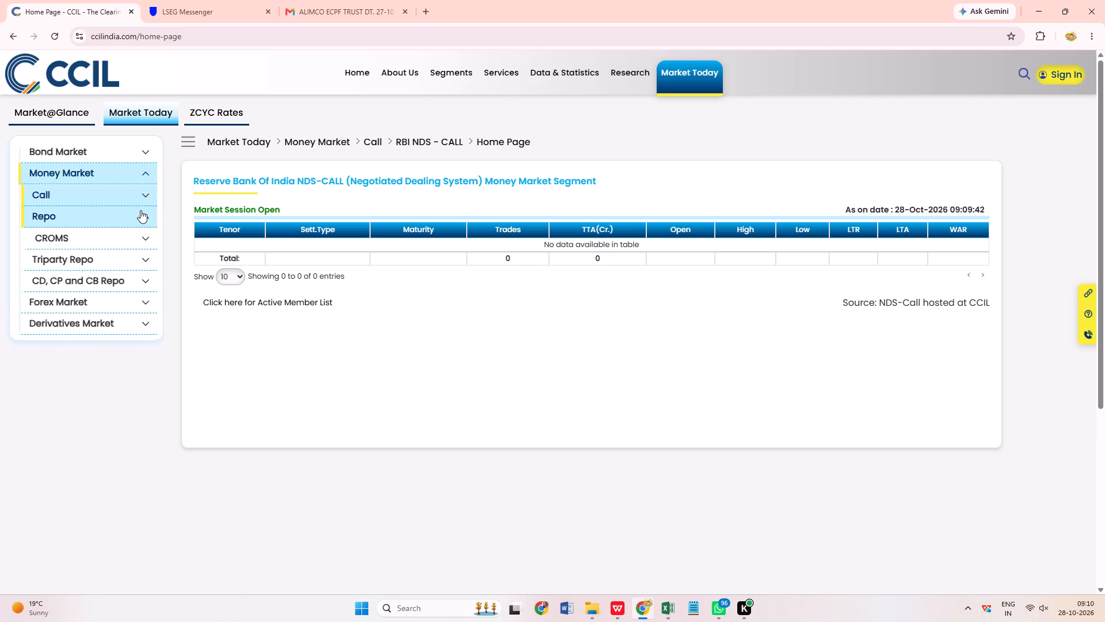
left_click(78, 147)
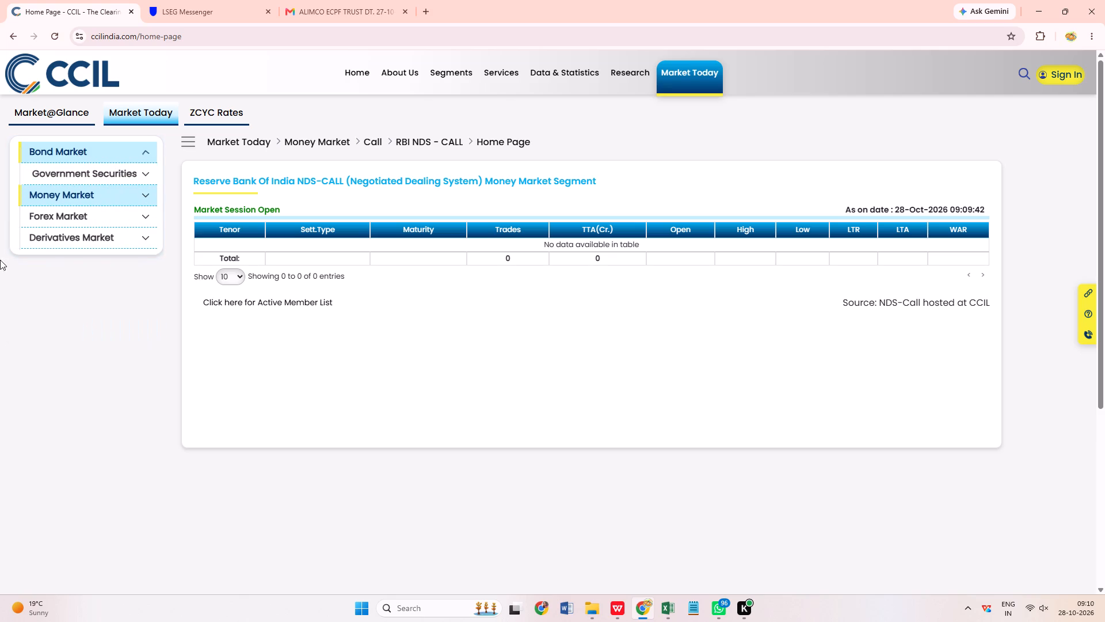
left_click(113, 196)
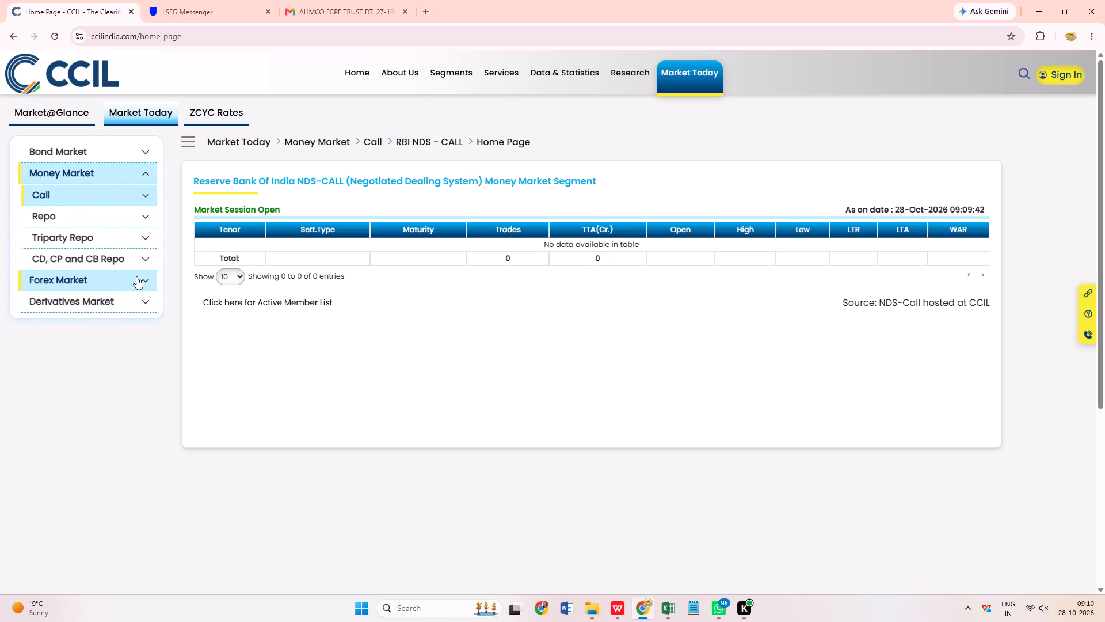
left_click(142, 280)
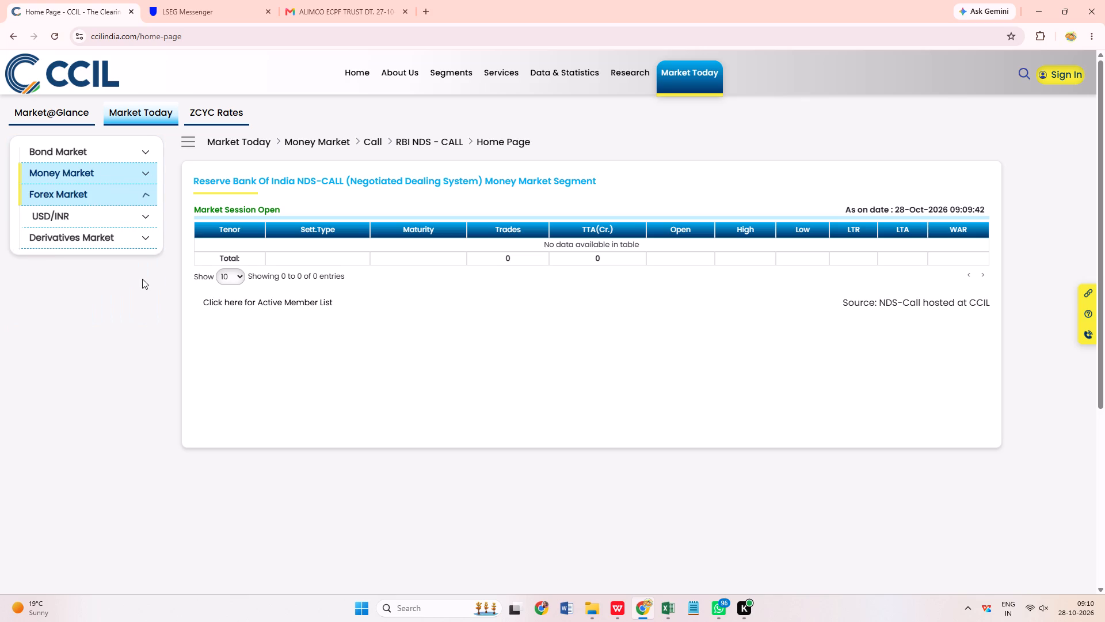
Examine the RBI NDS-OM home page for government securities in the Bond Market section.
left_click(93, 142)
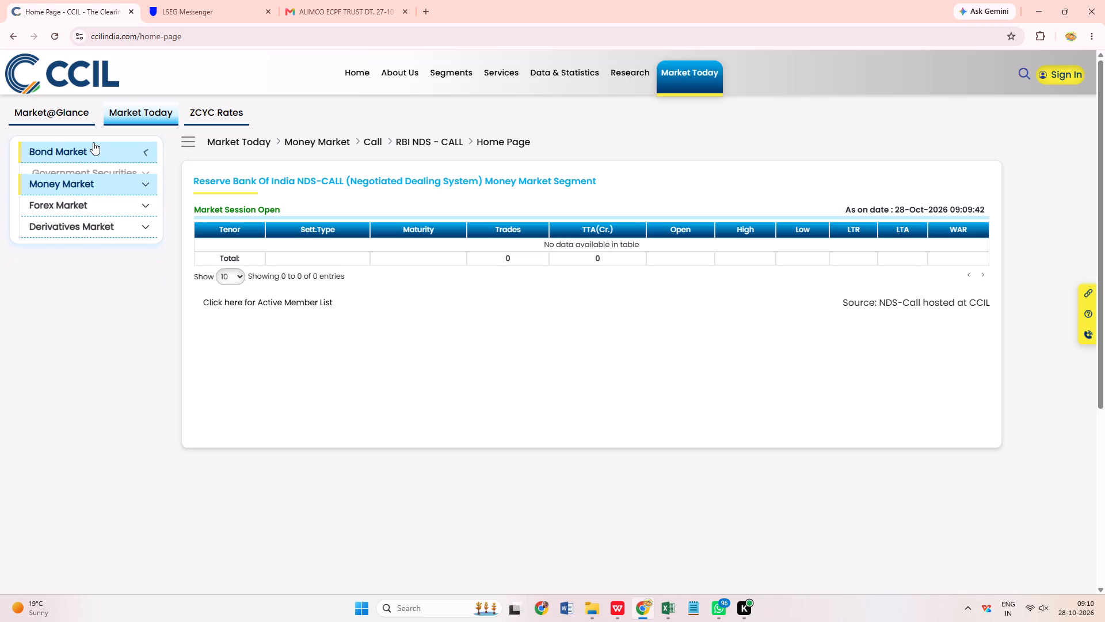
left_click(98, 173)
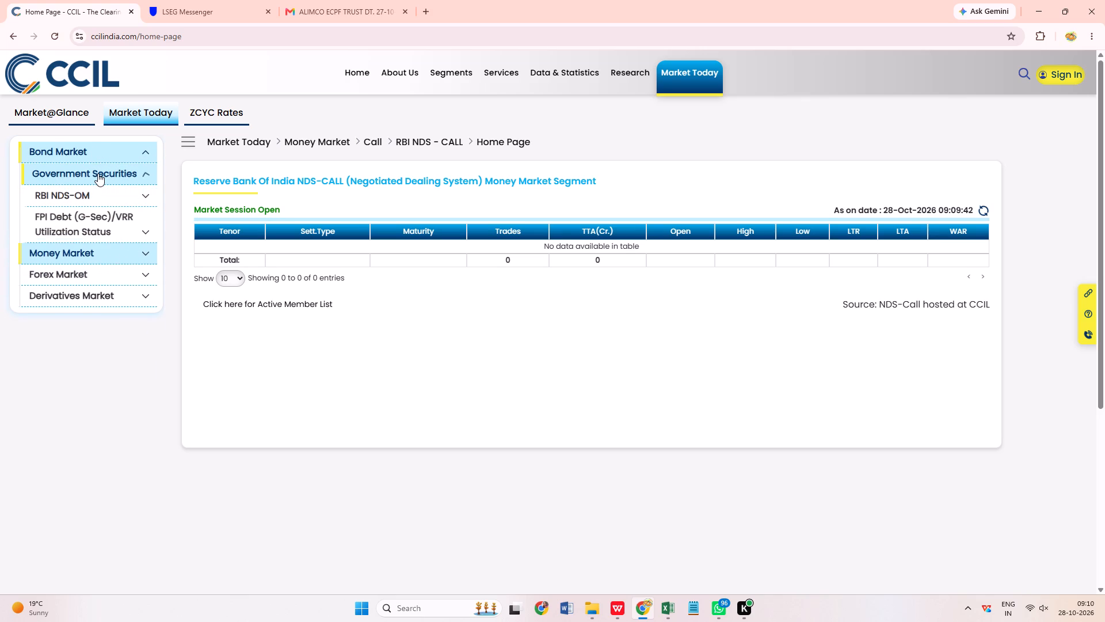
left_click(93, 201)
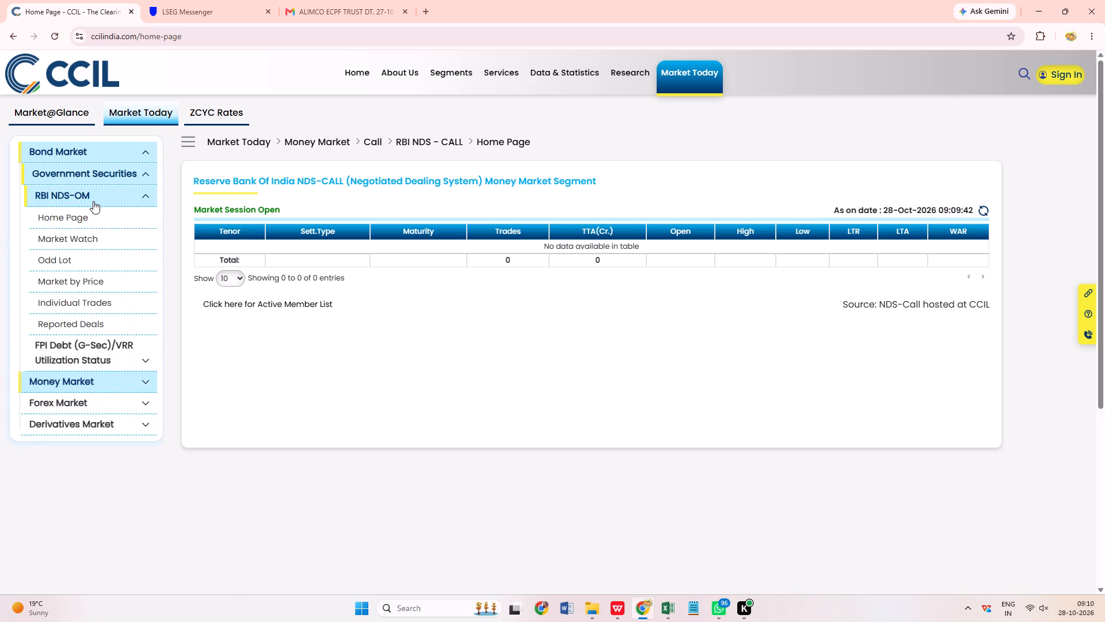
left_click(89, 215)
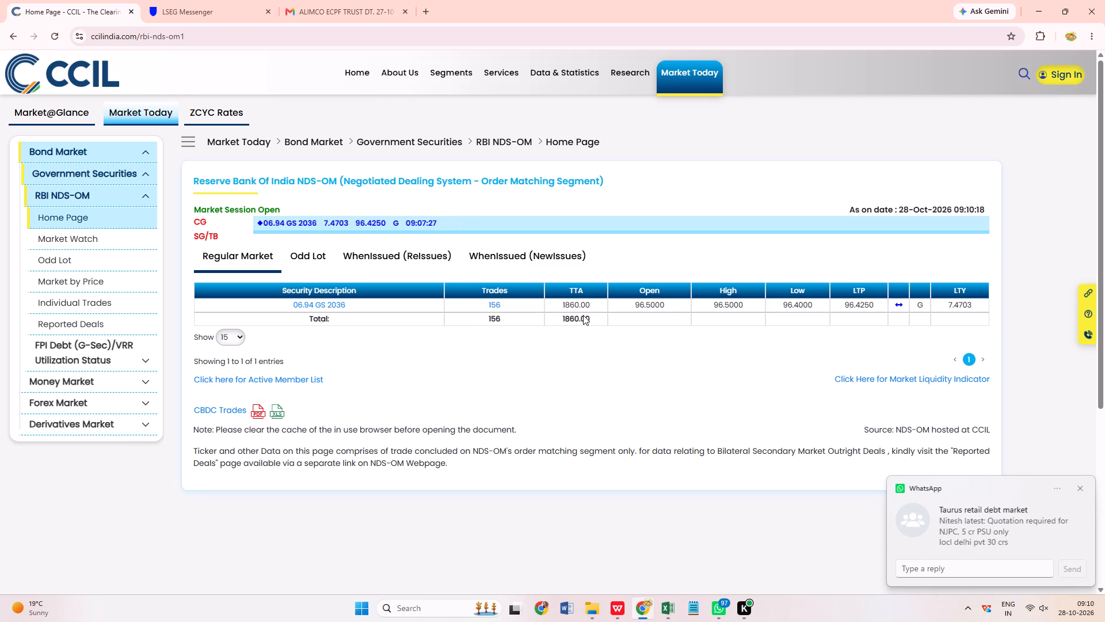
Examine the Market By Price bids and offers for the 06.94 GS 2036 security.
left_click(333, 307)
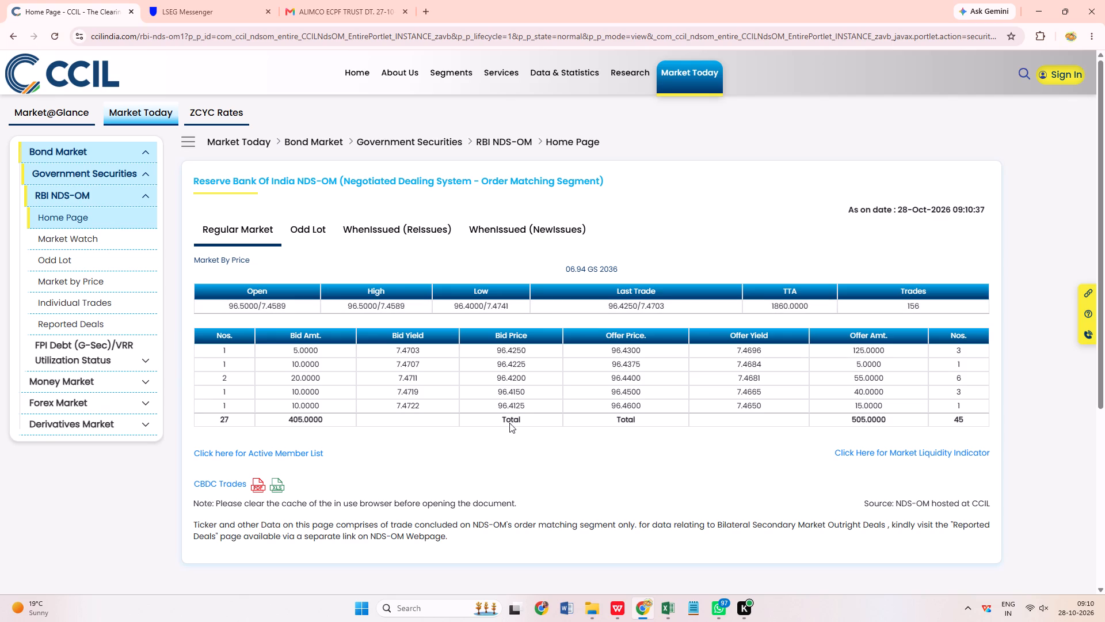
Download the CBDC Trades file in Excel format from the RBI NDS-OM home page.
left_click(275, 487)
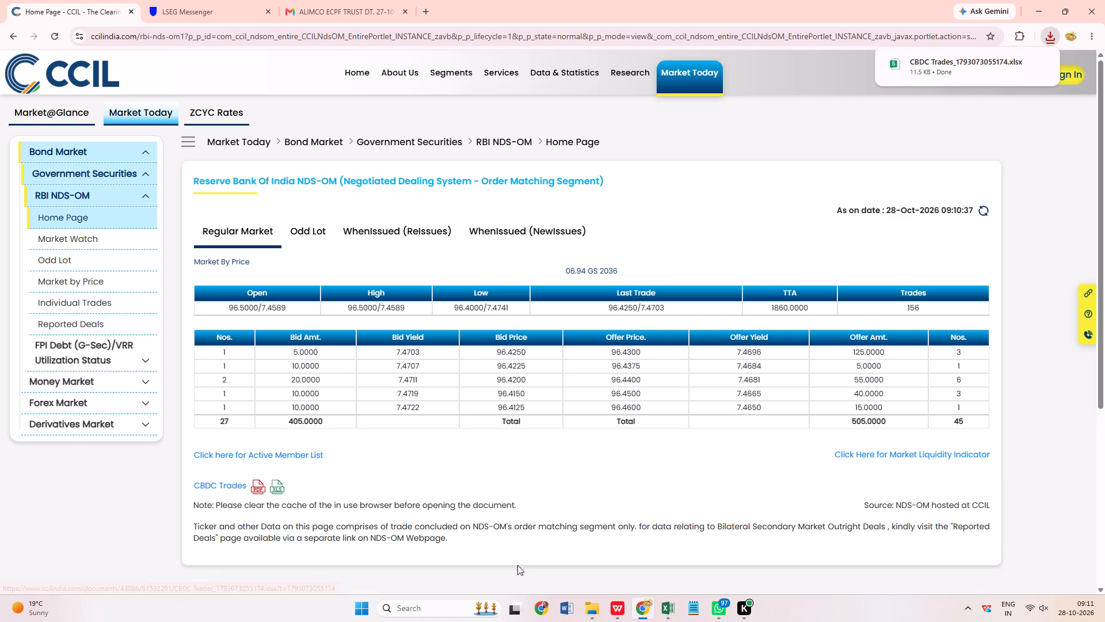
Switch to WPS Office and review the security names of the bonds listed in the ALIMCO quotation.
left_click(620, 608)
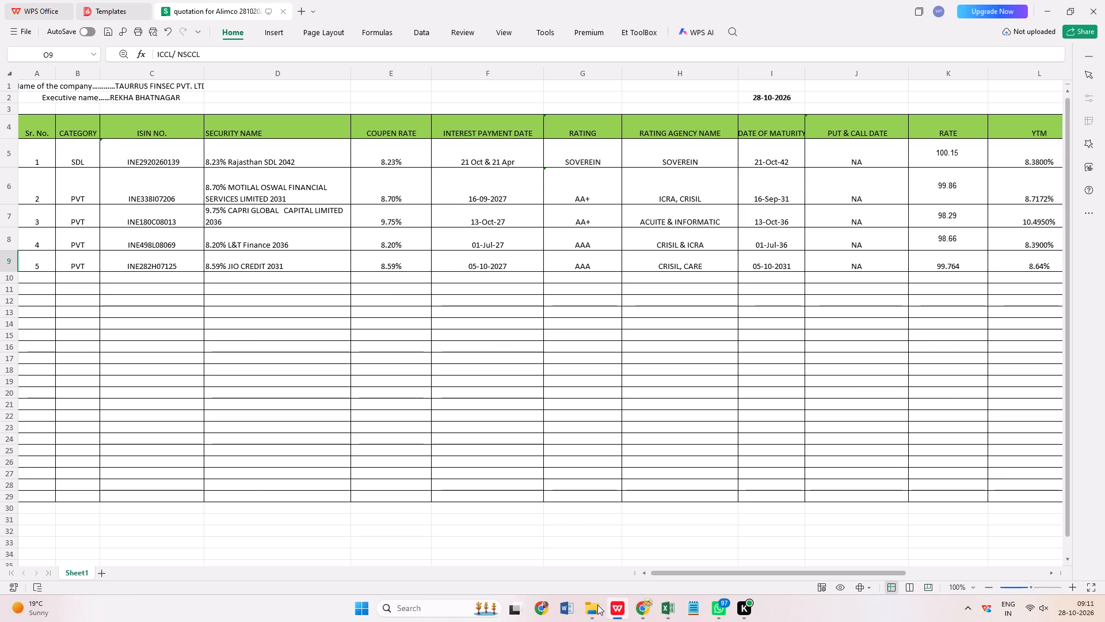
left_click(298, 155)
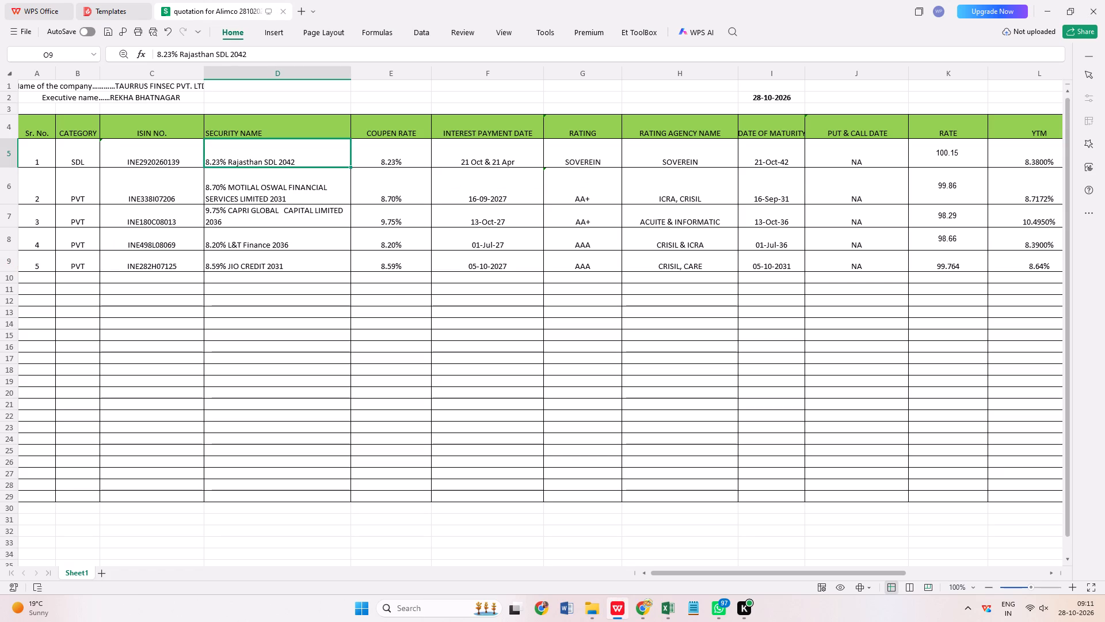
left_click(318, 191)
left_click(304, 222)
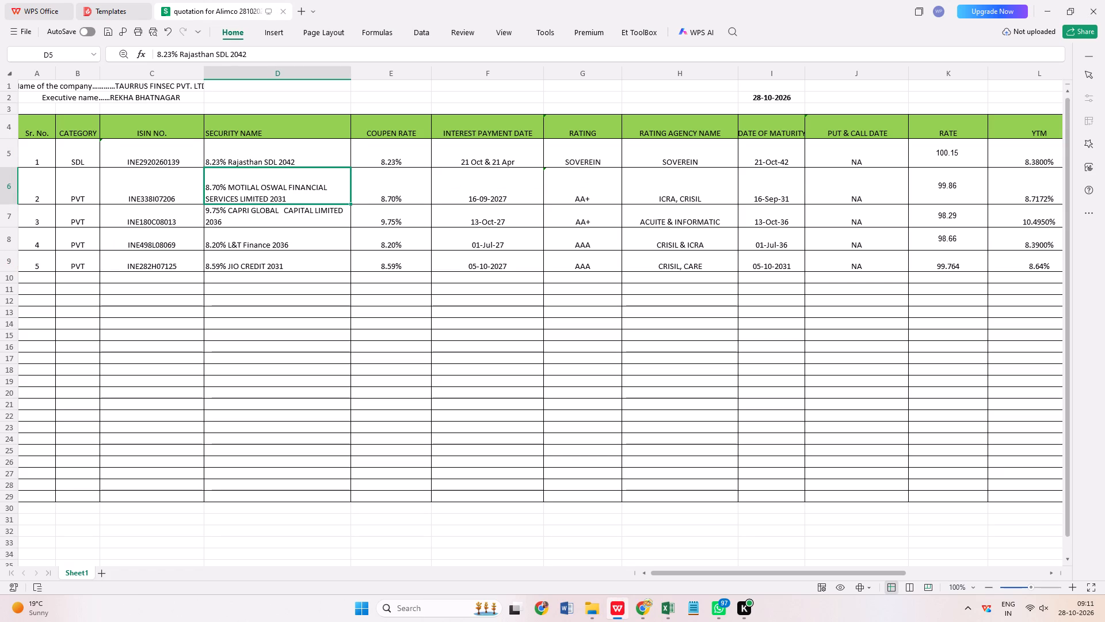
left_click(298, 247)
left_click(296, 266)
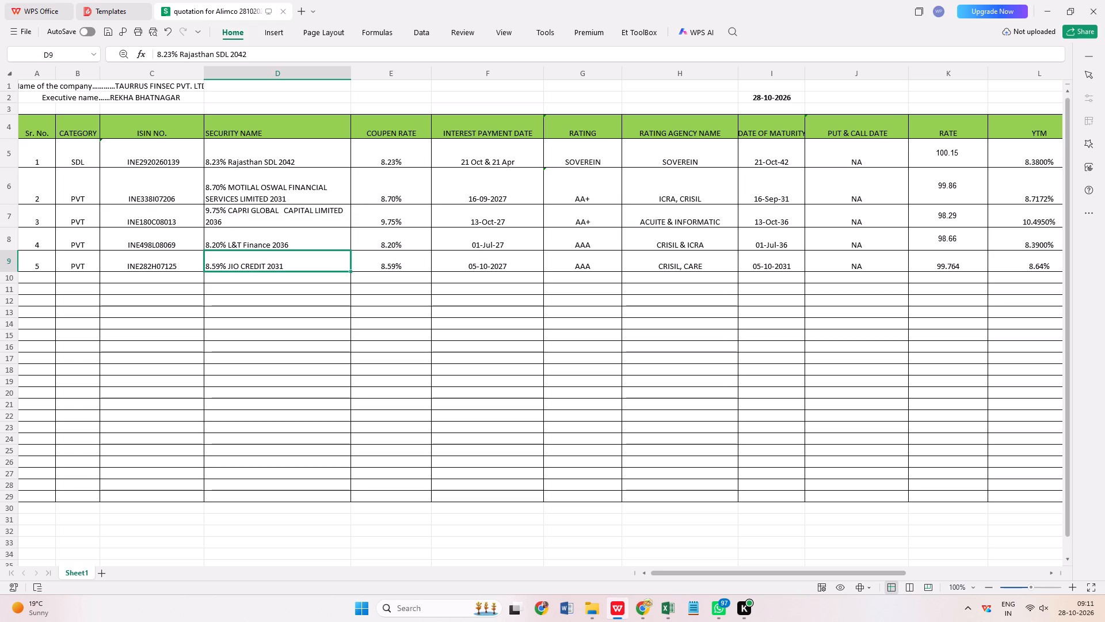
left_click(270, 224)
left_click(280, 200)
left_click(276, 163)
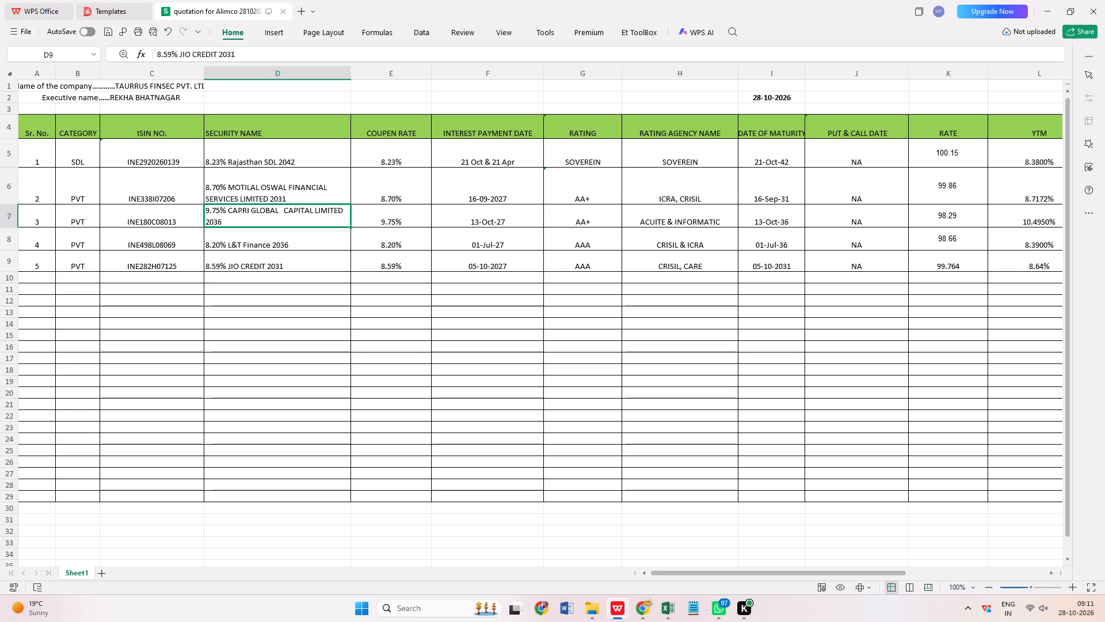
left_click(264, 189)
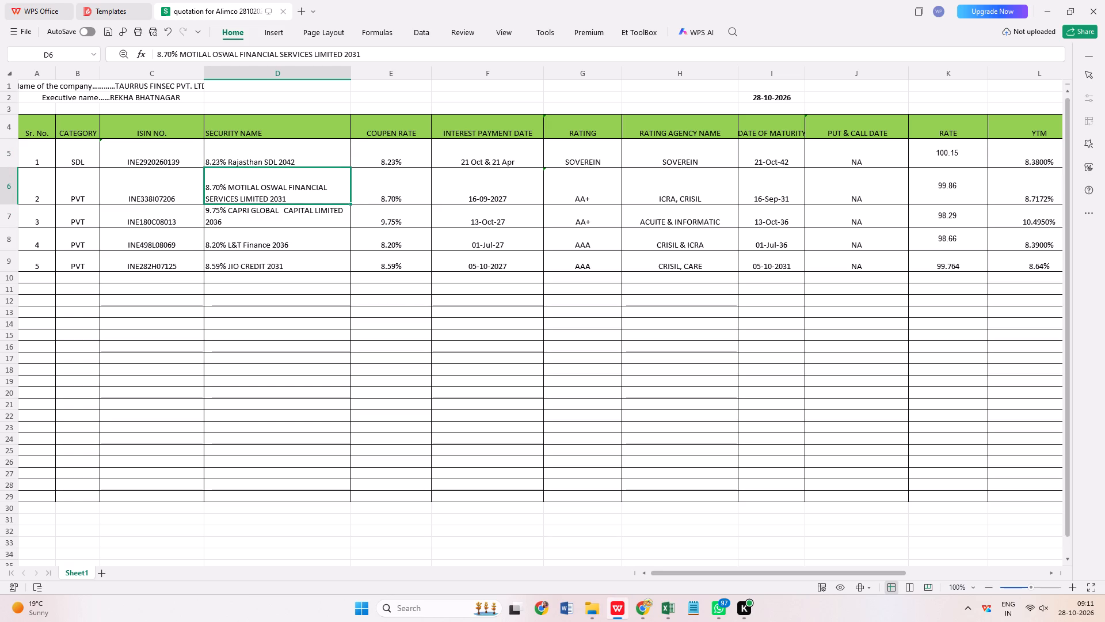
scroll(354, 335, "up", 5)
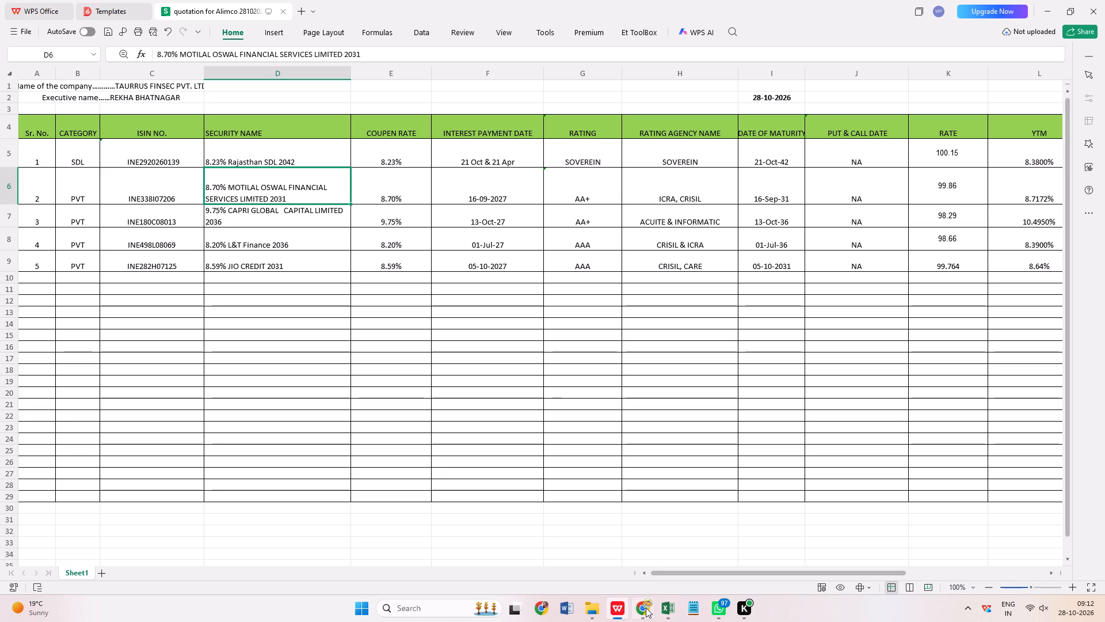
Switch to Chrome and bring up the open ALIMCO ECPF TRUST email in Gmail.
left_click(653, 566)
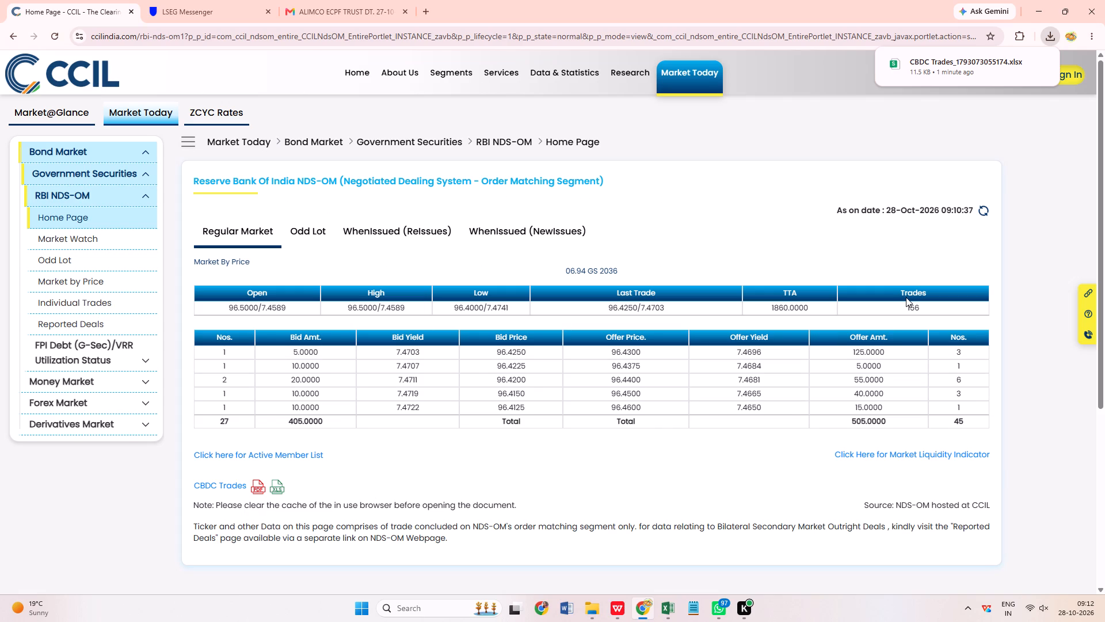
left_click(335, 11)
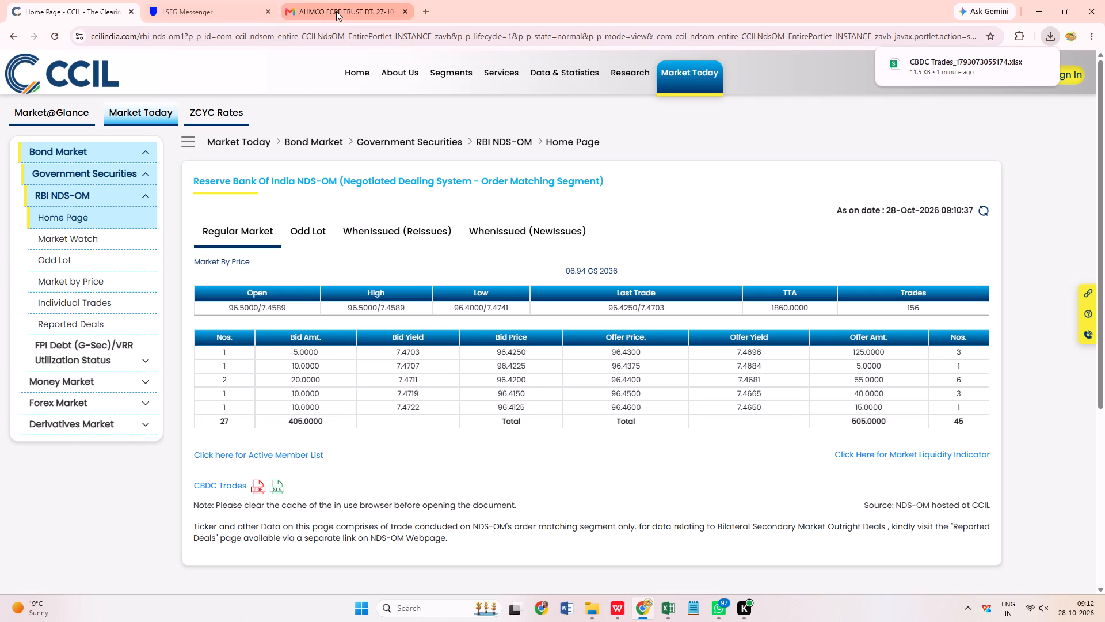
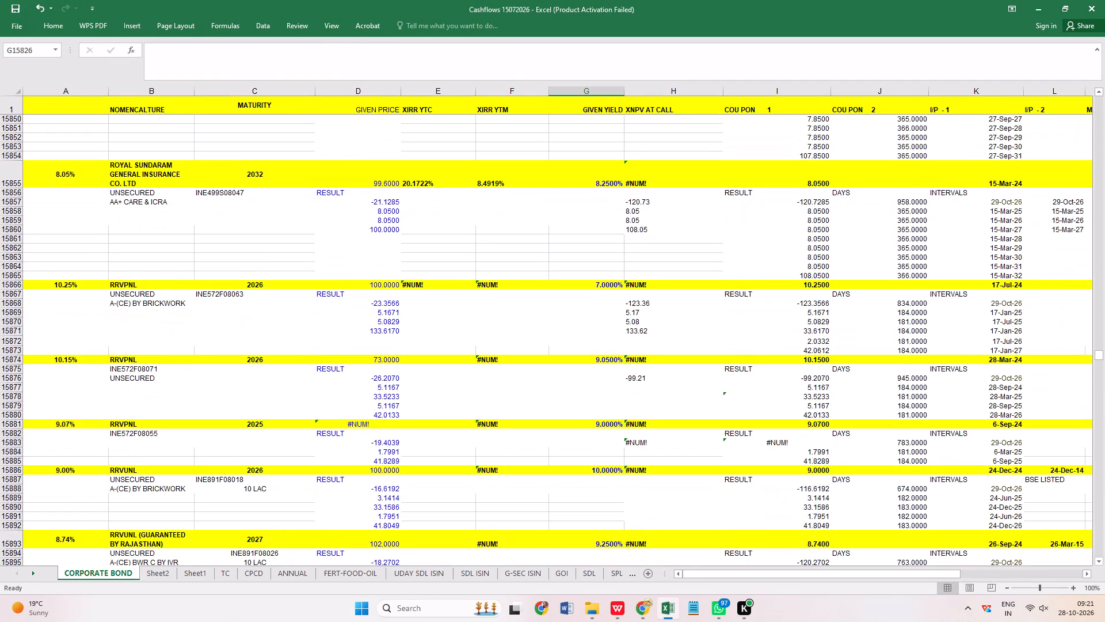
Examine the CORPORATE BOND sheet's cashflow entries from Royal Sundaram General Insurance through RRVPNL, RRVUNL and Sagarmala Finance to SAIL.
scroll(201, 323, "down", 5)
scroll(201, 323, "up", 3)
scroll(201, 323, "down", 4)
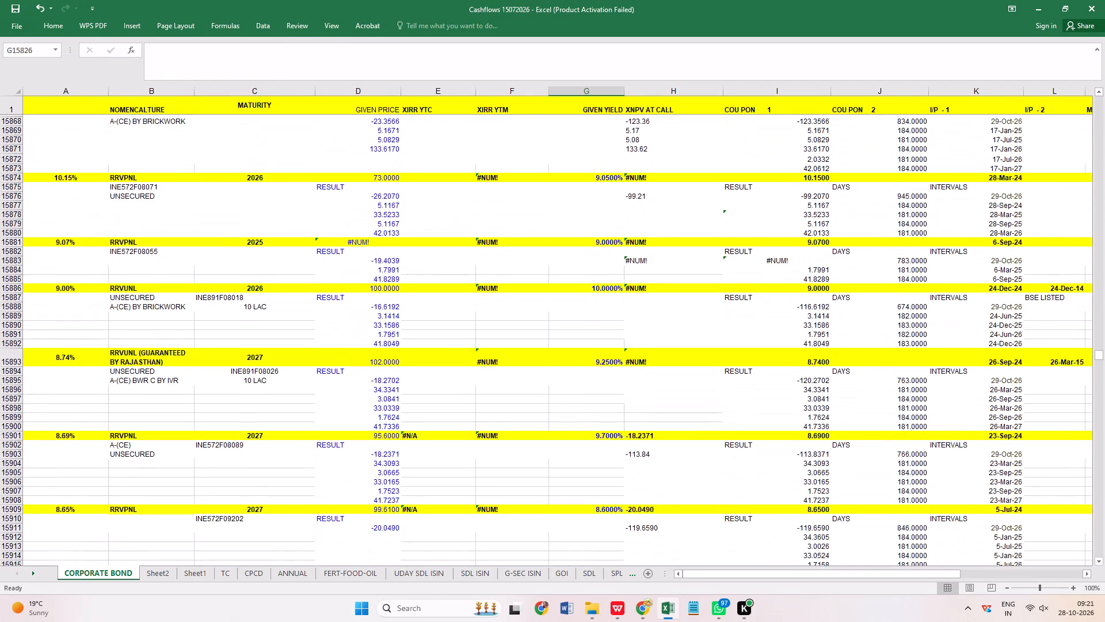
scroll(201, 323, "down", 3)
scroll(201, 323, "up", 5)
scroll(201, 323, "down", 3)
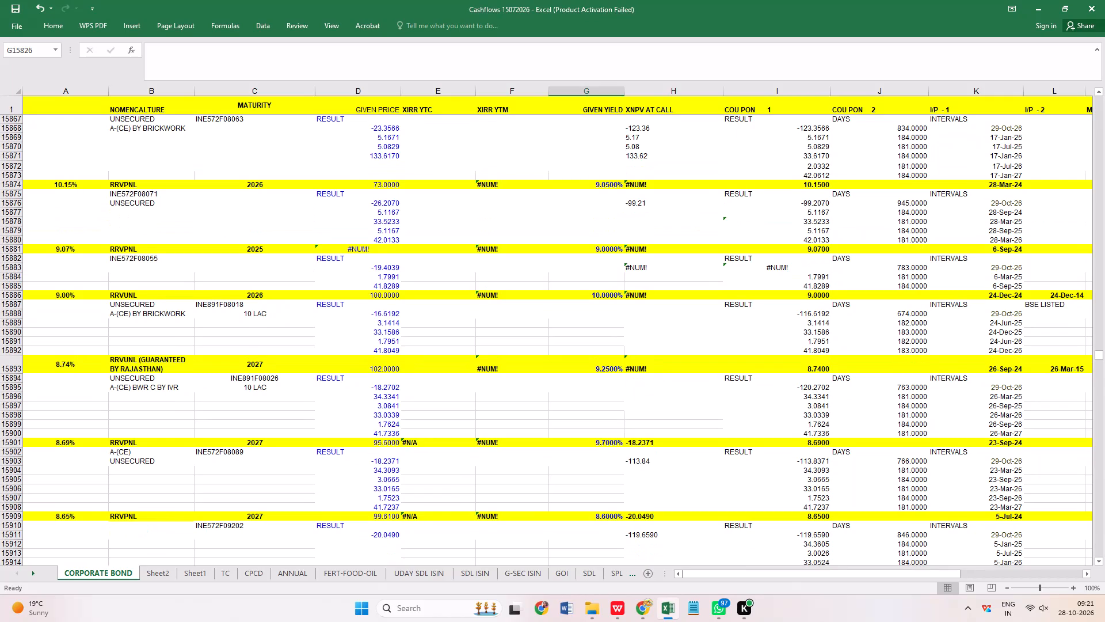
scroll(201, 323, "down", 3)
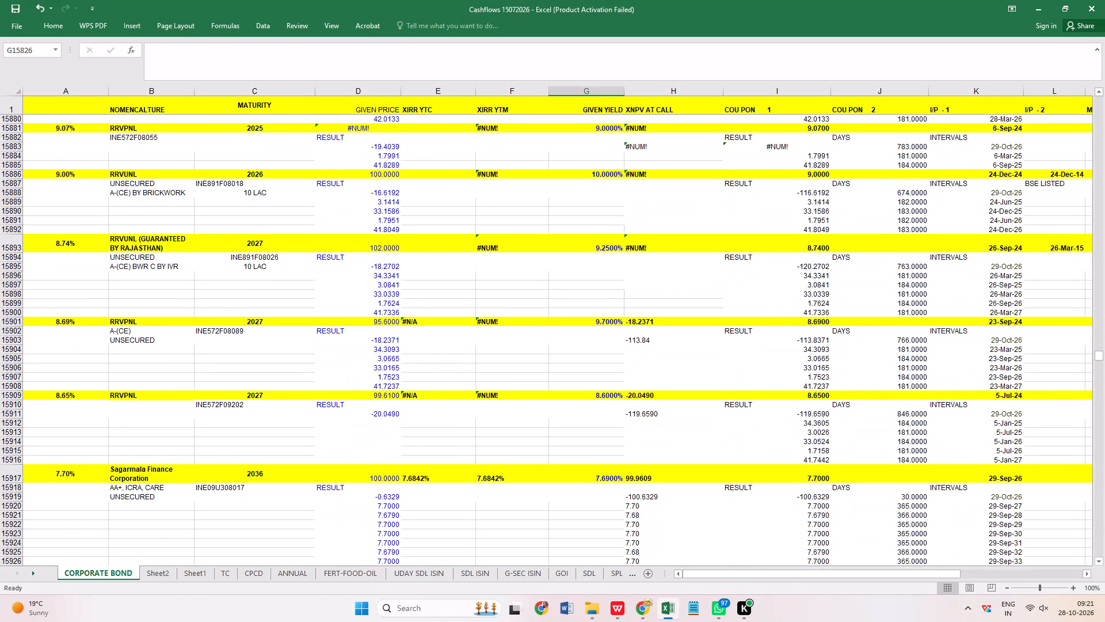
scroll(201, 323, "down", 3)
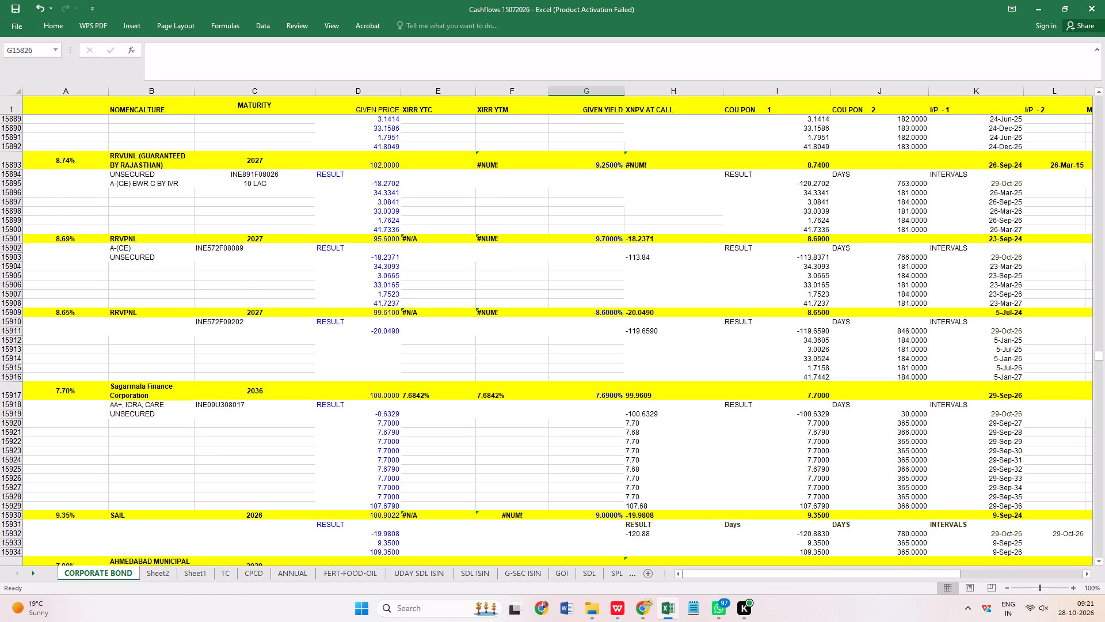
scroll(551, 393, "up", 10)
scroll(551, 393, "down", 1)
scroll(551, 393, "up", 2)
scroll(551, 393, "down", 1)
scroll(551, 393, "up", 4)
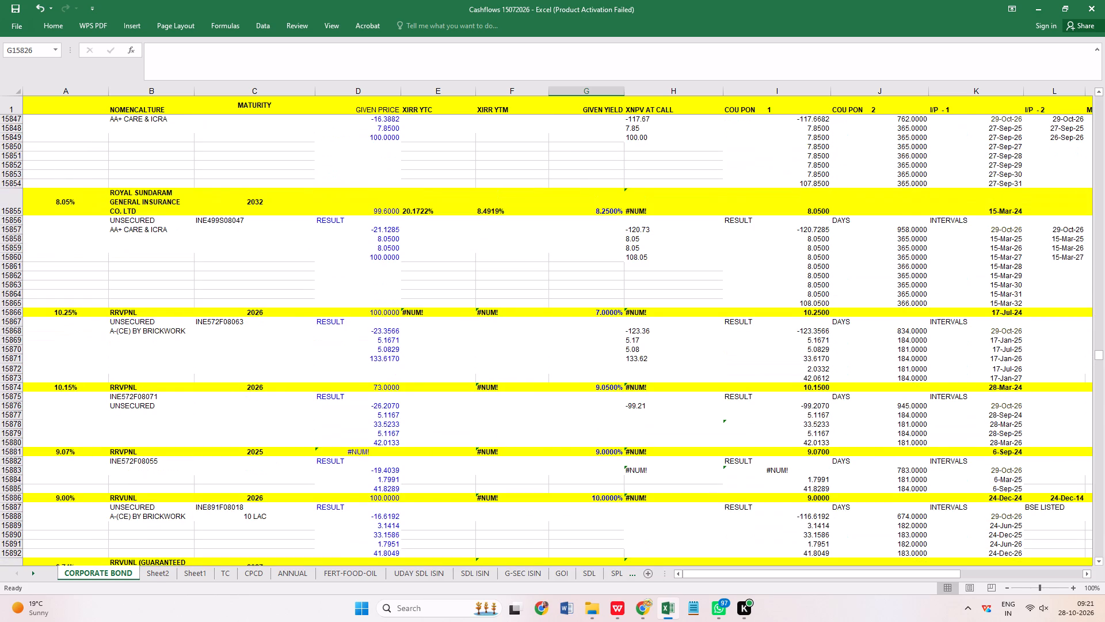
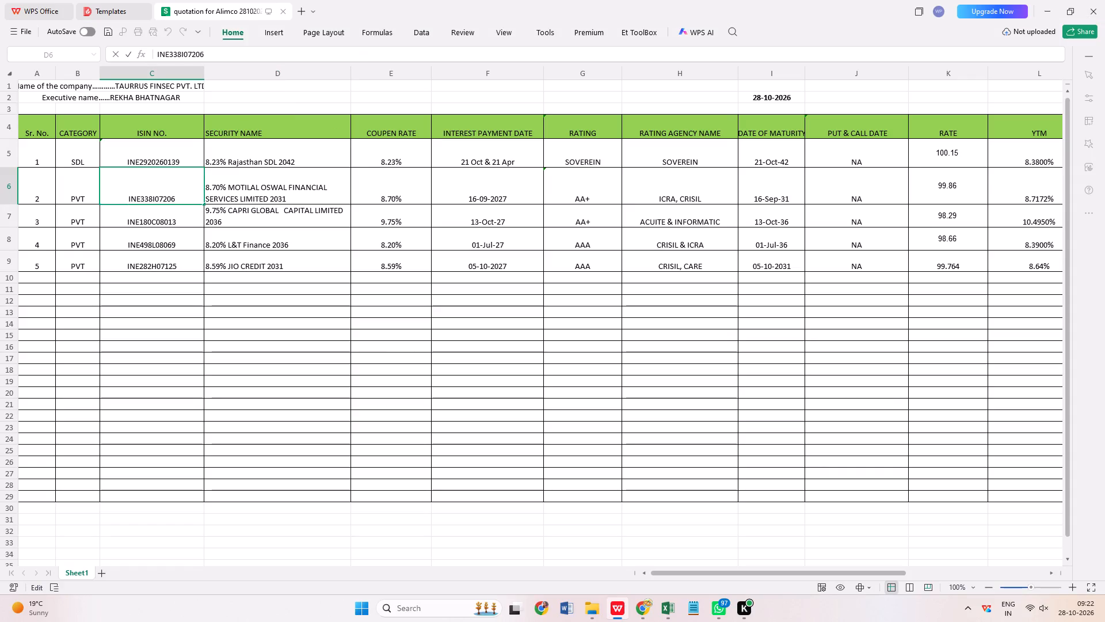
Copy the ISIN INE338I07206 of the 8.70% Motilal Oswal Financial Services 2031 bond from the quotation.
key("ctrl+c")
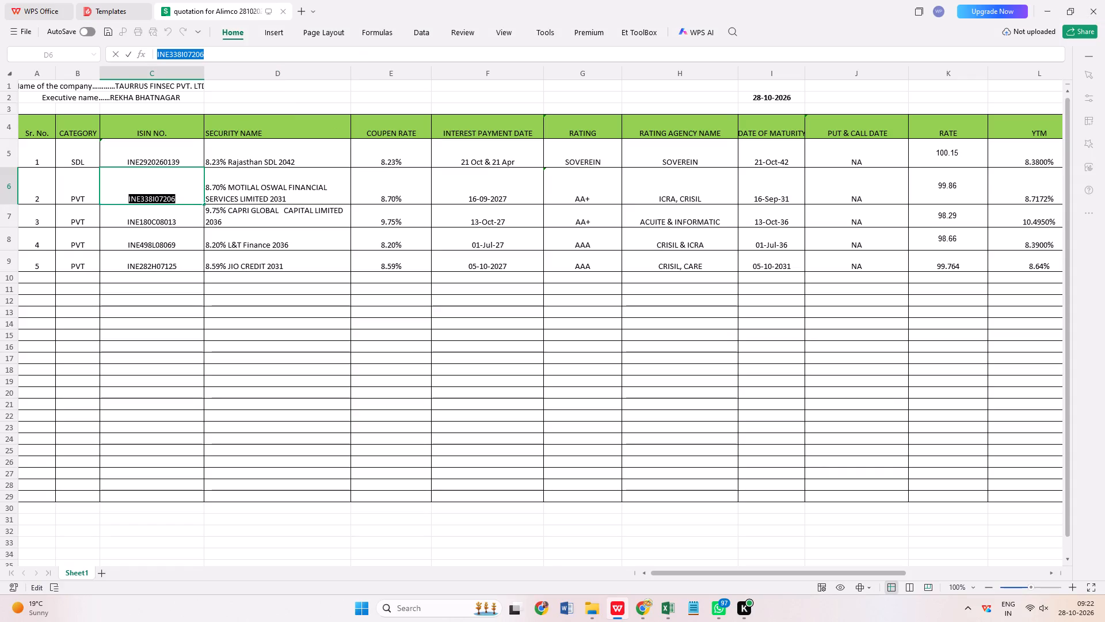
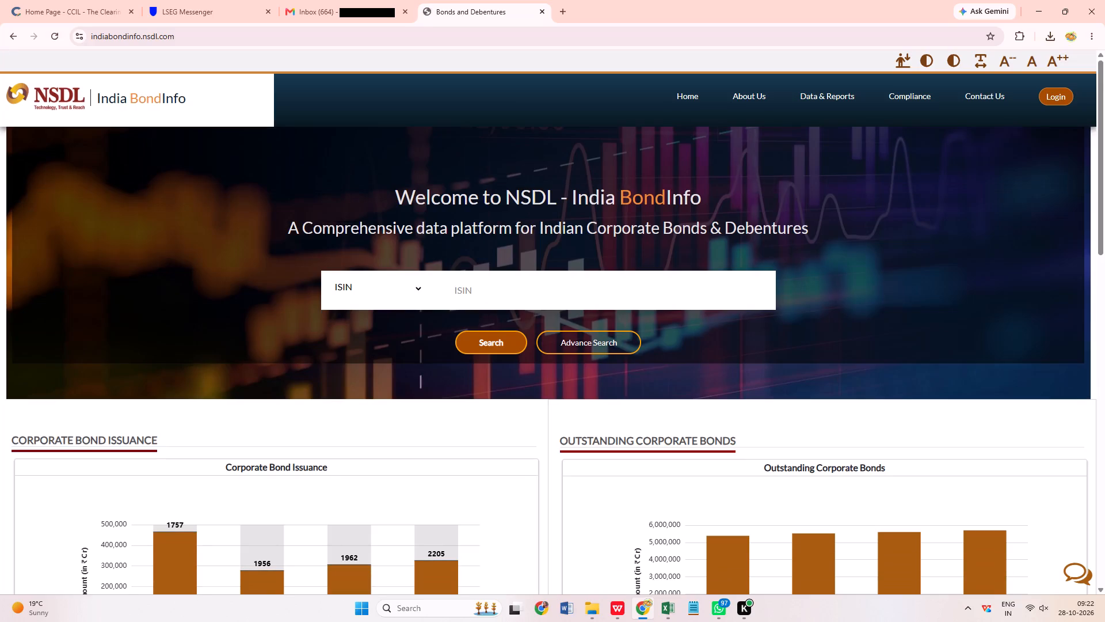
Search NSDL India Bond Info for ISIN INE338I07206 and open the bond's instrument details.
key("ctrl+v")
left_click(493, 344)
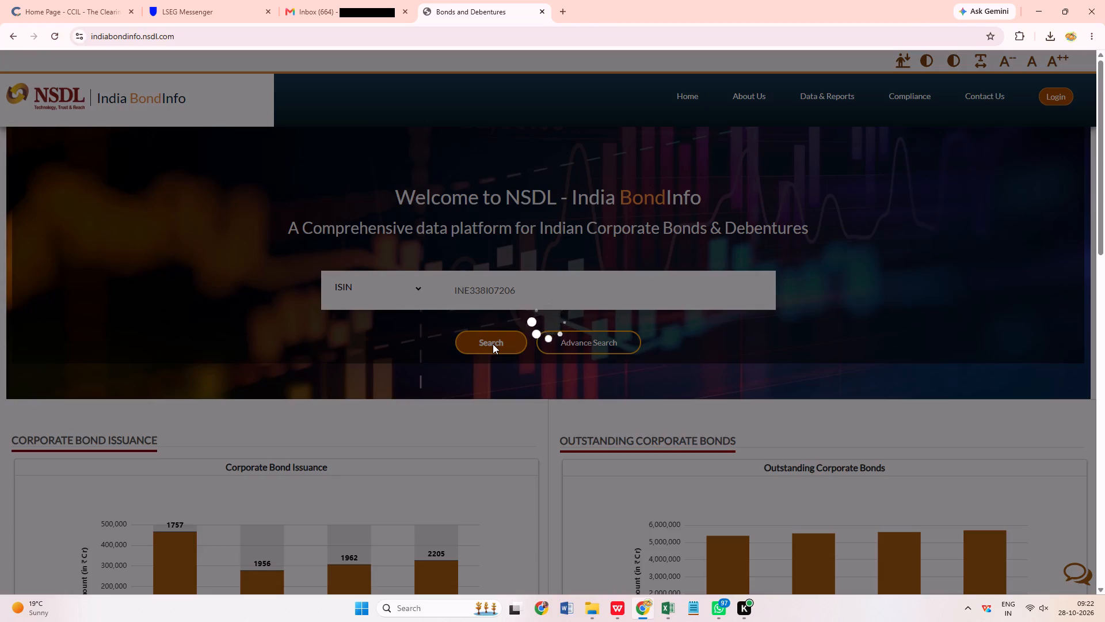
left_click(51, 233)
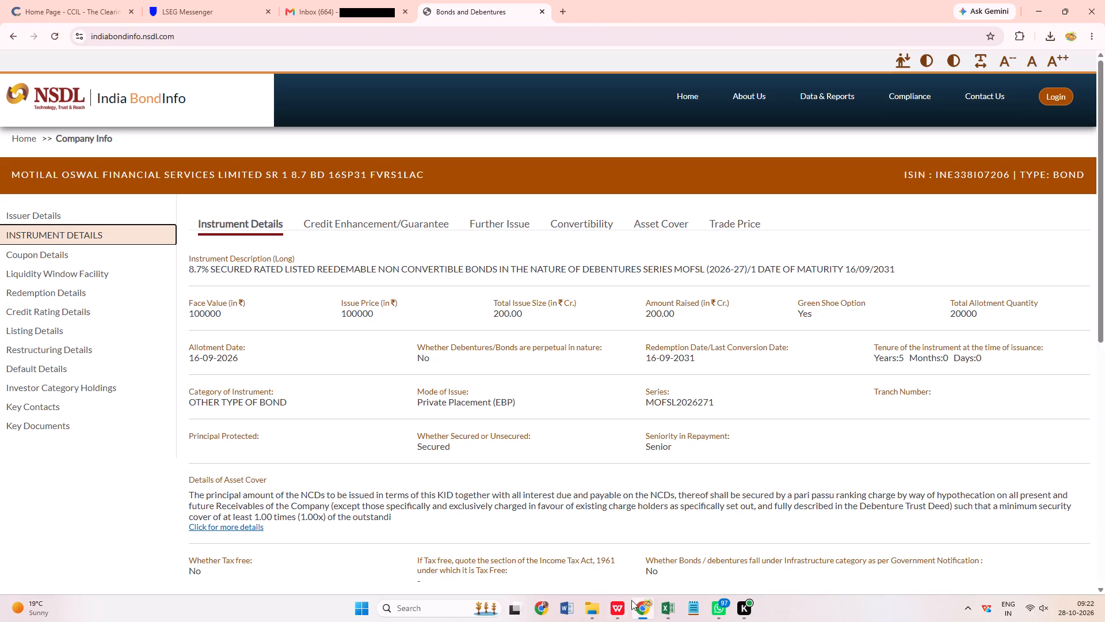
Switch to the ALIMCO quotation in WPS Office and check the Motilal Oswal bond's entries through lot size and delivery mode.
left_click(620, 559)
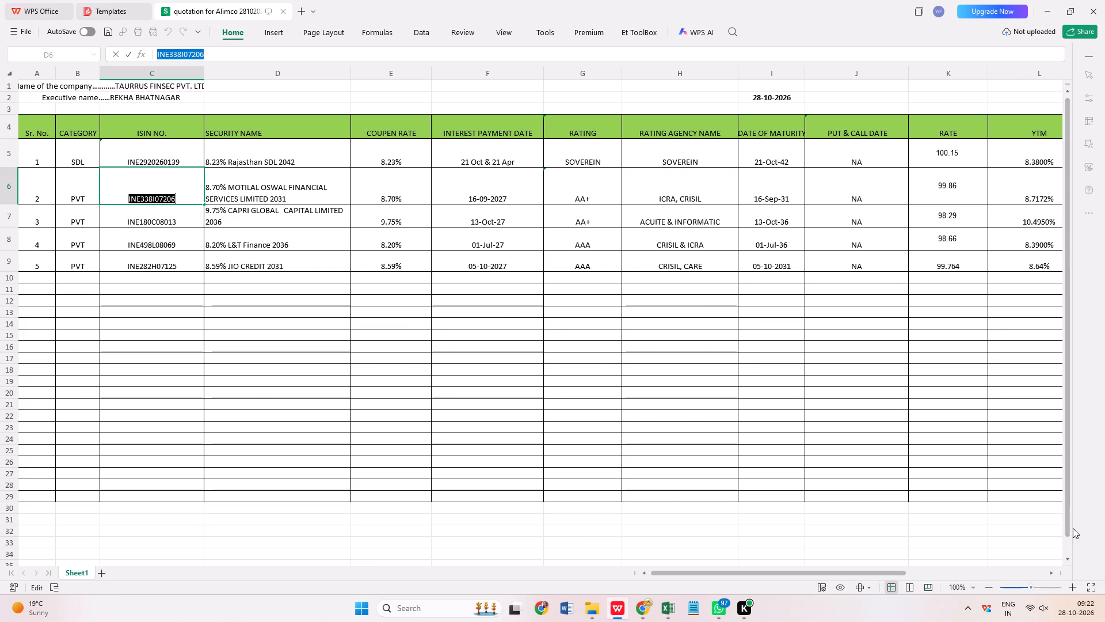
left_click(1053, 572)
left_click(1053, 572)
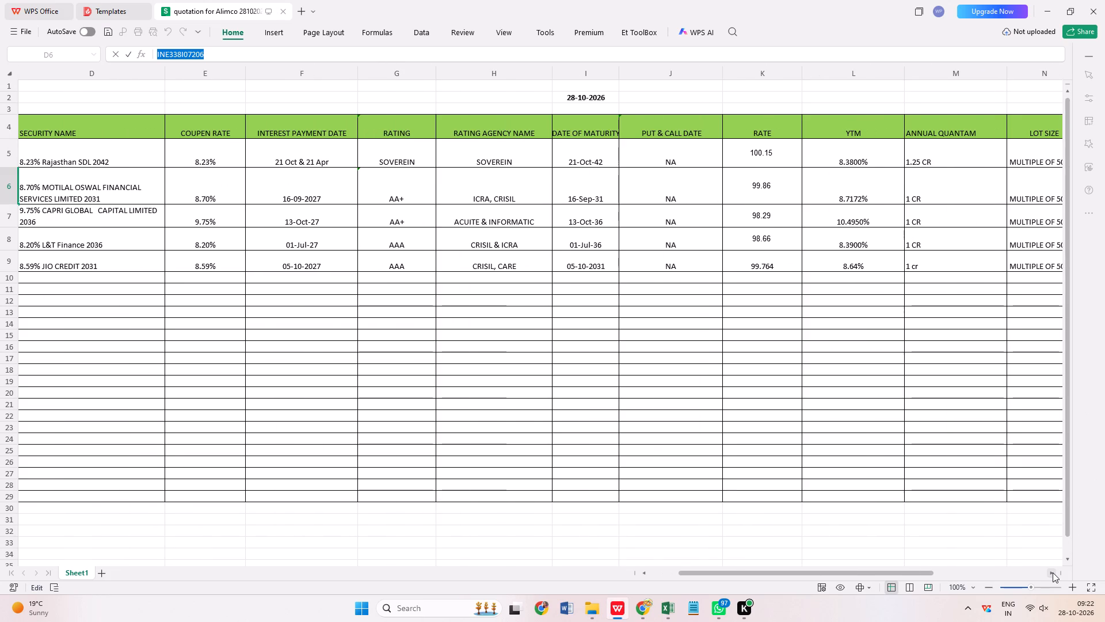
left_click(1053, 572)
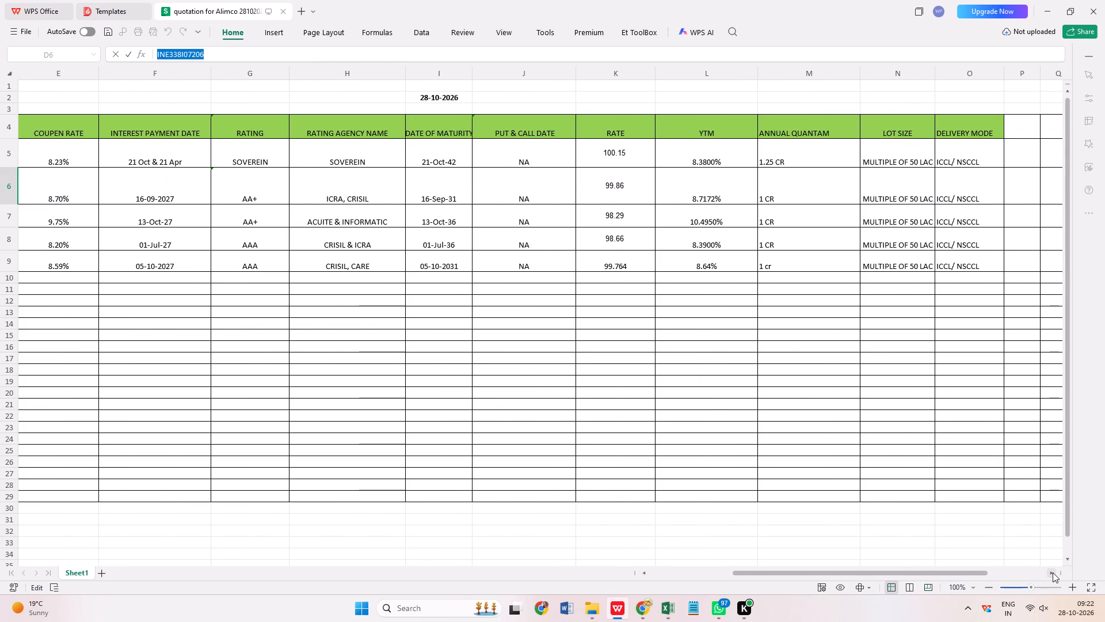
left_click_drag(977, 572, 762, 566)
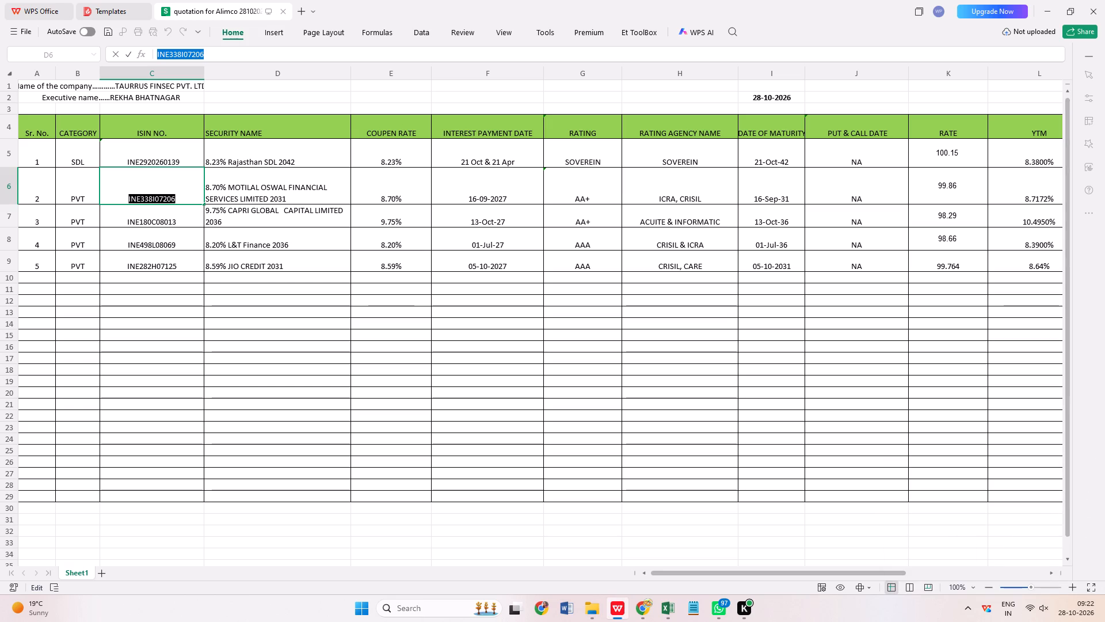
Copy ISIN INE180C08013 of the 9.75% Capri Global 2036 bond, look it up on NSDL India Bond Info in Chrome, and open its instrument details.
double_click(185, 221)
triple_click(180, 222)
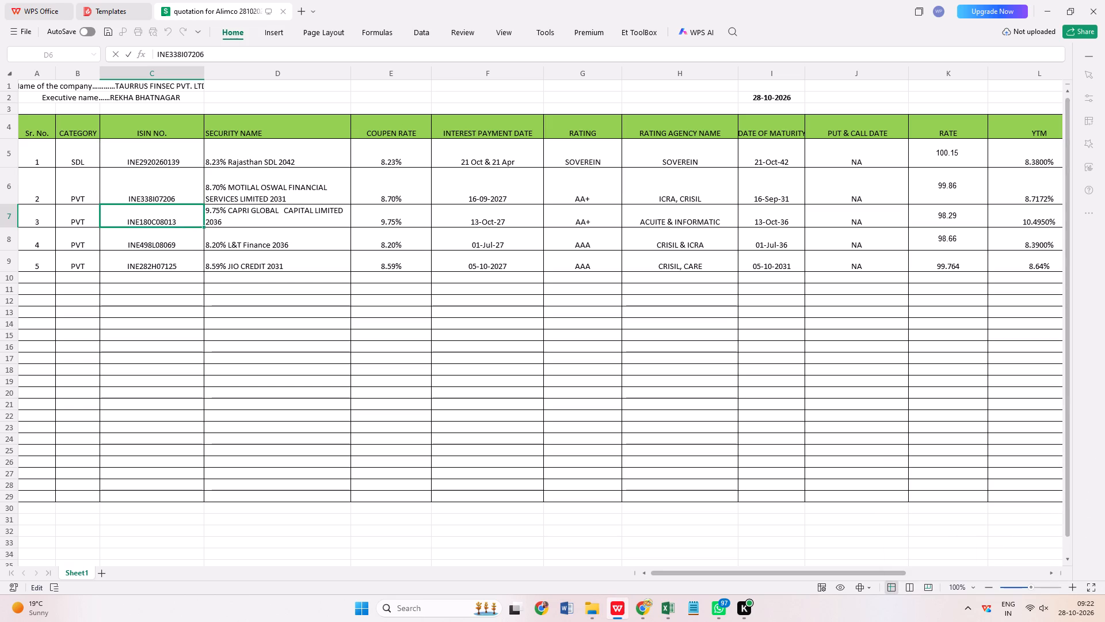
left_click(180, 221)
triple_click(177, 221)
left_click(177, 221)
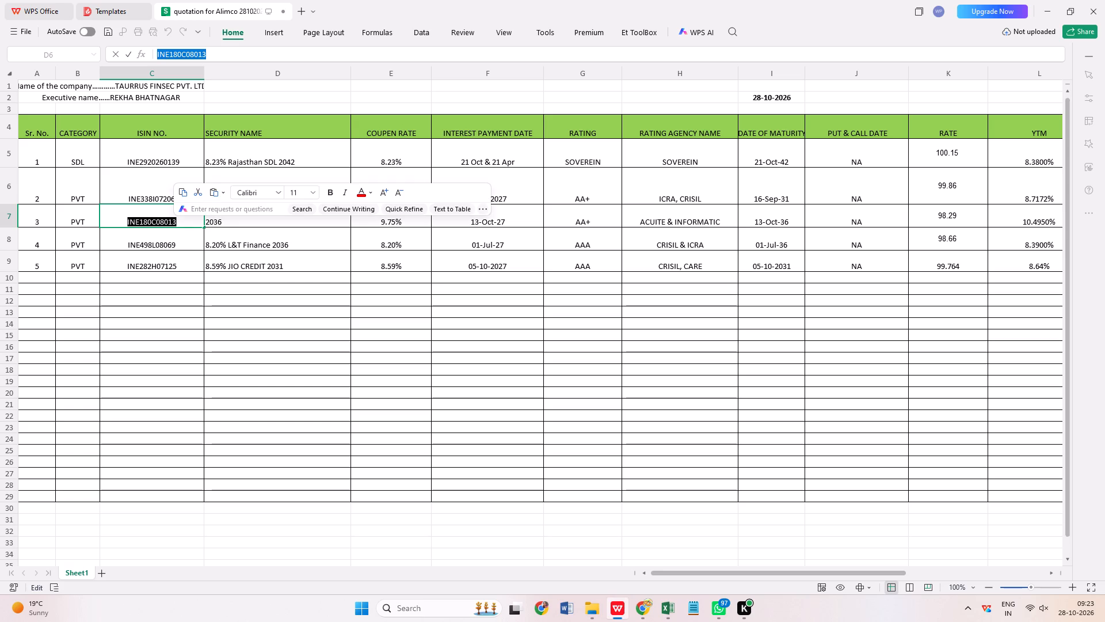
key("ctrl+c")
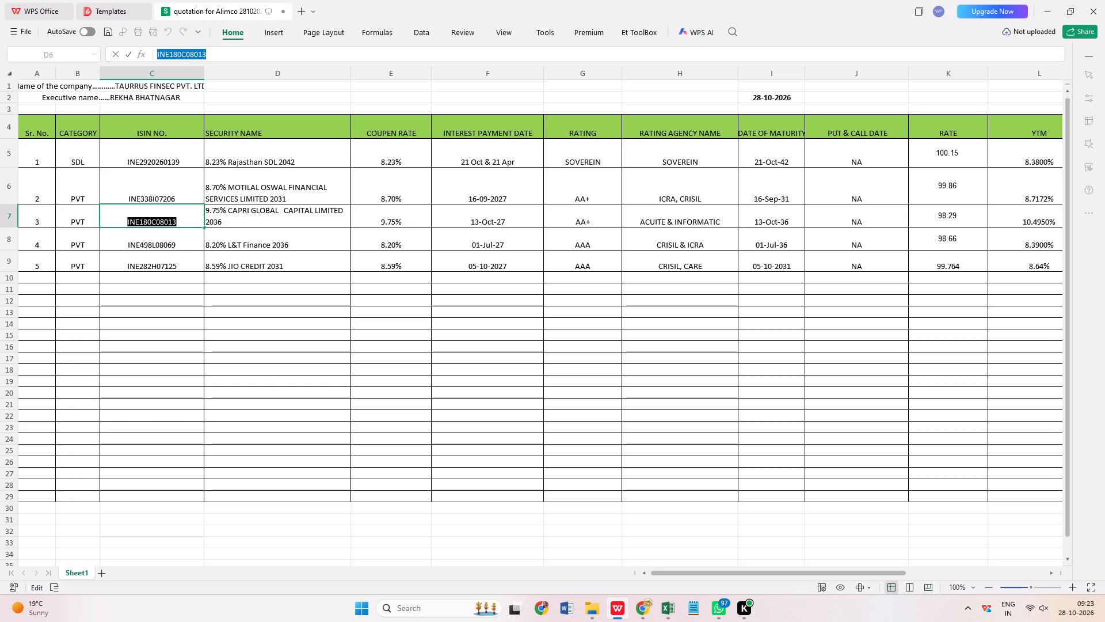
left_click(618, 605)
left_click(679, 93)
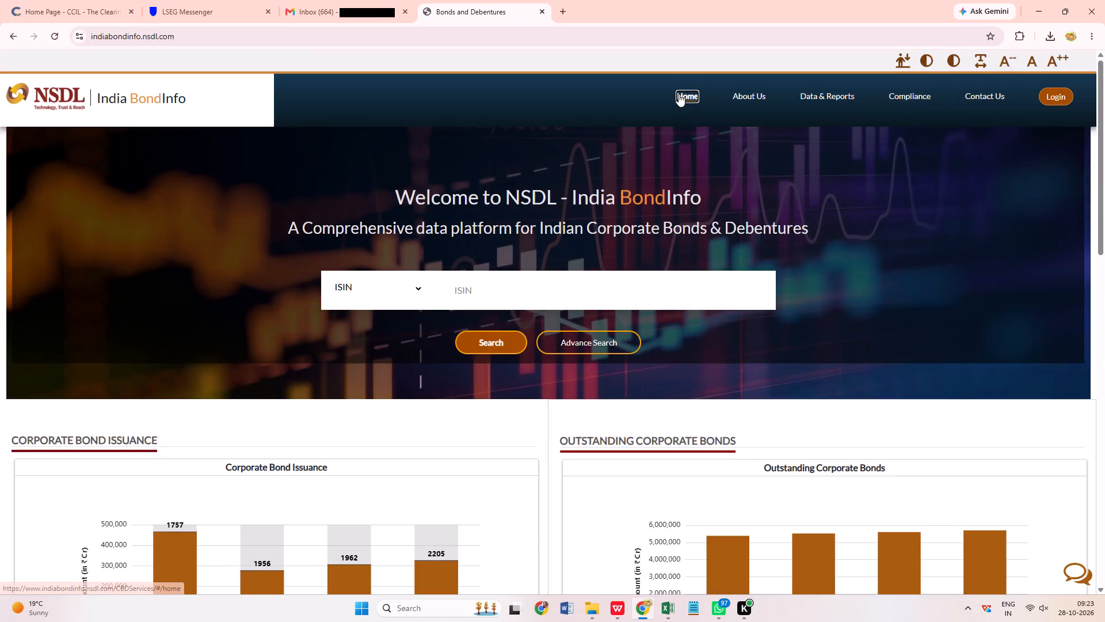
left_click(462, 288)
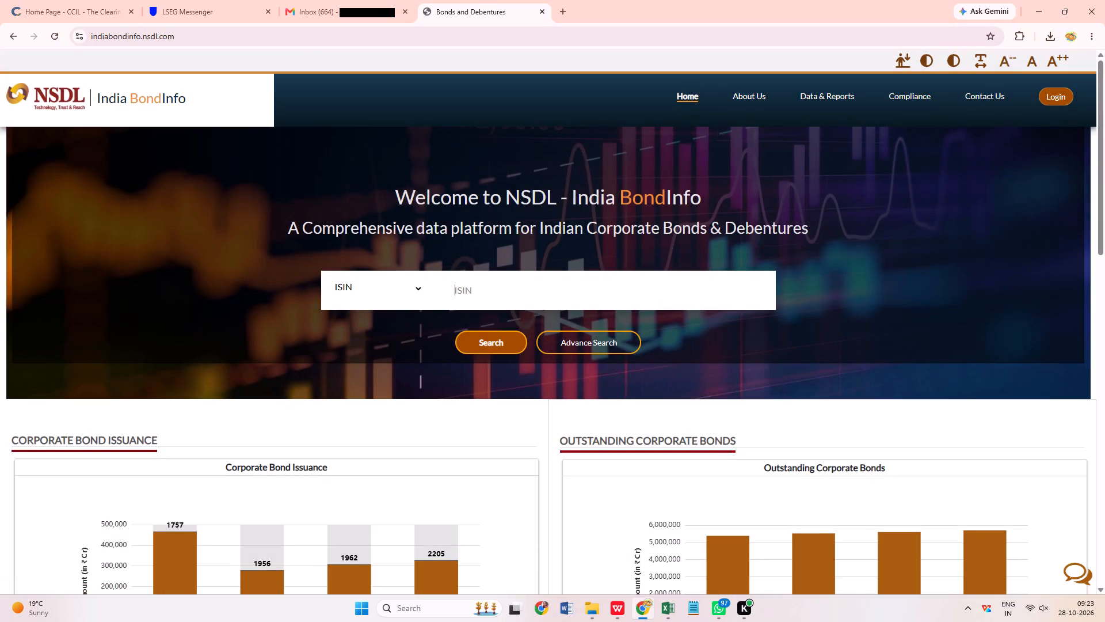
key("ctrl+v")
left_click(488, 342)
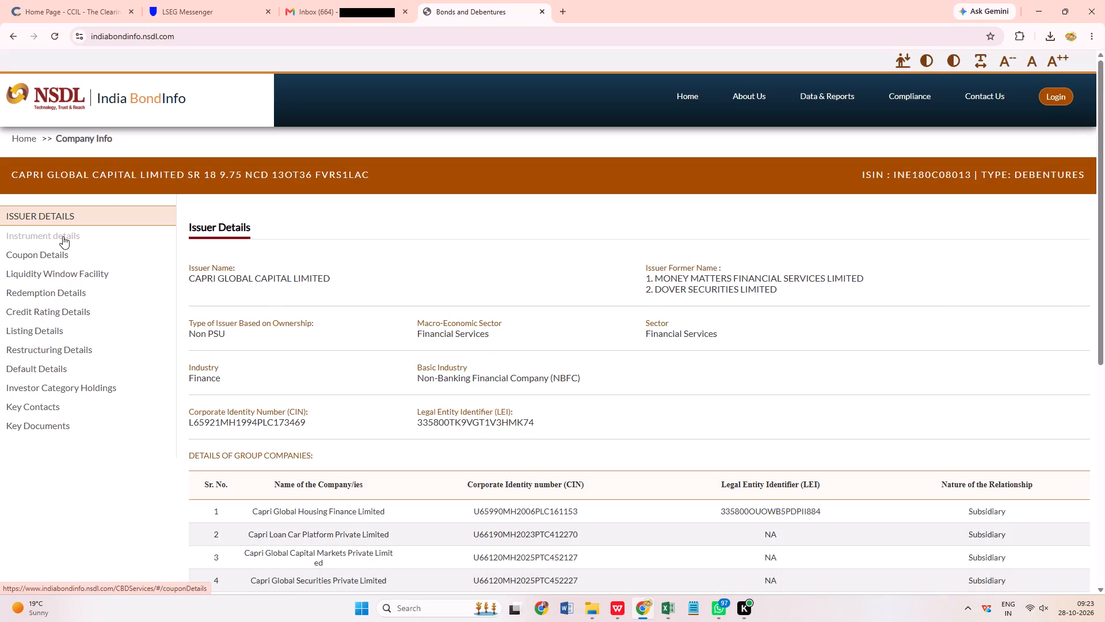
left_click(63, 236)
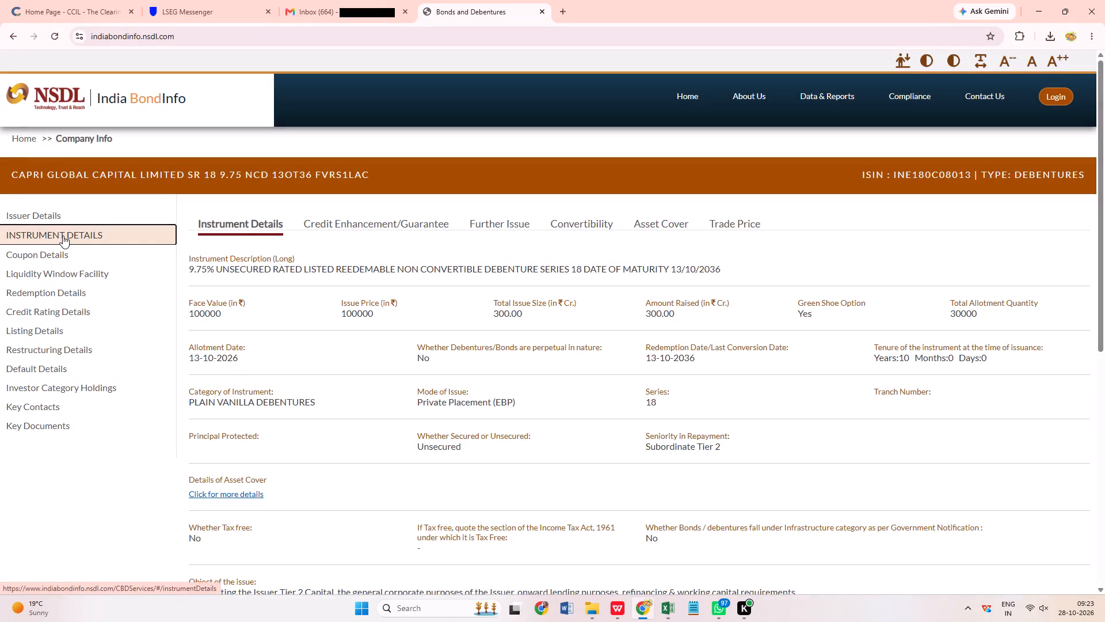
Return to the quotation in WPS Office and check the Capri Global bond's entries through lot size and delivery mode.
left_click(615, 608)
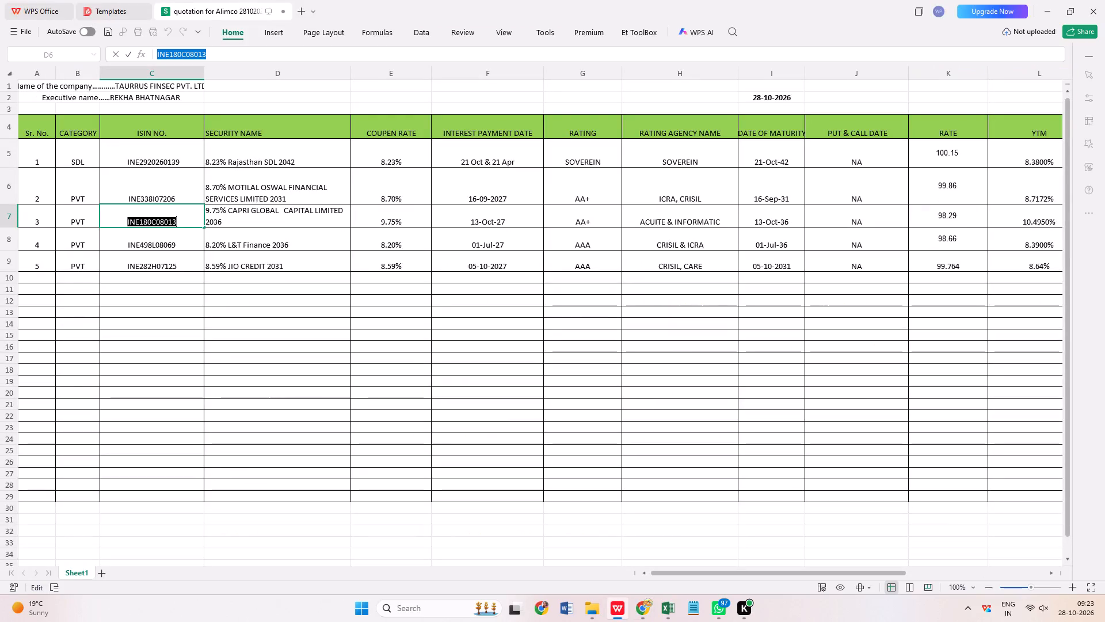
left_click(1049, 572)
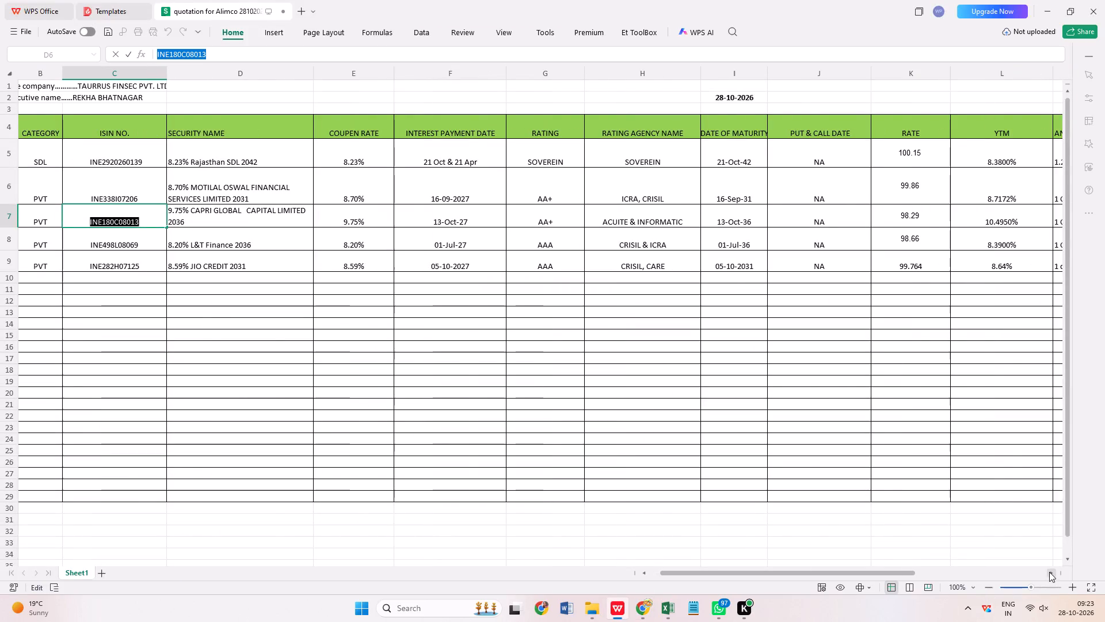
double_click(1049, 572)
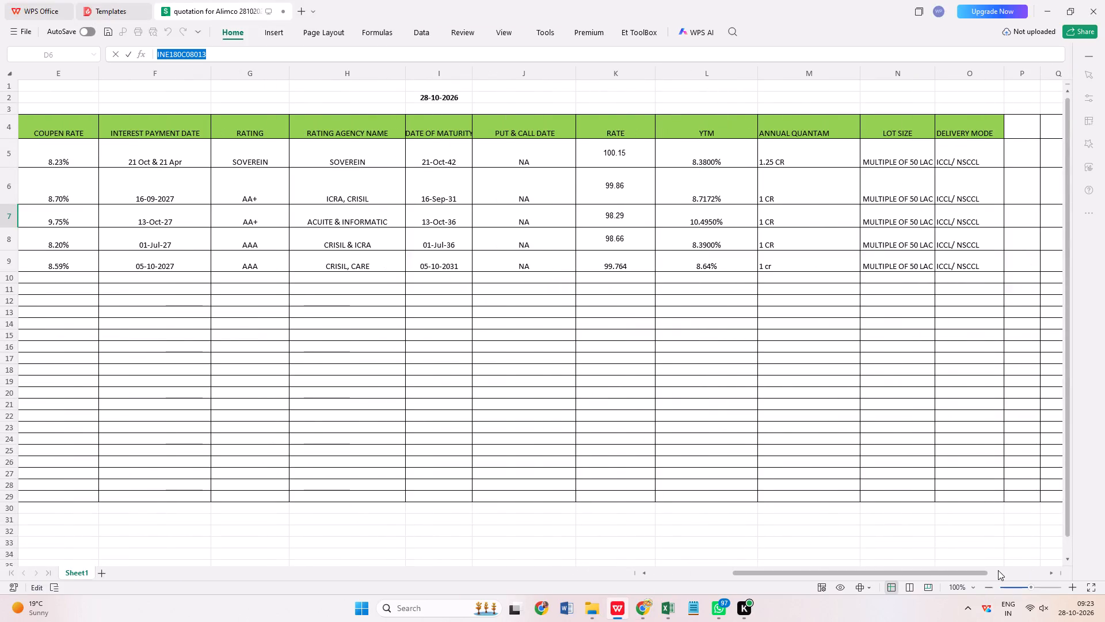
left_click_drag(788, 572, 615, 567)
double_click(644, 571)
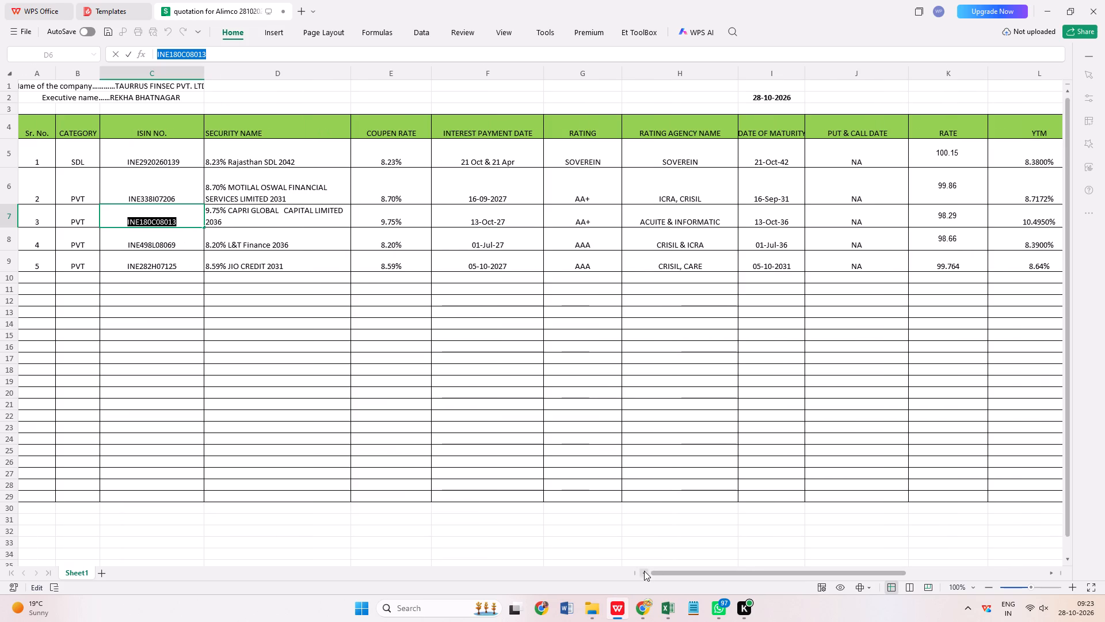
Copy ISIN INE498L08069 of the 8.20% L&T Finance 2036 bond, look it up on NSDL India Bond Info in Chrome, and open its instrument details.
left_click(181, 243)
left_click(179, 246)
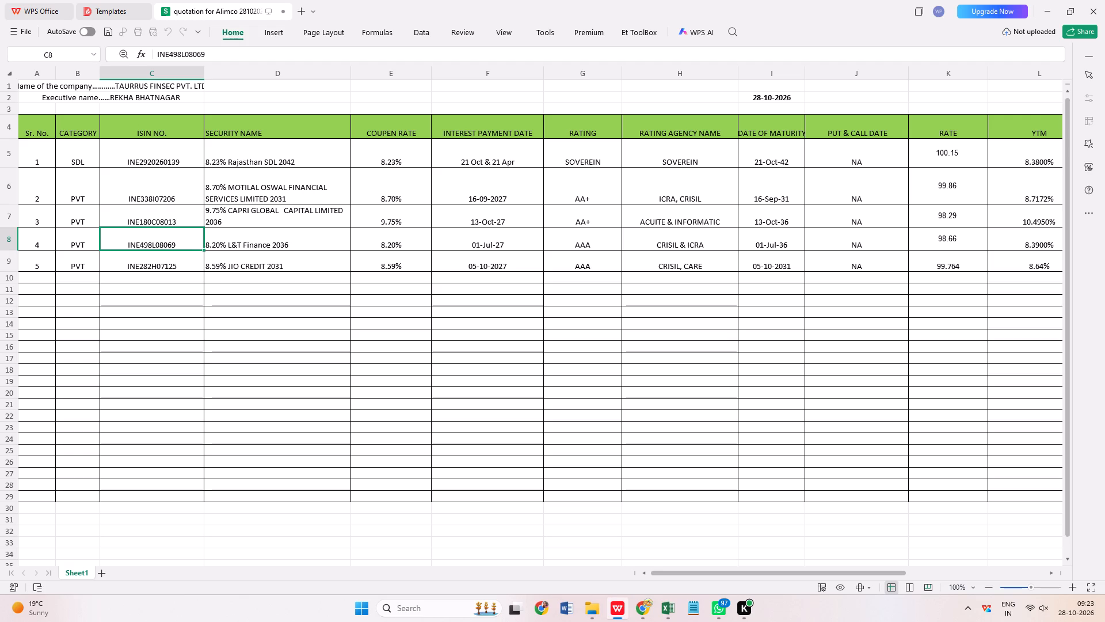
triple_click(180, 244)
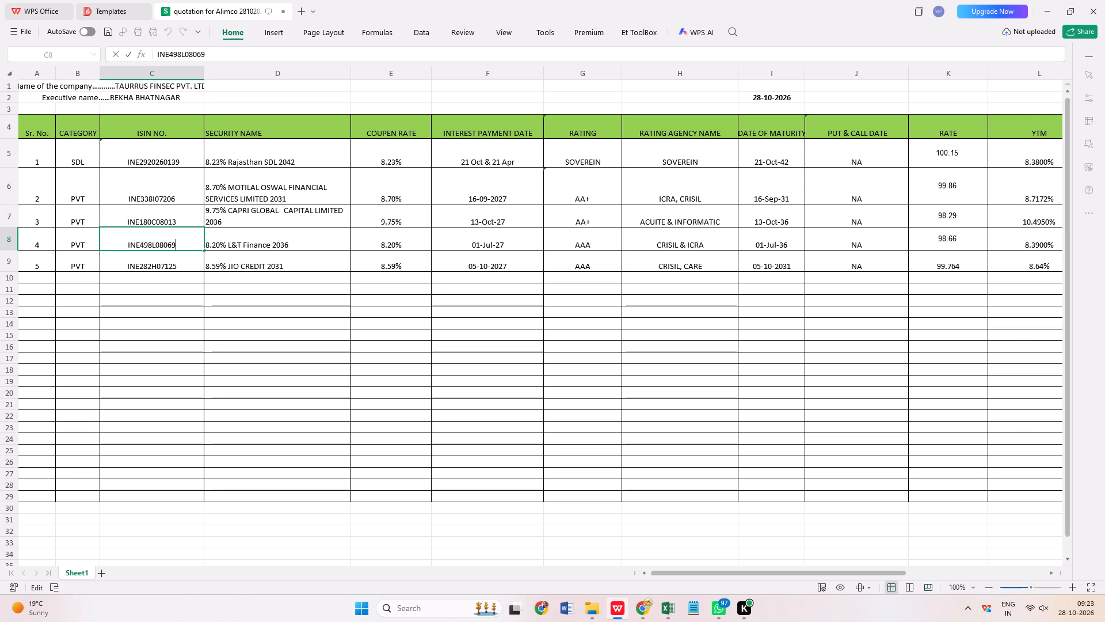
left_click(180, 244)
double_click(180, 244)
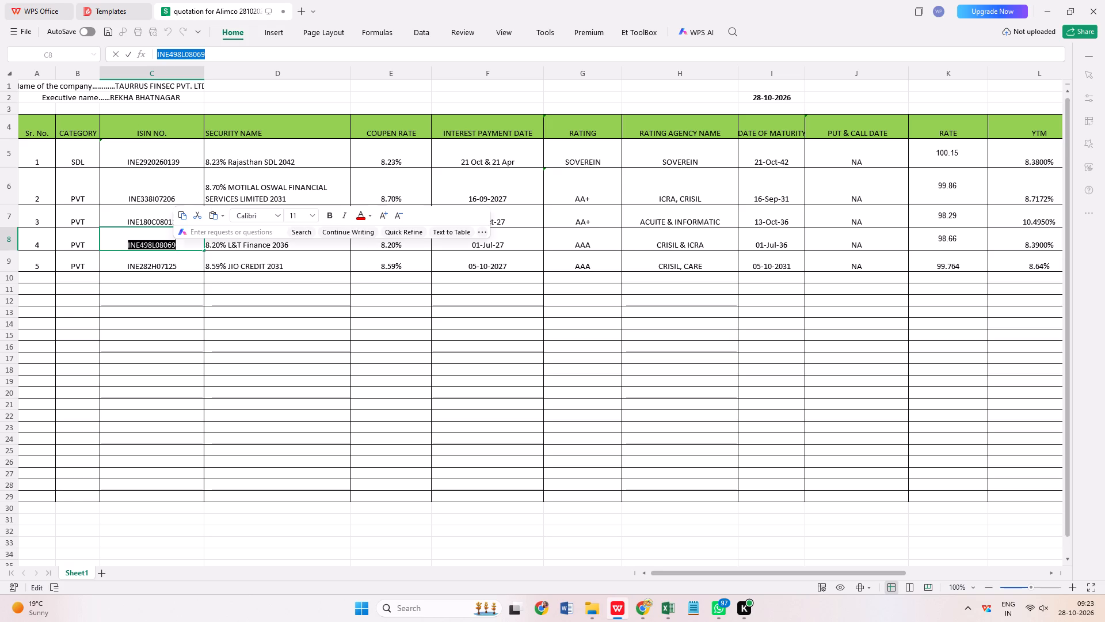
key("ctrl+c")
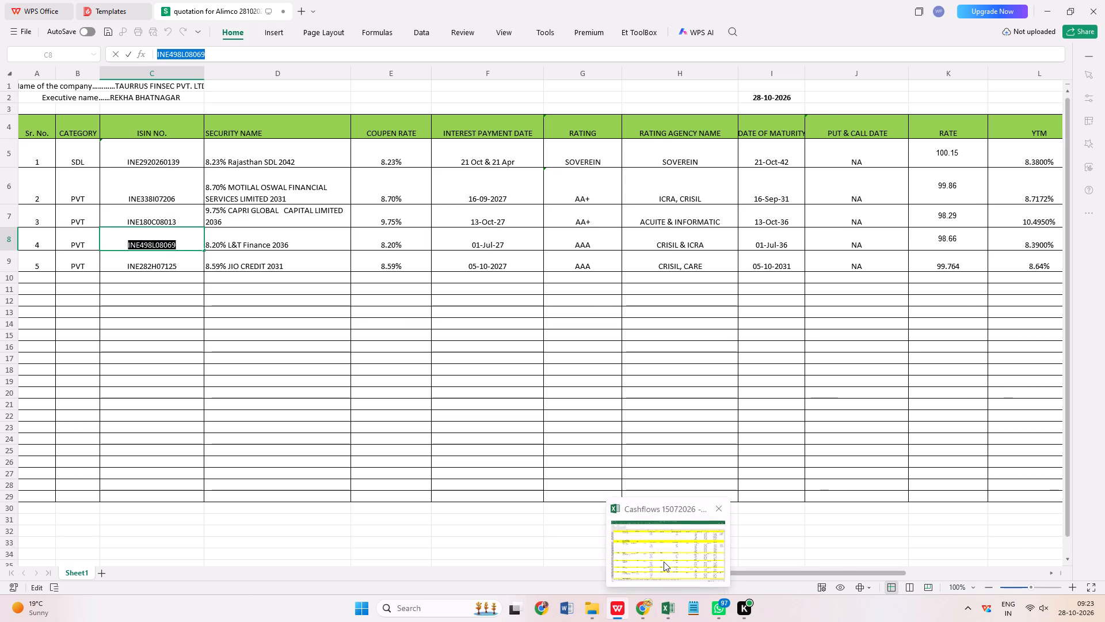
left_click(664, 562)
left_click(641, 608)
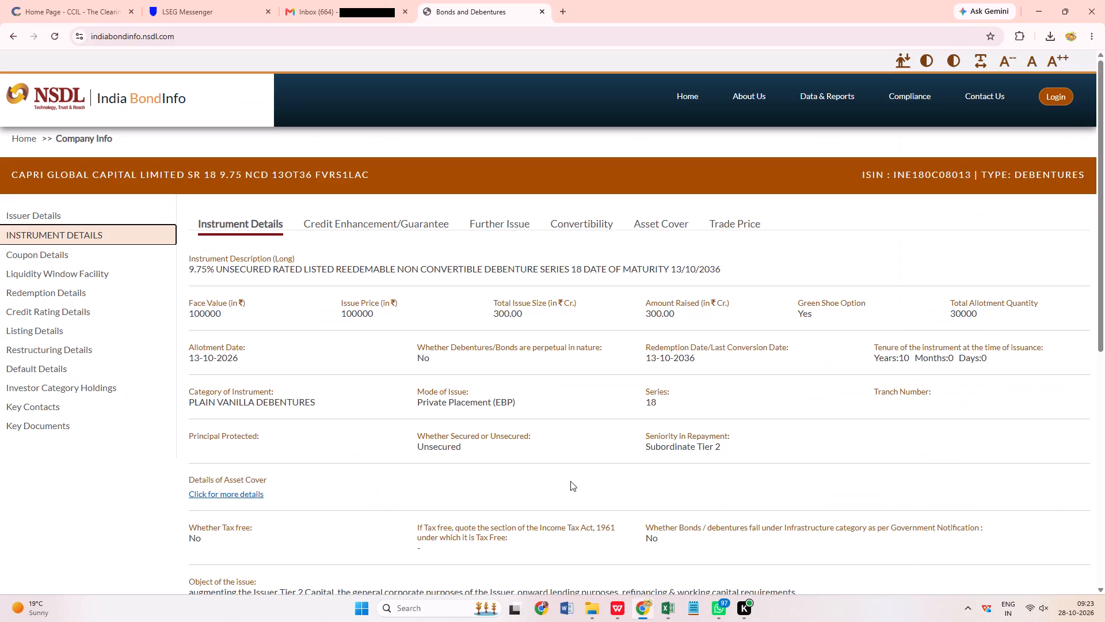
double_click(688, 96)
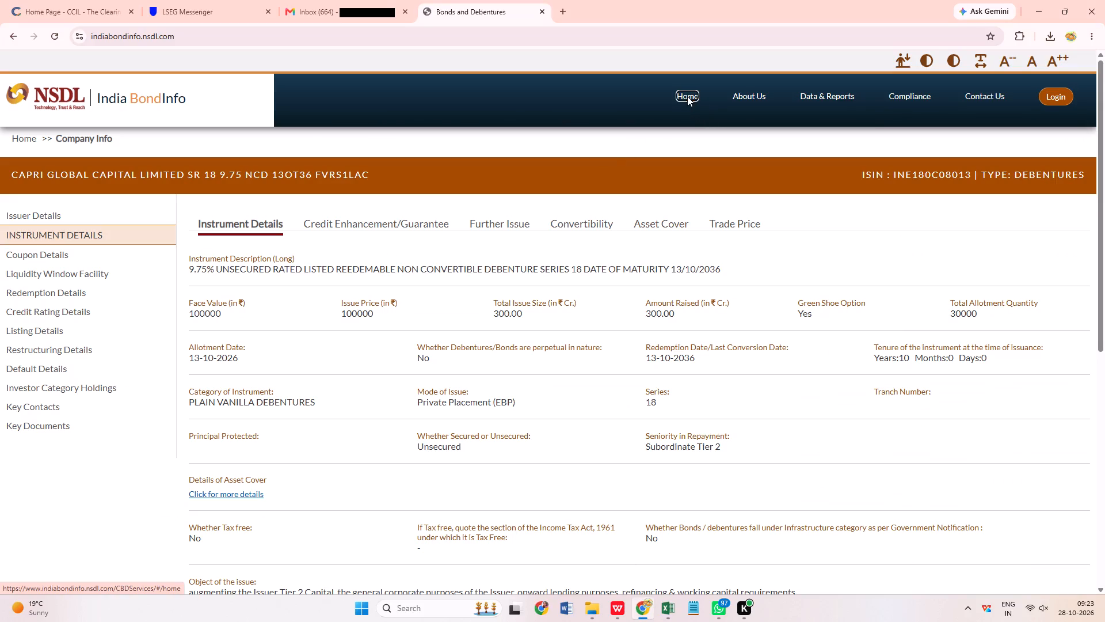
left_click(472, 293)
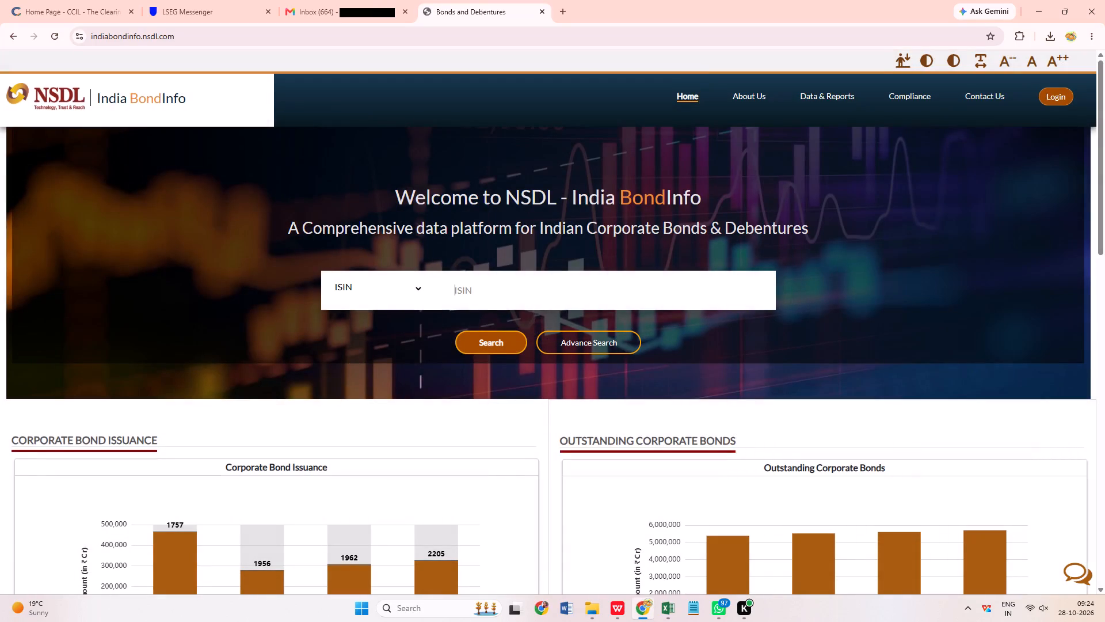
key("ctrl+v")
left_click(494, 346)
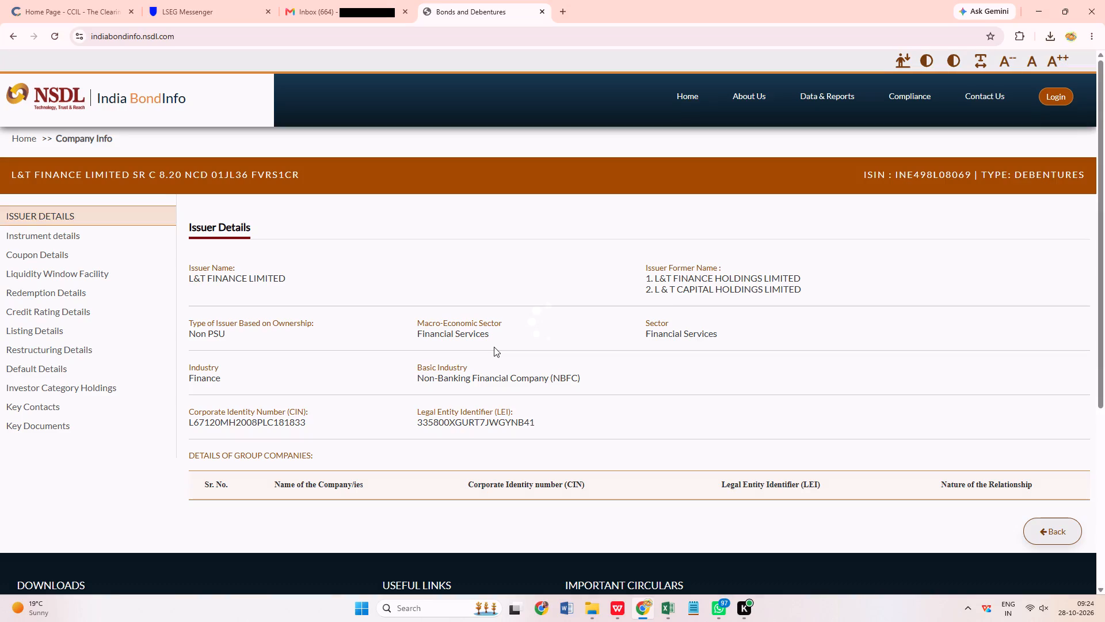
left_click(66, 237)
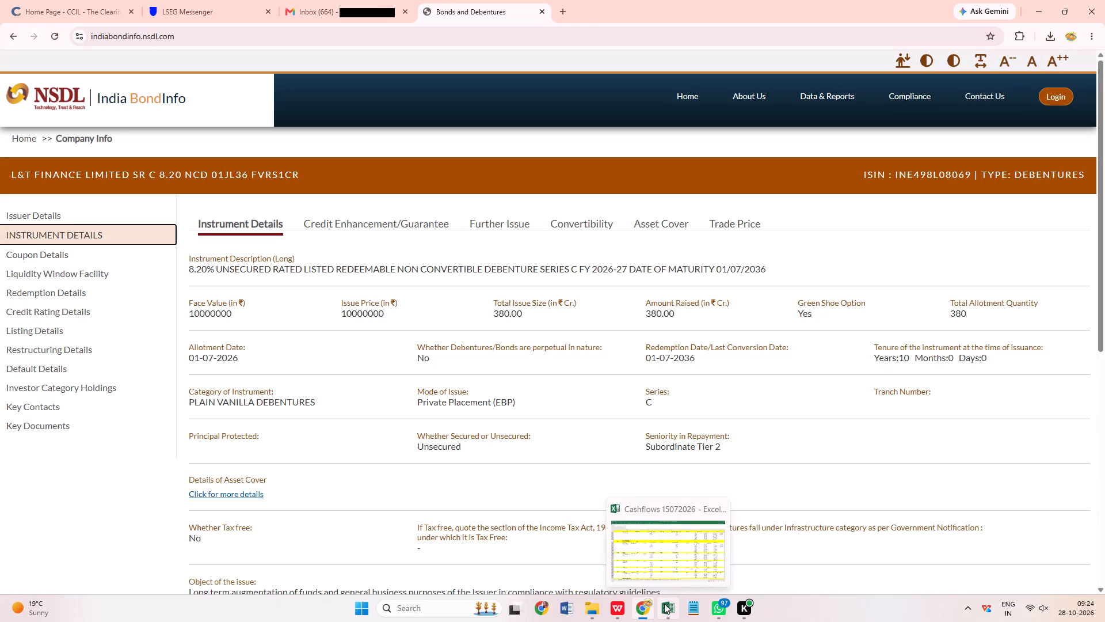
In the WPS Office quotation, set the lot size of the 8.20% L&T Finance 2036 bond to "multiple of 1 cr".
left_click(613, 613)
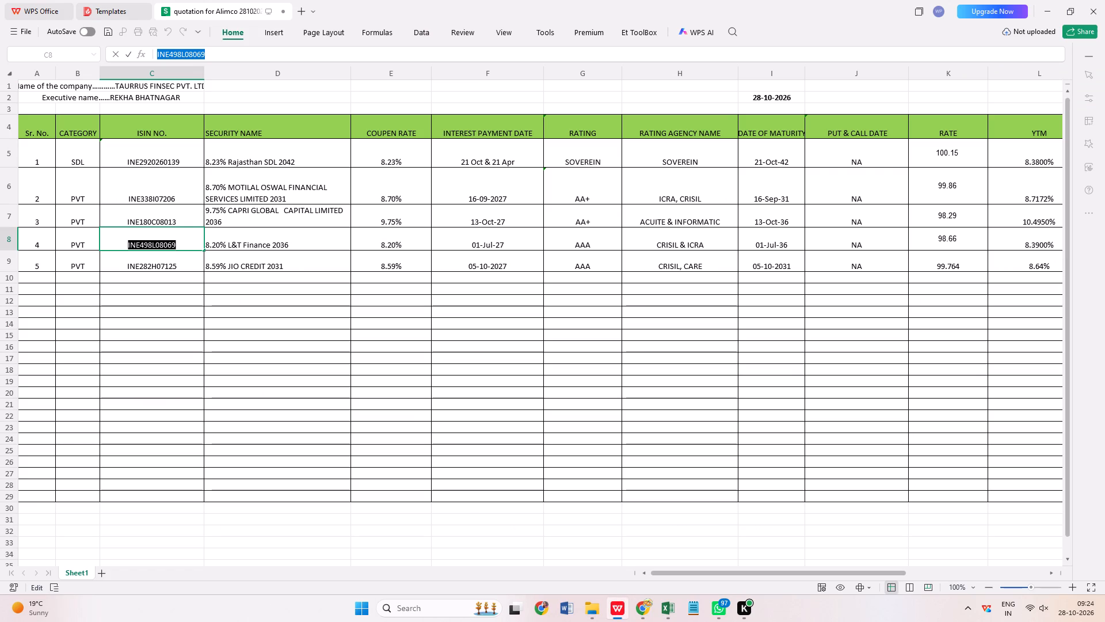
left_click(931, 241)
key("Right")
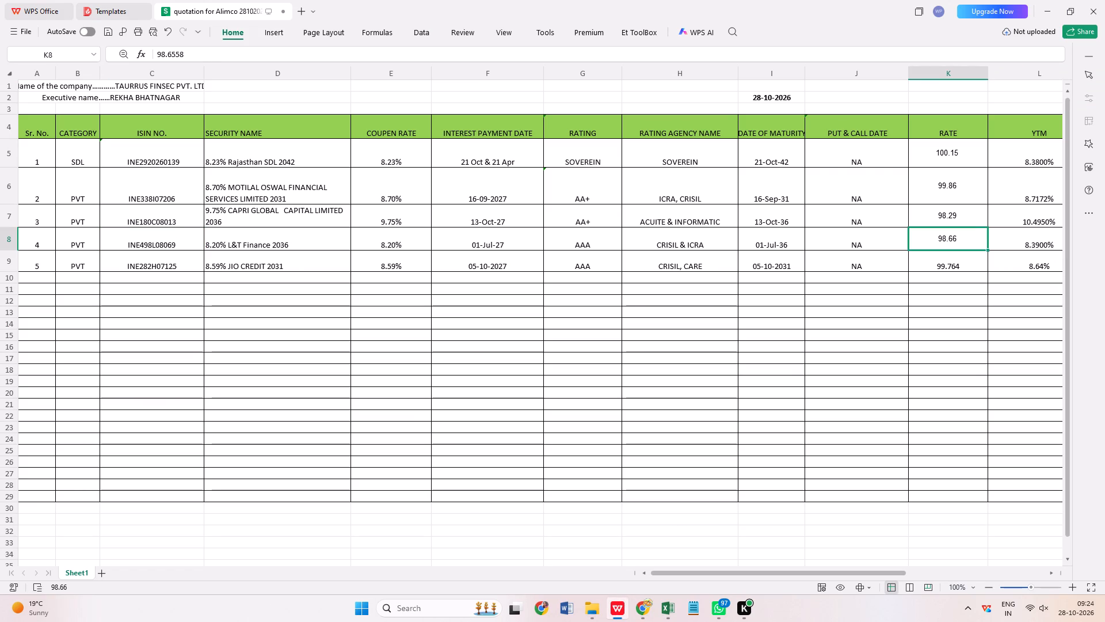
key("Right")
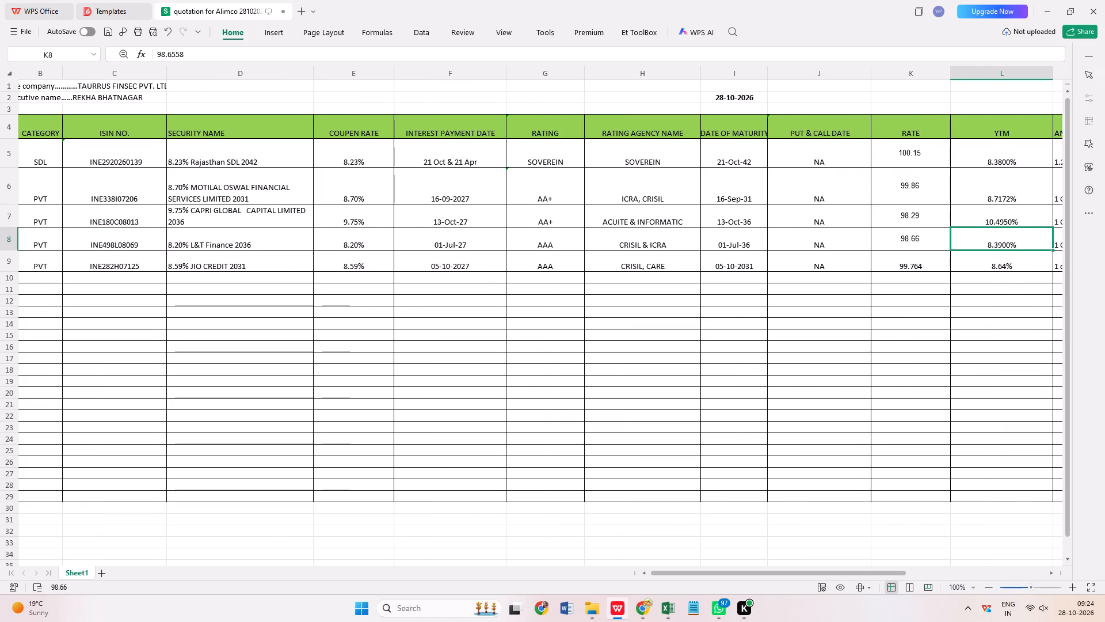
key("Right")
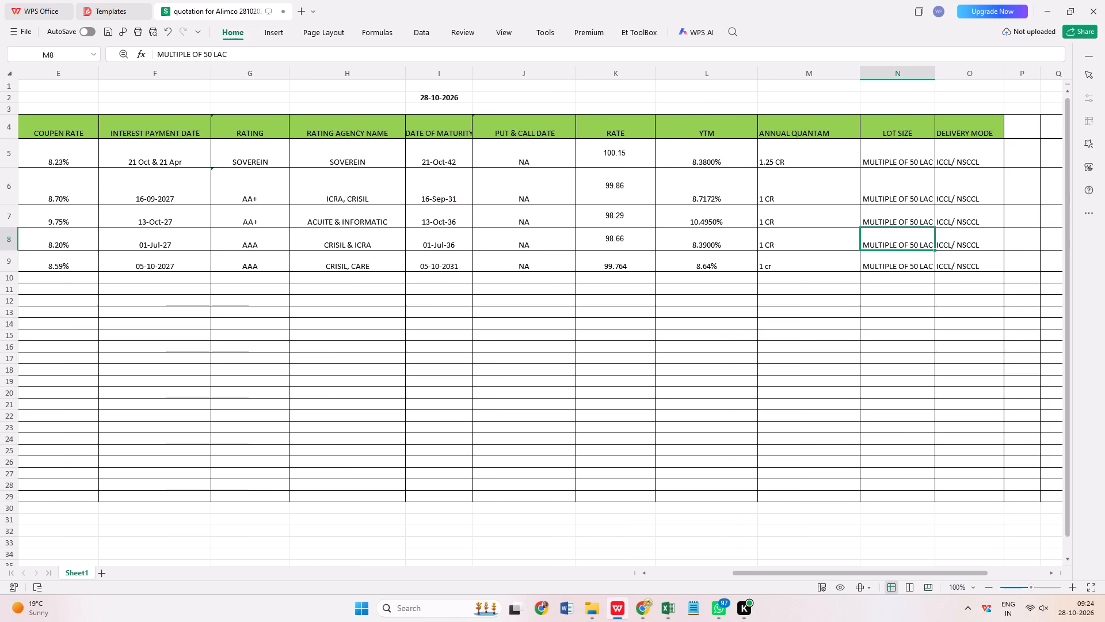
type("multiple of 1 cr")
key("Return")
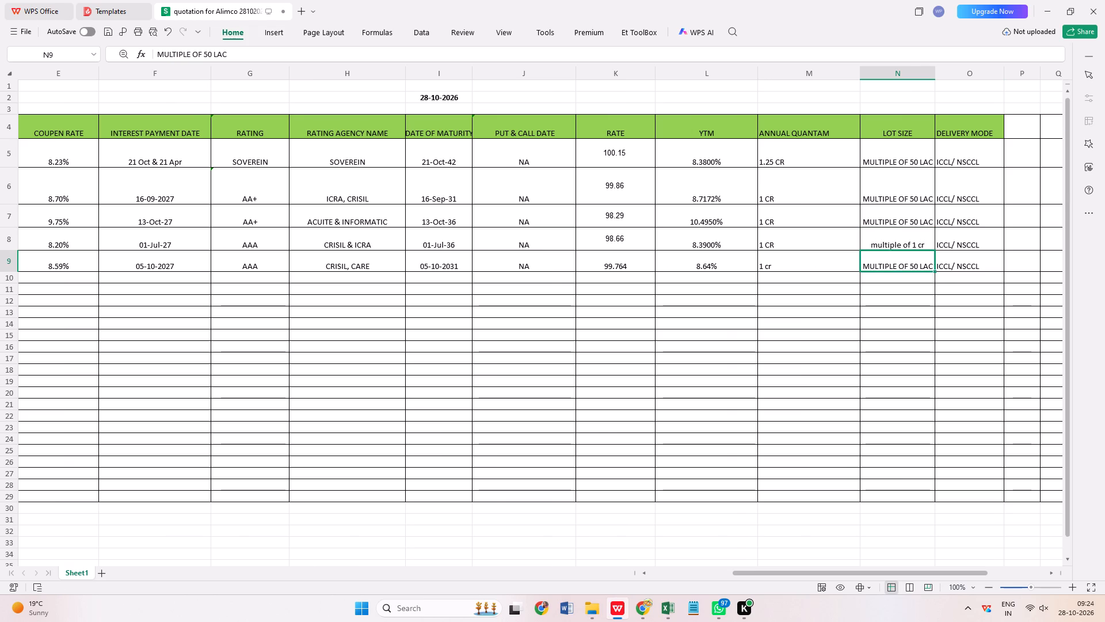
Copy ISIN INE282H07125 of the 8.59% Jio Credit 2031 bond, look it up on NSDL India Bond Info in Chrome, and open its instrument details.
key("Left")
key("Left")
key("Left")
key("Left")
key("Left")
key("Left")
key("Left")
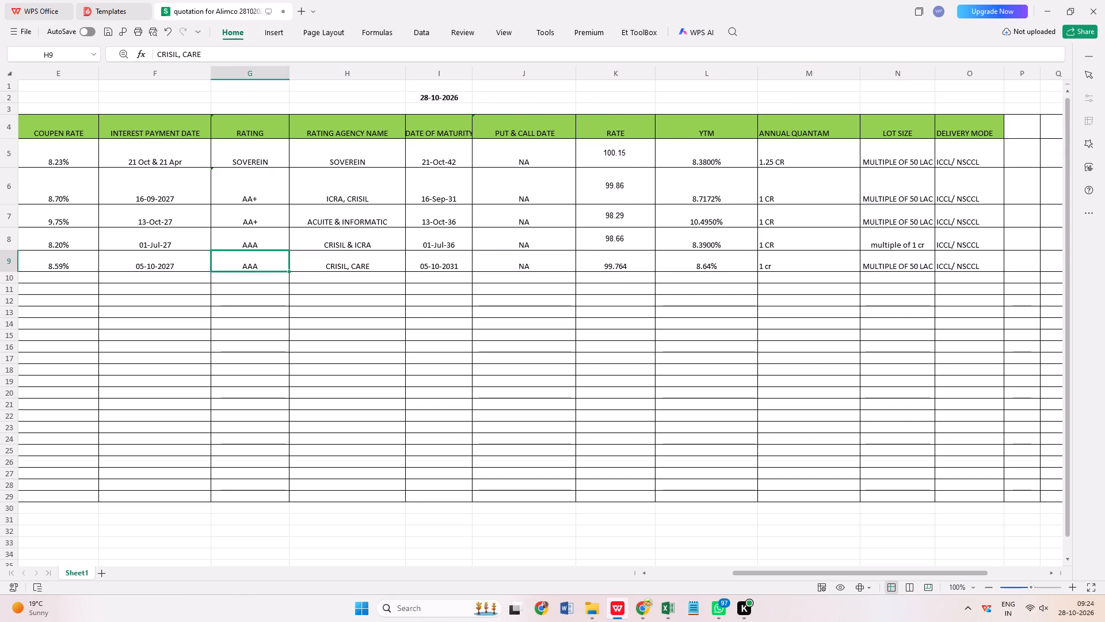
key("Left")
key("Left")
key("Left")
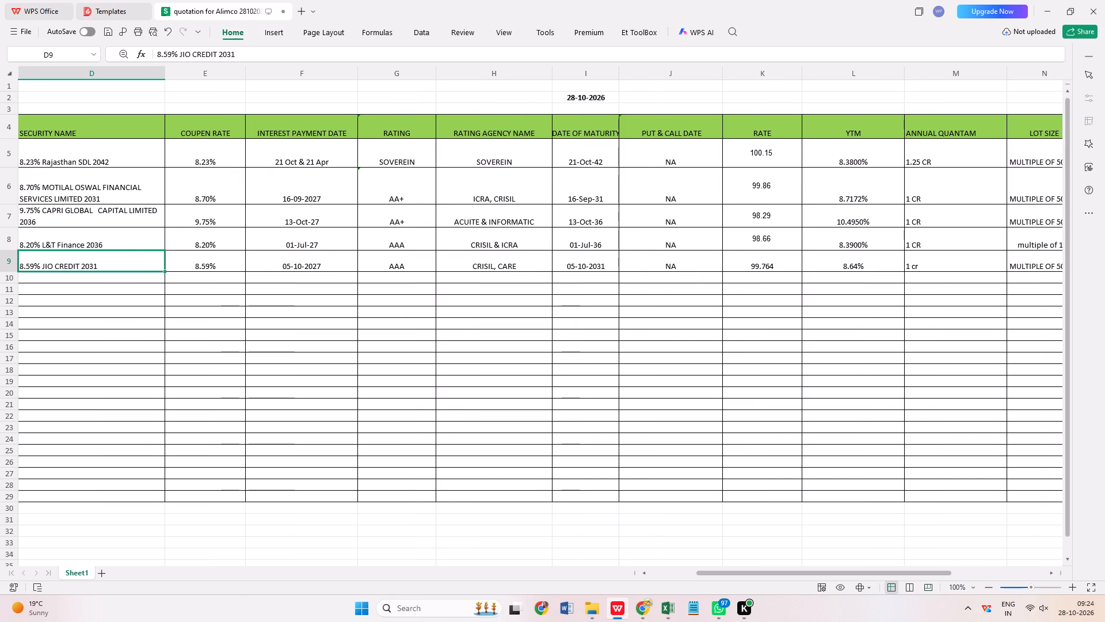
key("Left")
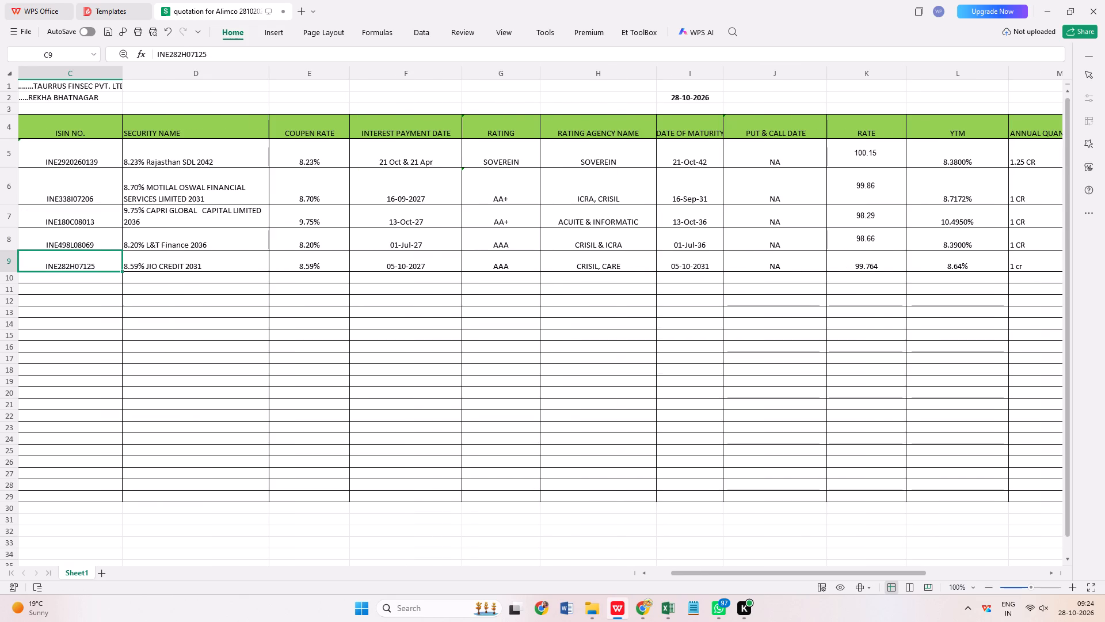
triple_click(98, 264)
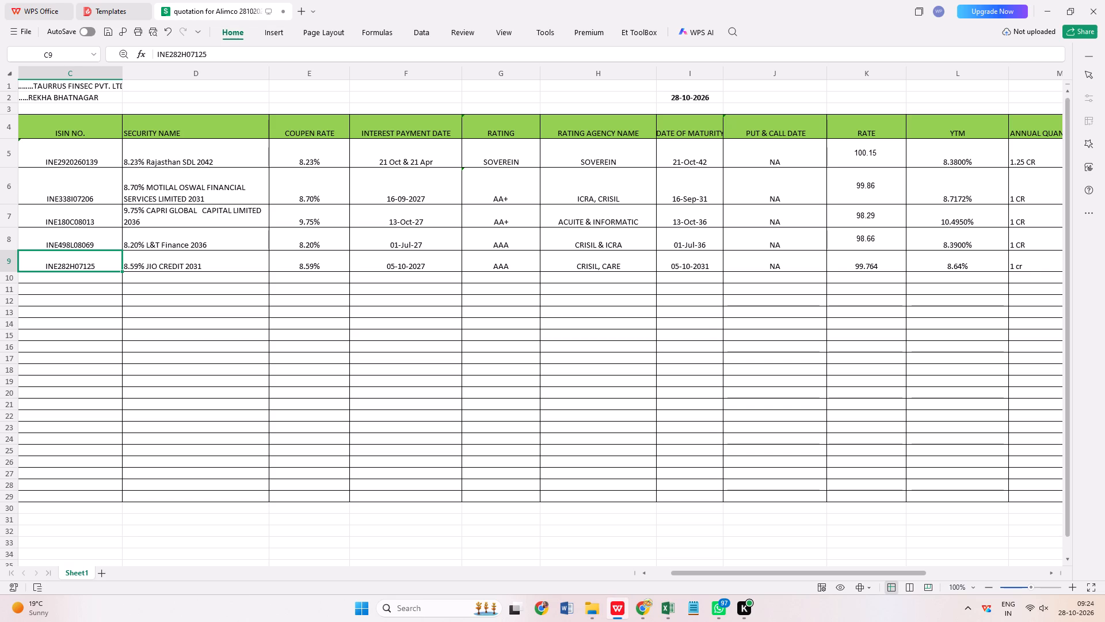
triple_click(96, 265)
left_click(96, 265)
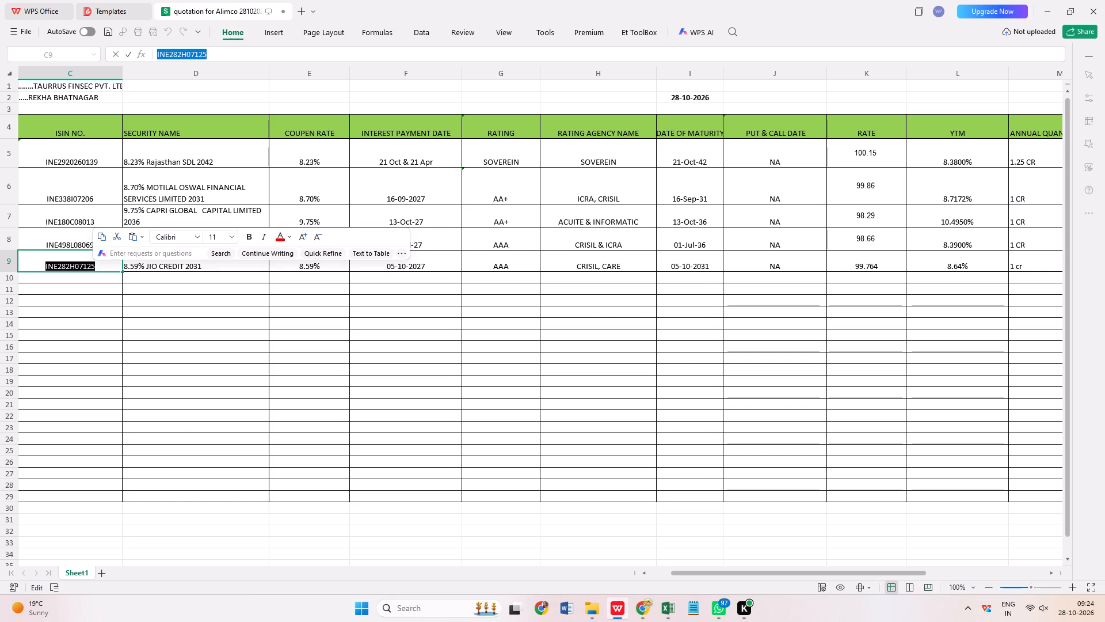
key("ctrl+c")
left_click(640, 605)
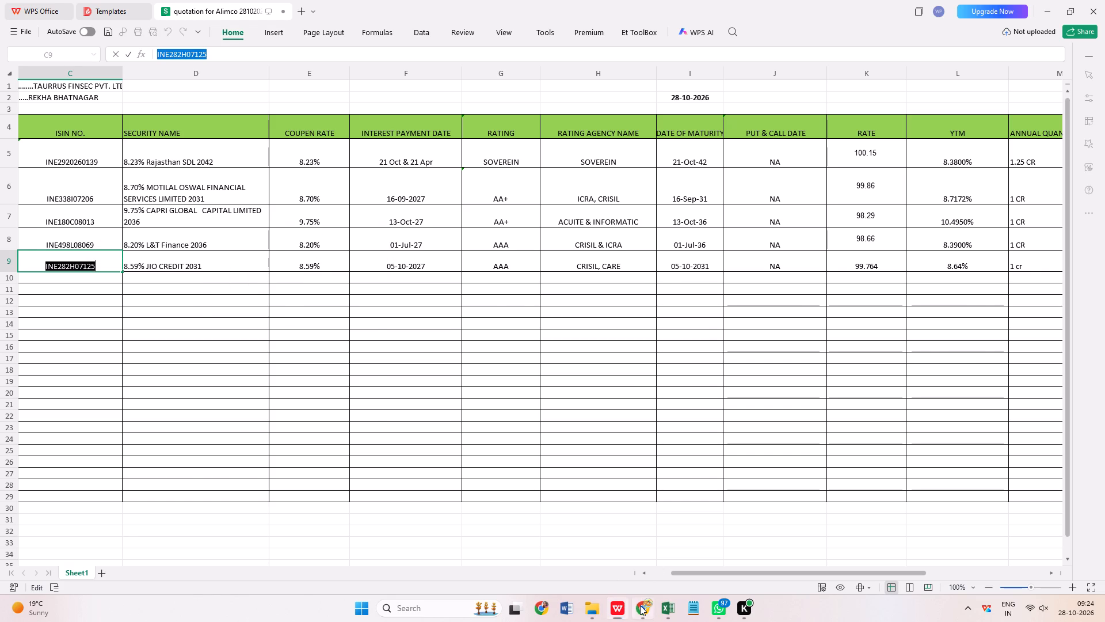
left_click(694, 98)
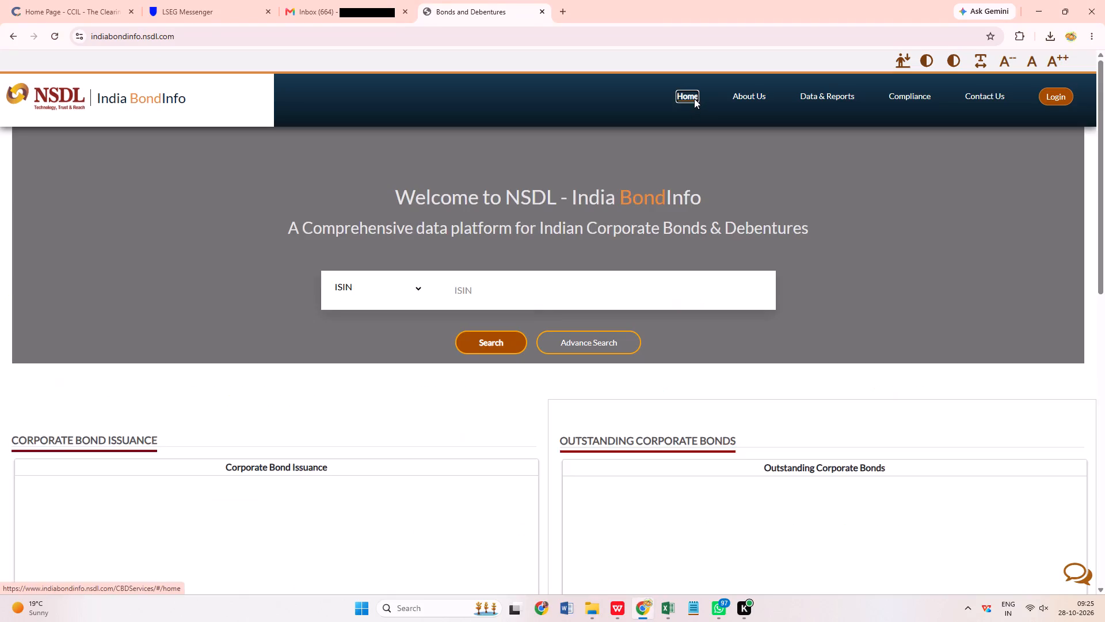
left_click(476, 289)
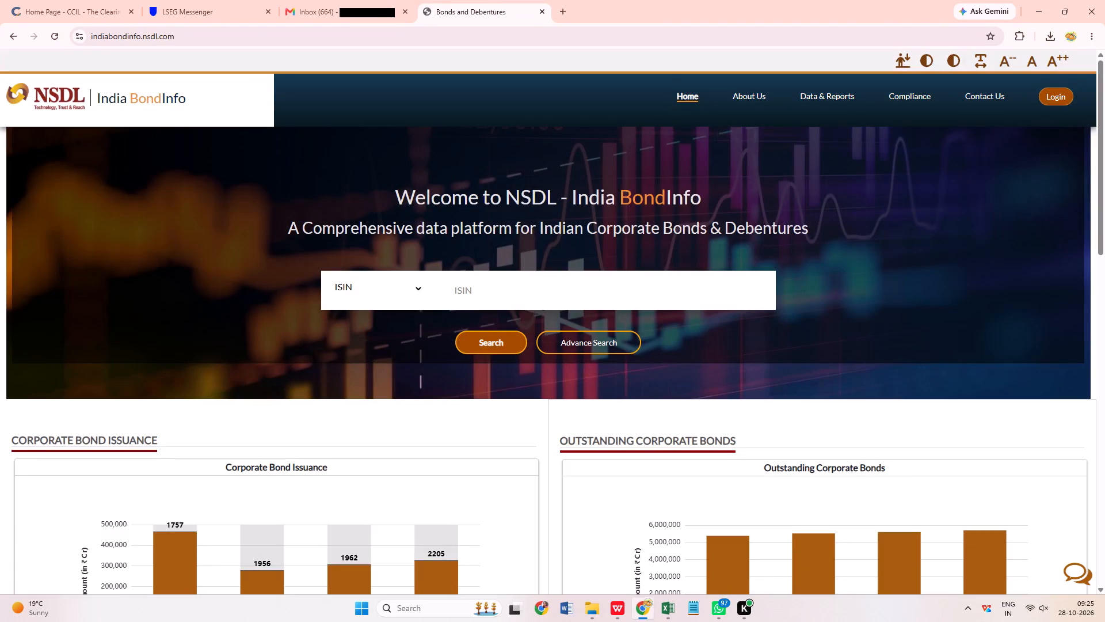
key("ctrl+v")
left_click(485, 343)
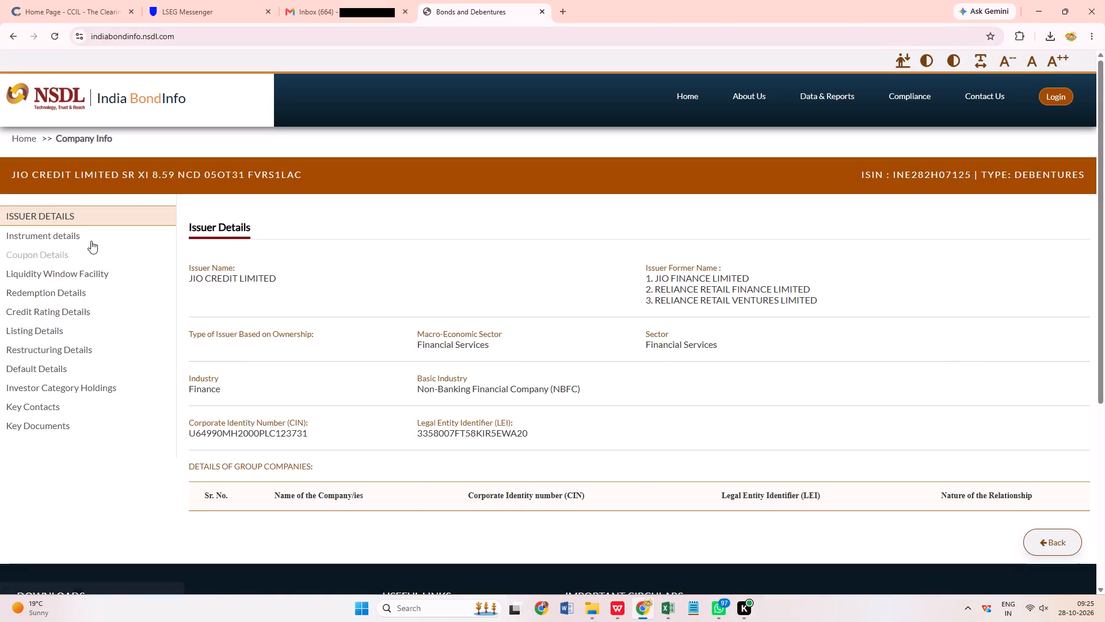
left_click(66, 235)
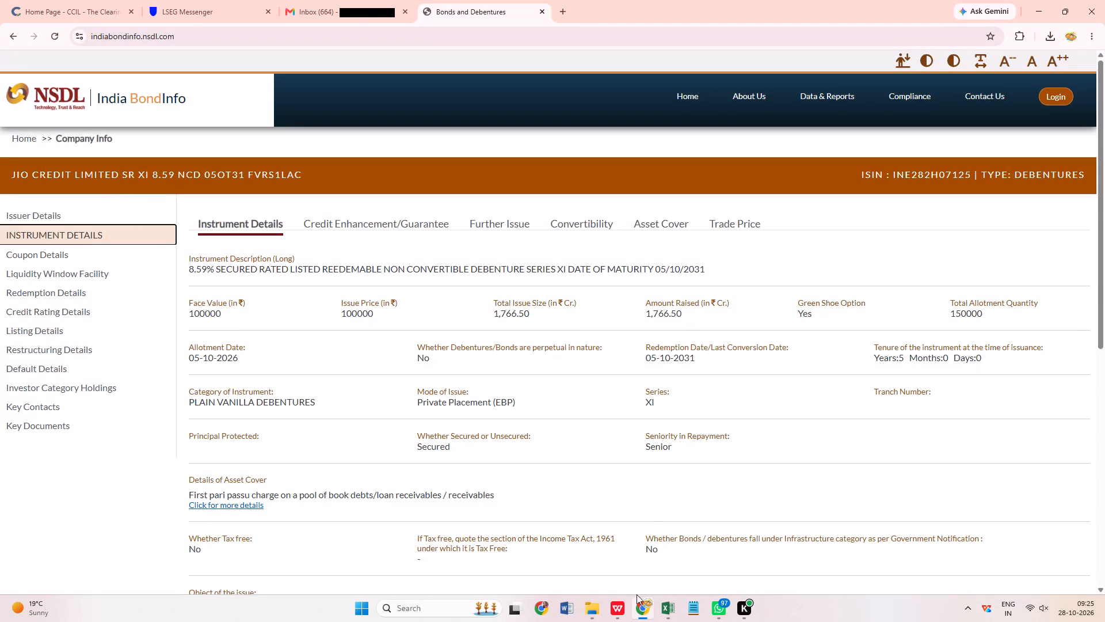
Return to the quotation in WPS Office and check the 8.59% Jio Credit 2031 bond's entries across its row.
left_click(613, 604)
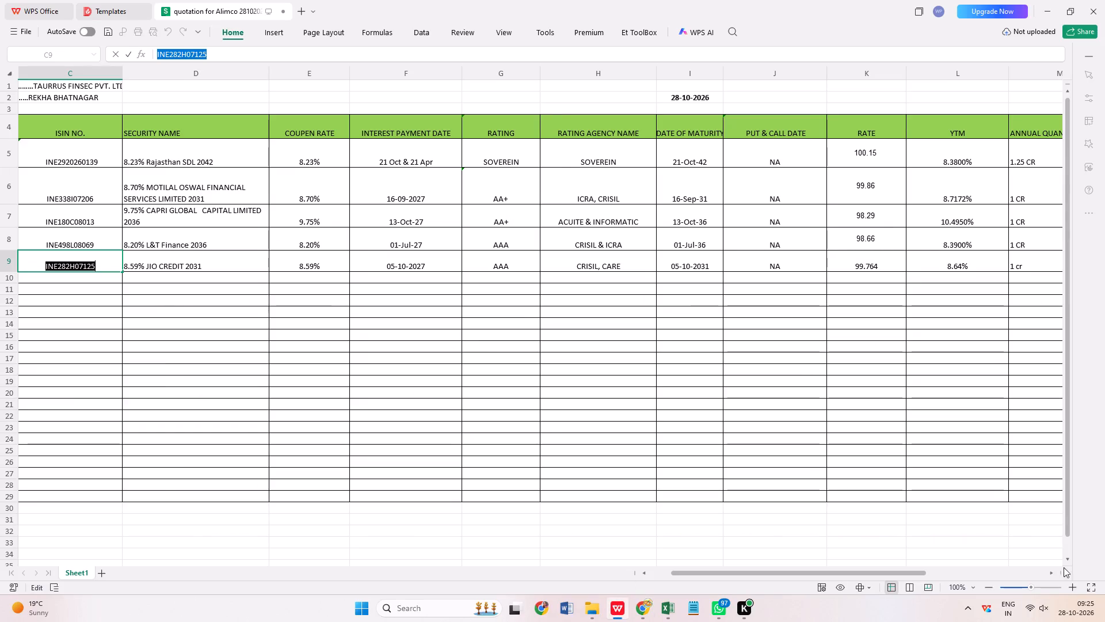
triple_click(1053, 571)
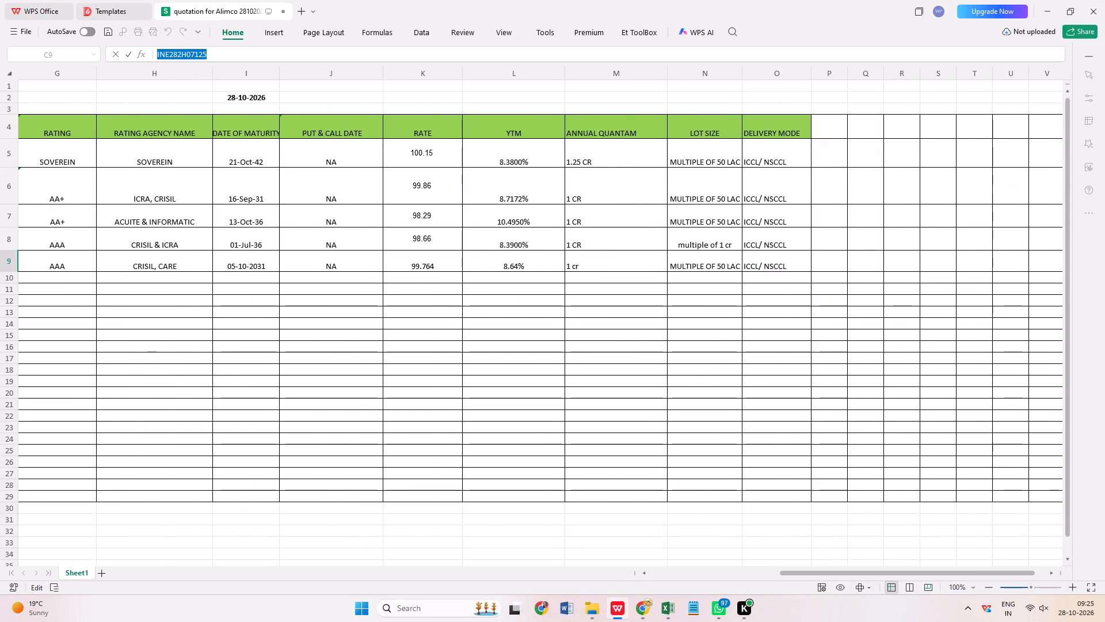
left_click_drag(849, 575, 828, 575)
left_click_drag(828, 575, 632, 571)
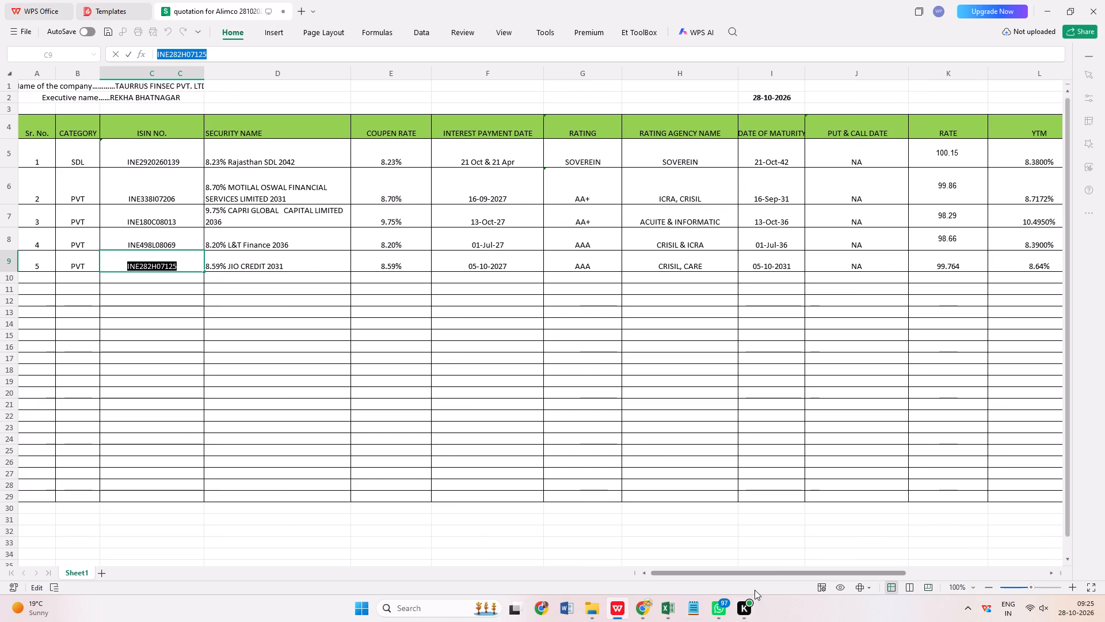
left_click(430, 351)
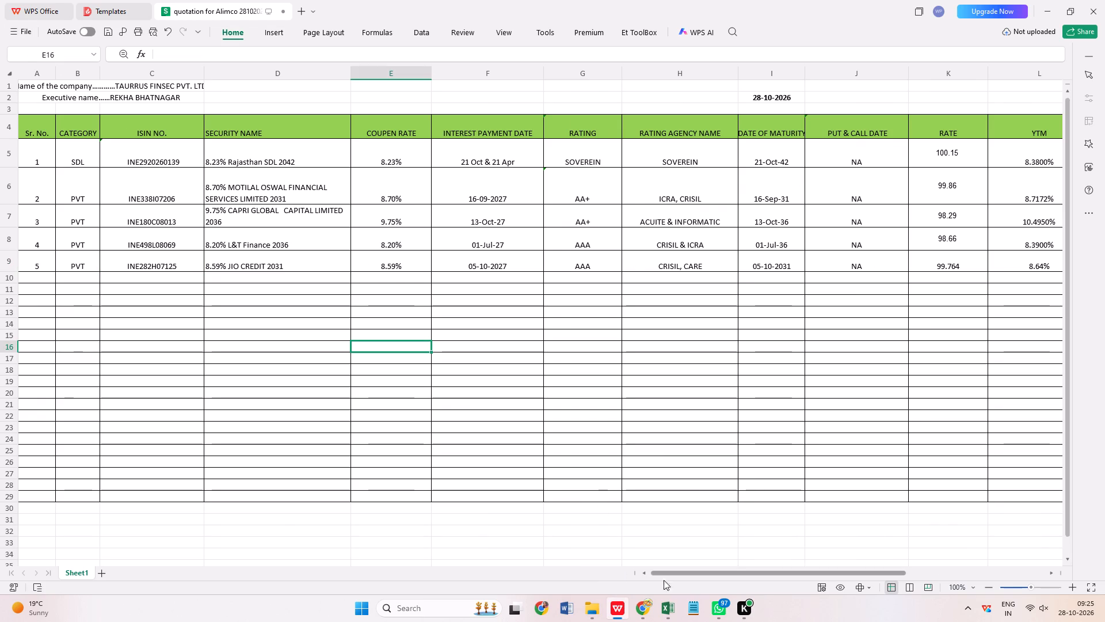
Switch to Chrome and open the Jio Credit bond's credit rating details on NSDL India Bond Info.
left_click(642, 607)
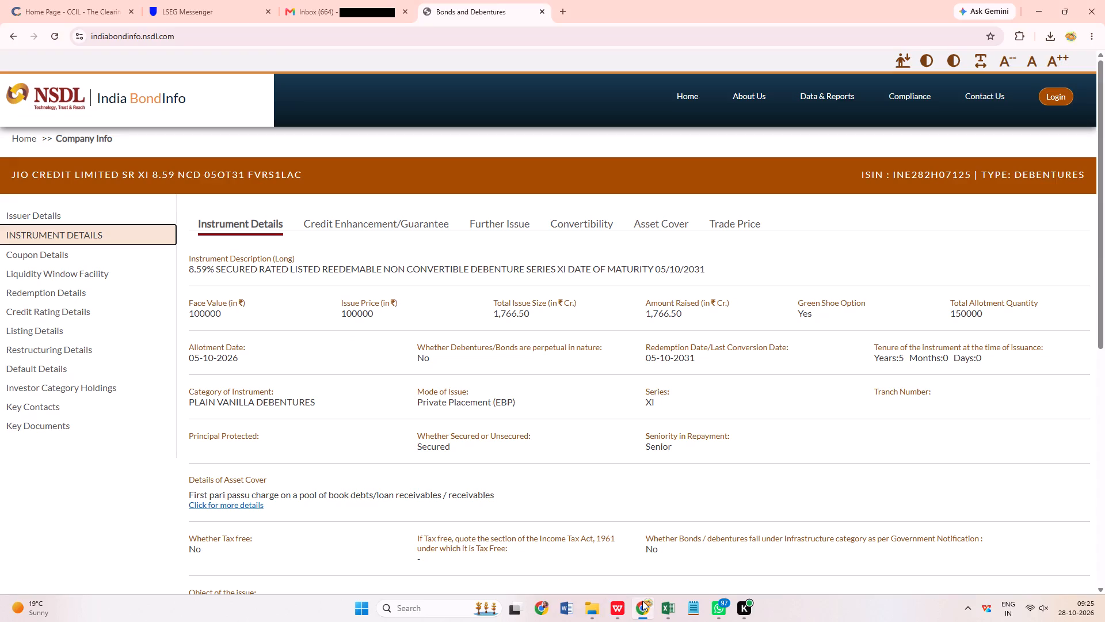
left_click(87, 312)
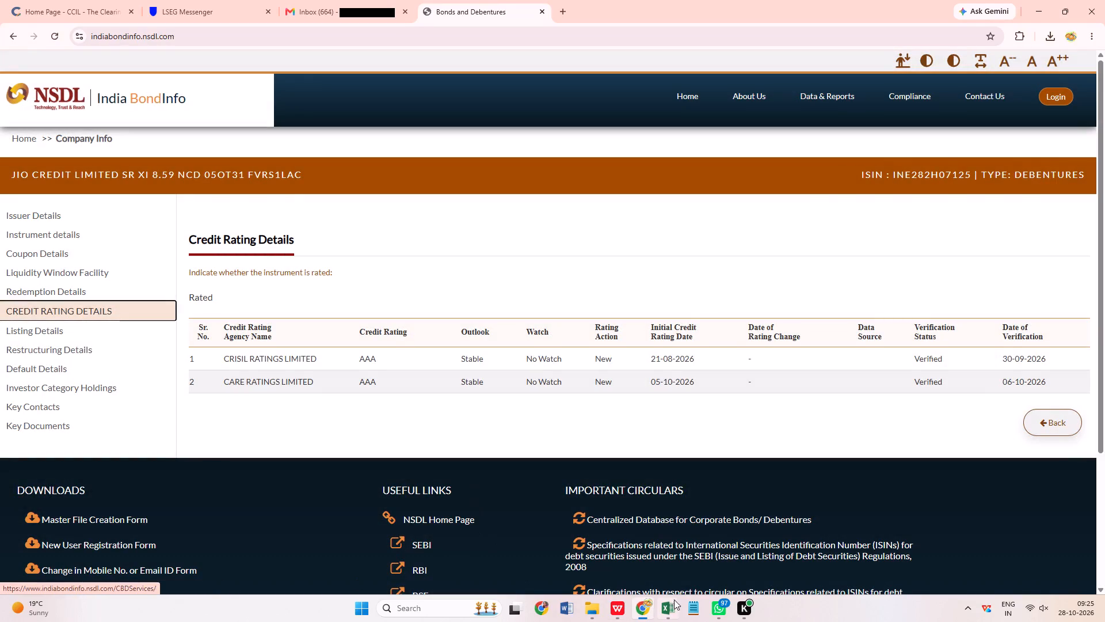
Return to the ALIMCO quotation in WPS Office and save the workbook.
left_click(669, 602)
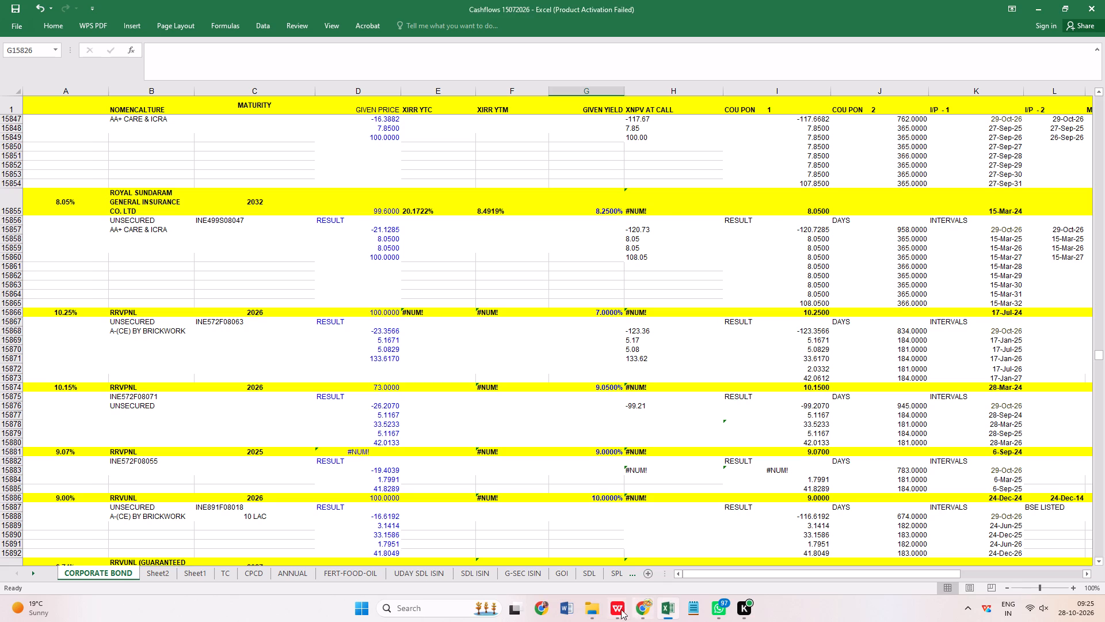
left_click(619, 609)
left_click(569, 416)
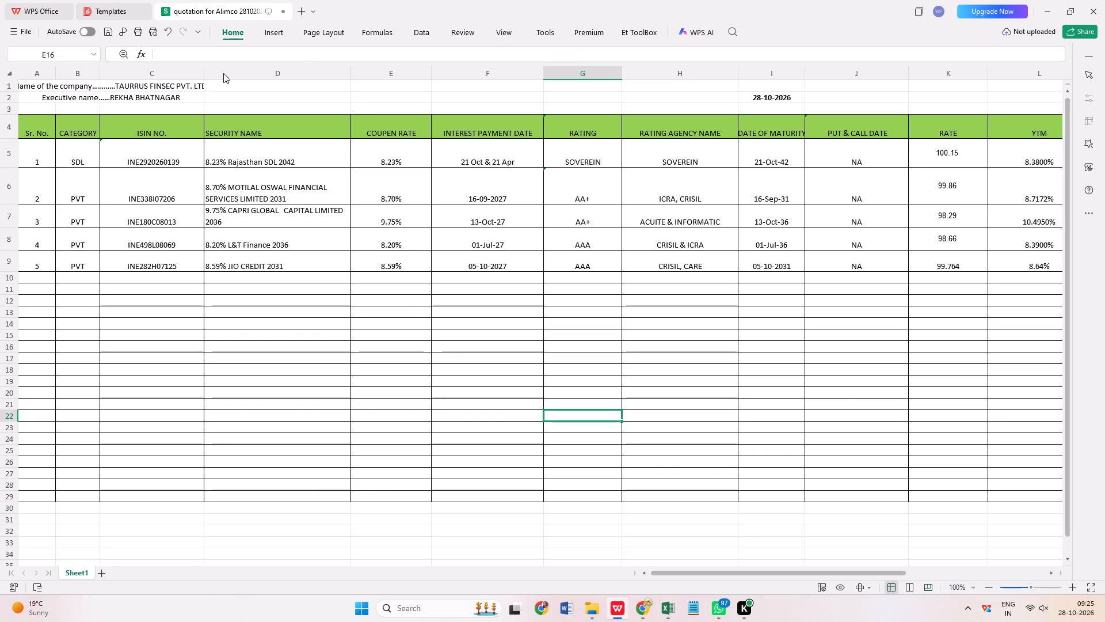
left_click(22, 33)
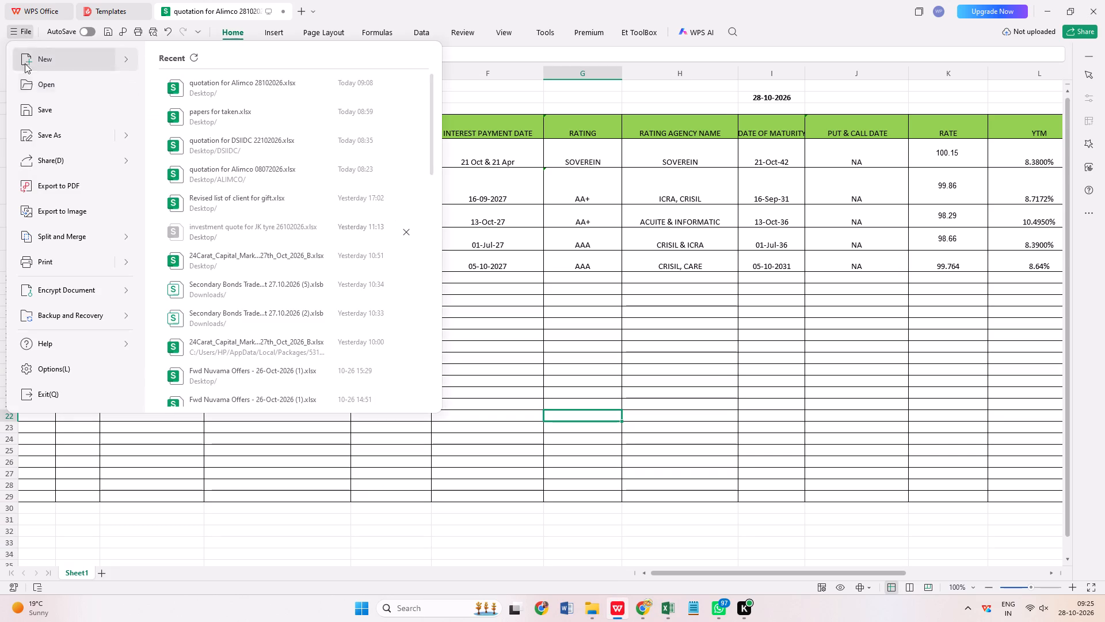
left_click(34, 105)
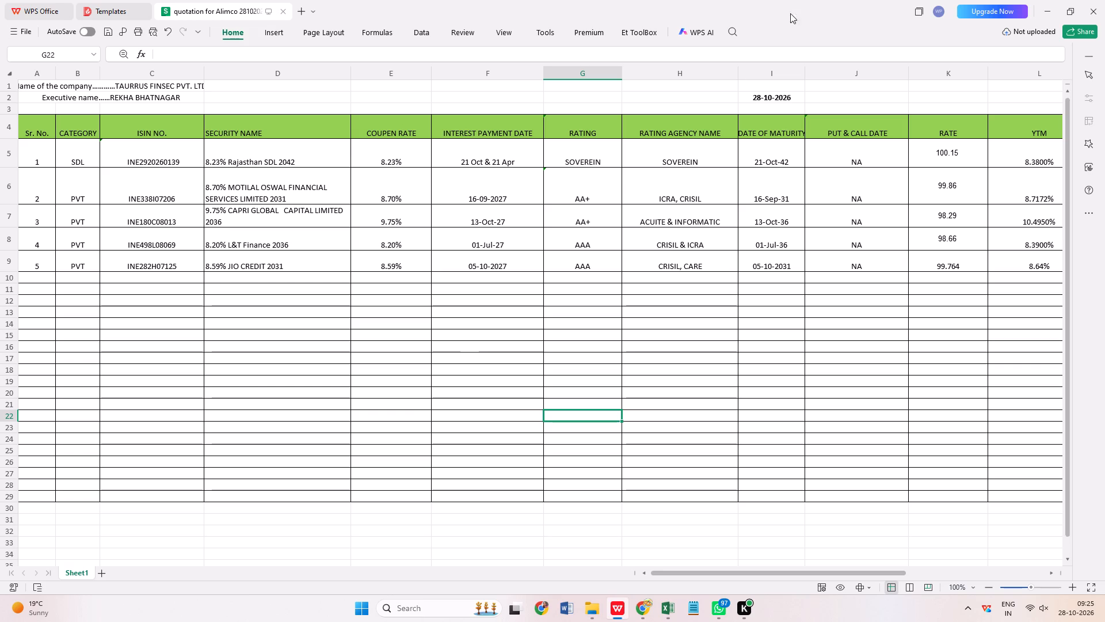
Apply the cell format of the L&T Finance bond's interest payment date to the Jio Credit bond's interest payment date with Format Painter.
left_click(494, 245)
left_click(235, 35)
left_click(25, 63)
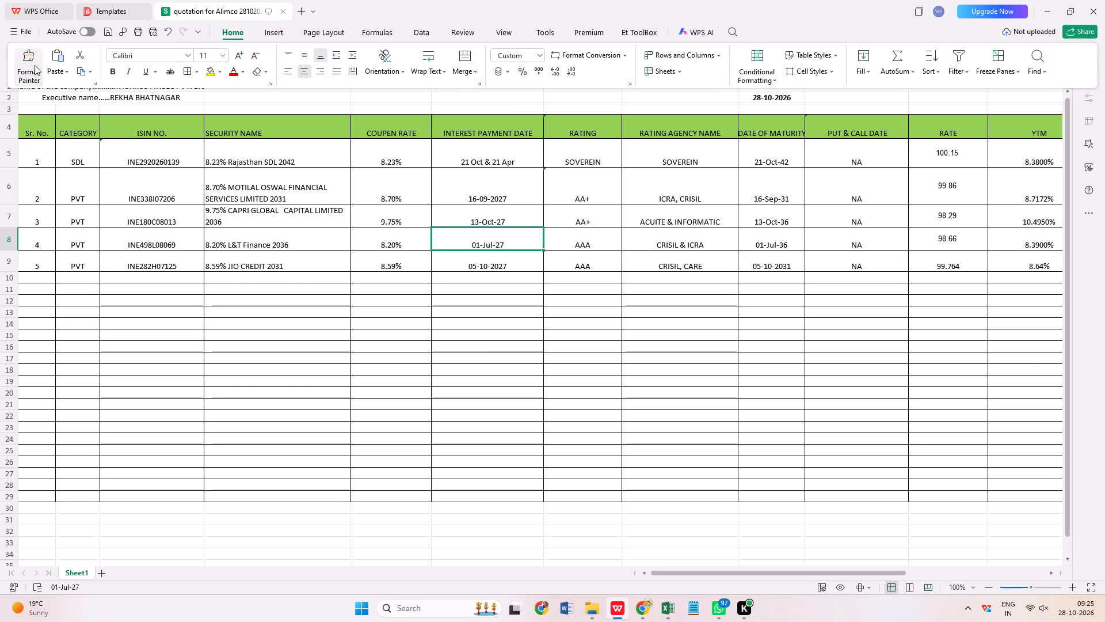
left_click(509, 266)
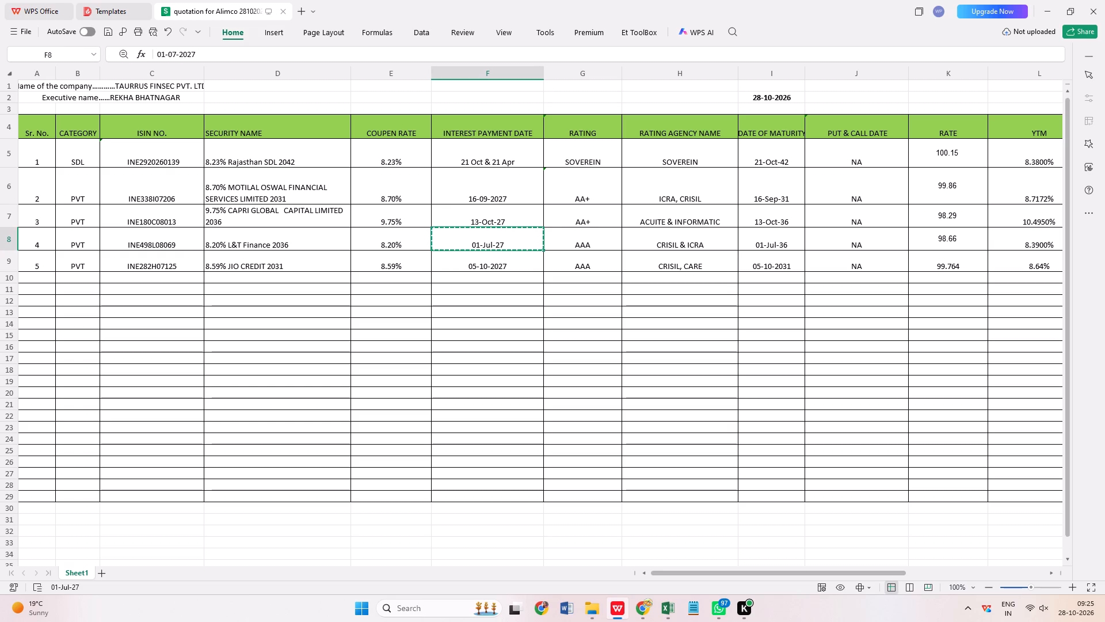
Apply the L&T Finance bond's interest payment date format to the Jio Credit bond's interest payment date, giving 05-Oct-27.
left_click(510, 310)
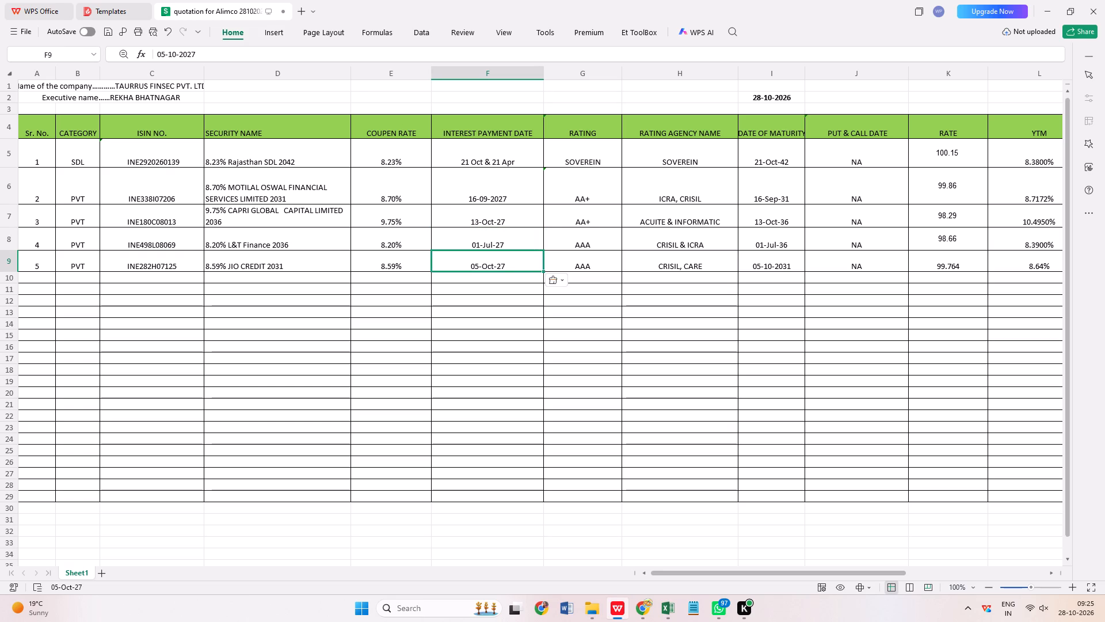
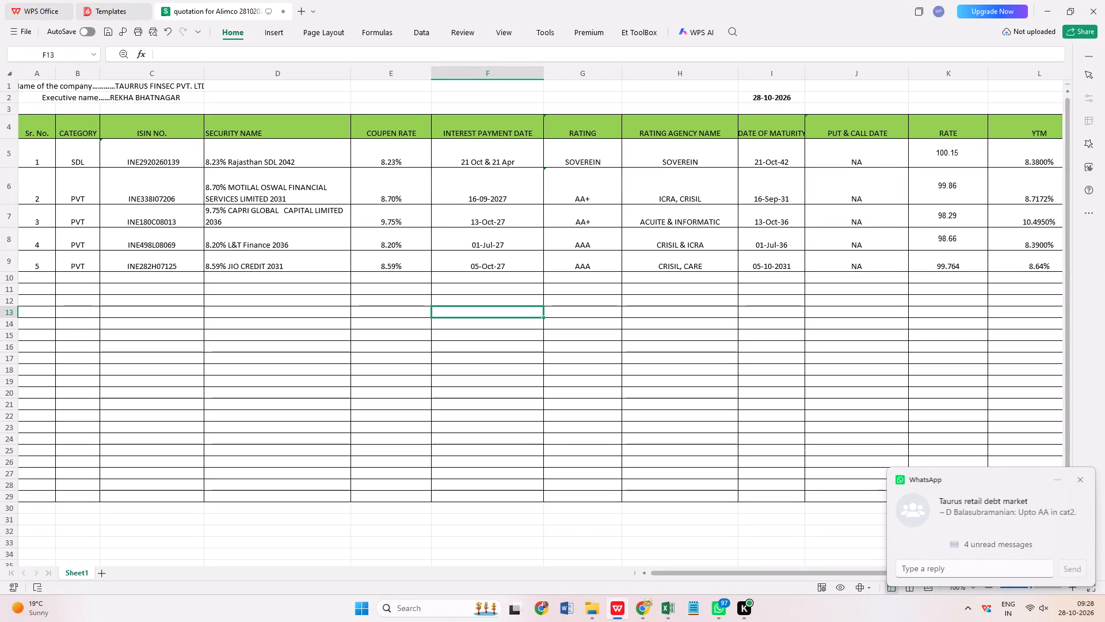
Save the ALIMCO quotation workbook with the updated Jio Credit interest payment date format.
left_click(12, 30)
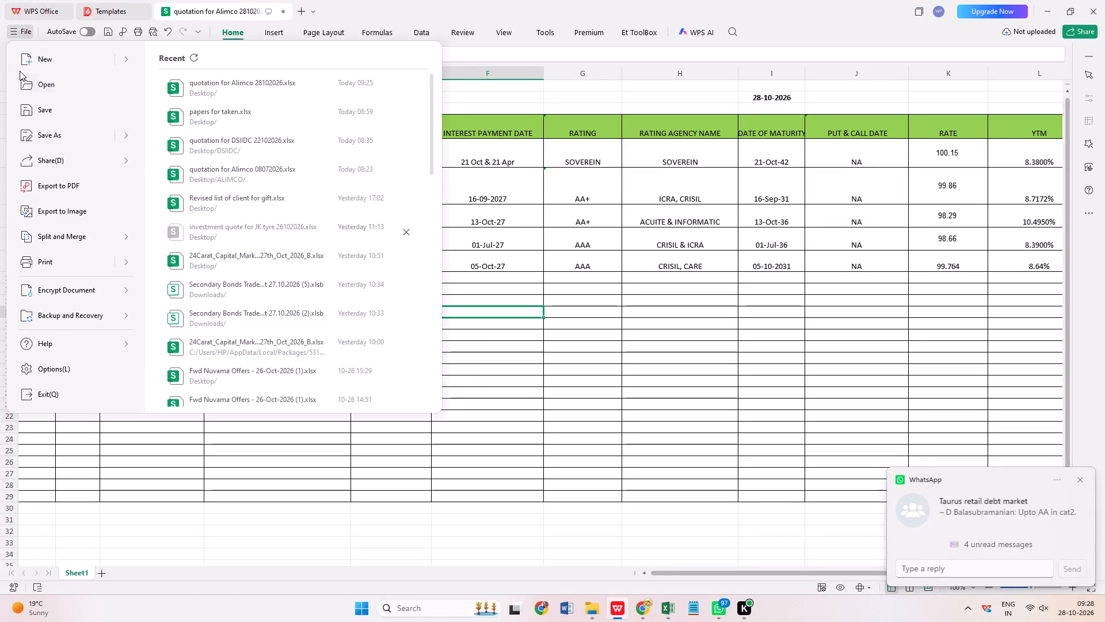
left_click(39, 107)
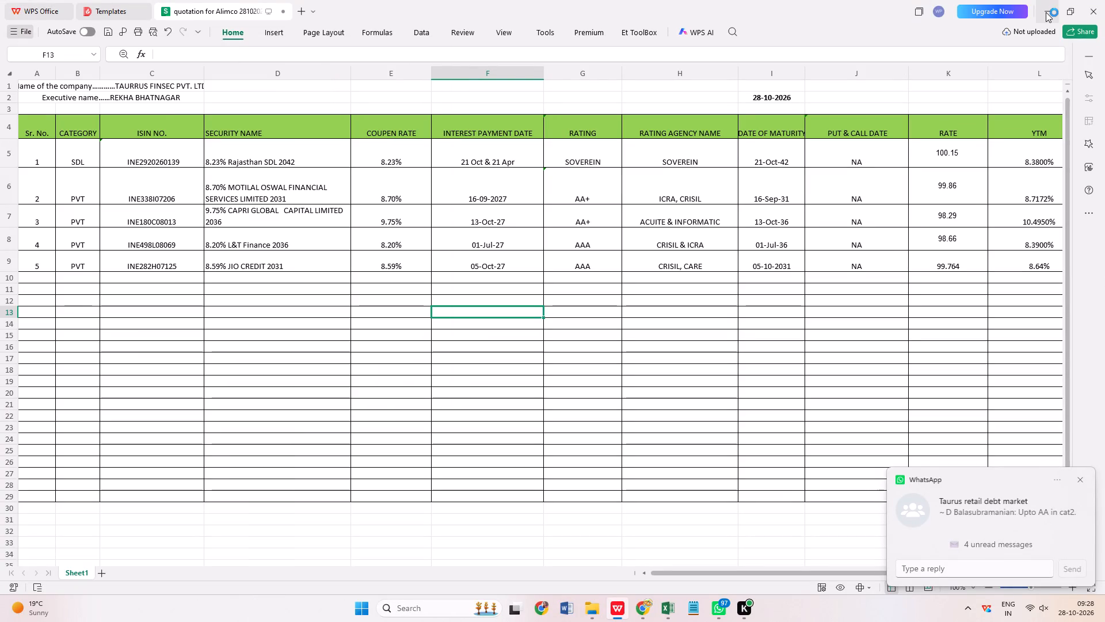
Minimize the saved quotation workbook and switch to the Chrome window with the Gmail inbox tab.
left_click(1046, 12)
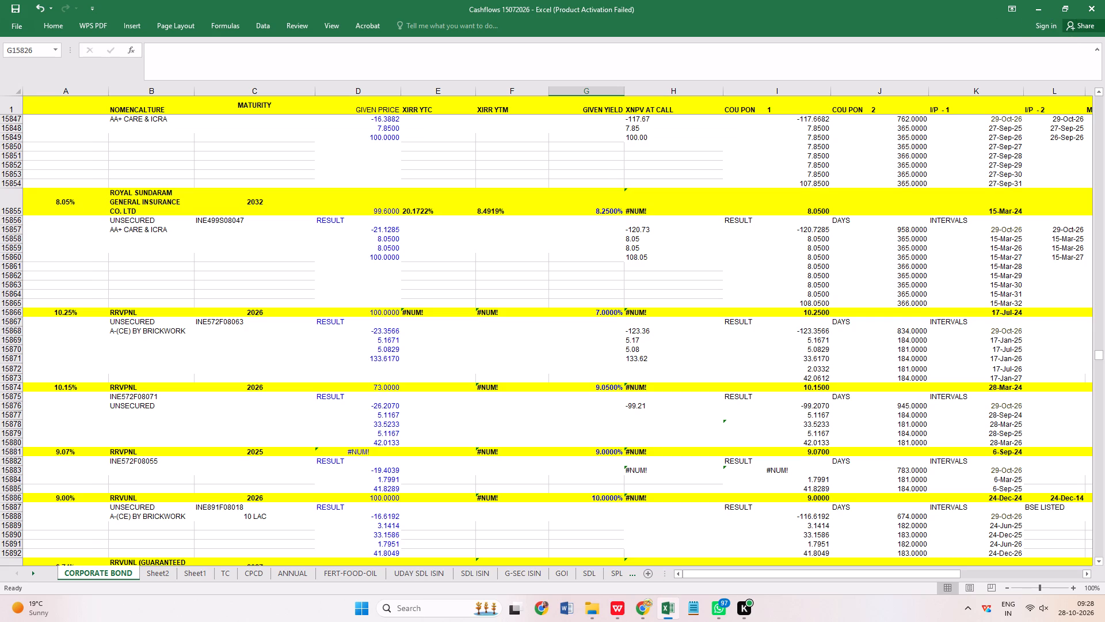
left_click(639, 606)
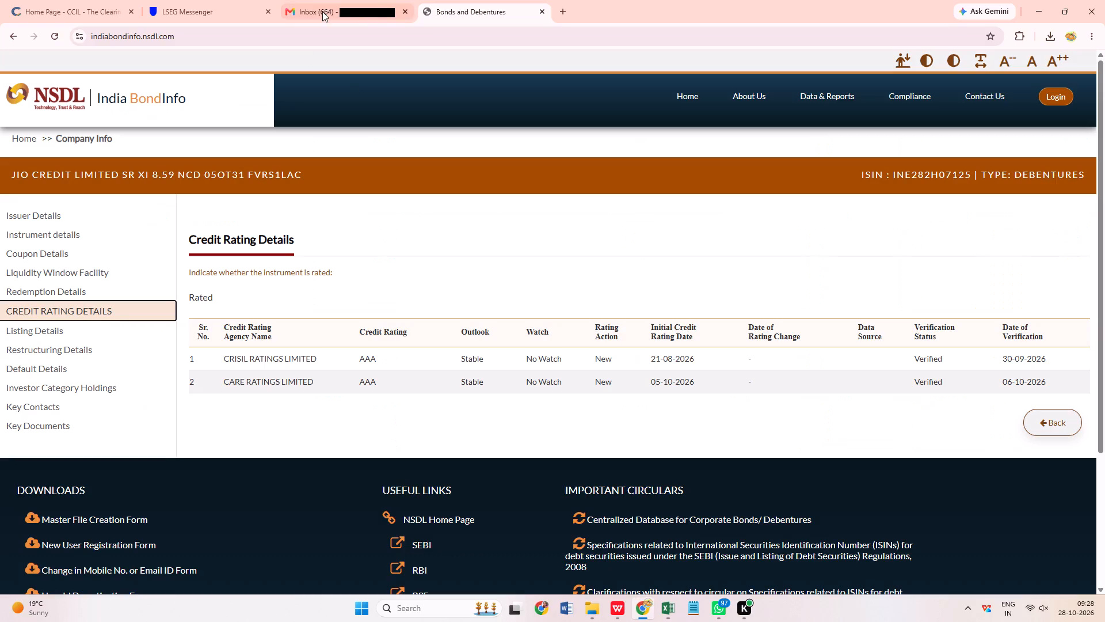
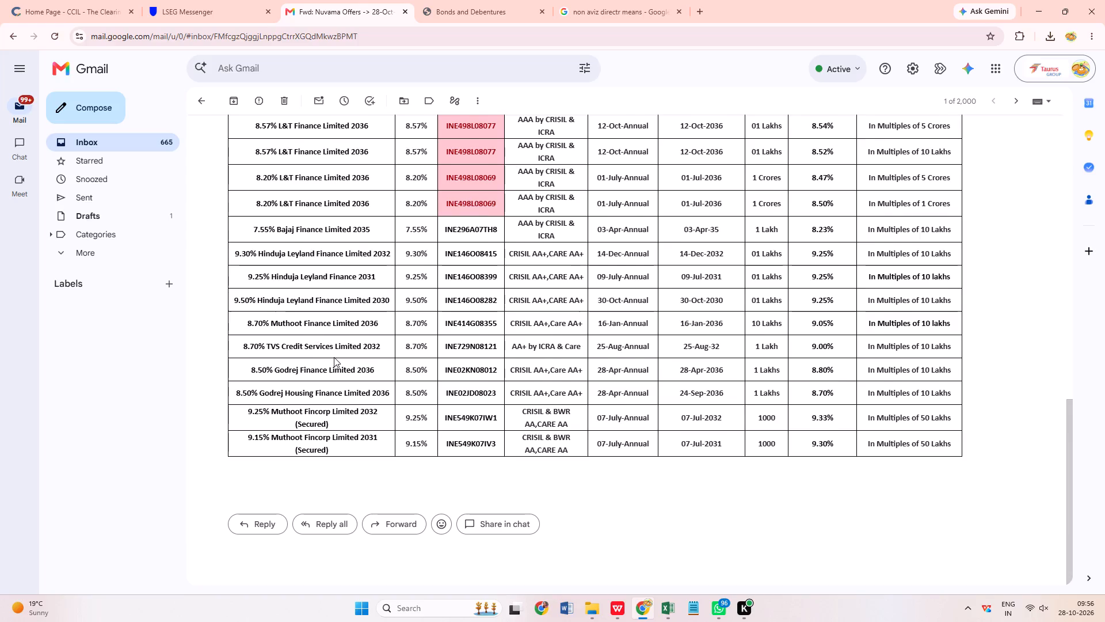
Look through the government and corporate bond tables in the Nuvama Offers 28-Oct-2026 email for bonds to quote.
scroll(334, 357, "up", 4)
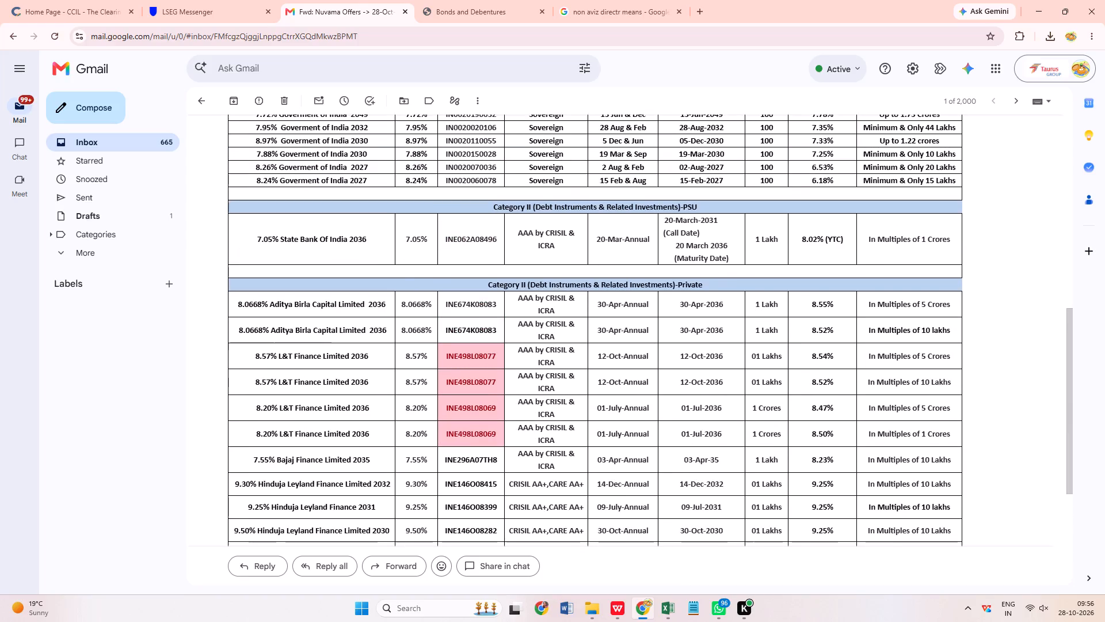
scroll(334, 357, "up", 11)
scroll(333, 357, "down", 1)
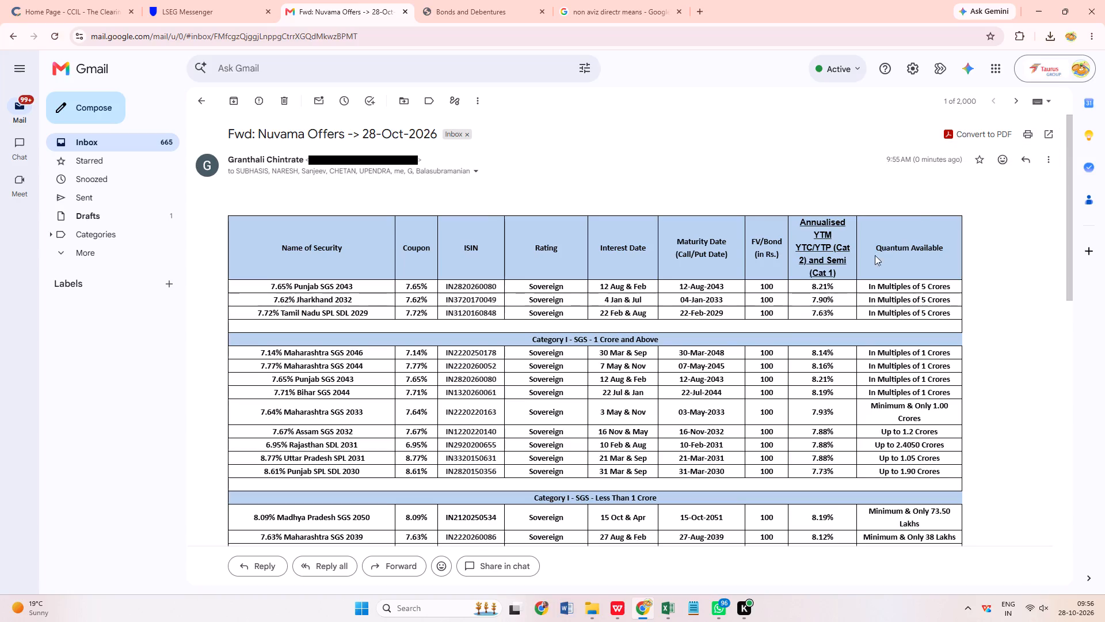
scroll(794, 321, "down", 2)
scroll(794, 321, "up", 1)
scroll(794, 321, "down", 9)
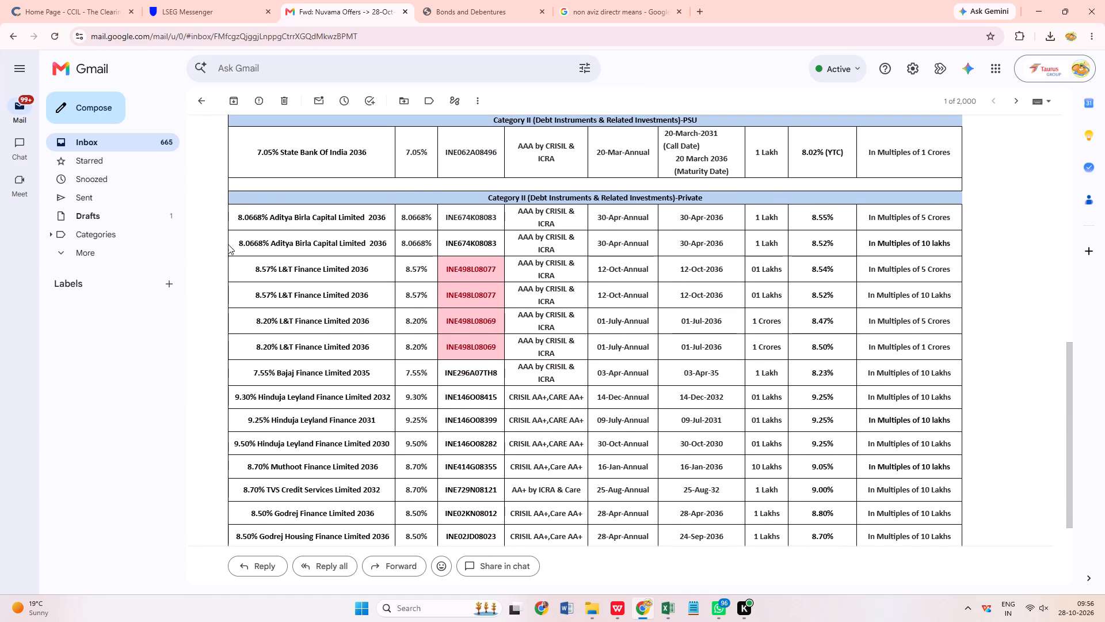
Copy the 8.0668% Aditya Birla Capital Limited 2036 offer at 8.52% from the email into row 30 of the ALIMCO quotation in WPS Office.
left_click_drag(239, 244, 872, 248)
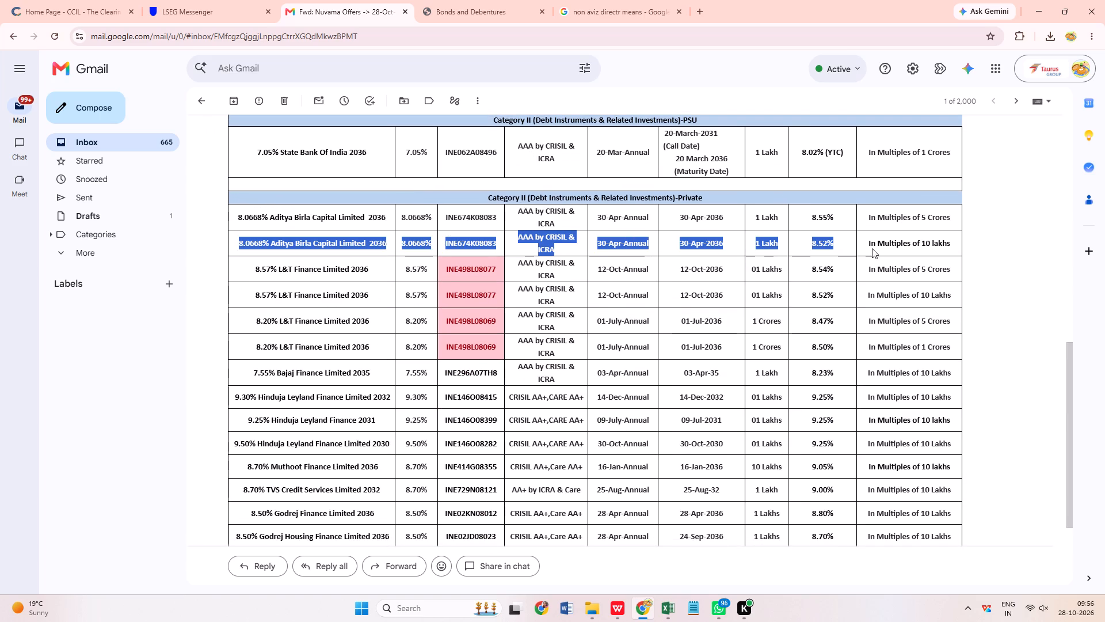
left_click_drag(872, 248, 953, 252)
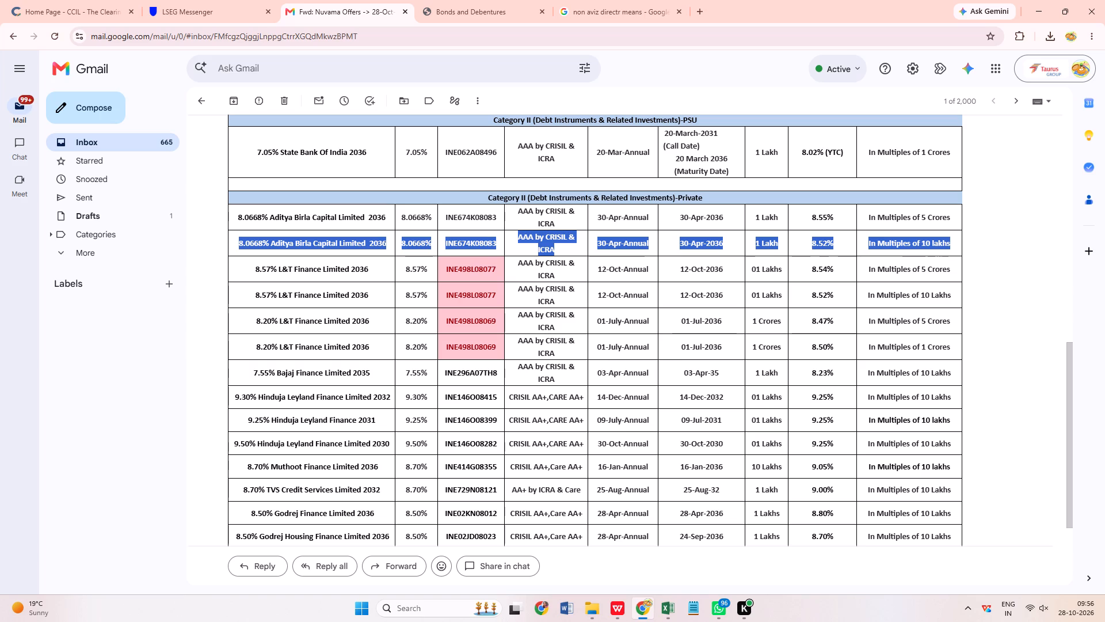
key("ctrl+c")
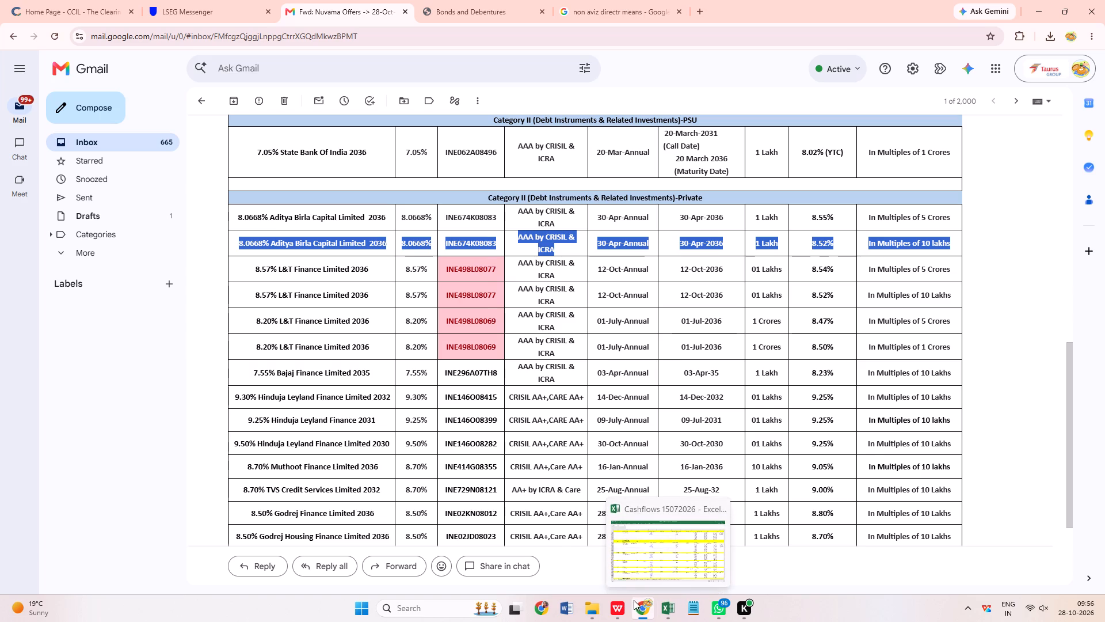
left_click(615, 605)
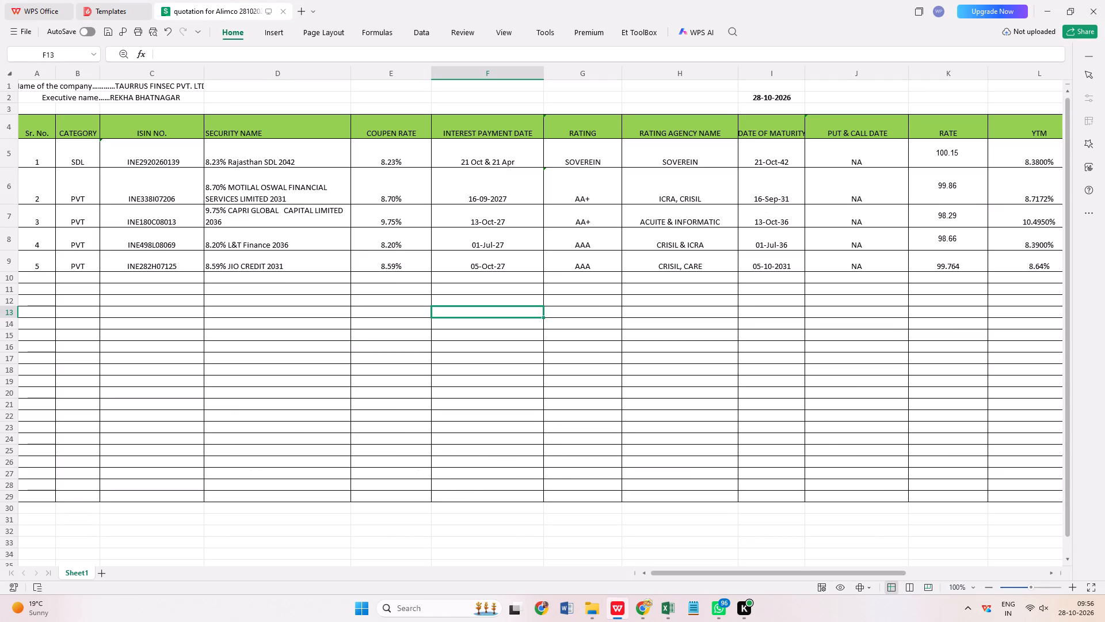
left_click(27, 509)
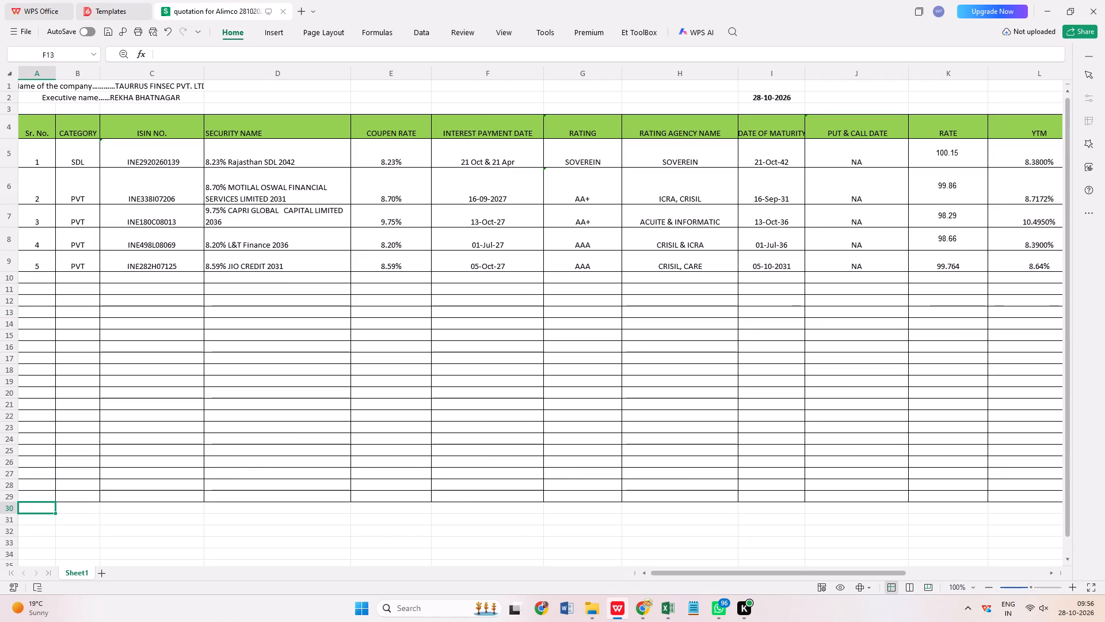
key("ctrl+v")
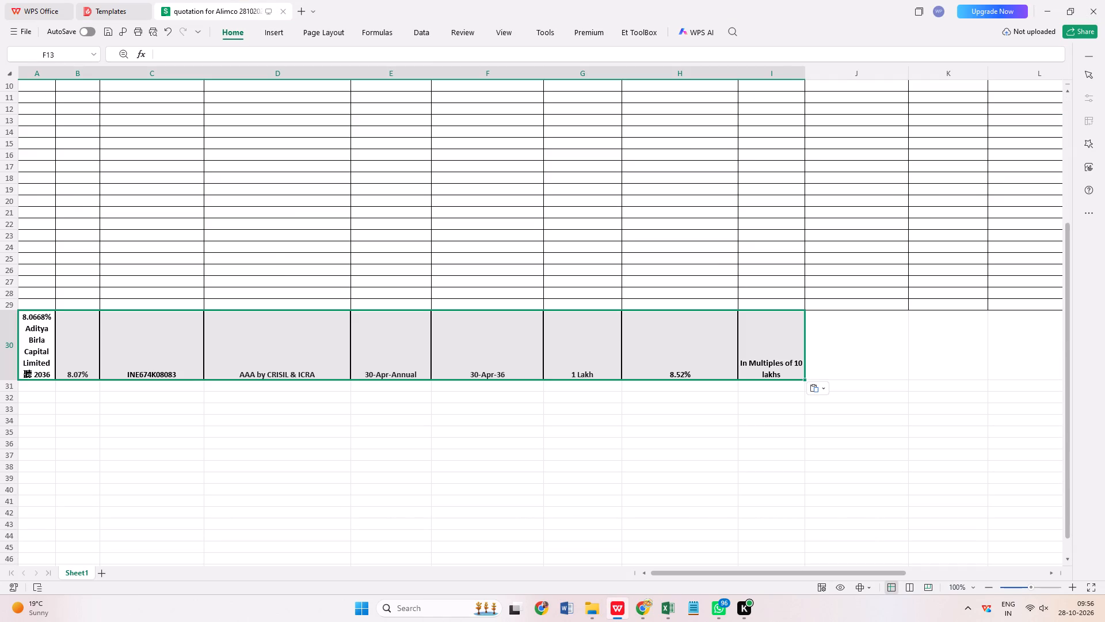
left_click(615, 608)
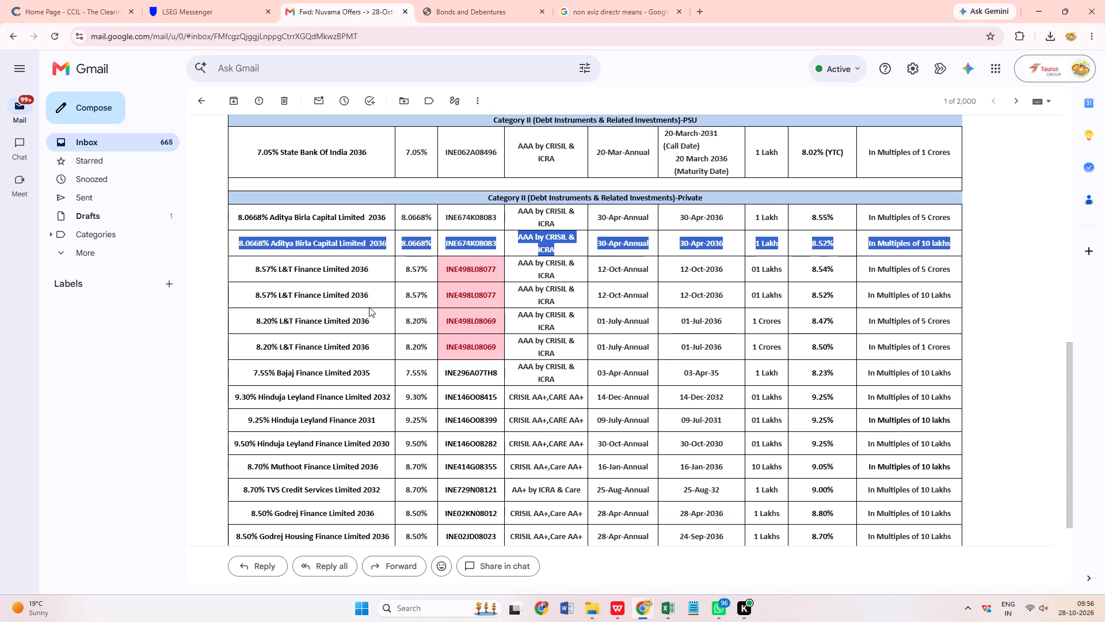
scroll(425, 305, "up", 1)
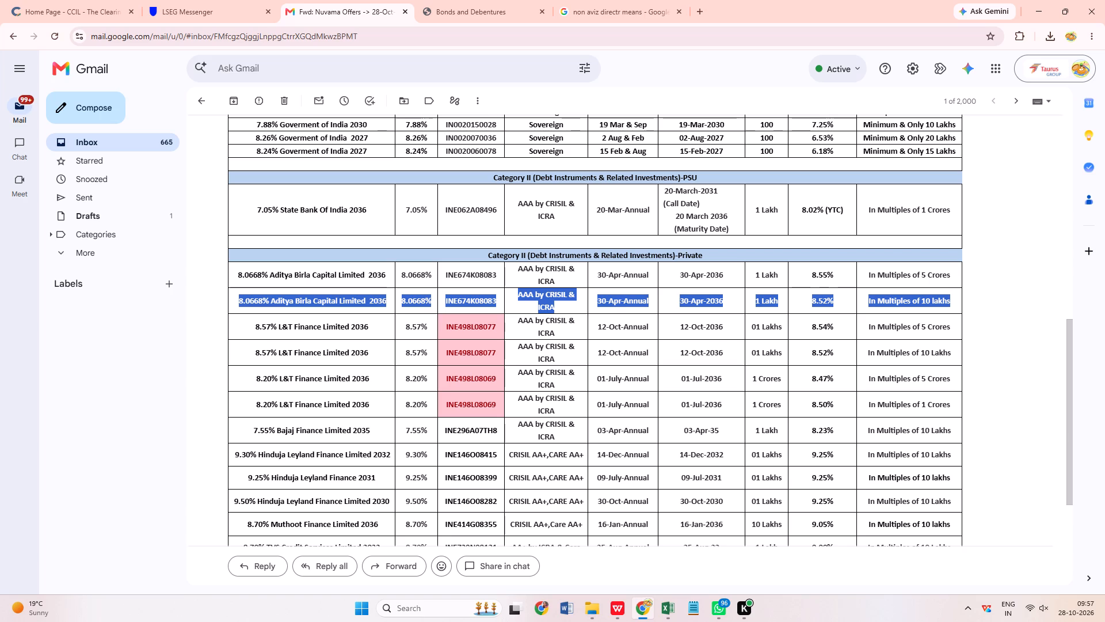
scroll(280, 238, "up", 6)
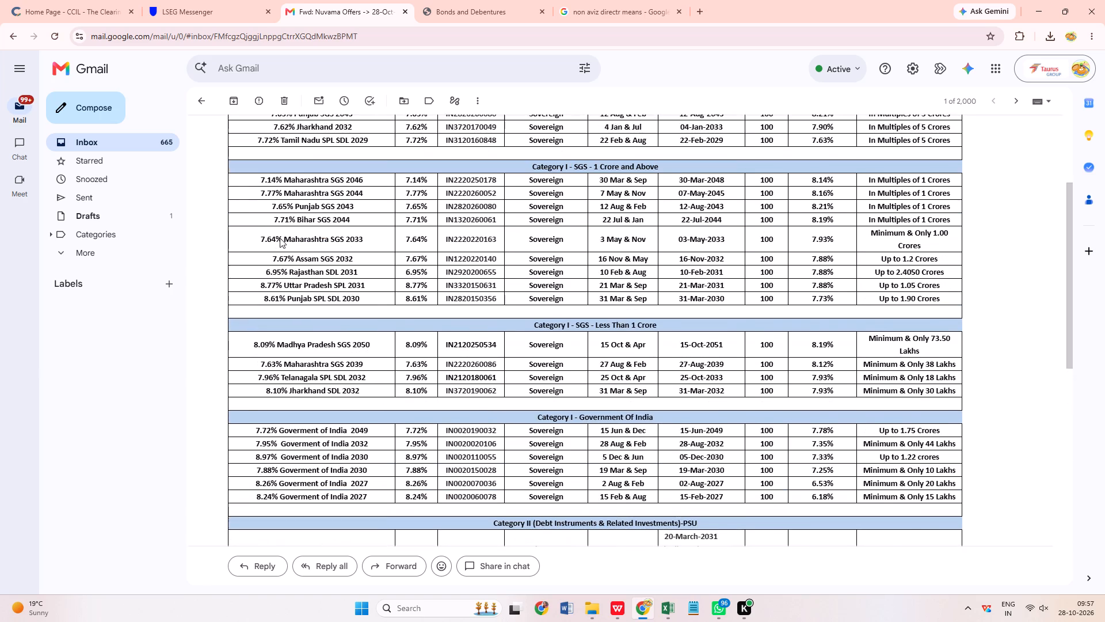
scroll(280, 238, "up", 1)
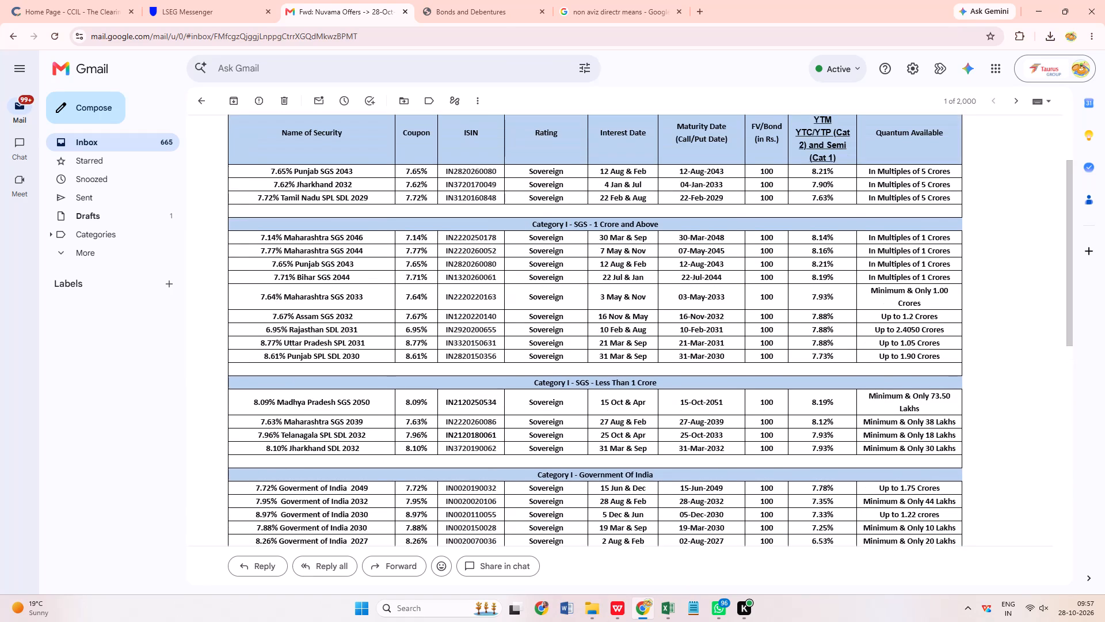
scroll(280, 238, "up", 1)
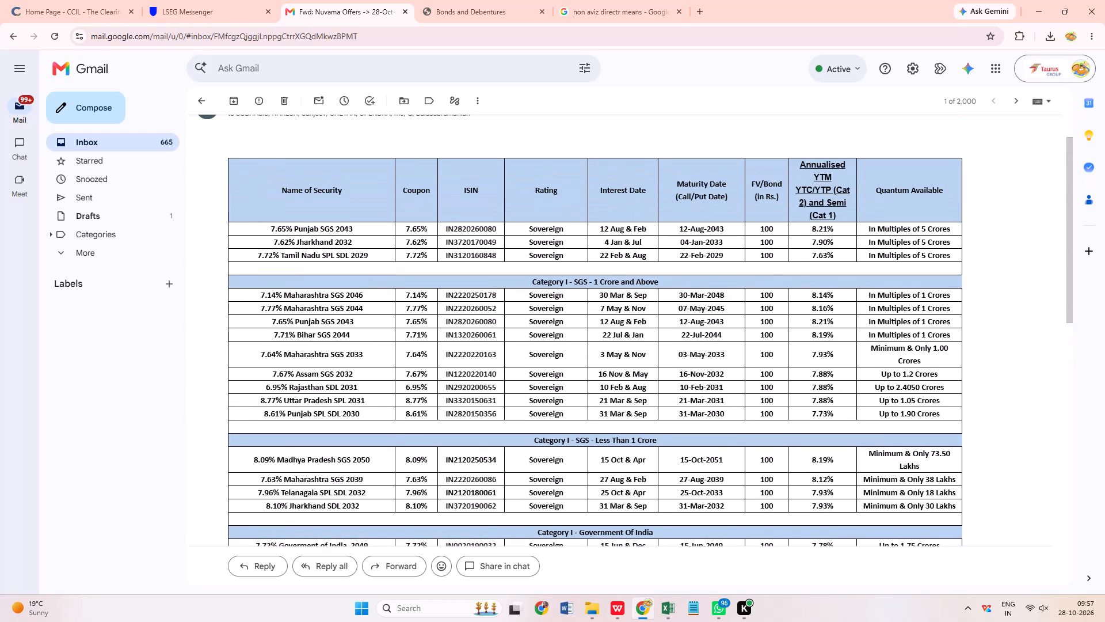
scroll(280, 238, "down", 3)
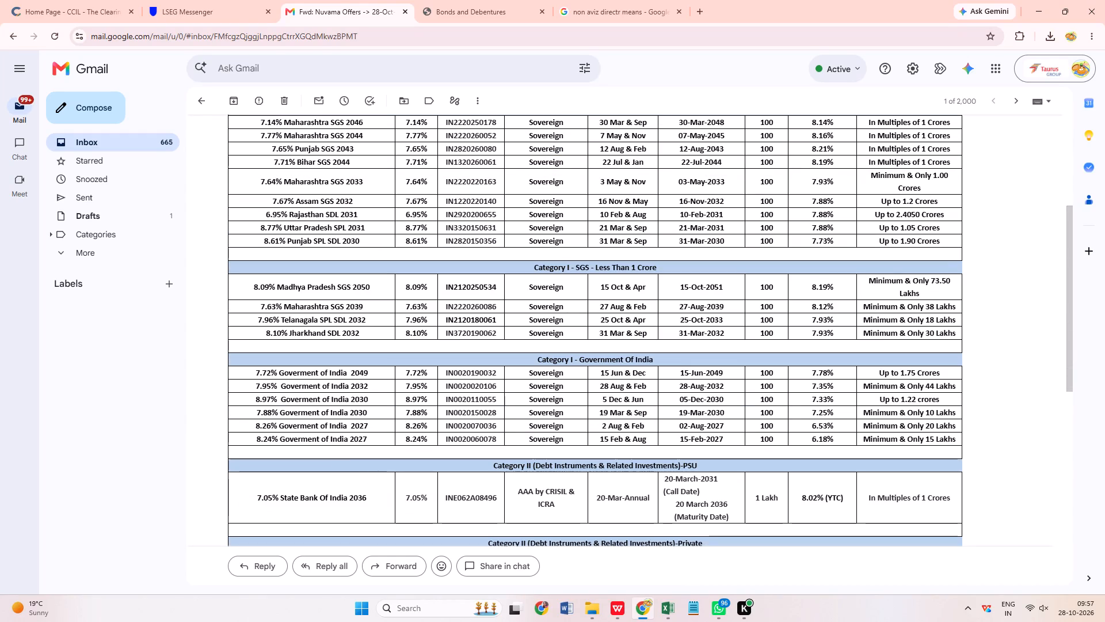
scroll(336, 412, "down", 3)
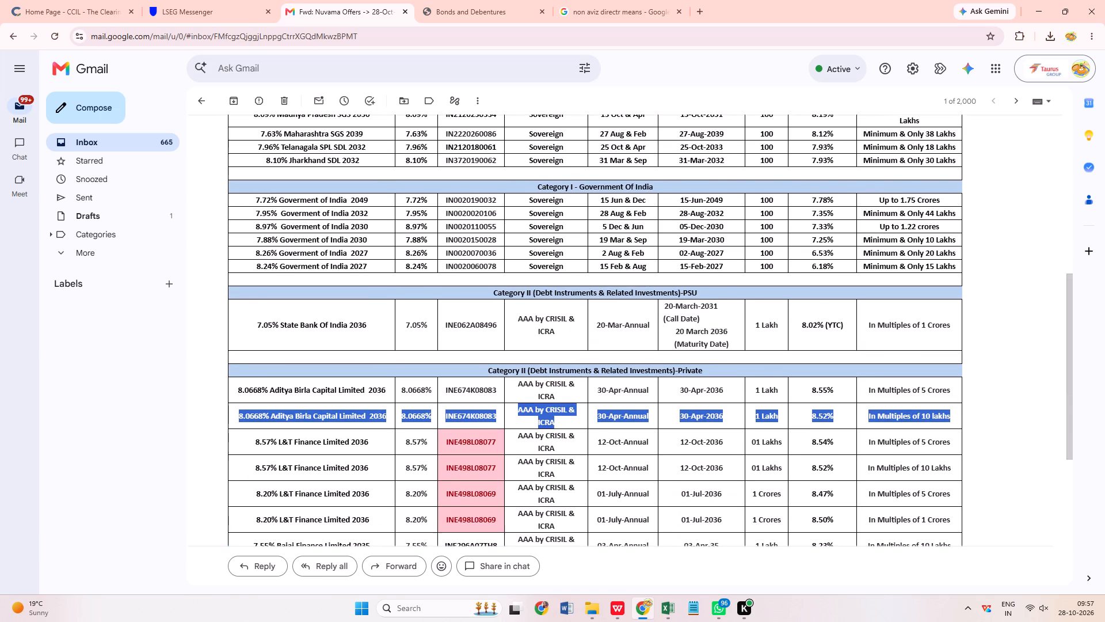
scroll(336, 412, "down", 1)
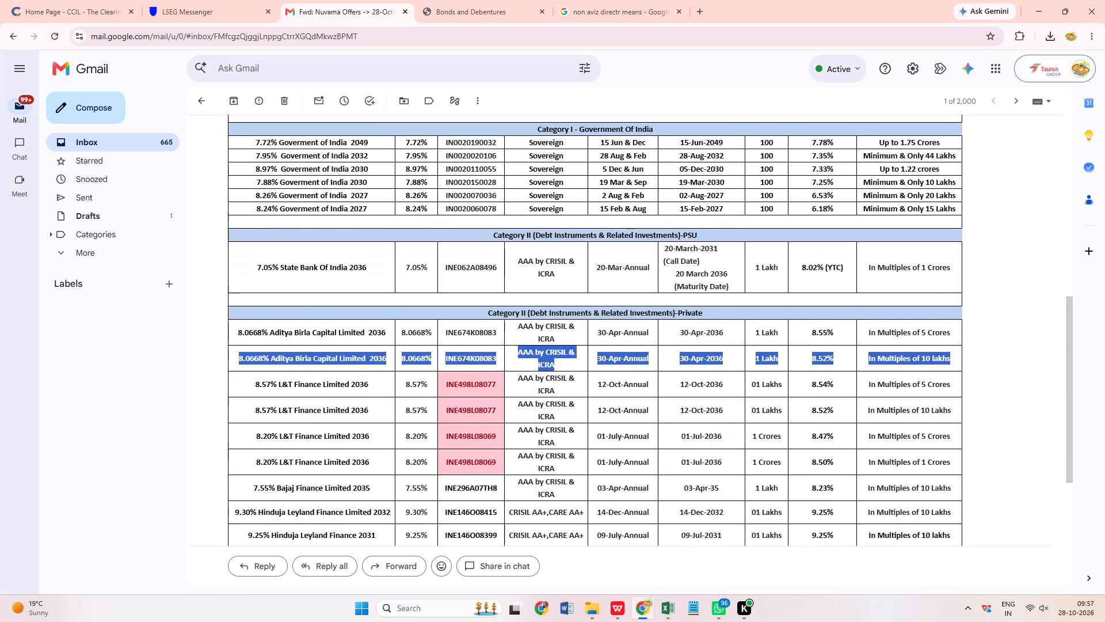
scroll(336, 412, "down", 5)
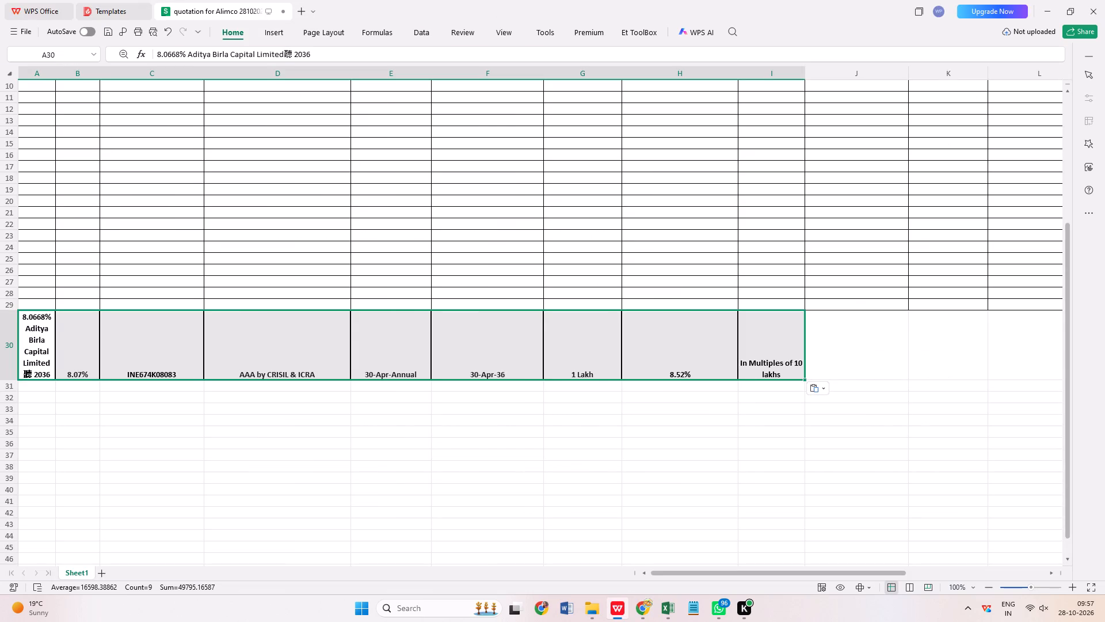
scroll(314, 400, "up", 5)
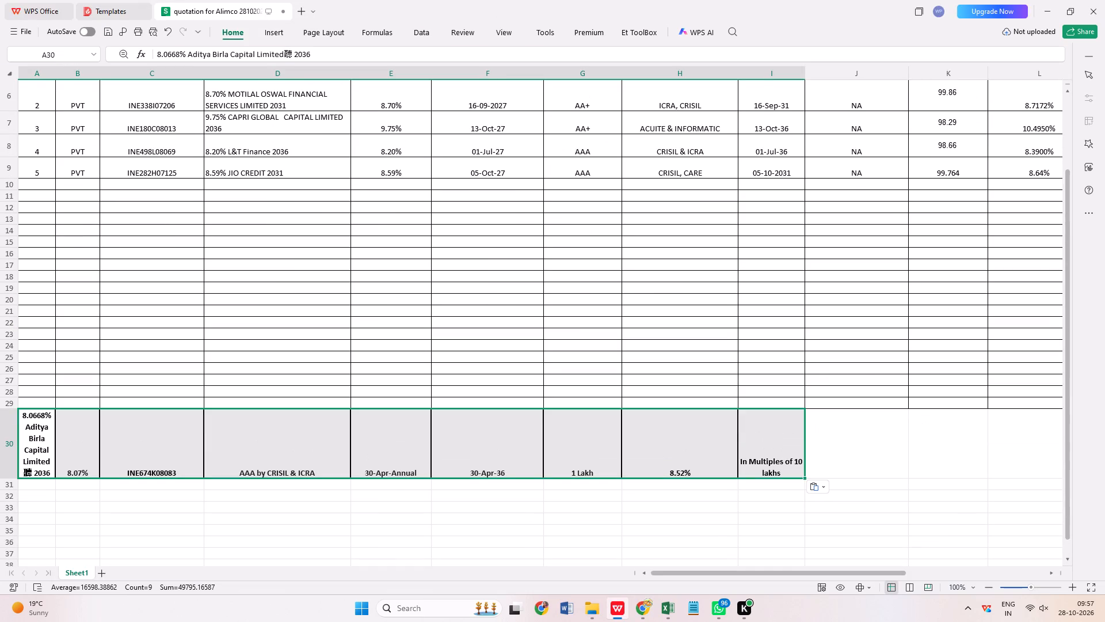
left_click(1053, 574)
left_click(1053, 574)
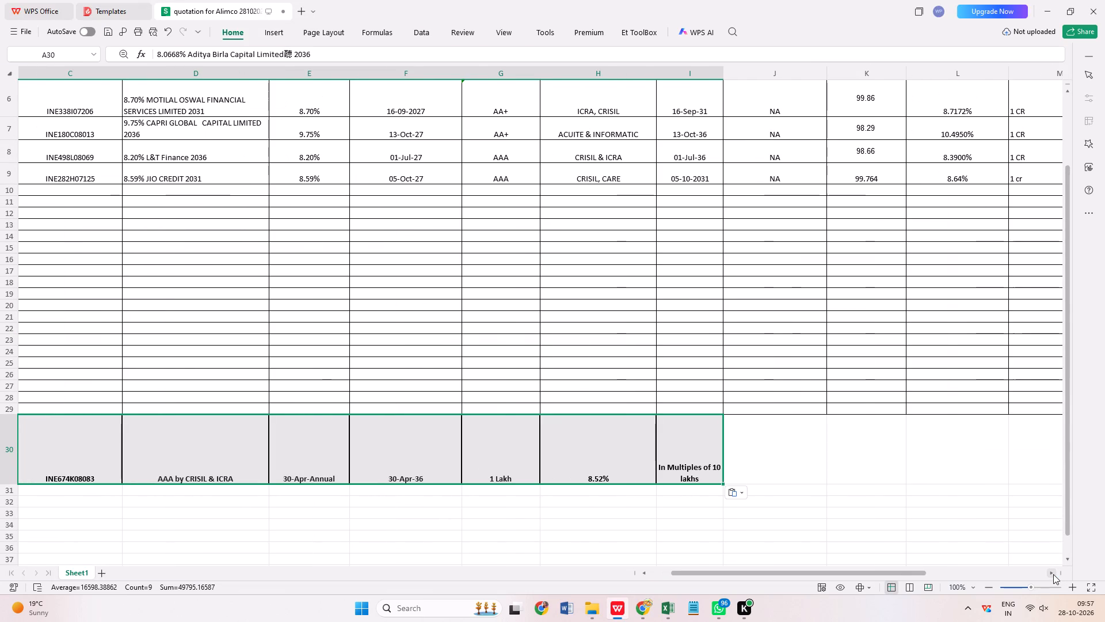
left_click(1053, 574)
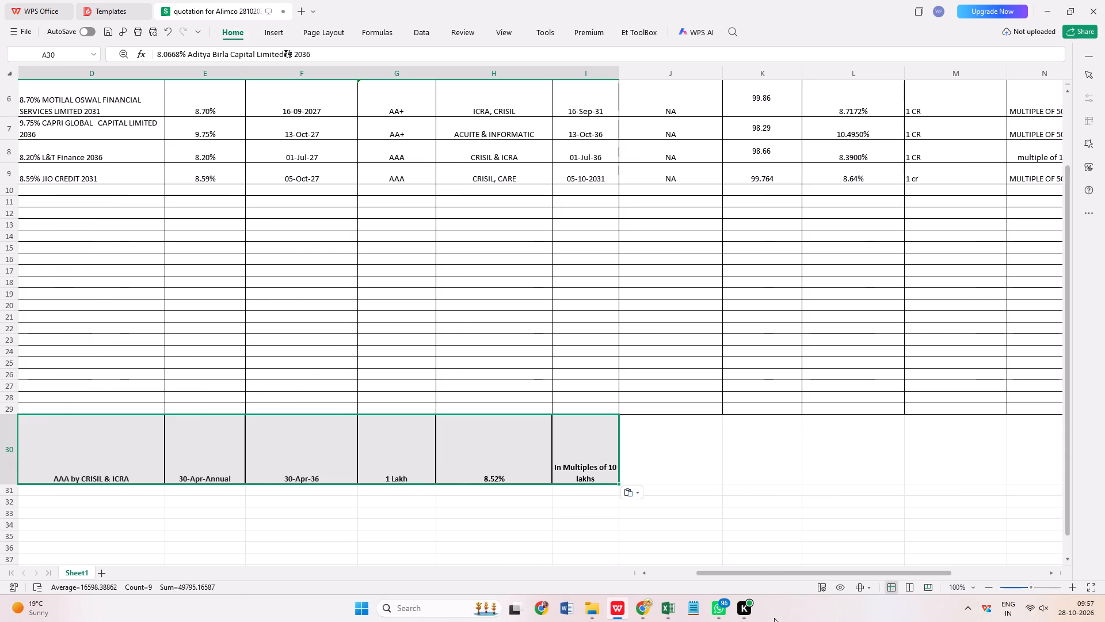
left_click_drag(741, 571, 636, 571)
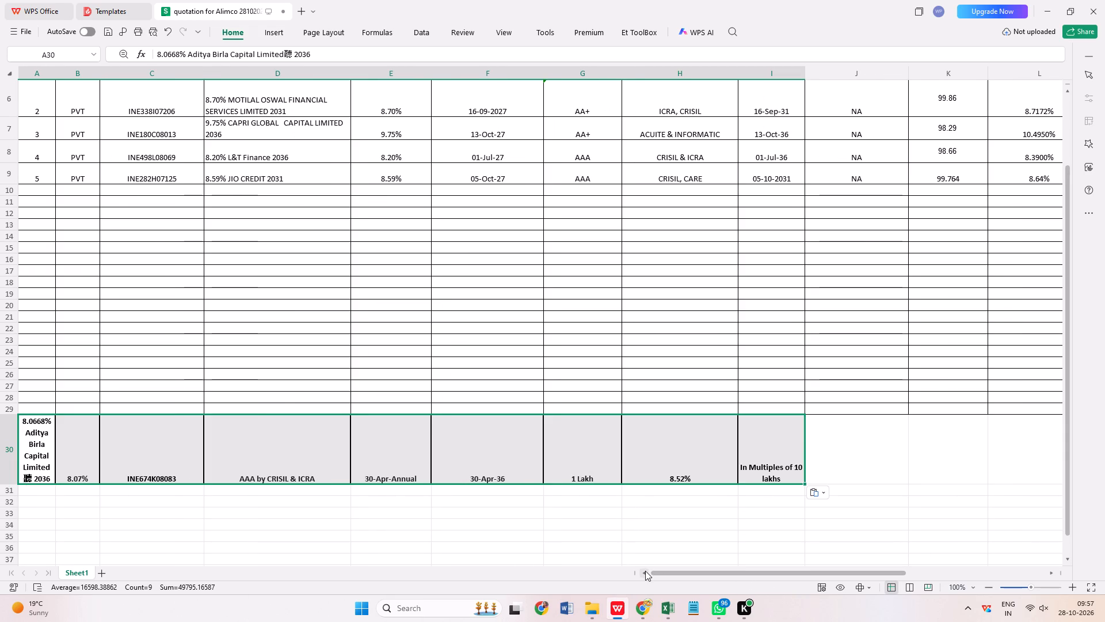
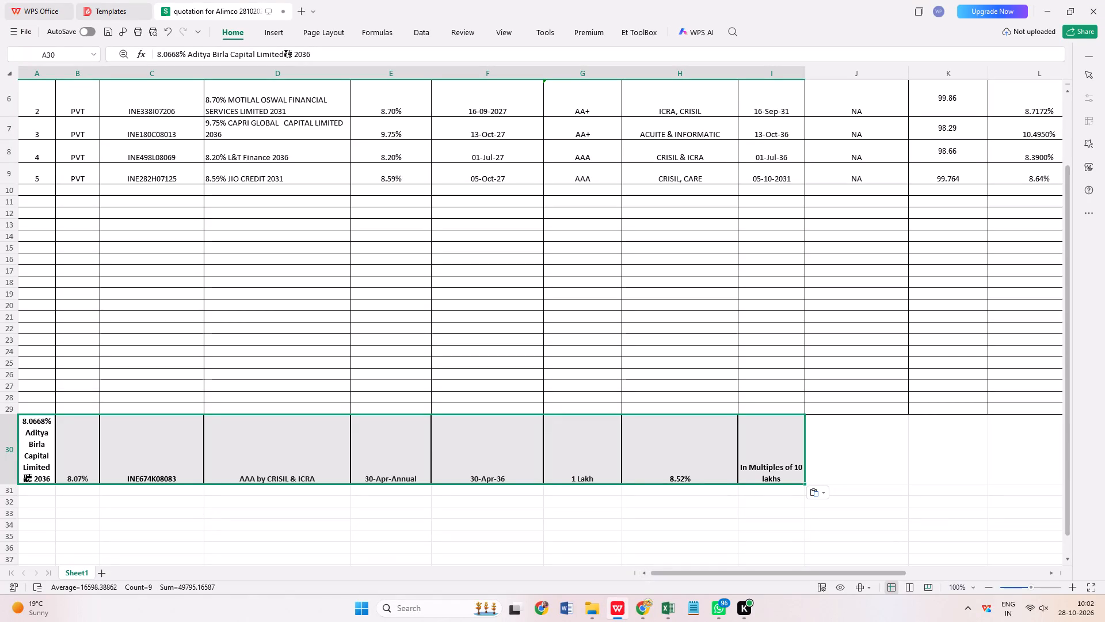
Remove the stray character from the bond name in A30 so it reads 8.0668% Aditya Birla Capital Limited 2036.
left_click(252, 500)
left_click(233, 383)
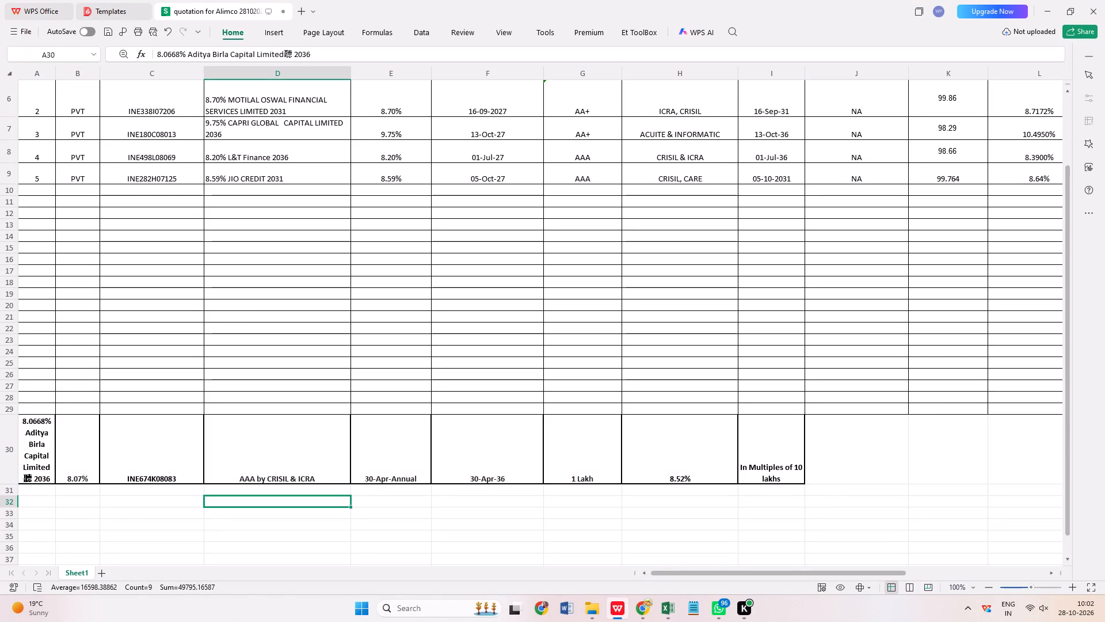
left_click(183, 473)
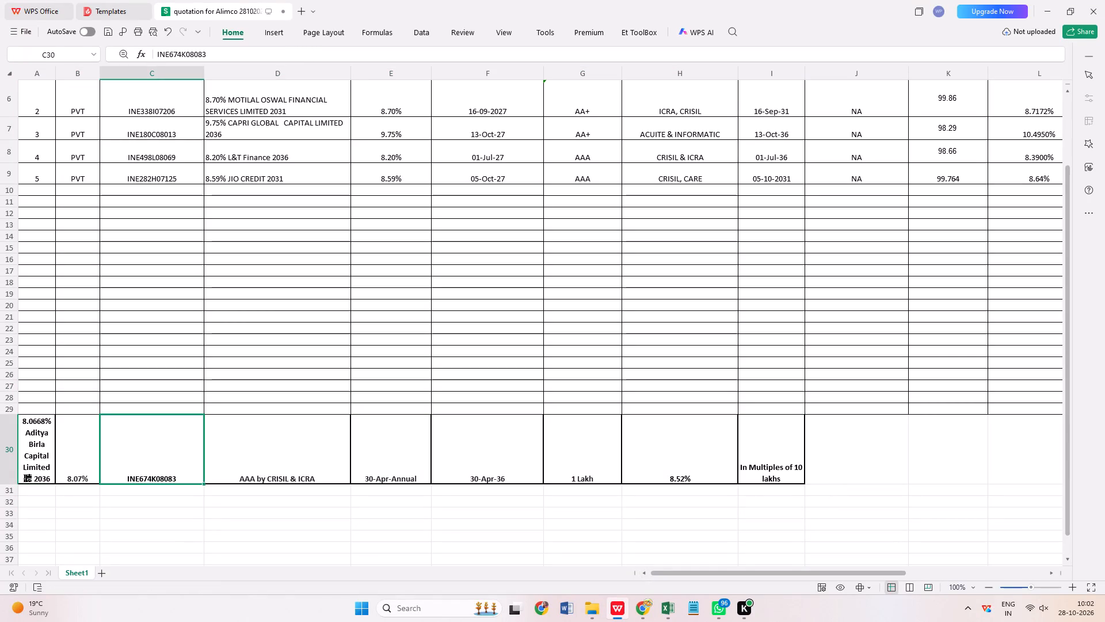
left_click(41, 433)
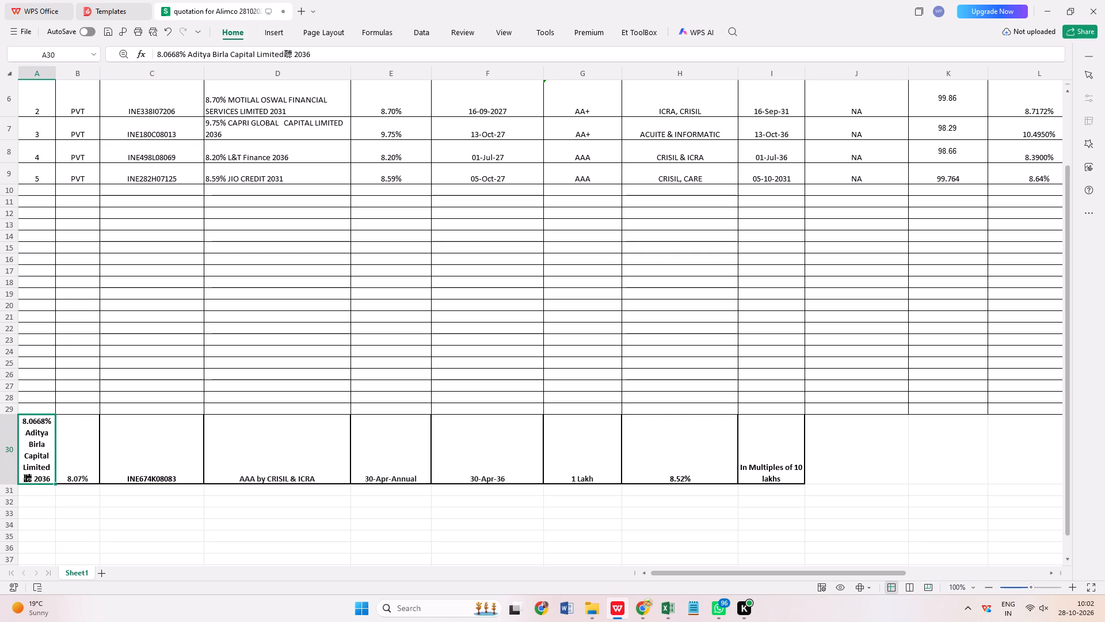
left_click(294, 51)
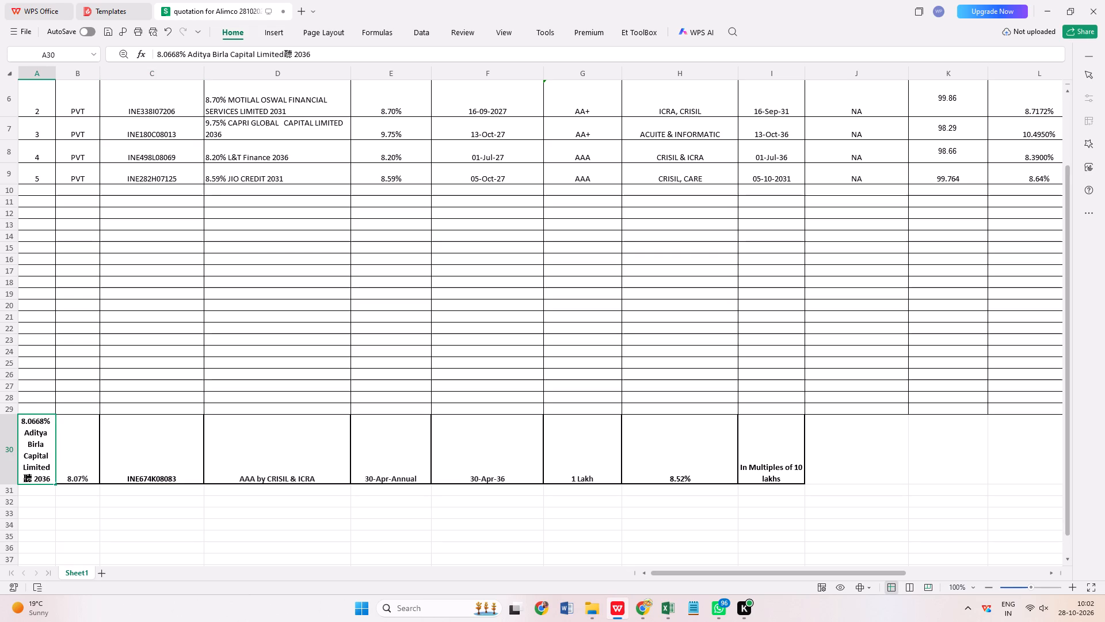
key("BackSpace")
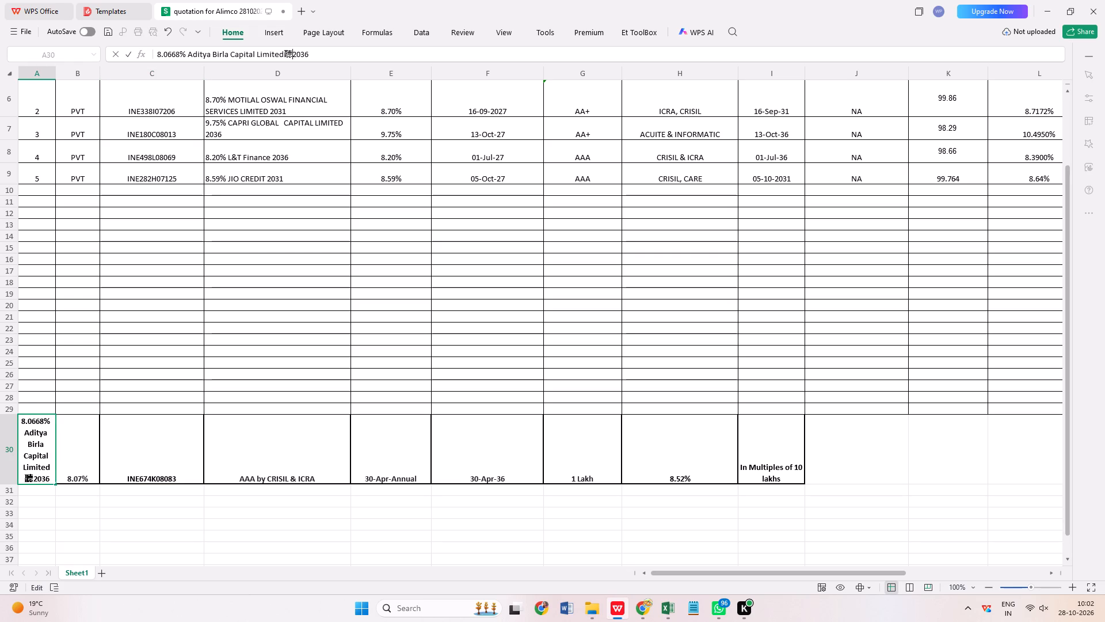
key("BackSpace")
key("space")
Move the cleaned Aditya Birla bond name text from A30 into D10 of the quotation table.
left_click_drag(308, 51, 154, 54)
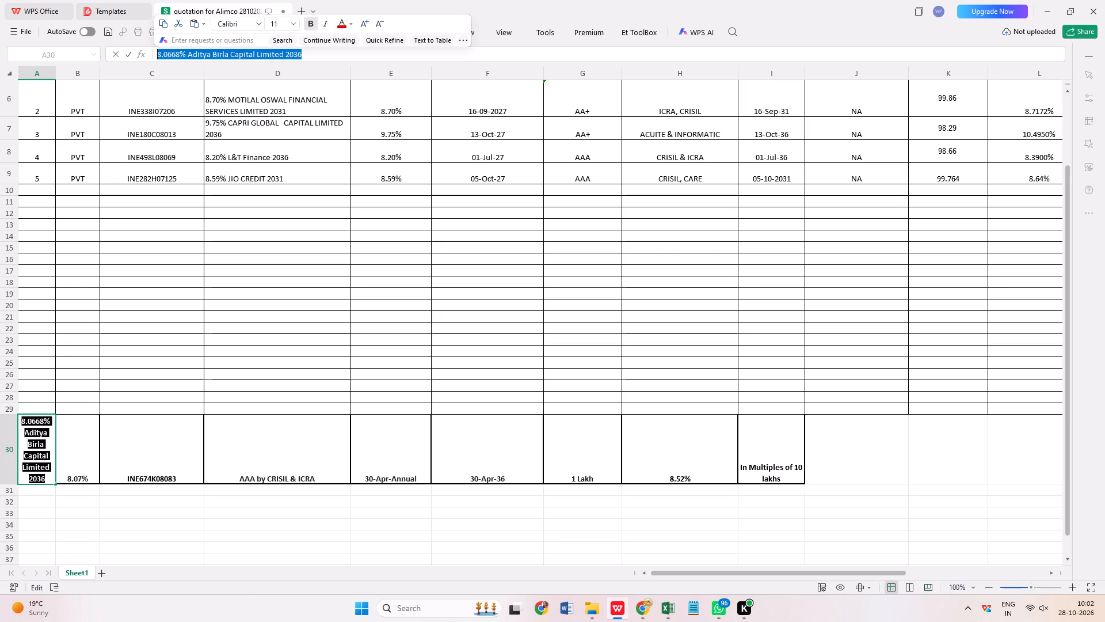
key("ctrl+x")
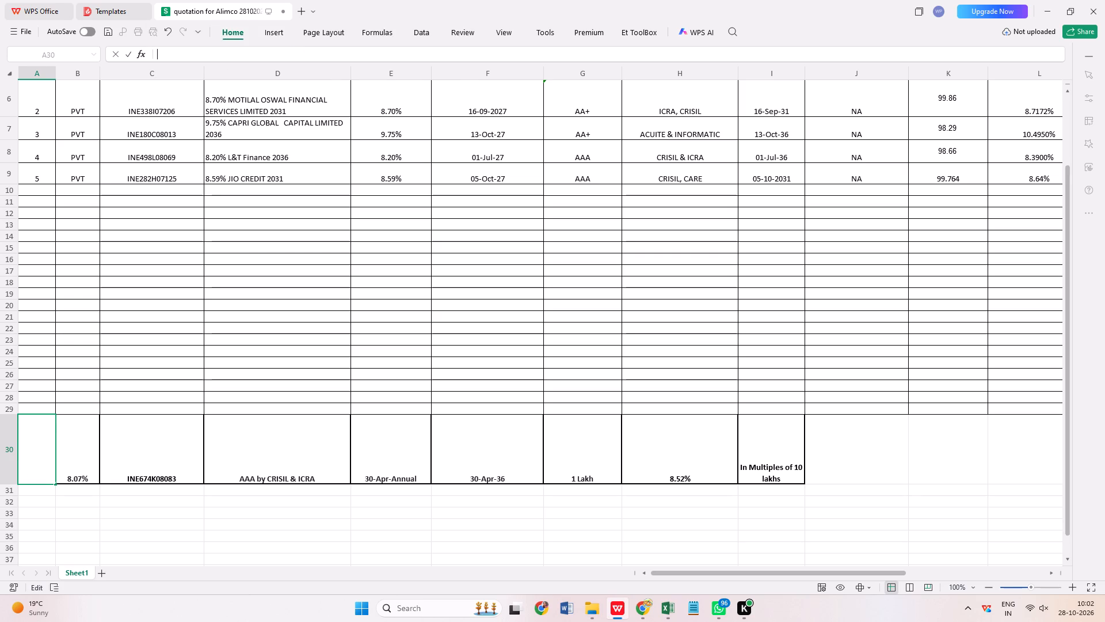
left_click(269, 189)
key("ctrl+v")
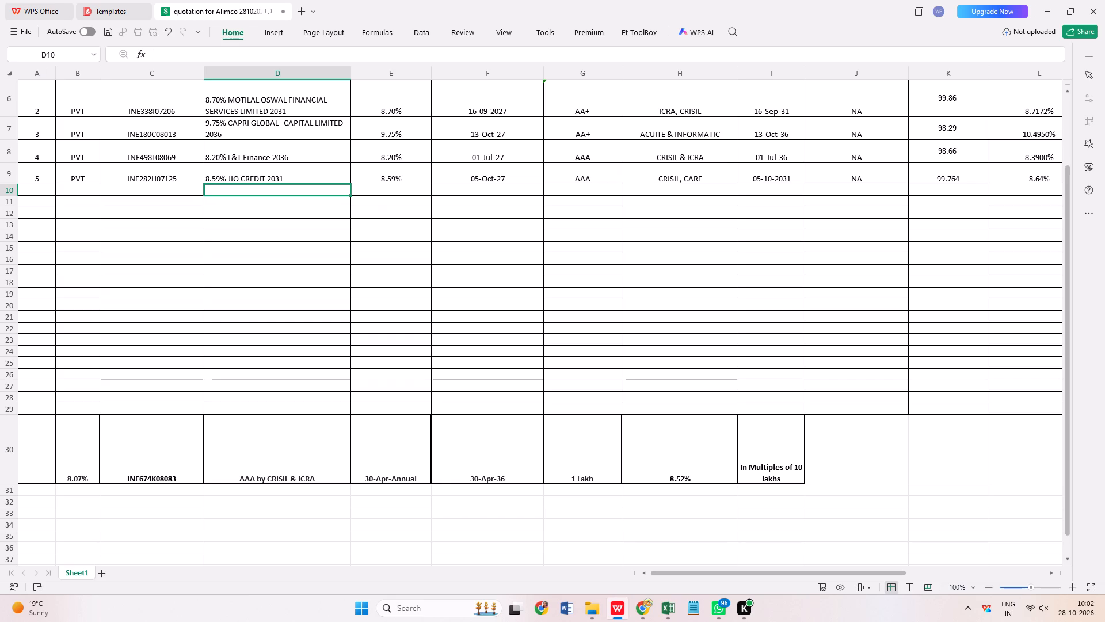
Move the ISIN text INE674K08083 from C30 into C10.
left_click(184, 479)
double_click(183, 479)
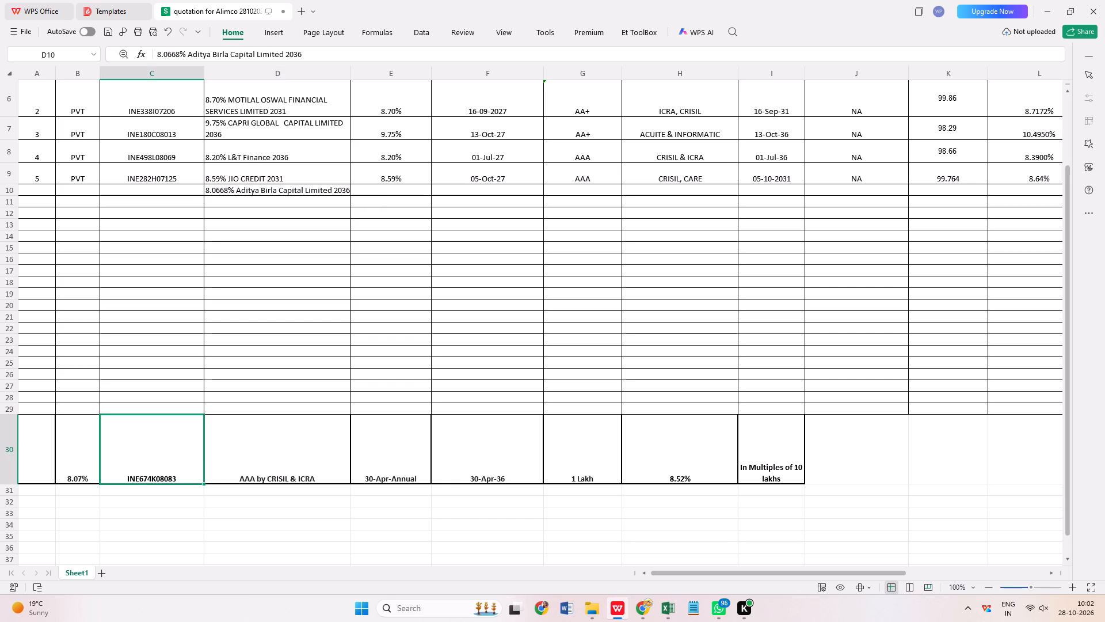
triple_click(177, 478)
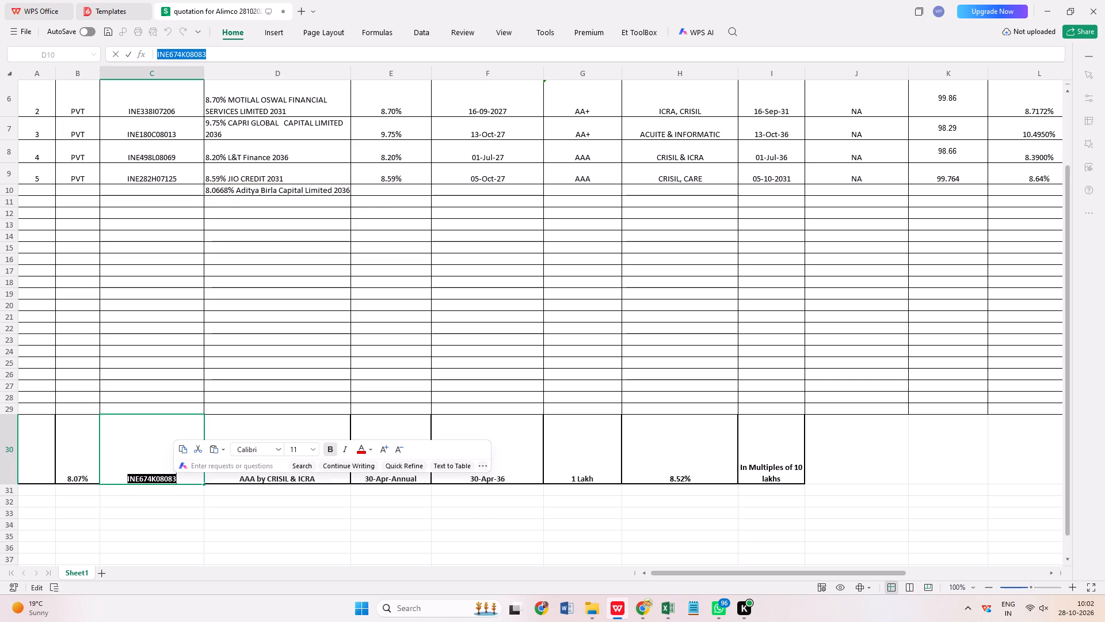
key("ctrl+x")
double_click(167, 188)
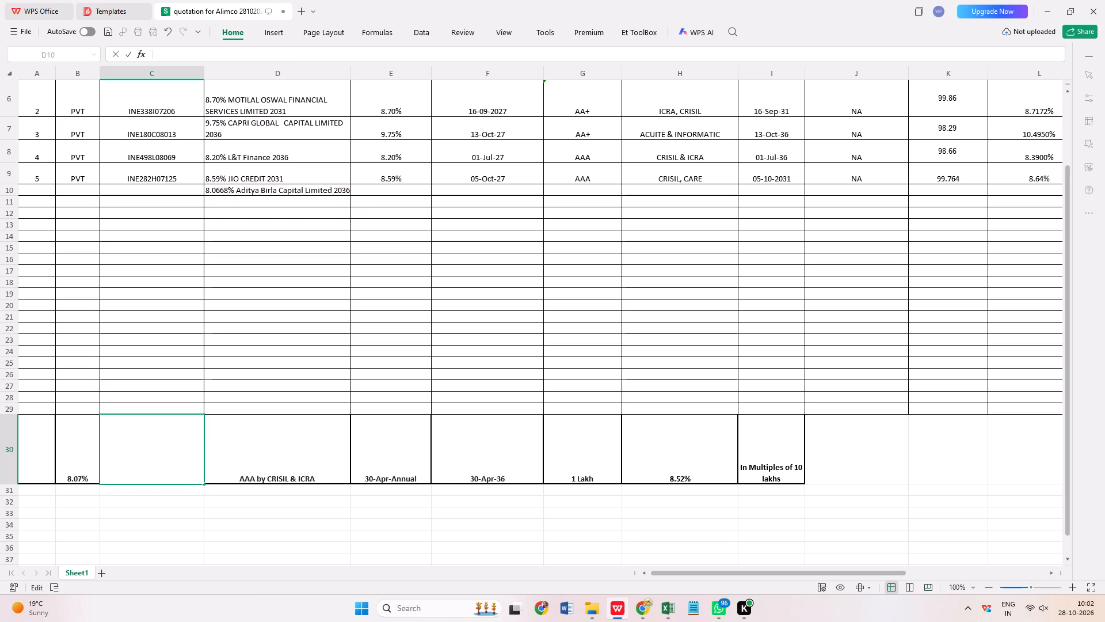
key("ctrl+v")
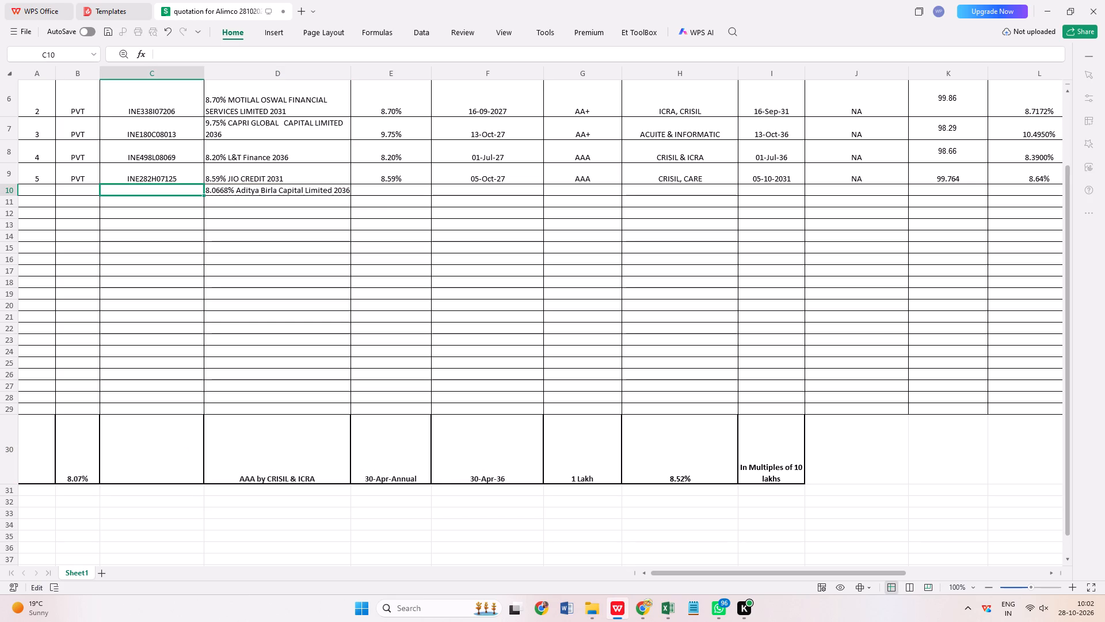
Move the rating text from D30 into H10 and trim it to CRISIL & ICRA.
double_click(304, 476)
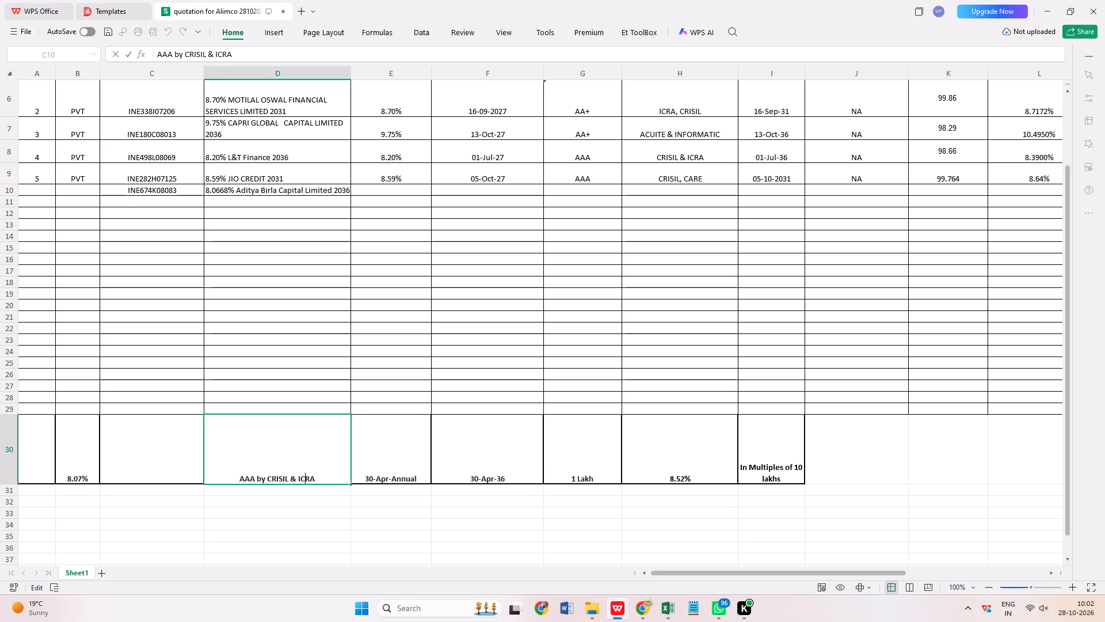
left_click_drag(318, 475, 235, 479)
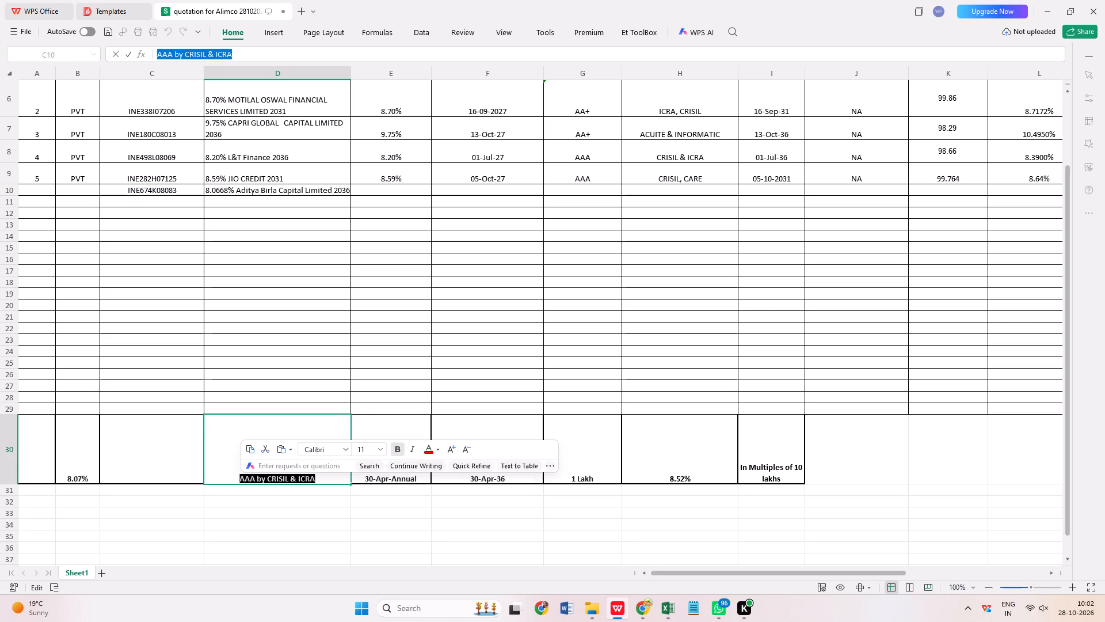
key("ctrl+x")
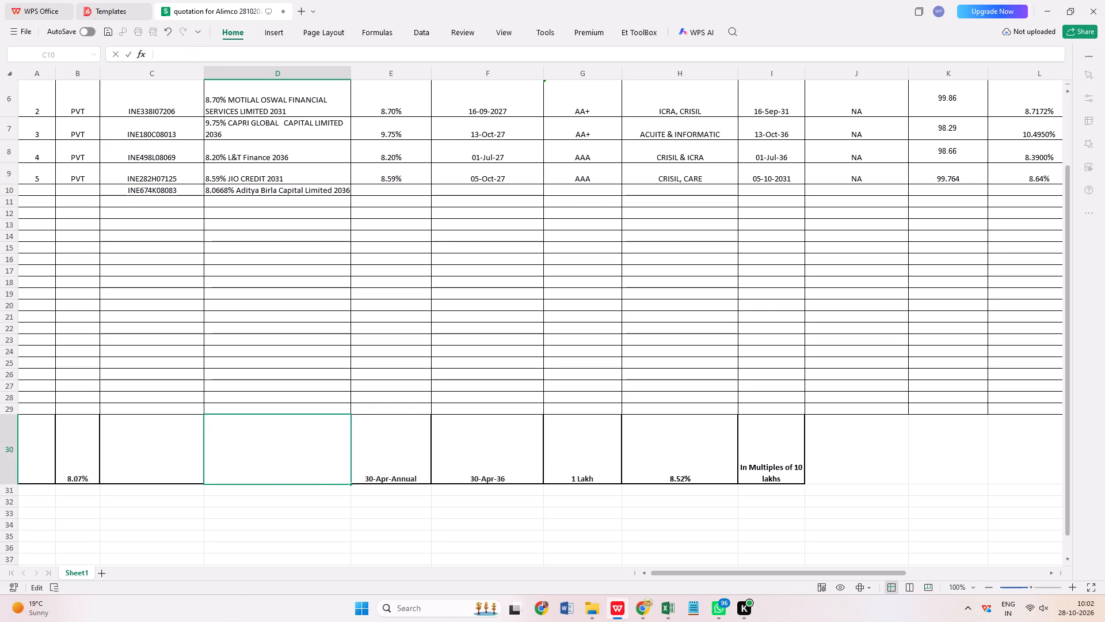
left_click(705, 188)
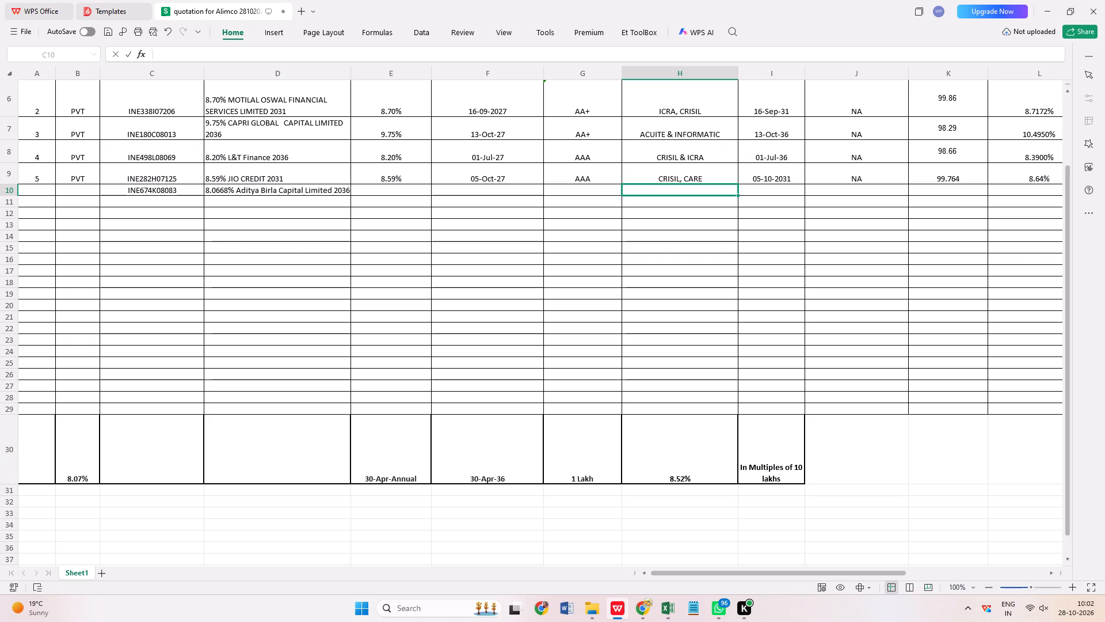
key("ctrl+v")
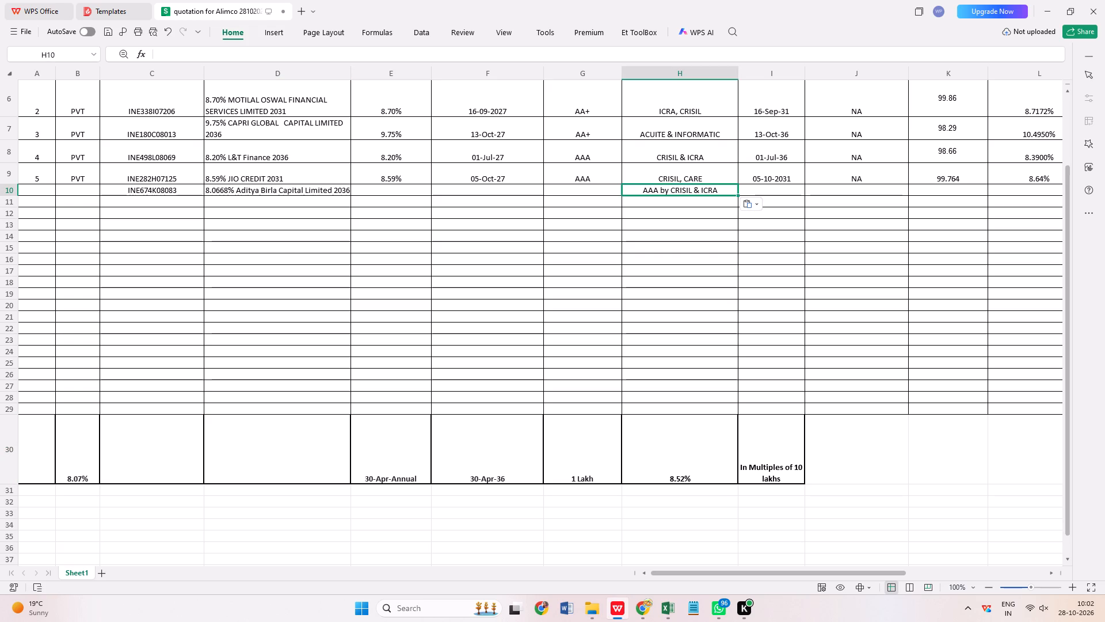
double_click(666, 188)
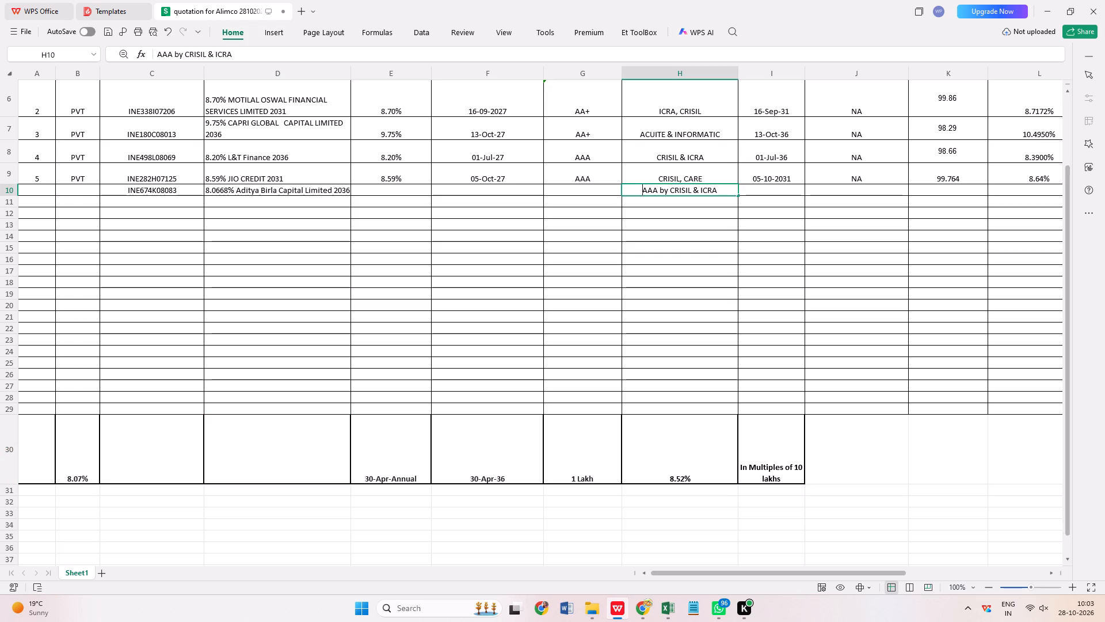
left_click(667, 189)
key("BackSpace")
key("BackSpace")
key("BackSpace")
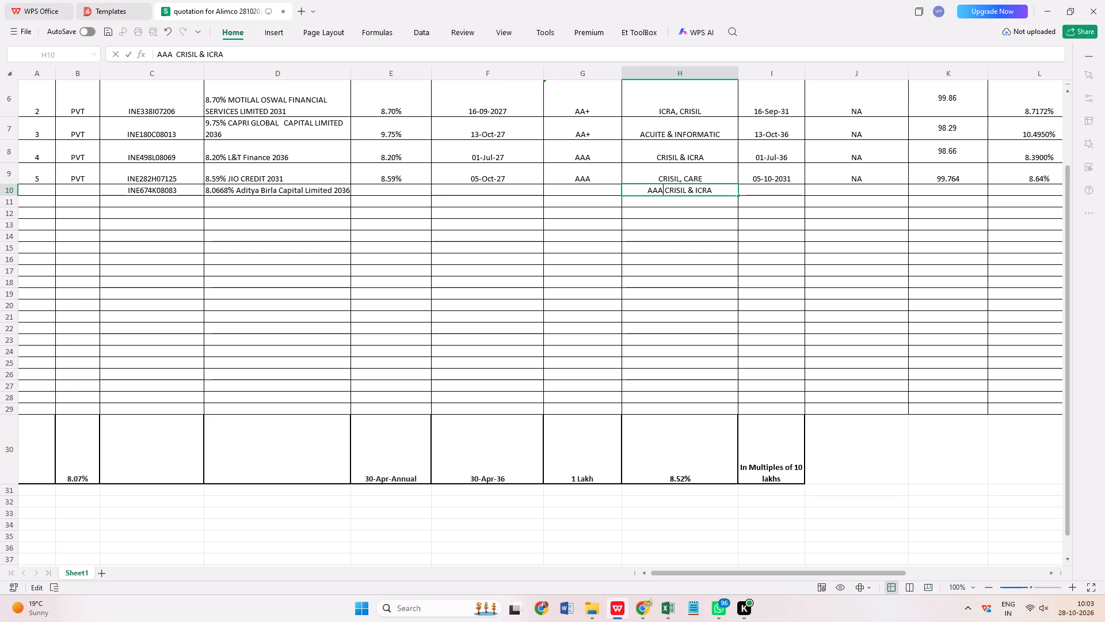
key("BackSpace")
key("BackSpace")
key("BackSpace")
key("Left")
Enter the rating AAA in capitals in G10 of the Aditya Birla row.
left_click(611, 187)
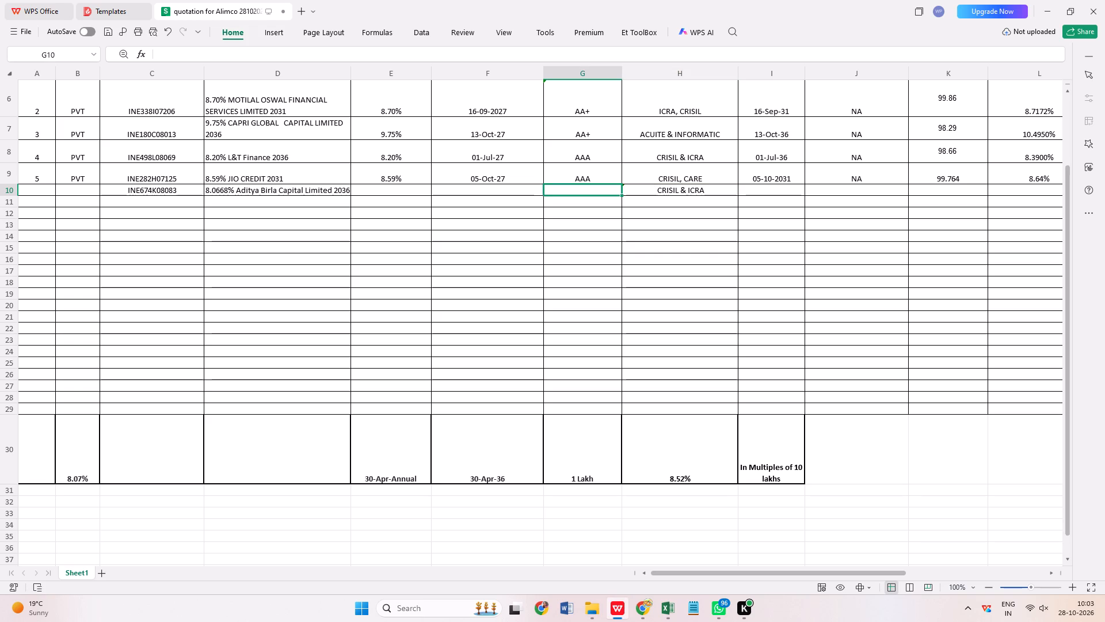
type("aaa")
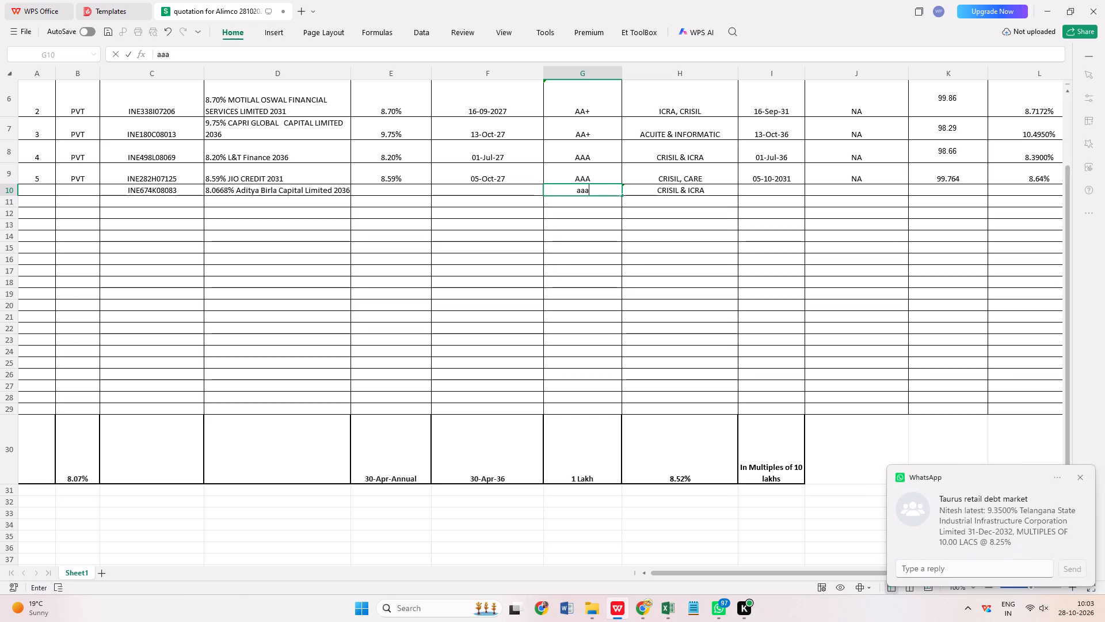
key("BackSpace")
key("BackSpace")
key("BackSpace")
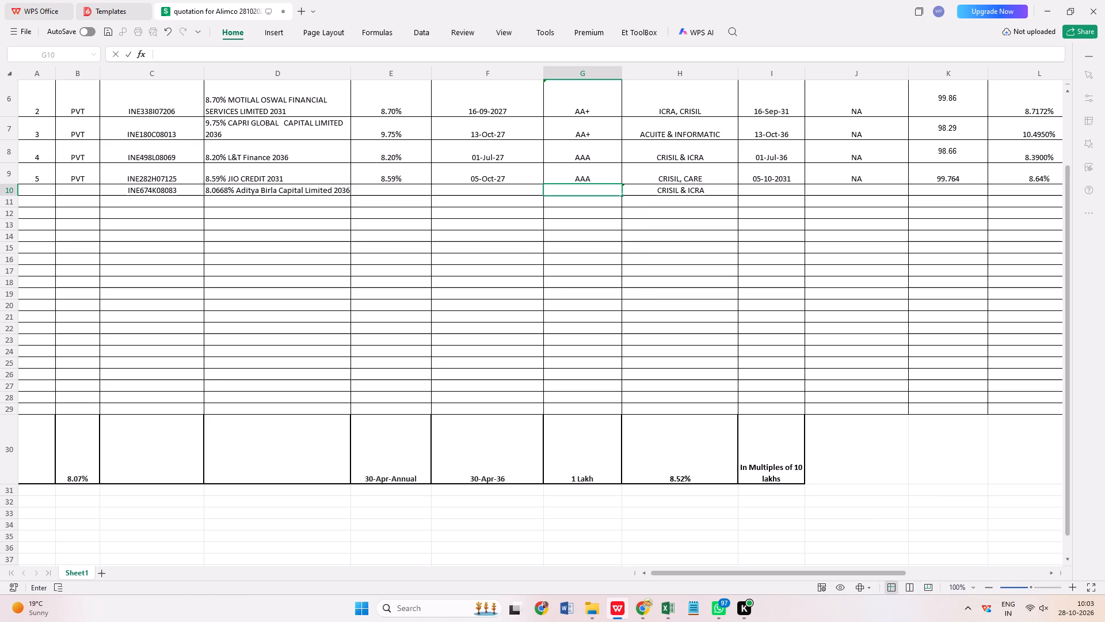
type("AAA")
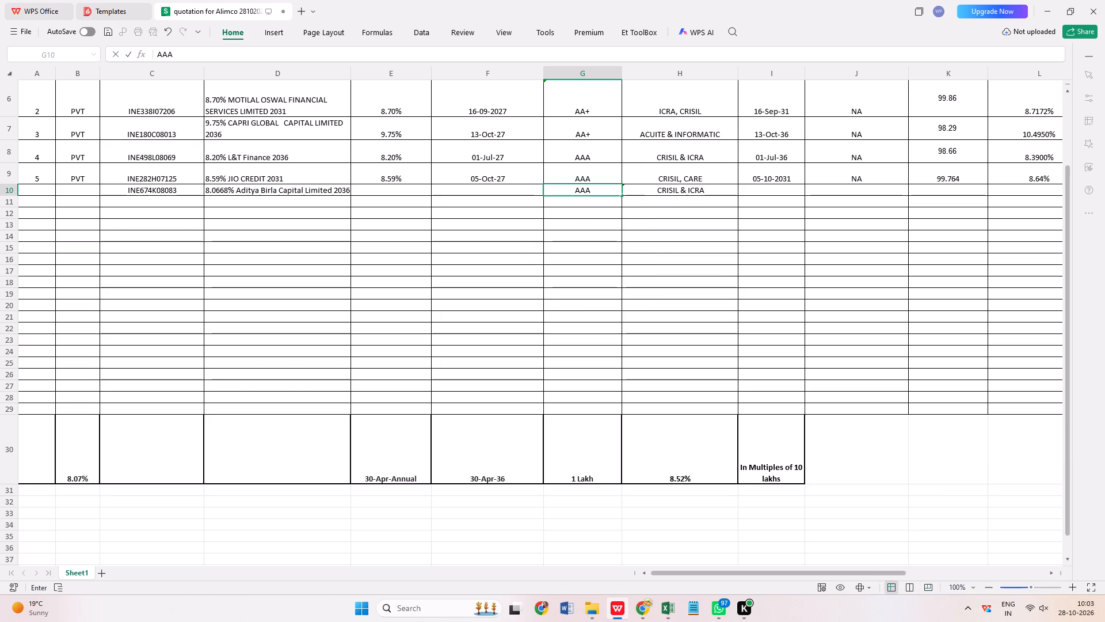
Move the date 30-Apr-36 from F30 into I10 and enter 03/04/2027 as the date in F10.
left_click(475, 472)
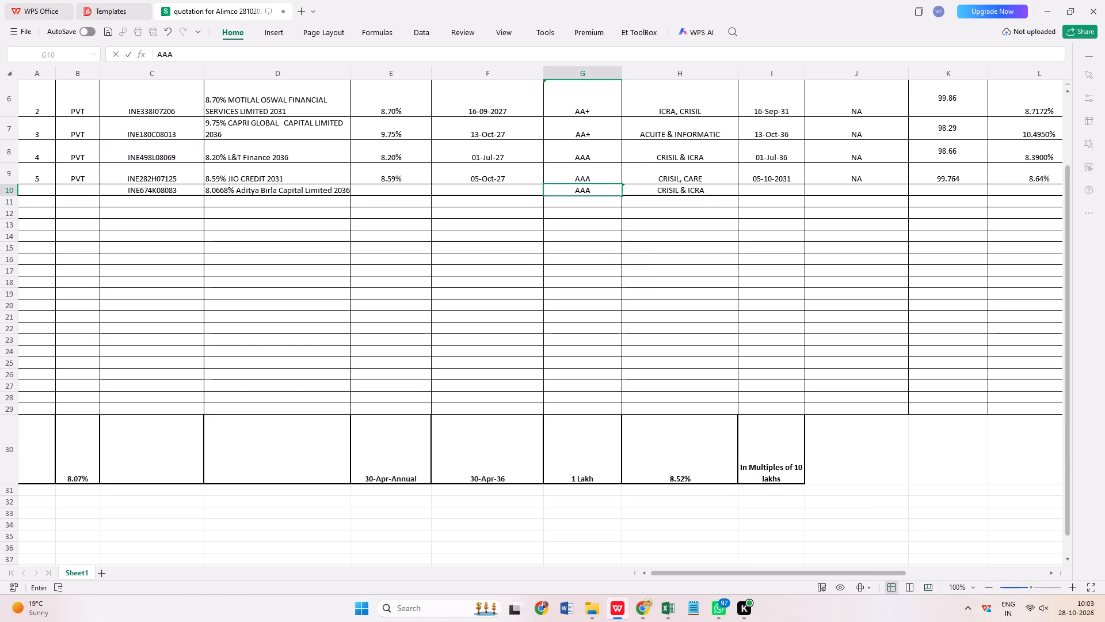
key("ctrl+x")
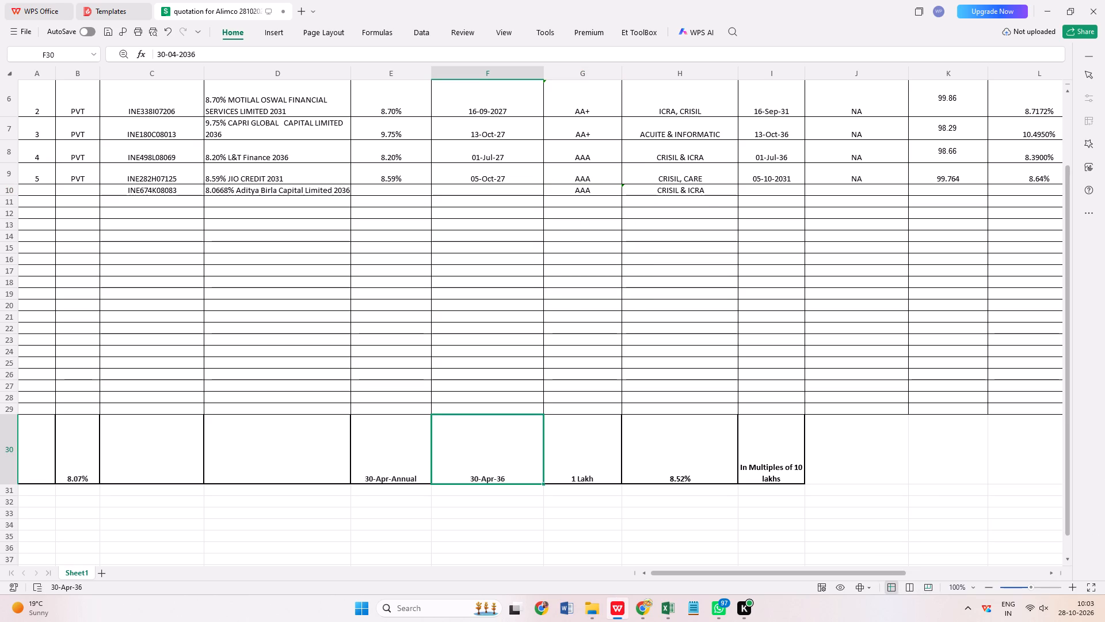
left_click(762, 190)
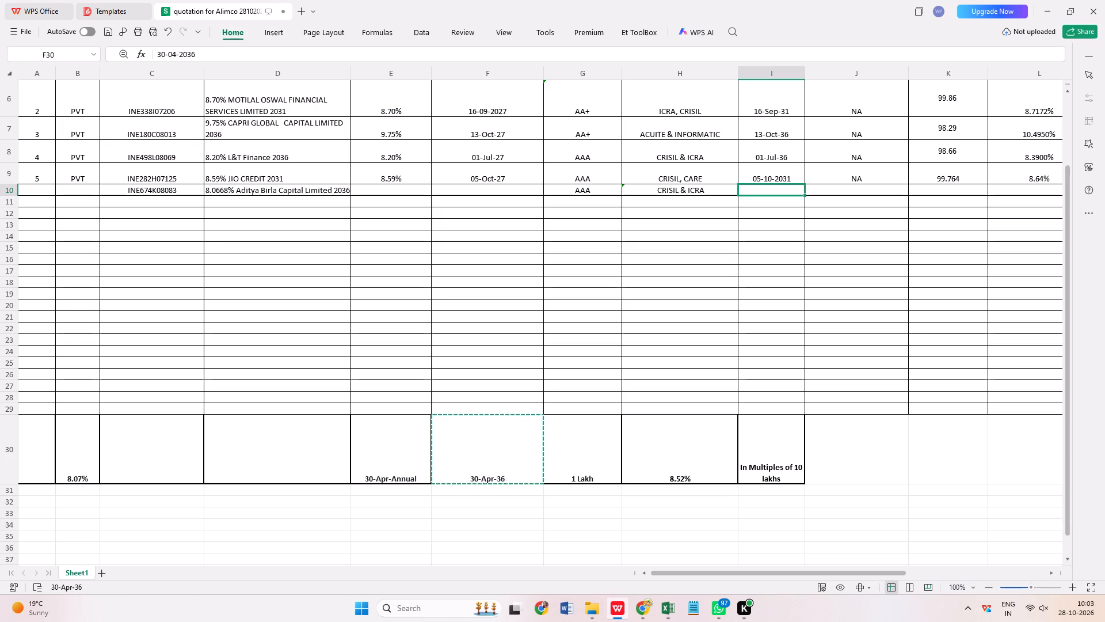
key("ctrl+v")
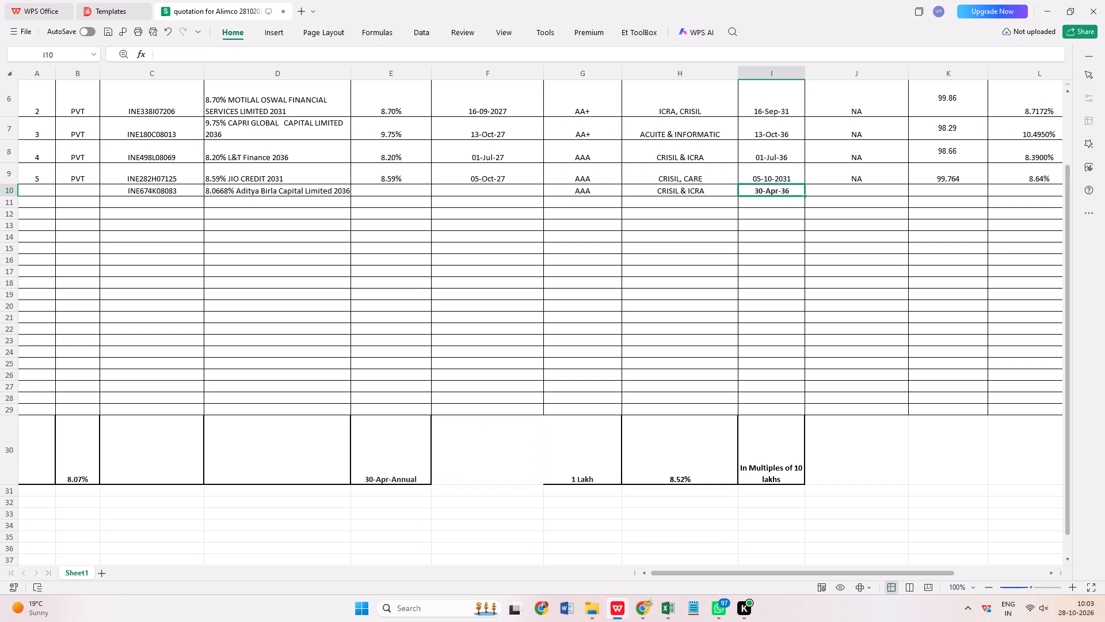
left_click(502, 188)
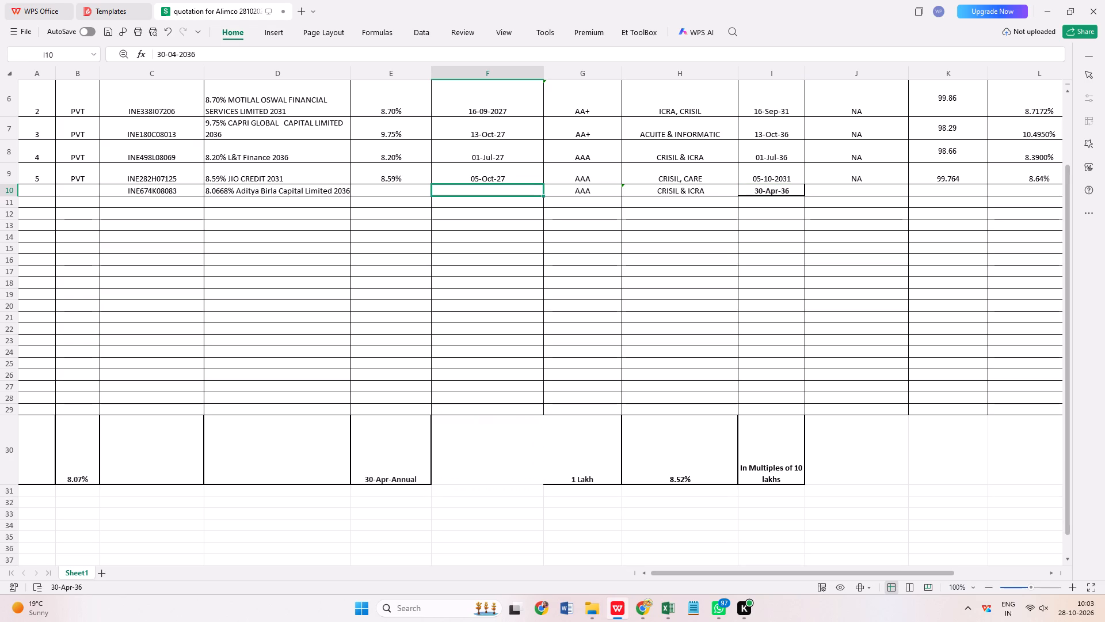
type("03/04/2027")
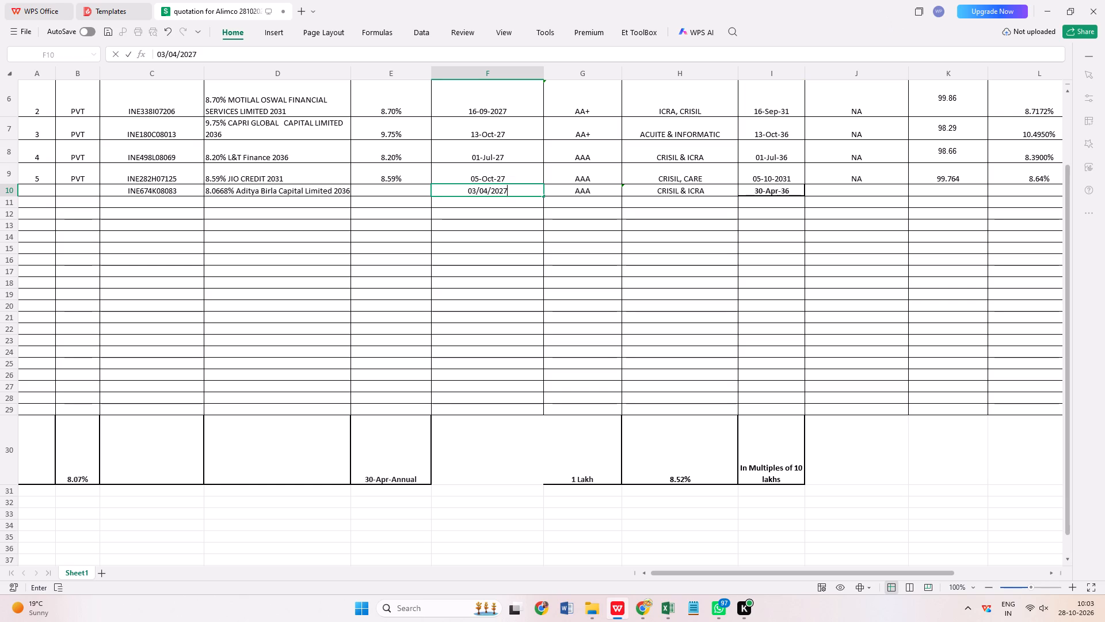
Enter NA in J10 and the yield 8.52% in L10 of the Aditya Birla row.
left_click(858, 187)
type("NA")
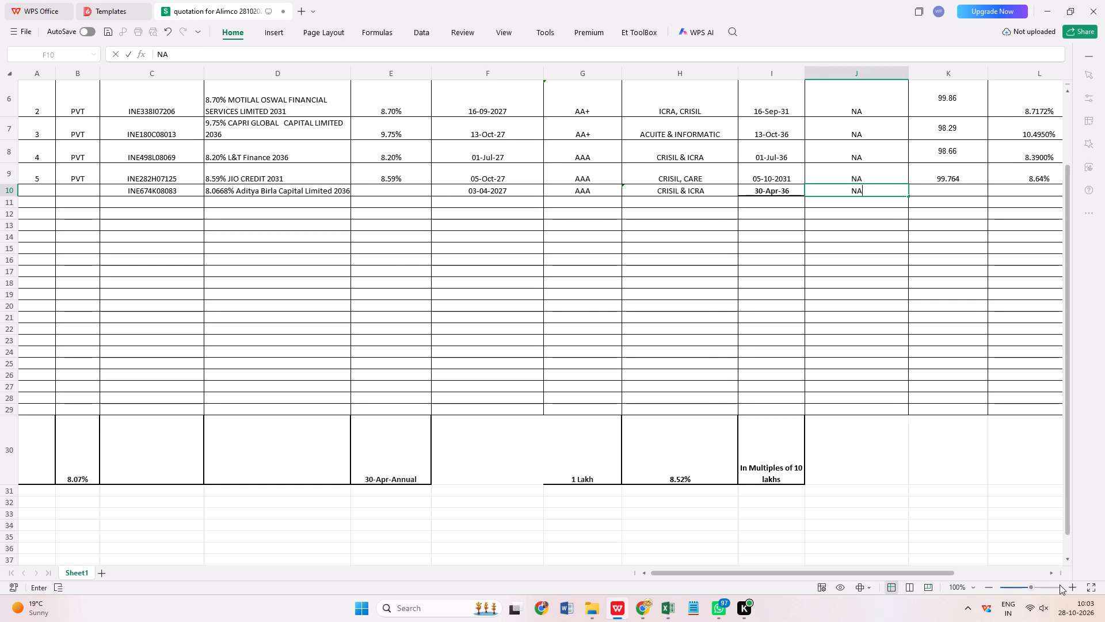
double_click(1050, 571)
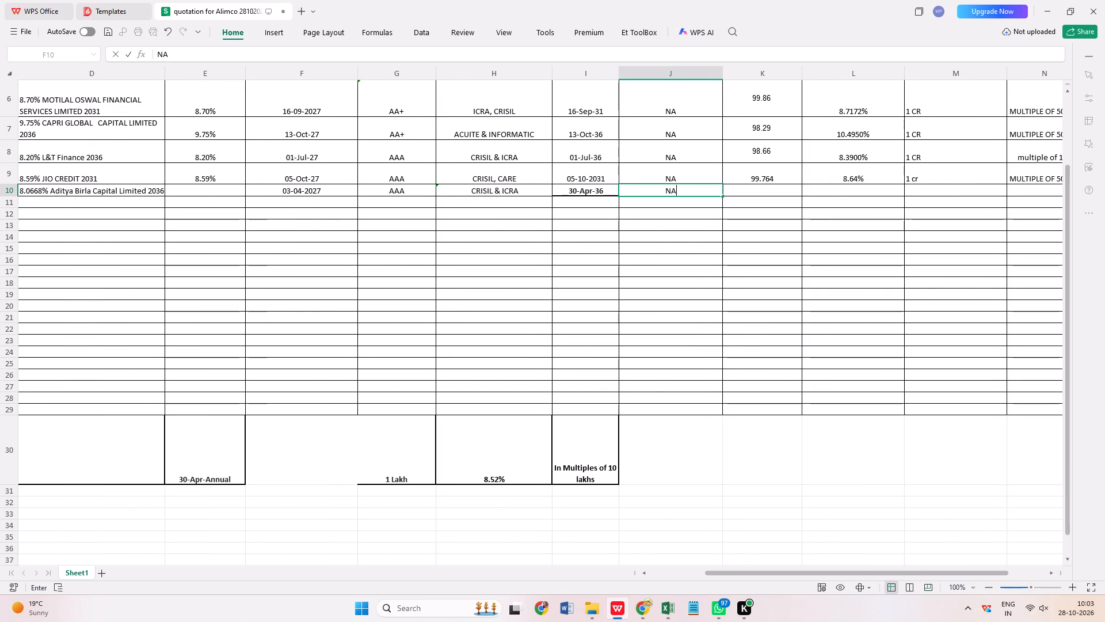
left_click(852, 188)
type("8.")
type("52")
type("%")
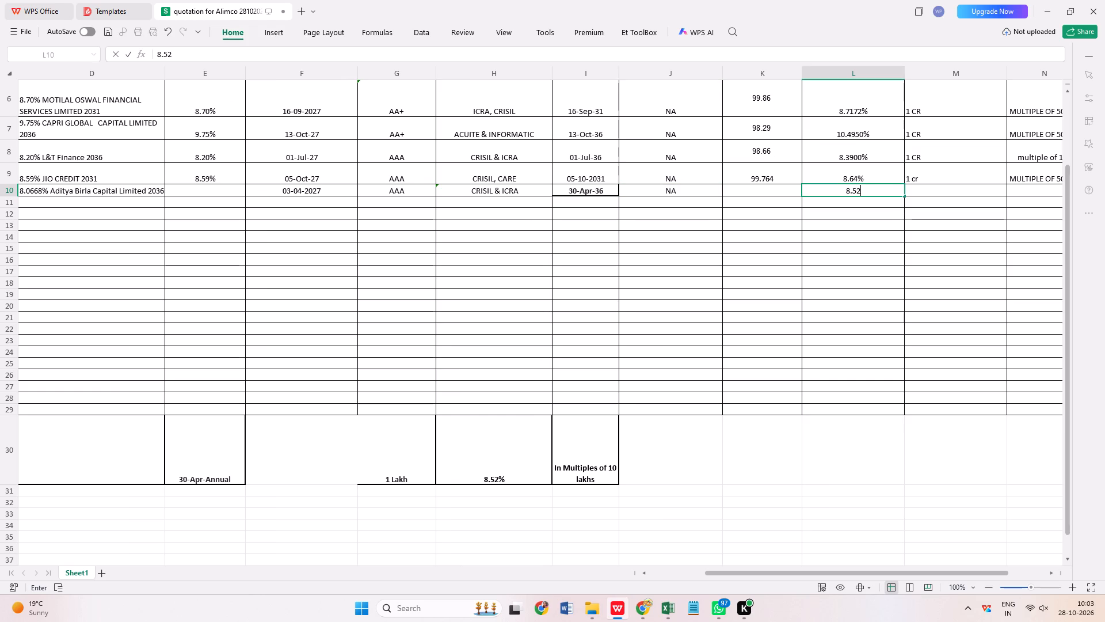
key("space")
left_click(915, 193)
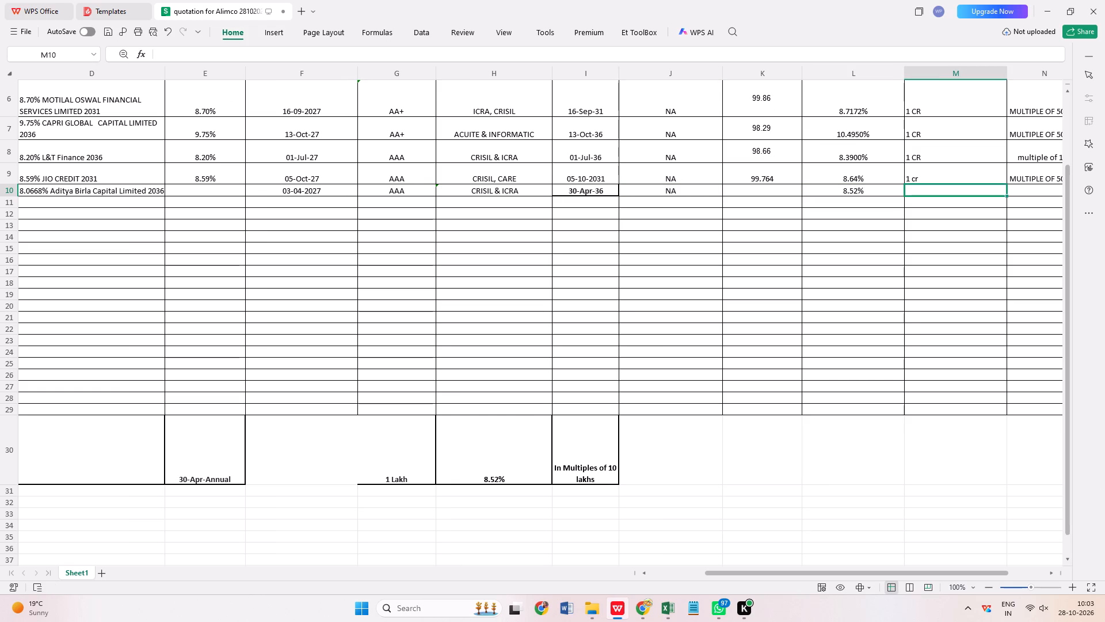
Enter 1 CR in M10 and MULTIPLE OF 10 LAKHS in N10 of the Aditya Birla row.
key("1")
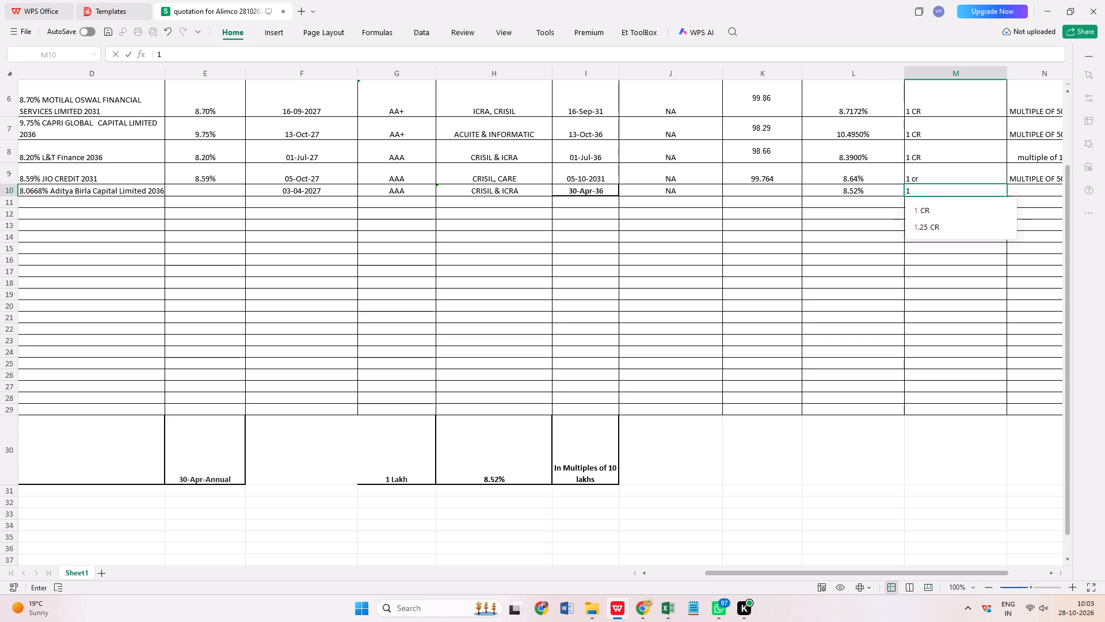
left_click(924, 207)
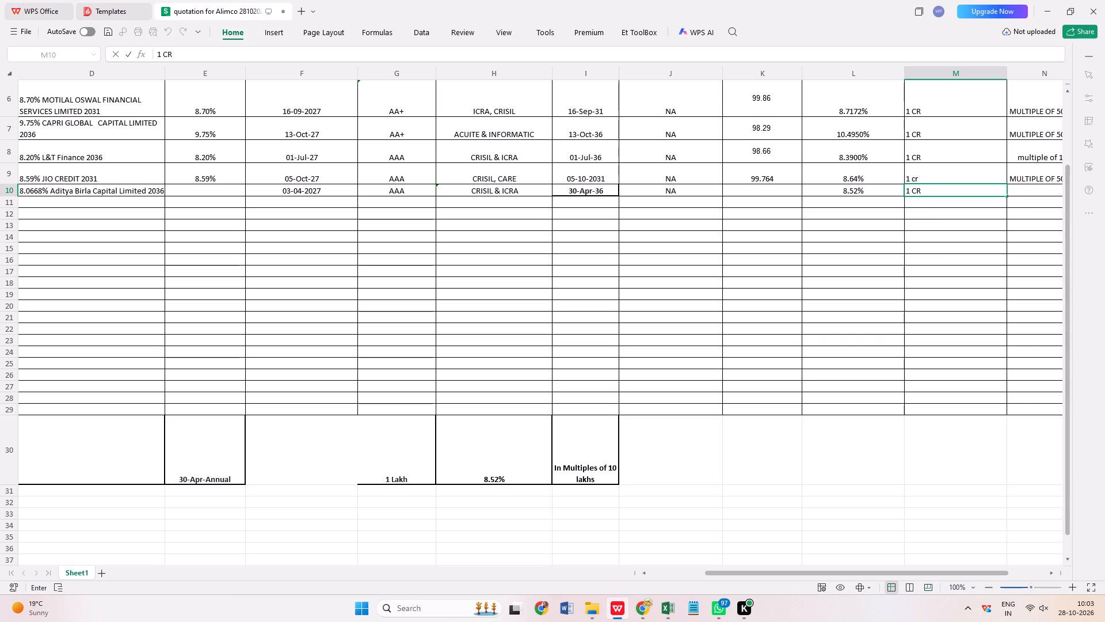
left_click(1036, 191)
type("MULTIPLE OF")
key("space")
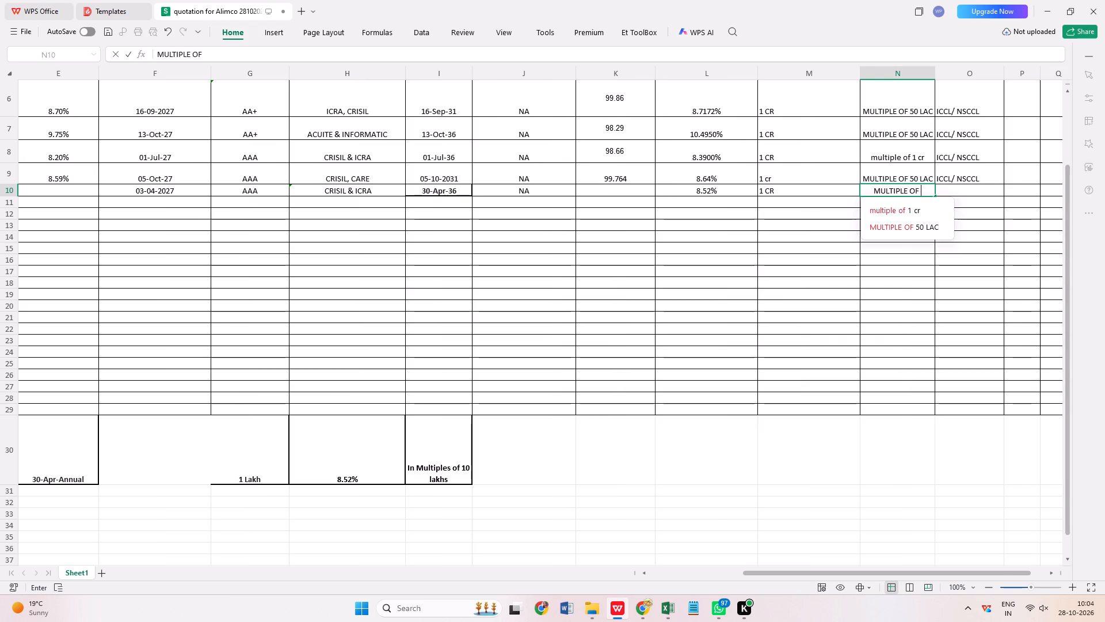
type("10 LACK")
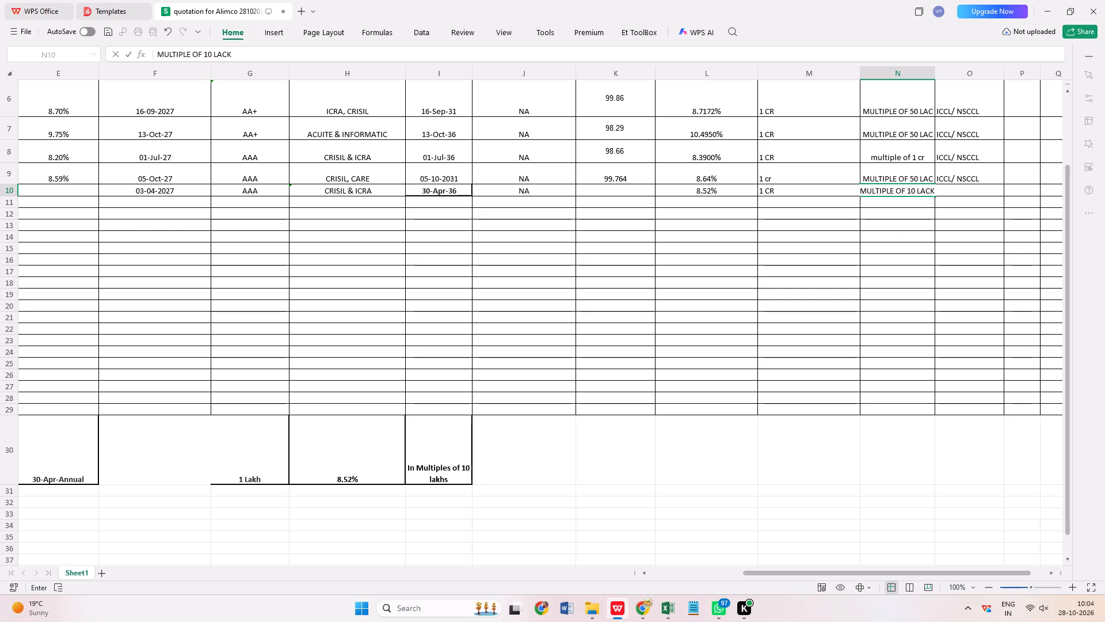
key("BackSpace")
key("BackSpace")
key("BackSpace")
type("AKHS")
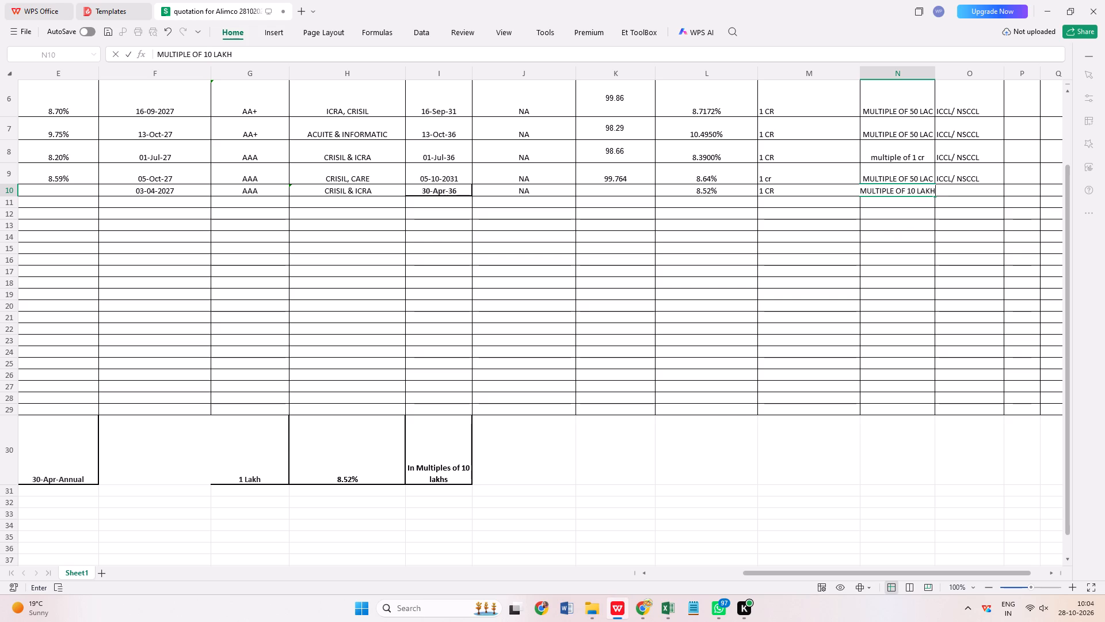
left_click(984, 194)
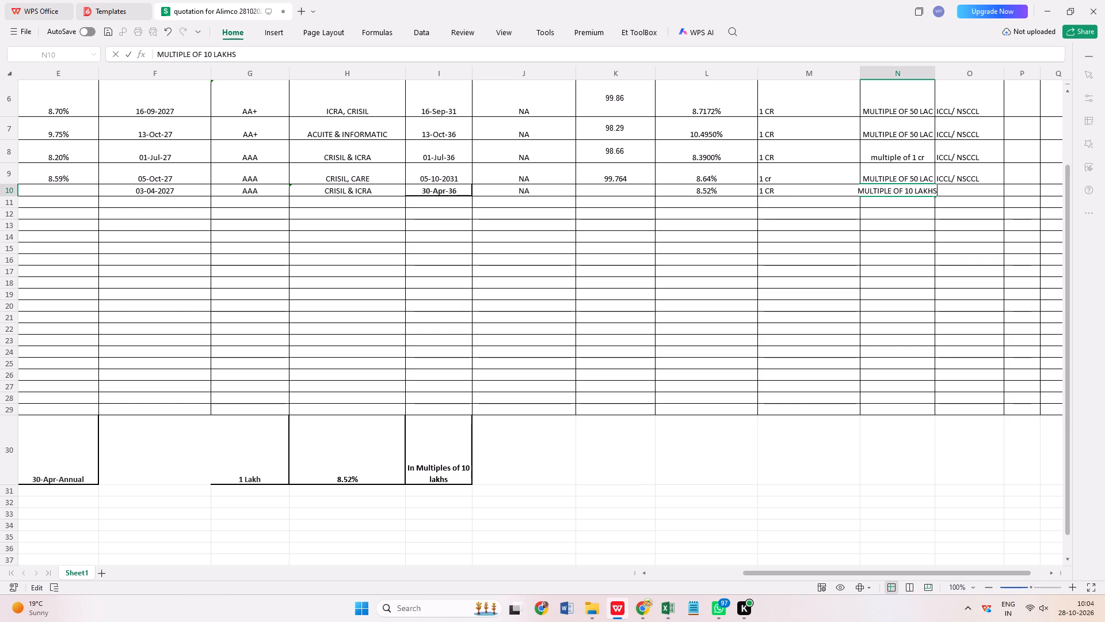
left_click(967, 232)
Enter ICCL/ NSCCL in capitals in O10 of the Aditya Birla row.
left_click(971, 192)
type("ICCL/")
key("space")
type("NSCCL")
key("Return")
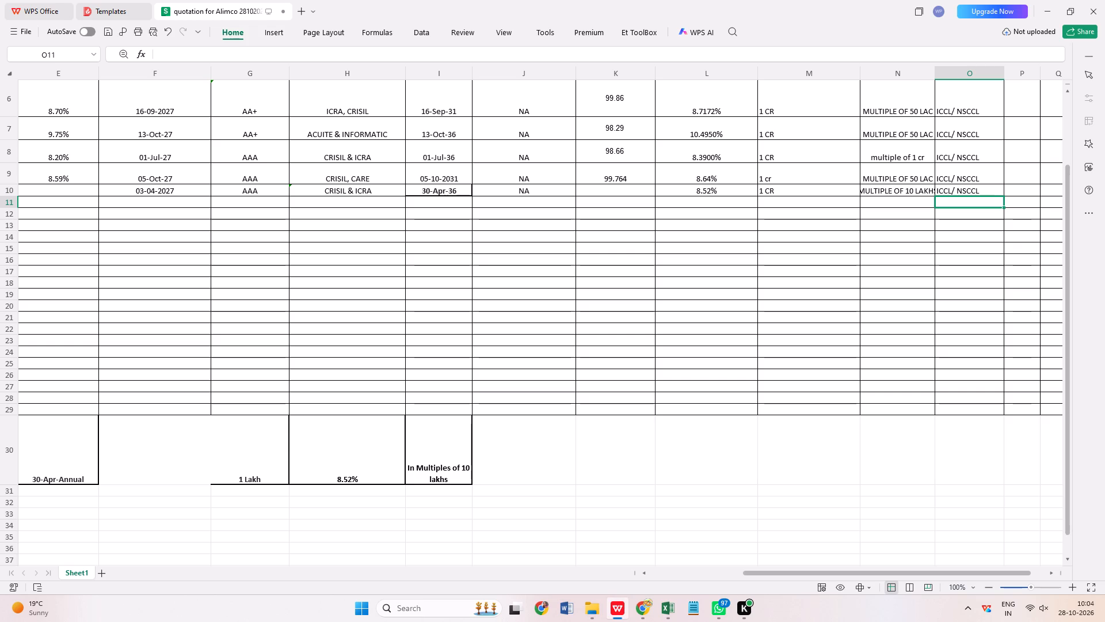
Open the lowercase 1 cr entry in M9 of the JIO Credit row for editing.
triple_click(782, 178)
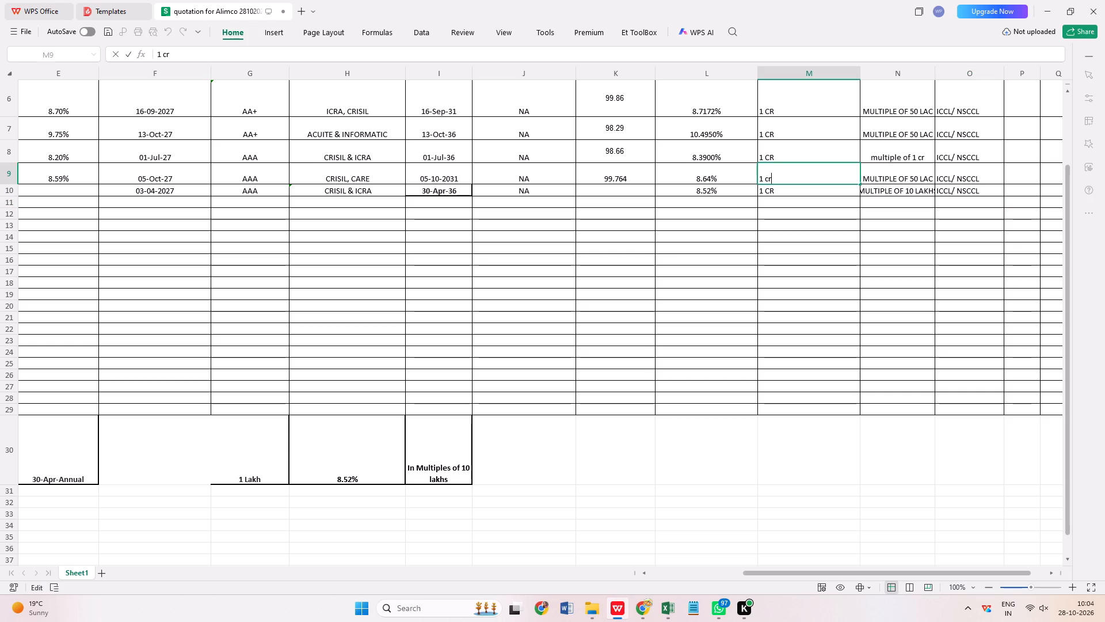
Change M9 of the JIO Credit row to 1 CR, with the unit in capitals.
key("BackSpace")
key("BackSpace")
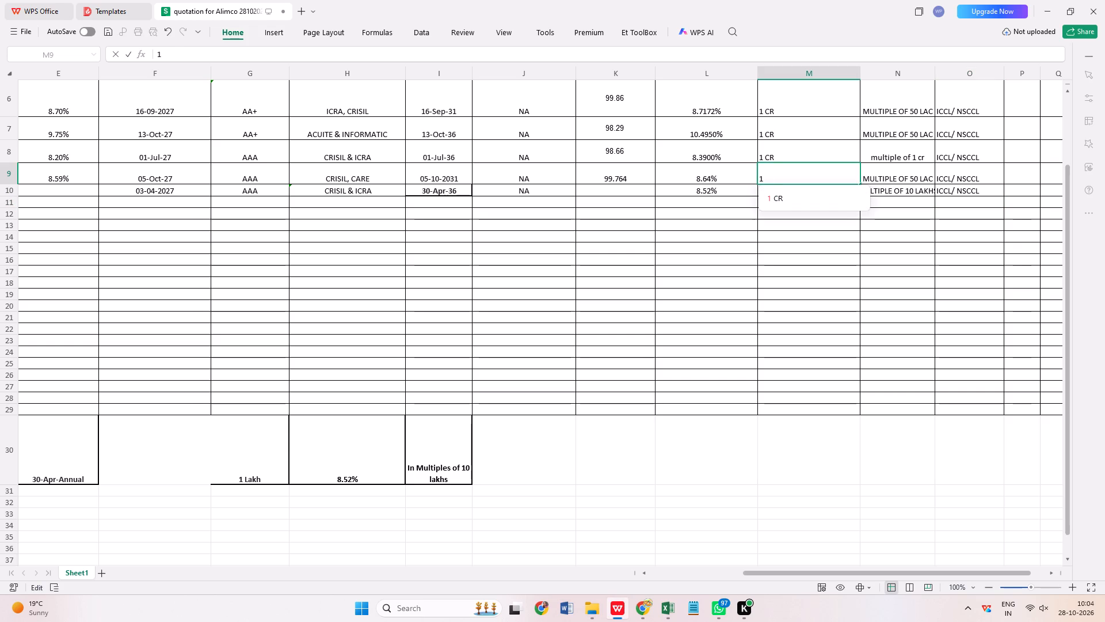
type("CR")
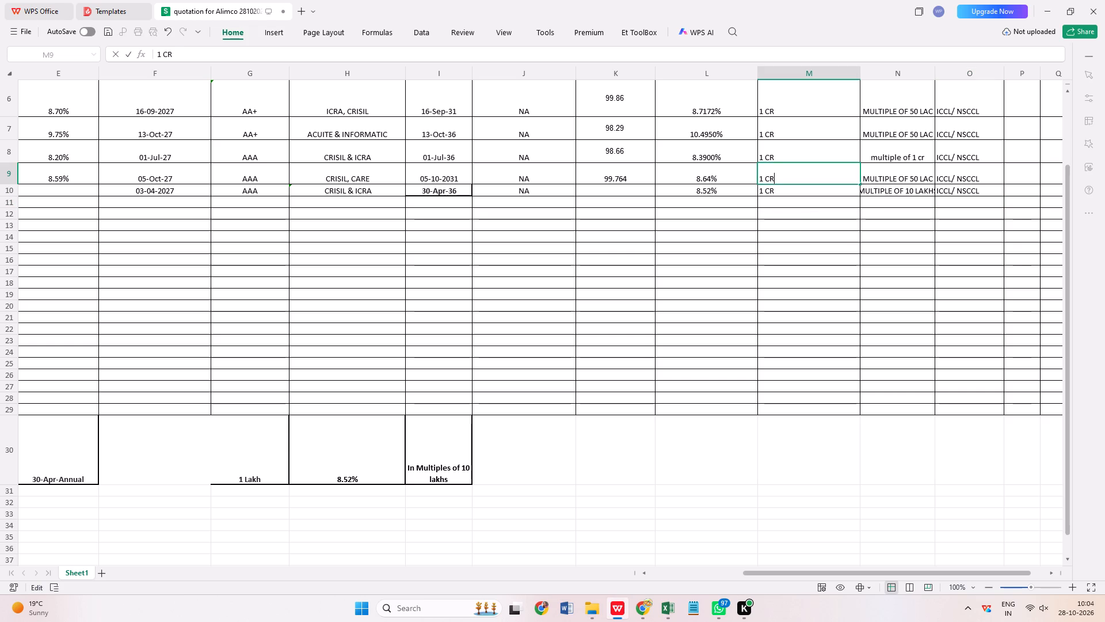
Enter PVT in B10 and serial number 6 in A10 of the Aditya Birla row.
left_click_drag(746, 572, 633, 573)
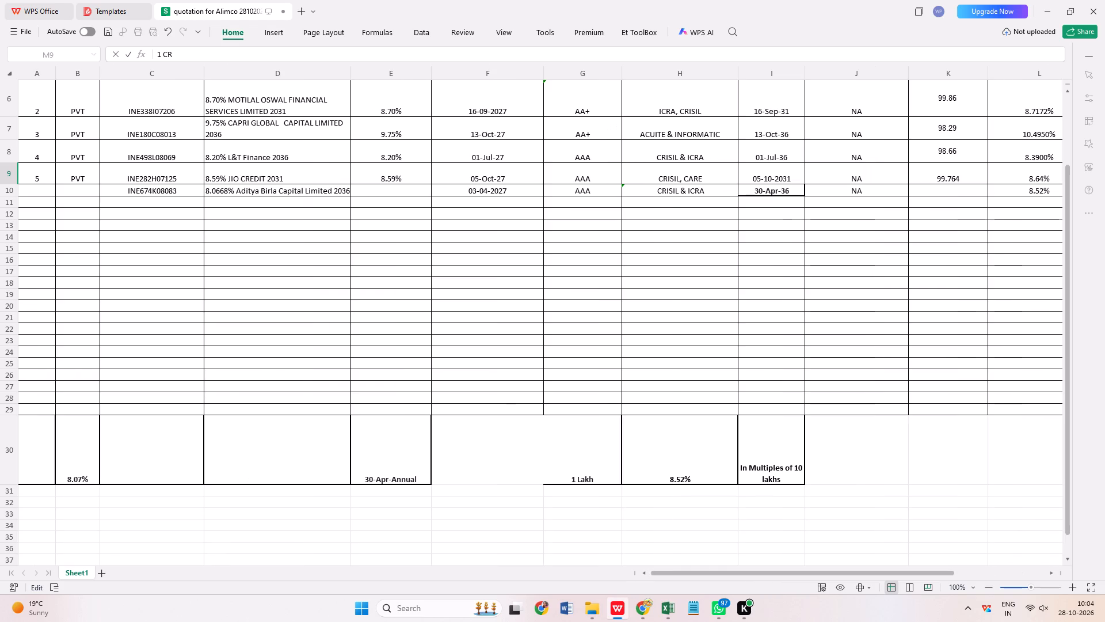
left_click(76, 191)
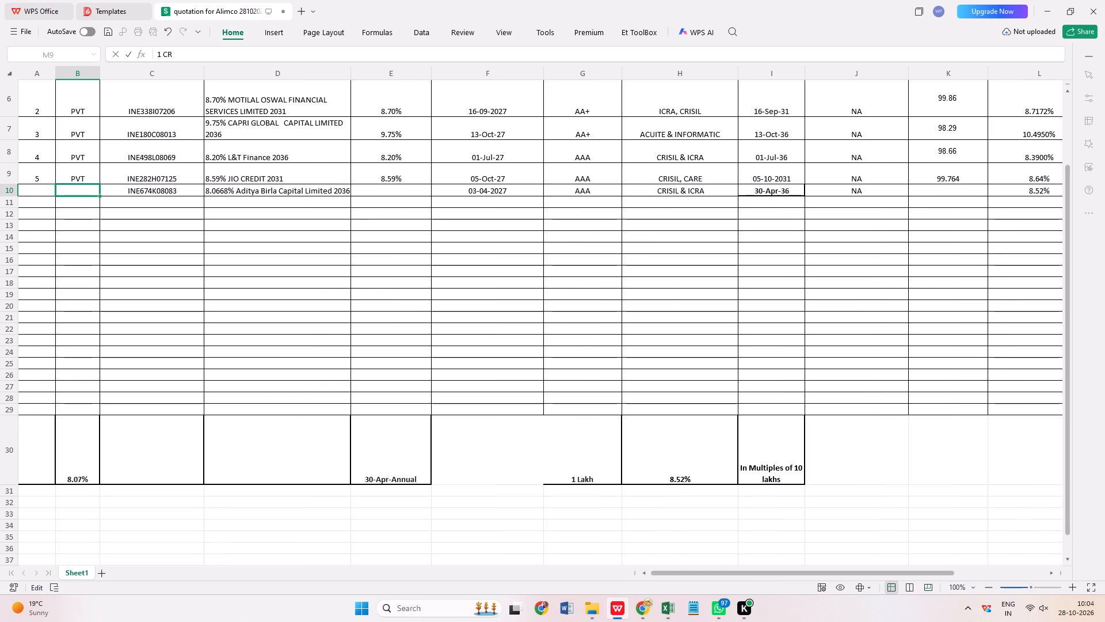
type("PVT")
left_click(32, 187)
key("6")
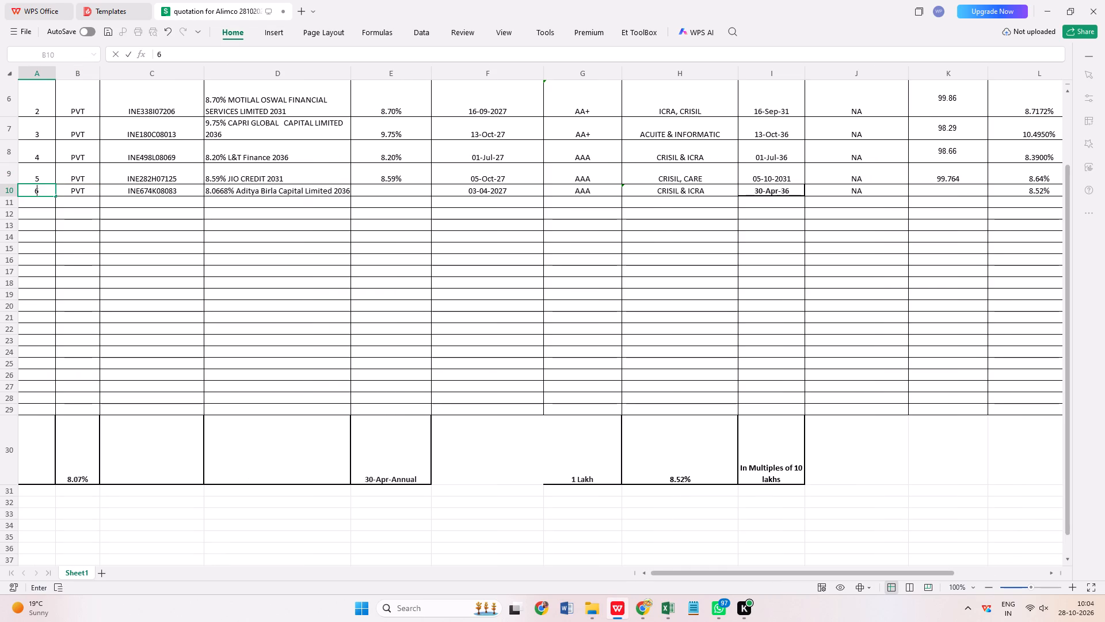
Delete the entire row 30 holding the leftover bond offer data below the quotation table.
left_click(14, 446)
right_click(14, 446)
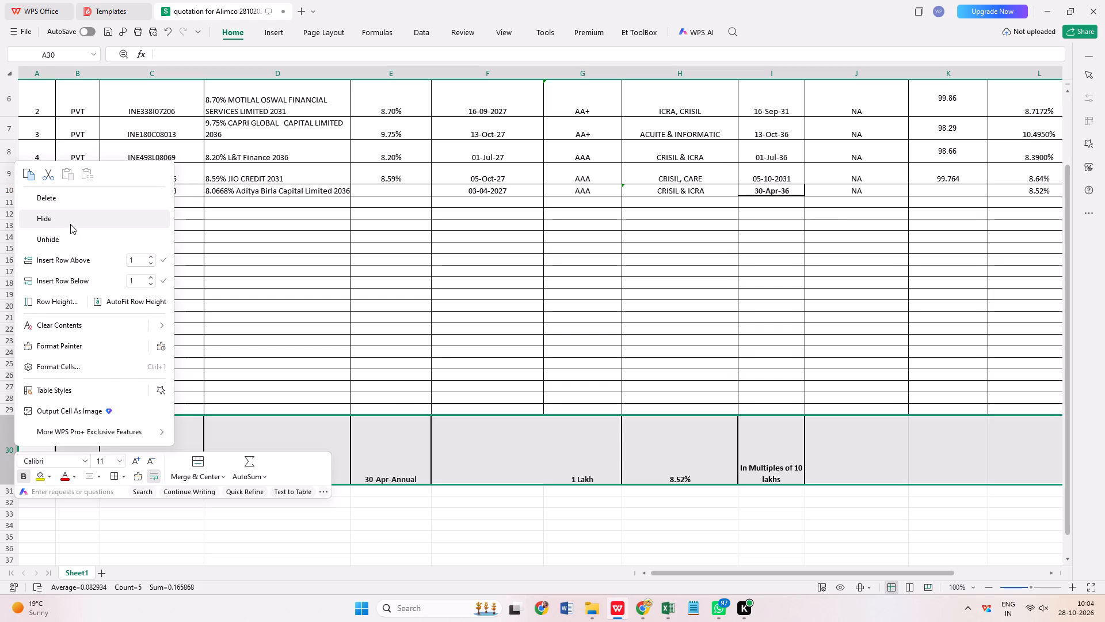
left_click(58, 199)
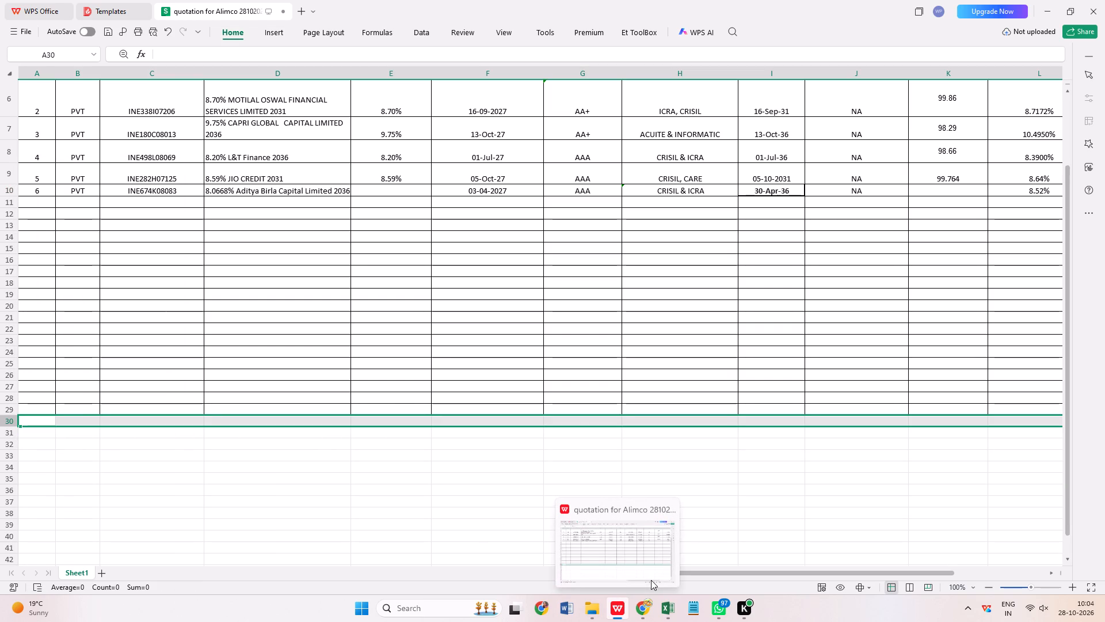
Save the ALIMCO quotation workbook.
left_click(487, 307)
key("ctrl+s")
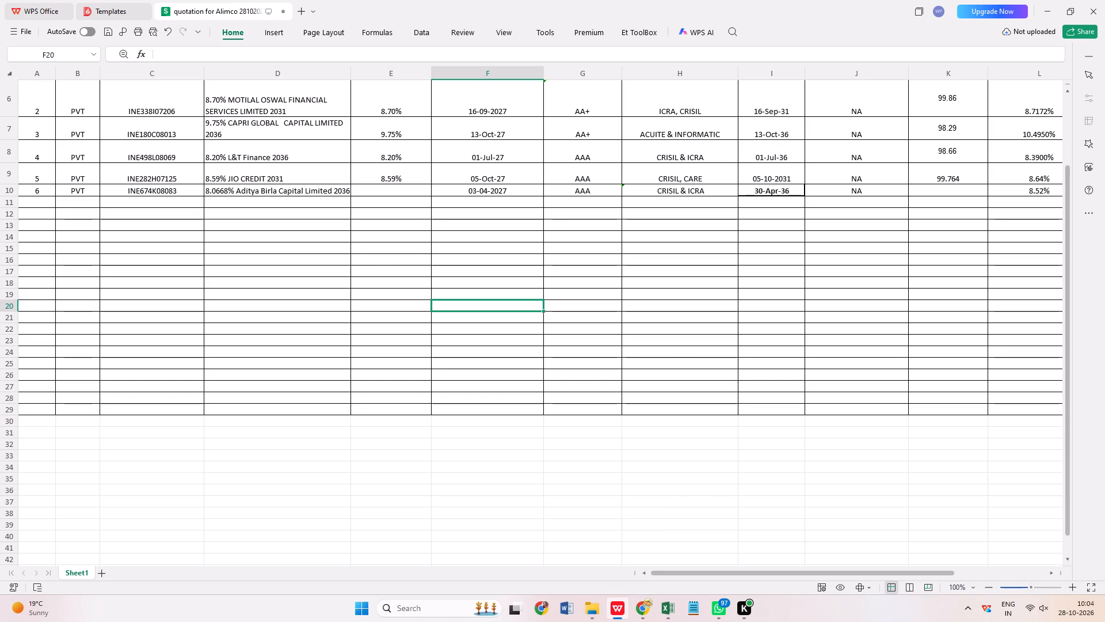
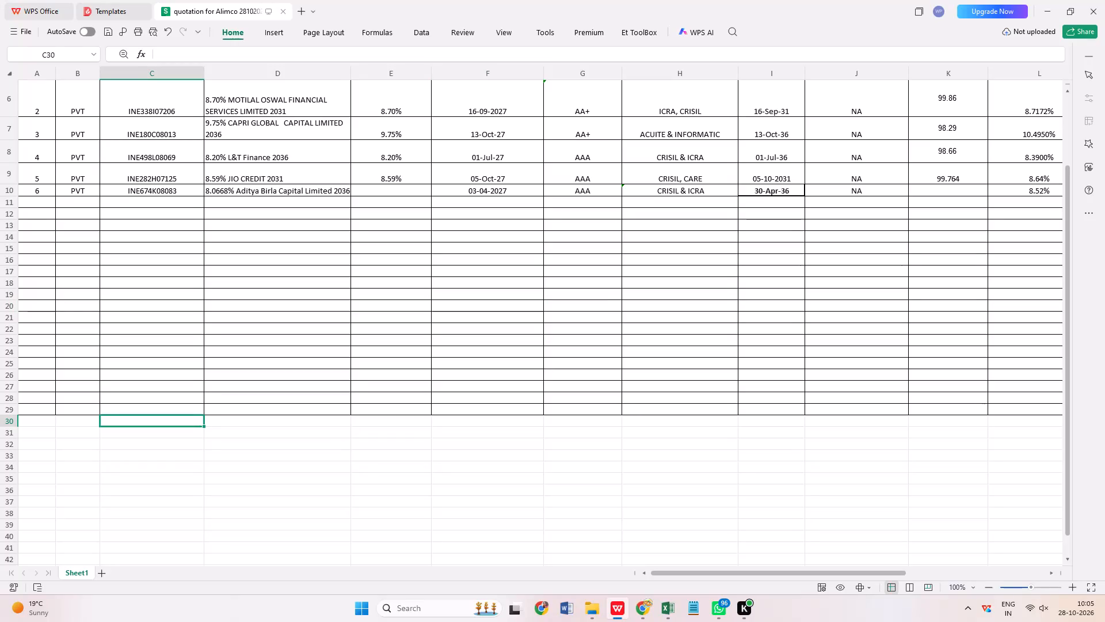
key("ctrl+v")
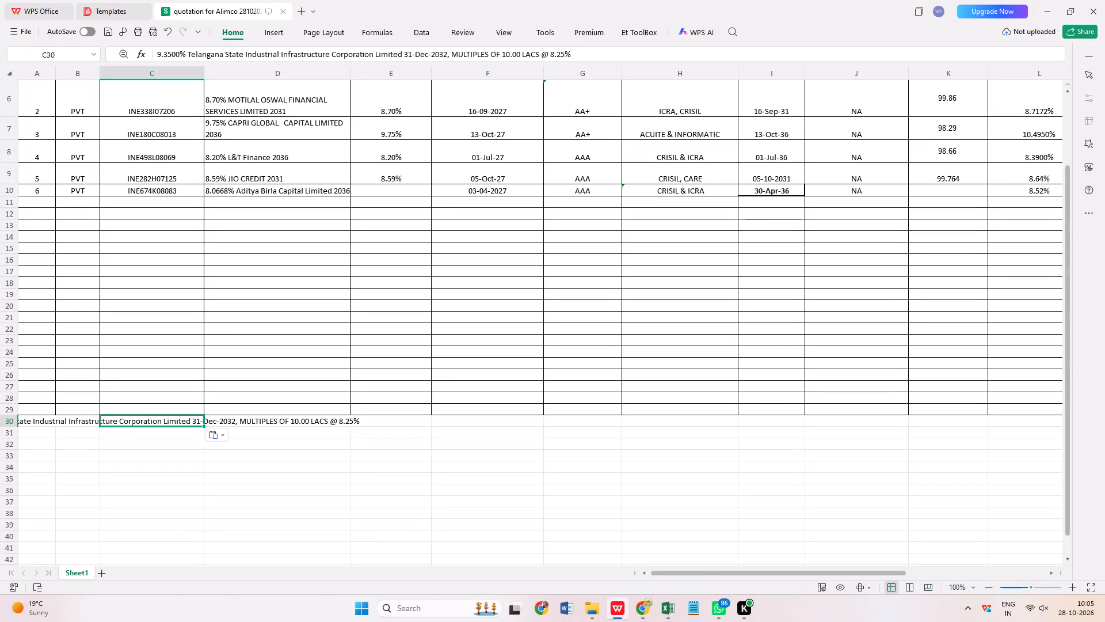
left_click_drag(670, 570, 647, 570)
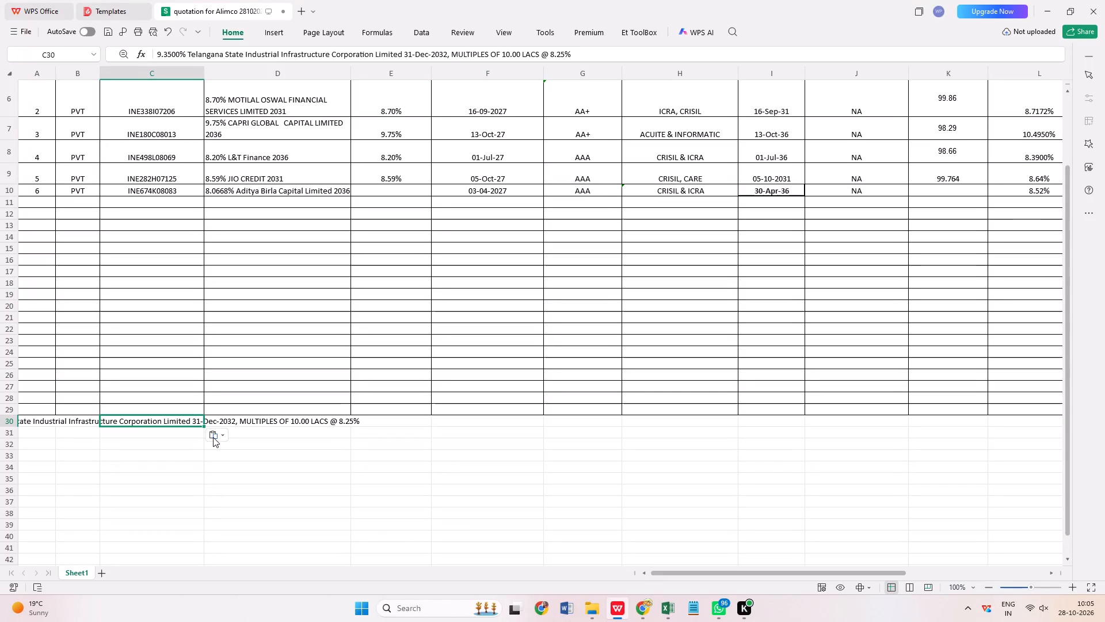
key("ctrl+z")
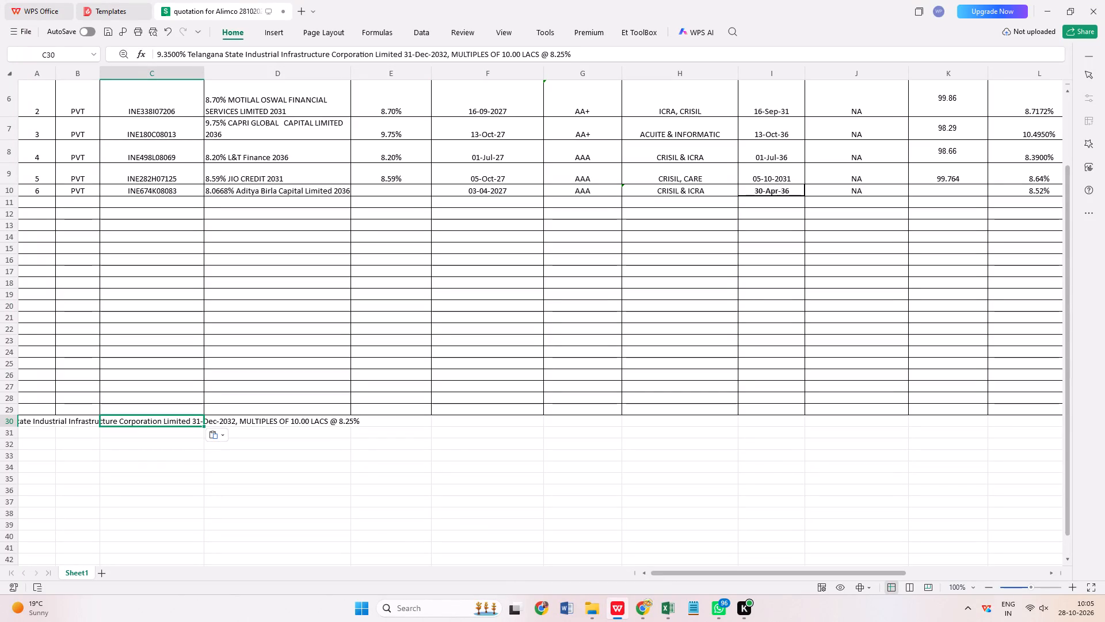
Paste the copied offer line 9.3500% Telangana State Industrial Infrastructure Corporation Limited 31-Dec-2032, MULTIPLES OF 10.00 LACS @ 8.25% into E30 below the quotation table.
left_click(382, 422)
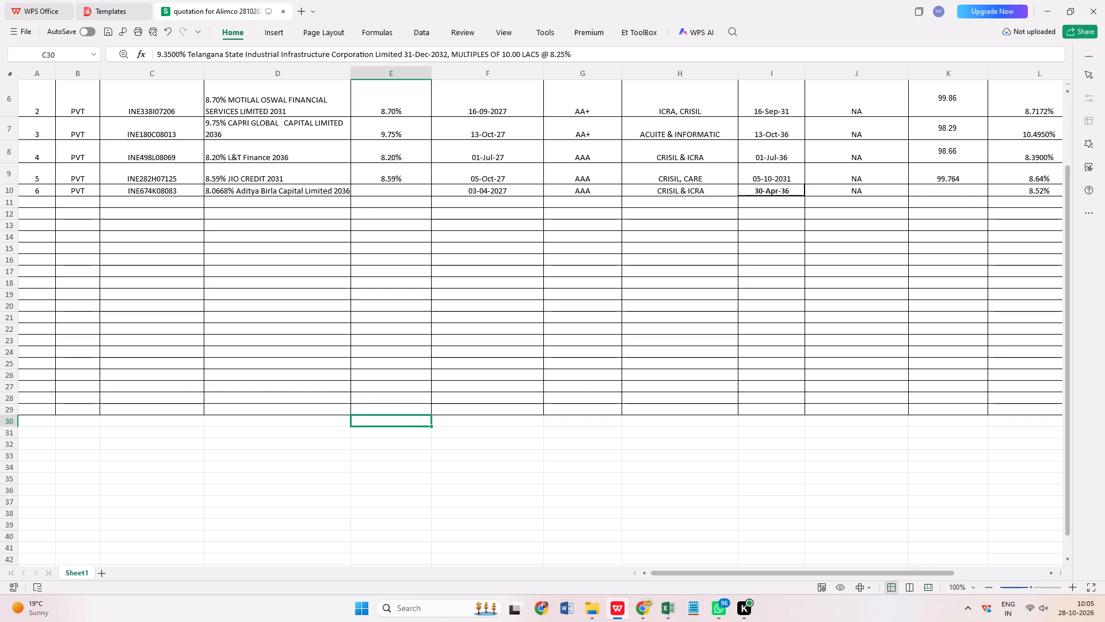
key("ctrl+v")
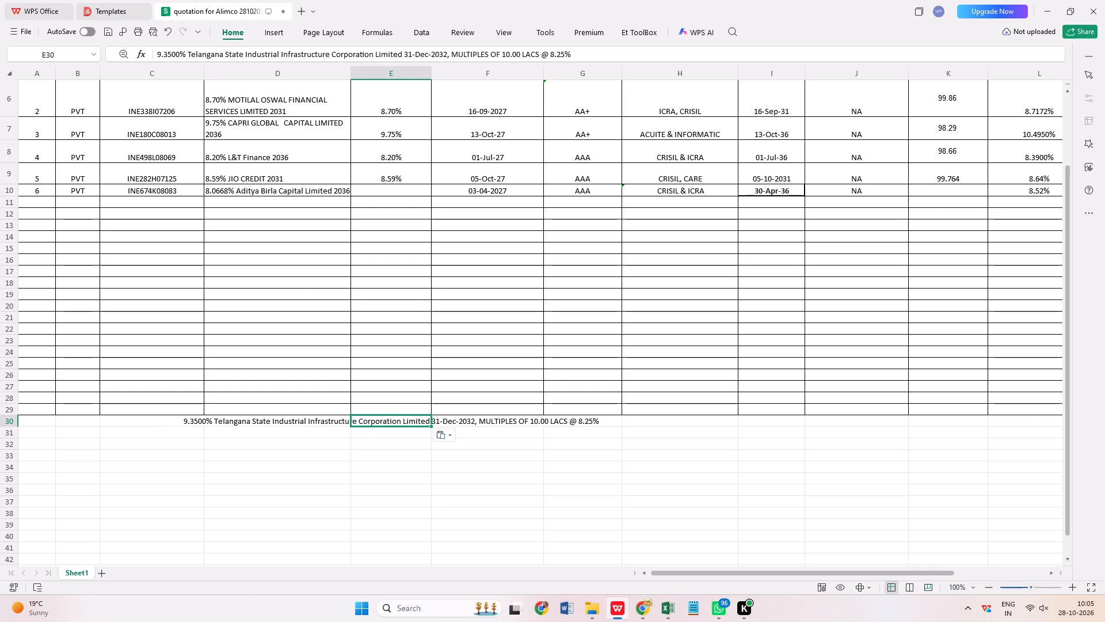
Enter the security name "9.35% Telangana state Industrial infranstrucure limited 2032" in D11, below the Aditya Birla row.
left_click(254, 204)
type("9.35")
type("% TELA")
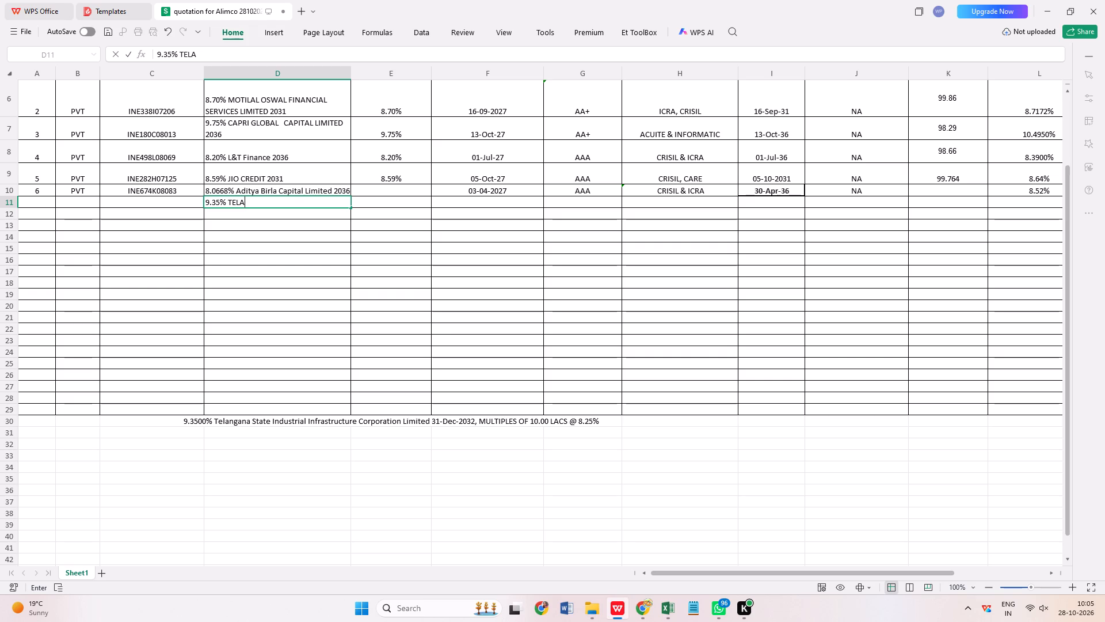
key("BackSpace")
key("BackSpace")
key("BackSpace")
type("elangana indi")
key("BackSpace")
key("BackSpace")
key("BackSpace")
key("BackSpace")
type("state Industr")
type("ial infranstrucure")
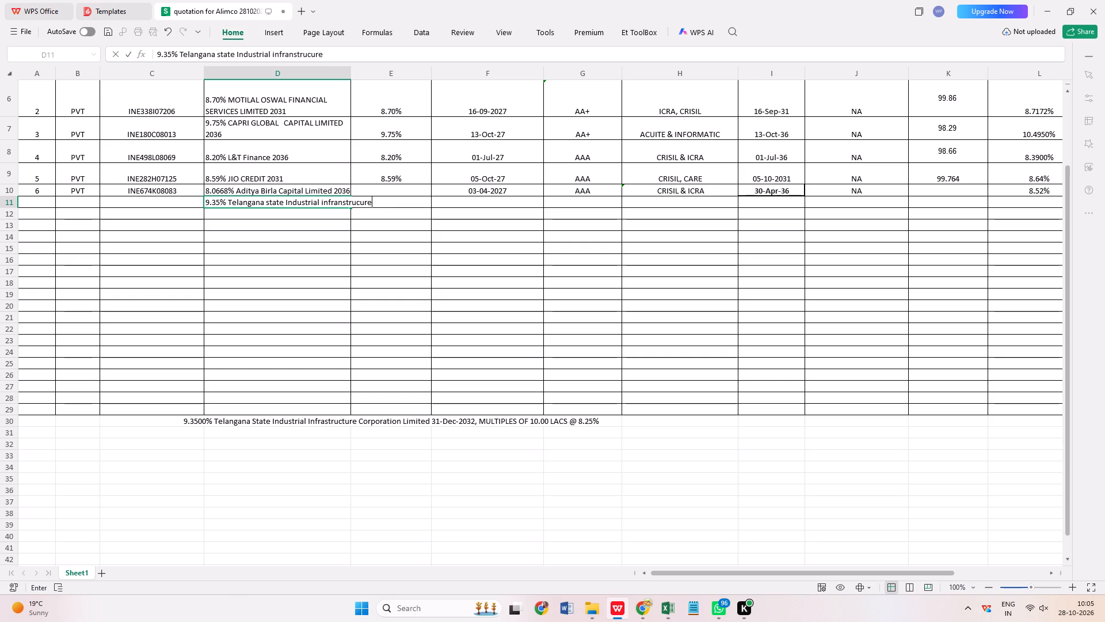
key("space")
type("limit")
type("ed")
key("space")
type("2032")
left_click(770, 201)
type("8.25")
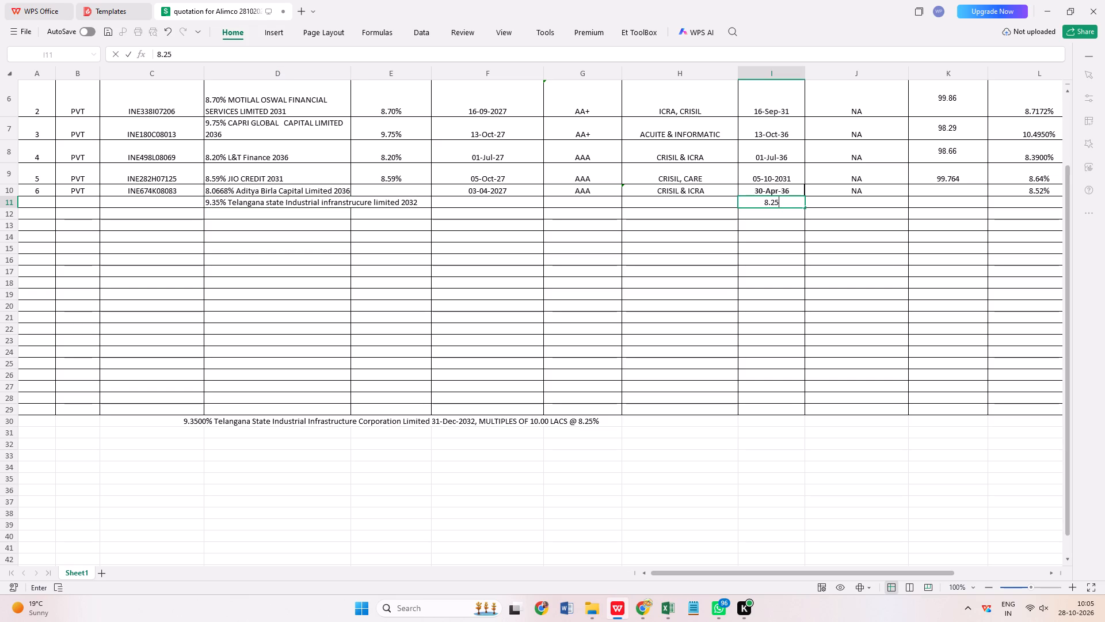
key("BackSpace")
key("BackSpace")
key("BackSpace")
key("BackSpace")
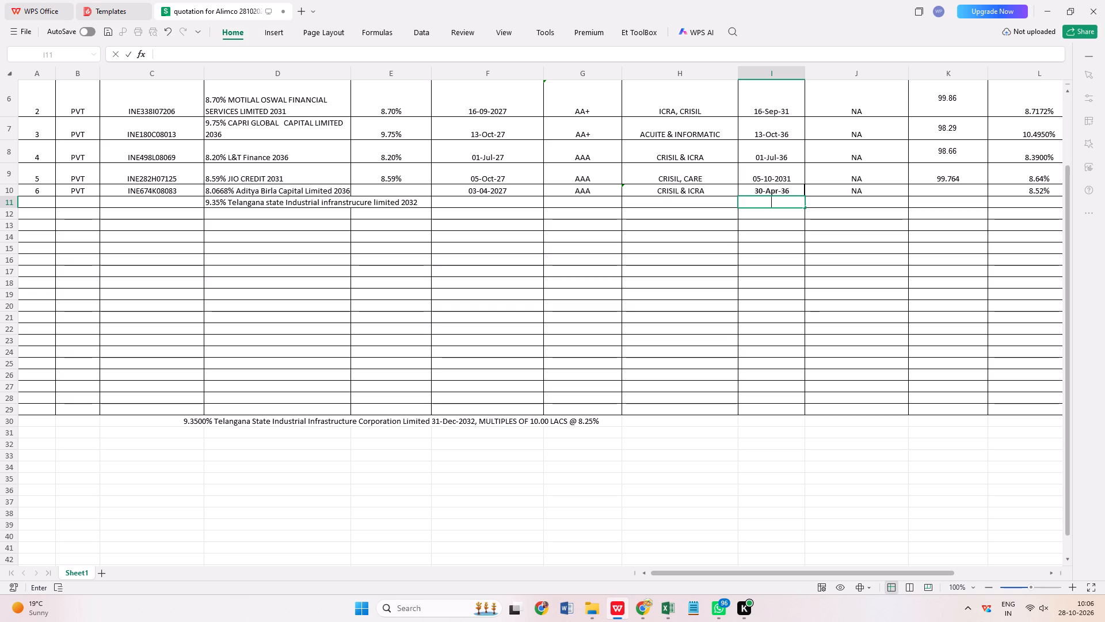
Enter the yield 8.25% in L11 of the Telangana row.
left_click(1030, 203)
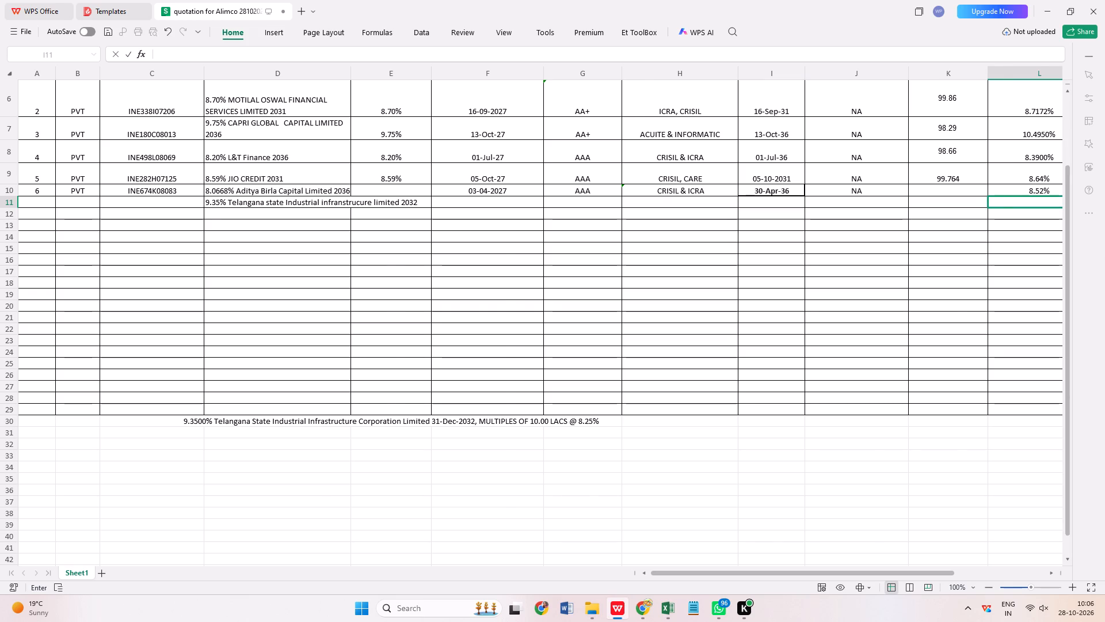
type("8.25")
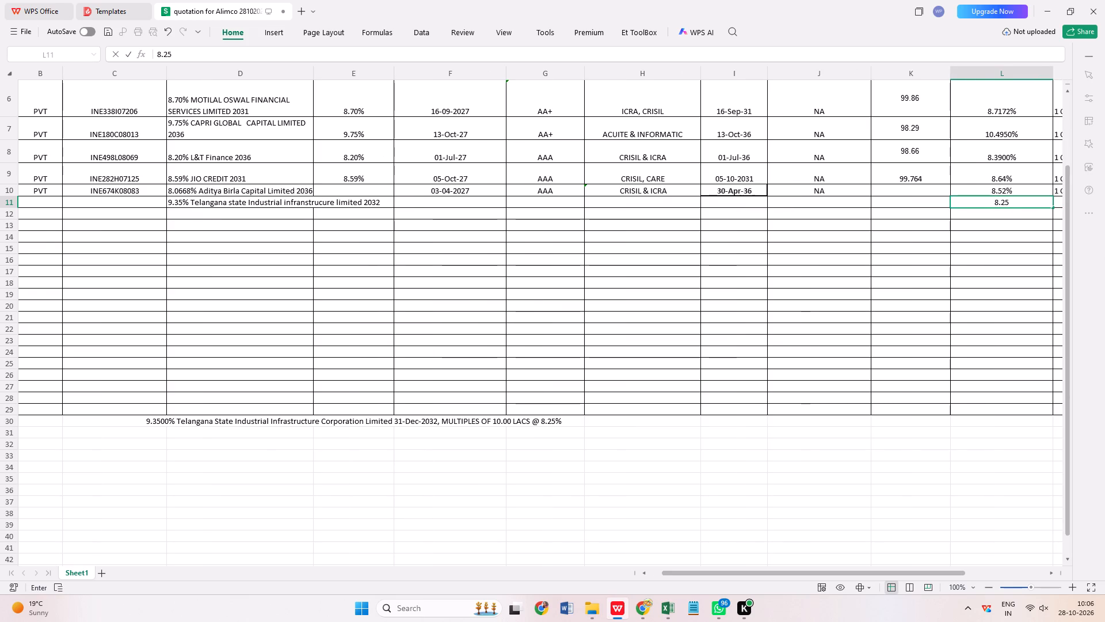
key("shift+percent")
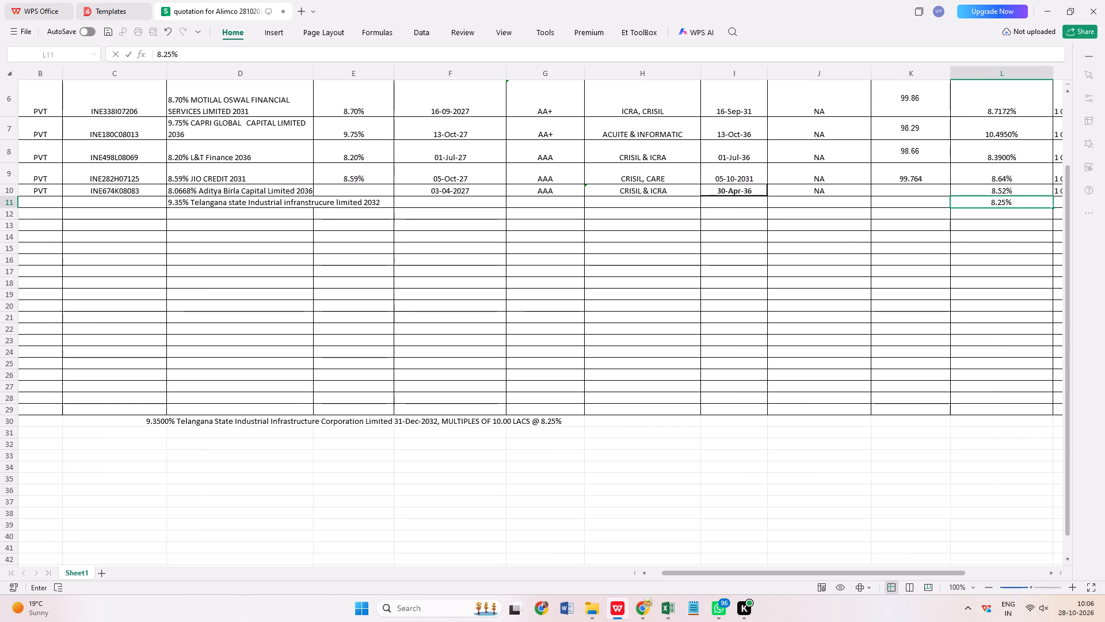
Enter "multiple of 10 lac" in N11 of the Telangana row.
left_click(1050, 572)
left_click(1050, 572)
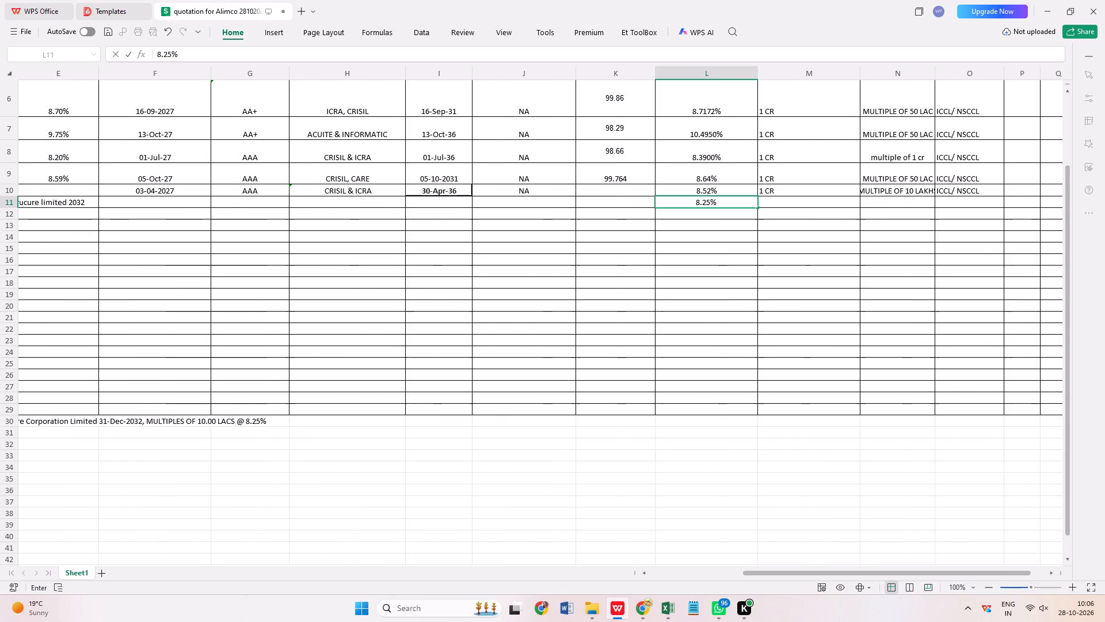
left_click(908, 199)
type("multiple of")
key("space")
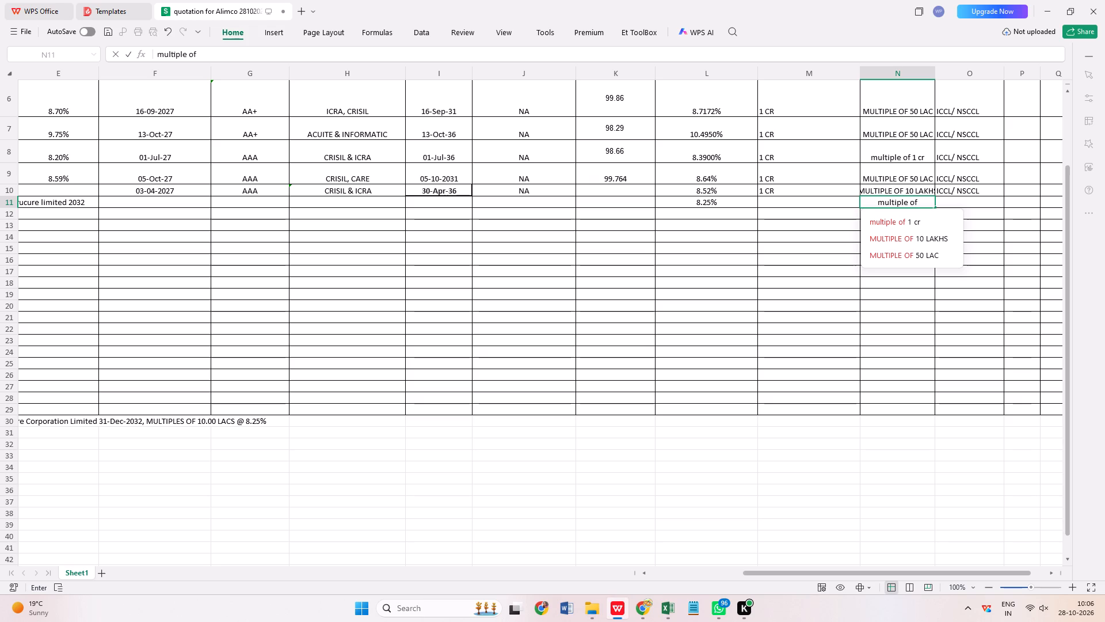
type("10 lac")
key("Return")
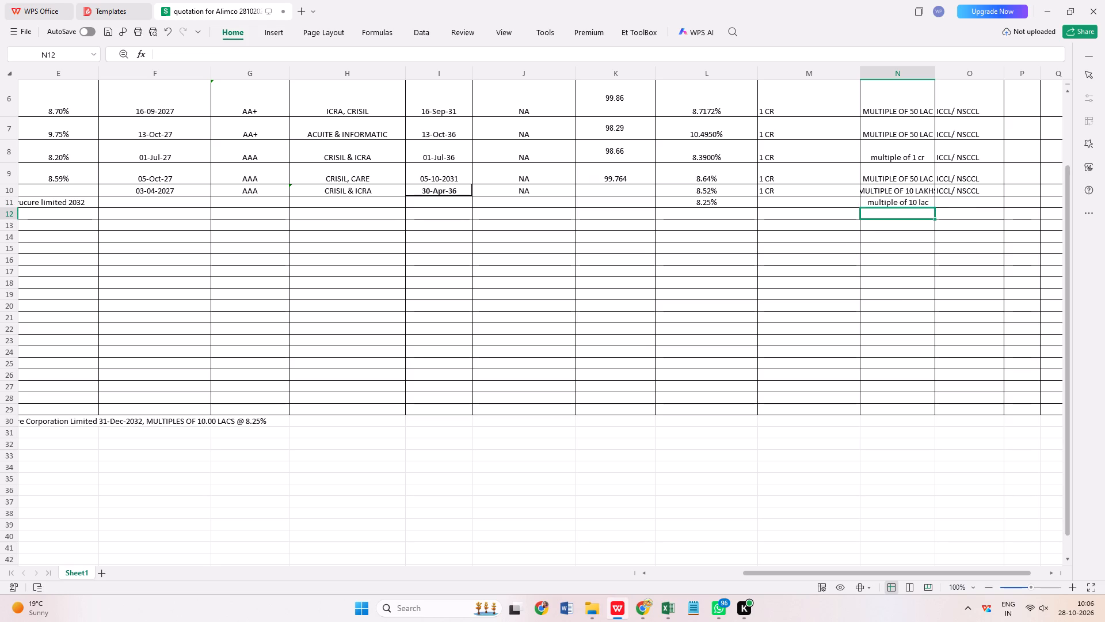
Enter the face value "1 CR" in M11 of the Telangana row, in capitals like the rows above.
left_click(792, 199)
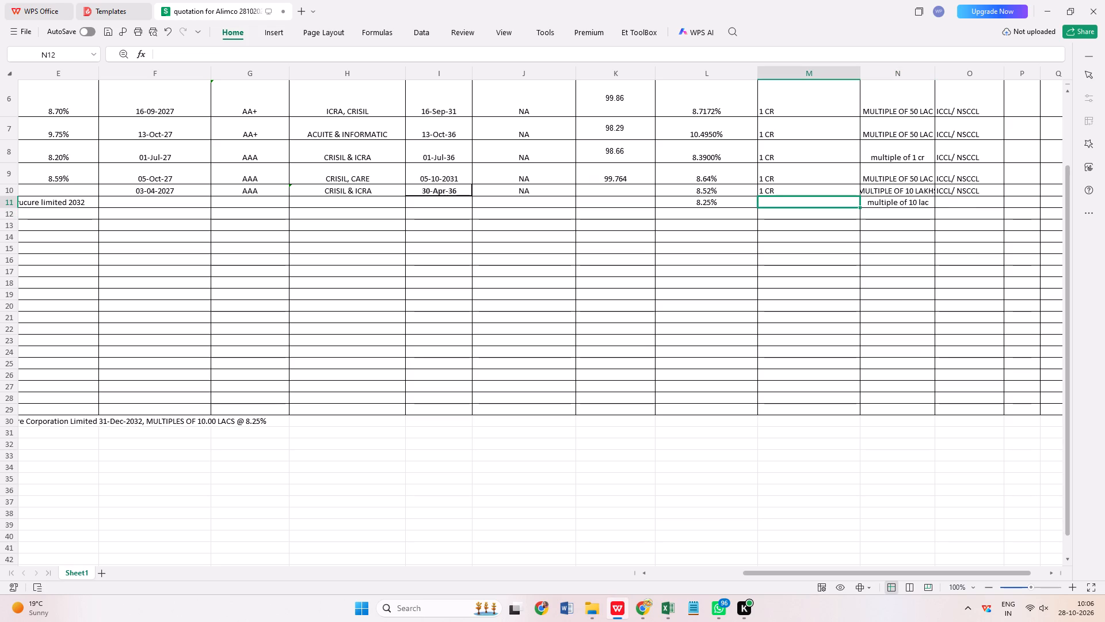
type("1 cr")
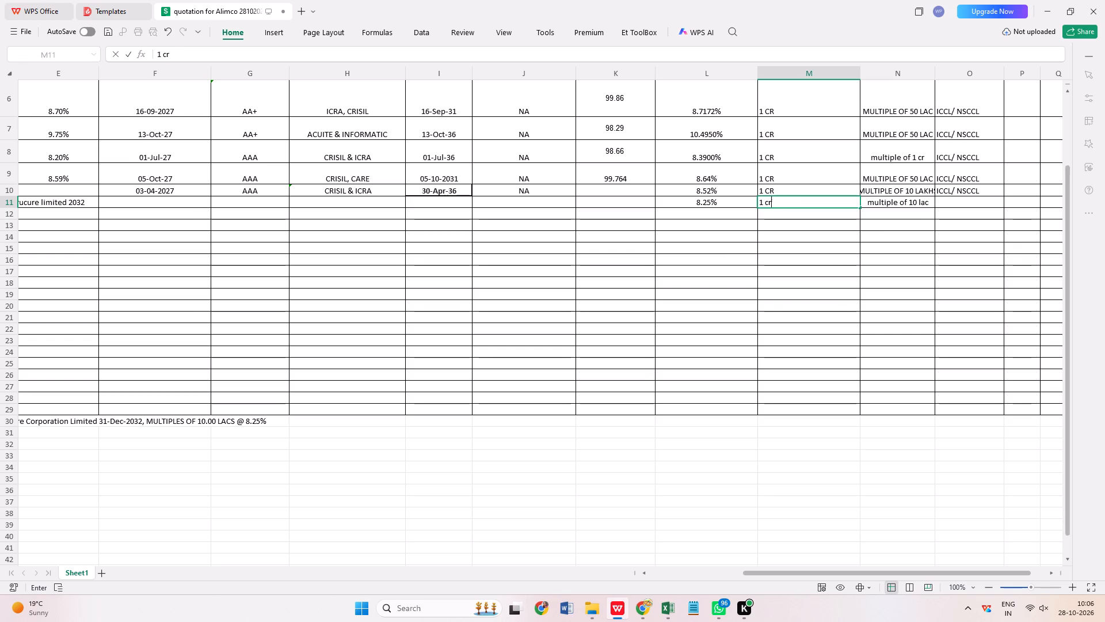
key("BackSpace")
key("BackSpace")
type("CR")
Delete row 30, which holds the pasted Telangana State Industrial Infrastructure offer line beneath the quotation table.
left_click_drag(749, 574, 627, 578)
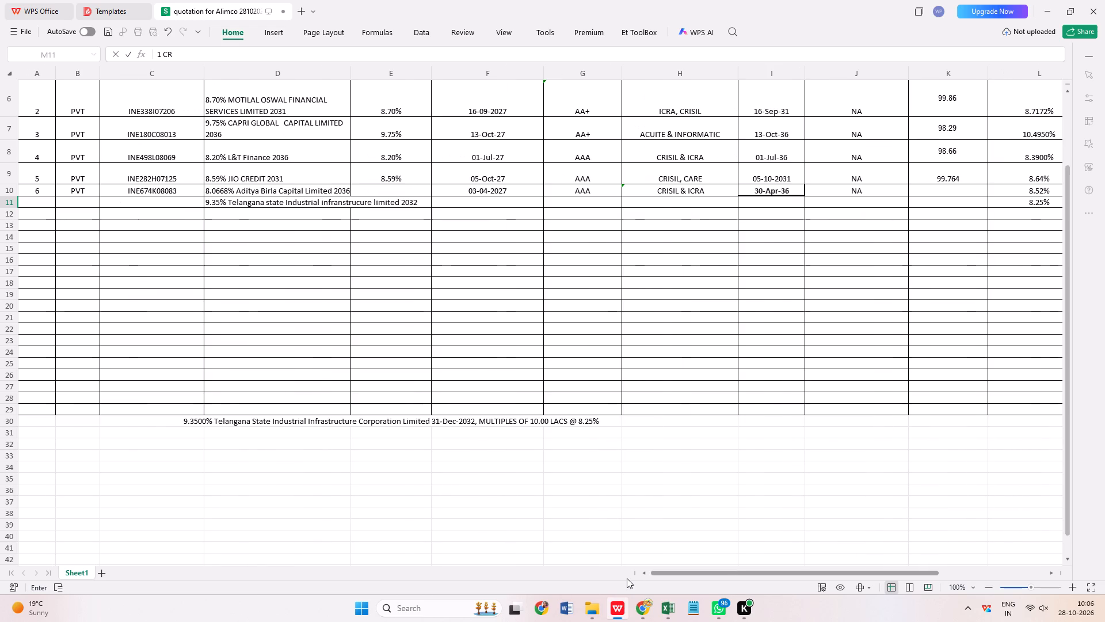
left_click(12, 422)
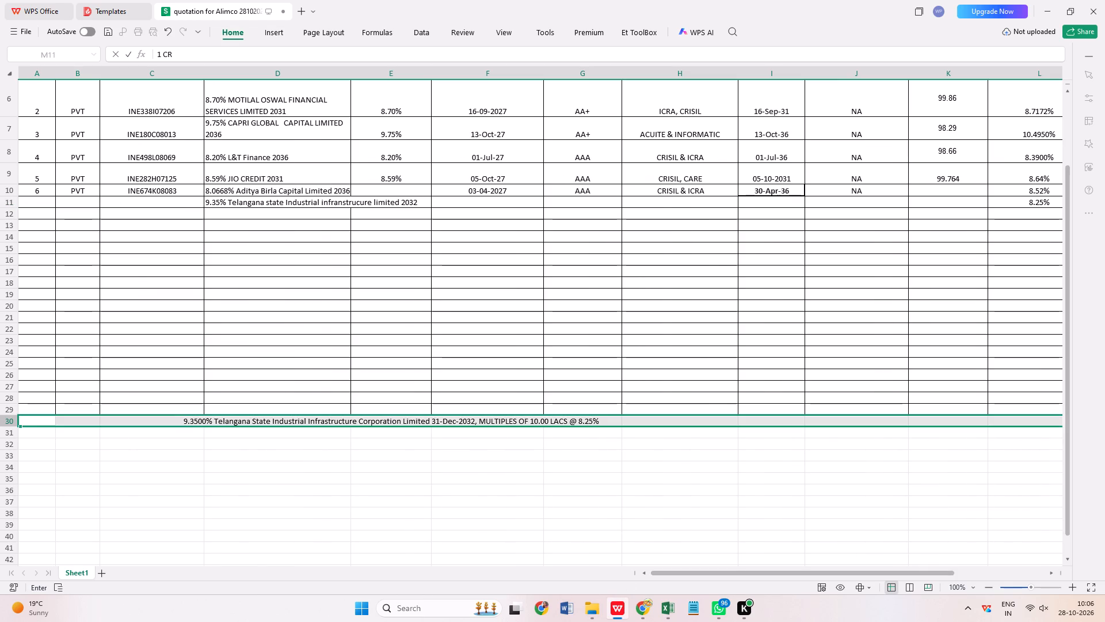
right_click(12, 422)
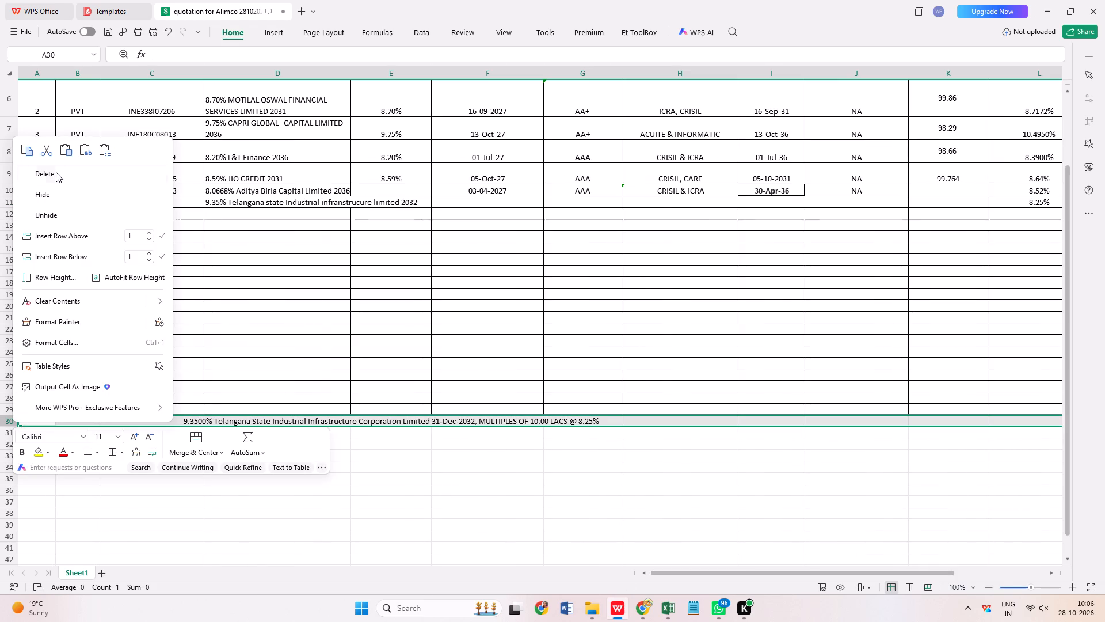
left_click(55, 172)
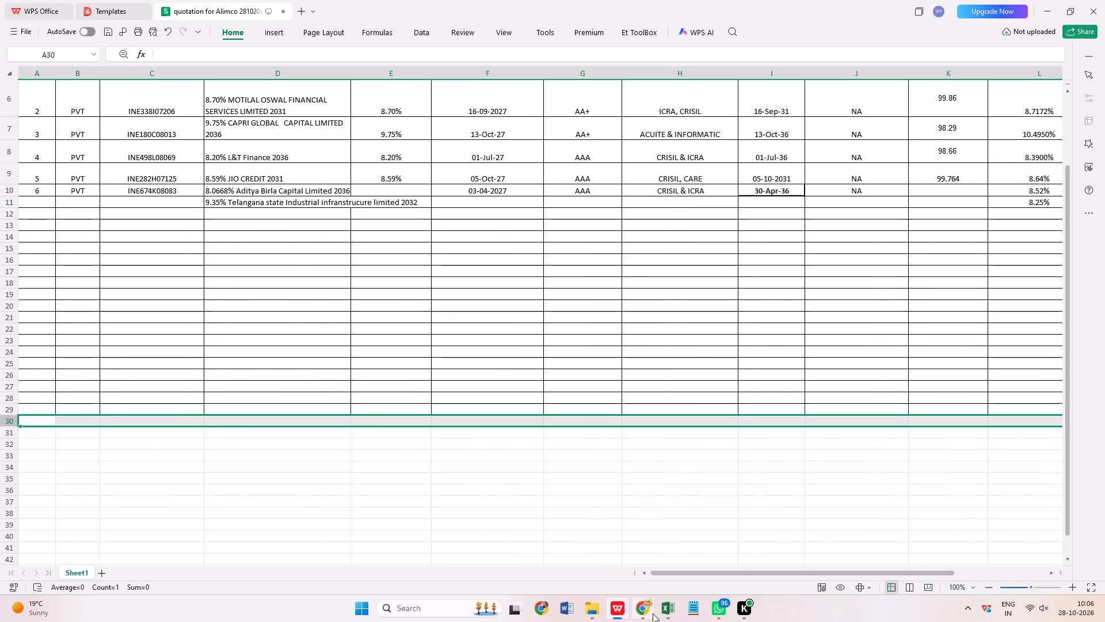
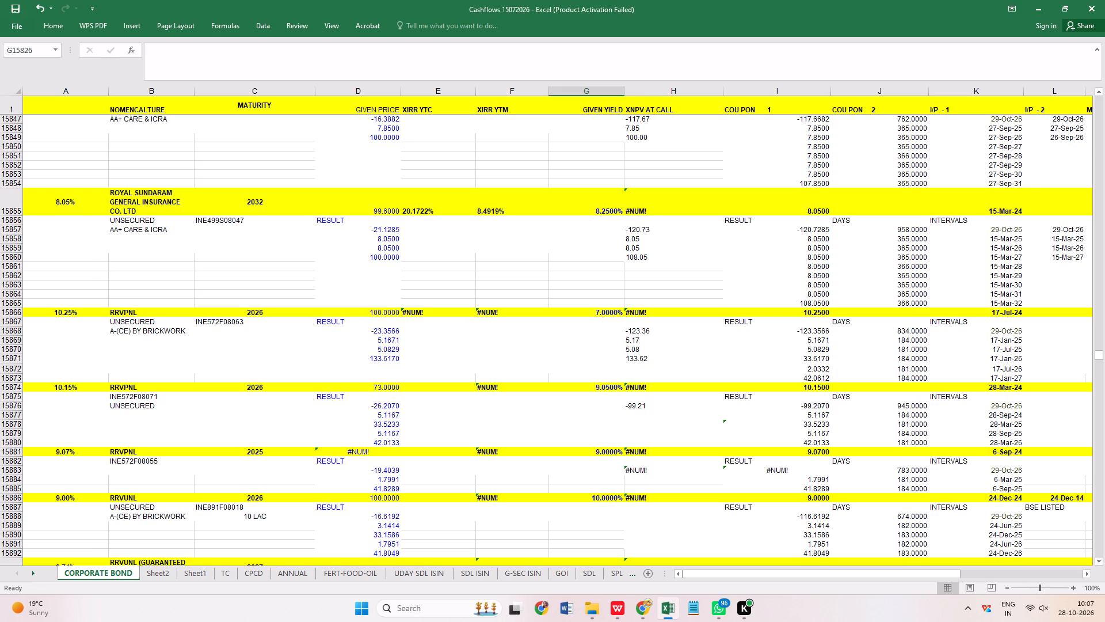
Search the Cashflows workbook's CORPORATE BOND sheet for "telangana", advancing to the 9.35% Telangana State Industrial Infrastructure 2032 entry.
left_click(453, 290)
key("ctrl+f")
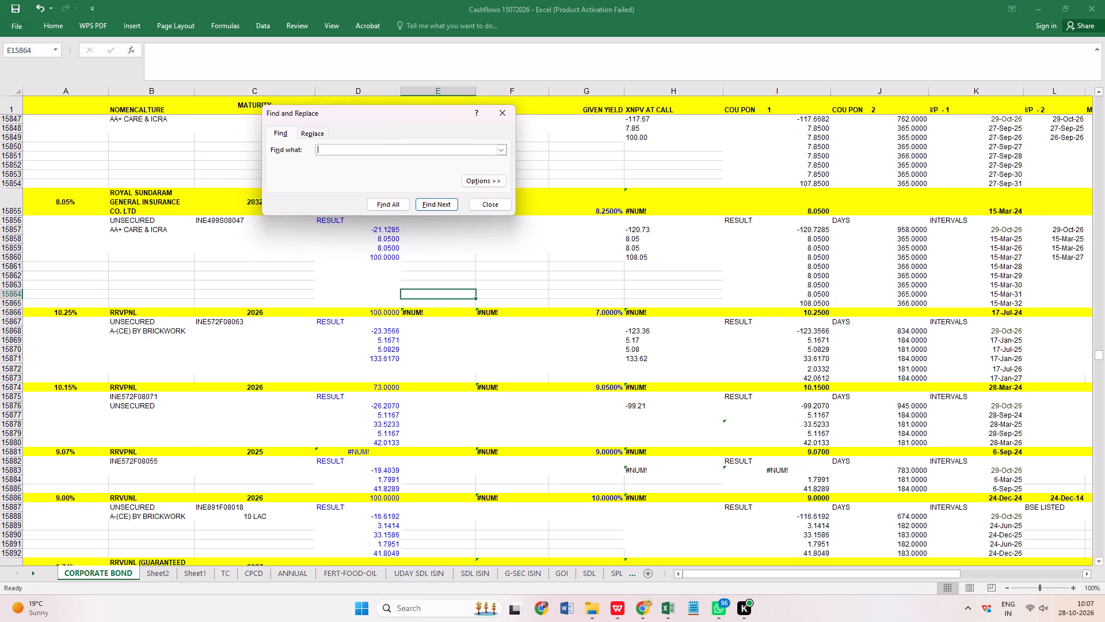
type("telangana")
key("Return")
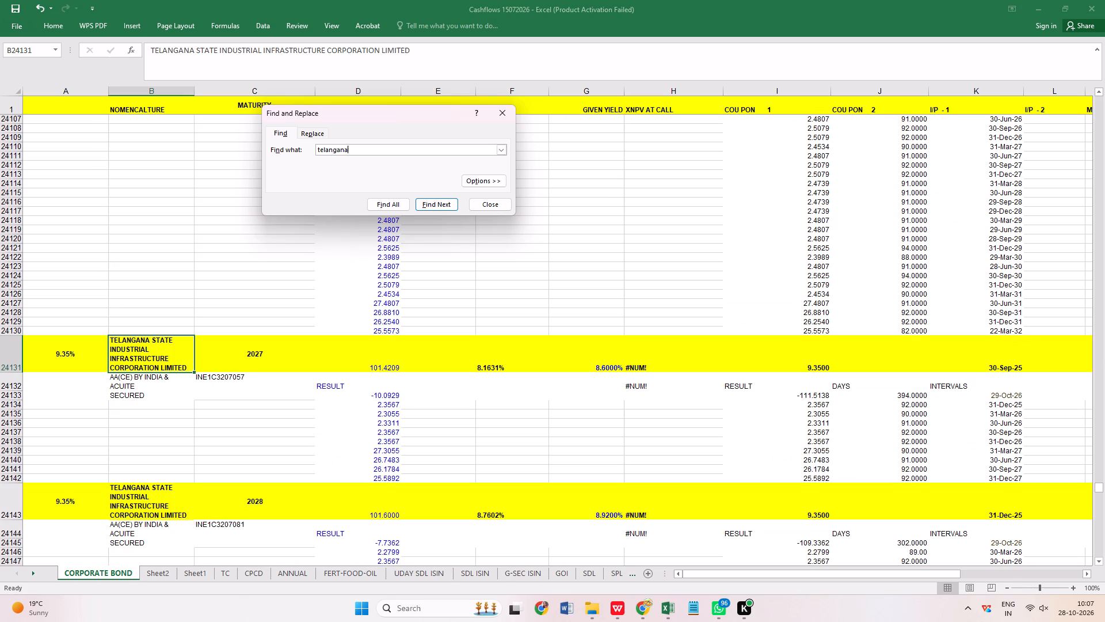
key("Return")
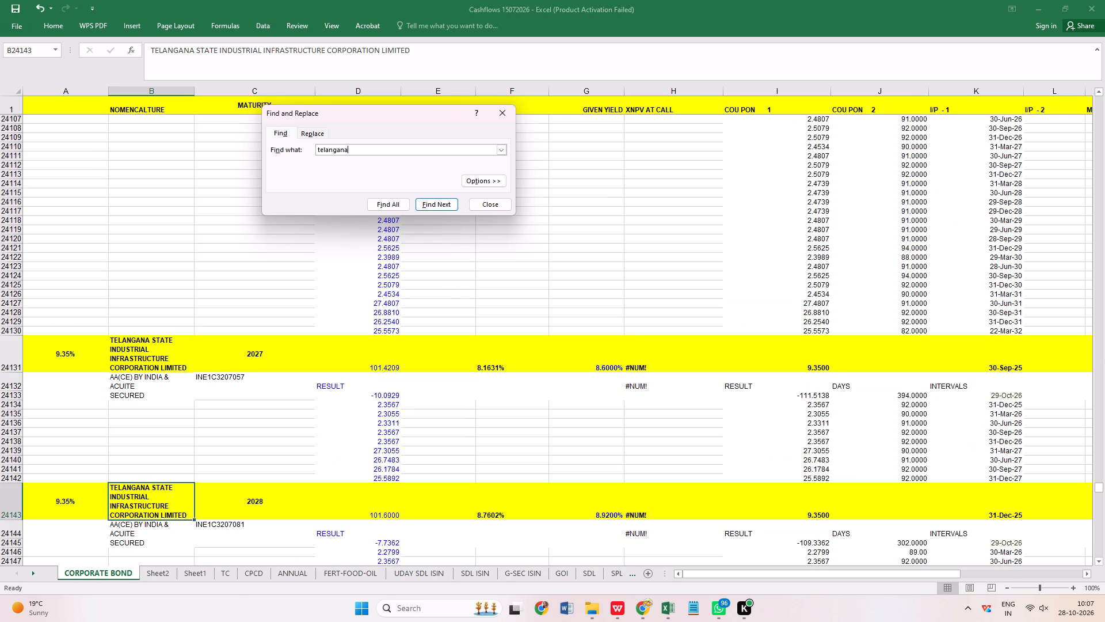
key("Return")
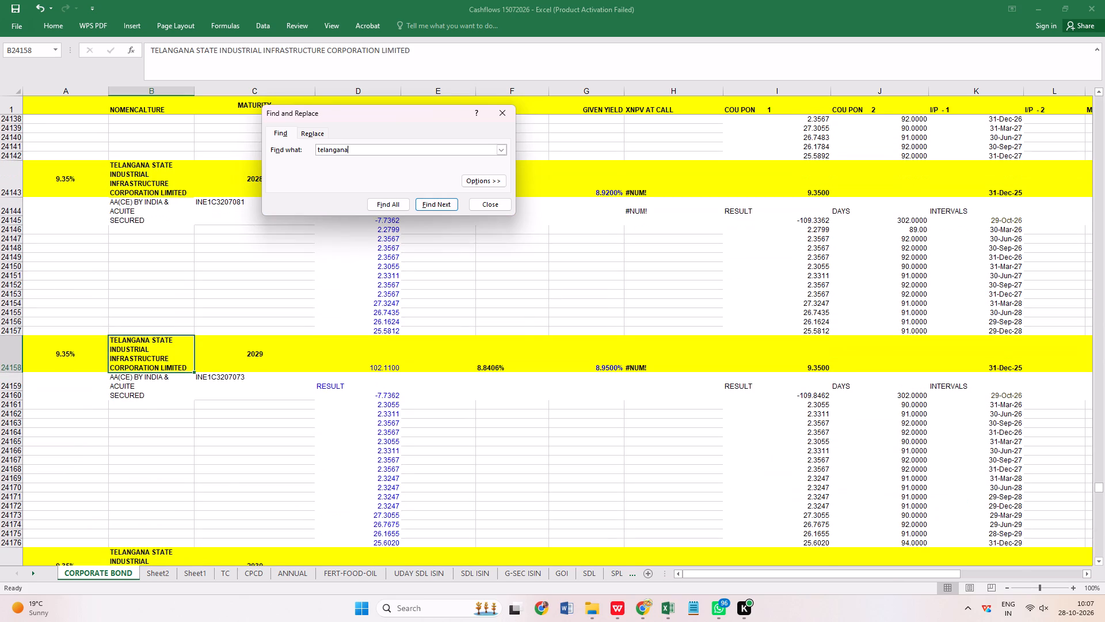
key("Return")
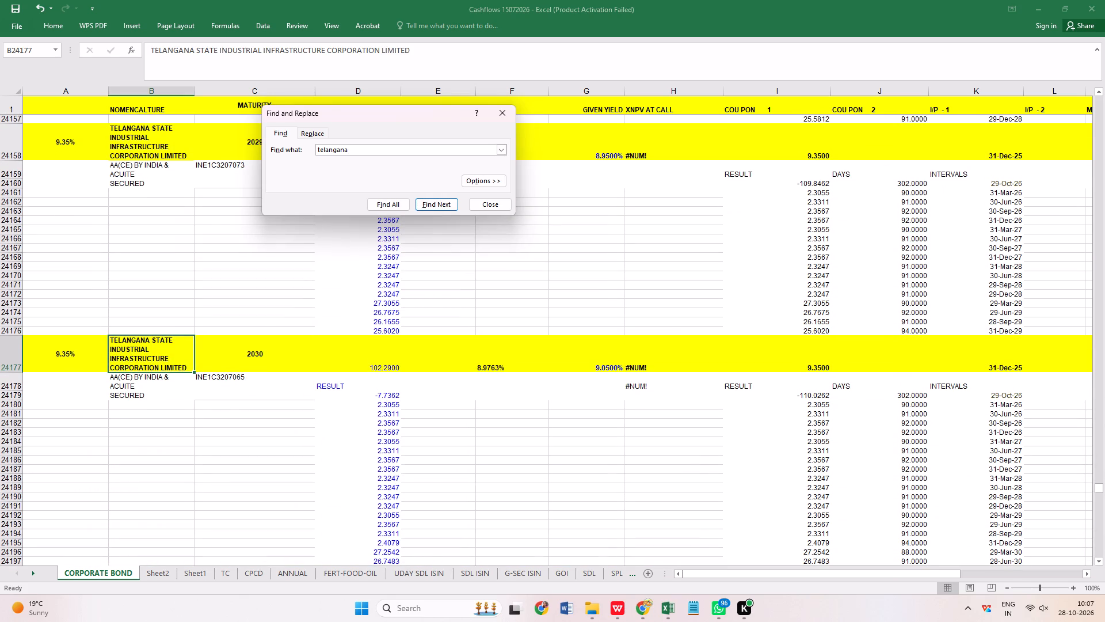
left_click(618, 608)
left_click(618, 608)
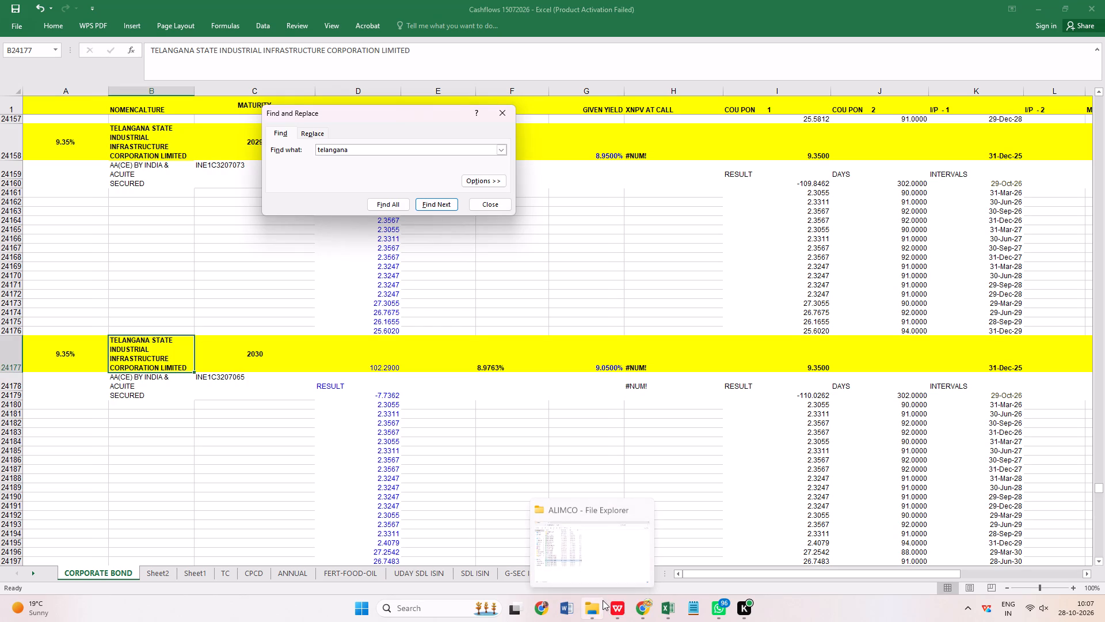
key("Return")
key("Return")
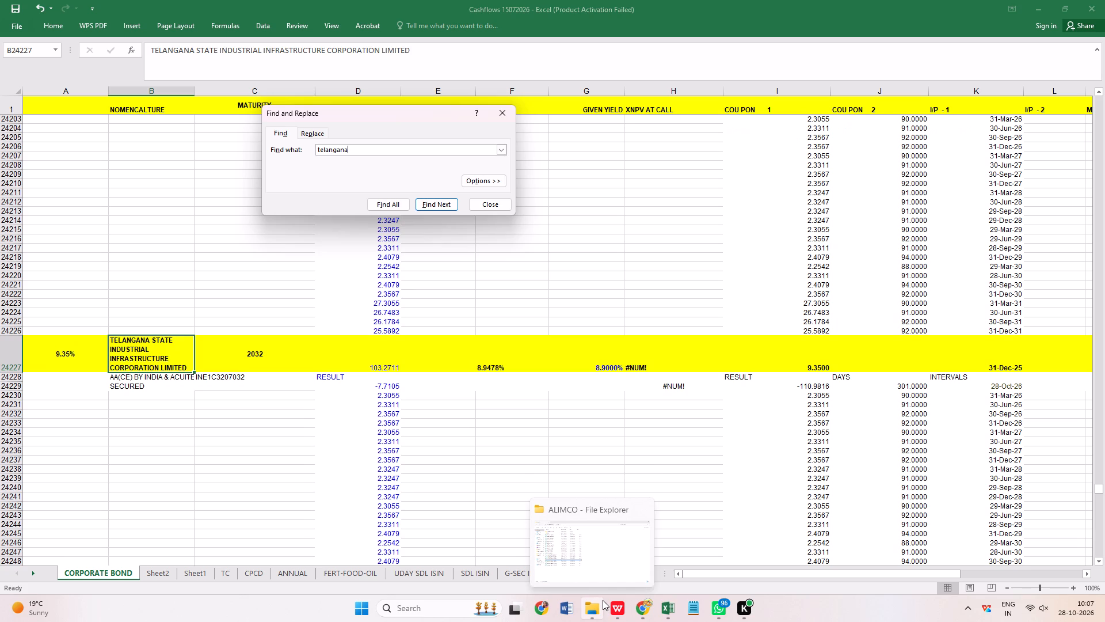
left_click(497, 109)
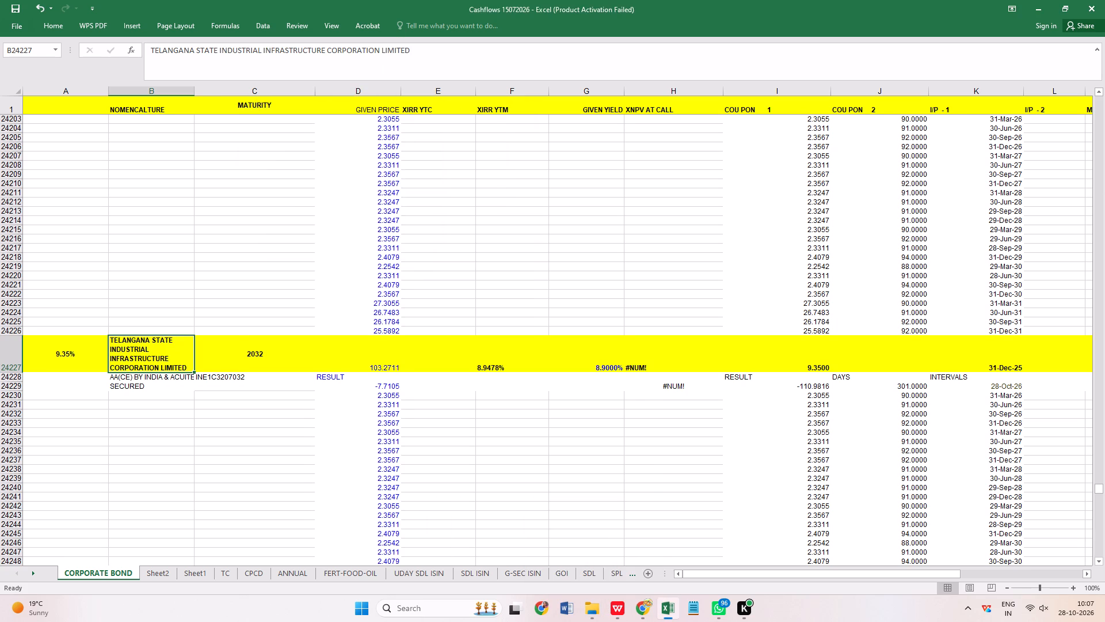
Set the first interest payment date of the Telangana 2032 entry, in K24227, to 30/09/2026.
scroll(744, 311, "down", 2)
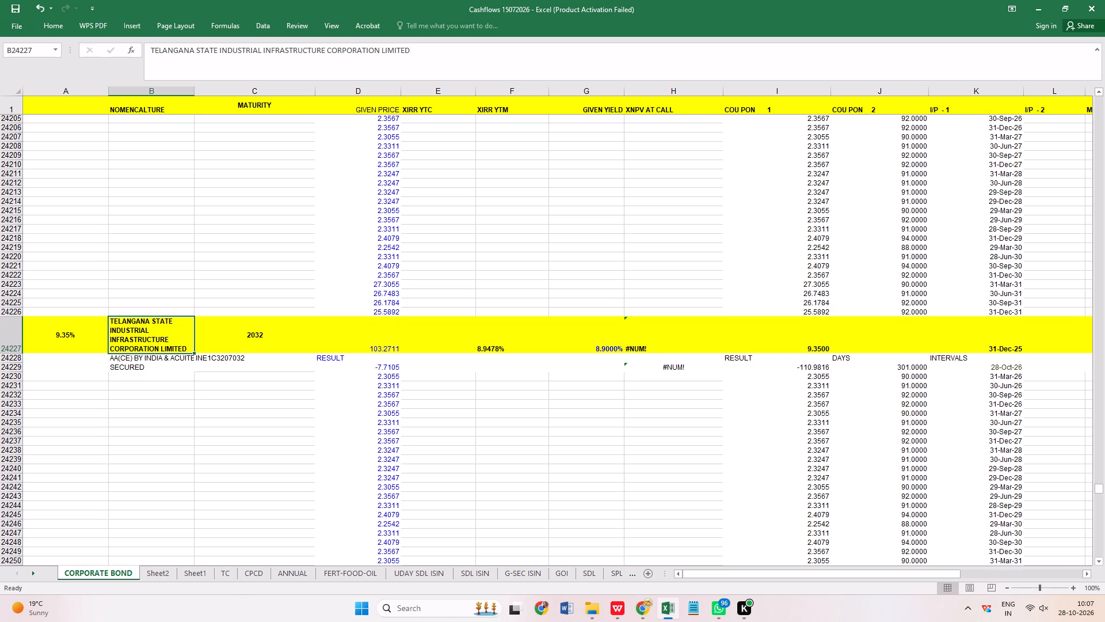
left_click(1010, 312)
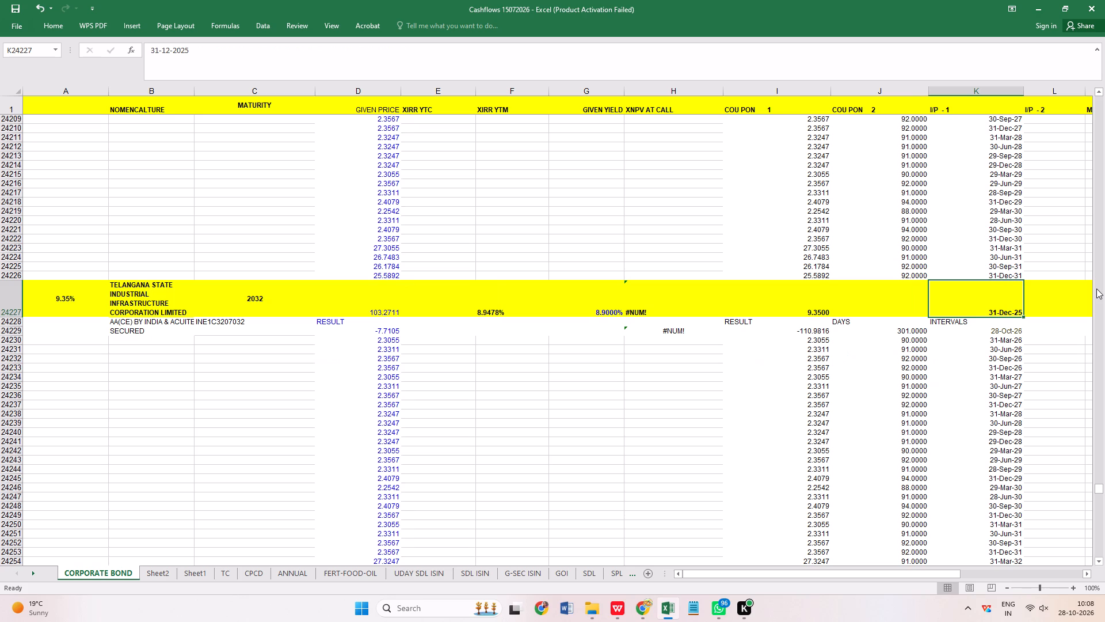
type("30/09/2026")
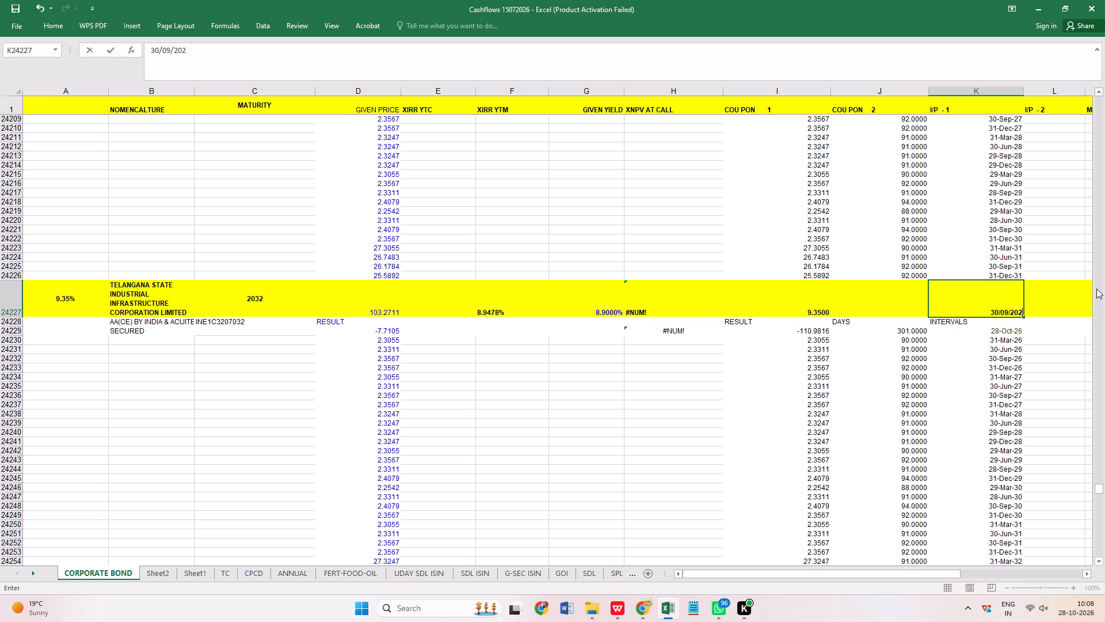
key("Return")
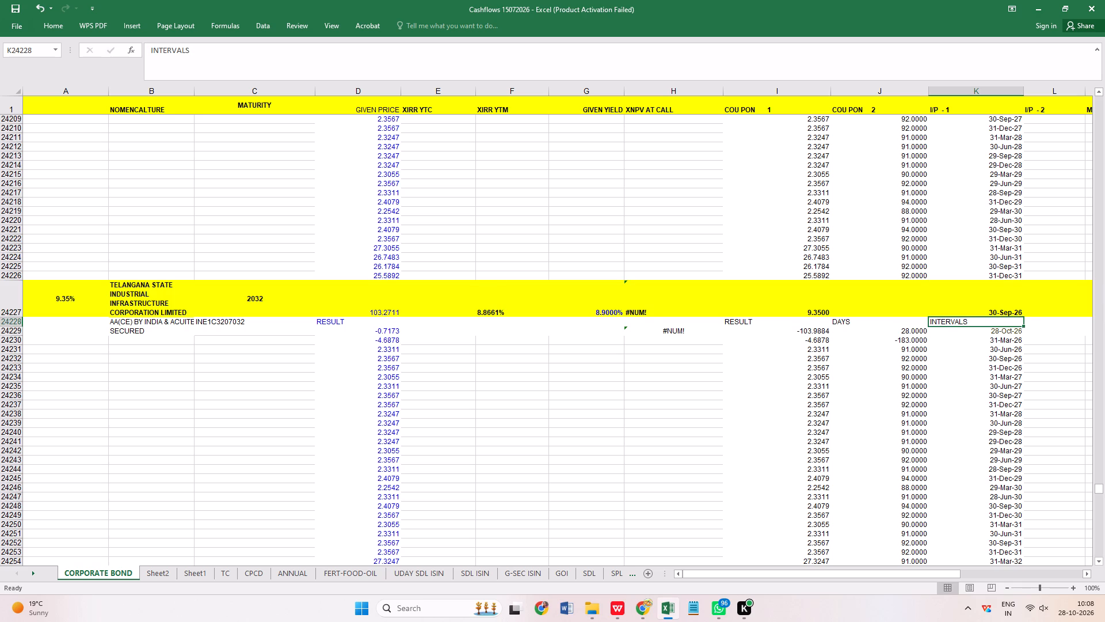
Delete rows 24230 to 24232, holding the March, June and September 2026 coupons of the Telangana 2032 bond.
left_click_drag(16, 339, 14, 346)
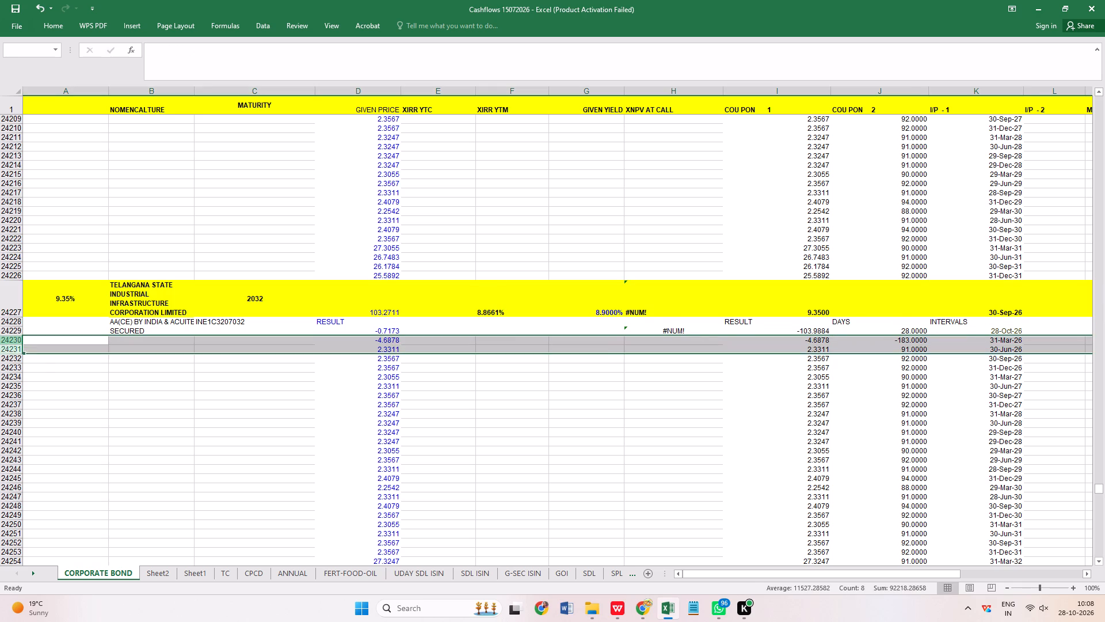
left_click_drag(14, 346, 14, 354)
left_click(14, 354)
right_click(9, 339)
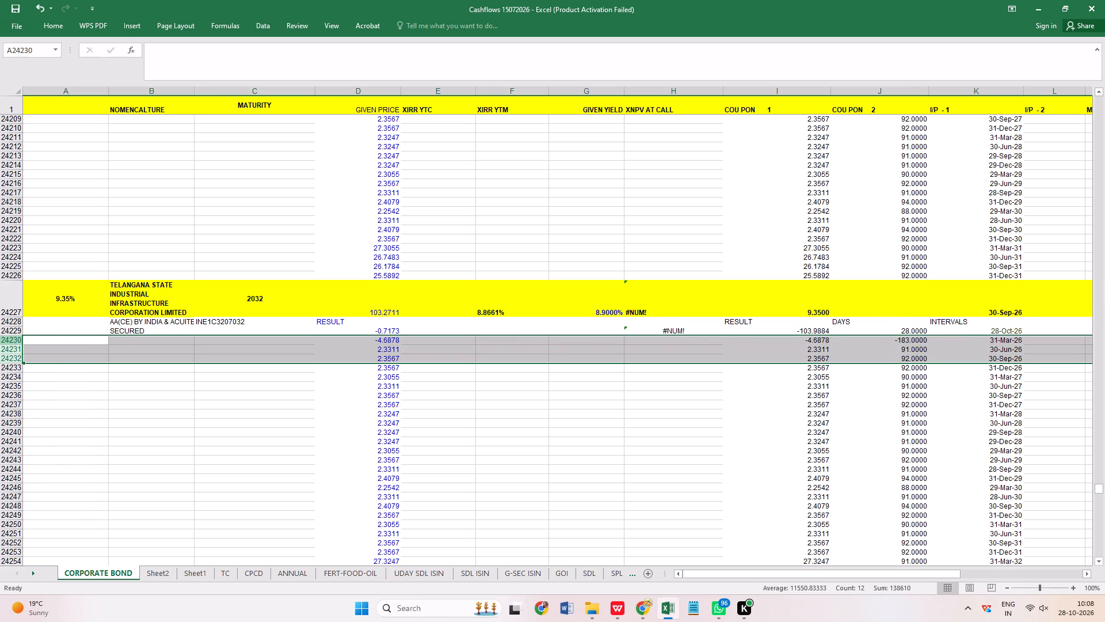
left_click(35, 428)
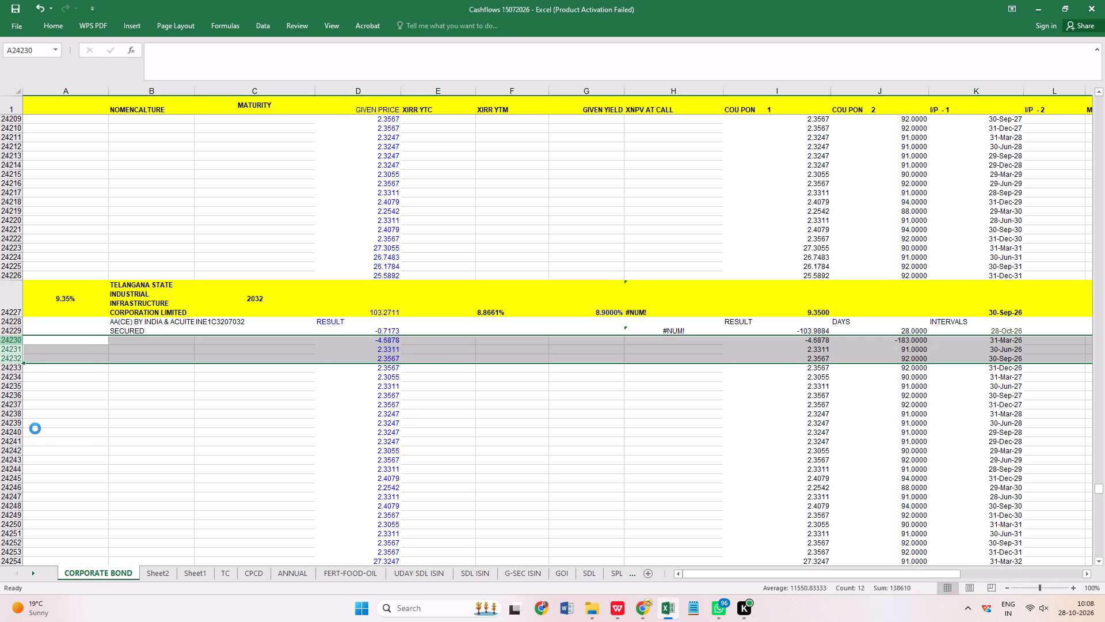
Rebuild the days formula in J24230 as K24230 minus the interest payment date in K24227.
left_click(908, 340)
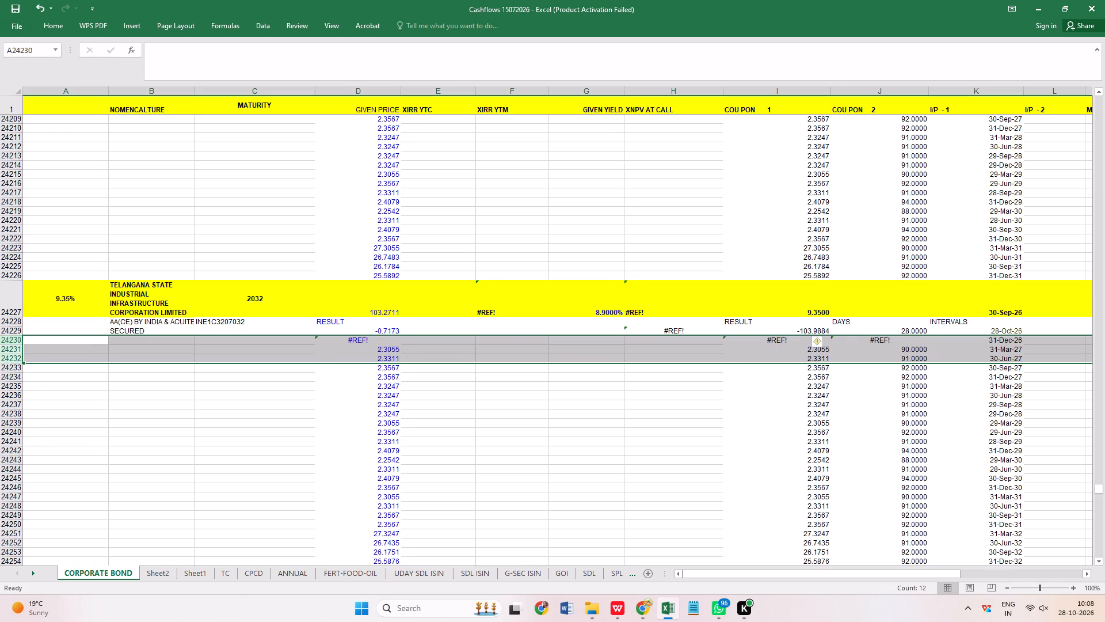
key("plus")
key("Right")
key("minus")
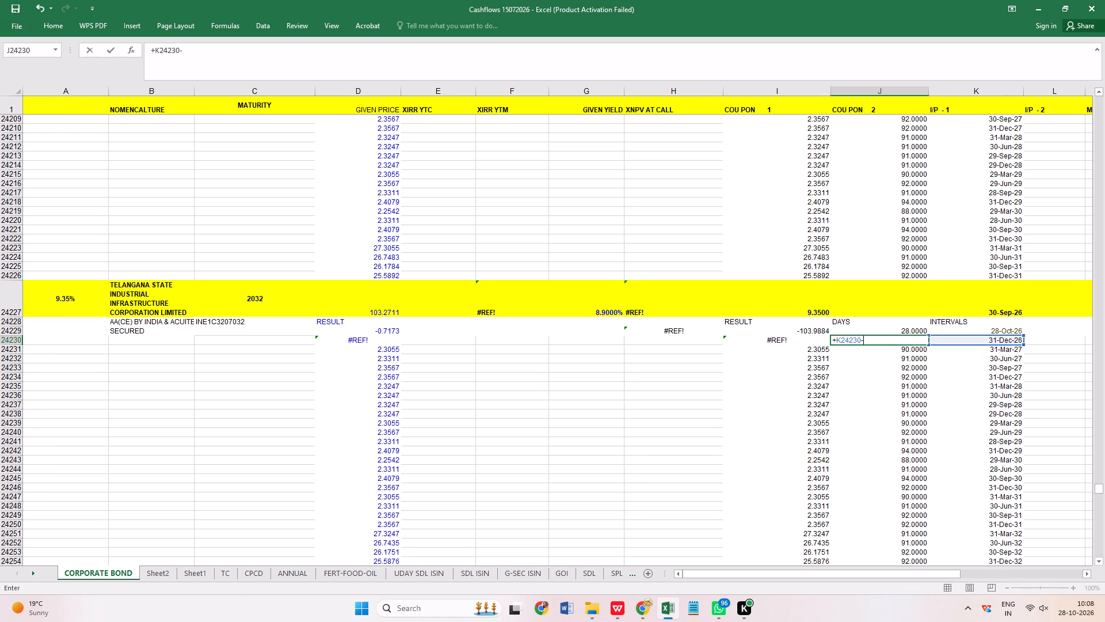
left_click(1007, 310)
key("Return")
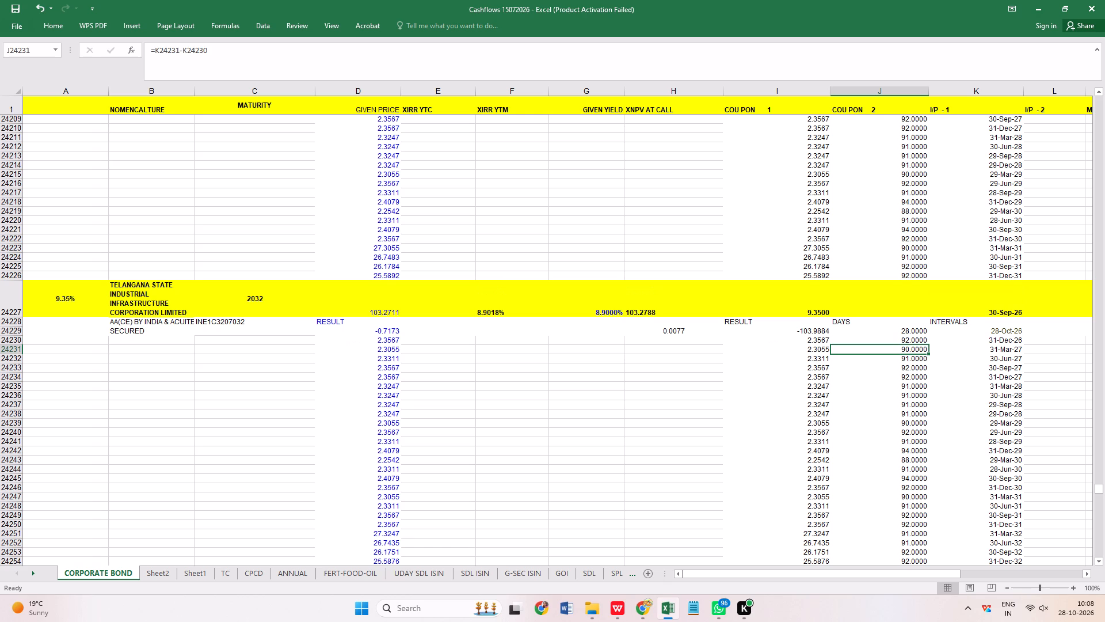
Set the Telangana 2032 bond's given yield to 8.25% and its given price to 106.15.
left_click(600, 310)
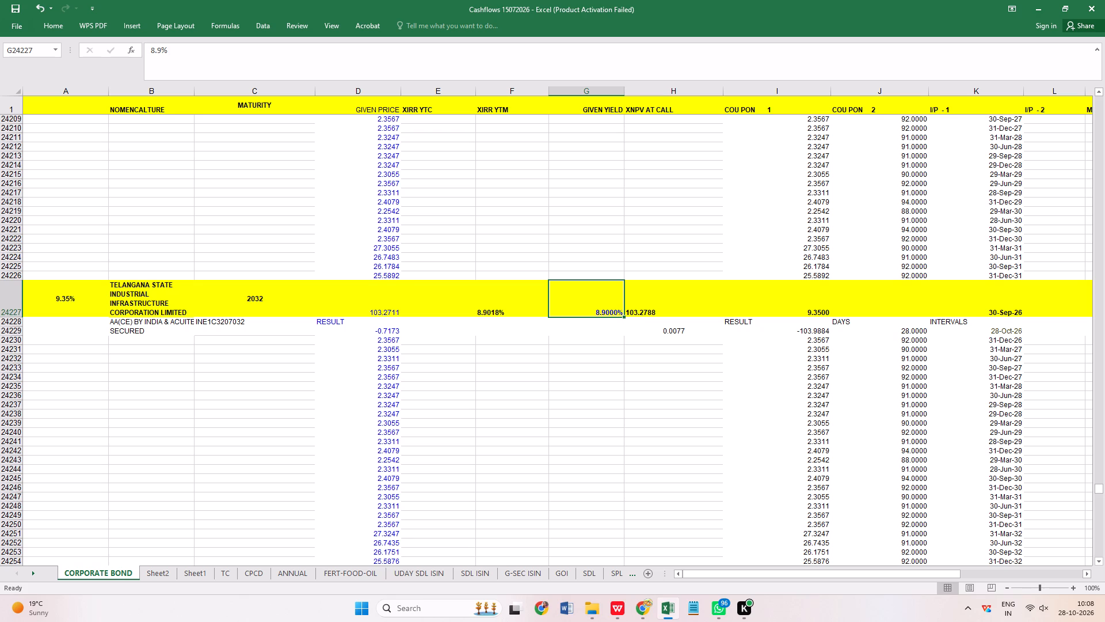
type("8.25")
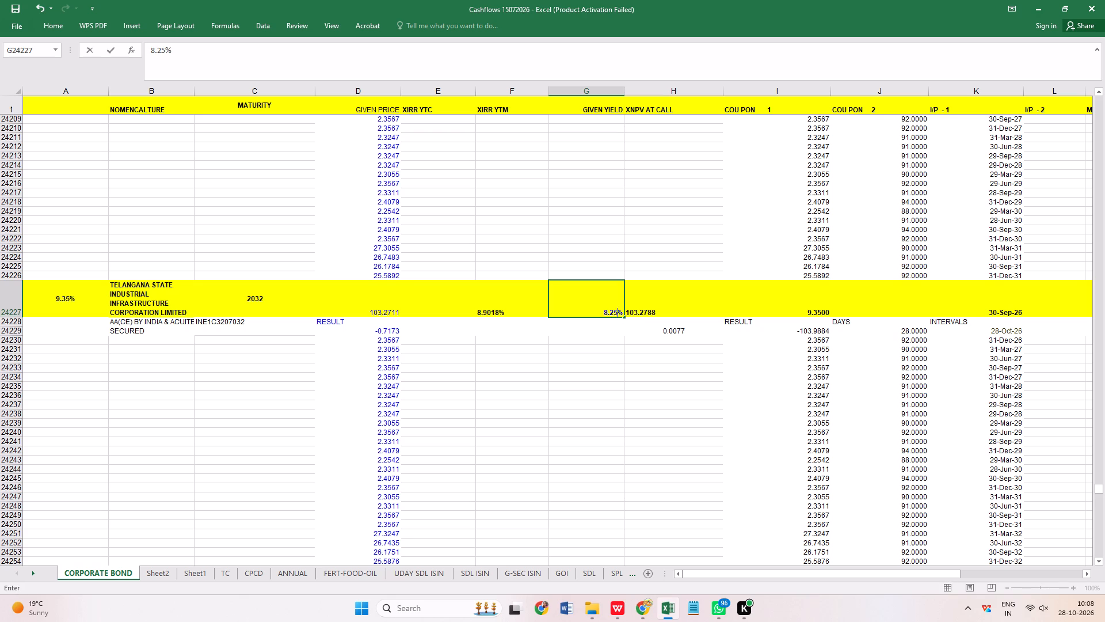
key("Return")
left_click(372, 310)
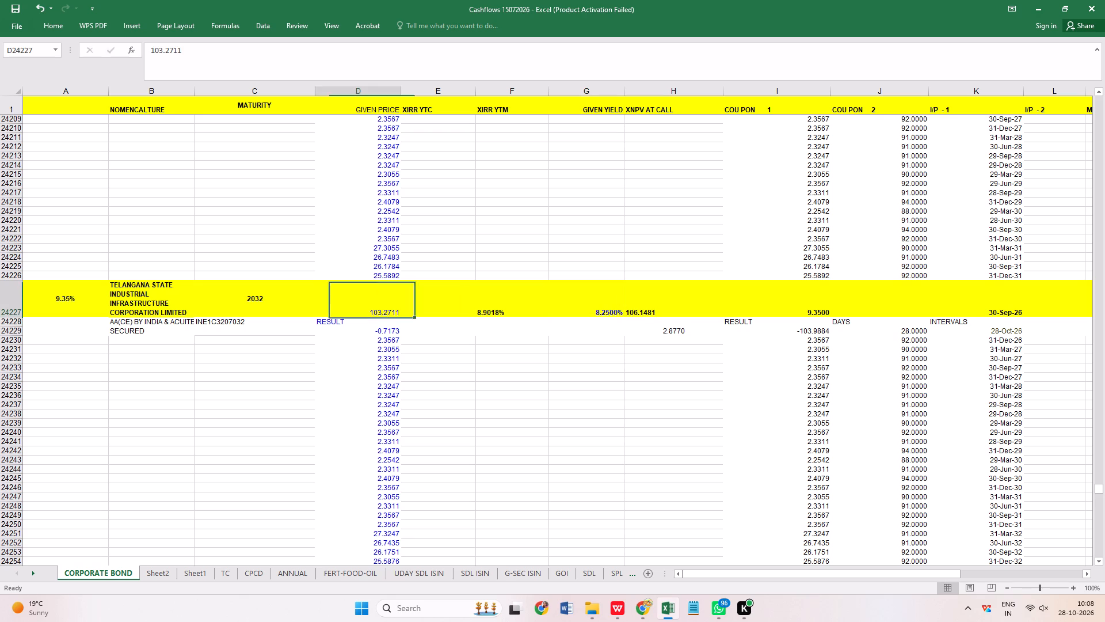
type("106.")
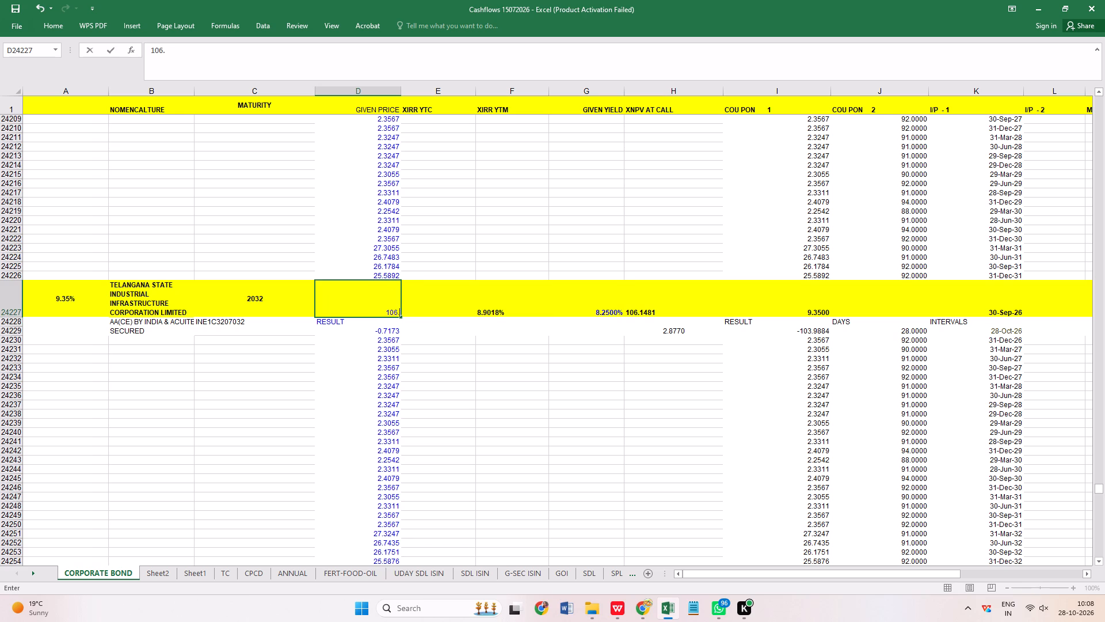
type("15")
key("Return")
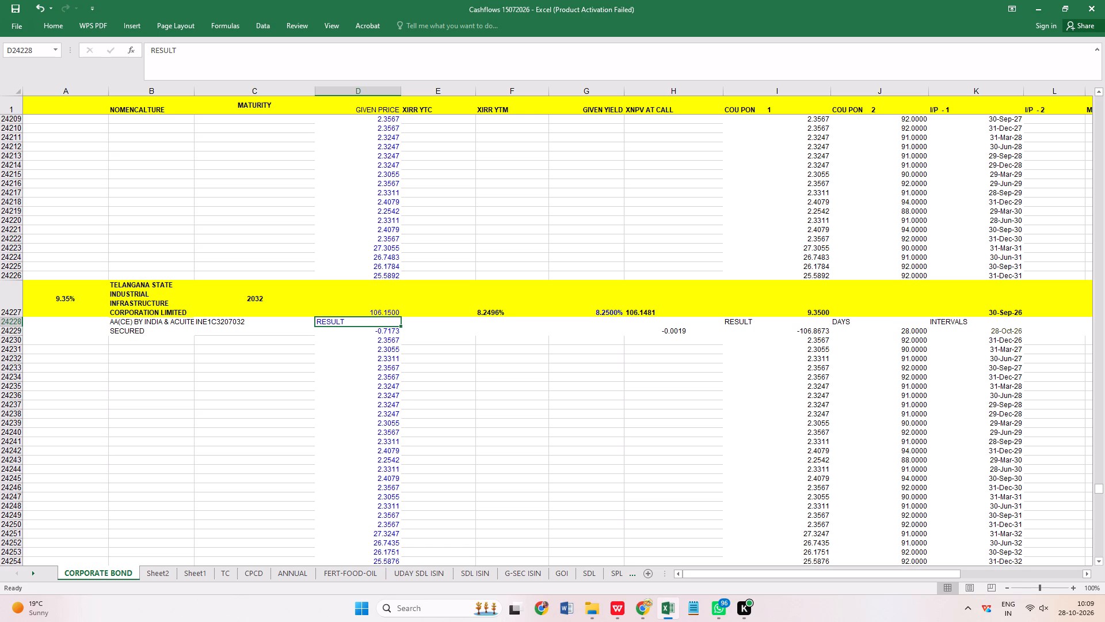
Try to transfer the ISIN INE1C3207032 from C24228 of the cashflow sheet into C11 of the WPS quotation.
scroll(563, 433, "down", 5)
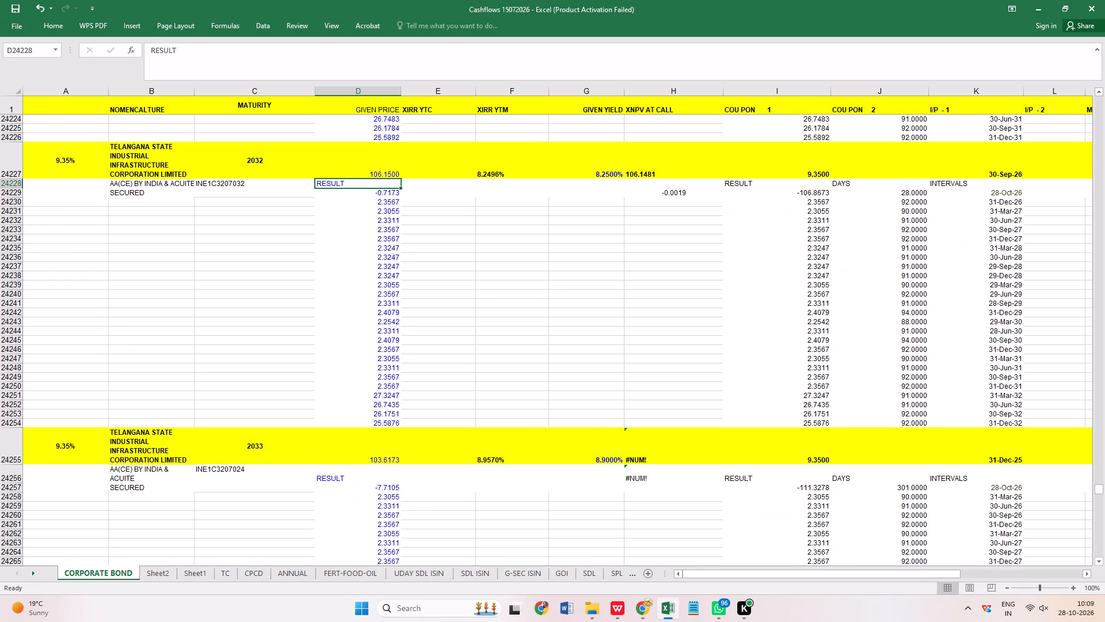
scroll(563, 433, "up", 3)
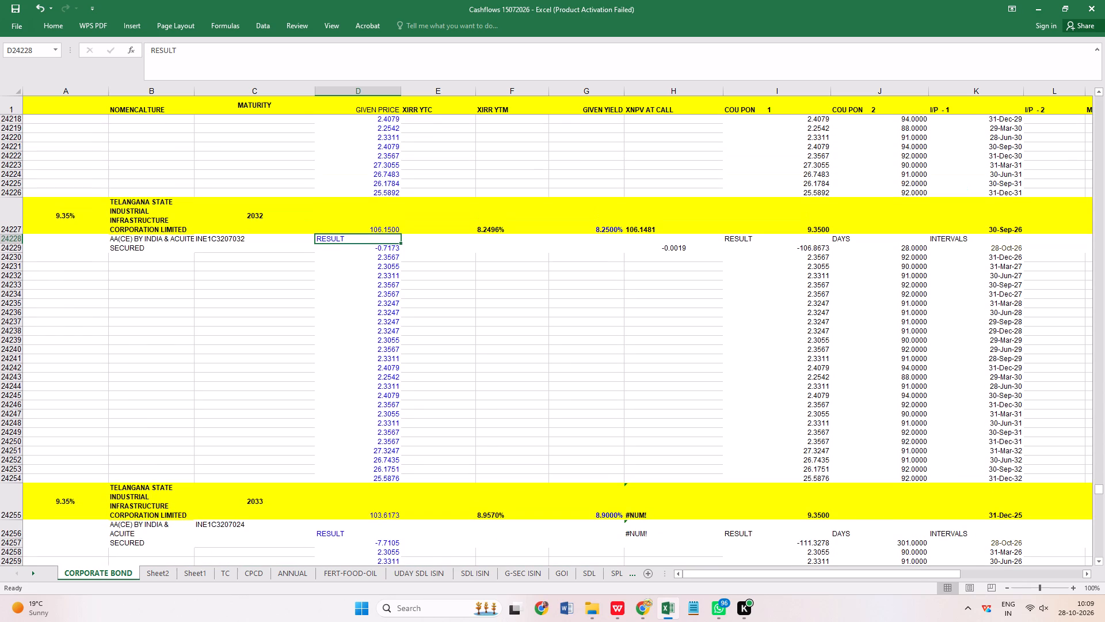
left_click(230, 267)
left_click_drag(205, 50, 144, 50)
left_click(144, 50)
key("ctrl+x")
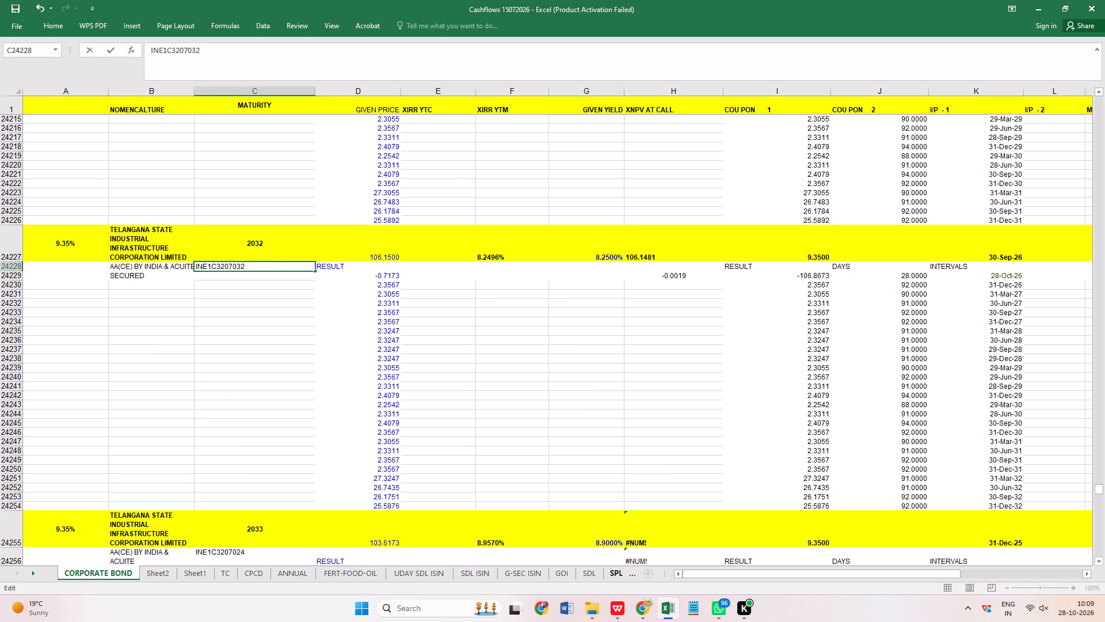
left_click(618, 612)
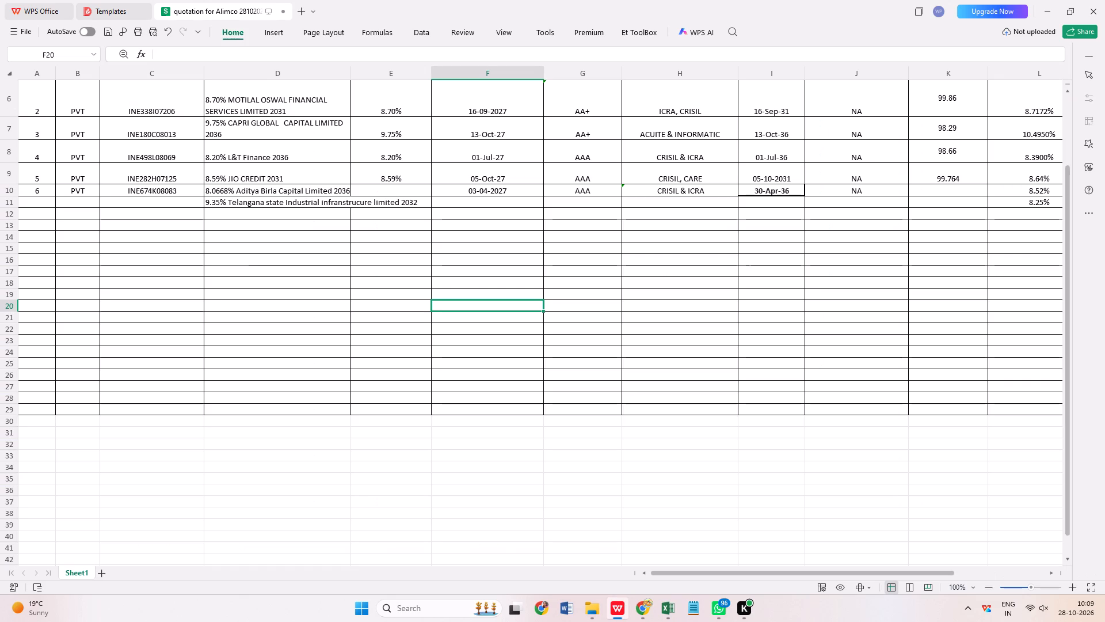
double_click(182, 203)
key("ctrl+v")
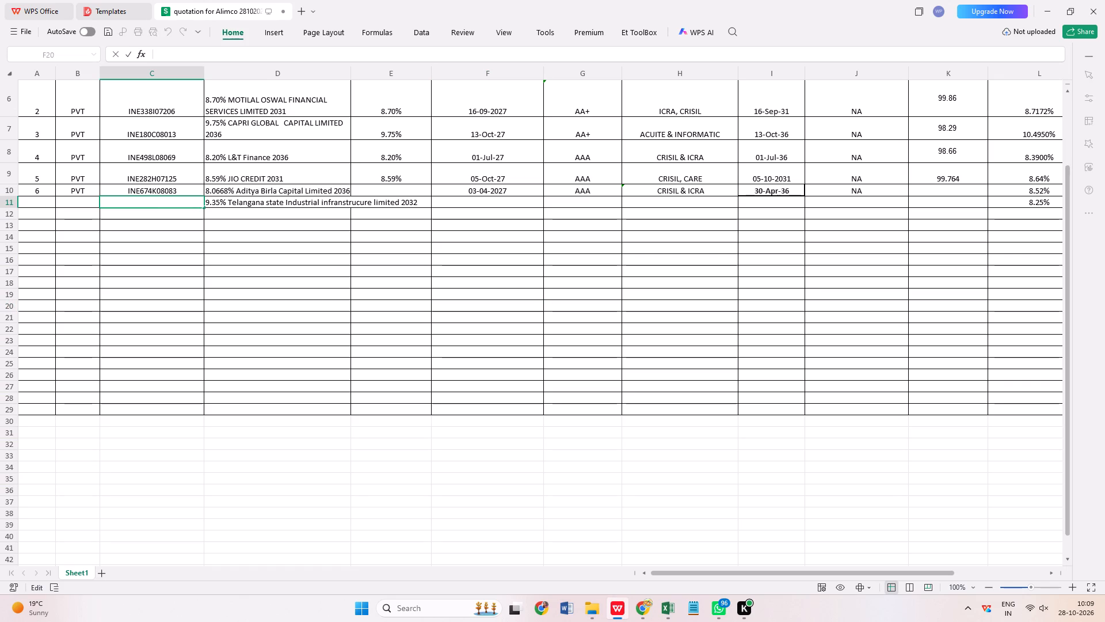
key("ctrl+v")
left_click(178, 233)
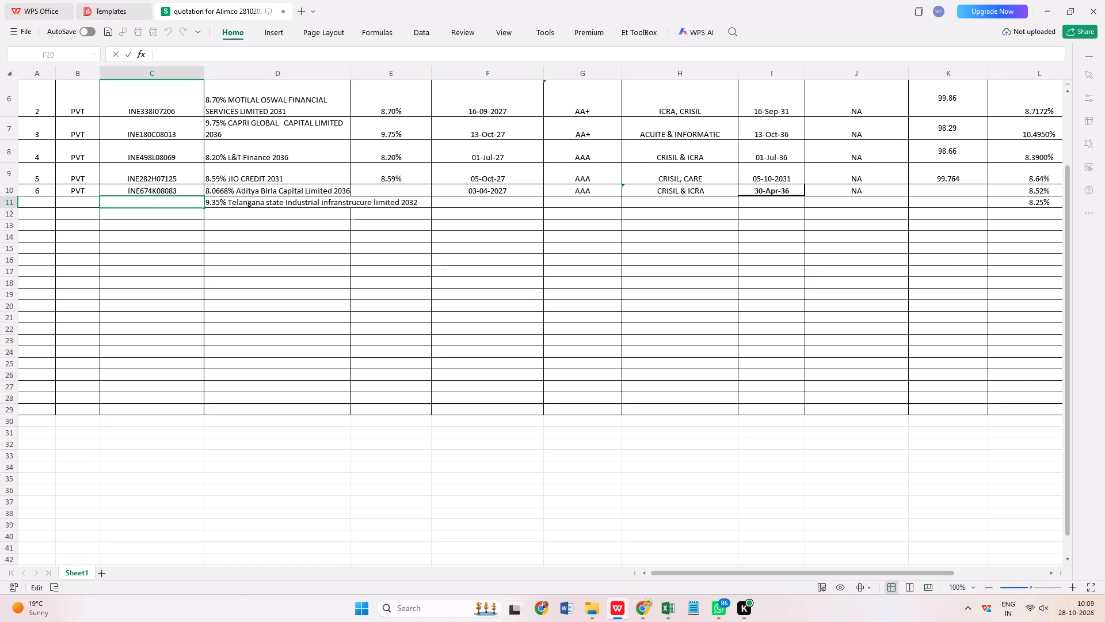
Copy the cell formatting of the Aditya Birla ISIN in C10 onto C11 with Format Painter.
left_click(176, 189)
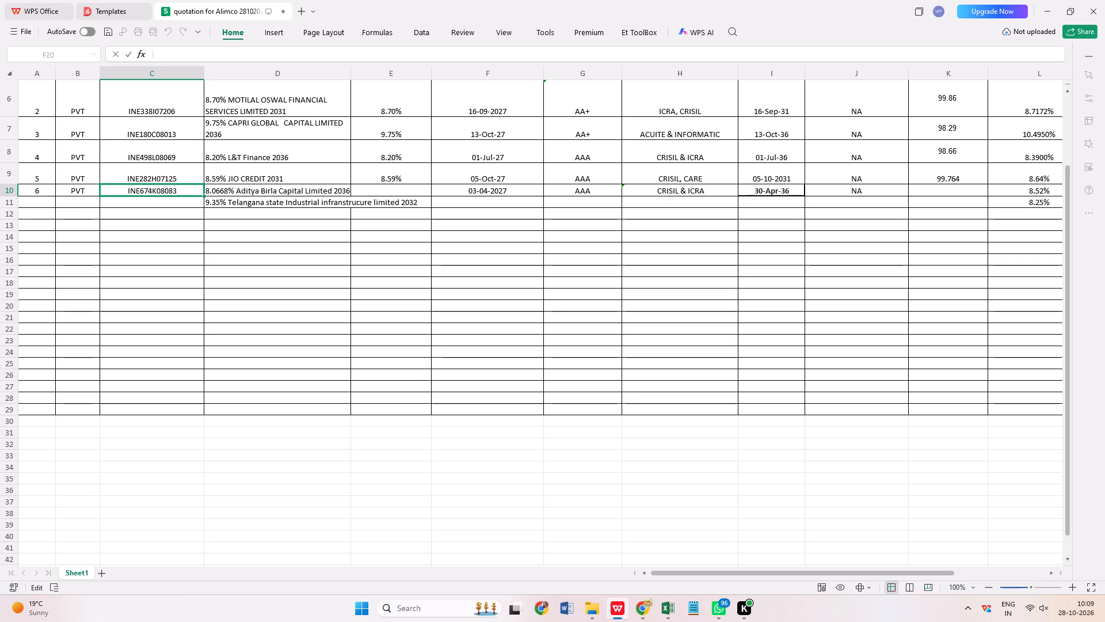
left_click(231, 32)
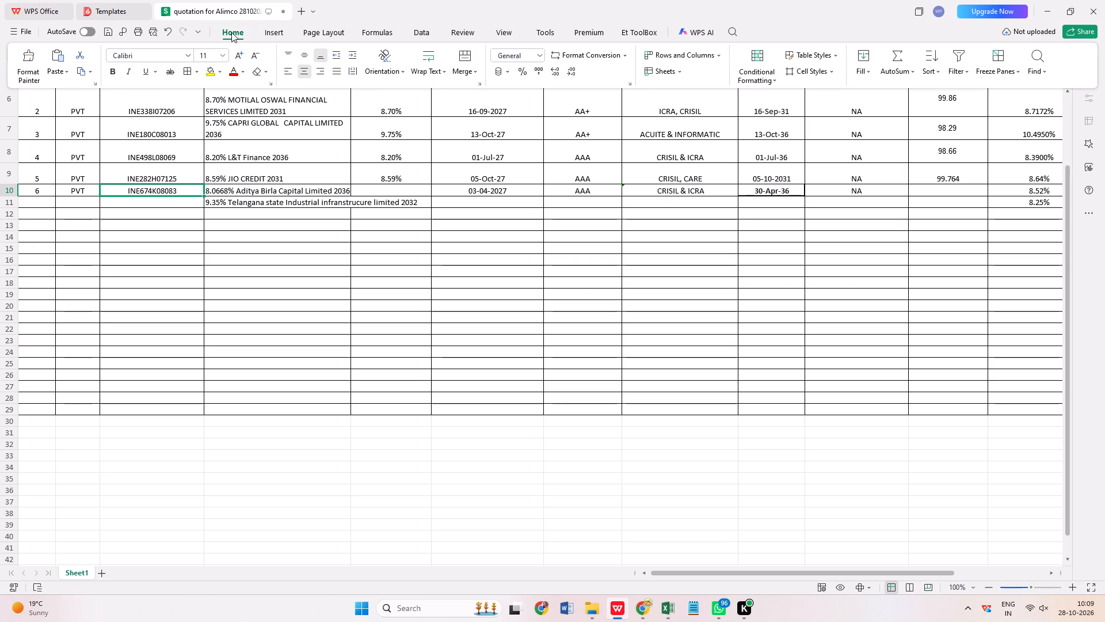
left_click(26, 72)
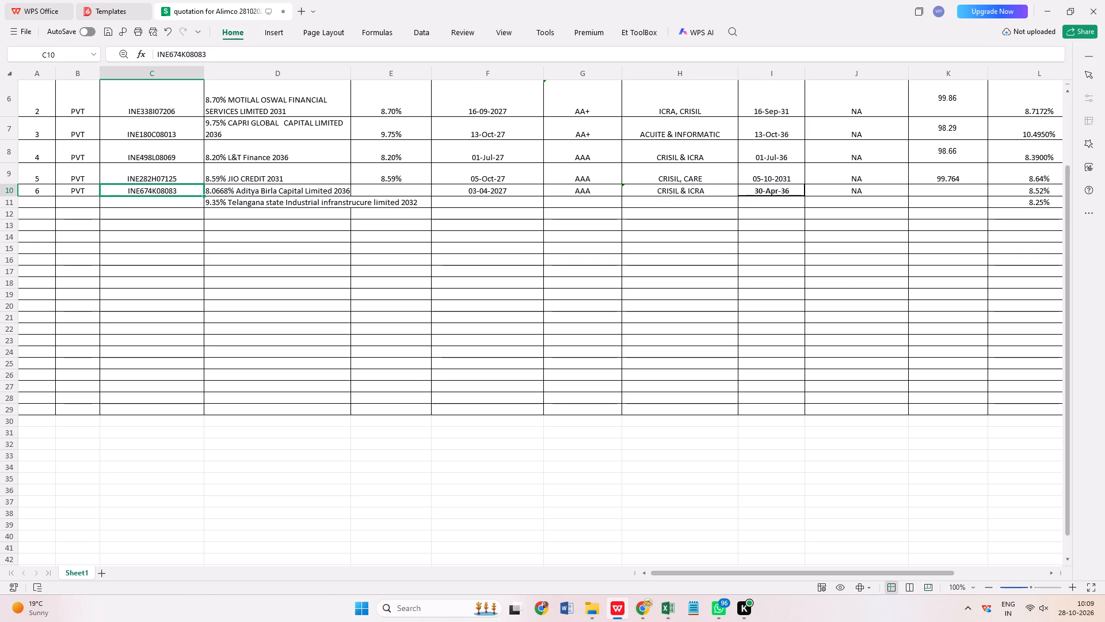
left_click(154, 203)
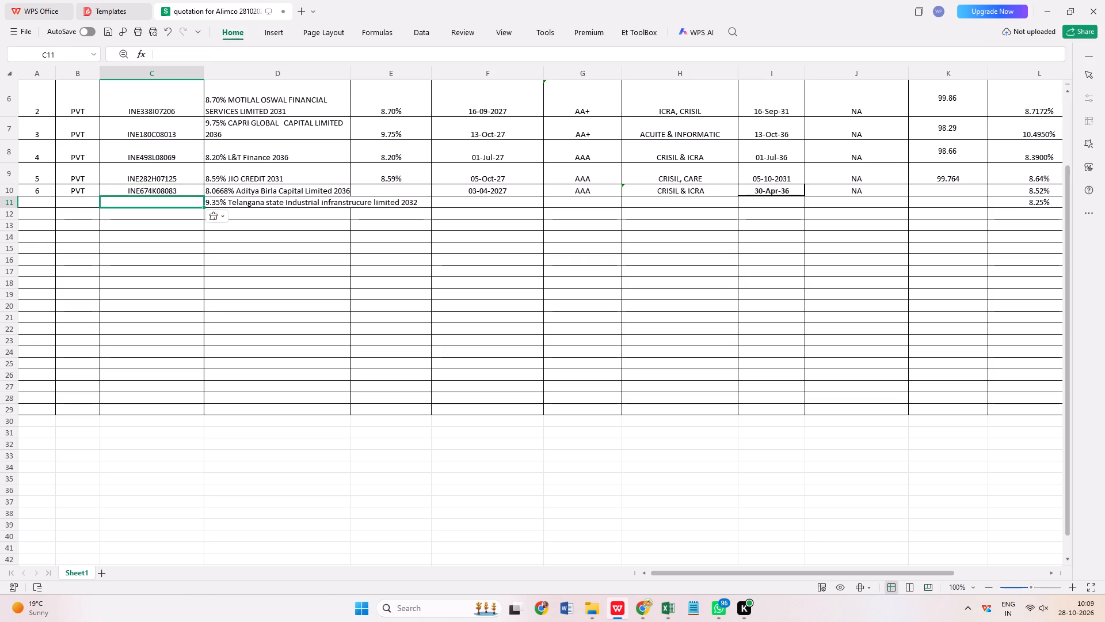
Copy the formatting of the whole Aditya Birla row 10 onto the Telangana row 11 with Format Painter.
left_click(9, 191)
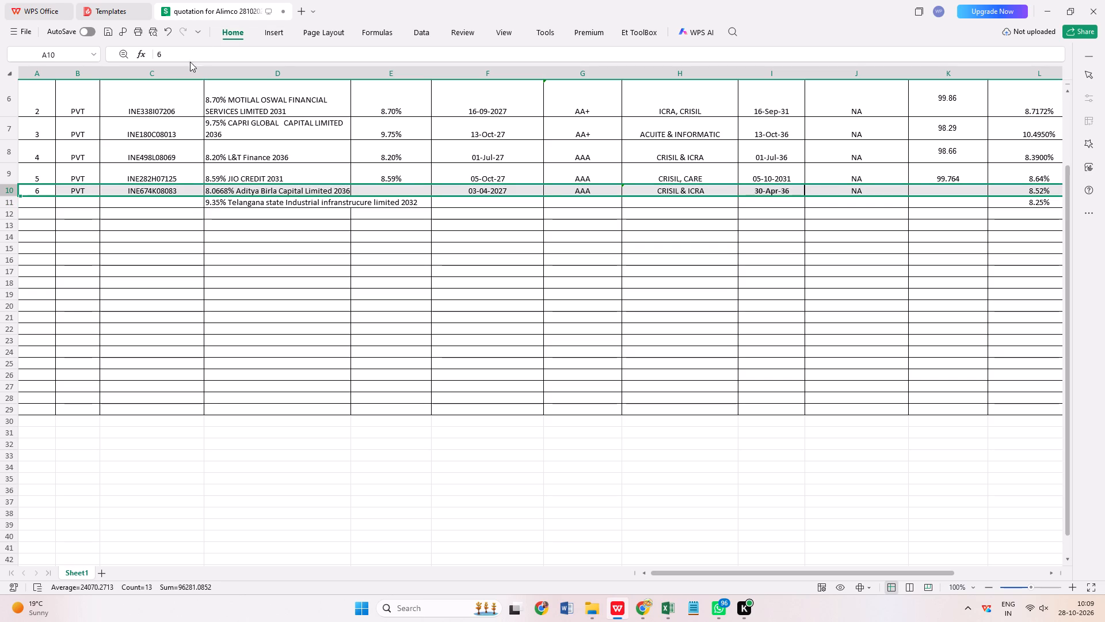
left_click(225, 30)
left_click(18, 67)
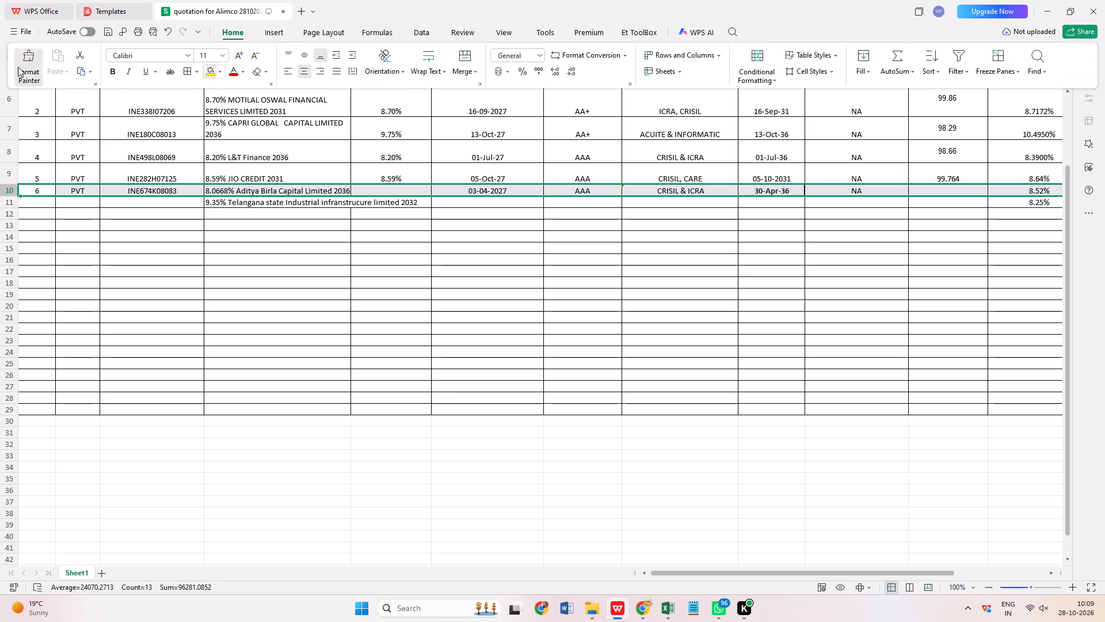
left_click(13, 200)
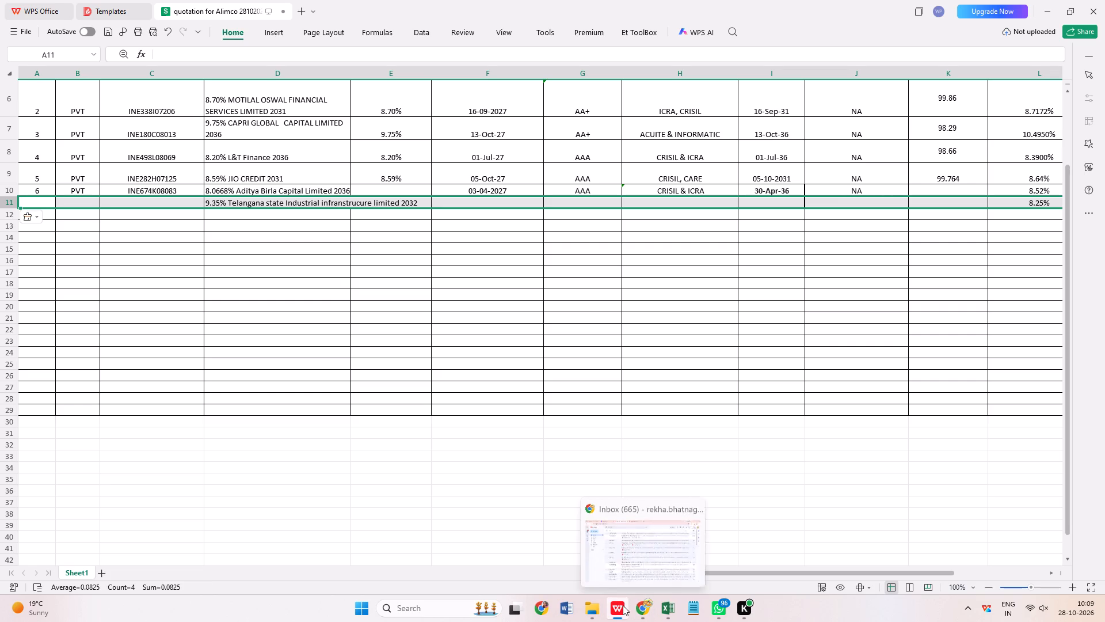
Copy the ISIN INE1C3207032 from C24228 of the Excel cashflow sheet into C11 of the WPS quotation.
left_click(666, 608)
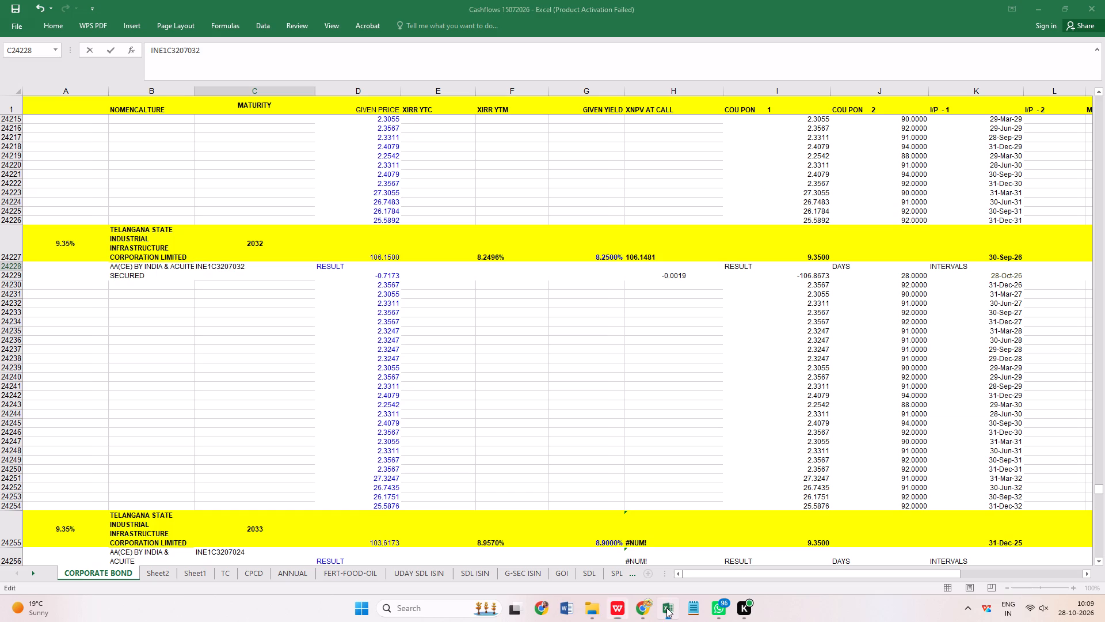
left_click_drag(252, 266, 202, 257)
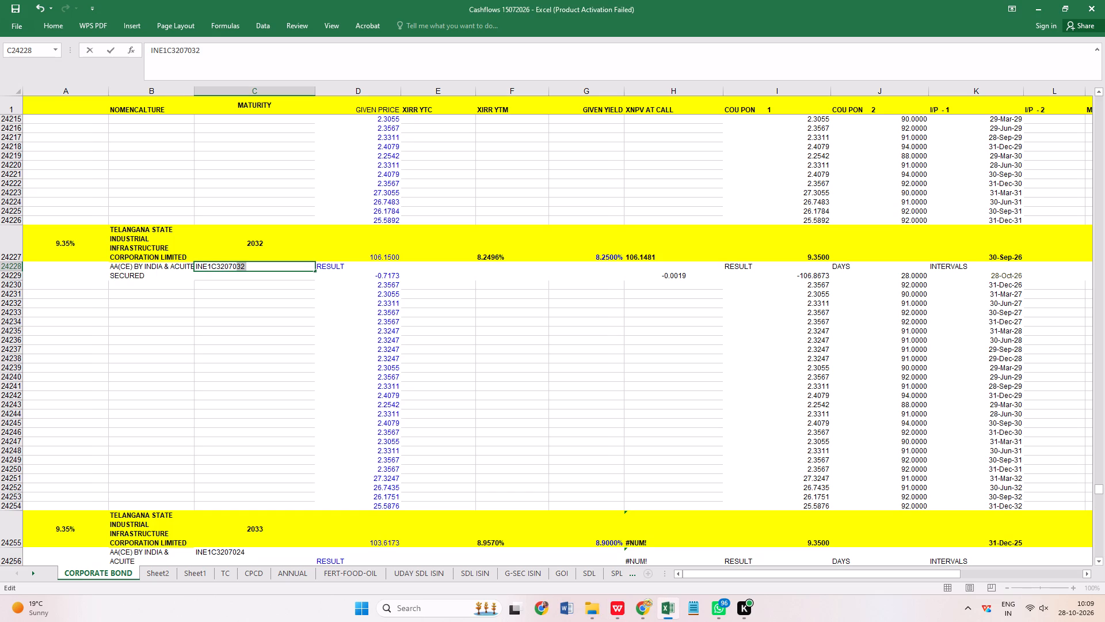
left_click_drag(202, 257, 198, 257)
key("ctrl+c")
left_click(614, 612)
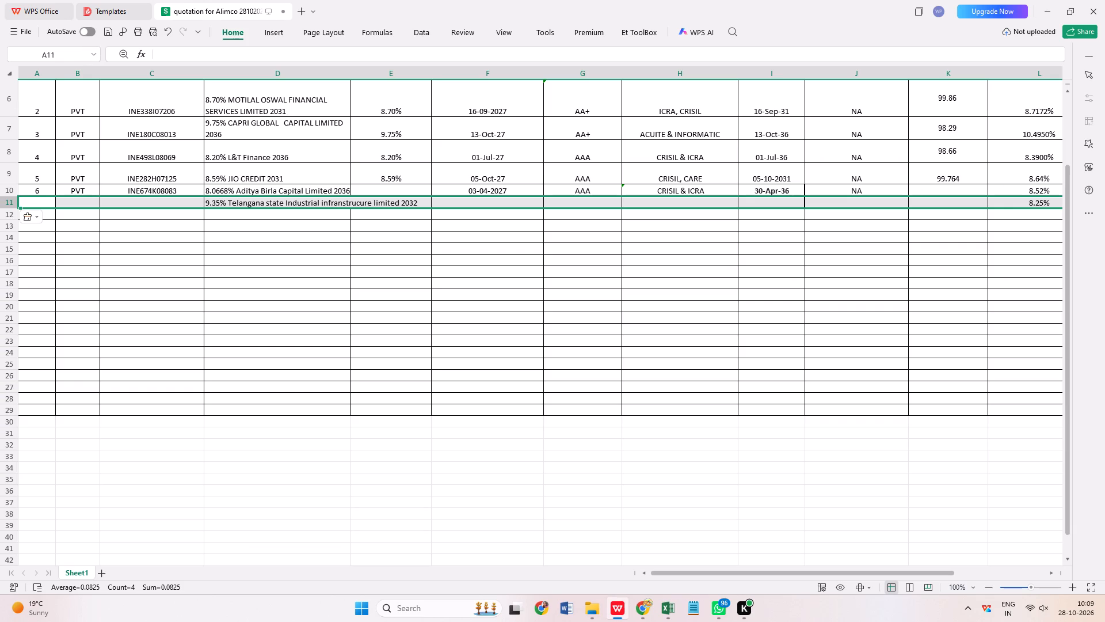
left_click(163, 202)
left_click(163, 202)
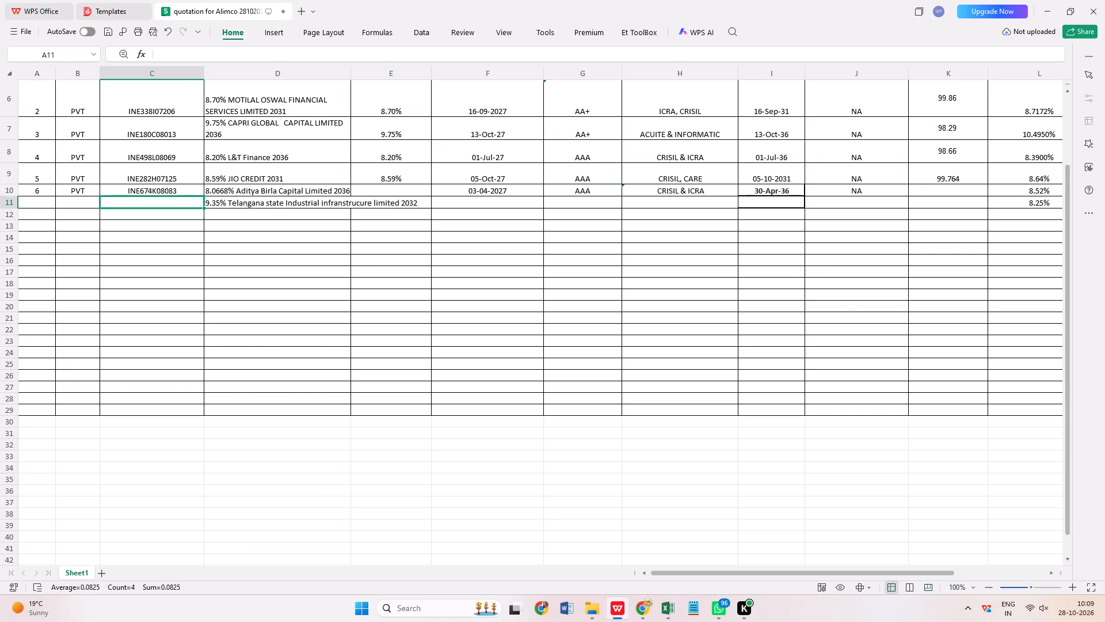
key("ctrl+v")
left_click(167, 217)
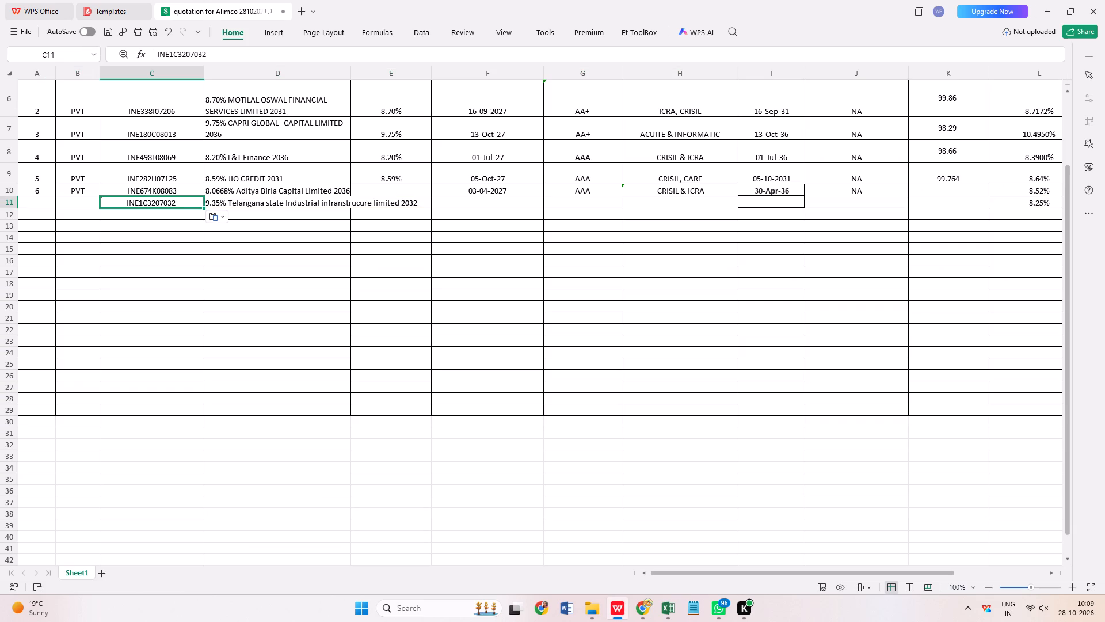
Change the category of the 8.23% Rajasthan SDL 2042 in B5 to CAT-1.
left_click(72, 201)
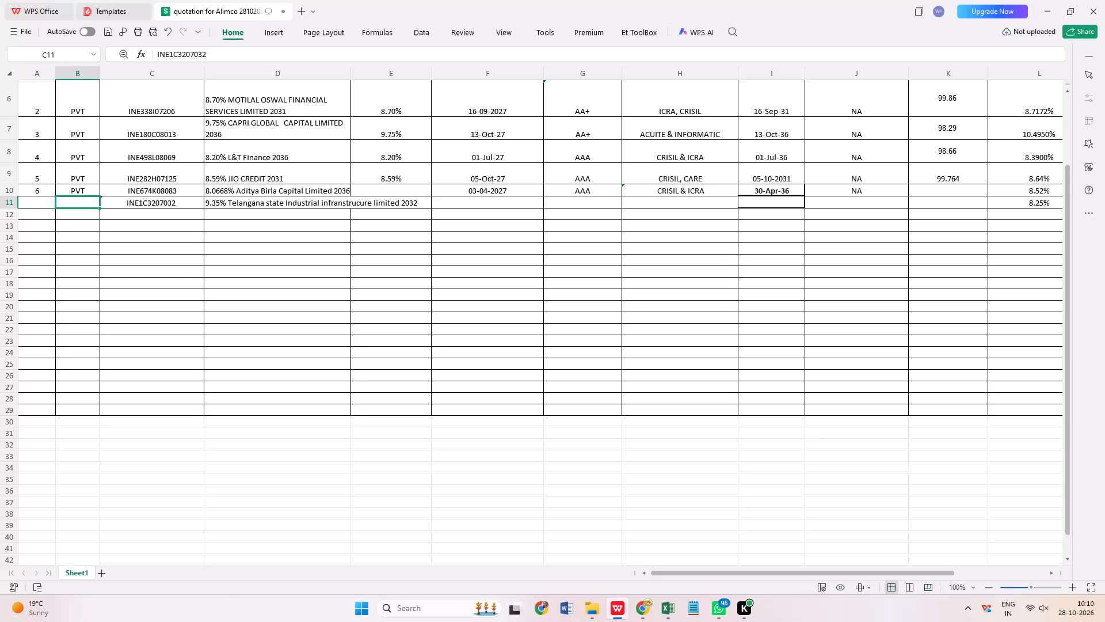
scroll(142, 252, "up", 5)
left_click(89, 158)
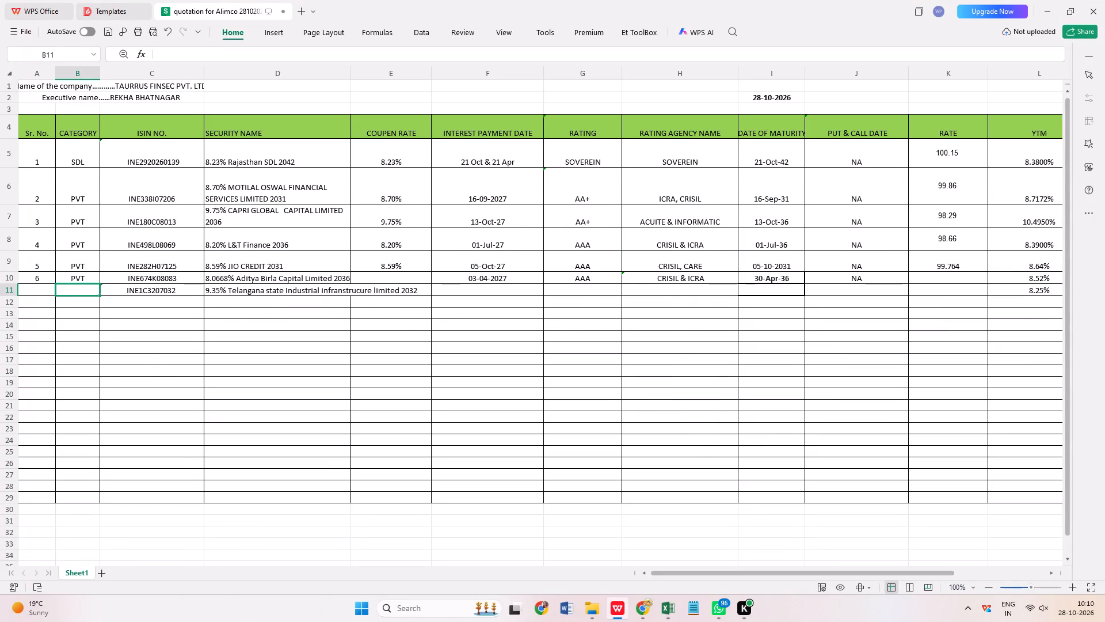
key("a")
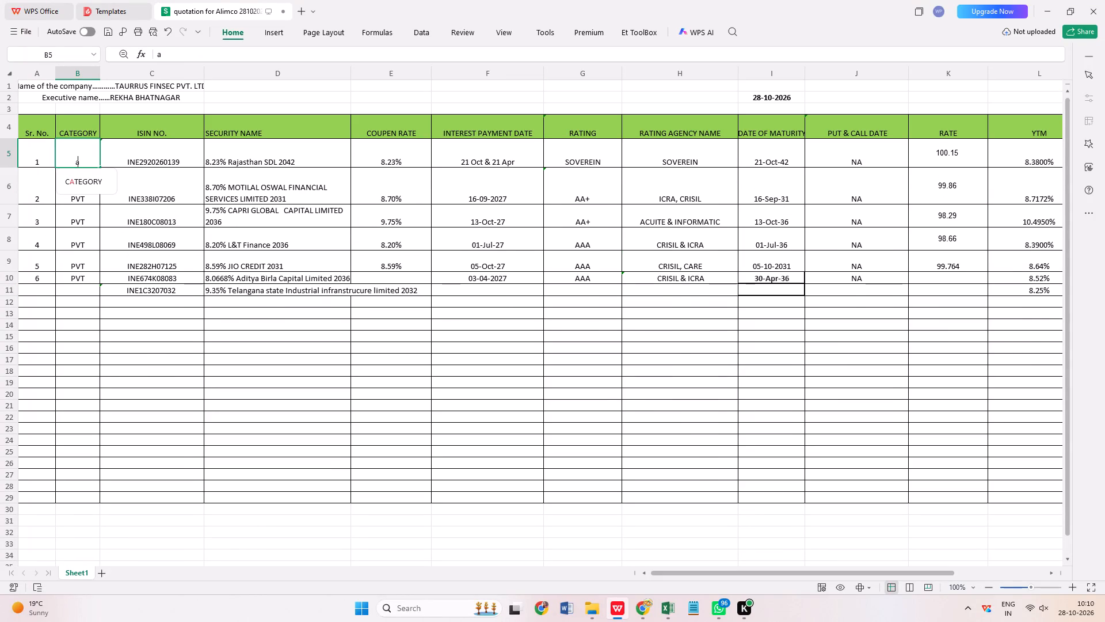
key("t")
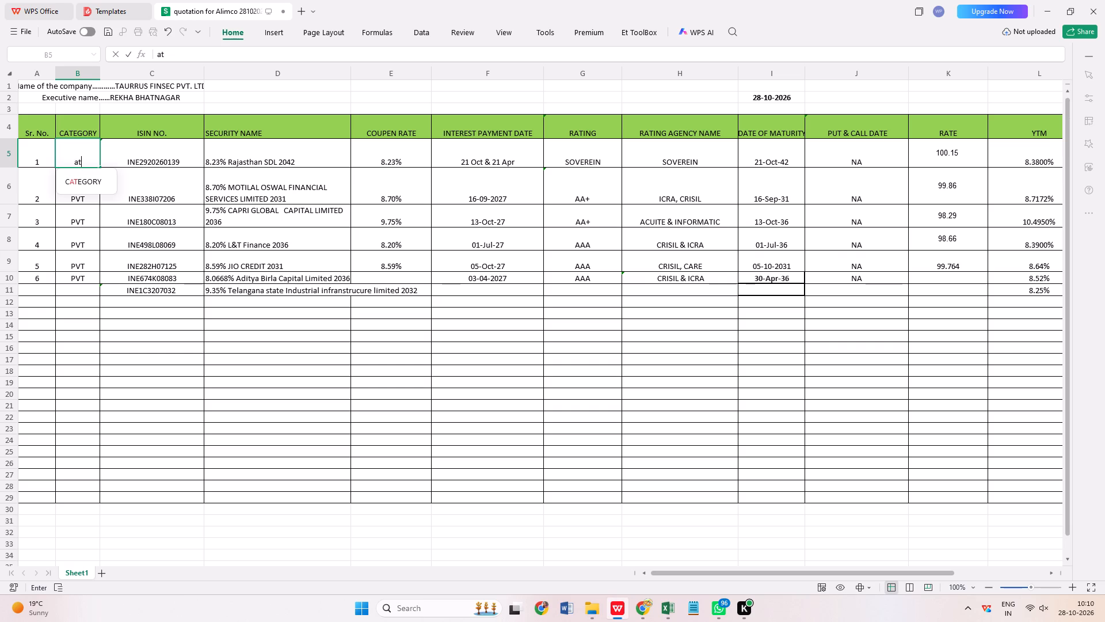
key("BackSpace")
key("BackSpace")
key("BackSpace")
type("cAT")
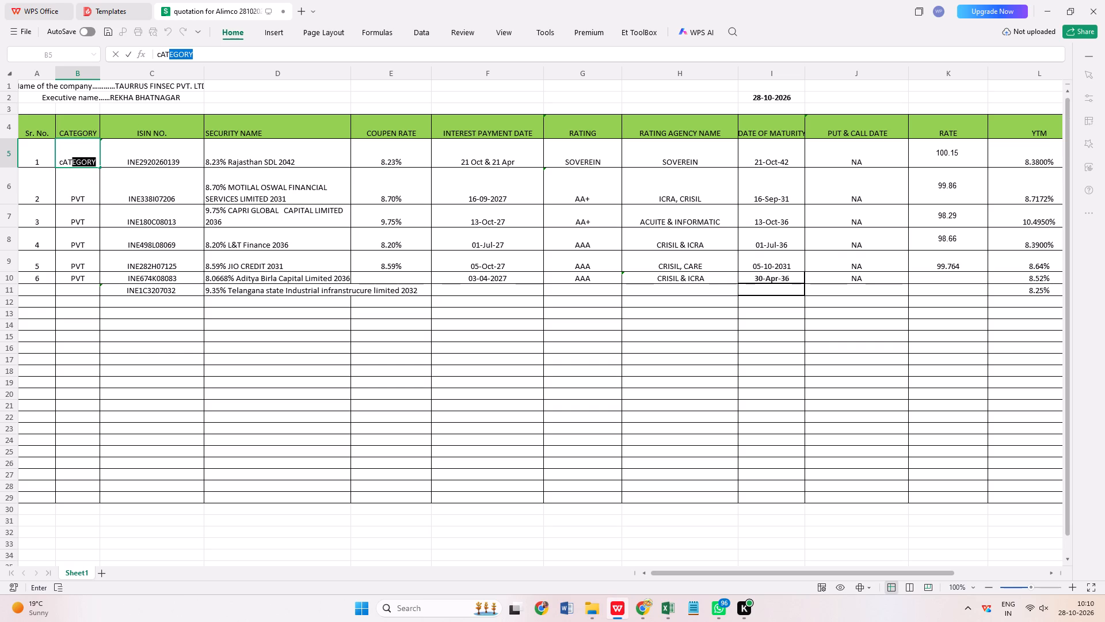
type("-1")
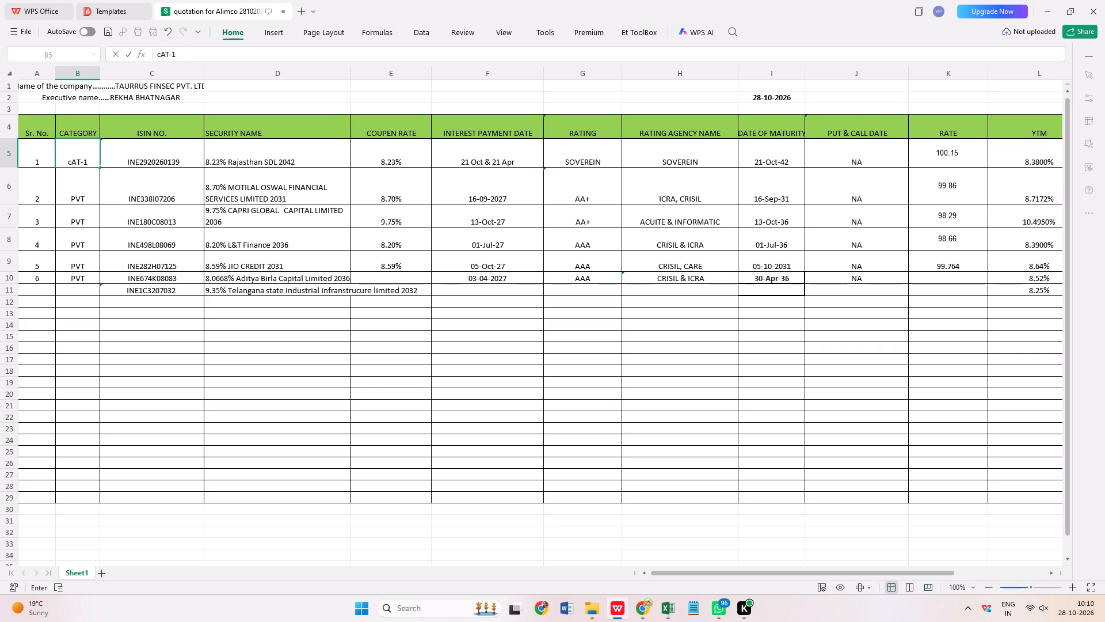
key("BackSpace")
key("BackSpace")
key("BackSpace")
key("BackSpace")
key("BackSpace")
type("CA")
type("T-1")
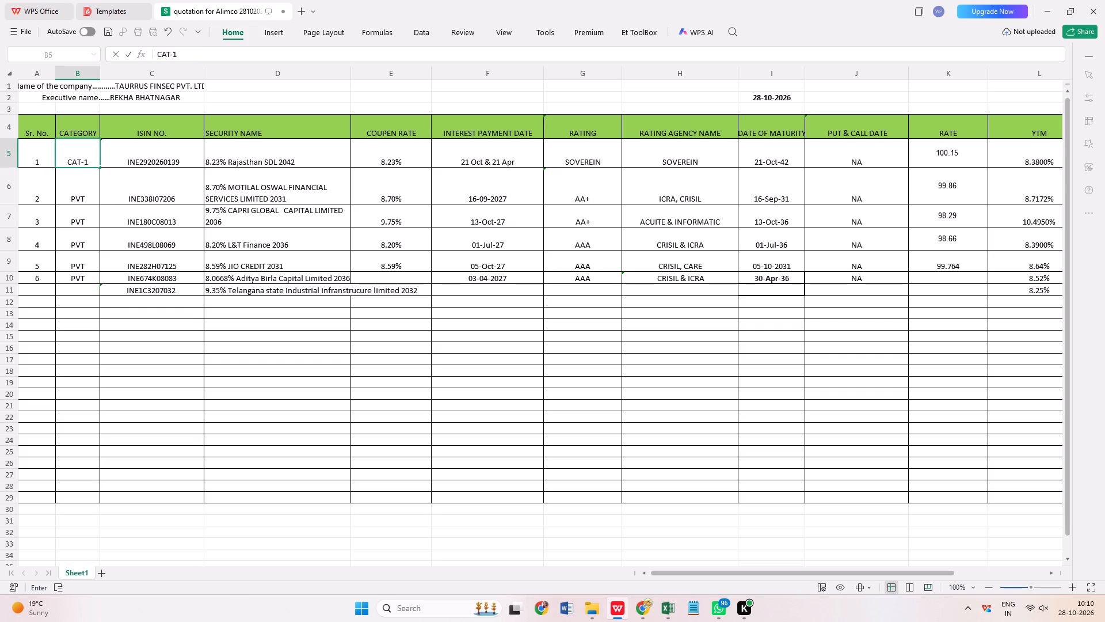
Change the category of the Motilal Oswal bond in B6 to CAT-II, with the numeral as capital letters.
left_click(89, 193)
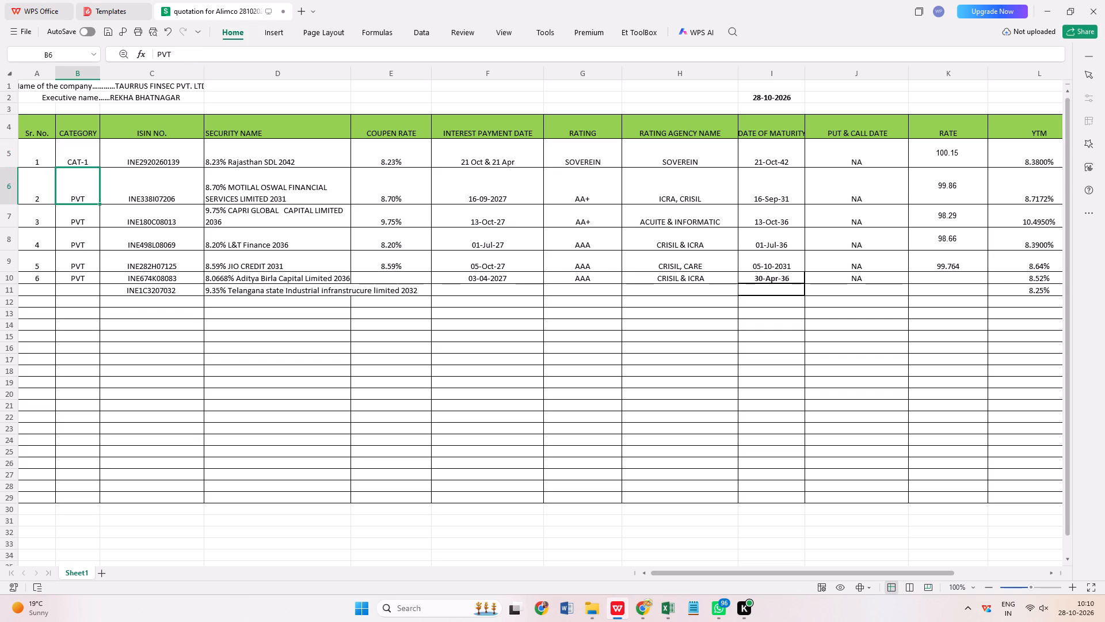
type("CAT-")
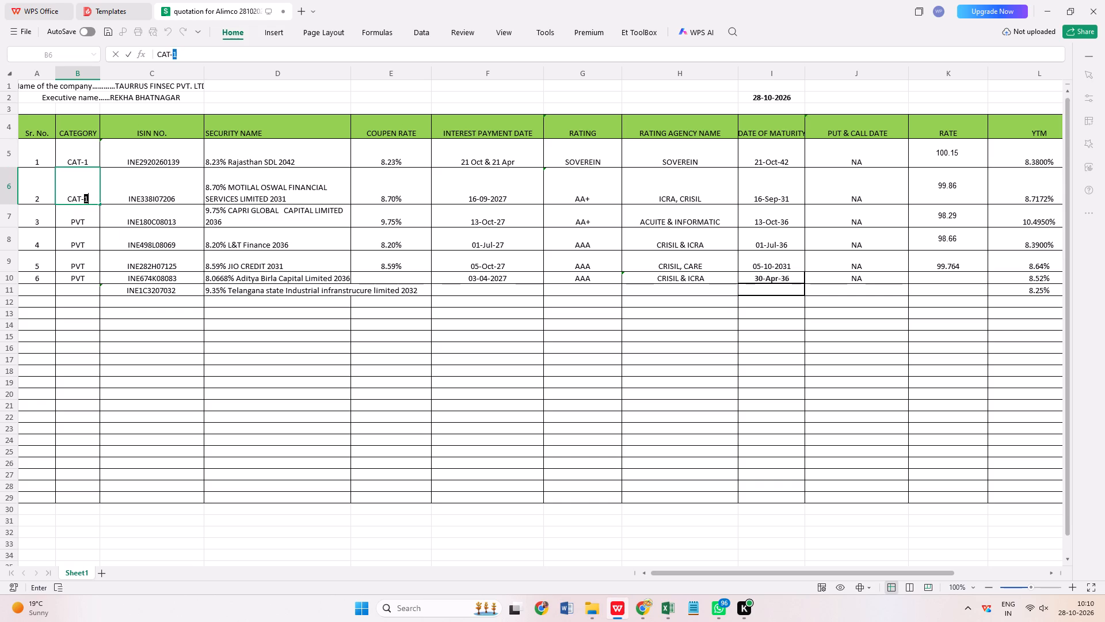
type("11")
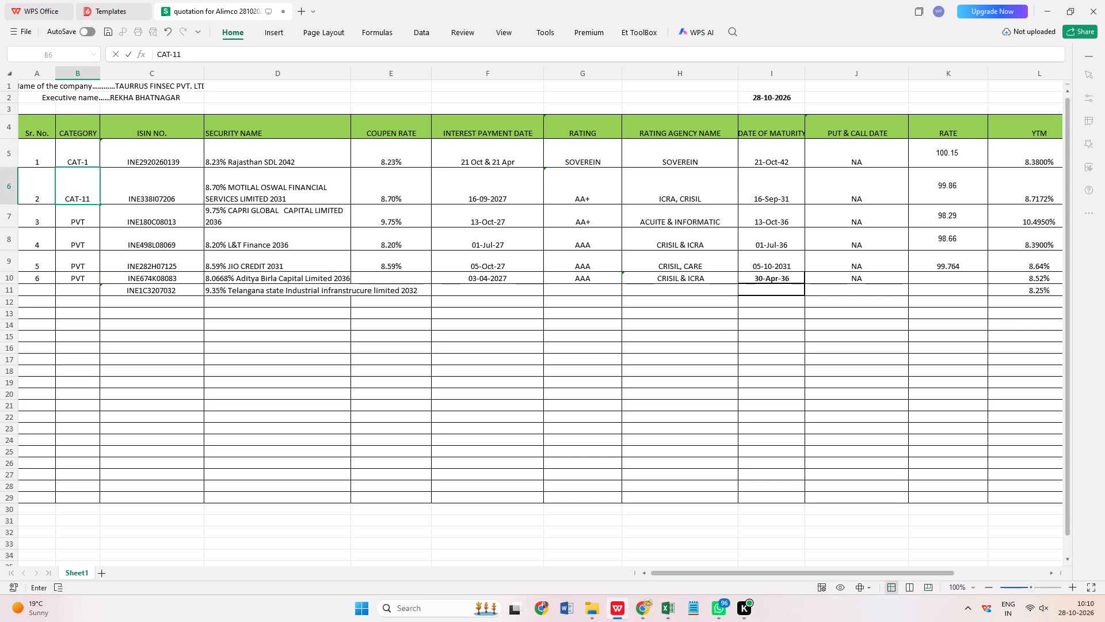
left_click(89, 221)
double_click(94, 196)
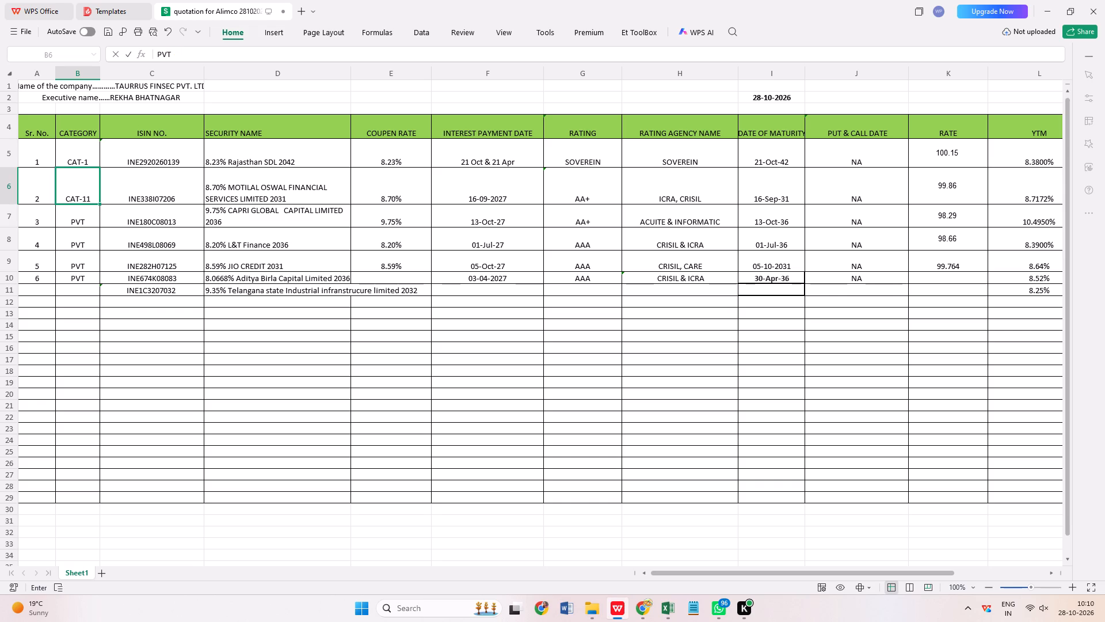
triple_click(93, 199)
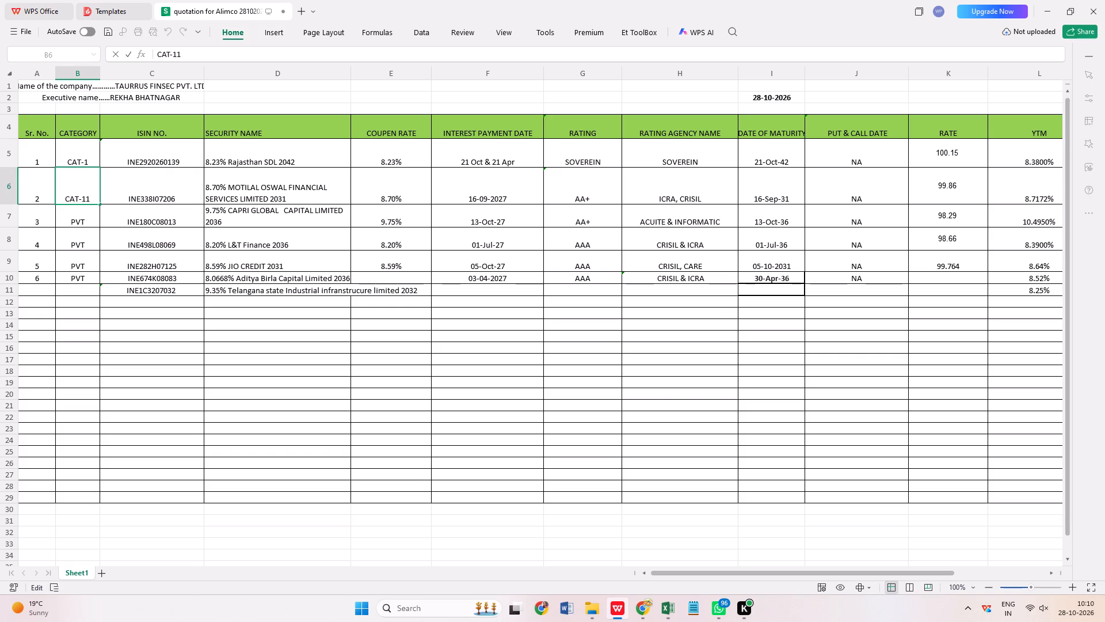
key("BackSpace")
key("BackSpace")
type("ii")
key("BackSpace")
key("BackSpace")
type("II")
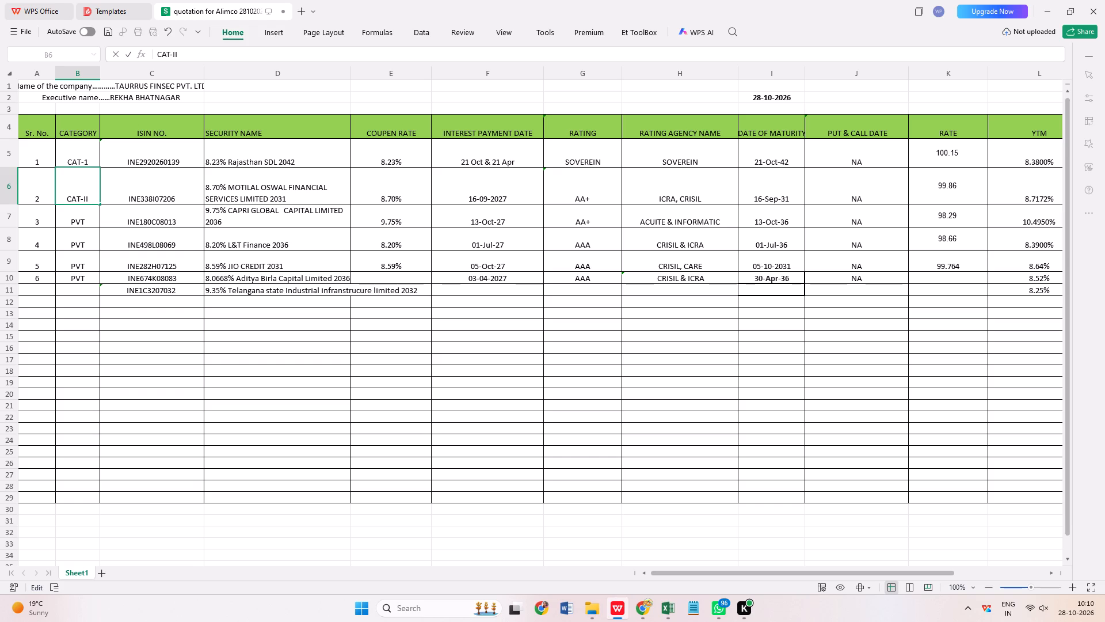
Enter CAT-1 as the category of the Telangana 2032 bond in B11.
left_click(87, 242)
left_click(84, 290)
type("CAT-1")
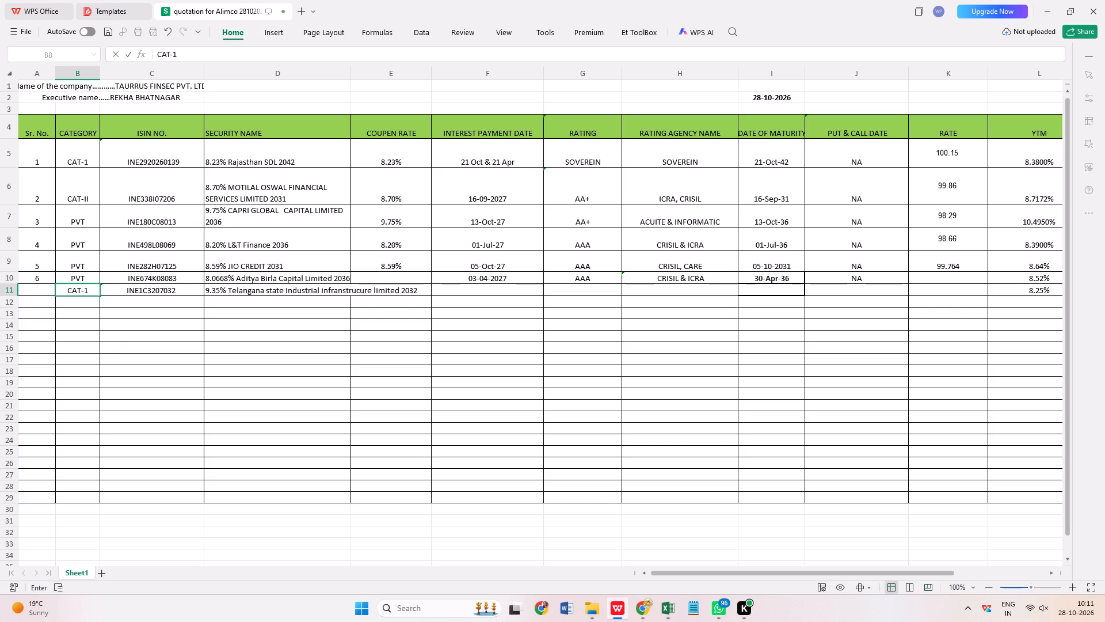
Copy the CAT-II category from B6 over the PVT entries in B7 through B10.
left_click(90, 193)
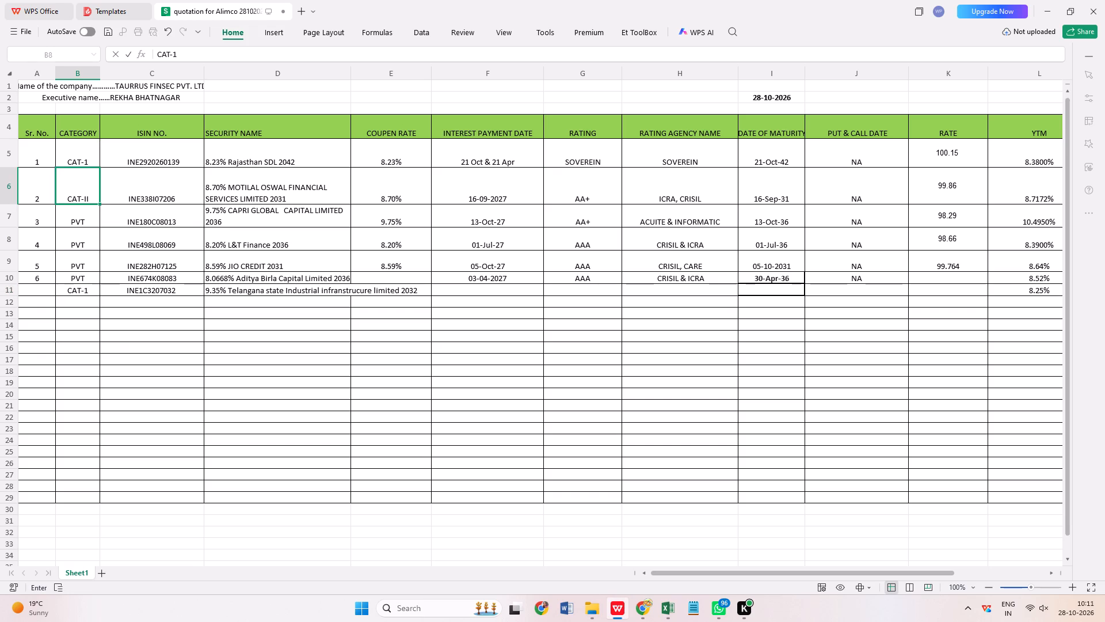
key("ctrl+c")
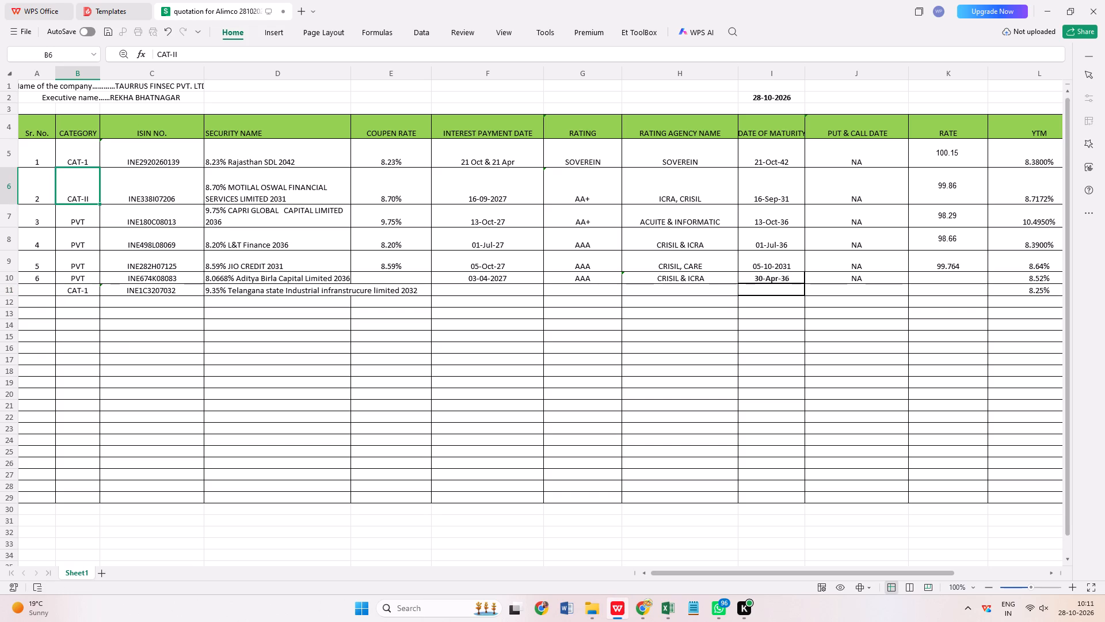
left_click_drag(84, 219, 80, 270)
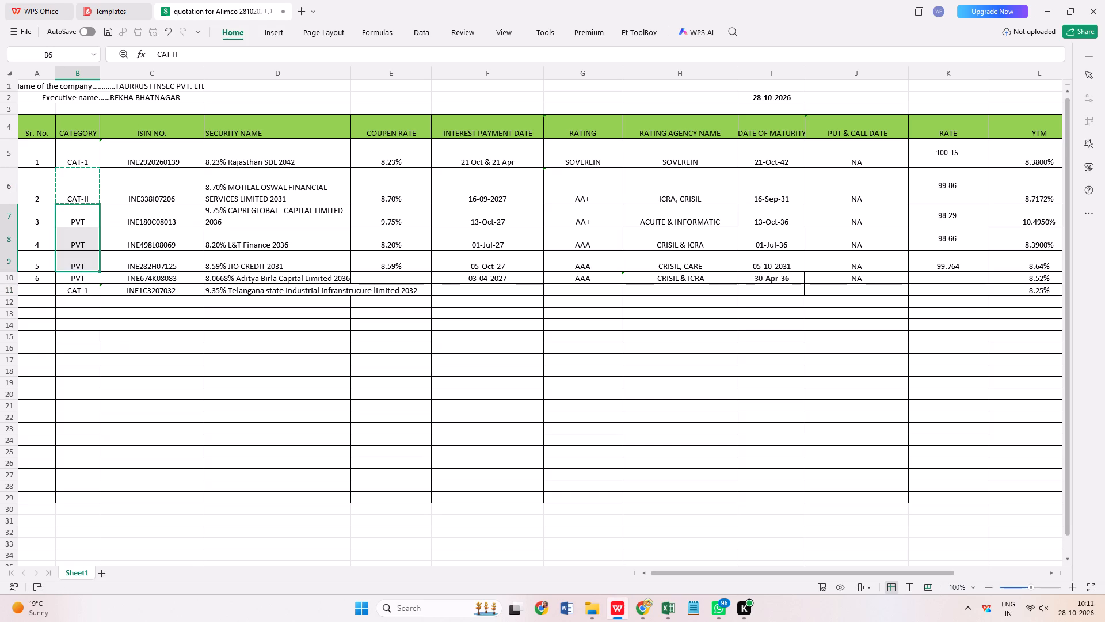
left_click_drag(80, 270, 80, 269)
key("ctrl+v")
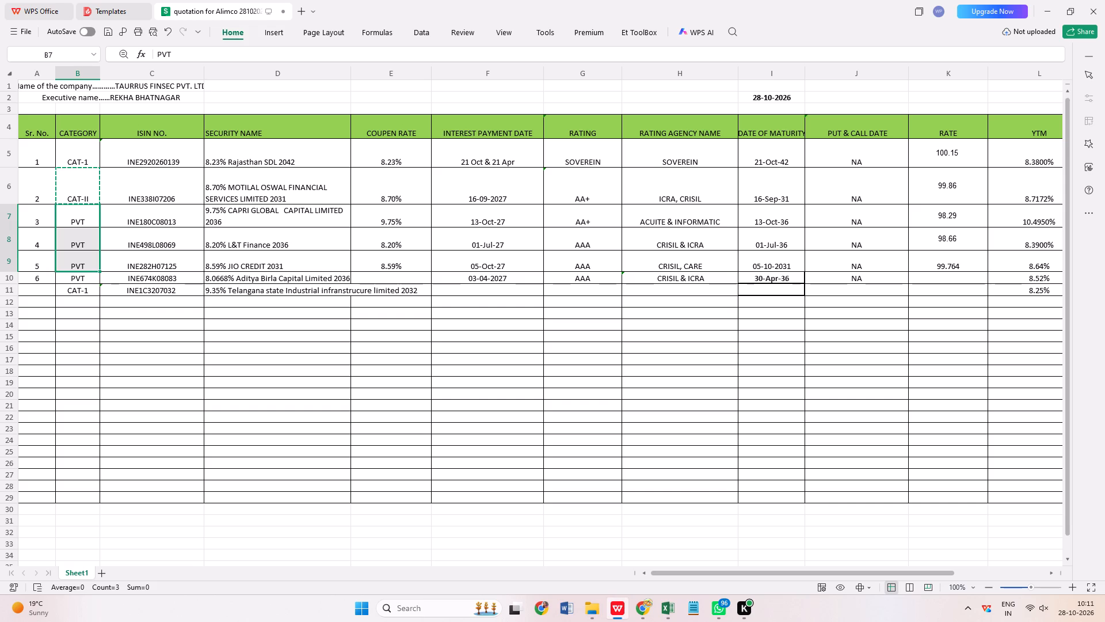
left_click(83, 277)
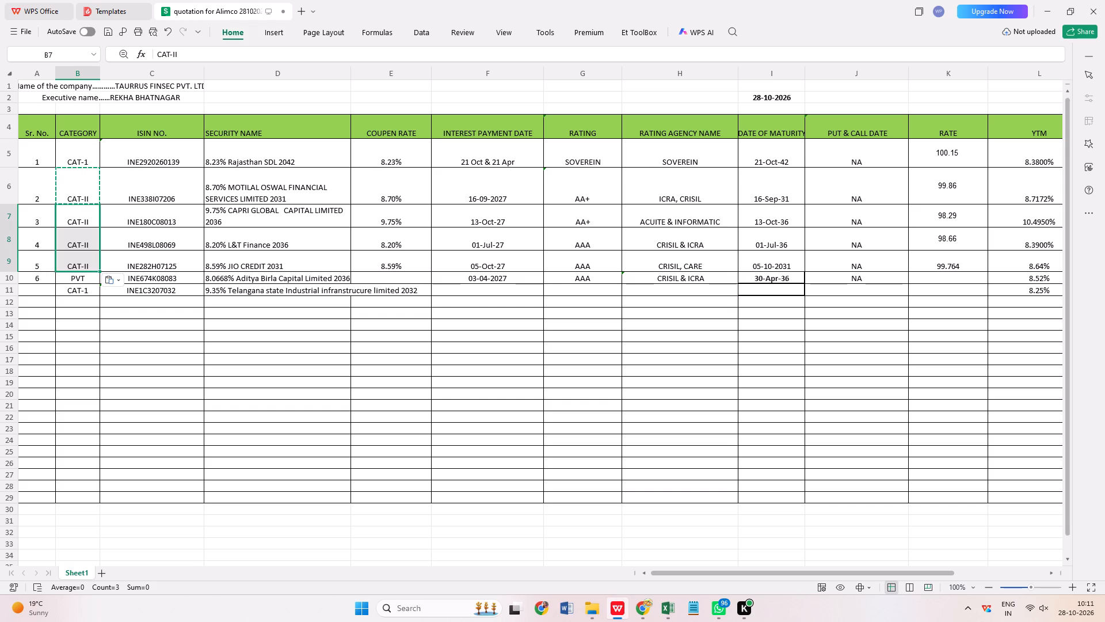
key("ctrl+v")
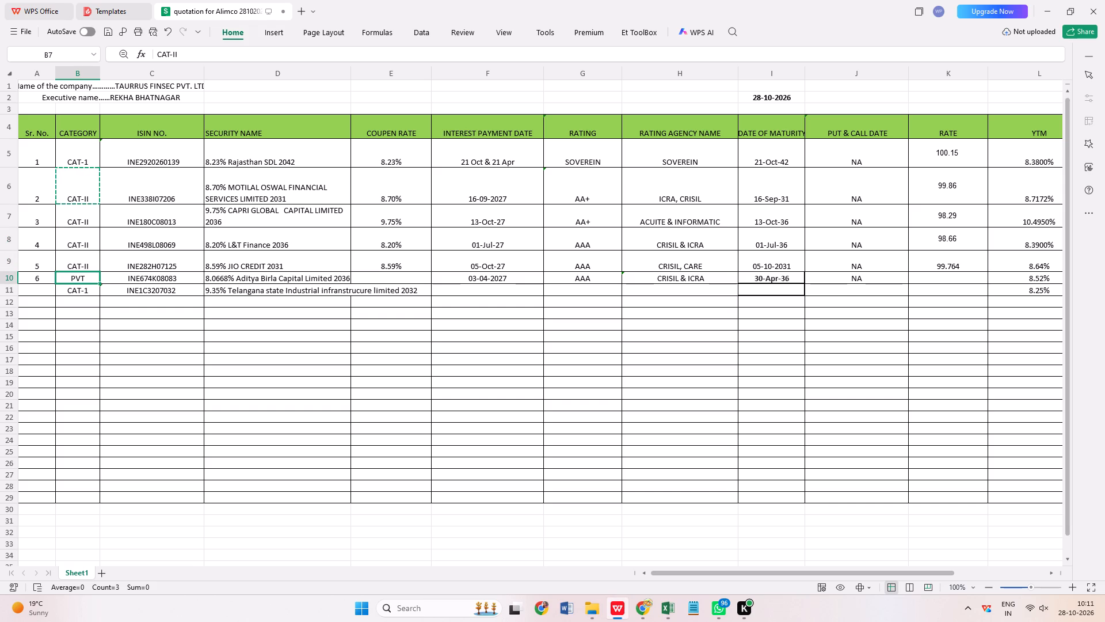
Enter serial number 7 for the Telangana bond in A11.
left_click(39, 290)
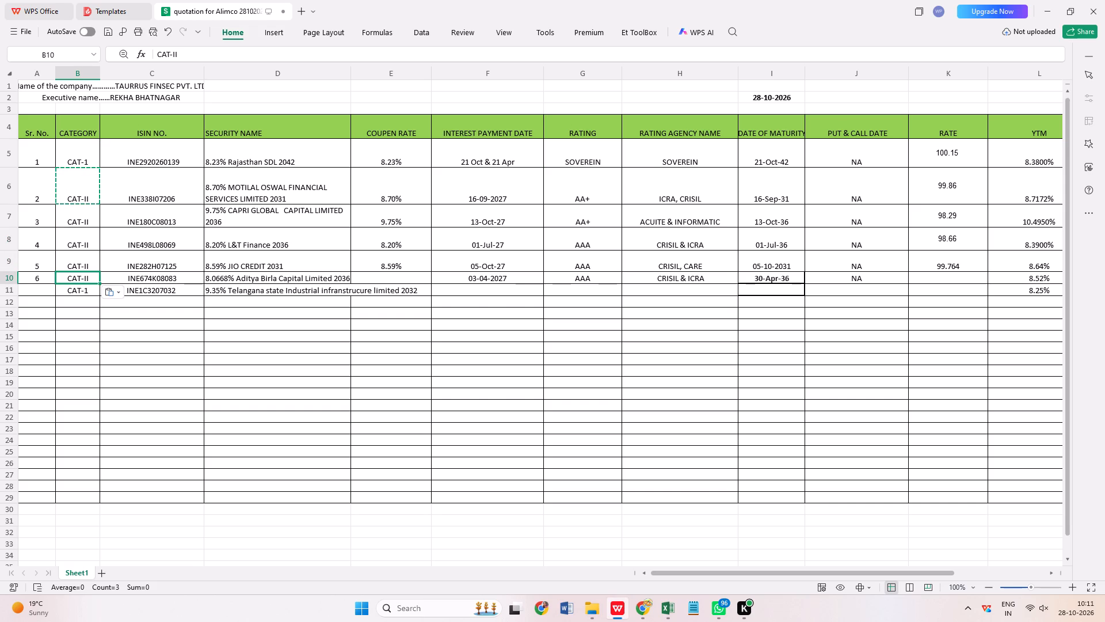
key("7")
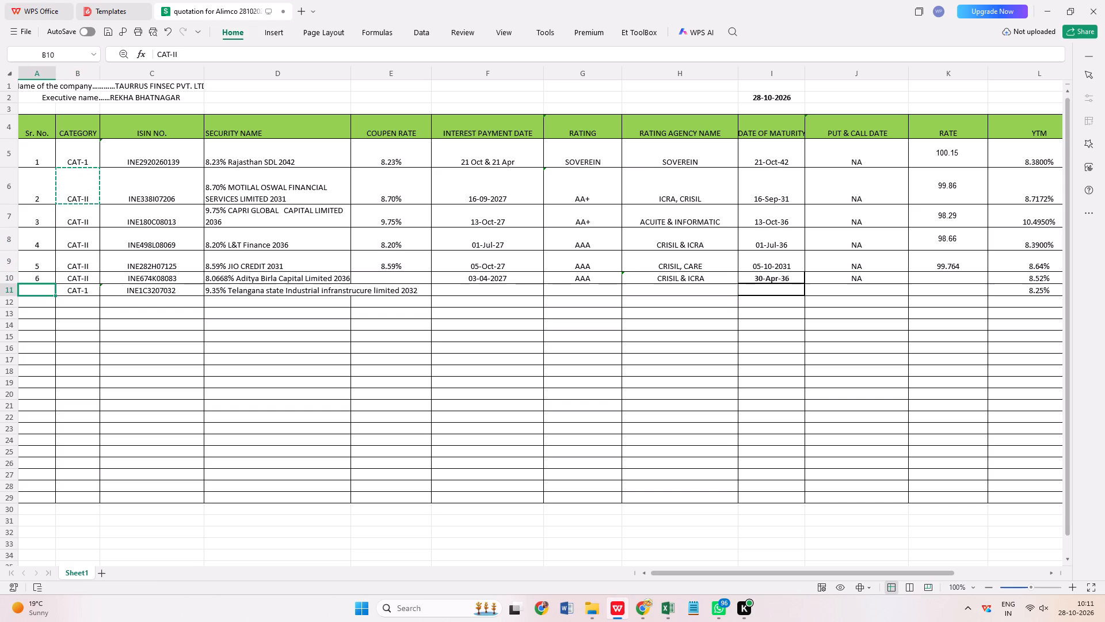
Enter 9.35% as the coupon rate of the Telangana 2032 bond in E11.
left_click(418, 293)
type("9.35")
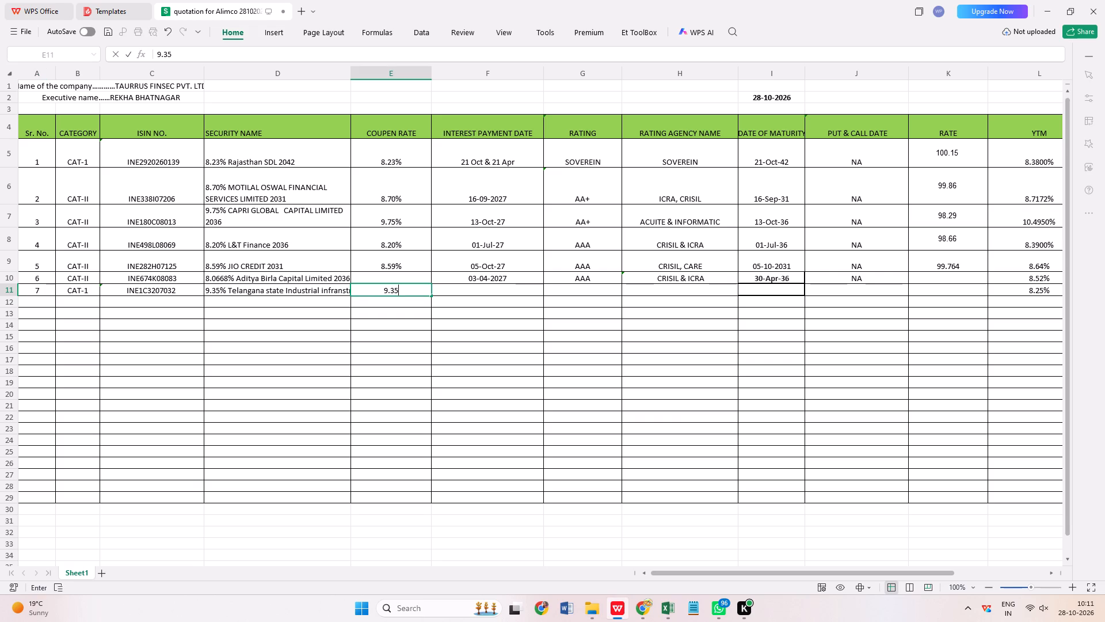
key("Right")
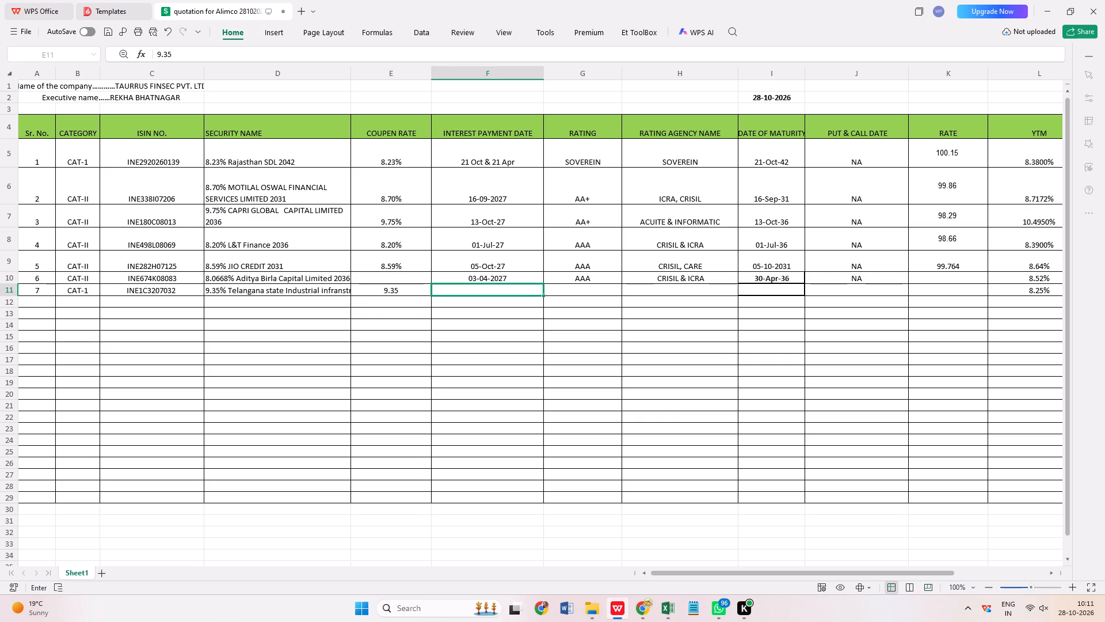
triple_click(403, 291)
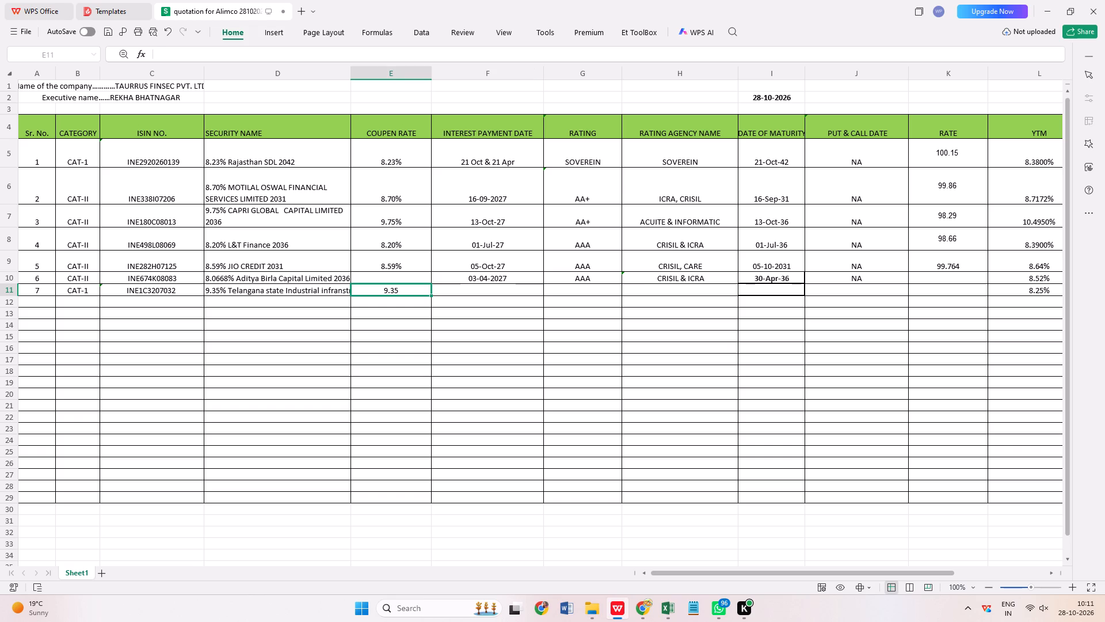
double_click(403, 290)
left_click(401, 288)
key("shift+percent")
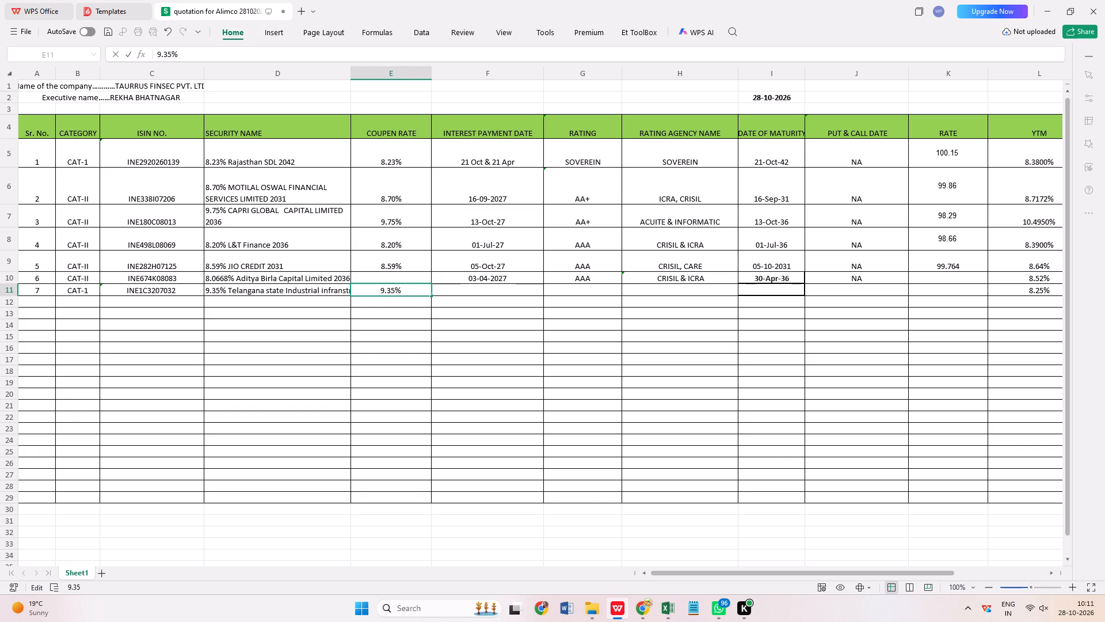
Look up the Telangana bond's next coupon date in the cashflow workbook and enter 31-12-2026 as its interest payment date in F11.
left_click(466, 289)
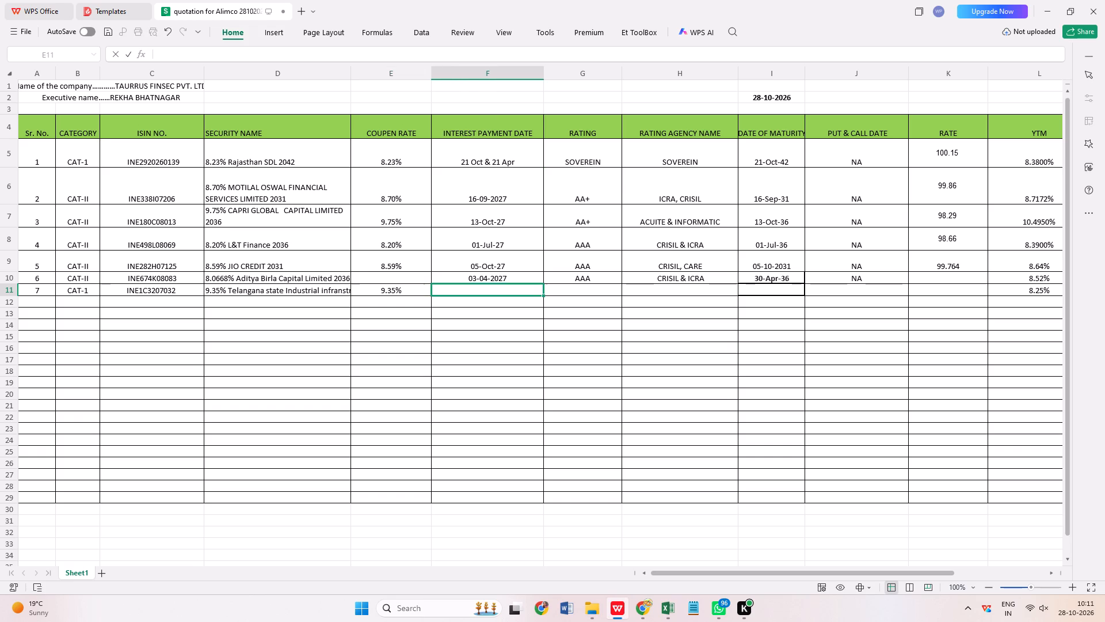
left_click(668, 612)
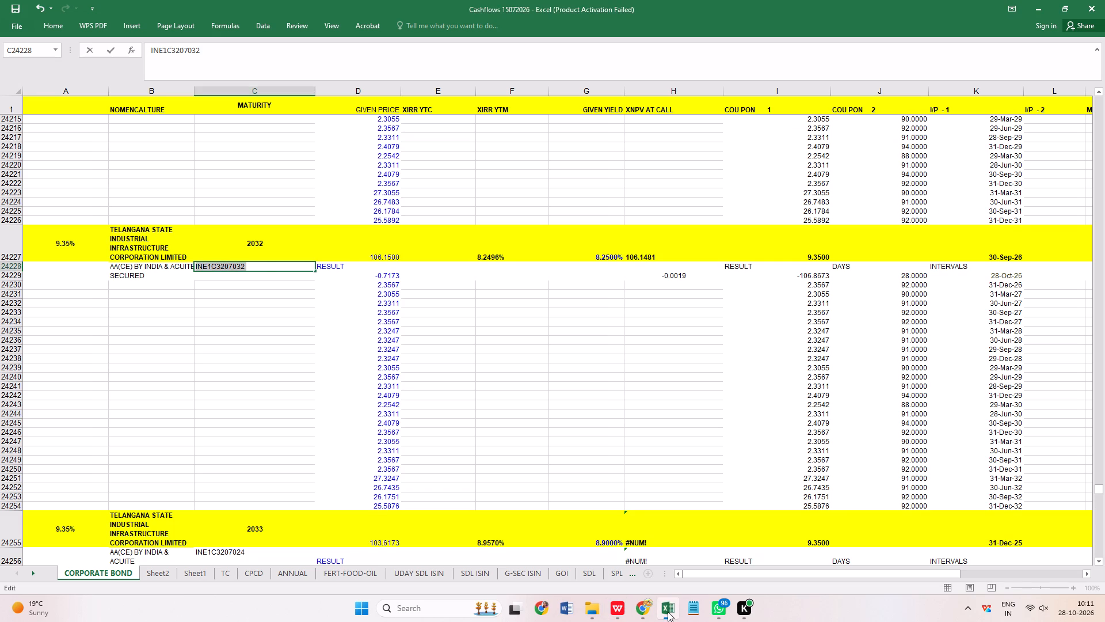
left_click(668, 612)
type("31/0")
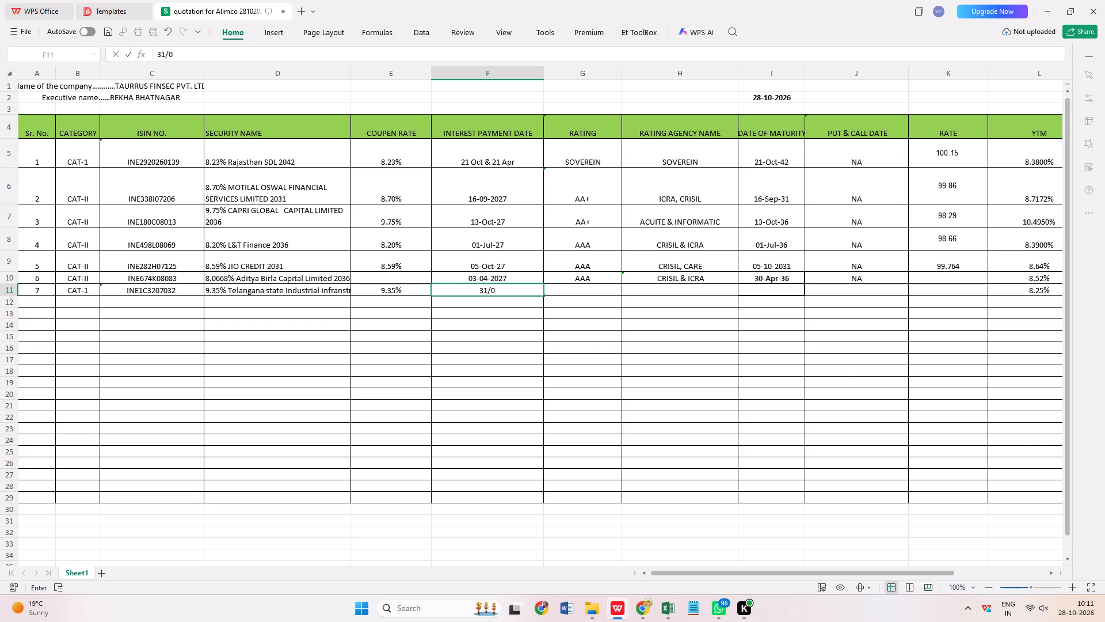
key("BackSpace")
type("12/2026")
key("Tab")
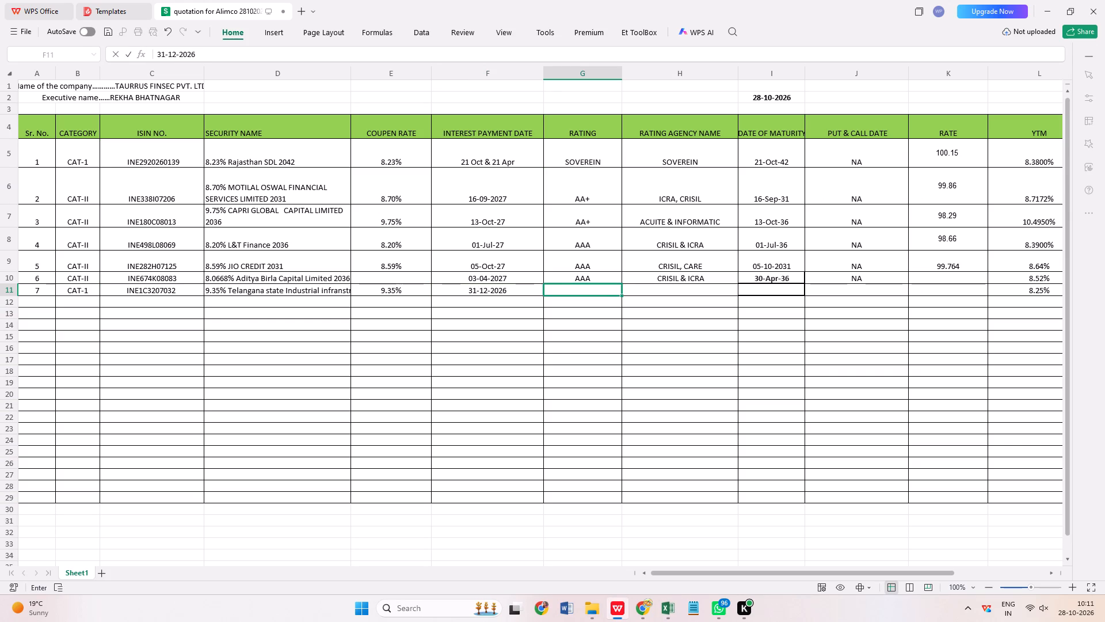
Enter the Telangana bond's rating AA in G11 and its rating agencies INDIA, ACUITE in H11, checking them against the cashflow workbook.
type("AA")
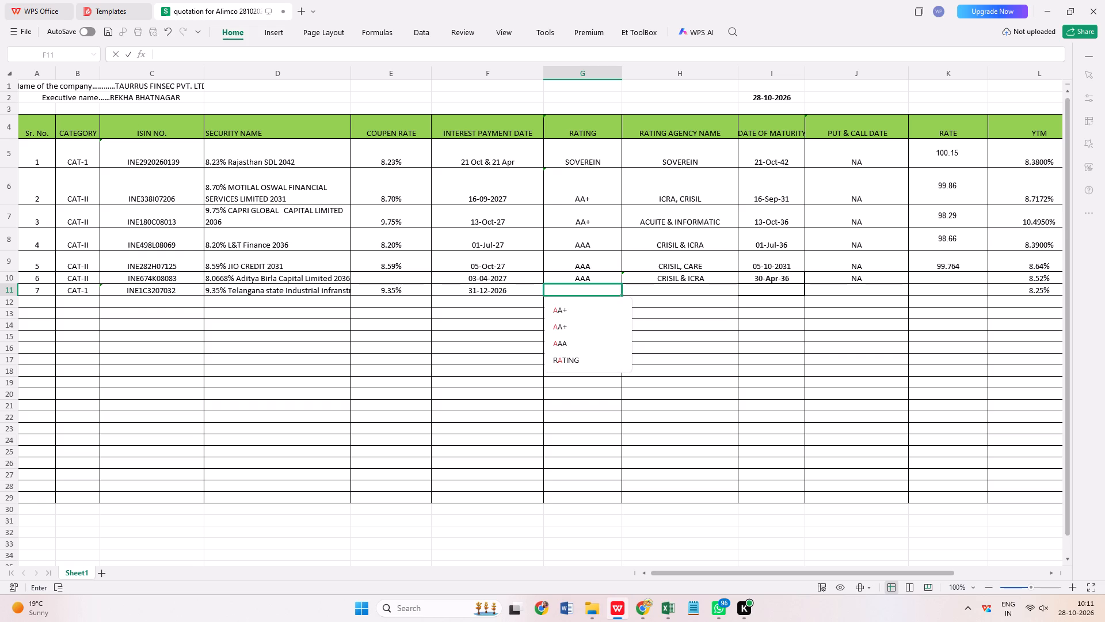
left_click(671, 610)
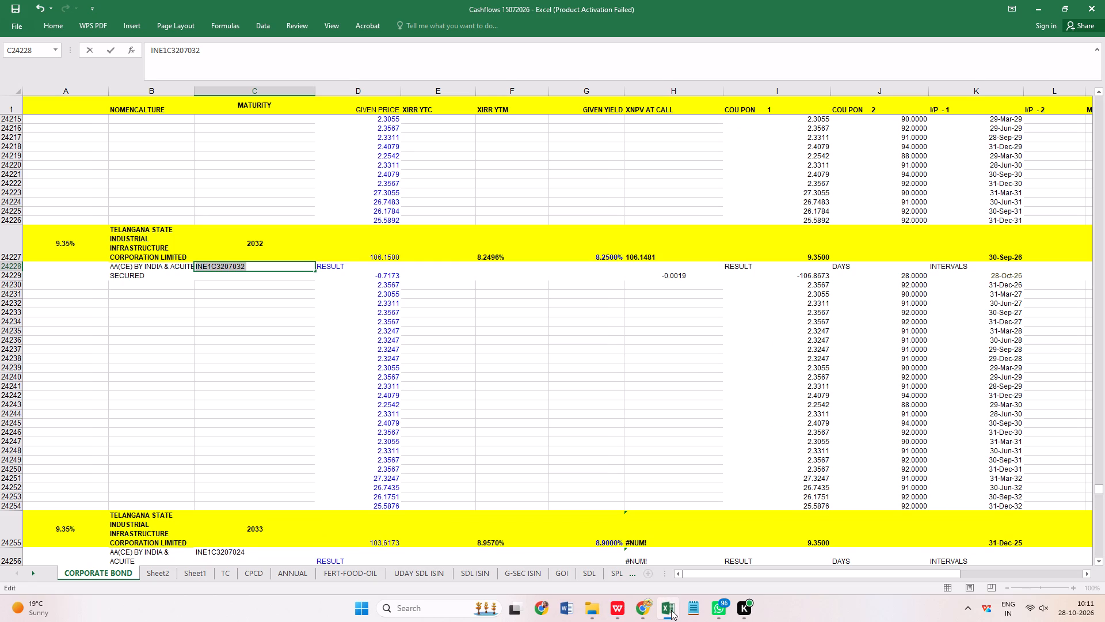
left_click(671, 610)
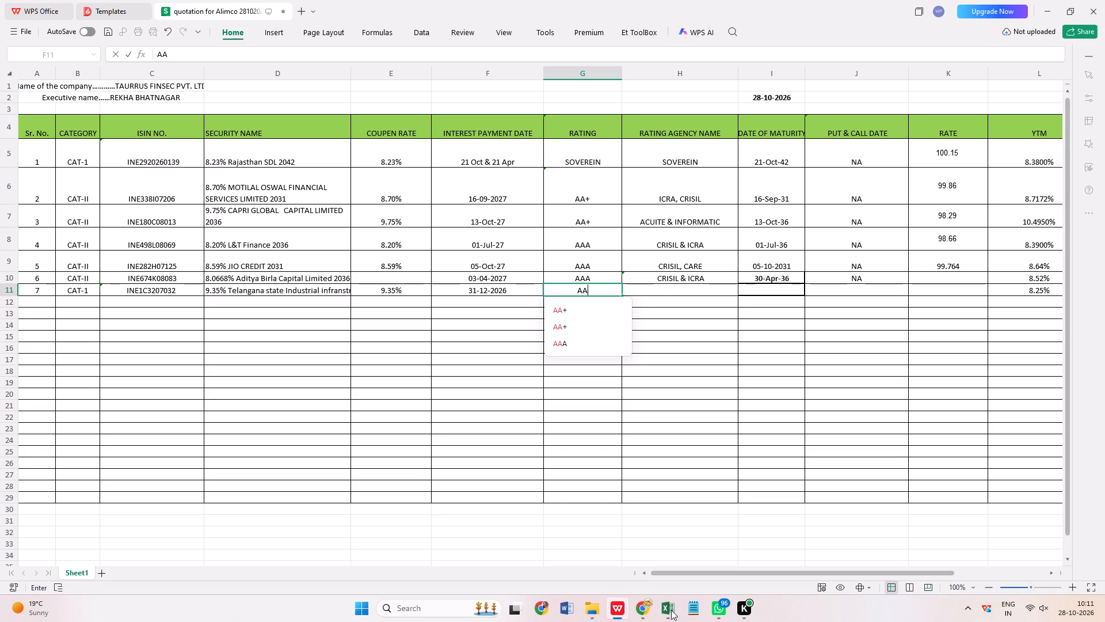
key("space")
key("Tab")
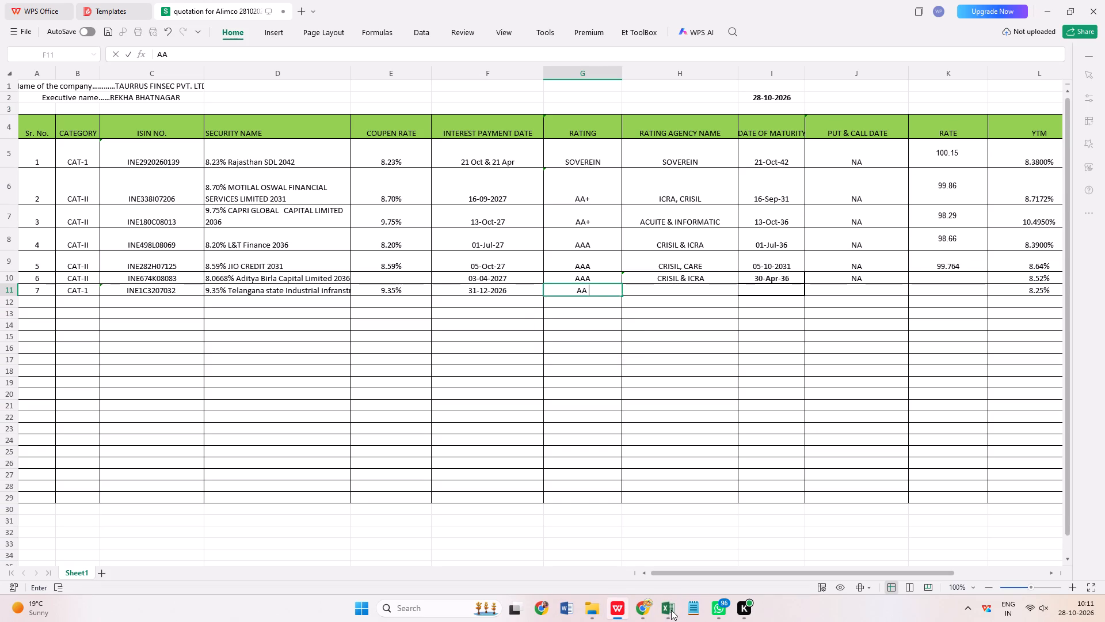
type("INDIA,")
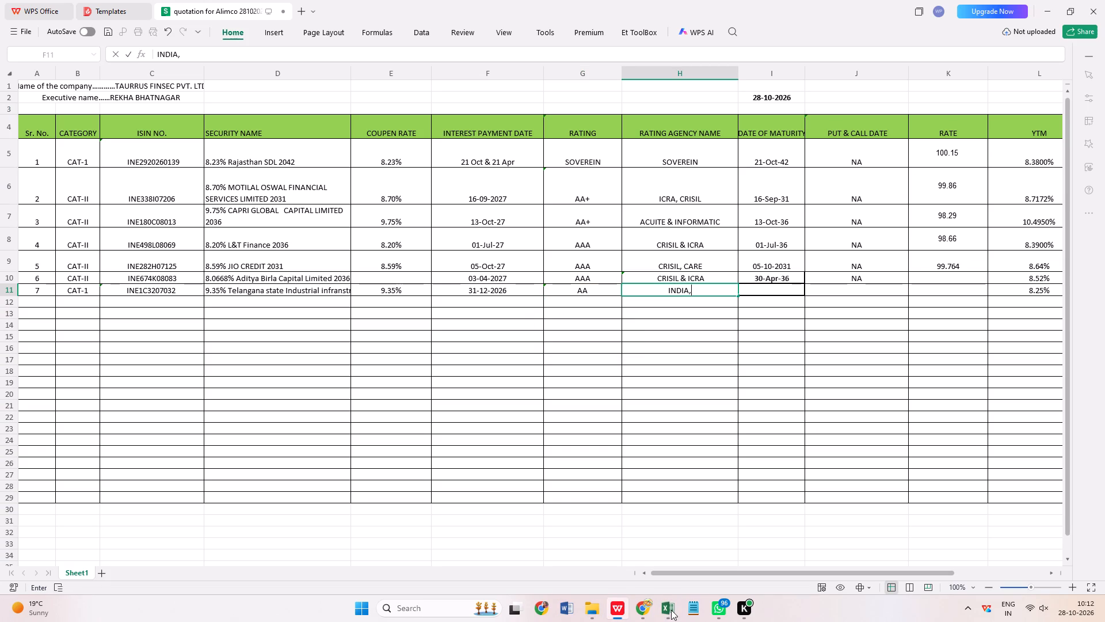
key("space")
type("ACUITE")
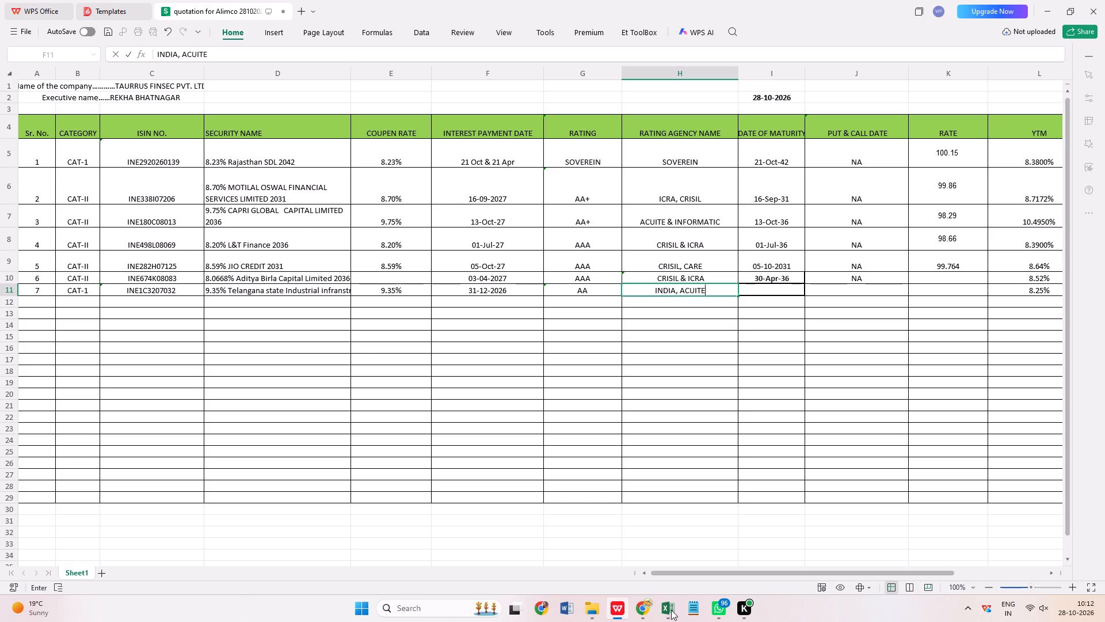
key("Tab")
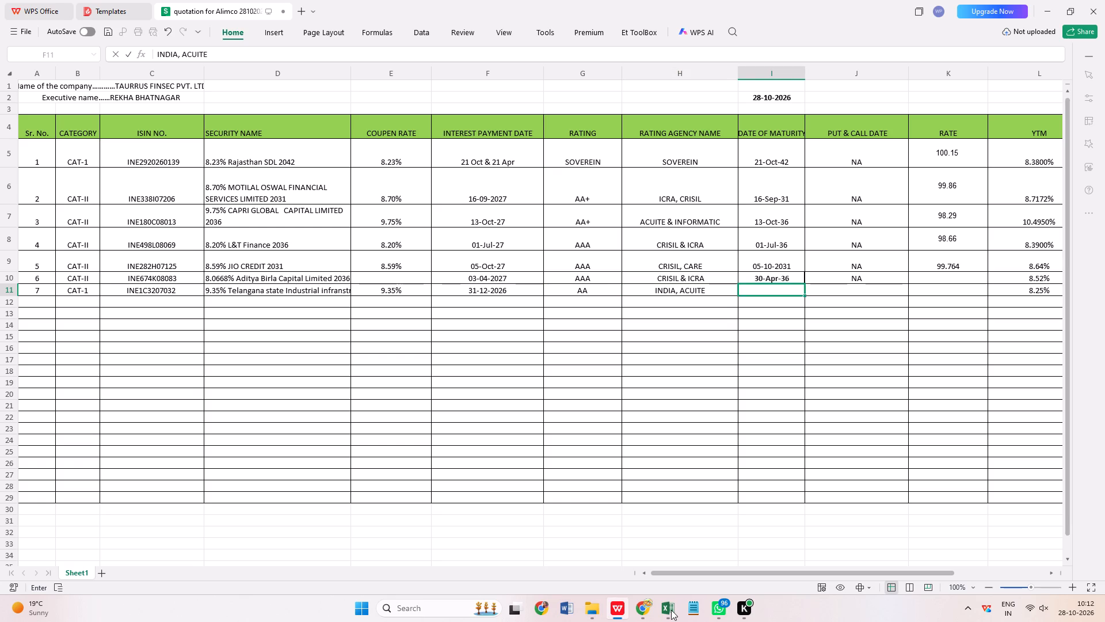
Enter 31/12/25032 as the Telangana bond's maturity date in I11 and NA as its put and call date in J11.
type("31/12/2503")
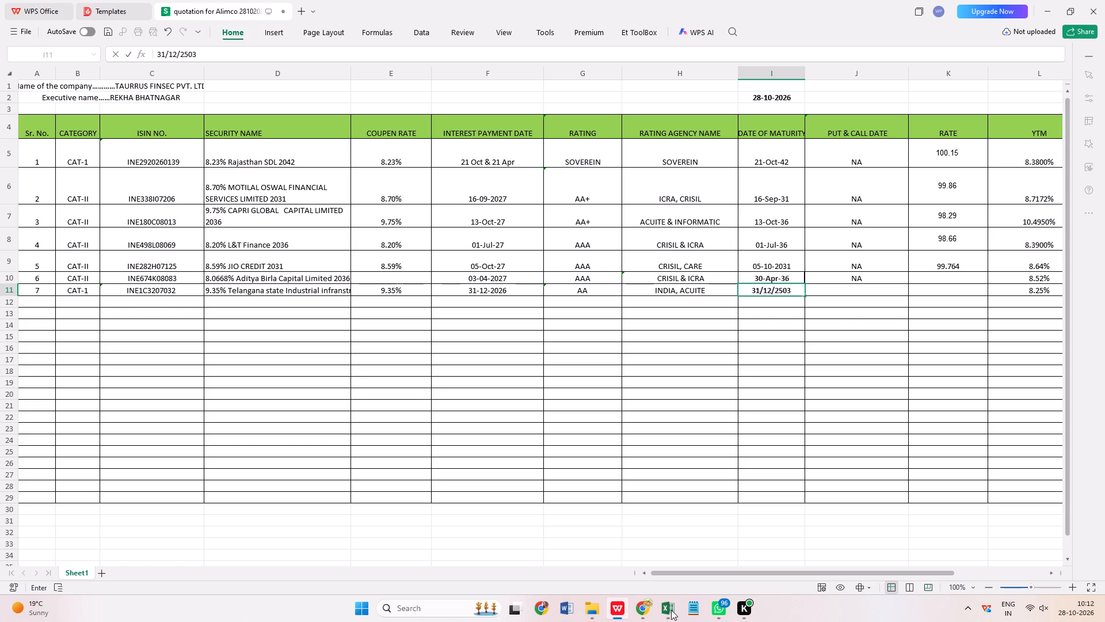
key("2")
left_click(660, 608)
left_click(660, 608)
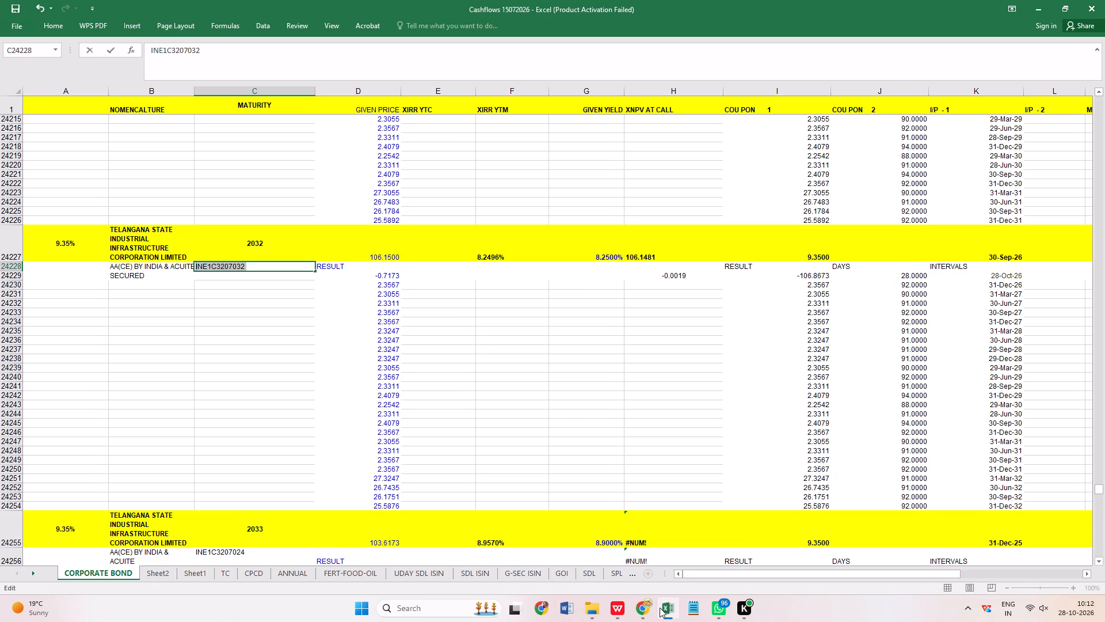
left_click(879, 294)
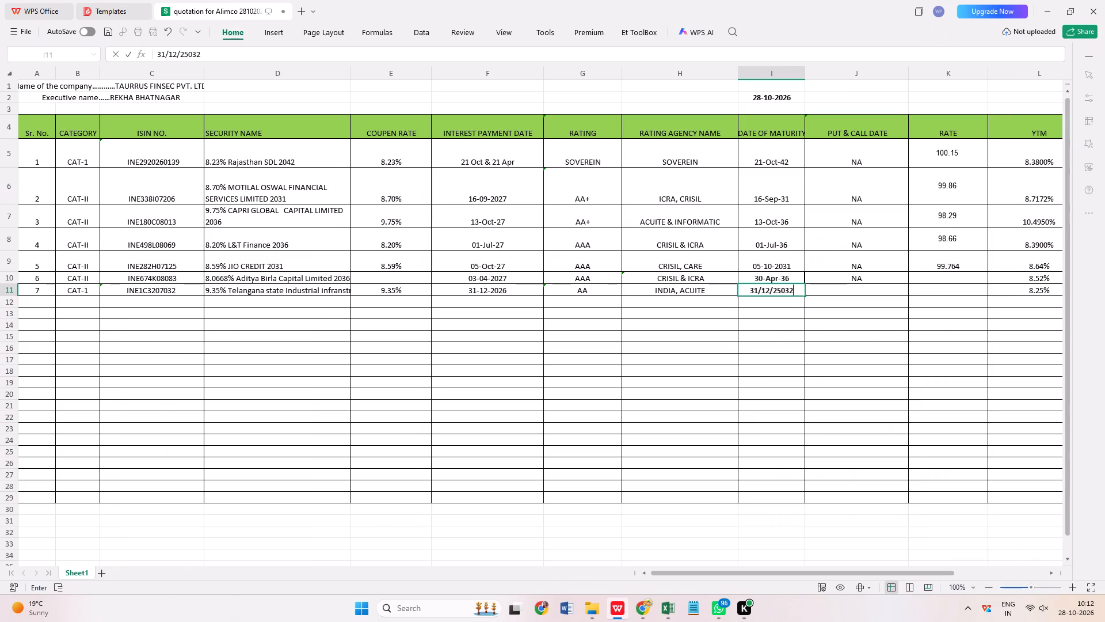
type("NA")
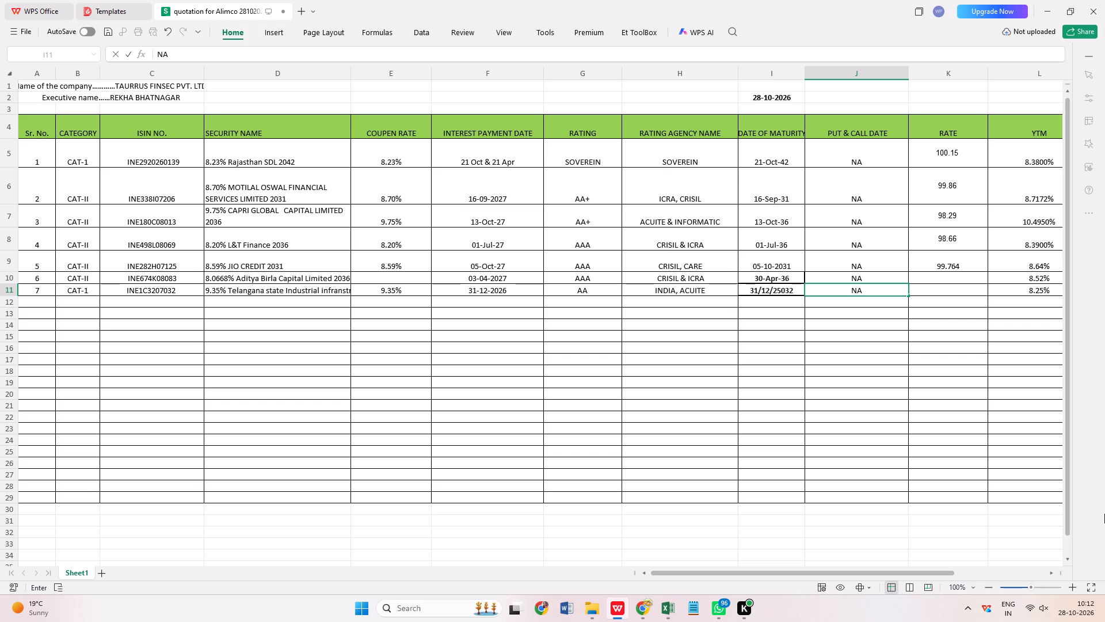
Move the Telangana bond's row from row 11 to row 6, directly below the Rajasthan SDL and above the Motilal Oswal bond.
left_click(16, 288)
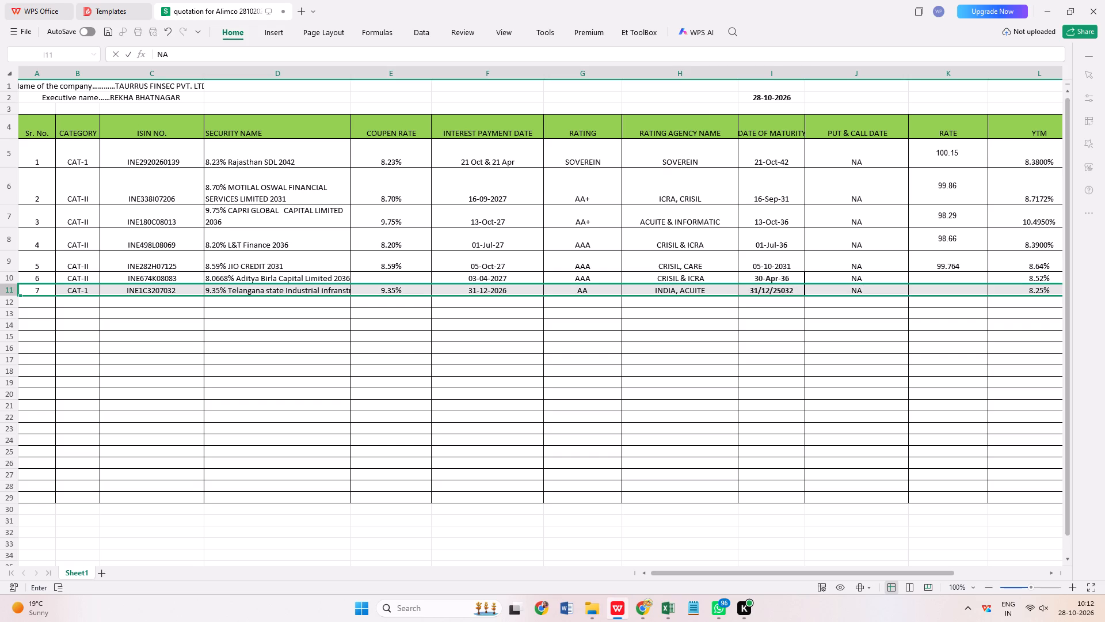
key("ctrl+x")
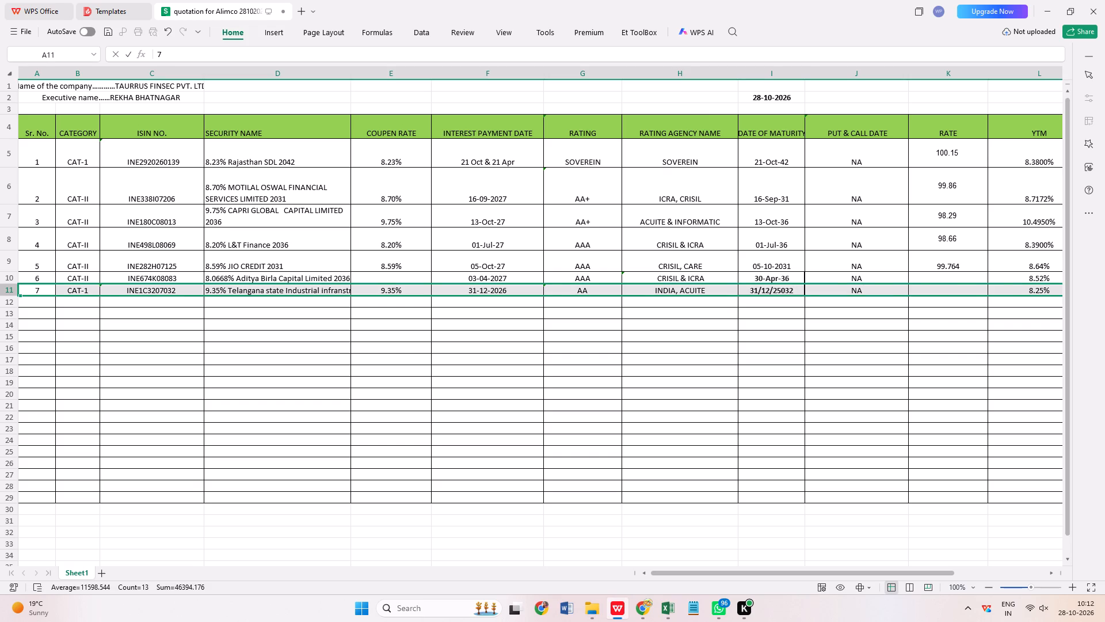
right_click(14, 181)
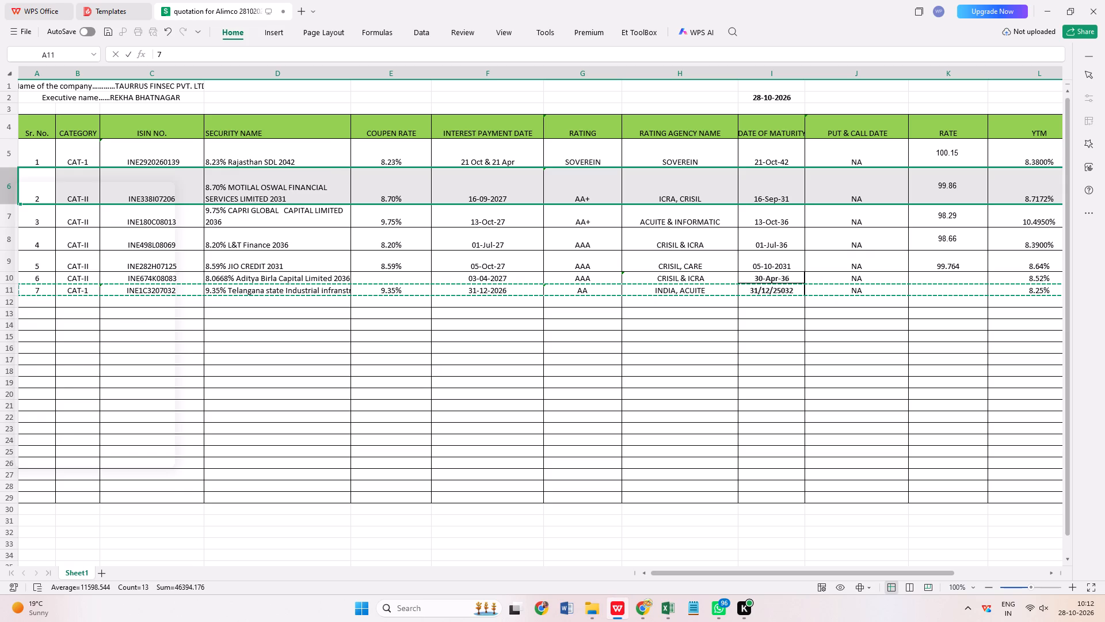
left_click(51, 285)
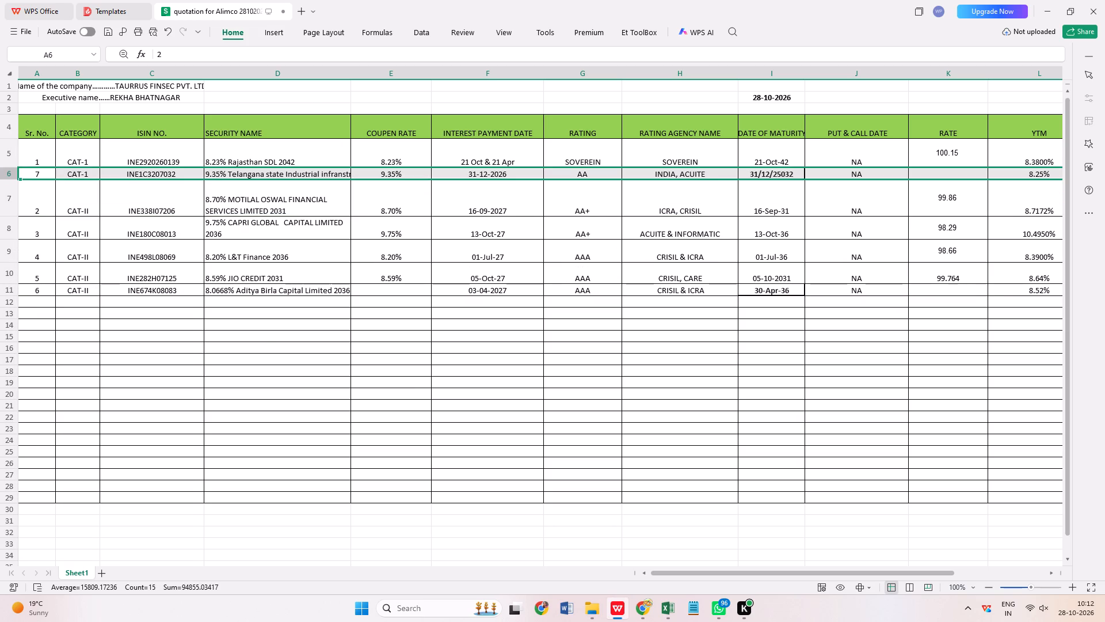
Renumber the bonds' serial numbers in A5 through A11 consecutively from 1 to 7.
left_click(36, 172)
left_click(29, 203)
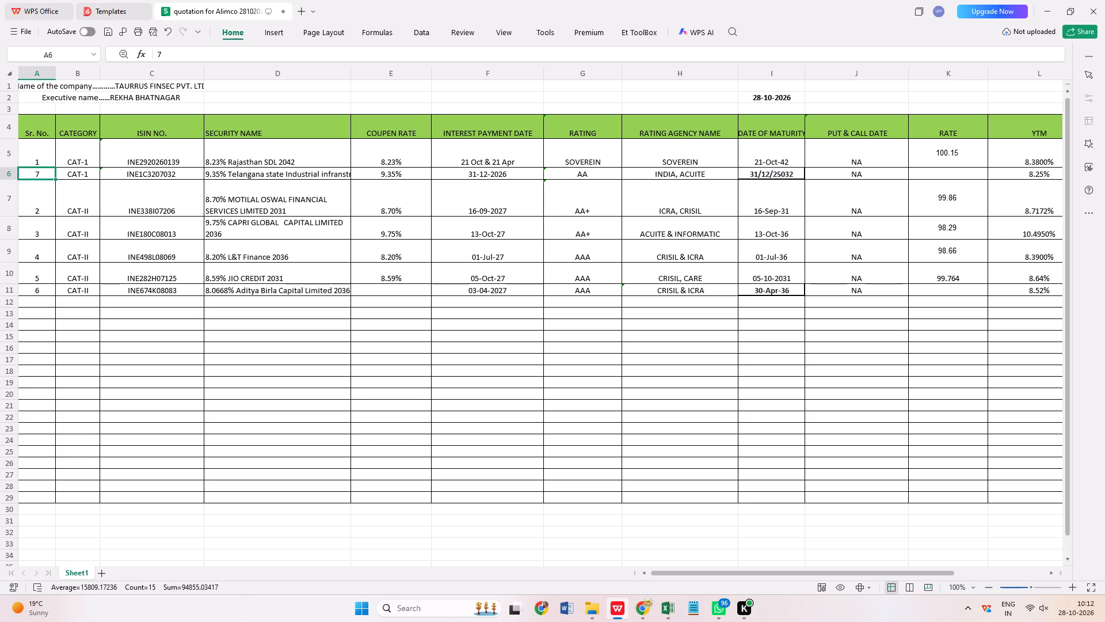
key("2")
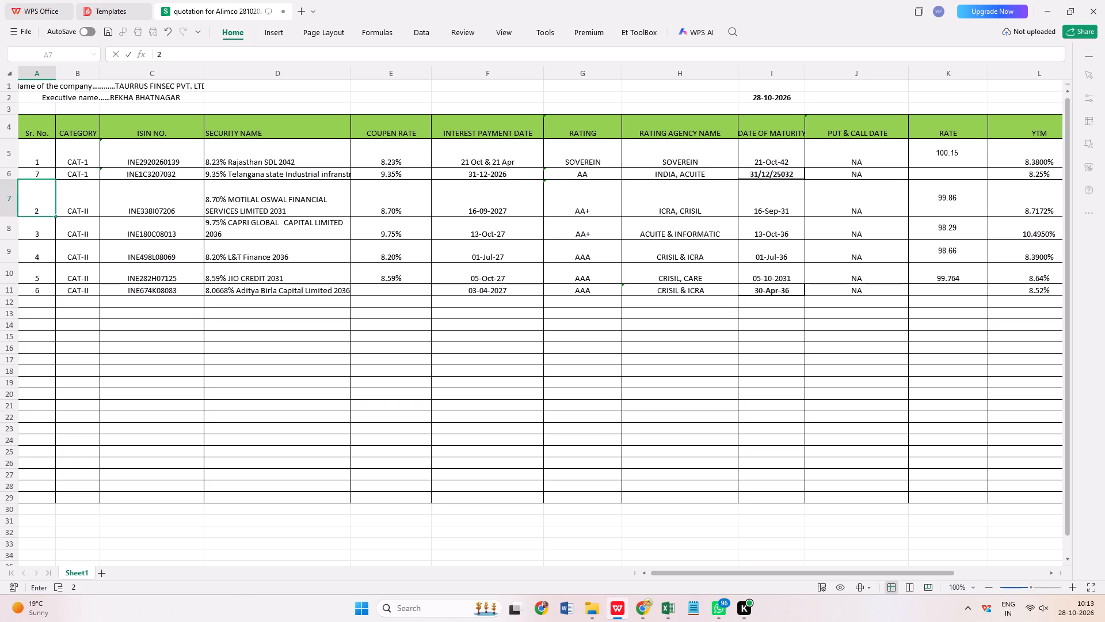
left_click(37, 170)
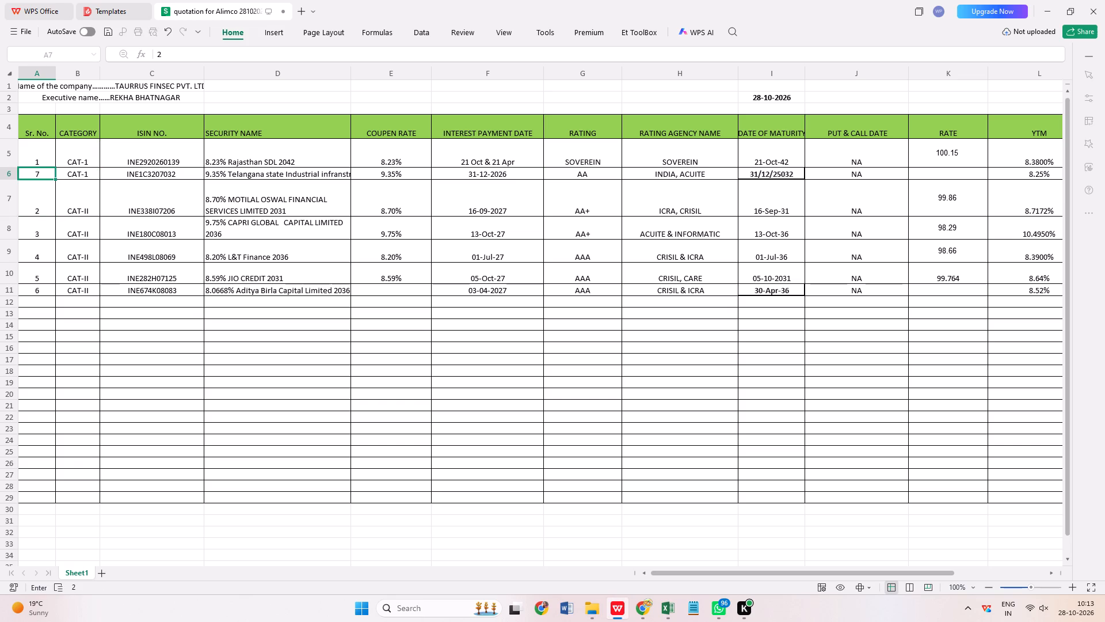
key("2")
key("Return")
key("3")
key("Return")
key("4")
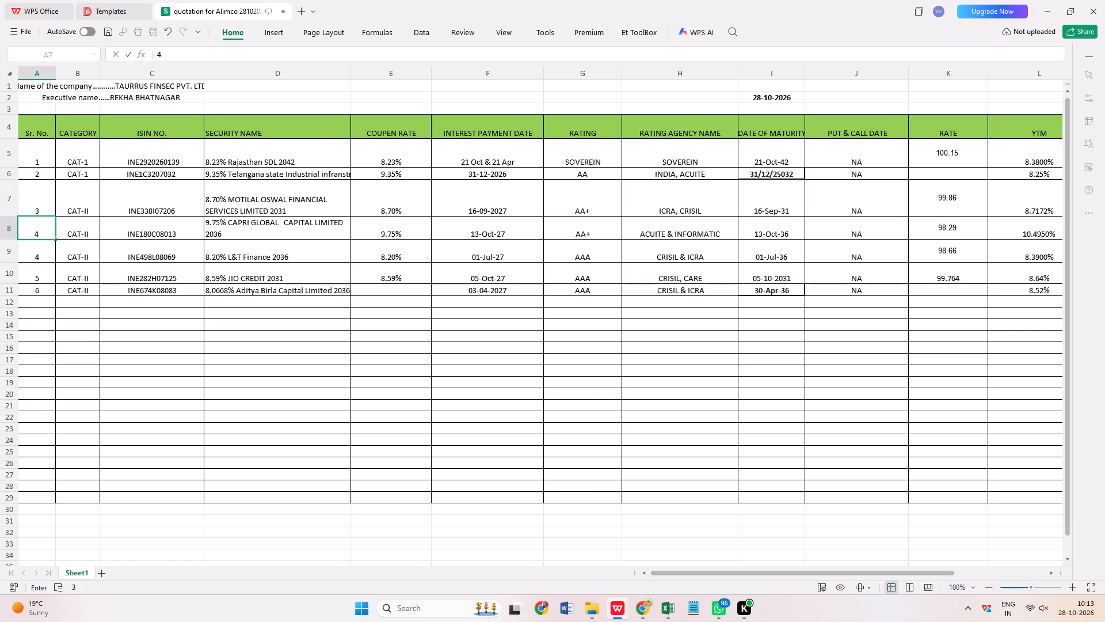
left_click_drag(36, 159, 36, 206)
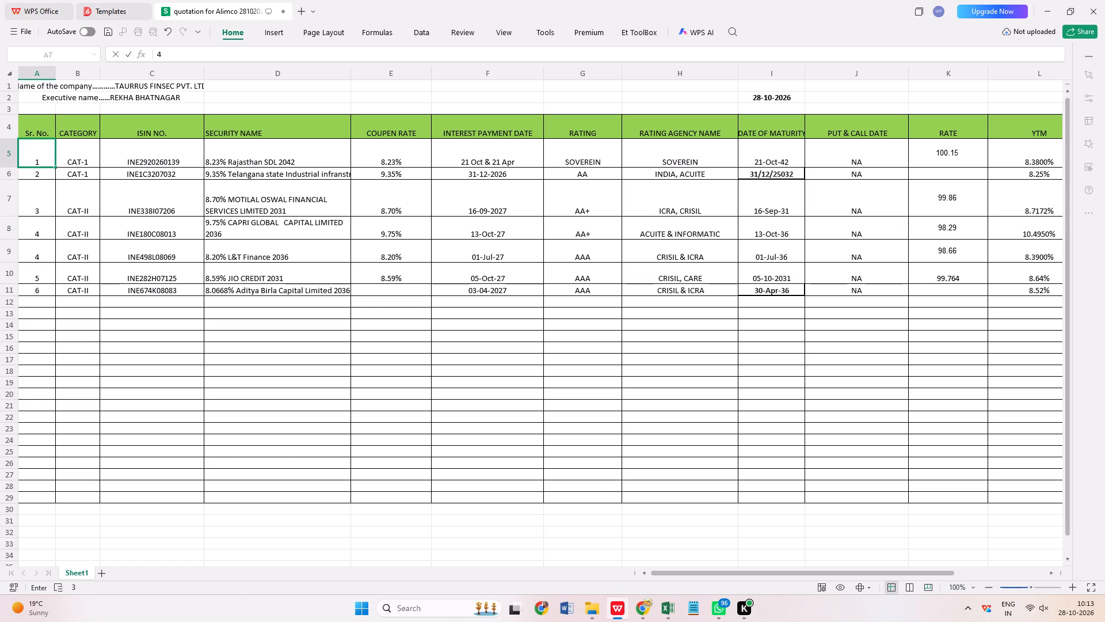
left_click_drag(36, 206, 36, 212)
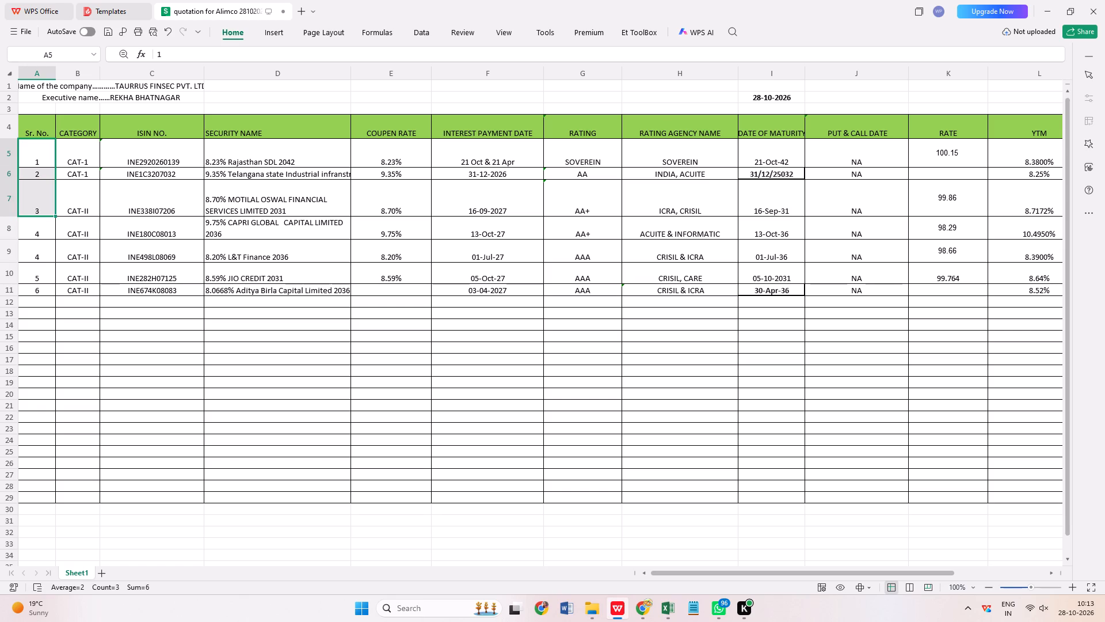
left_click_drag(54, 216, 48, 293)
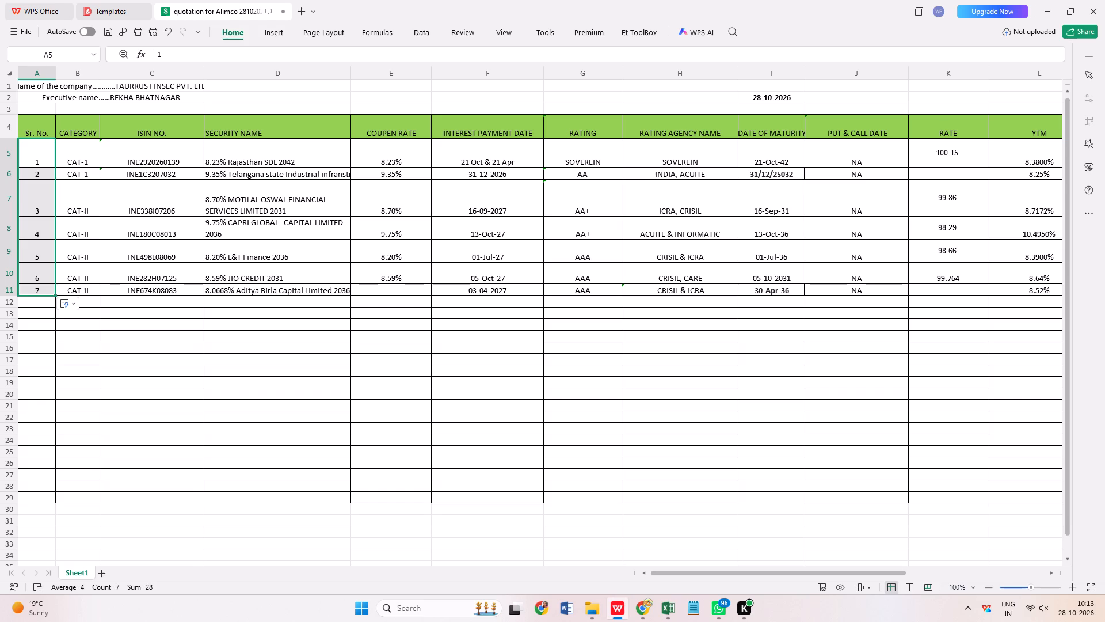
Slightly increase the height of row 6, which holds the Telangana bond.
left_click_drag(14, 180, 12, 187)
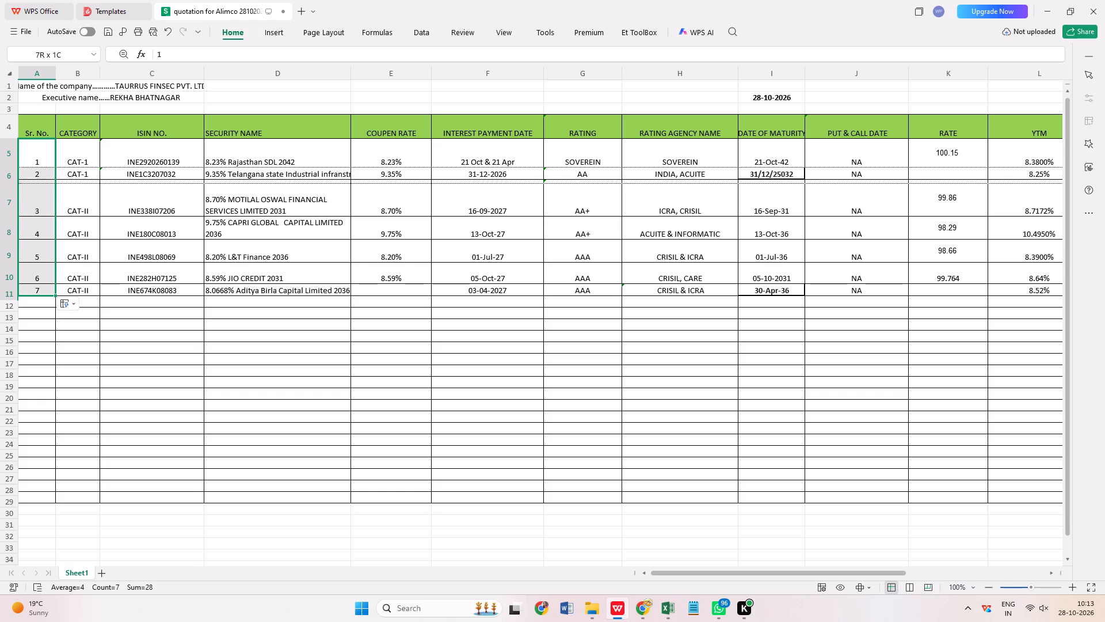
Increase the height of row 6 further, to roughly twice a blank row's height.
left_click_drag(12, 187, 11, 191)
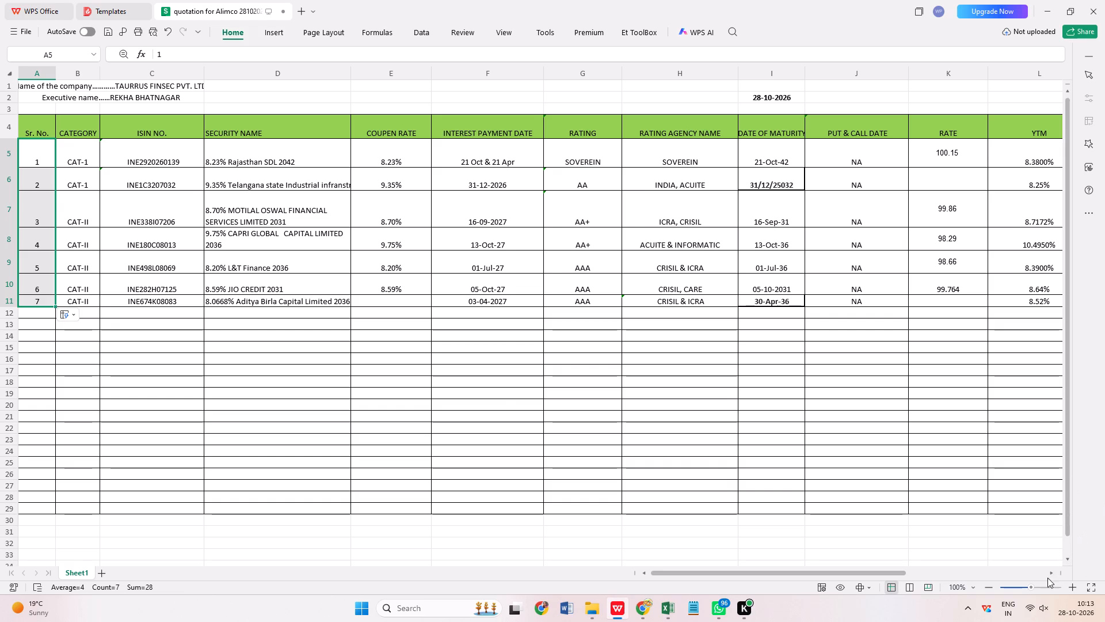
Check the quotation's remaining columns through Delivery Mode and save the workbook.
left_click(1050, 573)
double_click(1050, 573)
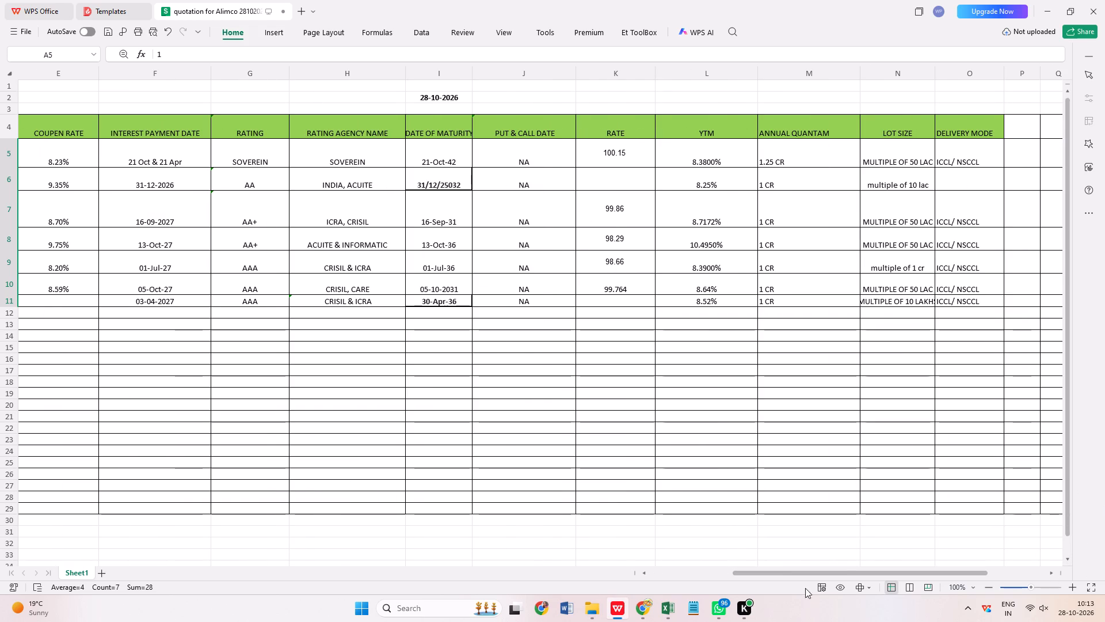
left_click_drag(765, 571, 638, 572)
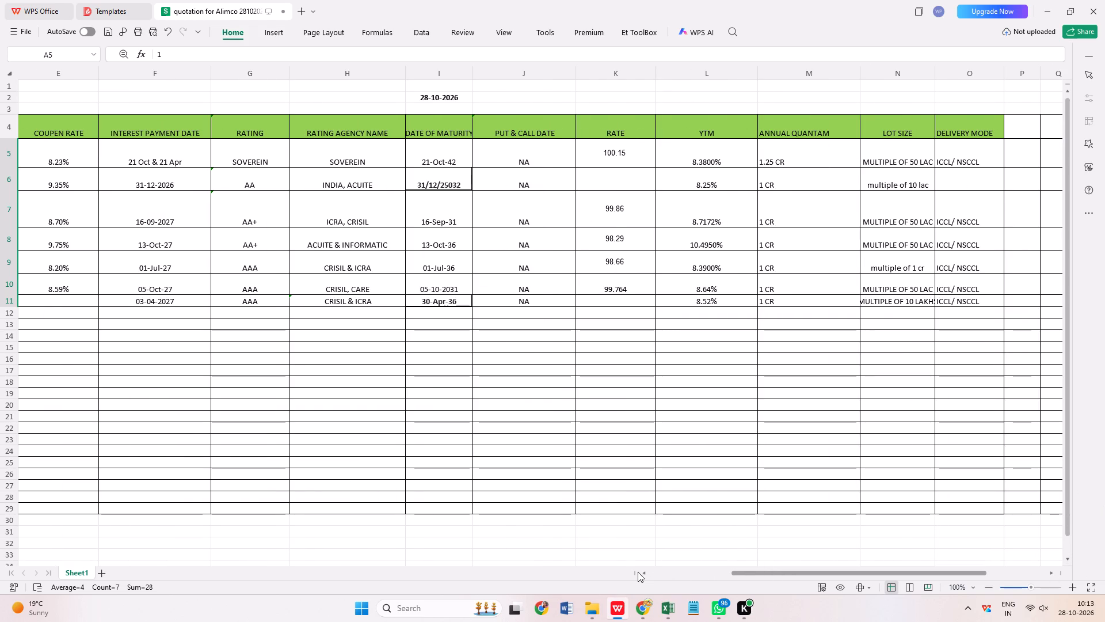
left_click_drag(638, 572, 641, 571)
double_click(643, 567)
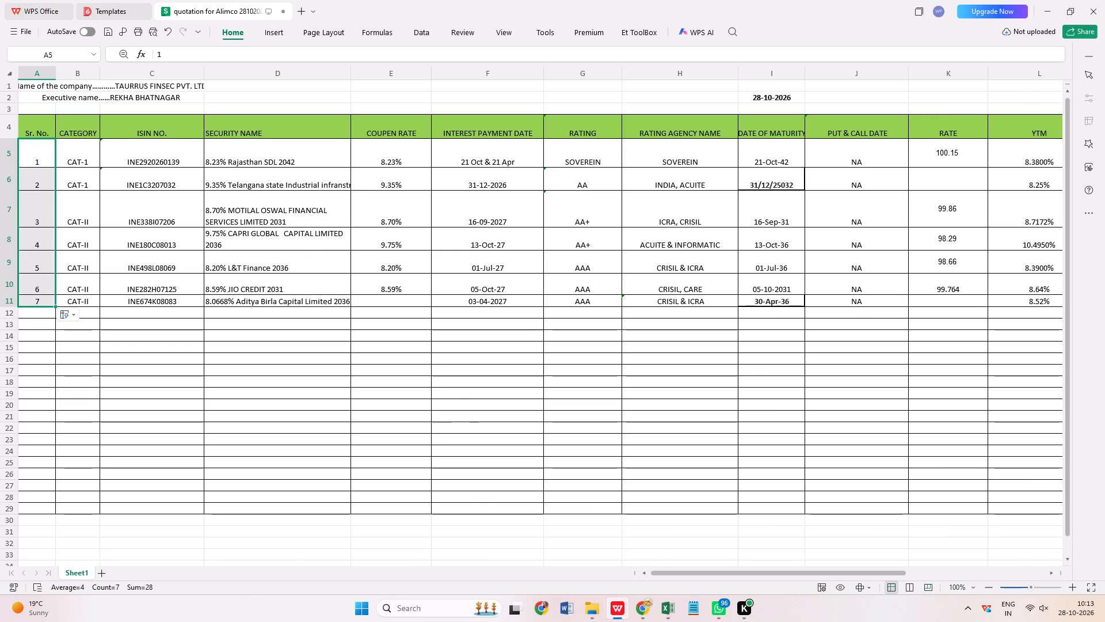
left_click(363, 392)
key("ctrl+s")
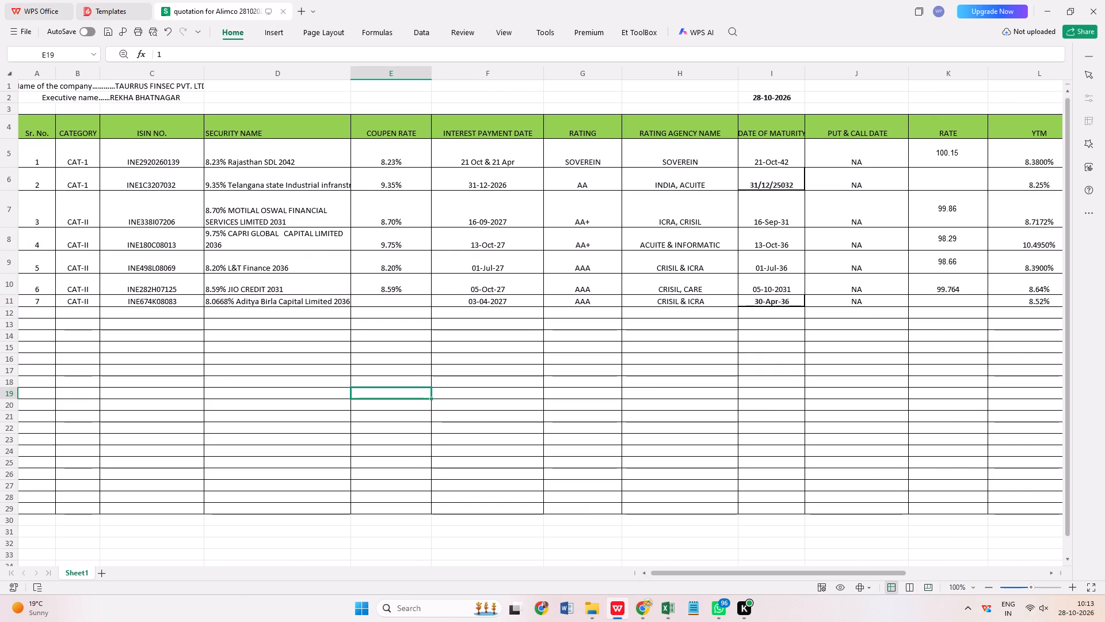
Remove the bold formatting from the maturity dates in I6 through I11.
left_click_drag(791, 174, 784, 305)
left_click(224, 33)
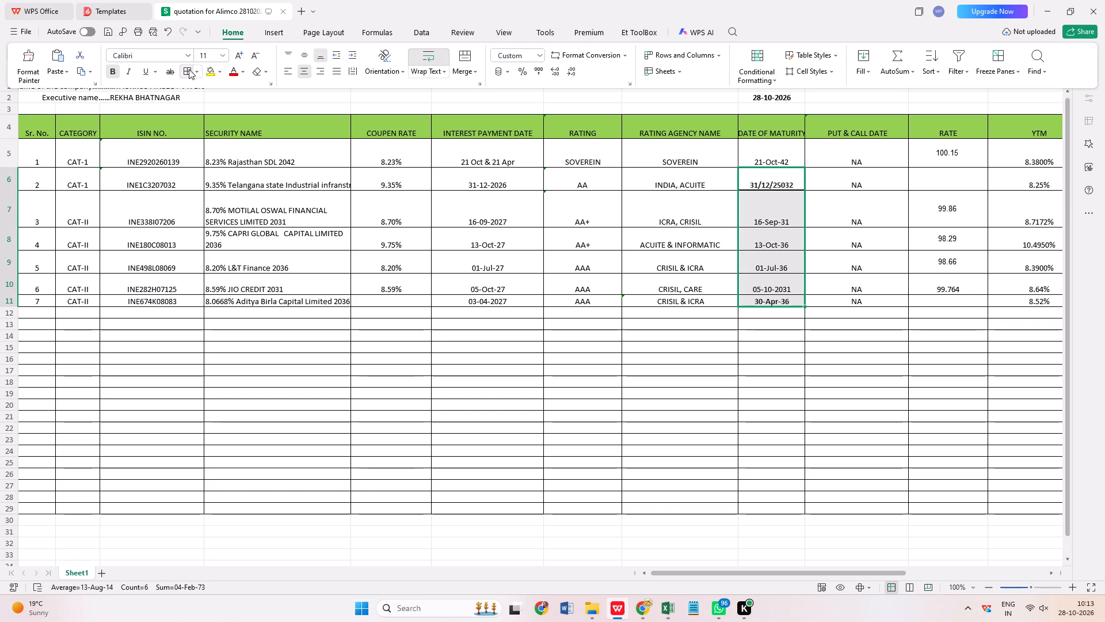
left_click(113, 73)
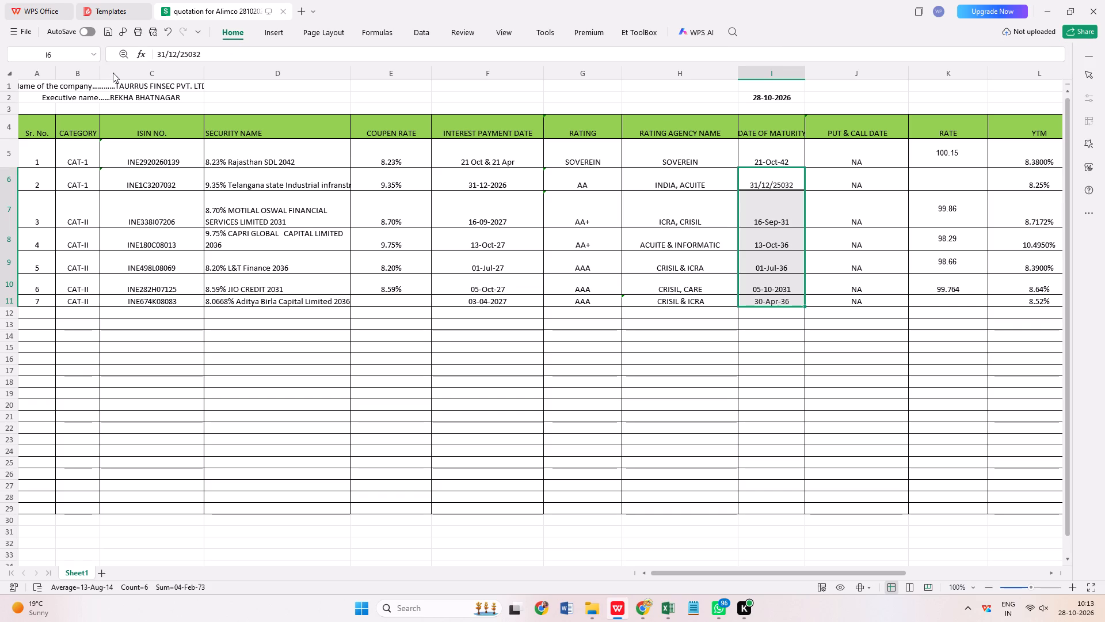
Correct the Telangana bond's maturity date in I6 to 31/12/2032.
left_click(791, 180)
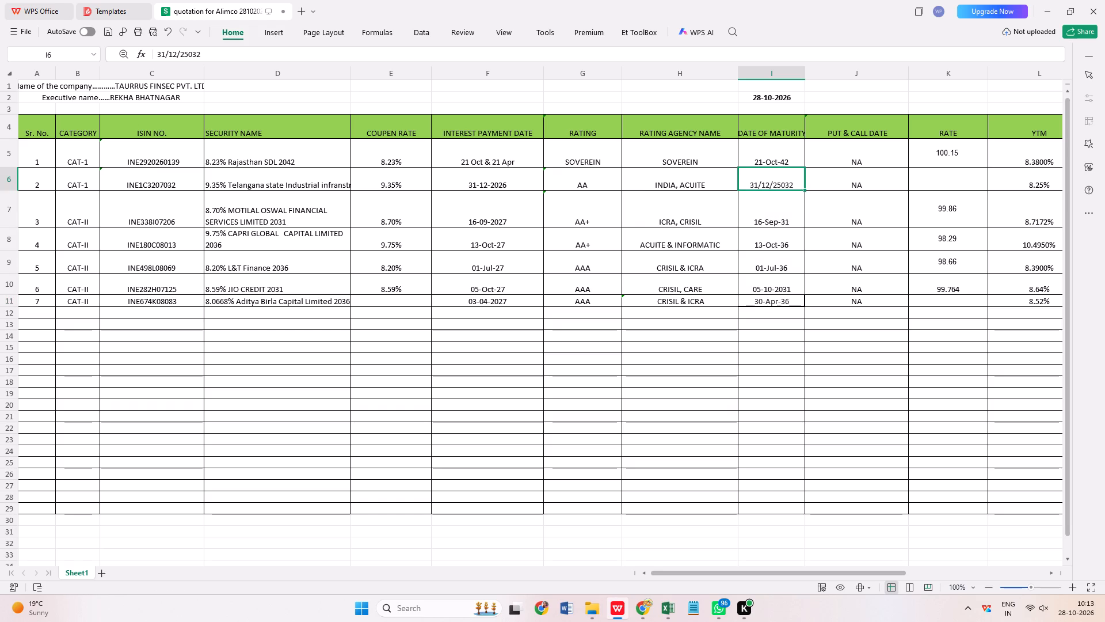
left_click(798, 183)
left_click(878, 373)
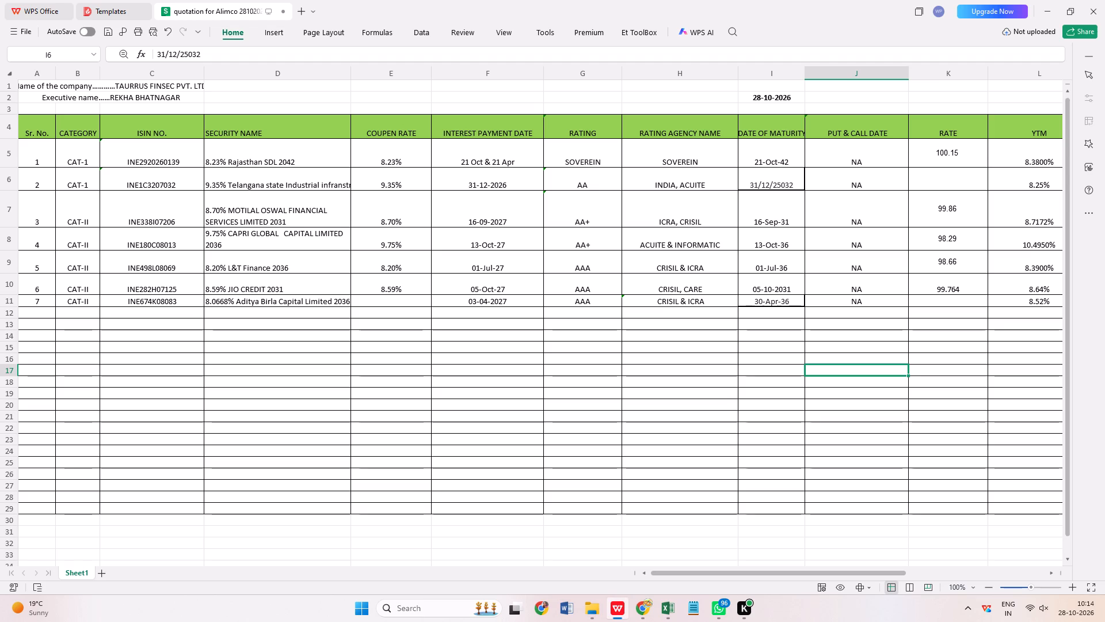
double_click(793, 184)
left_click(793, 184)
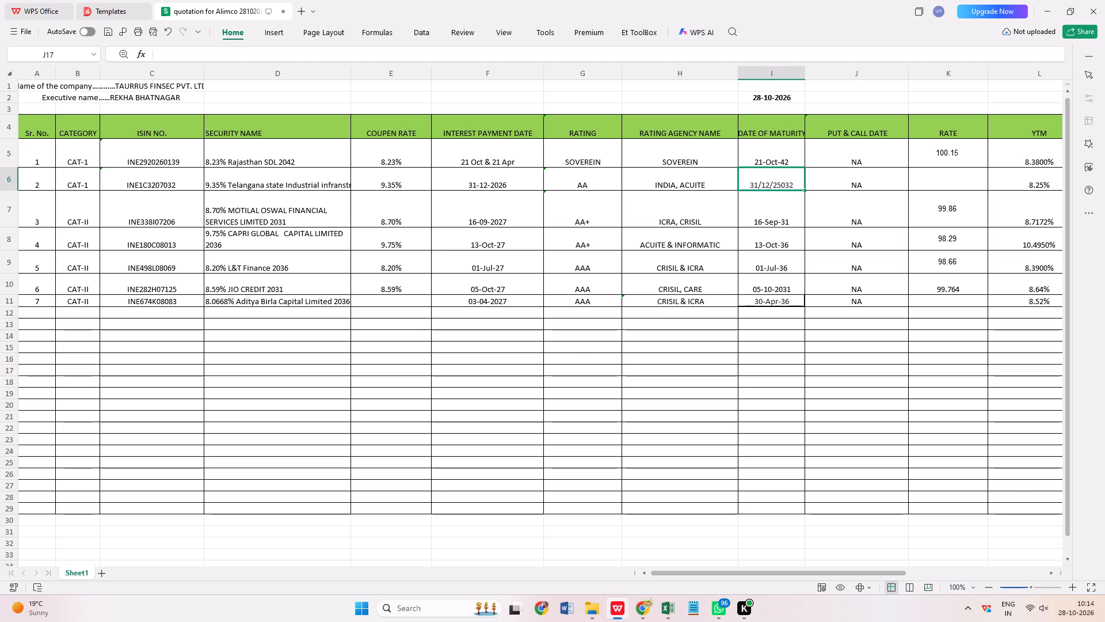
double_click(793, 184)
left_click(204, 55)
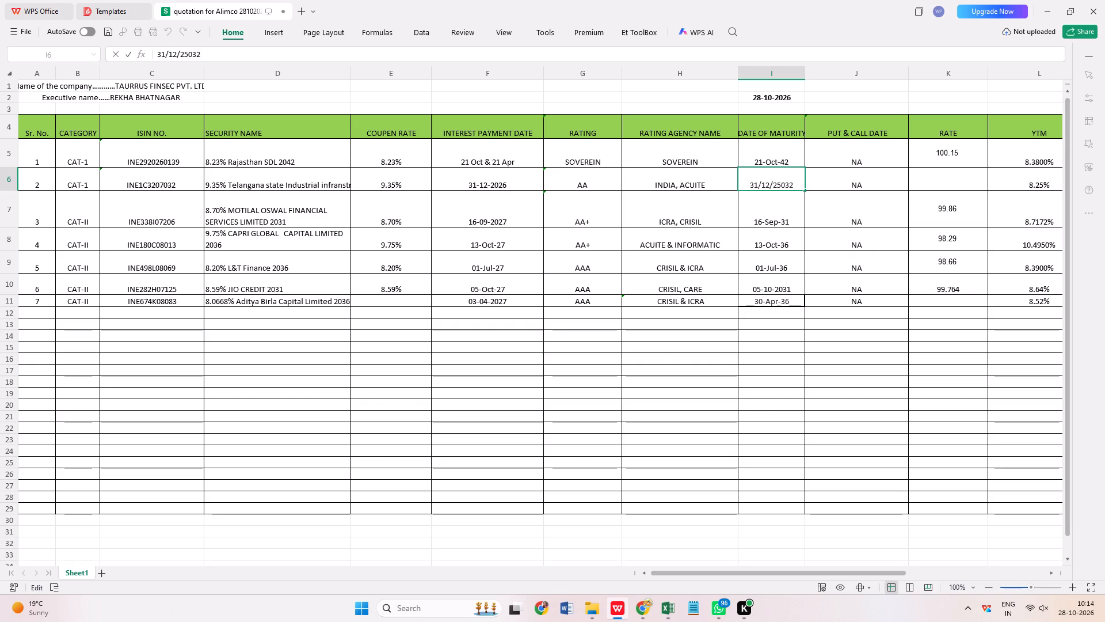
key("BackSpace")
key("BackSpace")
key("BackSpace")
key("BackSpace")
type("032")
key("Return")
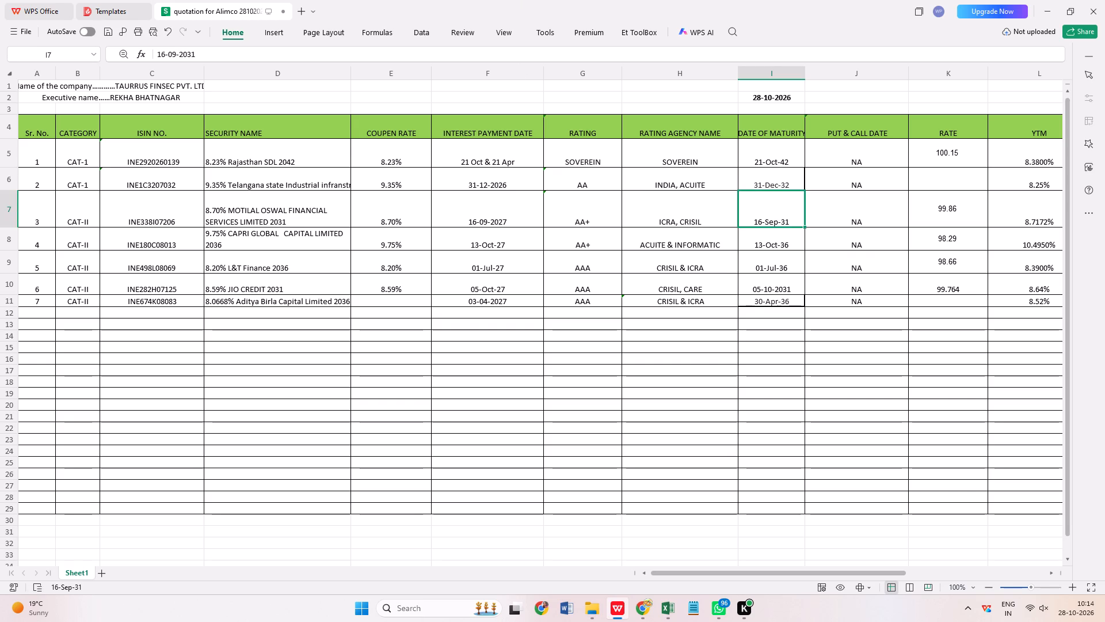
Increase the height of row 11, which holds the Aditya Birla Capital bond, to about one and a half times.
left_click_drag(13, 308, 13, 310)
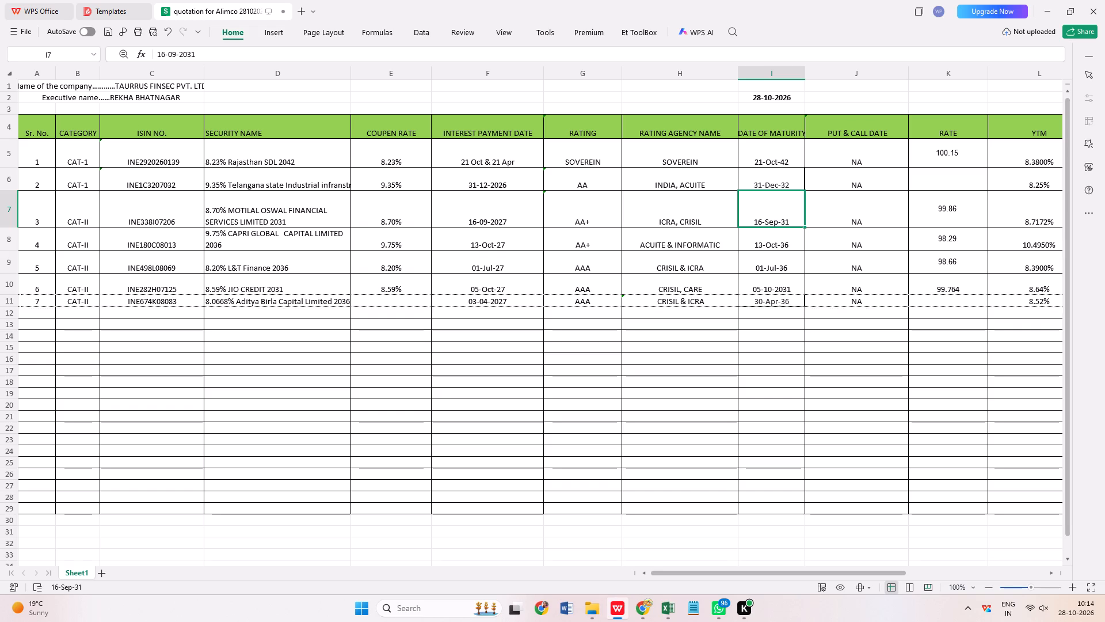
left_click_drag(13, 310, 12, 315)
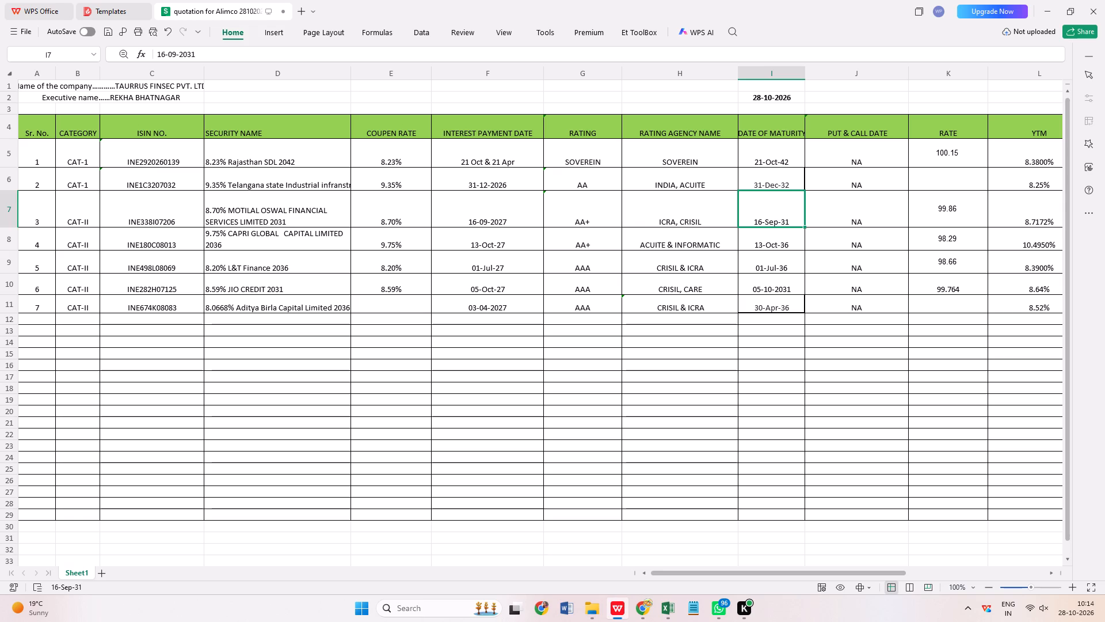
Copy the Telangana bond's ISIN text, INE1C3207032, from cell C6.
double_click(181, 188)
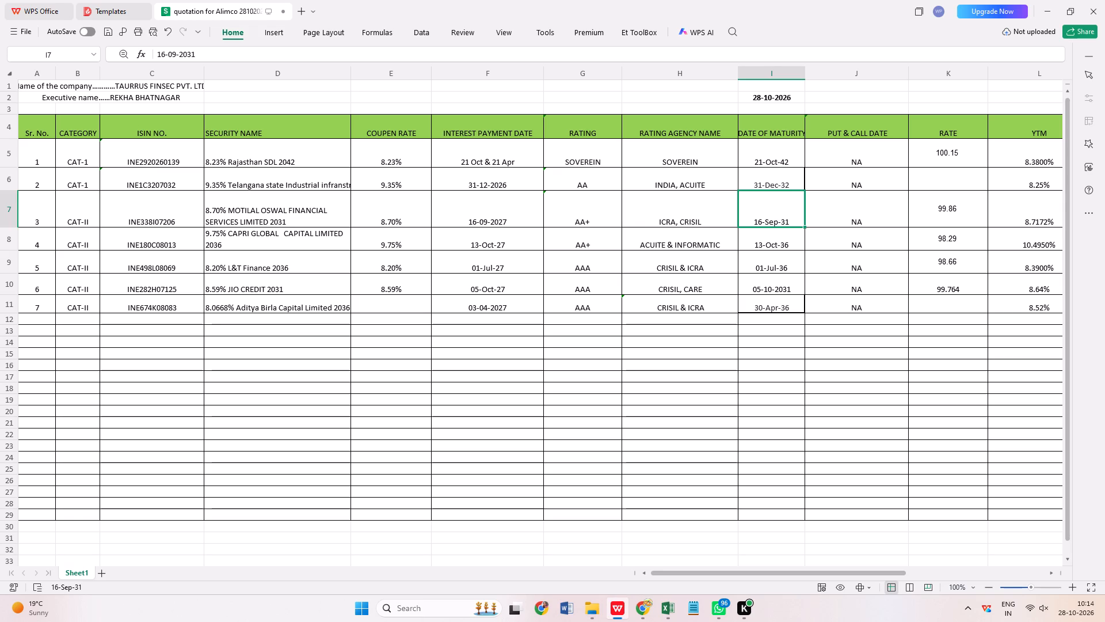
triple_click(181, 185)
left_click(181, 185)
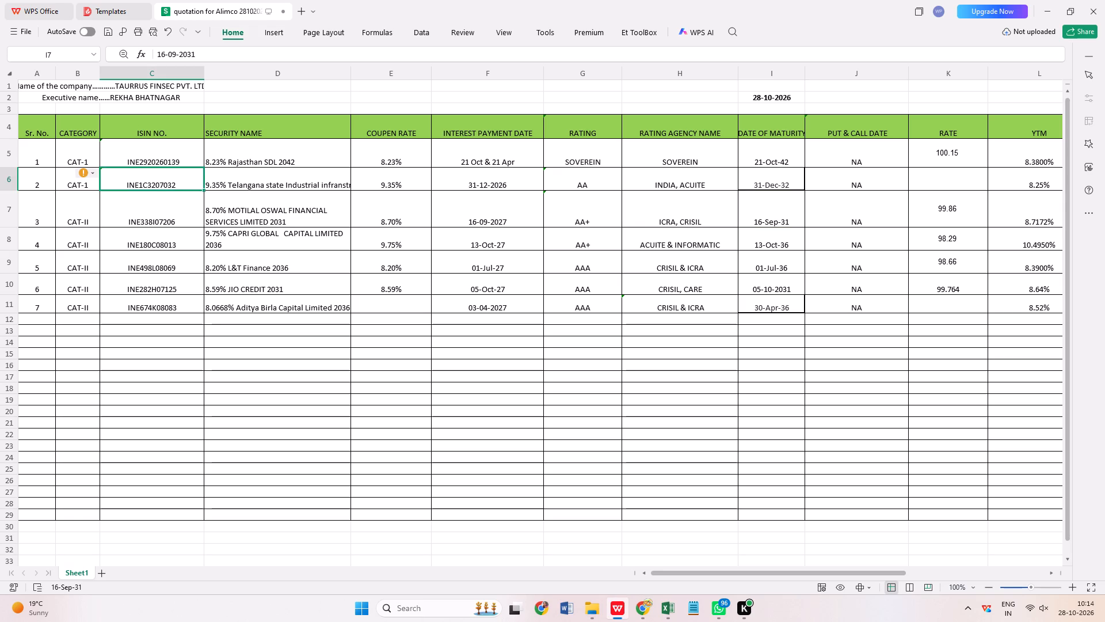
triple_click(176, 183)
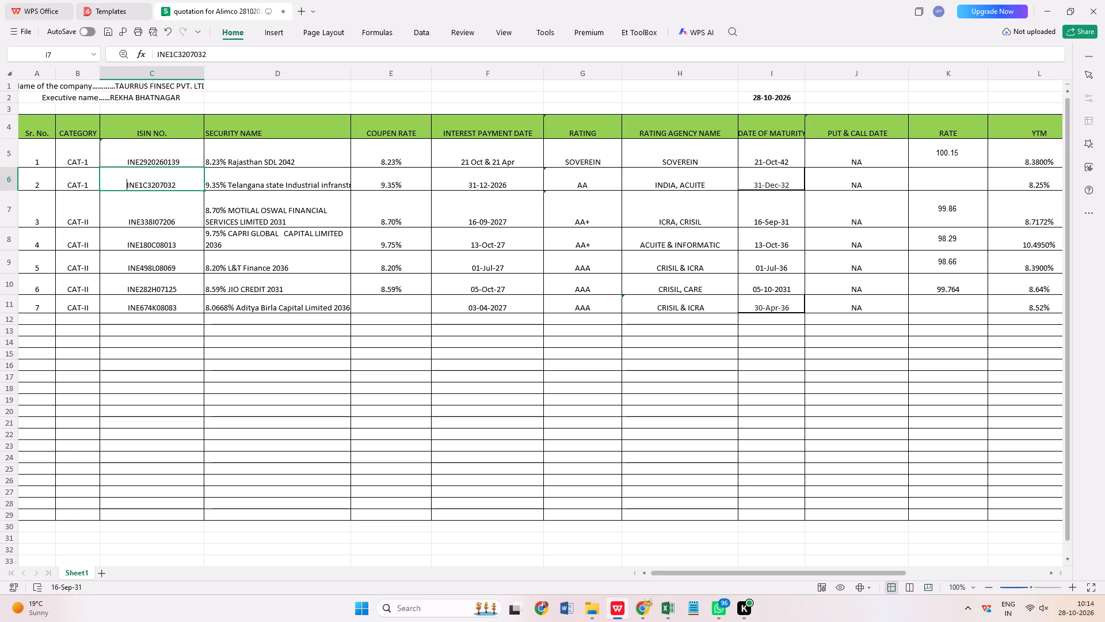
left_click(176, 183)
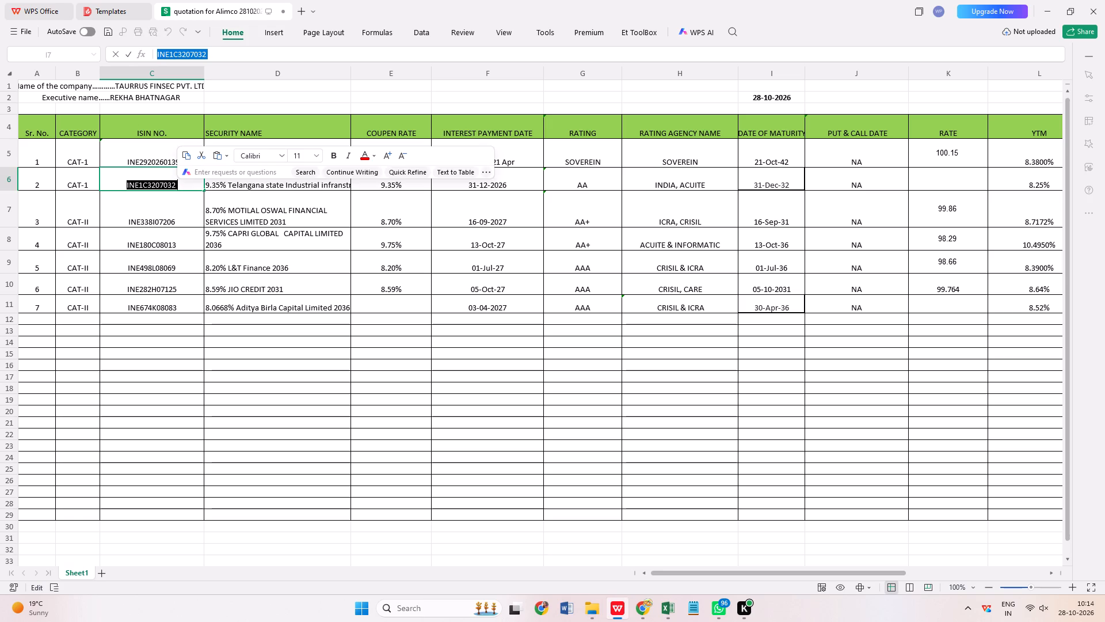
key("ctrl+c")
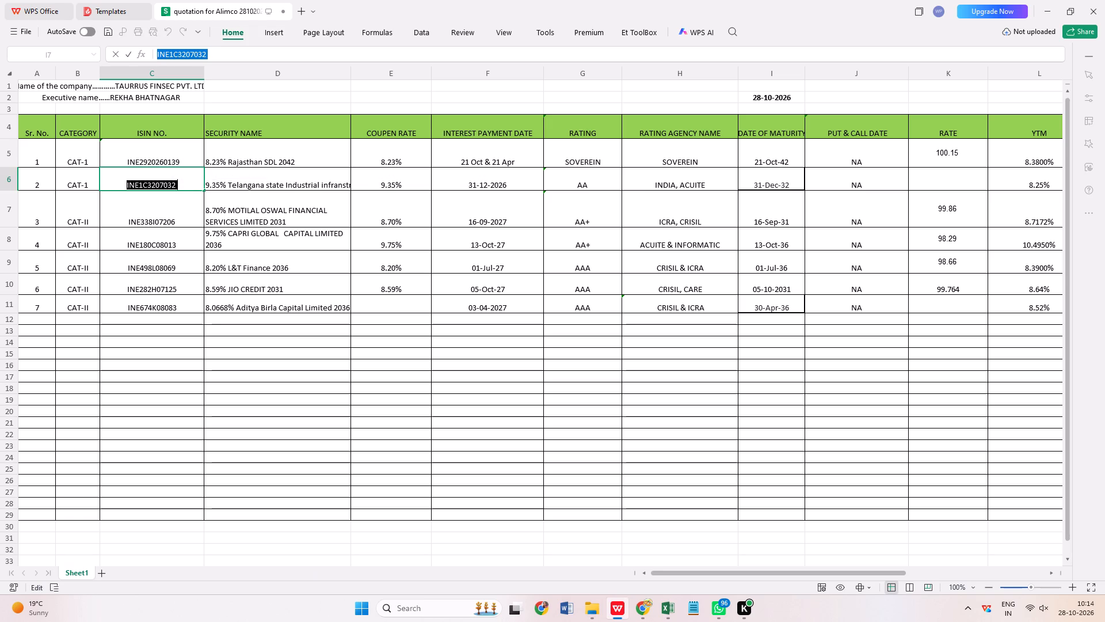
Switch to the Cashflows workbook in Excel and set the Telangana 2032 bond's given yield in G24227 to 8.24%.
left_click(671, 569)
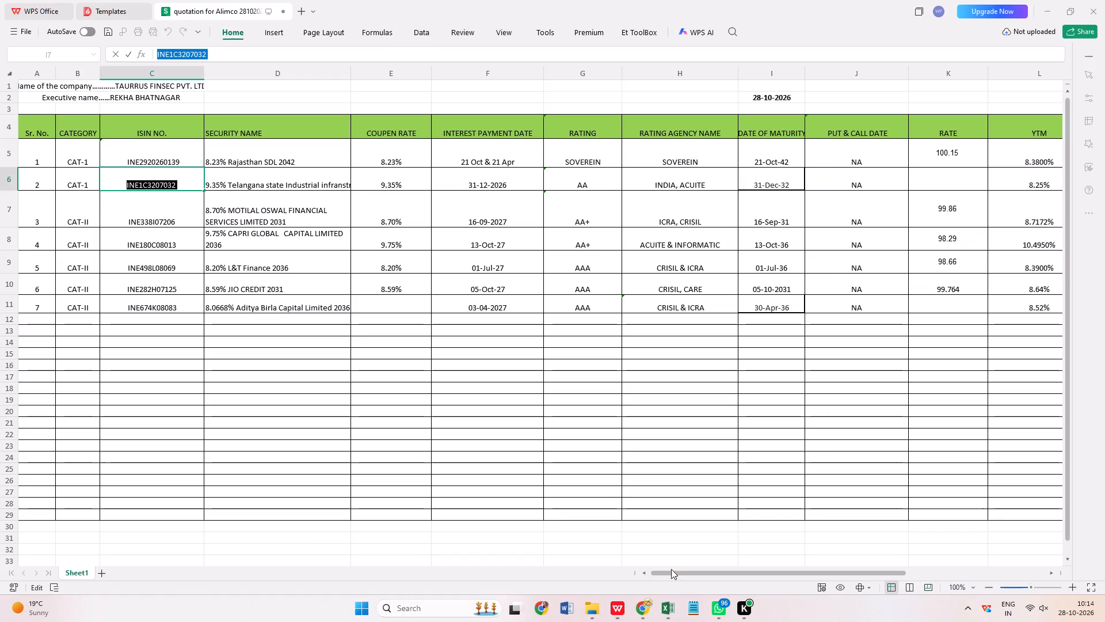
left_click(556, 368)
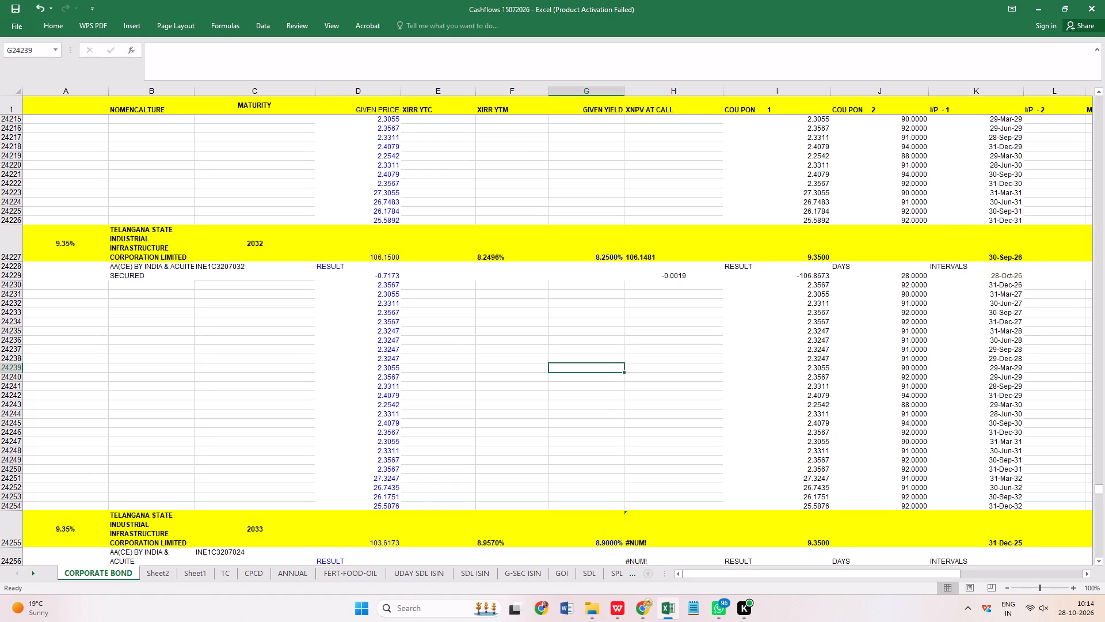
left_click(605, 256)
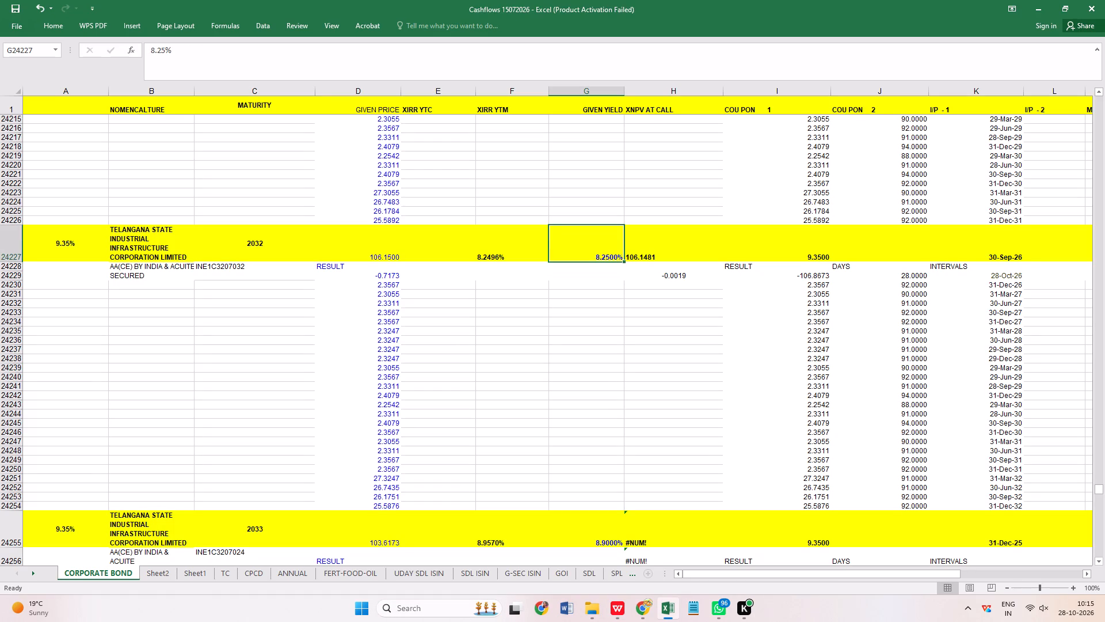
type("8.24")
key("Return")
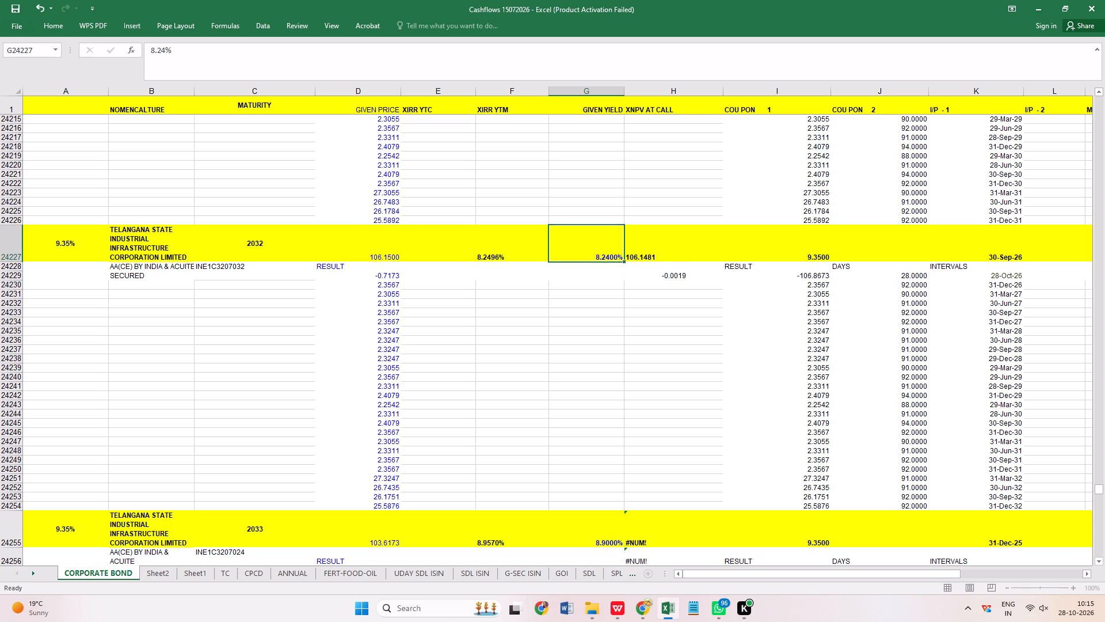
Set the Telangana 2032 bond's given price in D24227 to 106.1931.
left_click(385, 257)
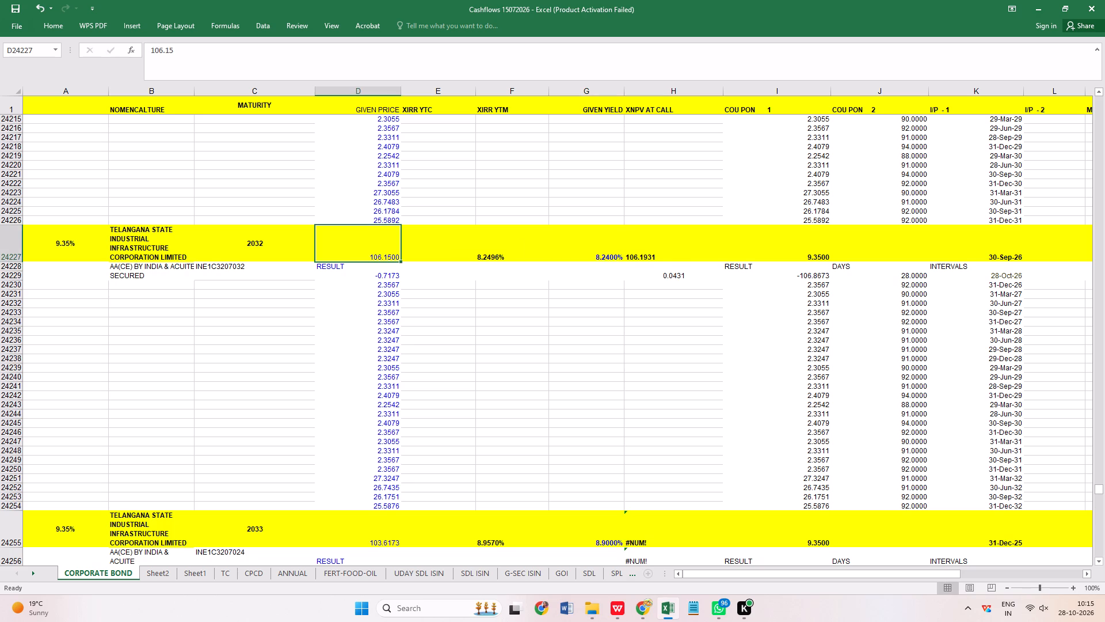
type("106.")
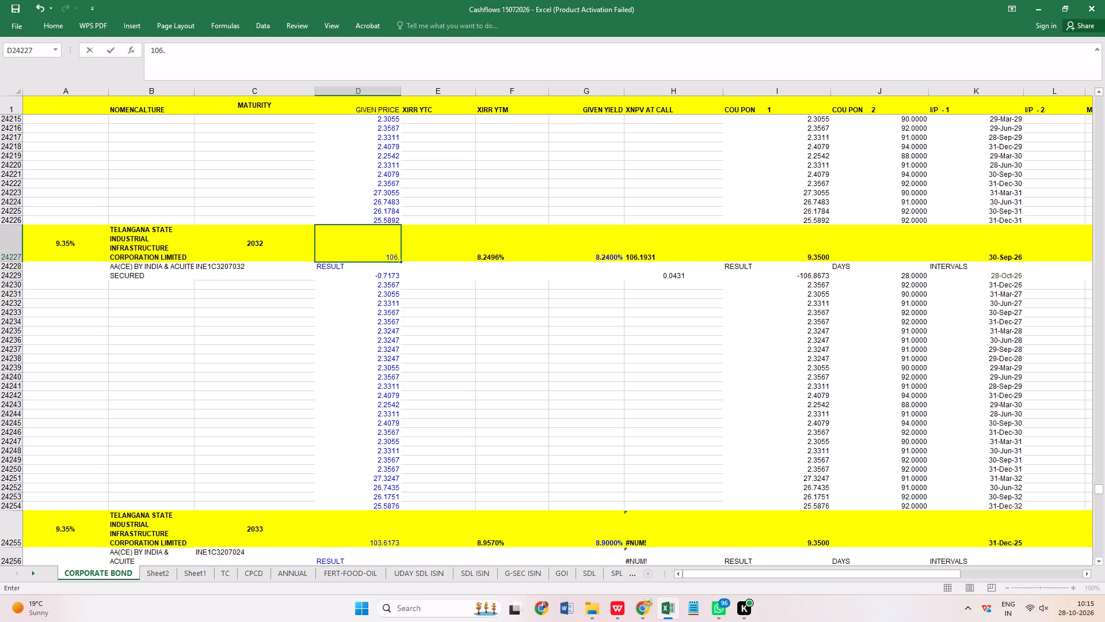
type("1931")
key("Return")
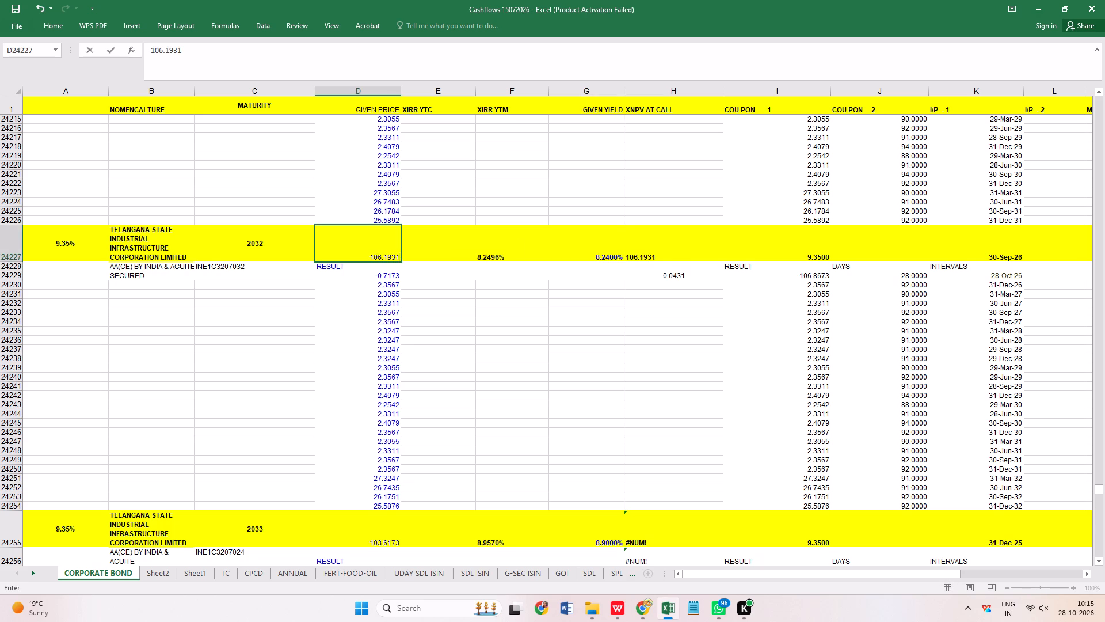
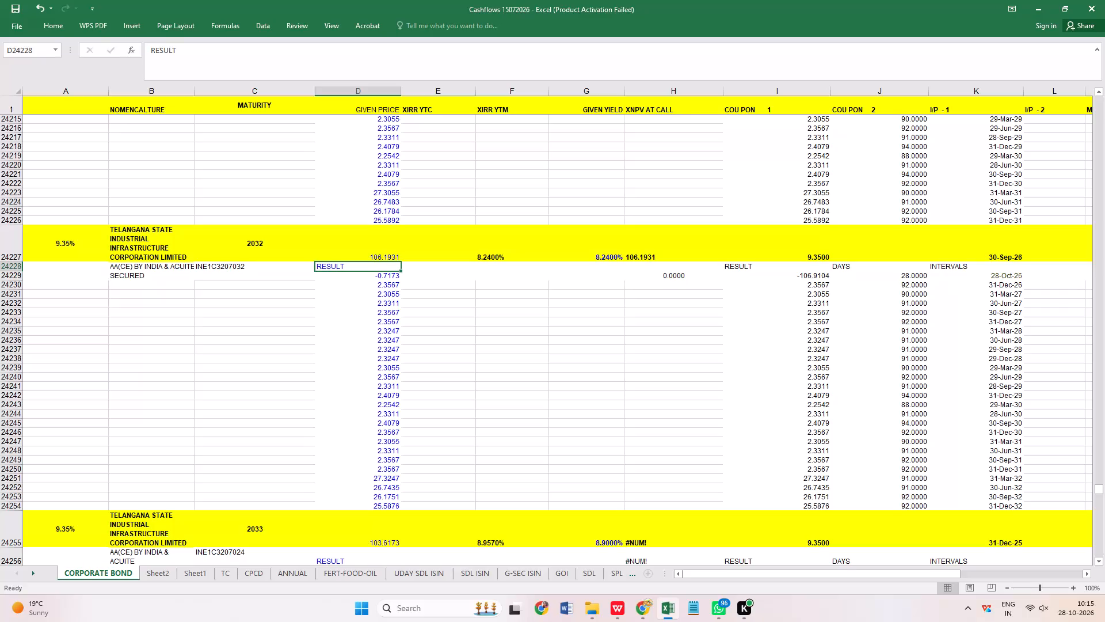
Set the Telangana 2032 bond's given yield in G24227 to 8.25%.
left_click(604, 256)
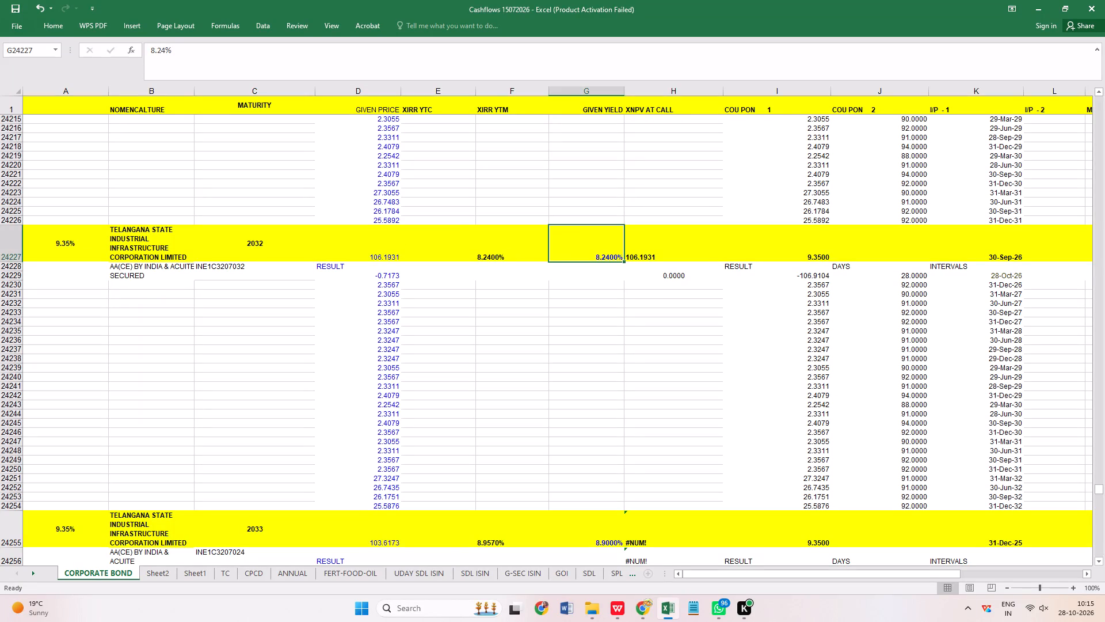
type("8.25")
key("Return")
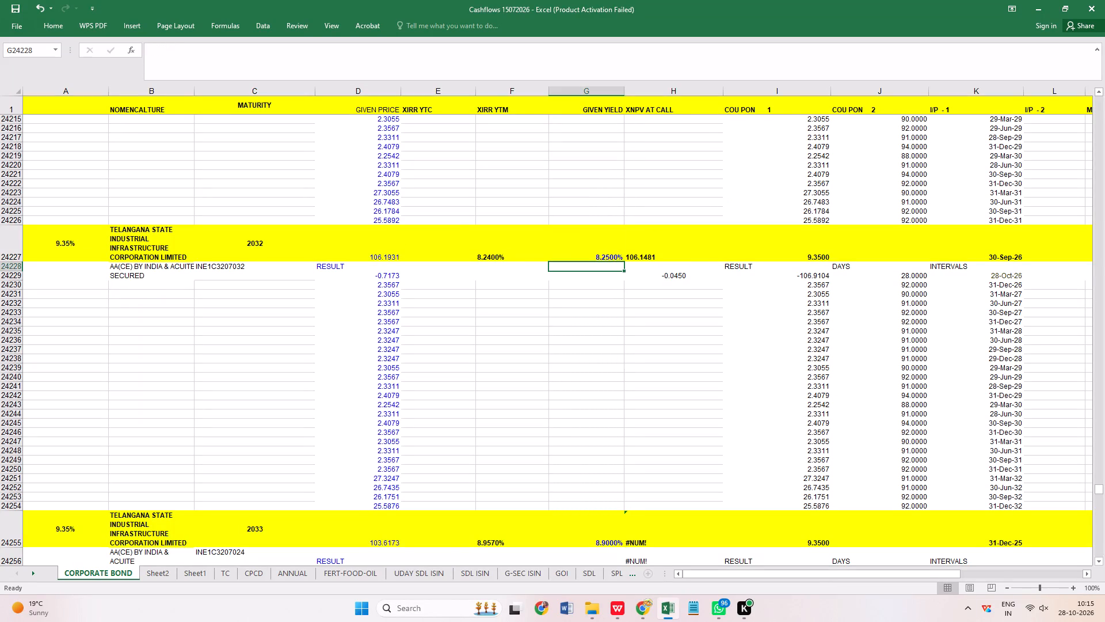
Set the Telangana 2032 bond's given price in D24227 to 106.15.
left_click(372, 256)
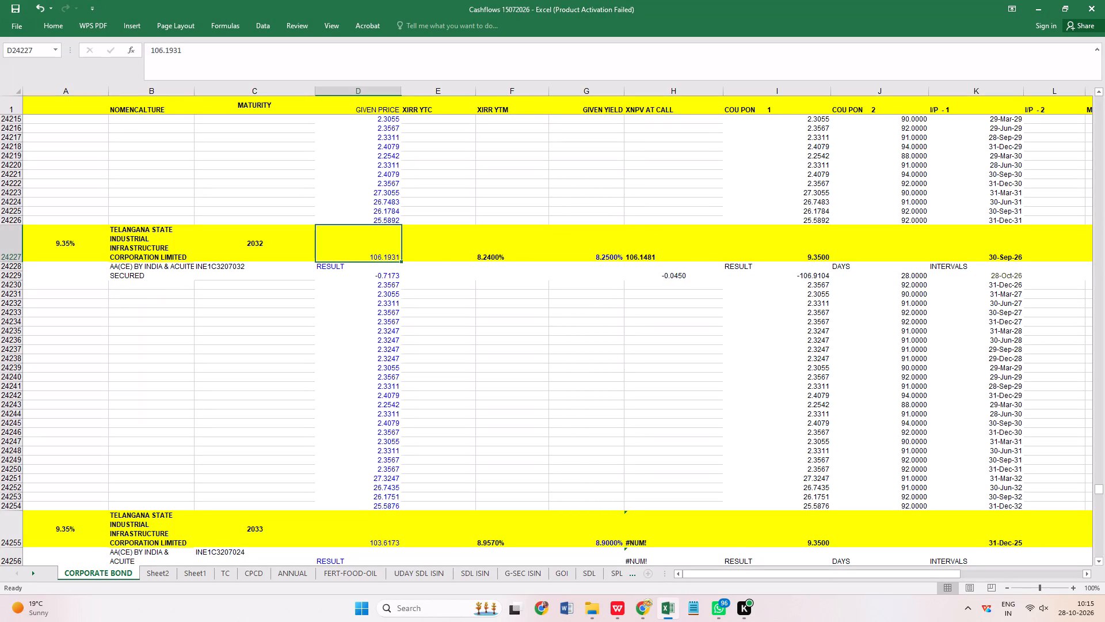
key("1")
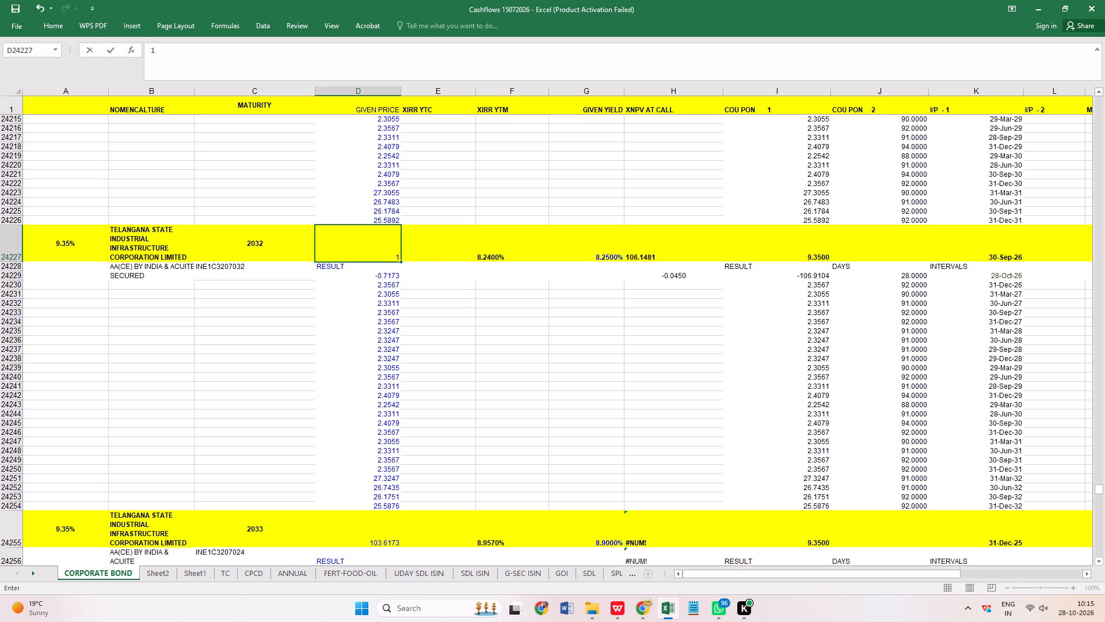
type("06")
key("1")
key("5")
key("Return")
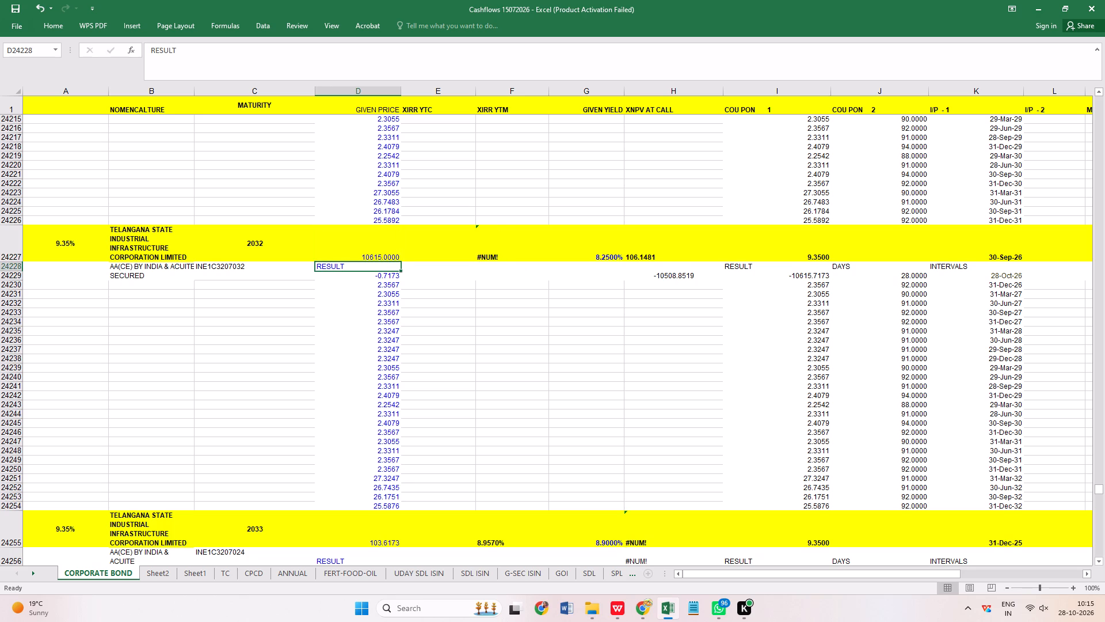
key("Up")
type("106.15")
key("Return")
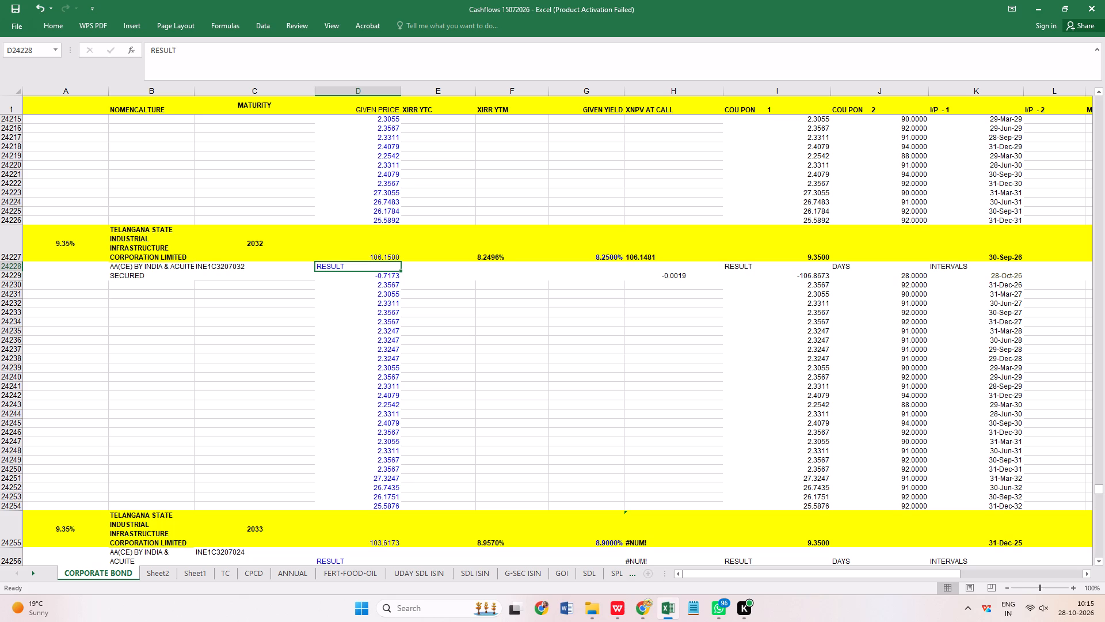
Copy the Telangana 2032 bond's ISIN, INE1C3207032, from cell C24228.
left_click(225, 267)
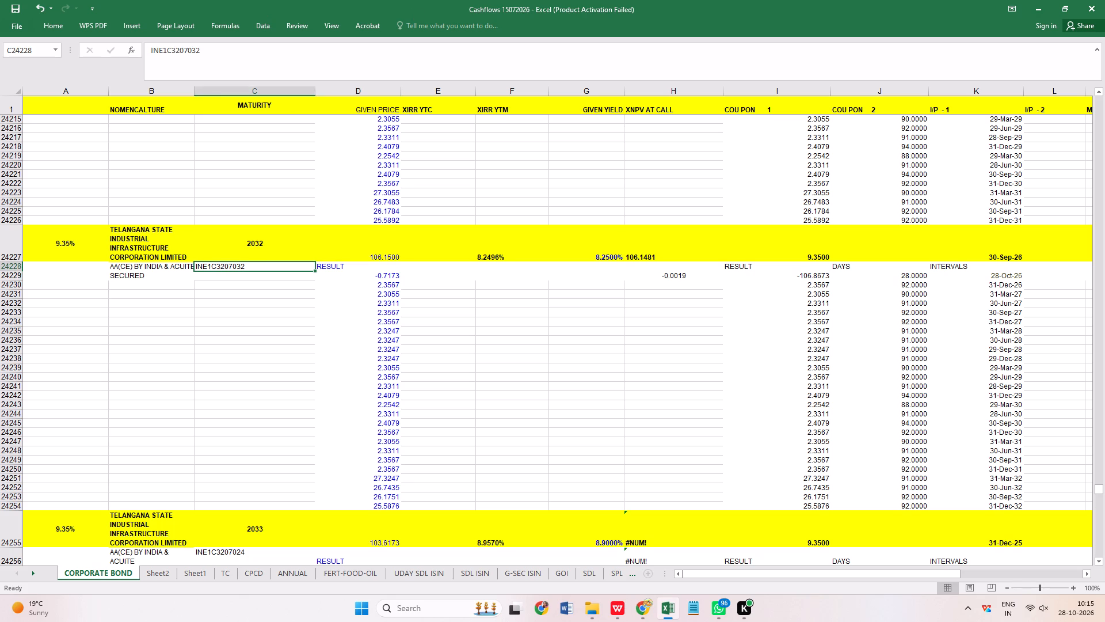
double_click(205, 50)
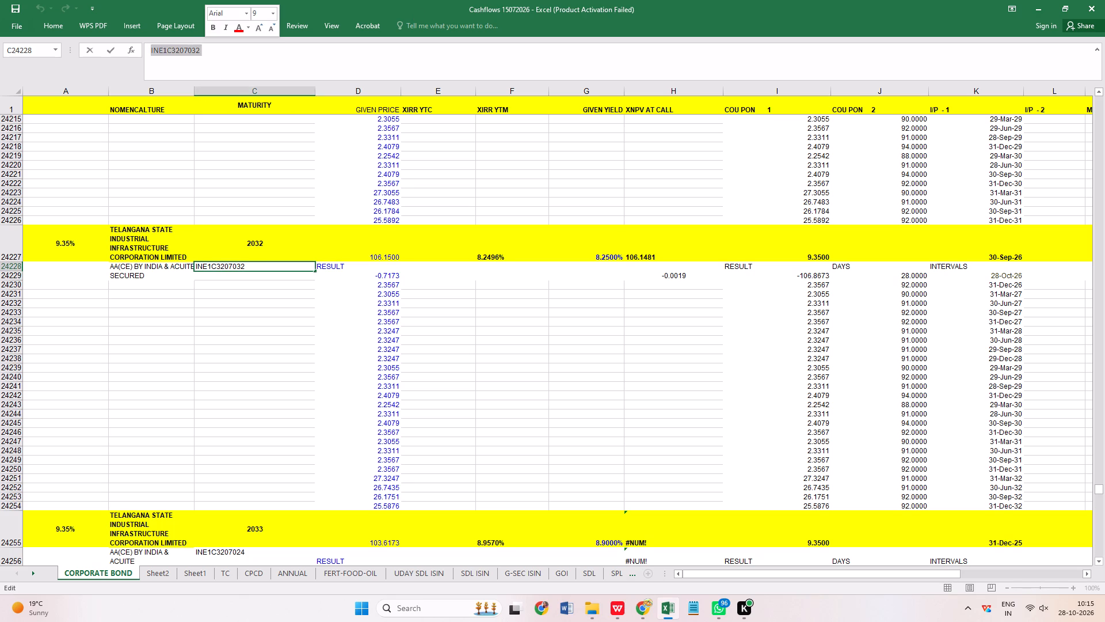
key("ctrl+c")
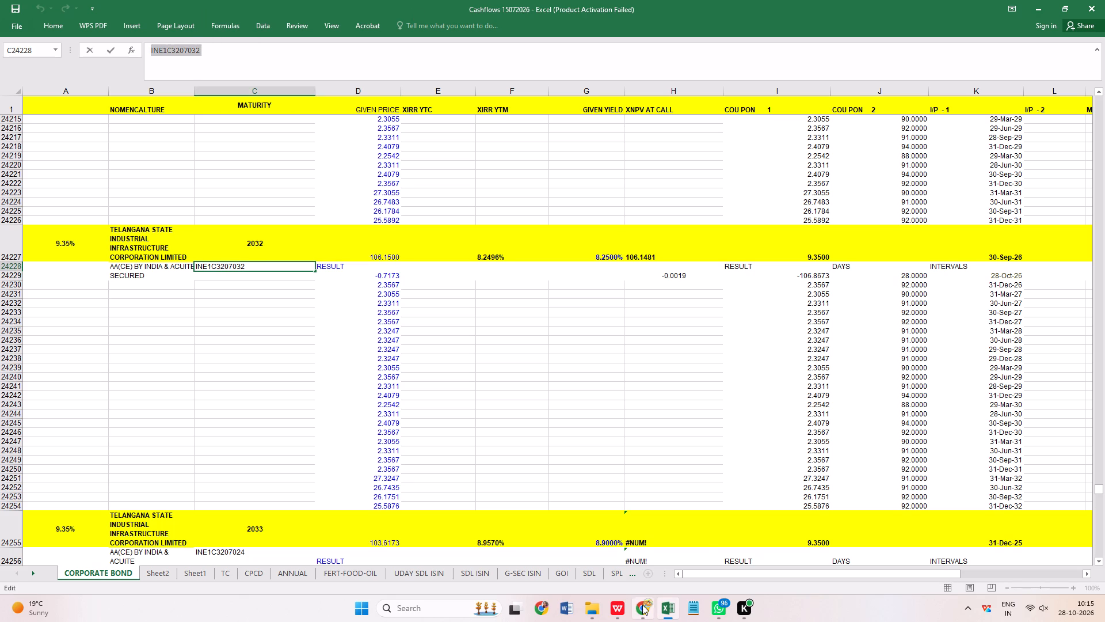
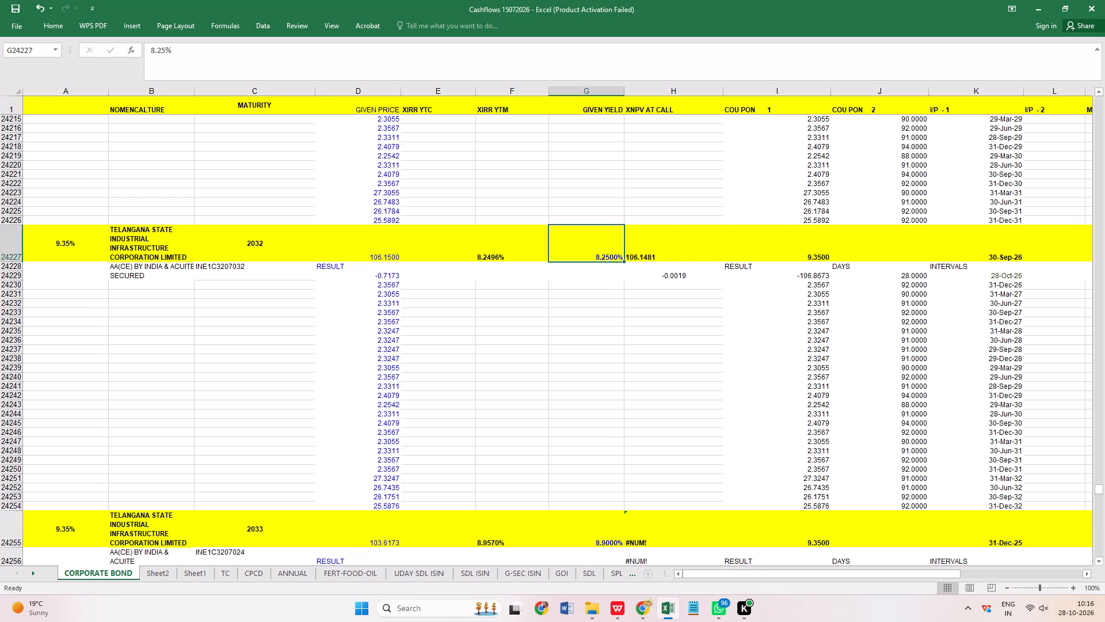
Set the Telangana 2032 bond's given yield in G24227 to 8.24%.
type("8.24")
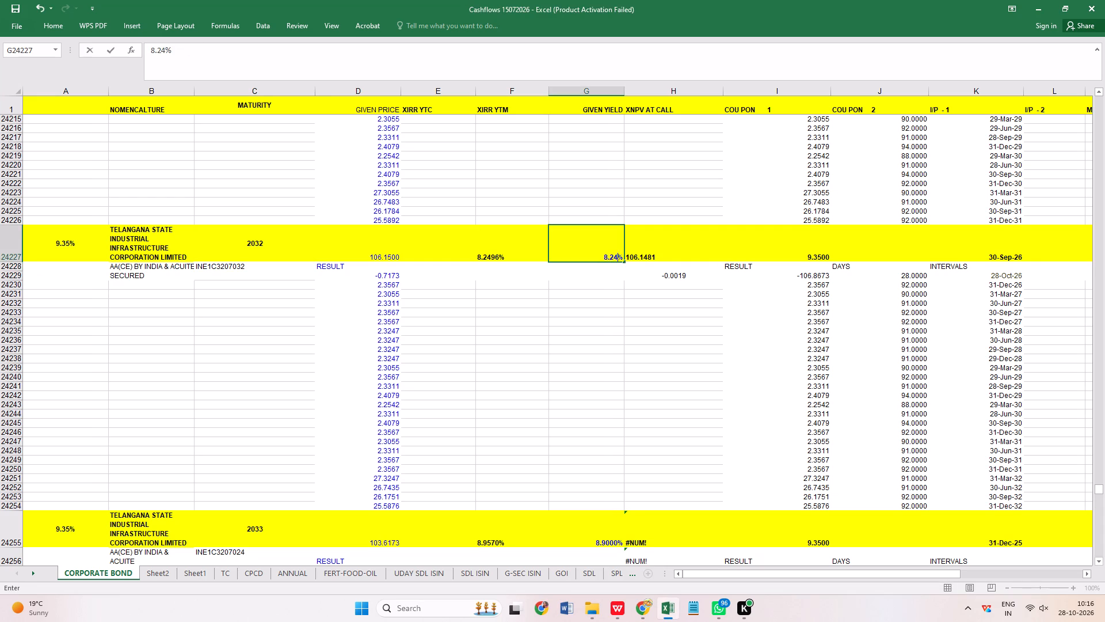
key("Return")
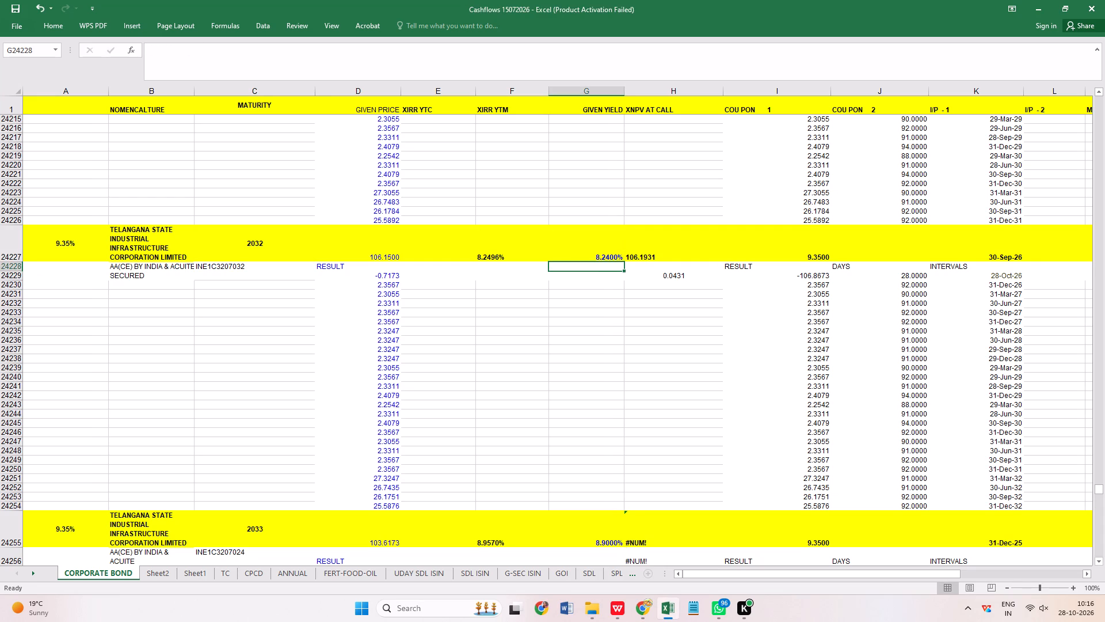
Set the Telangana 2032 bond's given price in D24227 to 106.1931.
left_click(388, 257)
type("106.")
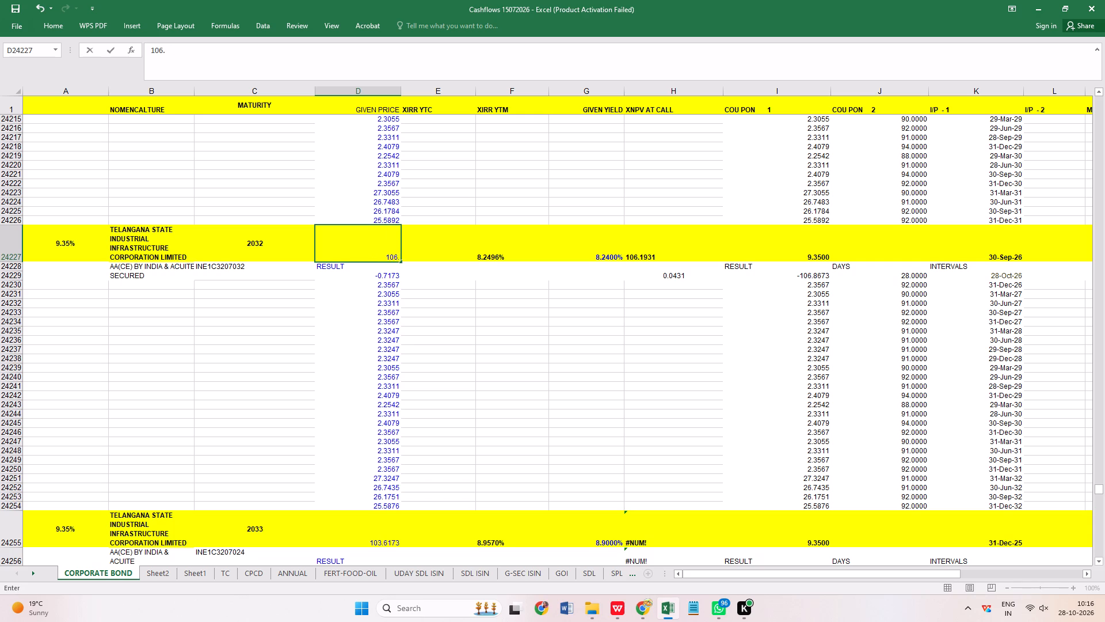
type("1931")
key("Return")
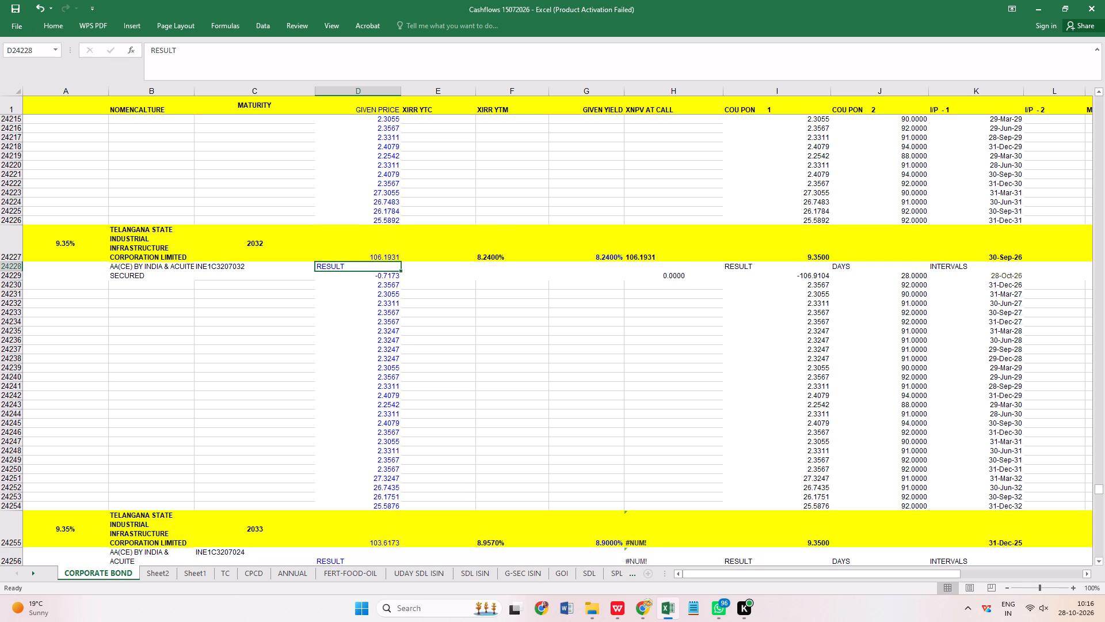
Switch back to the 28-10-2026 ALIMCO quotation spreadsheet in WPS Office.
left_click(670, 606)
left_click(668, 609)
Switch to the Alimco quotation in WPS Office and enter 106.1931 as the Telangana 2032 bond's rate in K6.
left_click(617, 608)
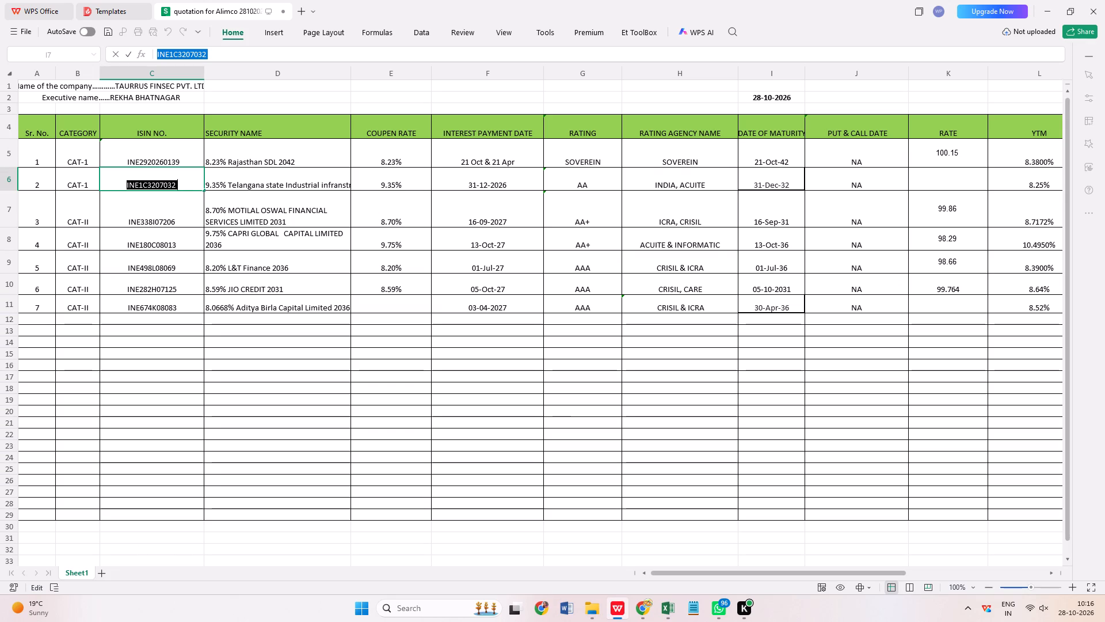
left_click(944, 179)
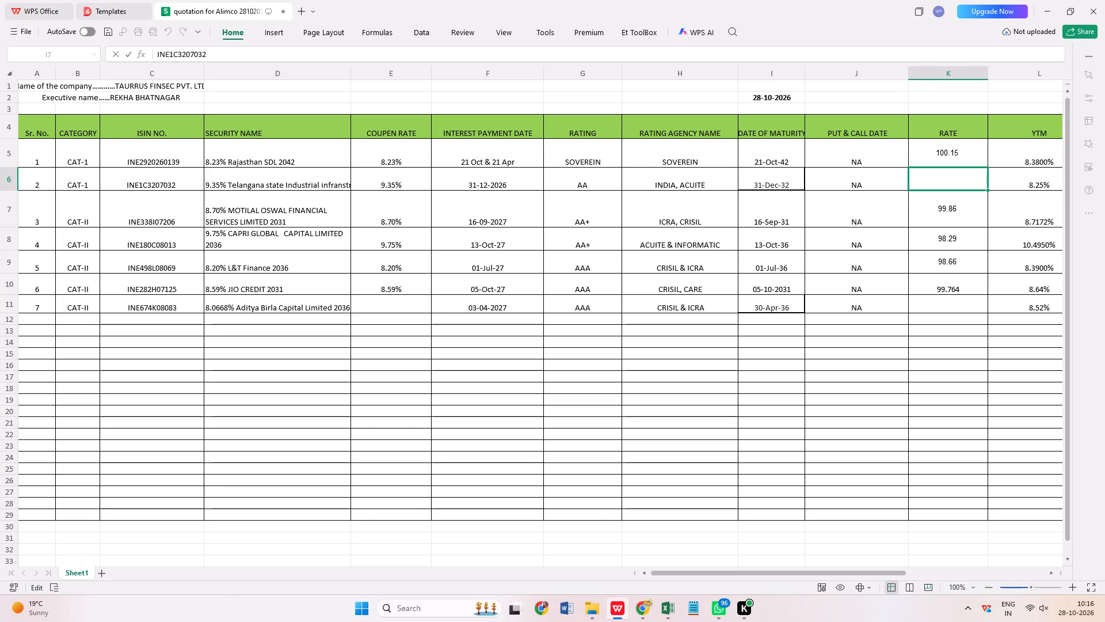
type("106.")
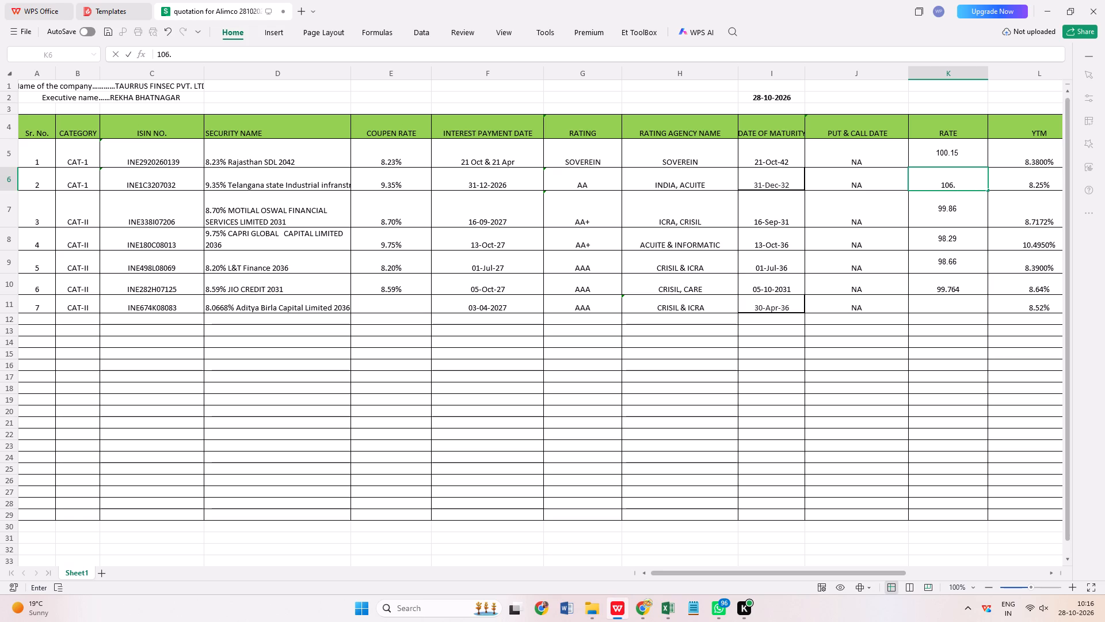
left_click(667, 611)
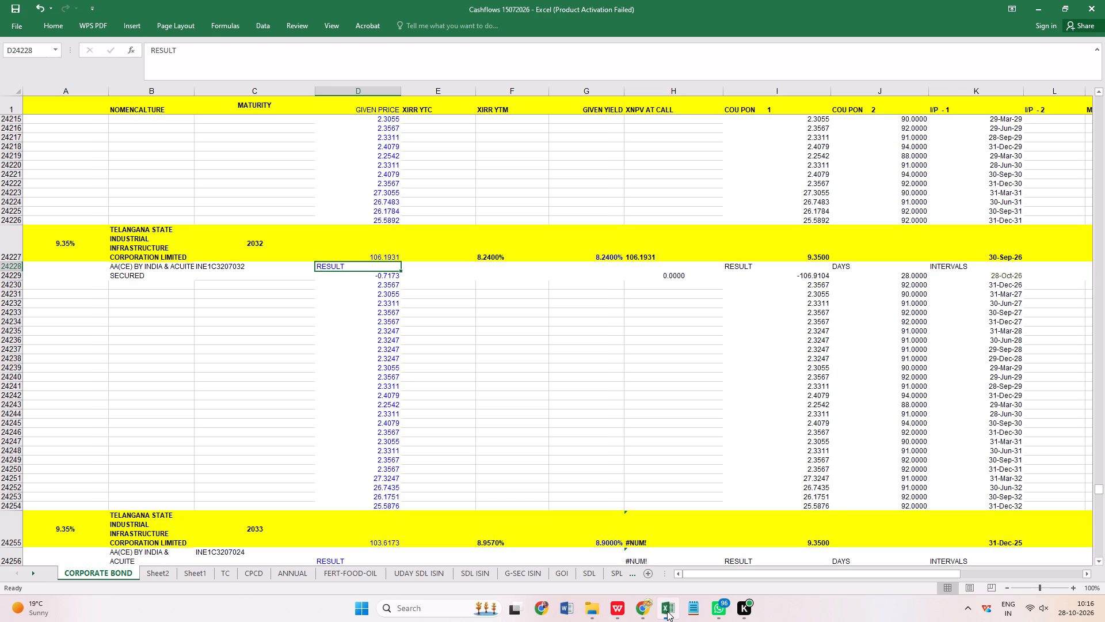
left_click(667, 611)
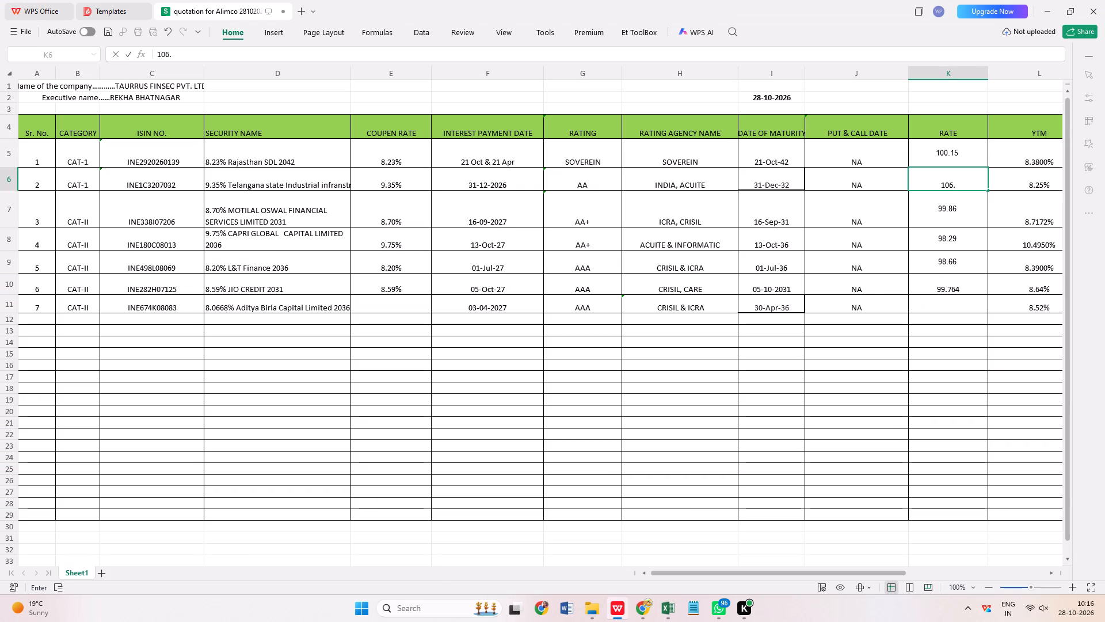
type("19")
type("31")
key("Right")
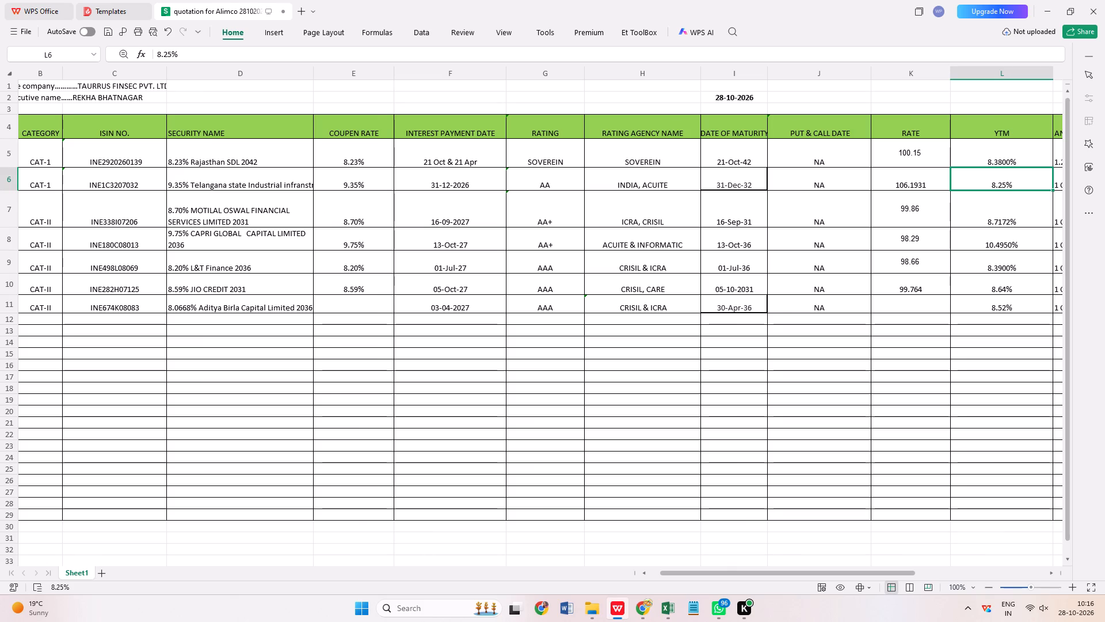
Replace the Telangana 2032 bond's rate in K6 with 10619.
left_click(917, 181)
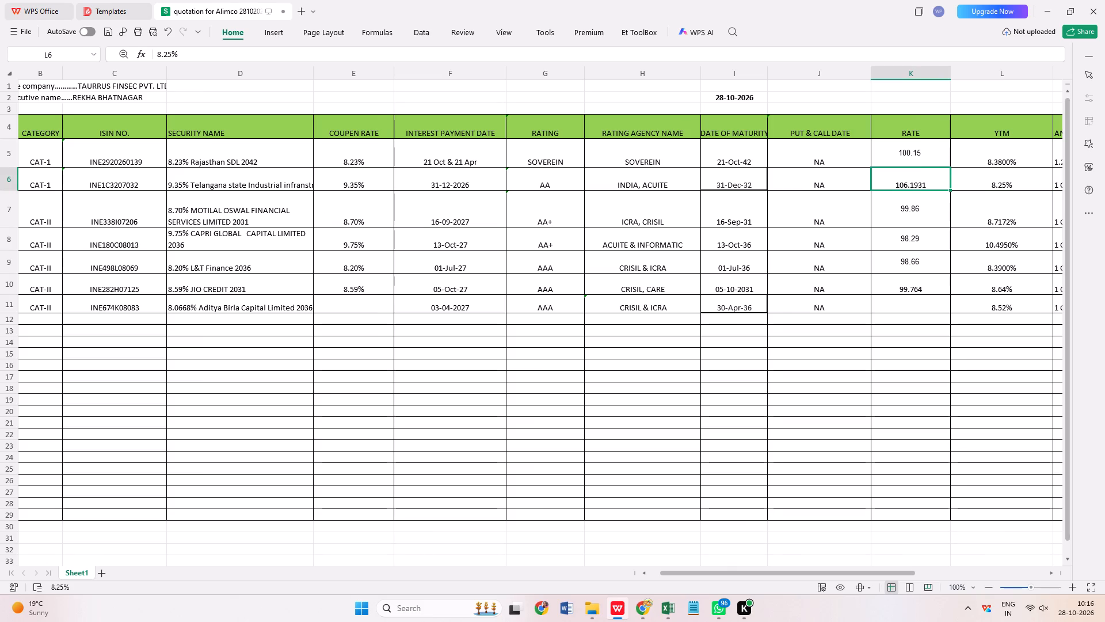
type("10619")
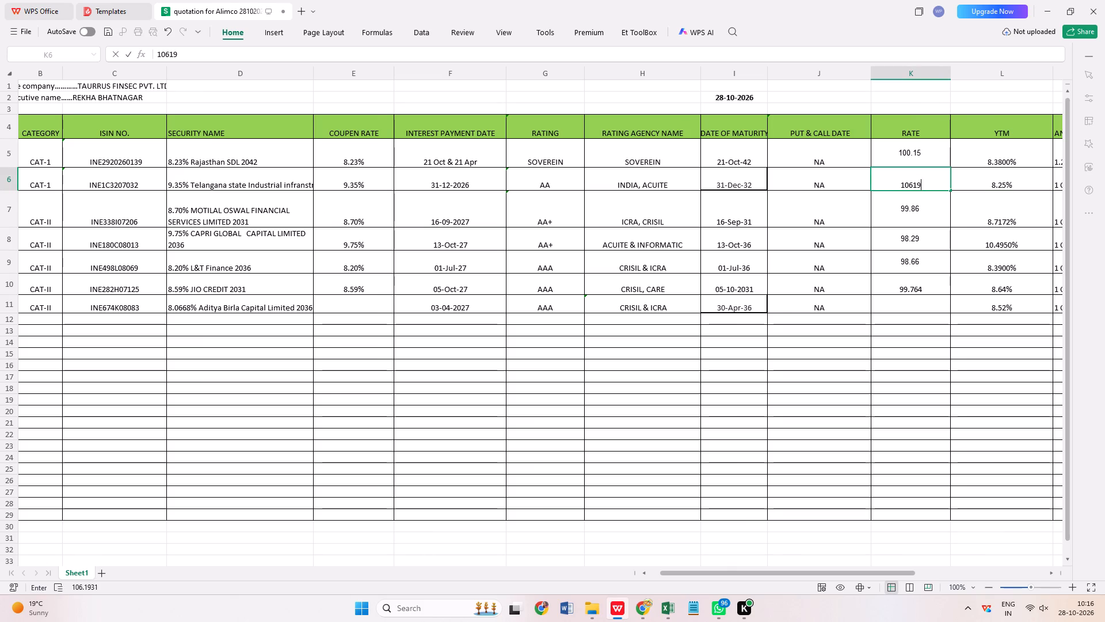
Set the Telangana 2032 bond's YTM in L6 to 8.24%.
left_click(1006, 183)
type("8.24")
key("Return")
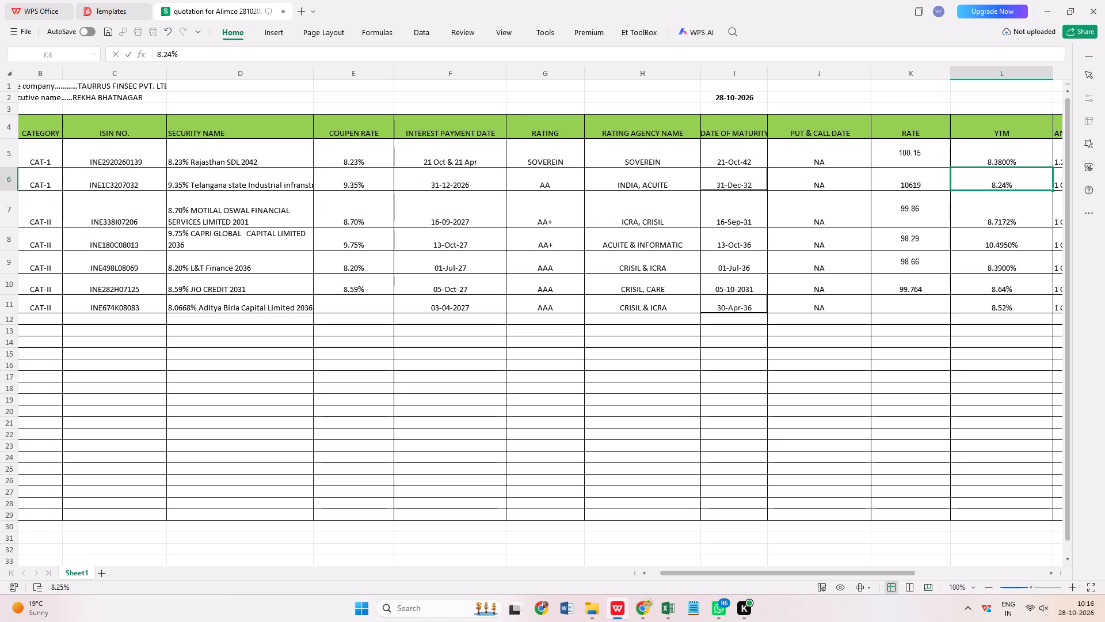
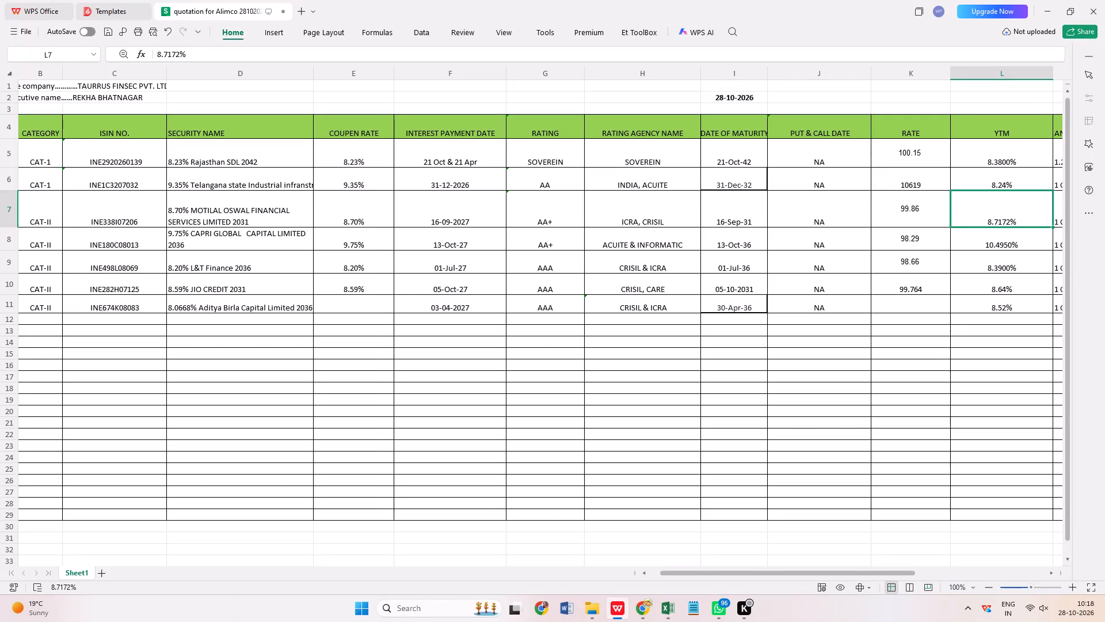
Copy the Aditya Birla Capital 2036 bond's ISIN, INE674K08083, from the quotation and search for it in the Excel Cashflows workbook.
triple_click(141, 308)
triple_click(140, 306)
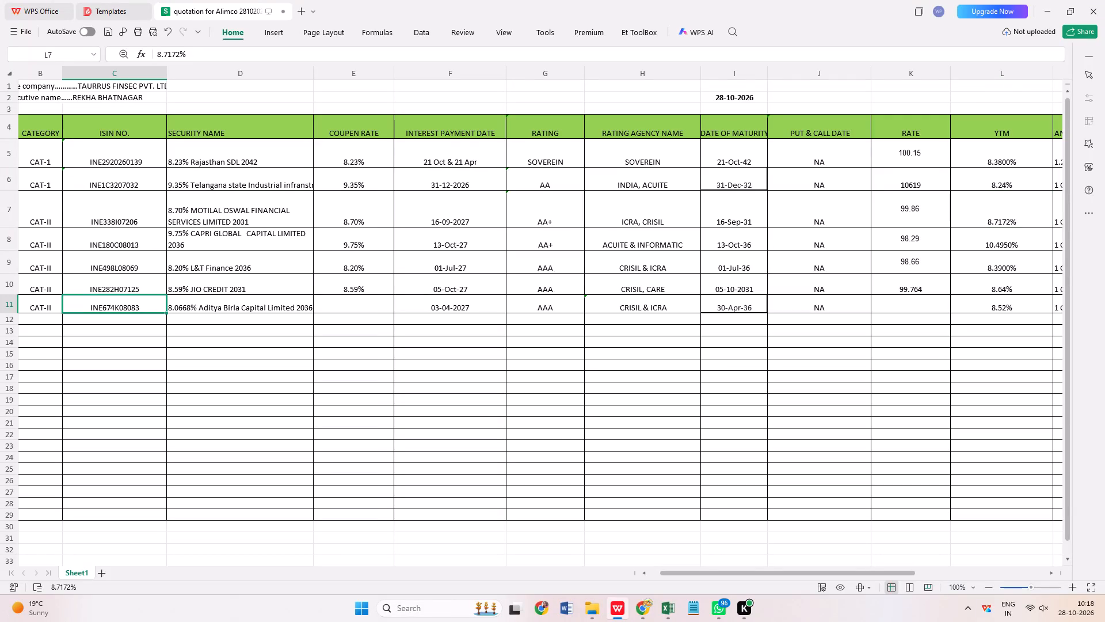
double_click(140, 307)
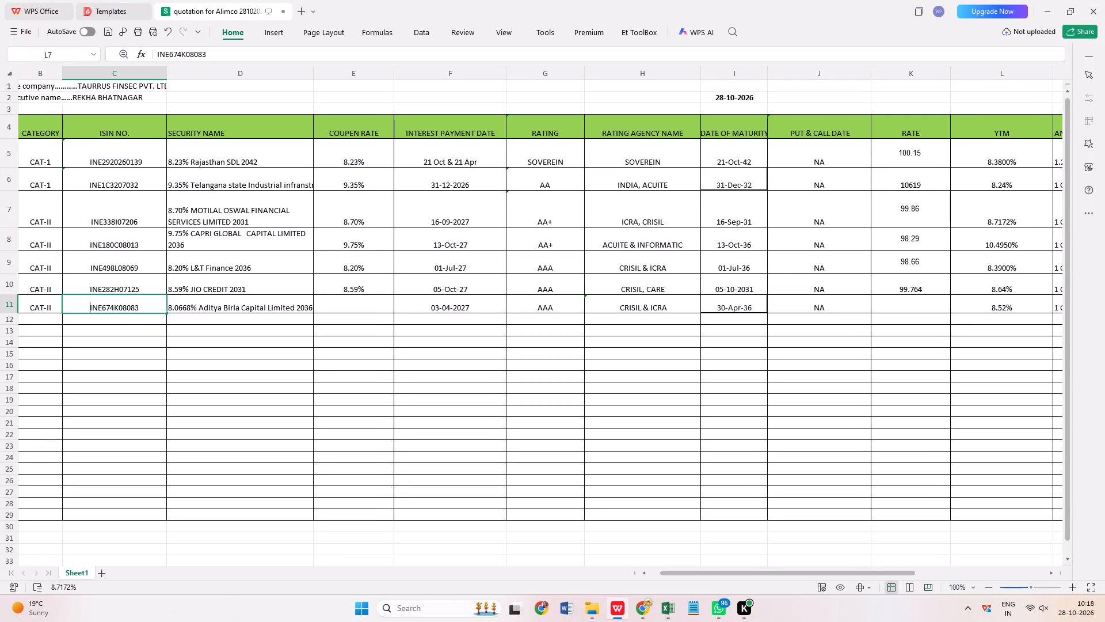
key("ctrl+c")
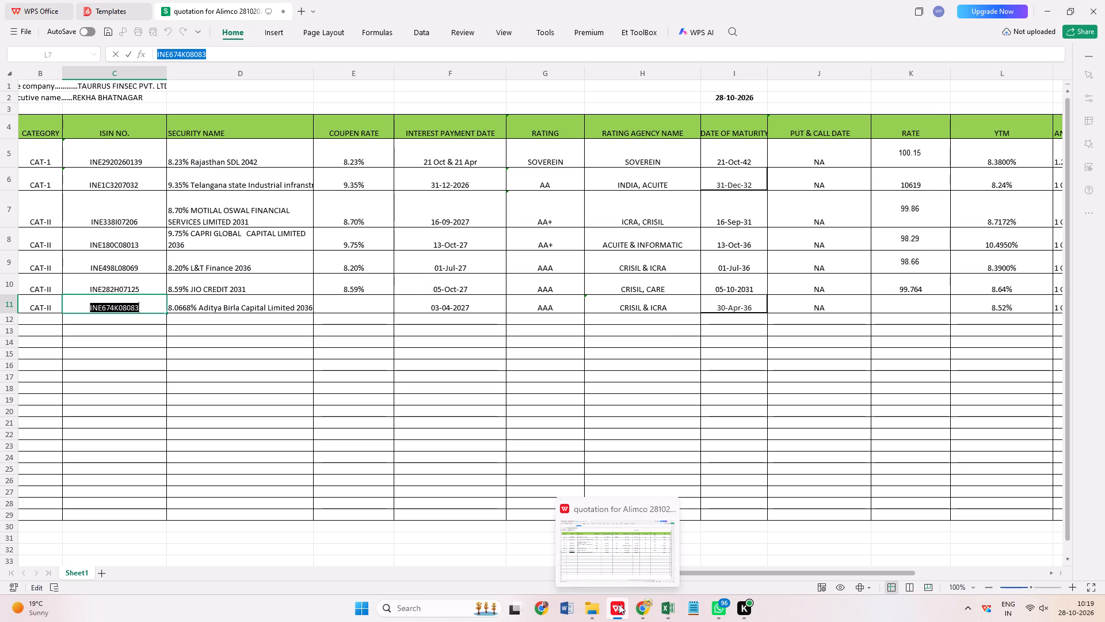
left_click(668, 608)
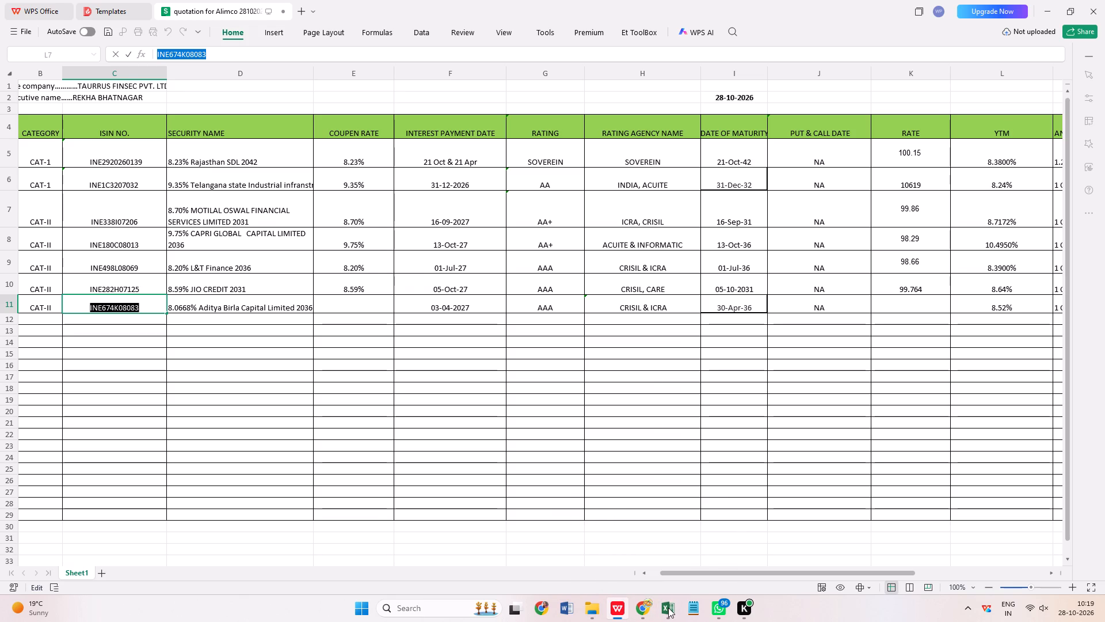
left_click(426, 387)
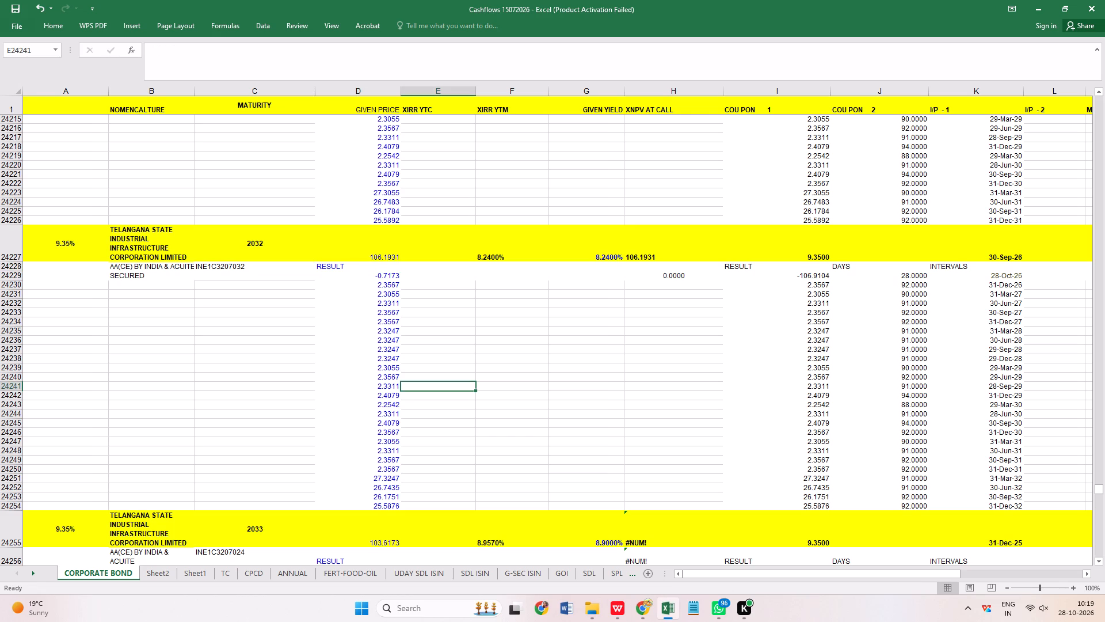
key("ctrl+s")
key("BackSpace")
key("ctrl+f")
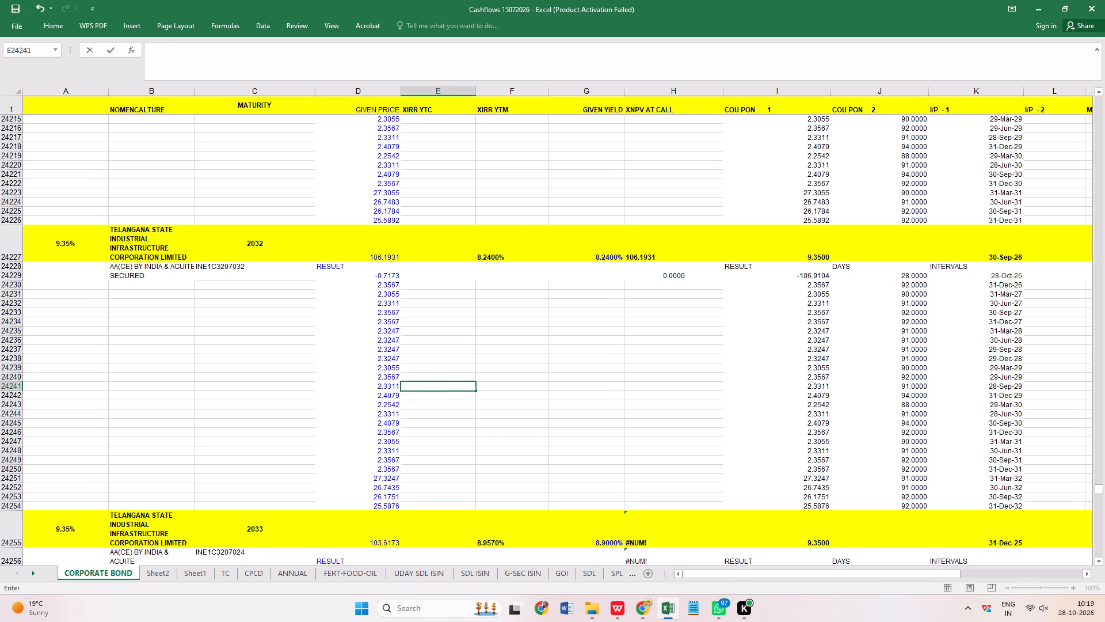
left_click_drag(358, 161, 258, 168)
left_click_drag(354, 162, 261, 158)
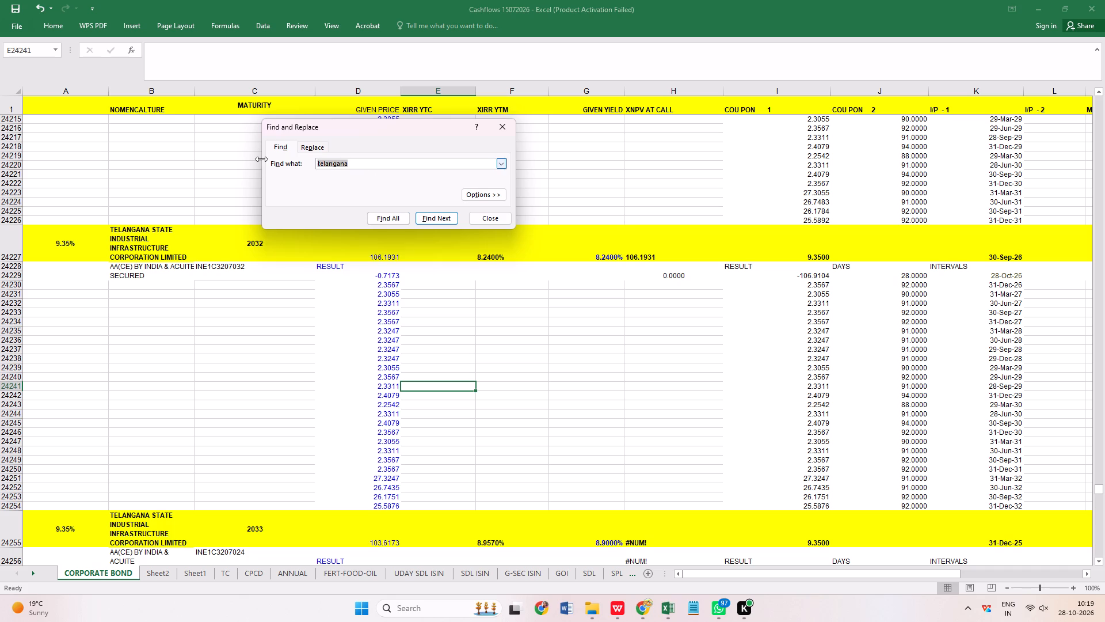
key("ctrl+v")
key("Return")
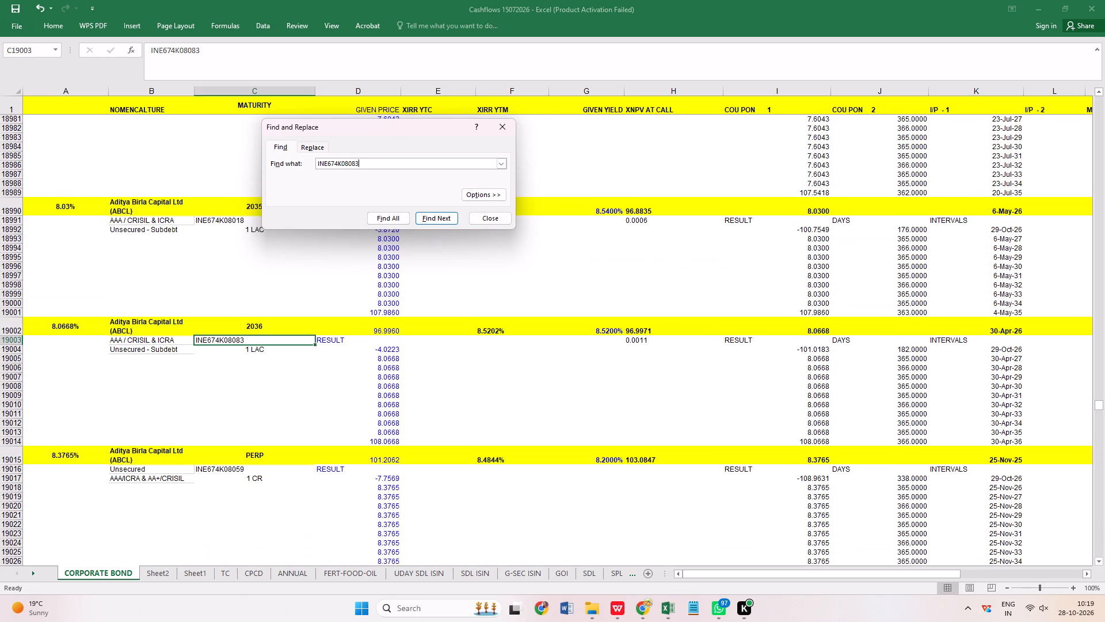
Reprice the 8.0668% Aditya Birla Capital 2036 bond with a given yield of 8.51% in G19002 and a given price of 97.06 in D19002.
left_click(606, 331)
left_click(504, 124)
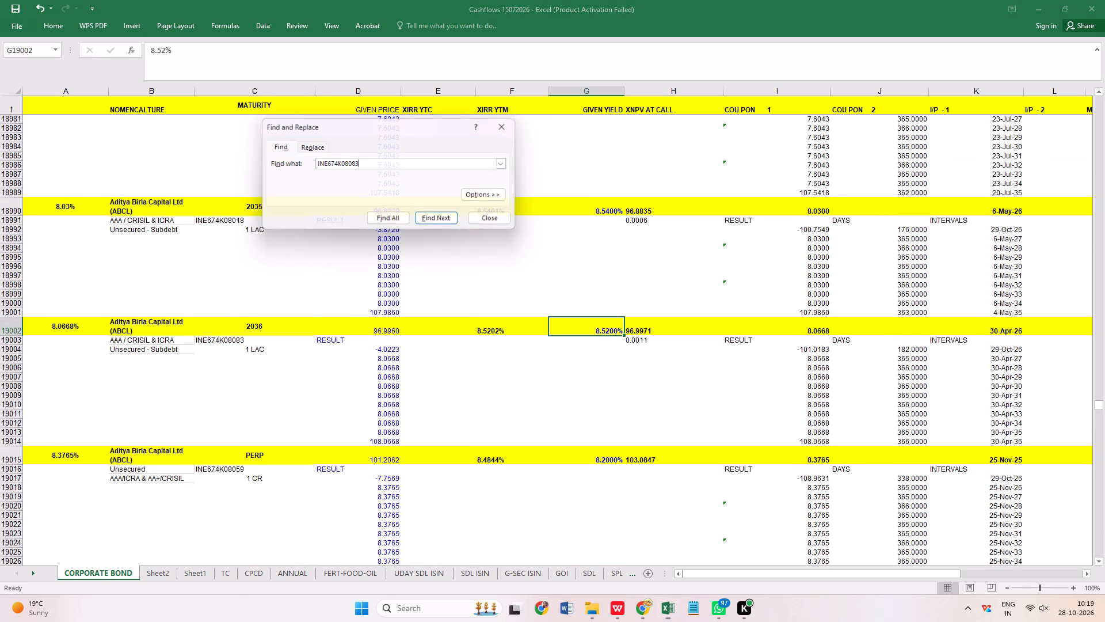
type("8.51")
key("Return")
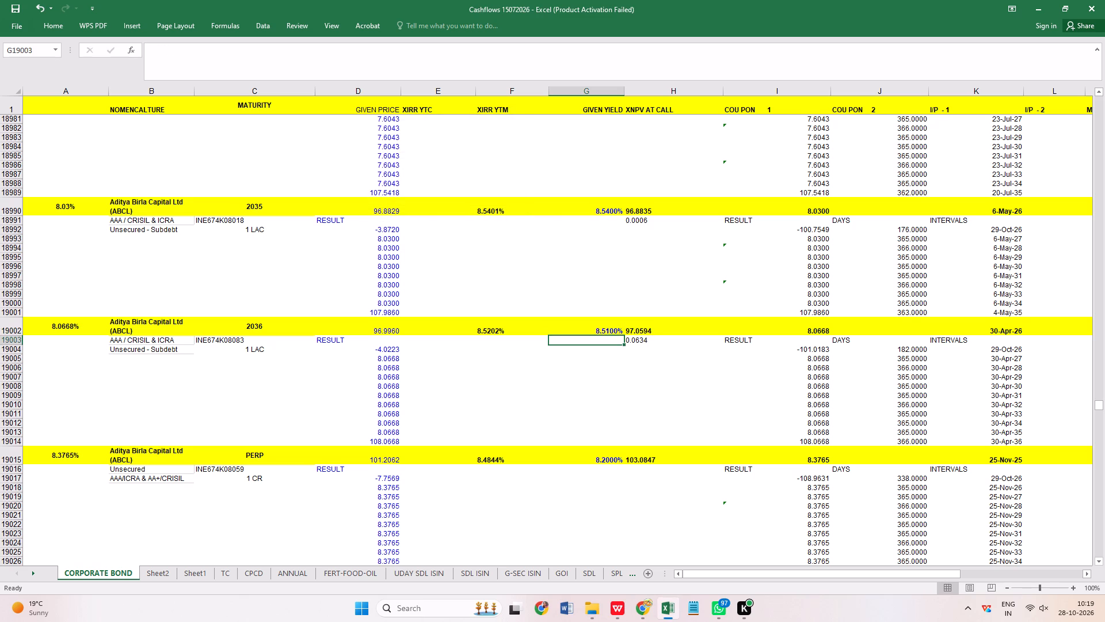
left_click(381, 331)
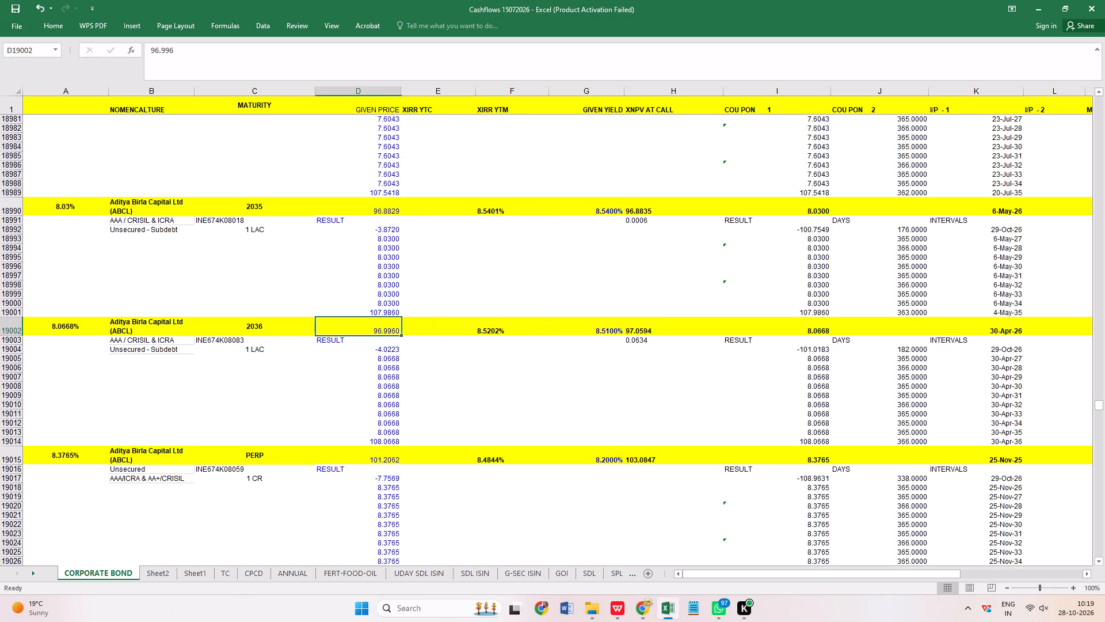
key("9")
type("7.")
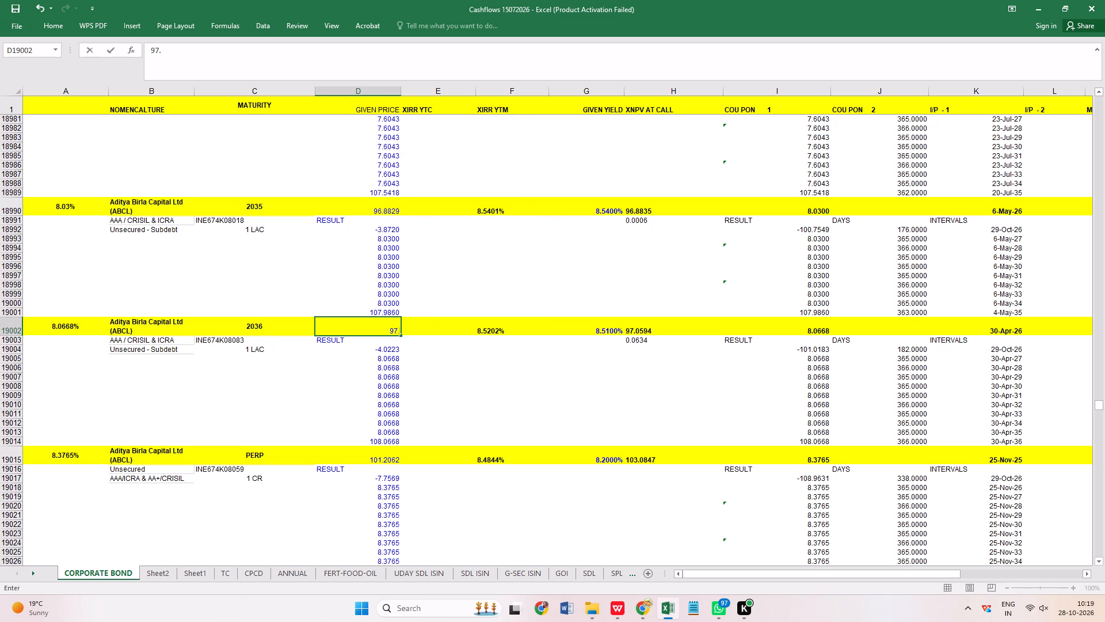
key("0")
key("6")
key("Return")
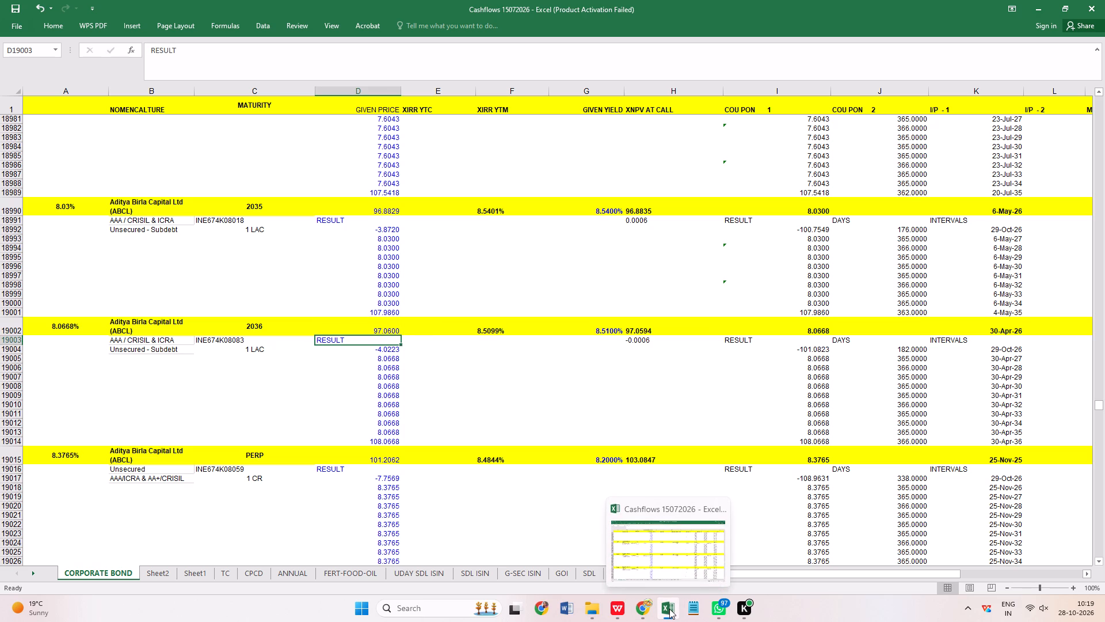
Switch to the Alimco quotation in WPS Office and enter the Aditya Birla bond's rate 97.06 in K11 and YTM 8.51% in L11.
left_click(624, 608)
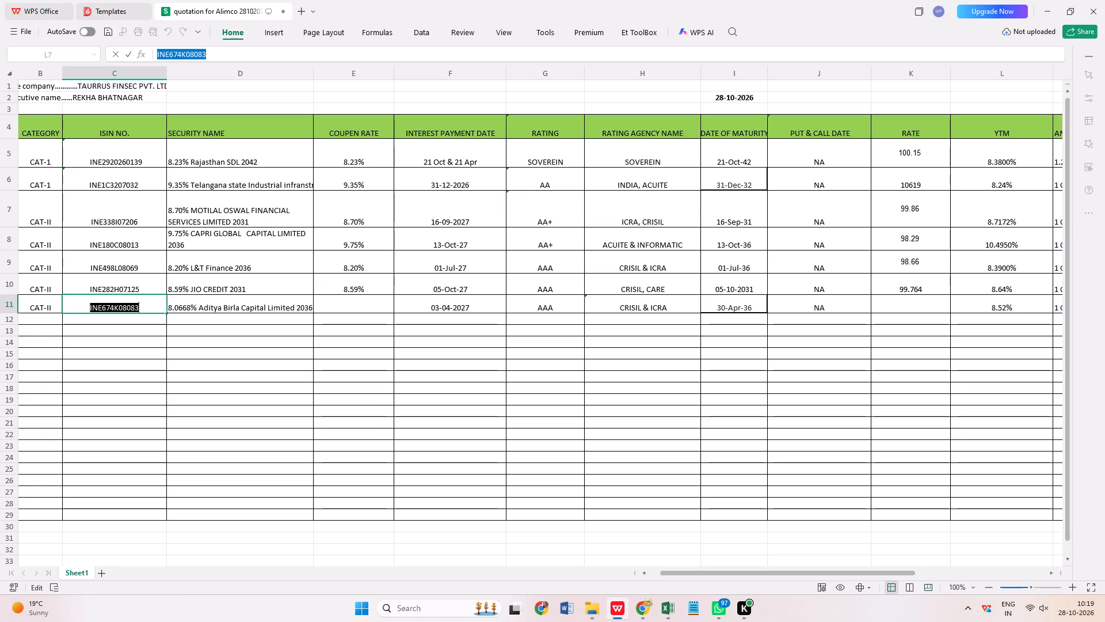
left_click(909, 301)
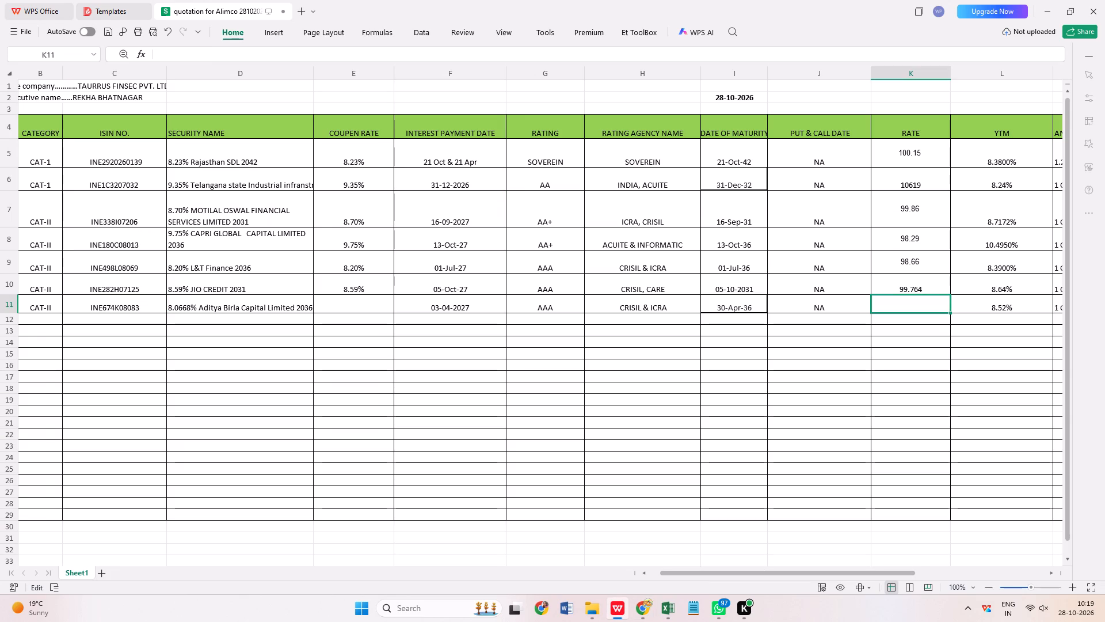
type("97.06")
key("Right")
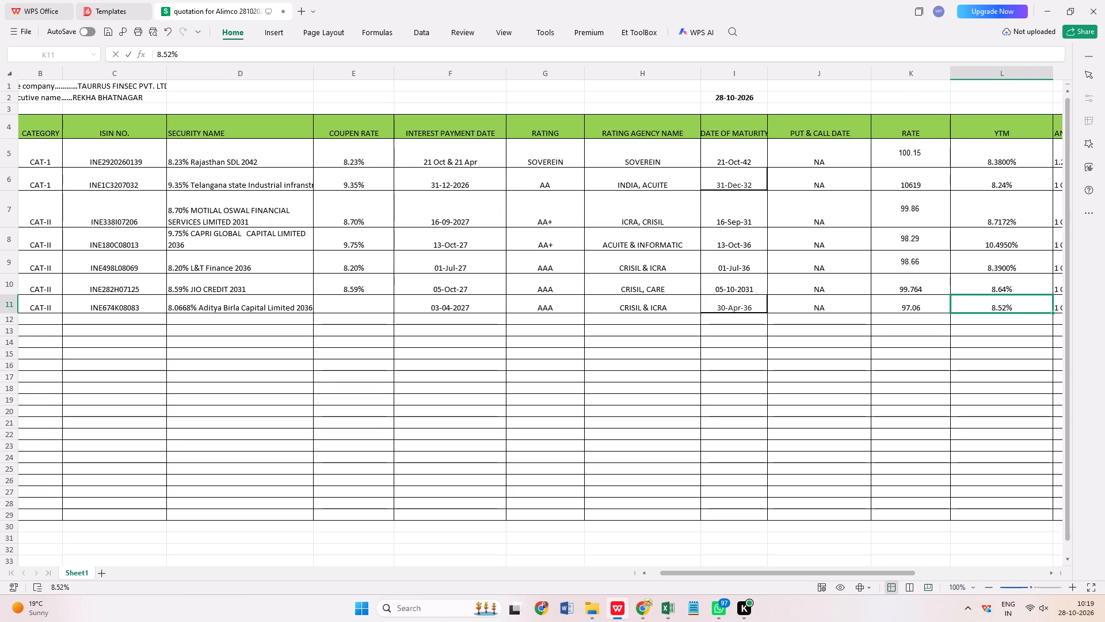
type("8.51")
key("Return")
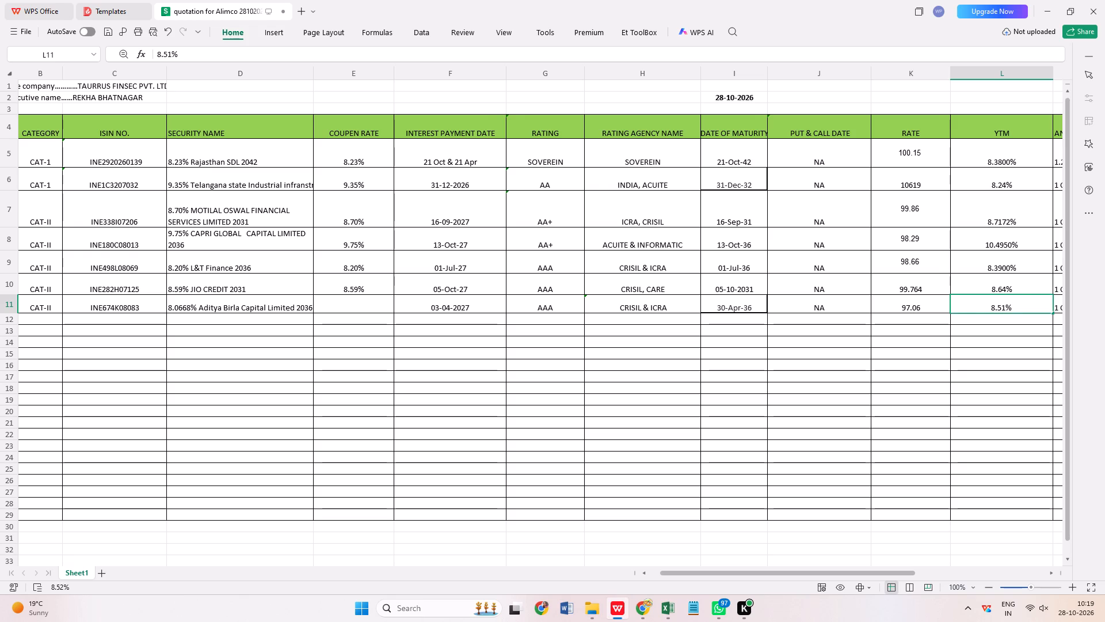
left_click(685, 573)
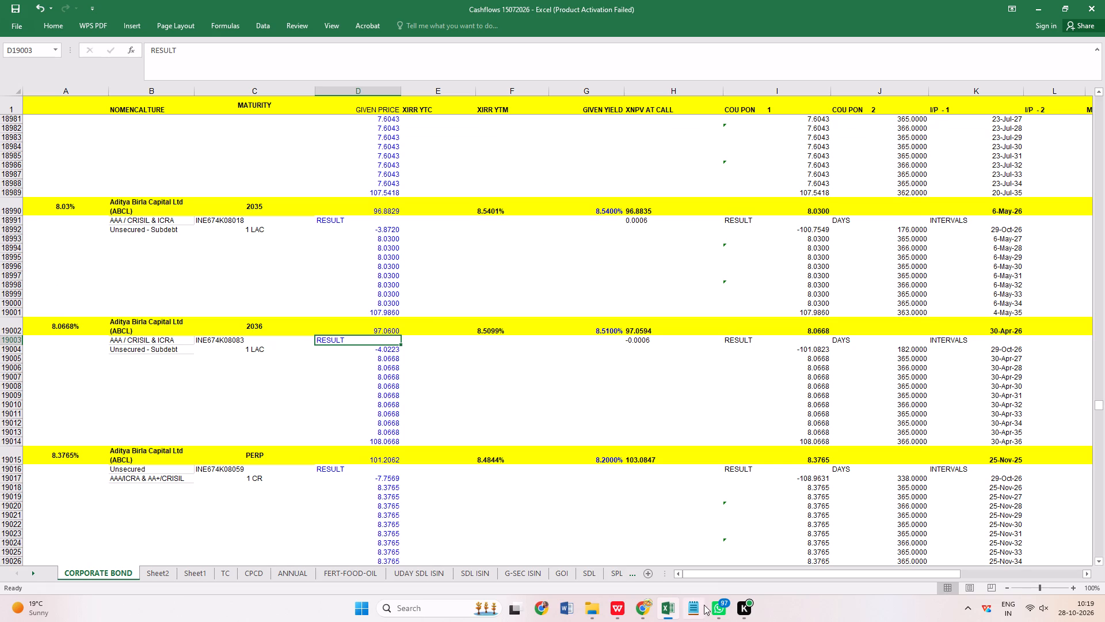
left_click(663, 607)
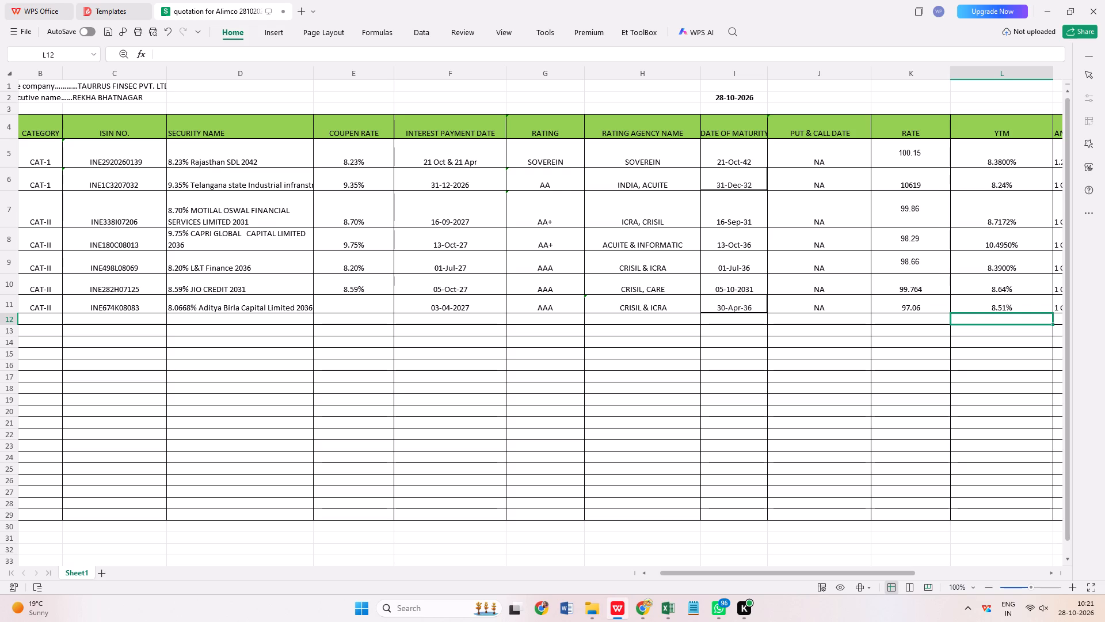
Enter 8.0668% as the Aditya Birla Capital 2036 bond's coupon rate in E11.
left_click(349, 301)
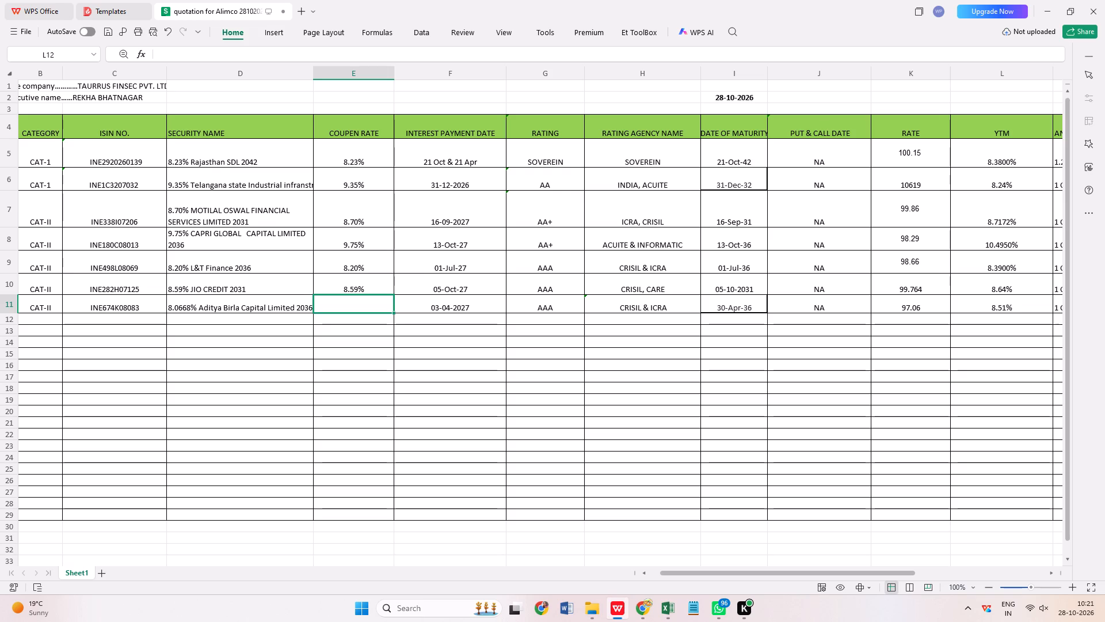
type("8.0668")
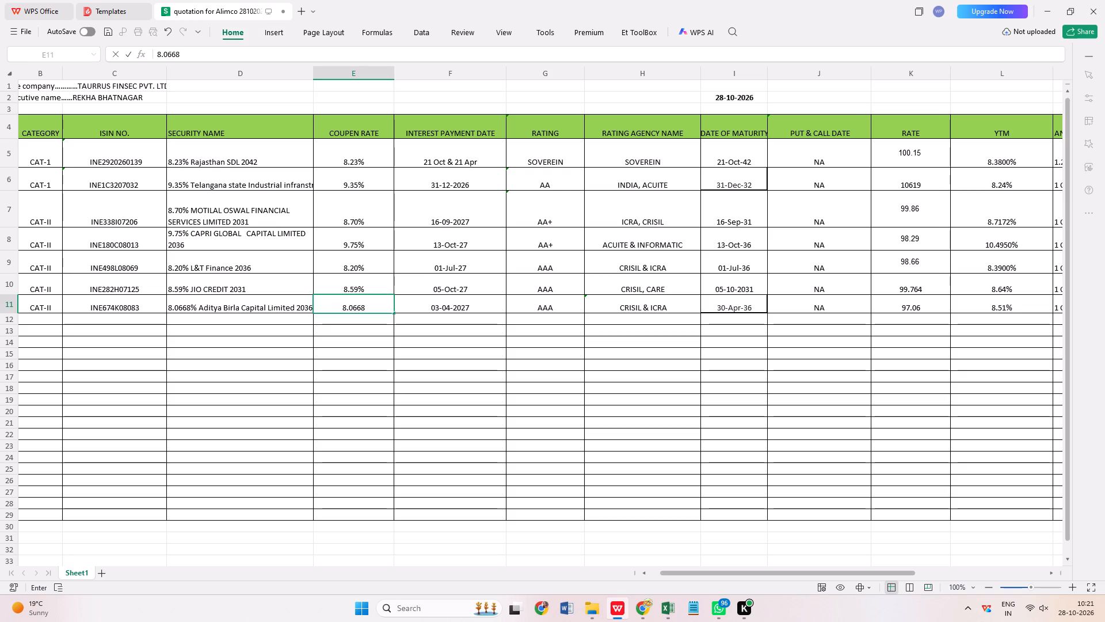
key("Return")
double_click(371, 306)
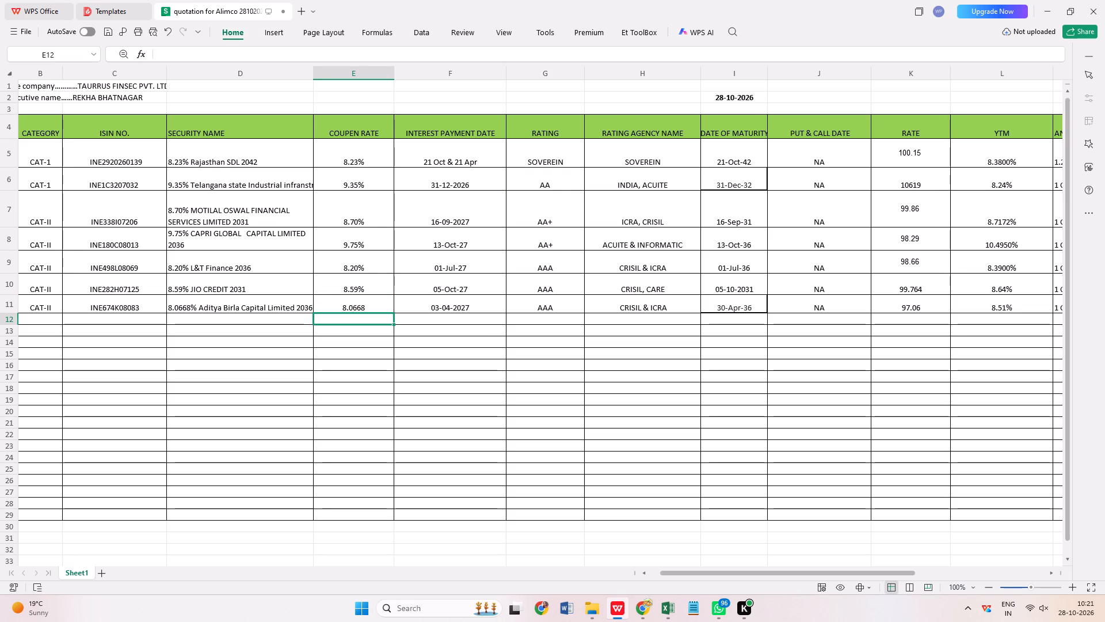
triple_click(367, 308)
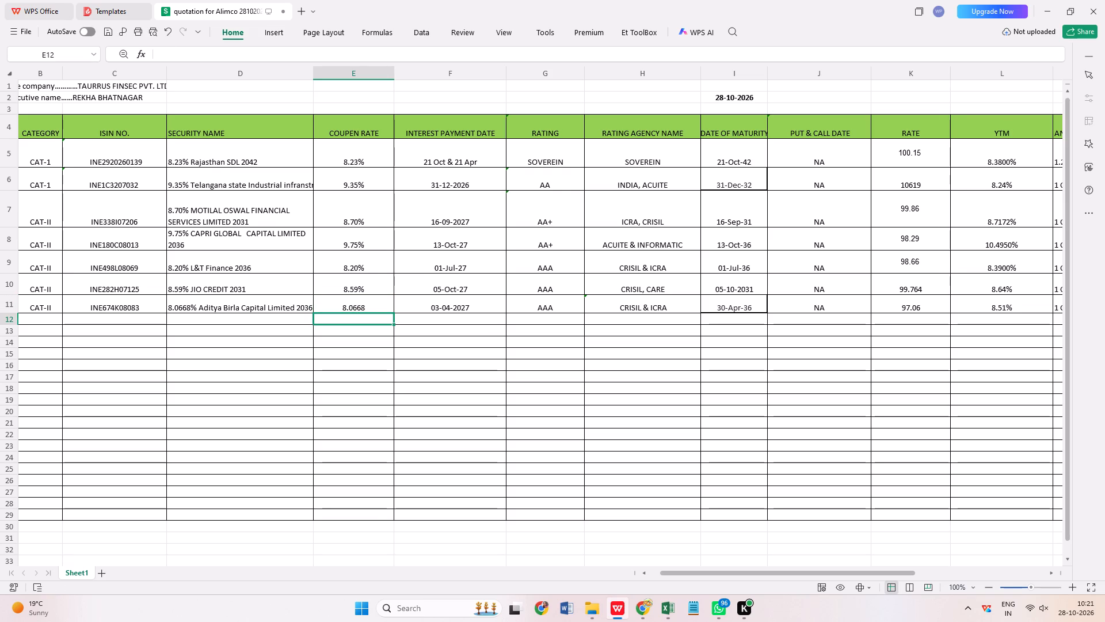
left_click(367, 308)
double_click(367, 308)
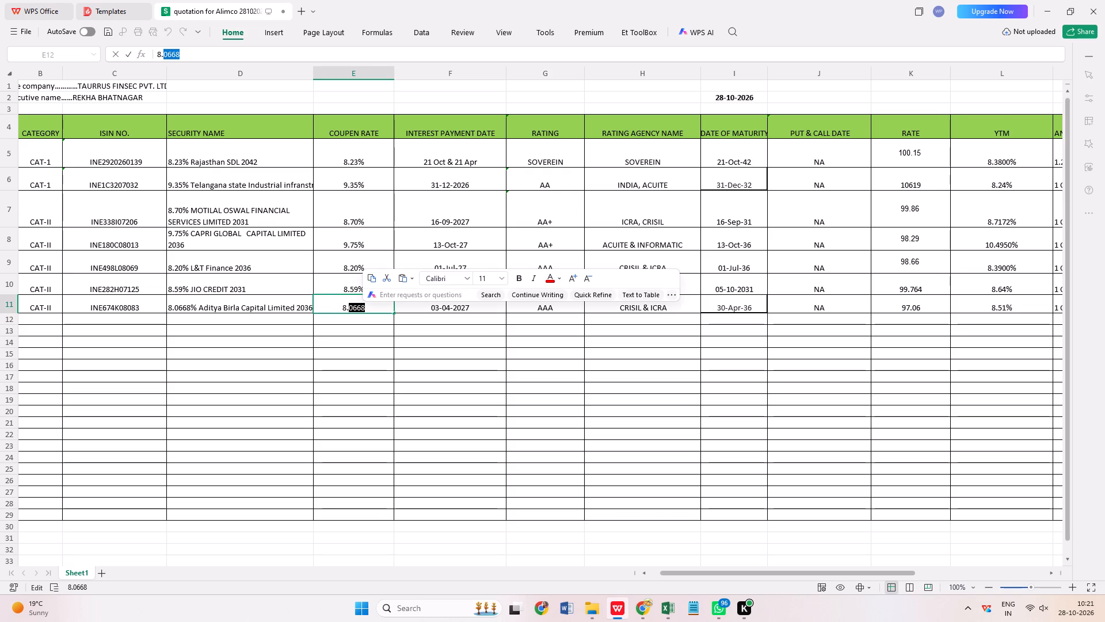
left_click(367, 307)
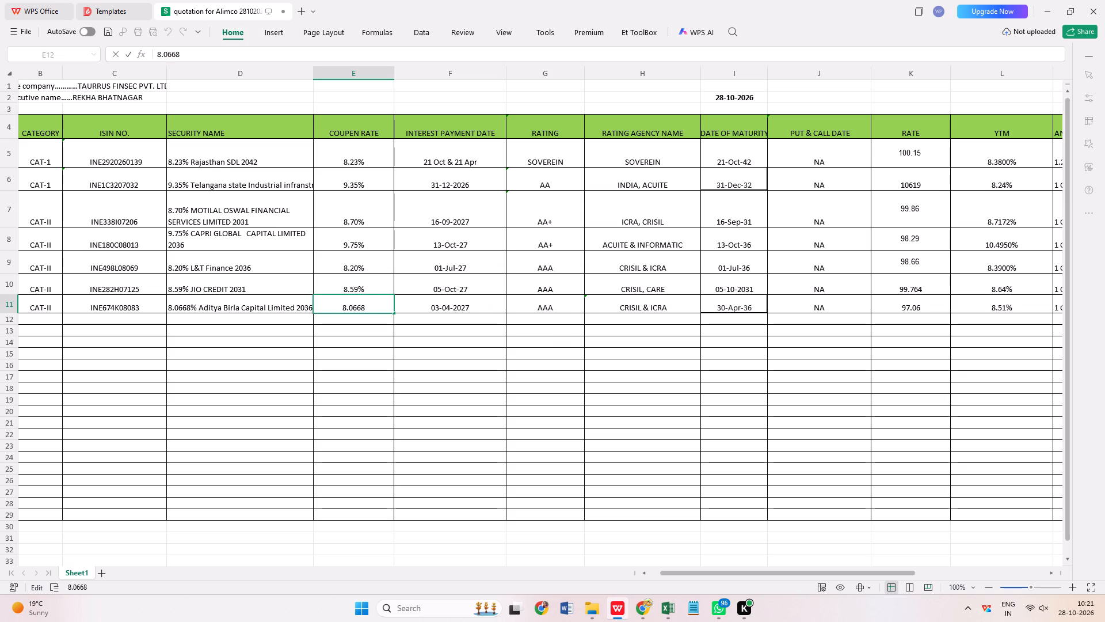
key("shift+percent")
left_click(259, 405)
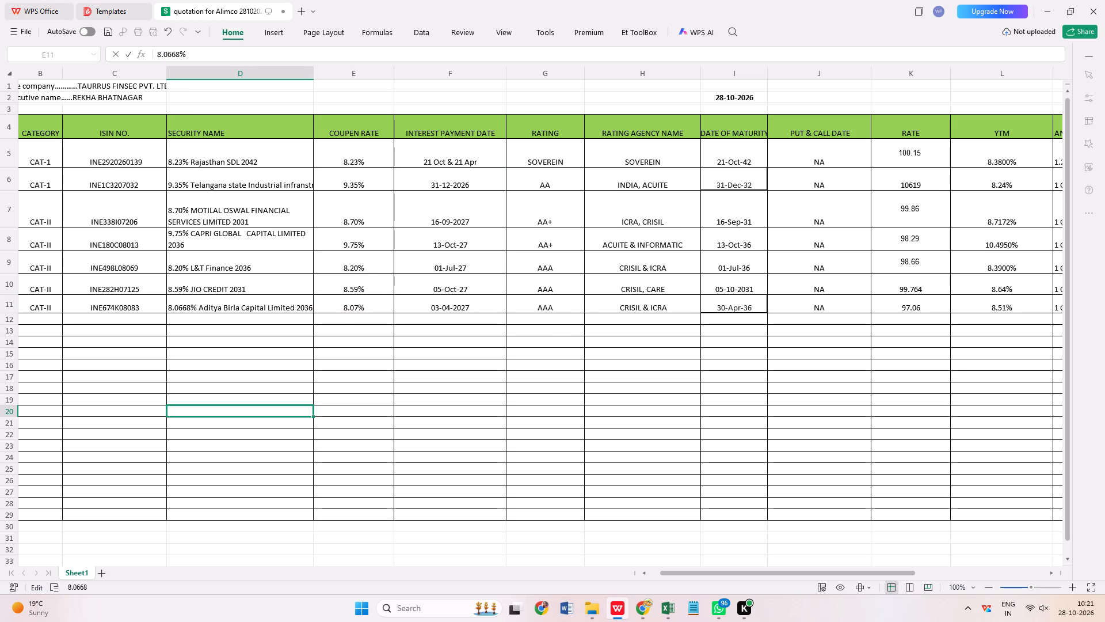
Select the entire row 6 holding the Telangana 2032 bond.
left_click(9, 183)
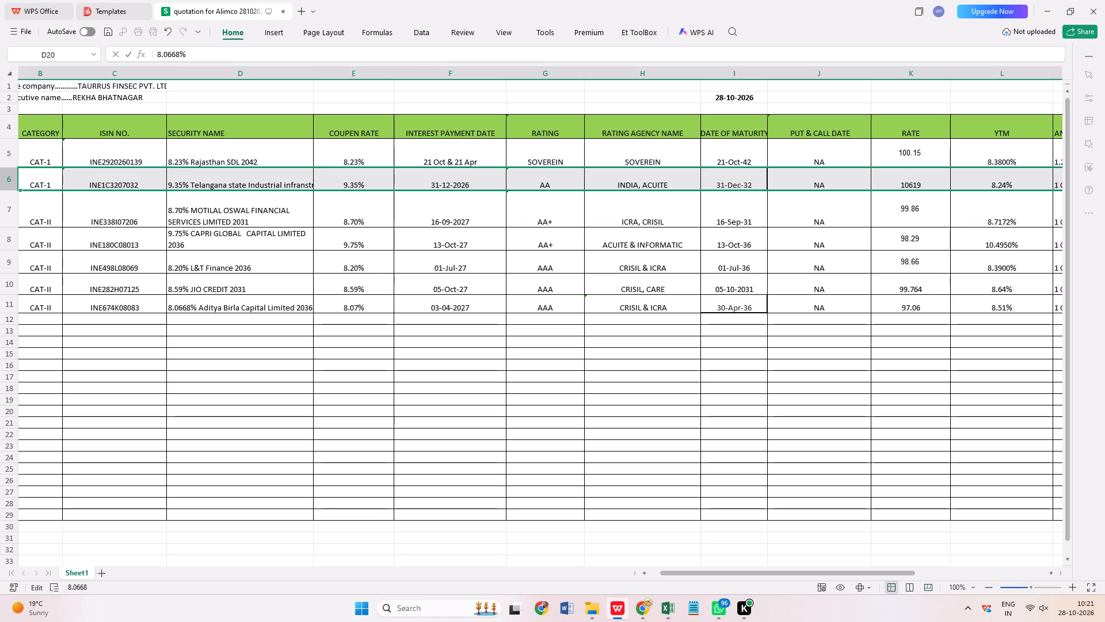
Increase the height of row 6, which holds the 9.35% Telangana State Industrial Infrastructure bond.
left_click_drag(16, 192, 20, 205)
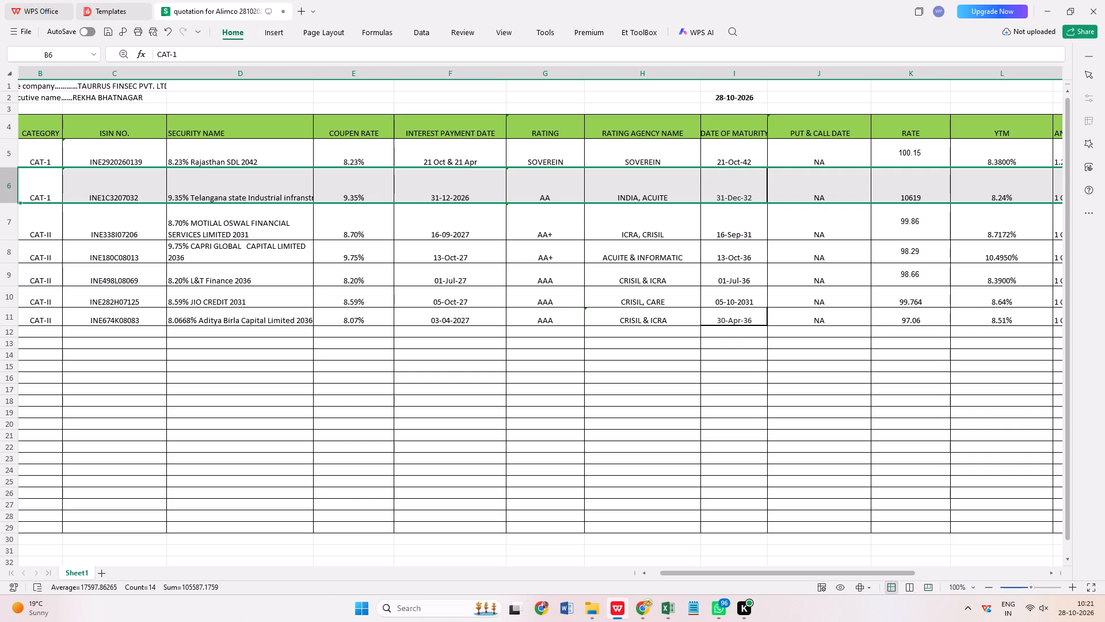
Save the Alimco quotation workbook.
left_click(20, 35)
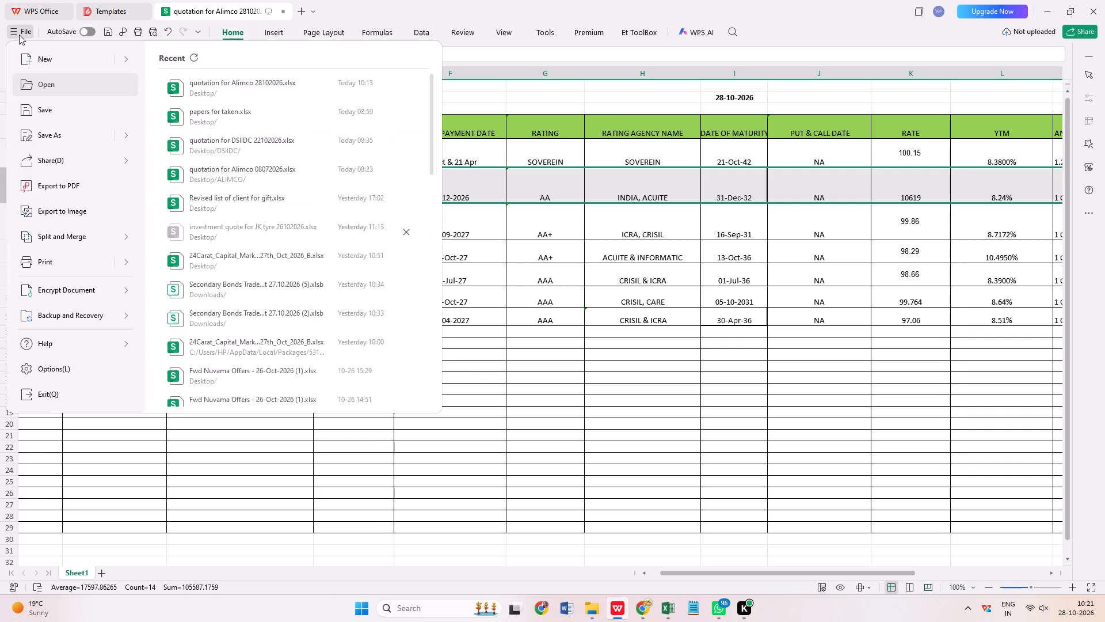
left_click(24, 107)
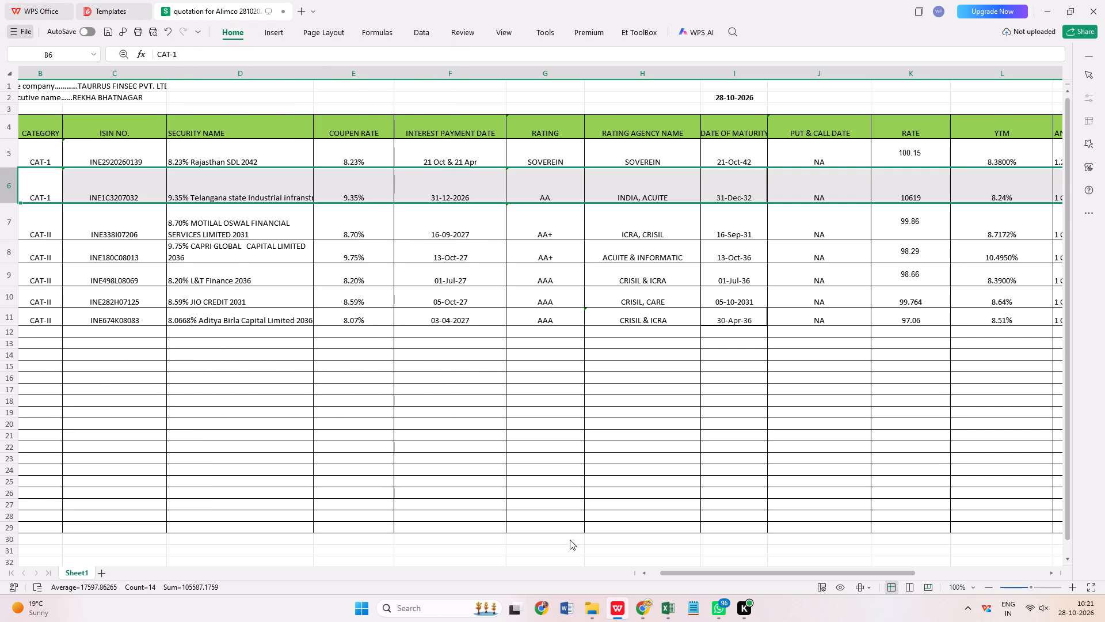
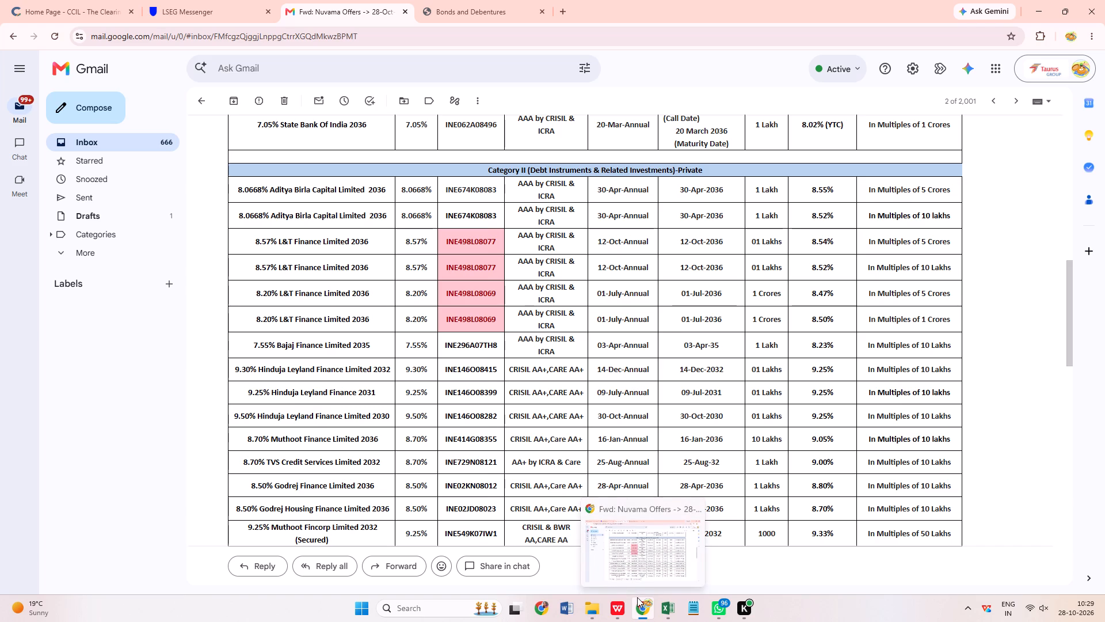
Check the offers email, return to the Alimco quotation in WPS Office and re-enter the 8.20% L&T Finance 2036 bond's YTM in L9.
left_click(618, 605)
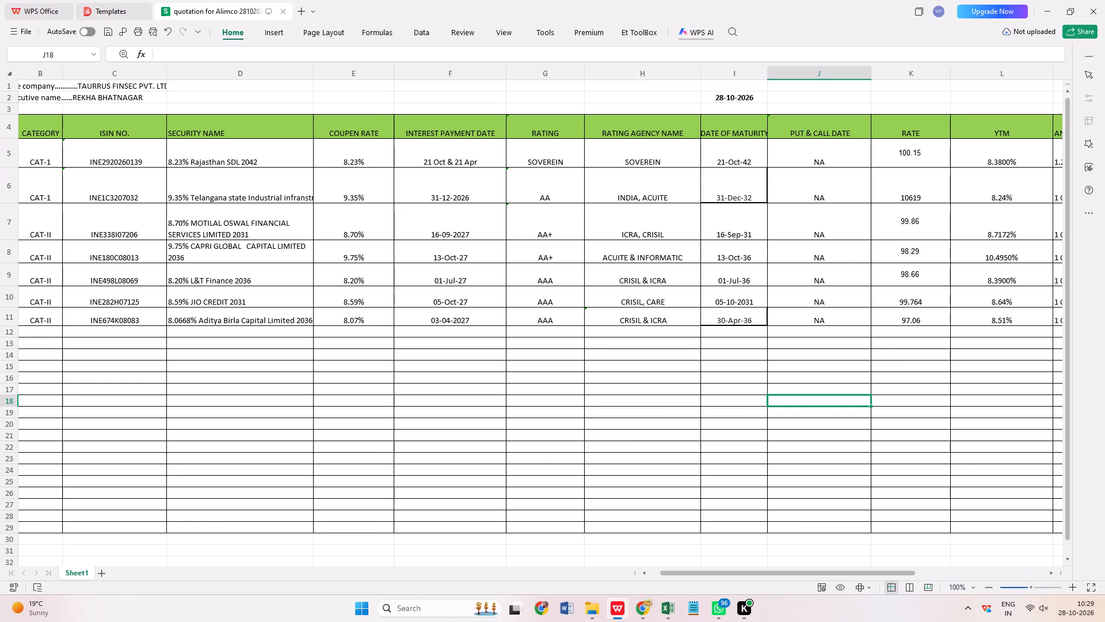
left_click(664, 609)
left_click(664, 609)
left_click(657, 551)
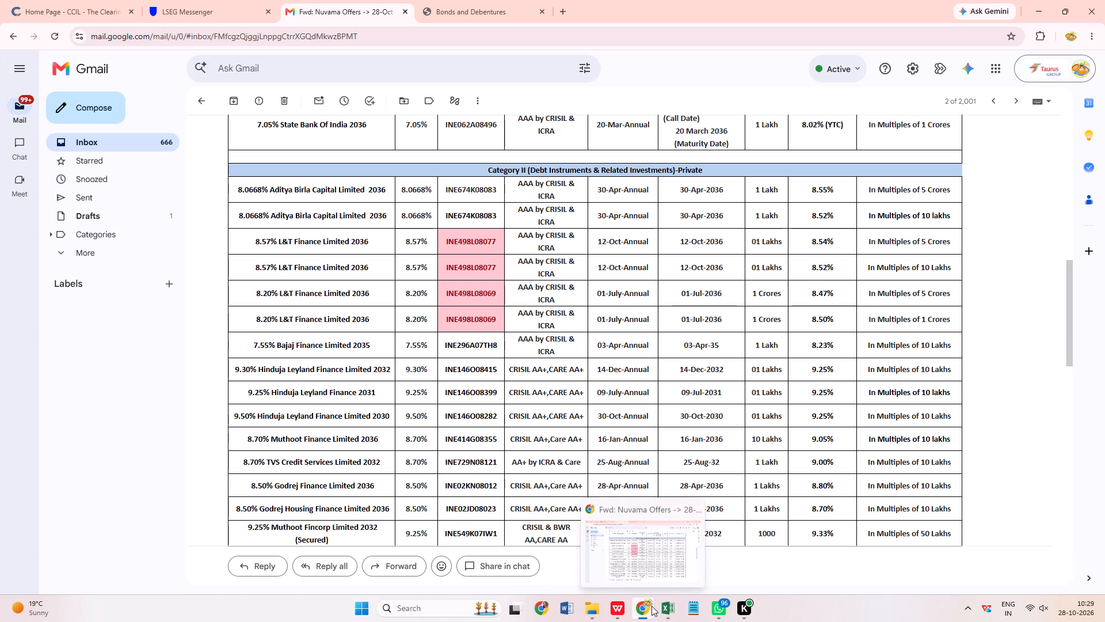
left_click(616, 611)
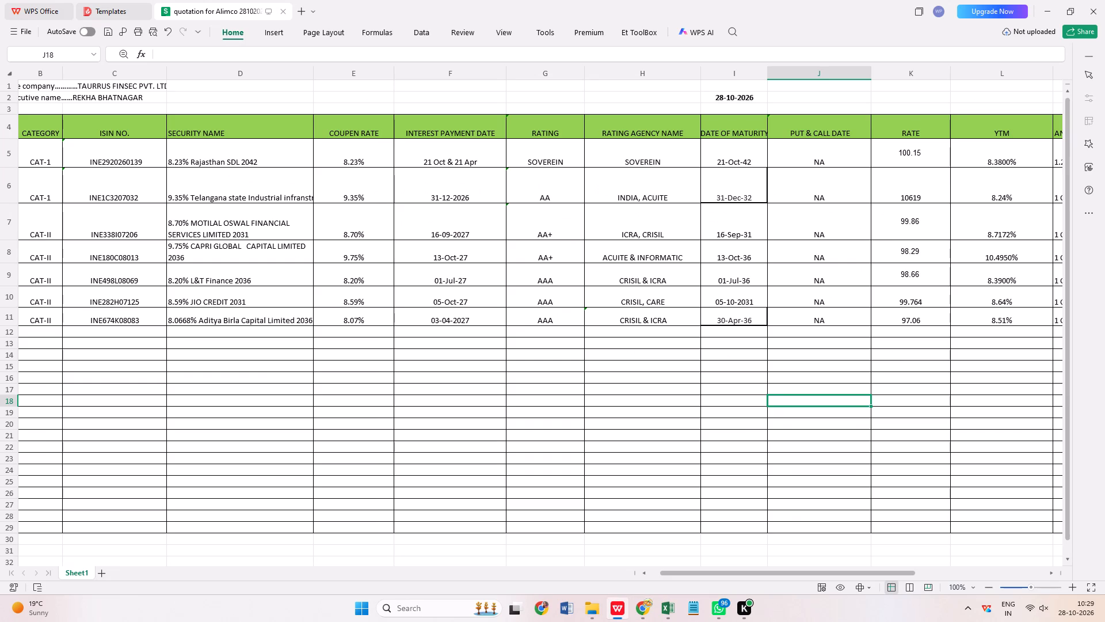
left_click(1000, 282)
key("Right")
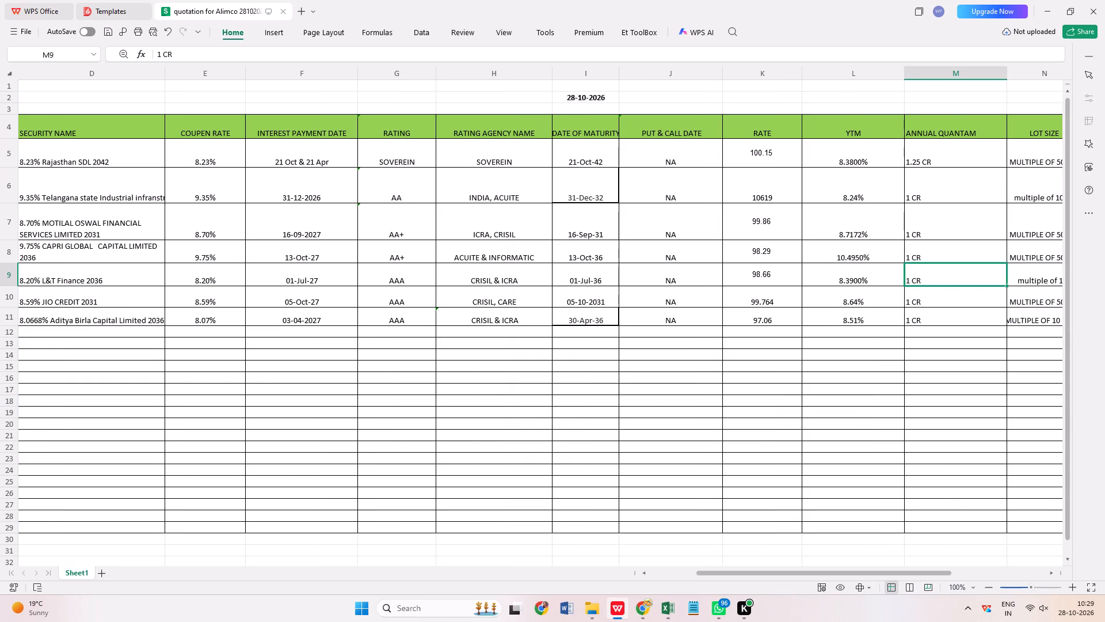
left_click(843, 282)
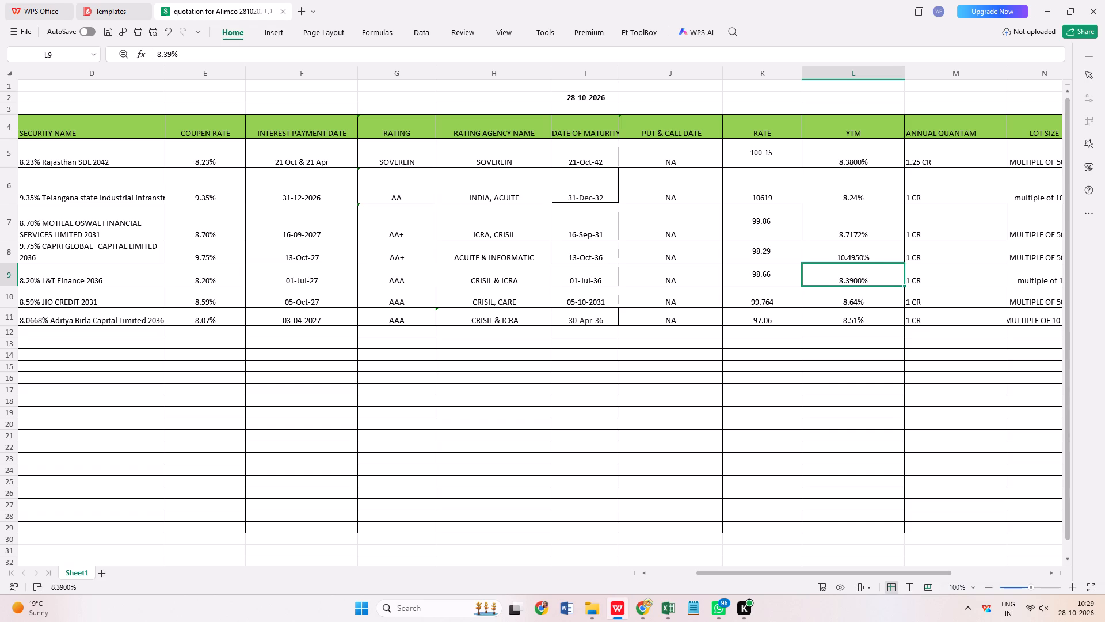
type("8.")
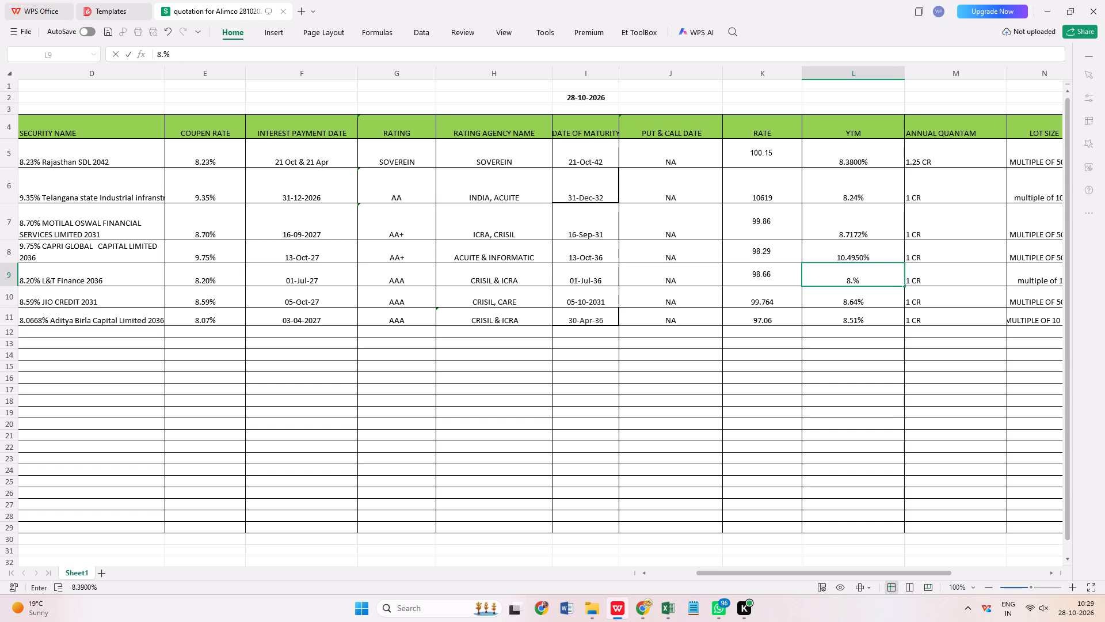
Set the 8.20% L&T Finance 2036 bond's YTM to 8.49% in L9.
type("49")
left_click(856, 348)
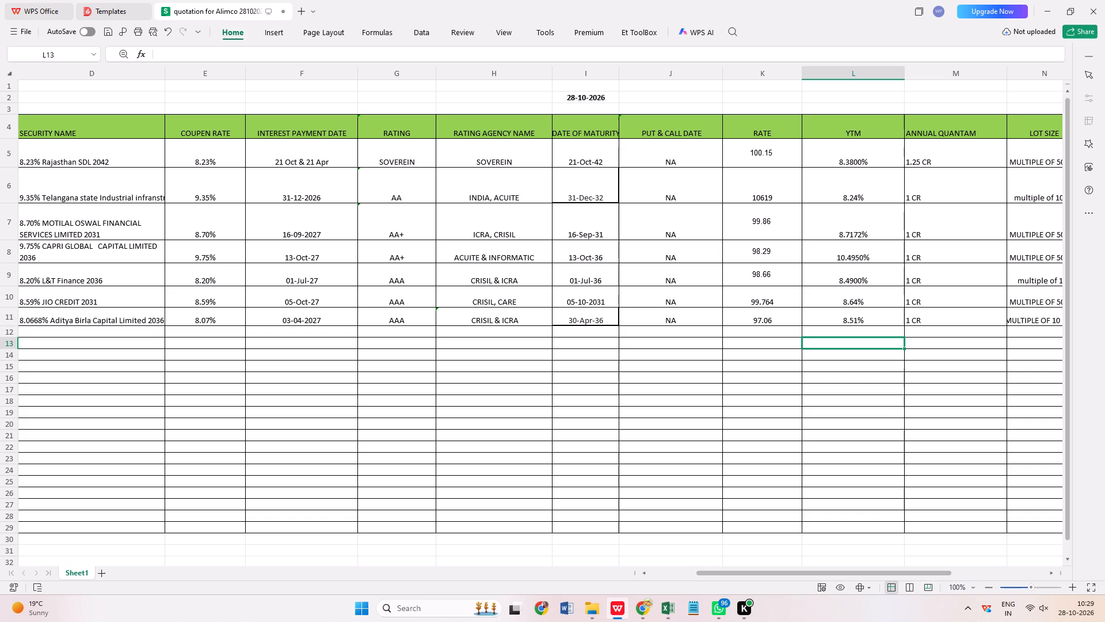
Copy the L&T Finance 2036 bond's ISIN from C9 and switch to the Cashflows workbook in Excel.
left_click(189, 273)
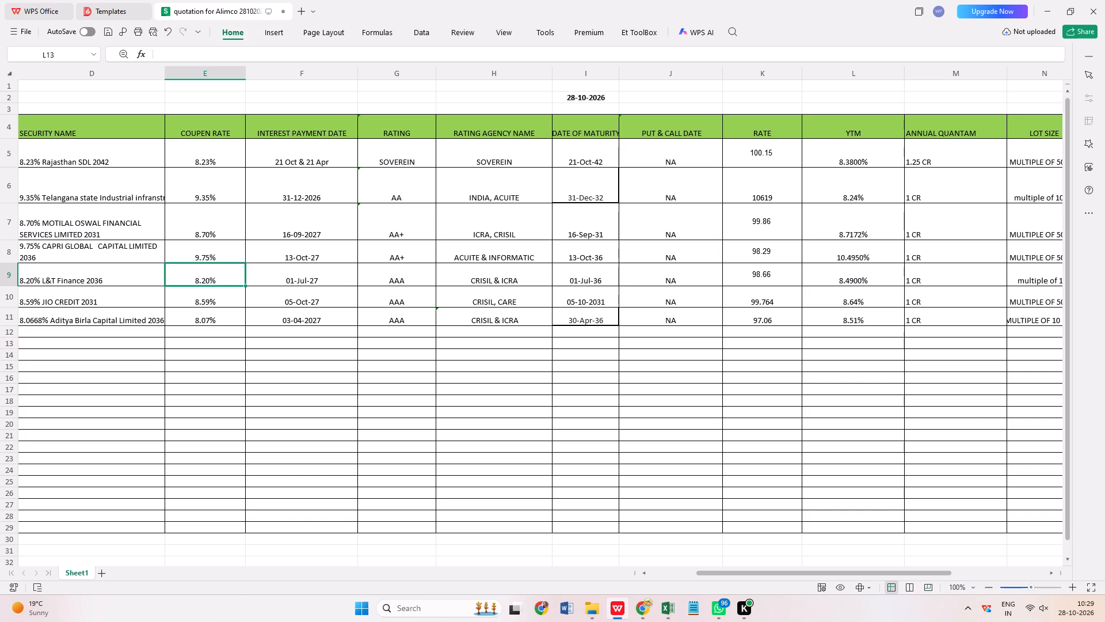
key("Left")
key("Left")
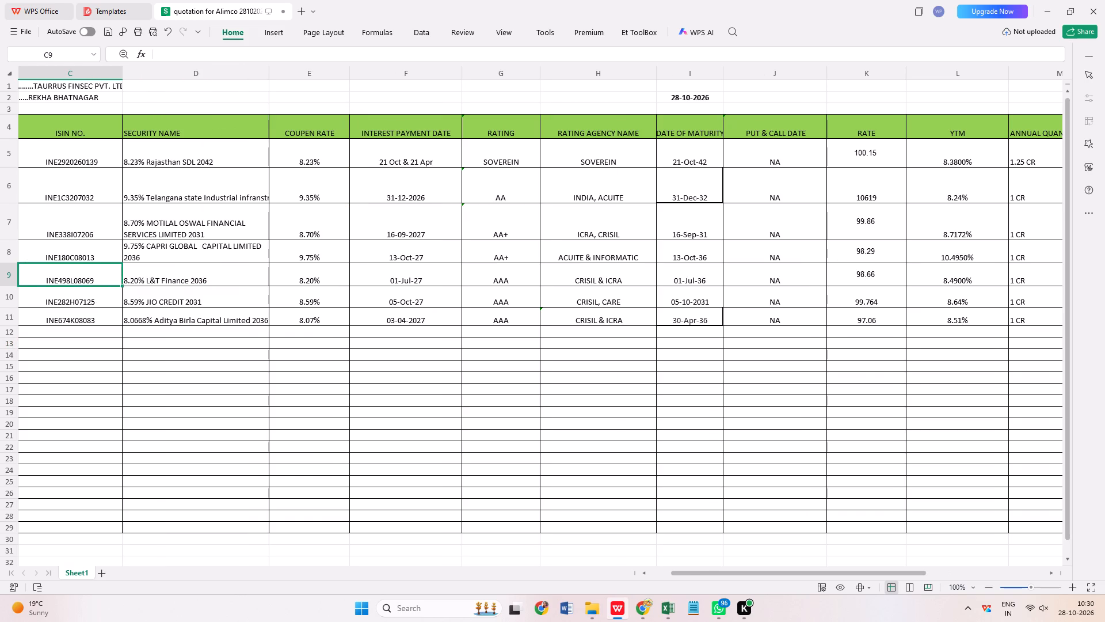
triple_click(95, 279)
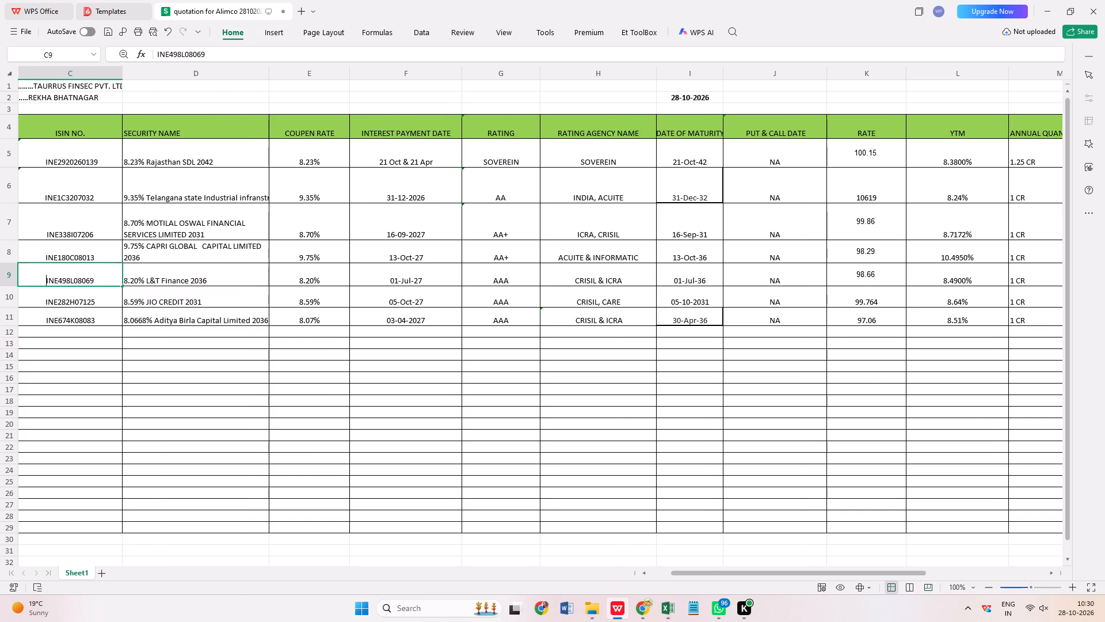
double_click(94, 279)
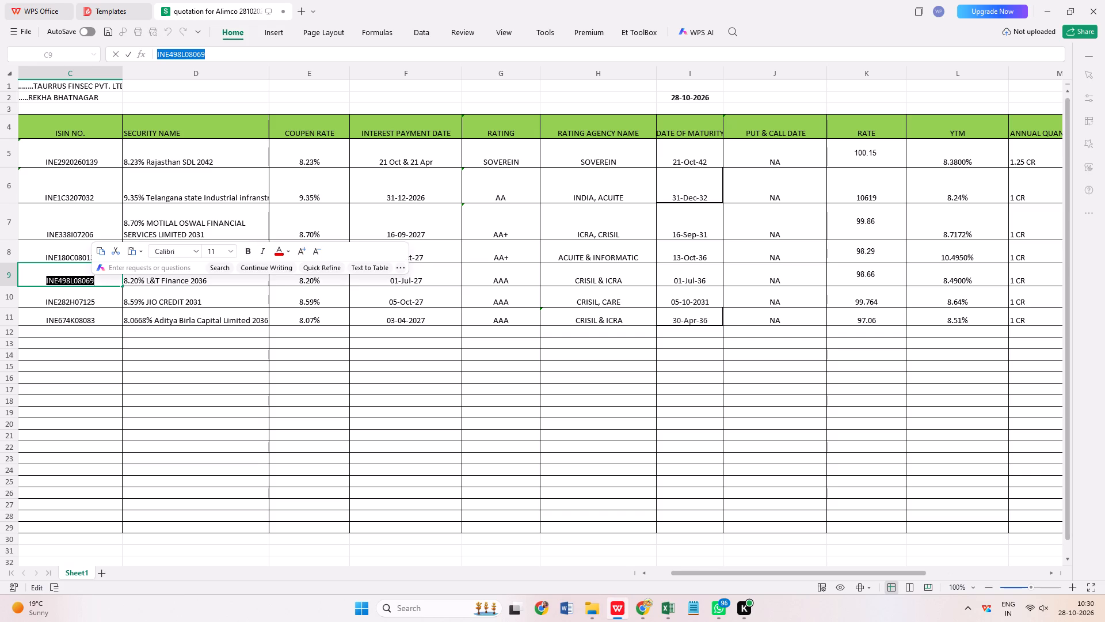
key("ctrl+c")
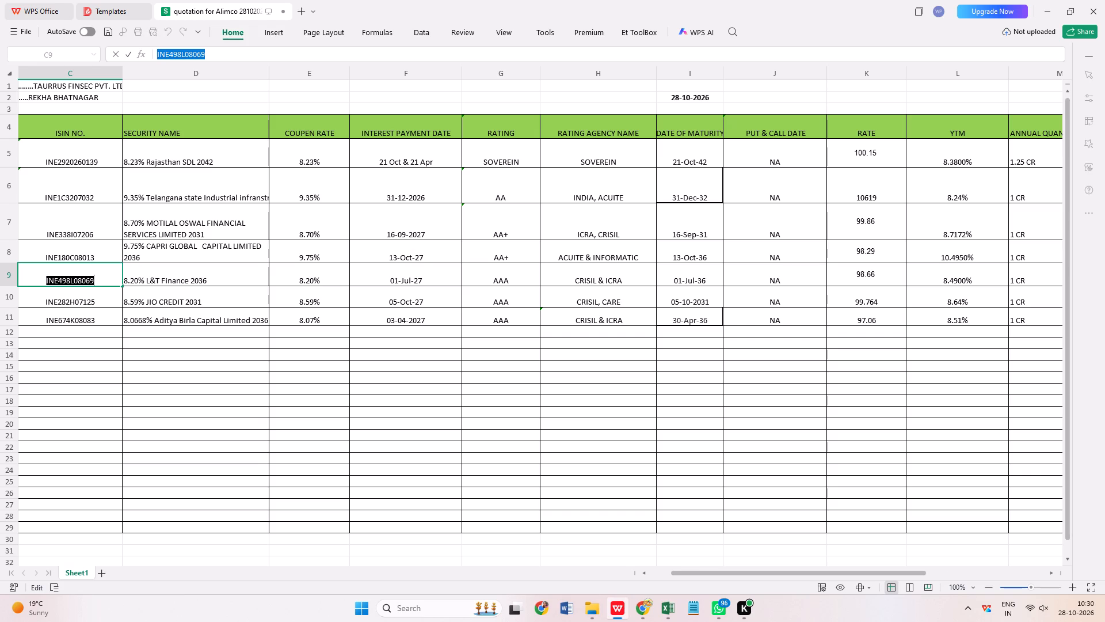
left_click(671, 612)
left_click(545, 402)
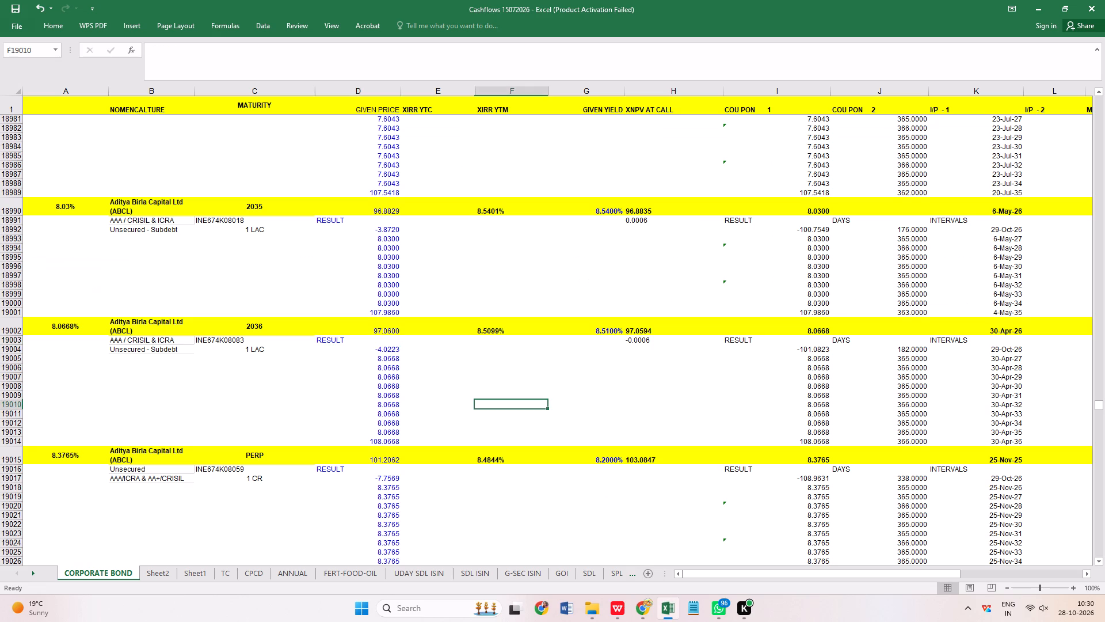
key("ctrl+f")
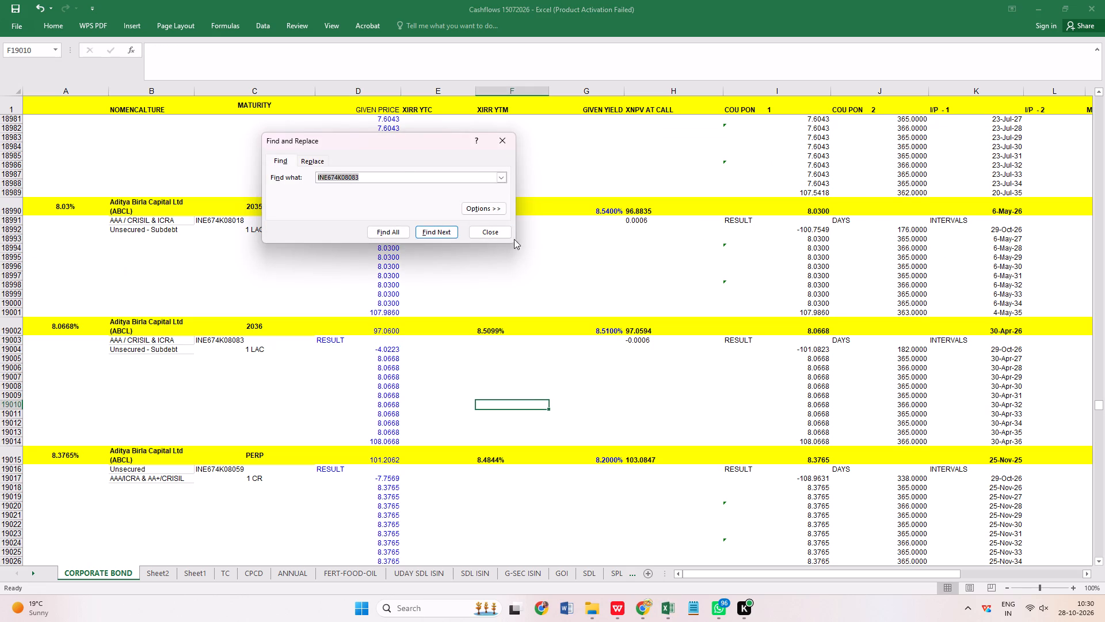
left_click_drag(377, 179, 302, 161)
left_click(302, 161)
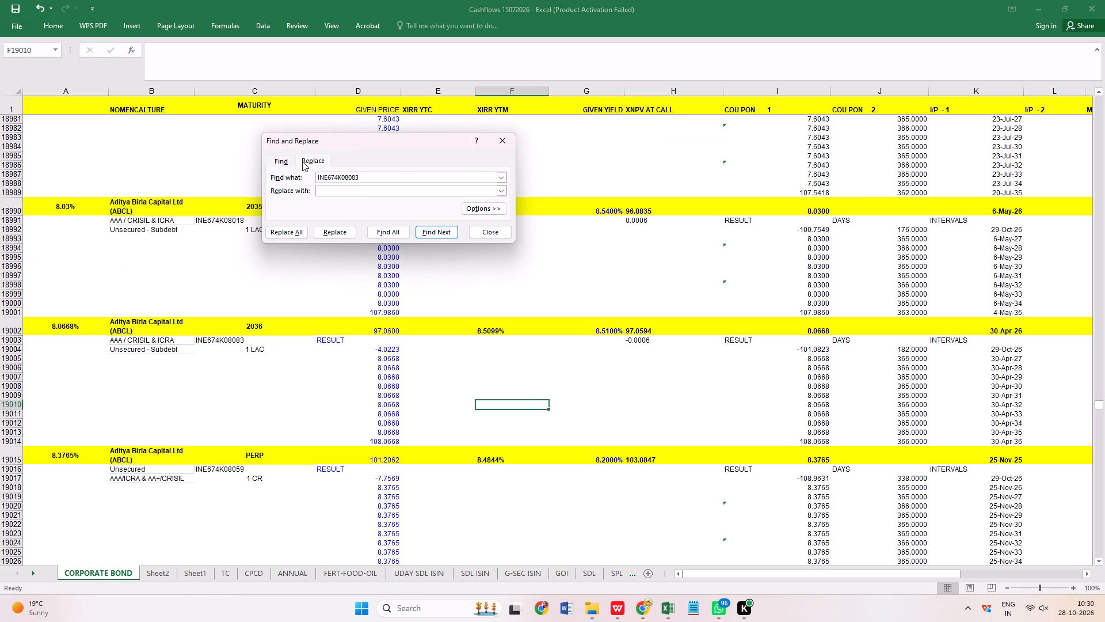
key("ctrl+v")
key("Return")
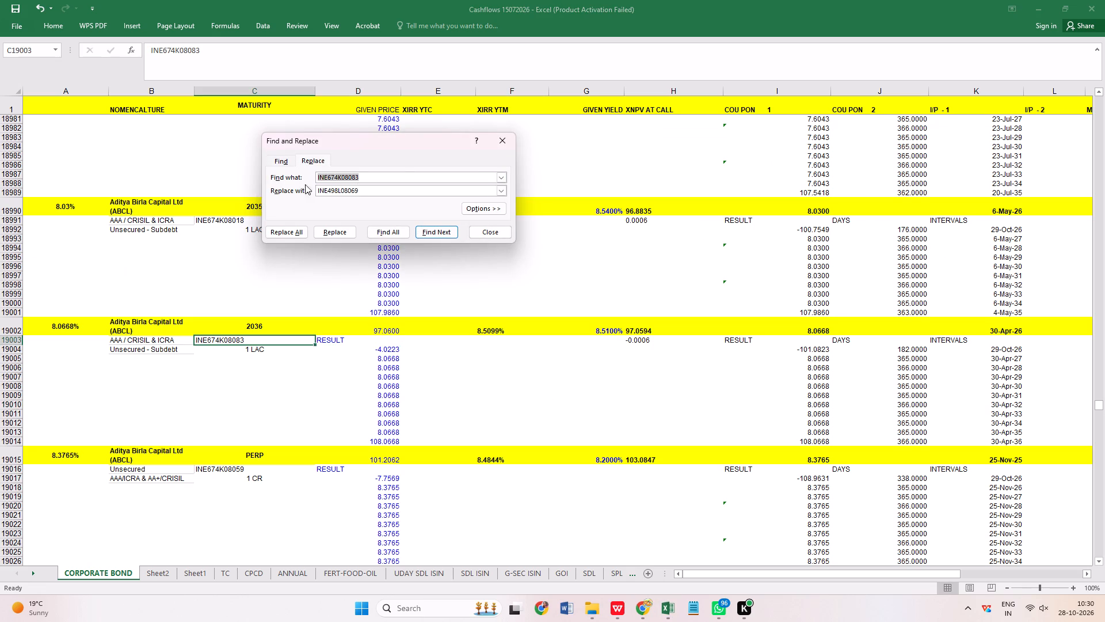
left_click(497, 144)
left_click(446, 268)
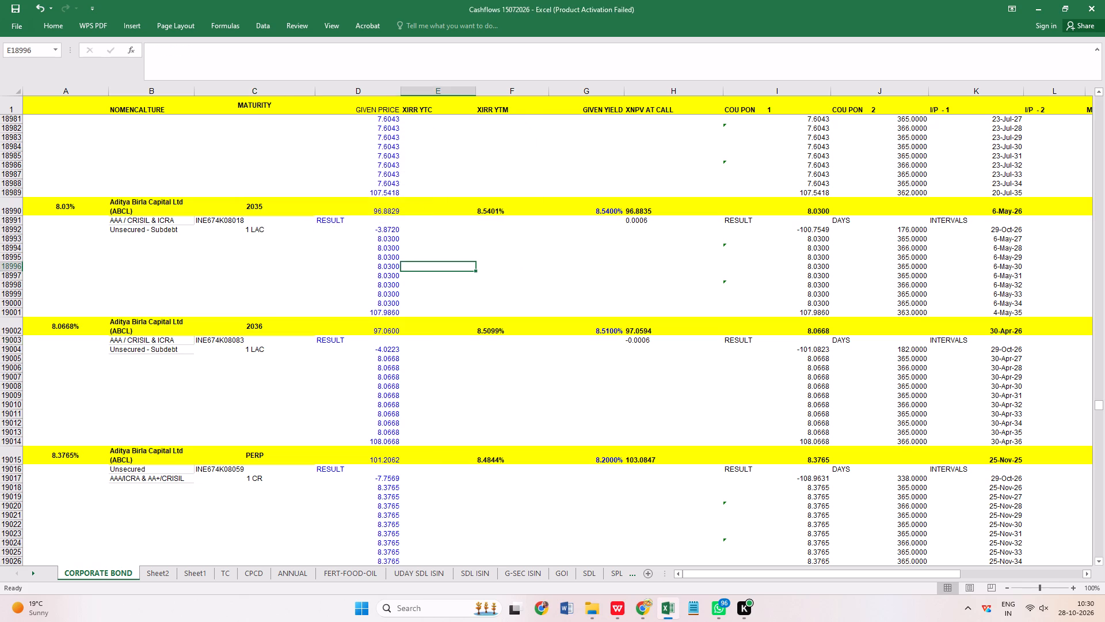
Search the CORPORATE BOND sheet for the copied L&T Finance ISIN INE498L08069.
key("ctrl+f")
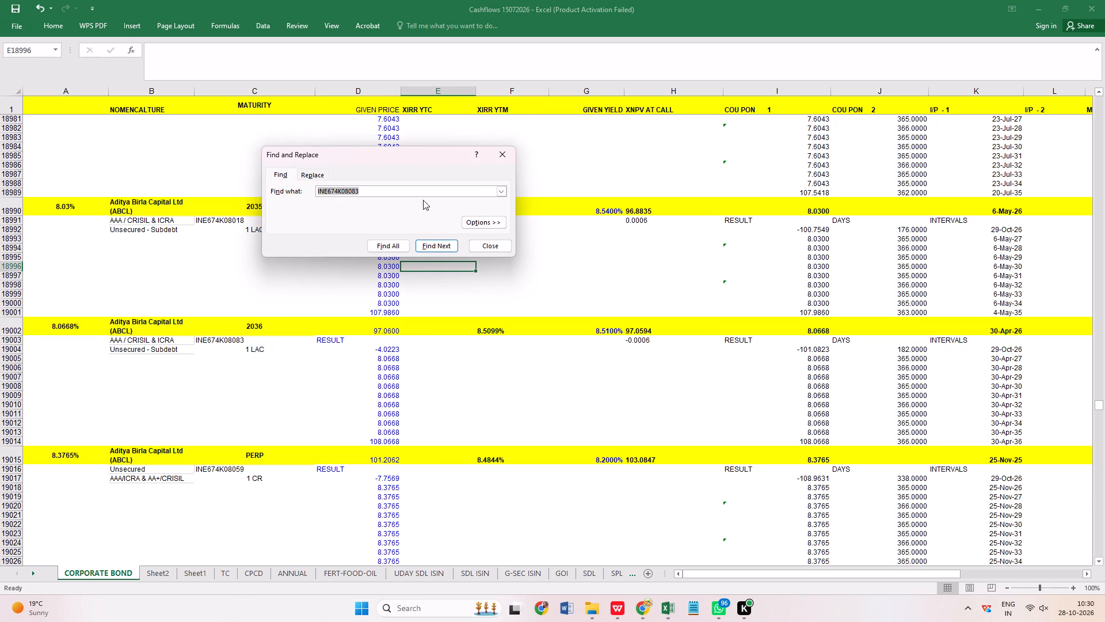
left_click_drag(383, 193, 208, 171)
key("ctrl+v")
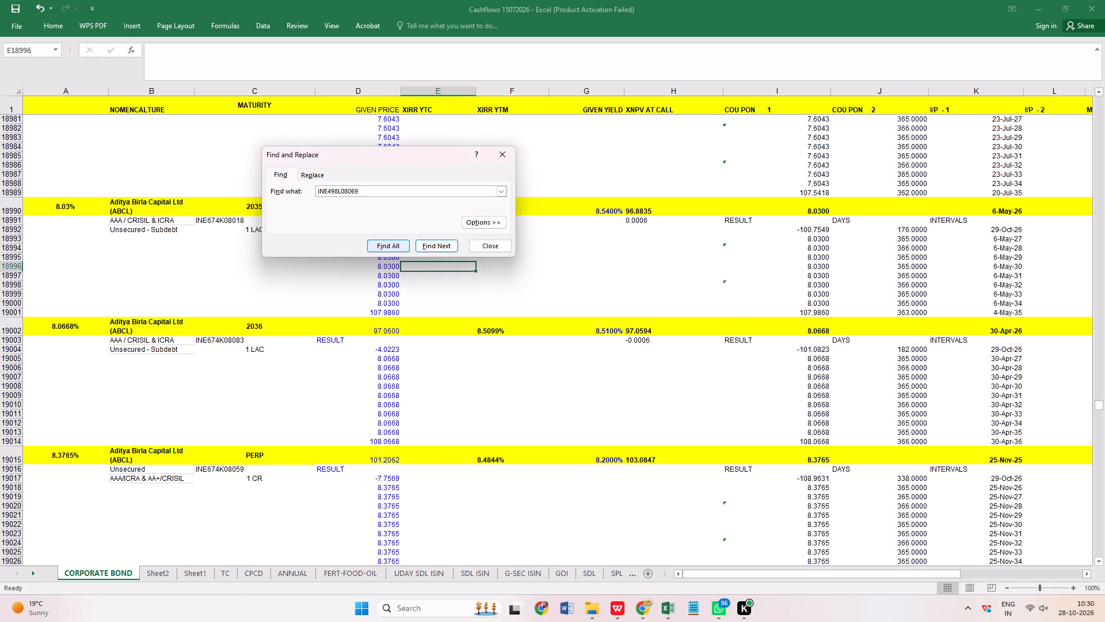
left_click(618, 607)
left_click(618, 607)
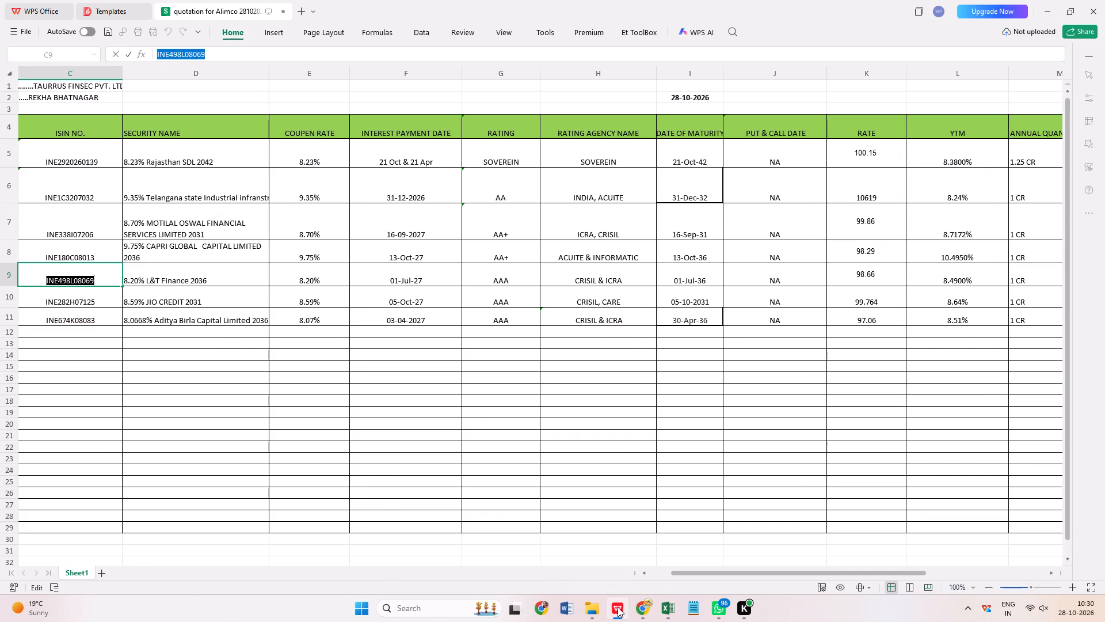
key("Return")
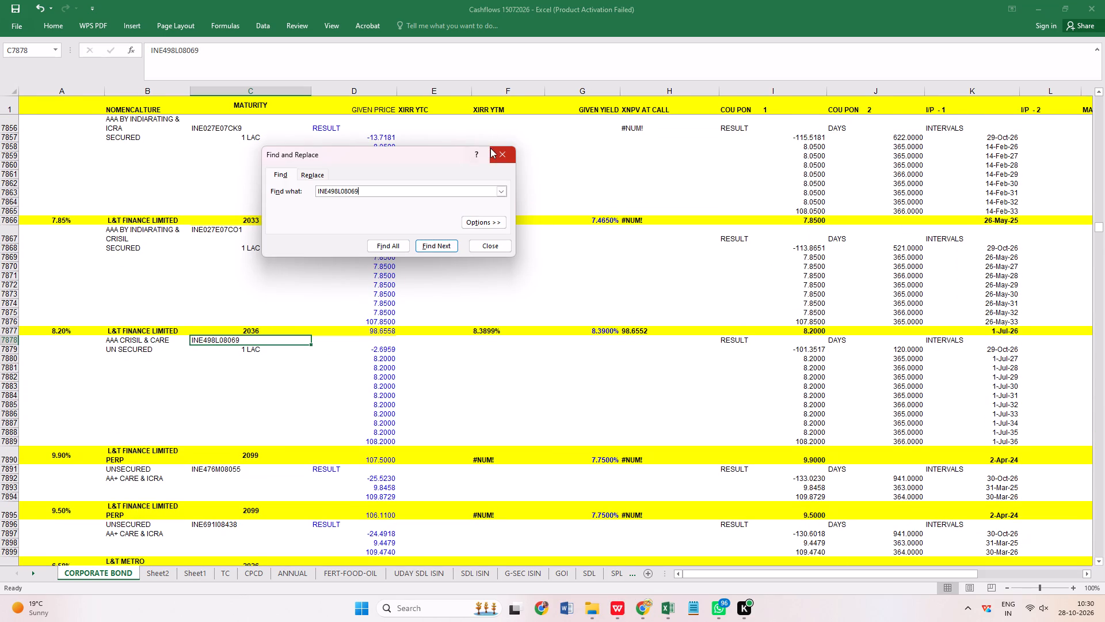
left_click(494, 150)
Reprice the 8.20% L&T Finance 2036 bond with a given yield of 8.49% in G7877 and a given price of 98.02 in D7877.
left_click(605, 330)
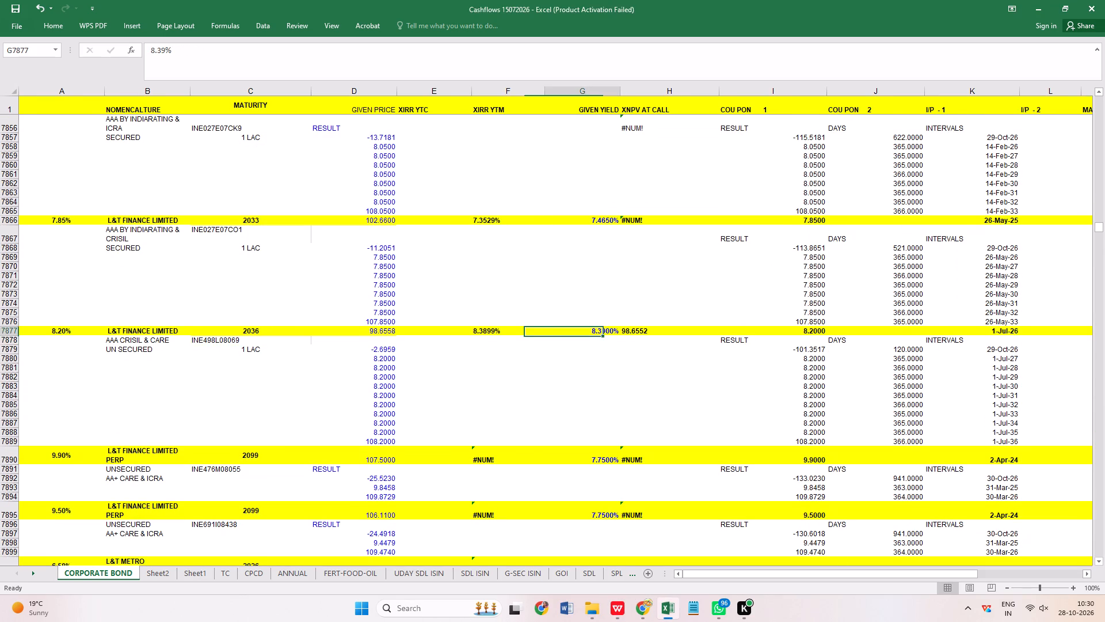
type("8.49")
key("Return")
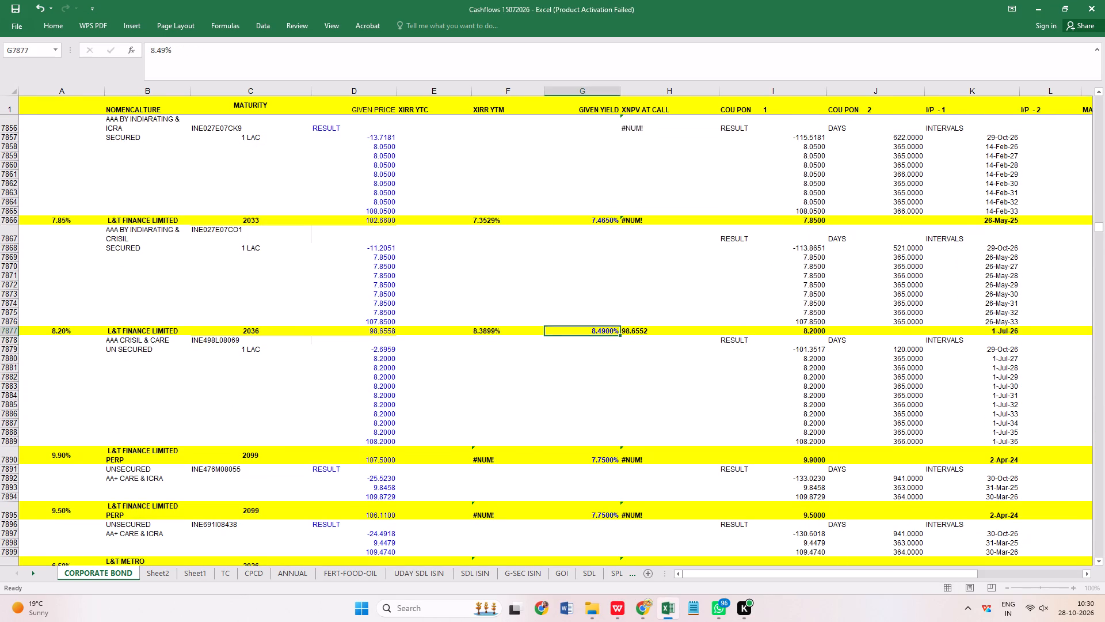
left_click(388, 329)
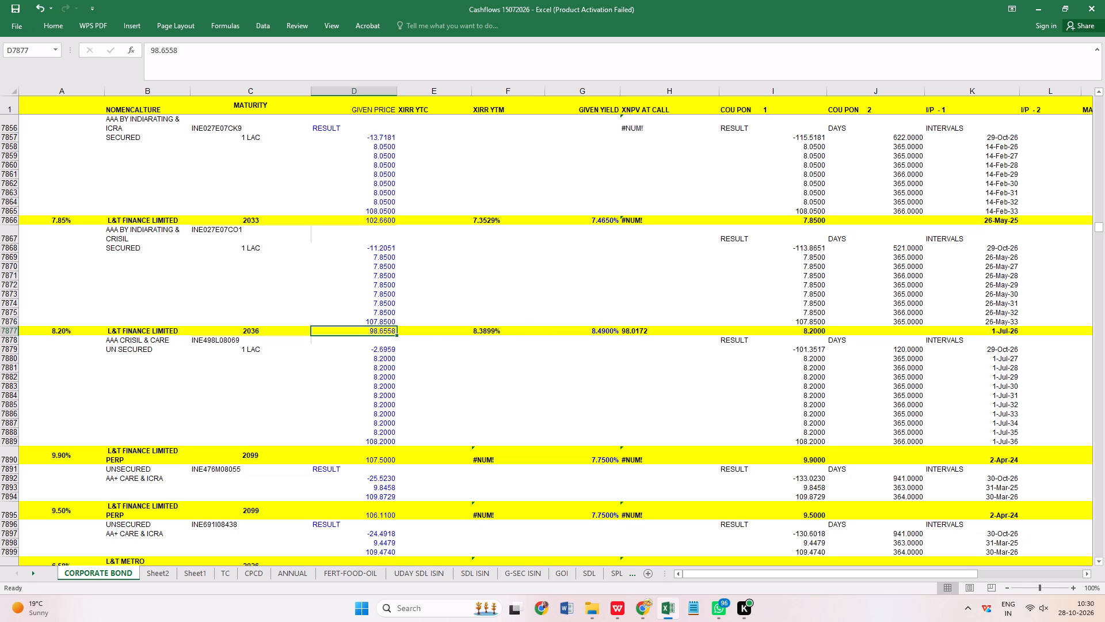
type("98.")
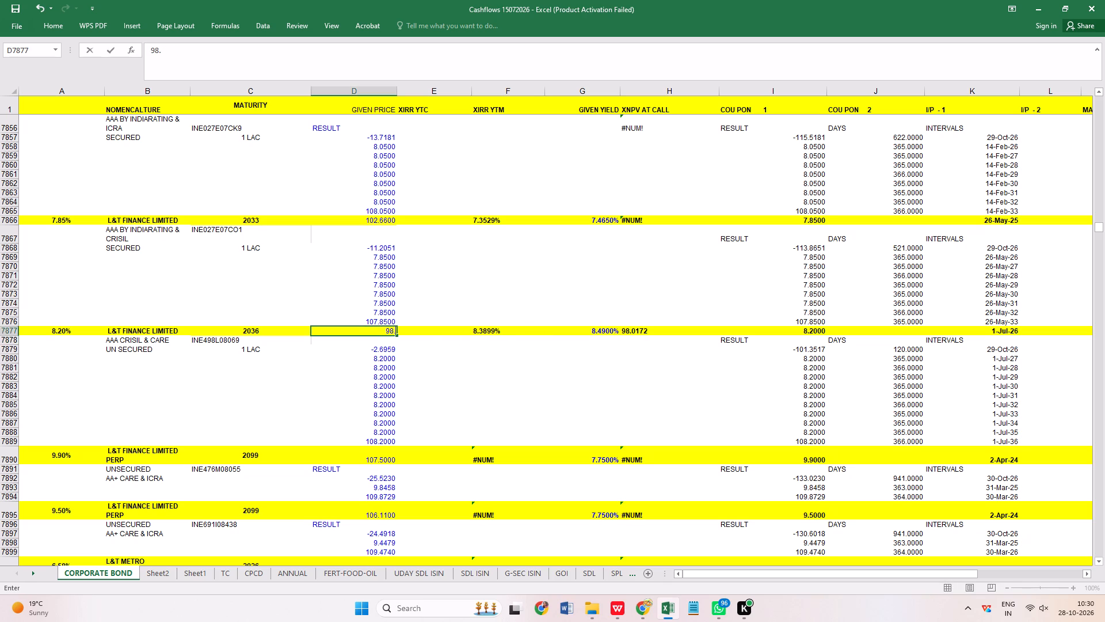
type("02")
key("Return")
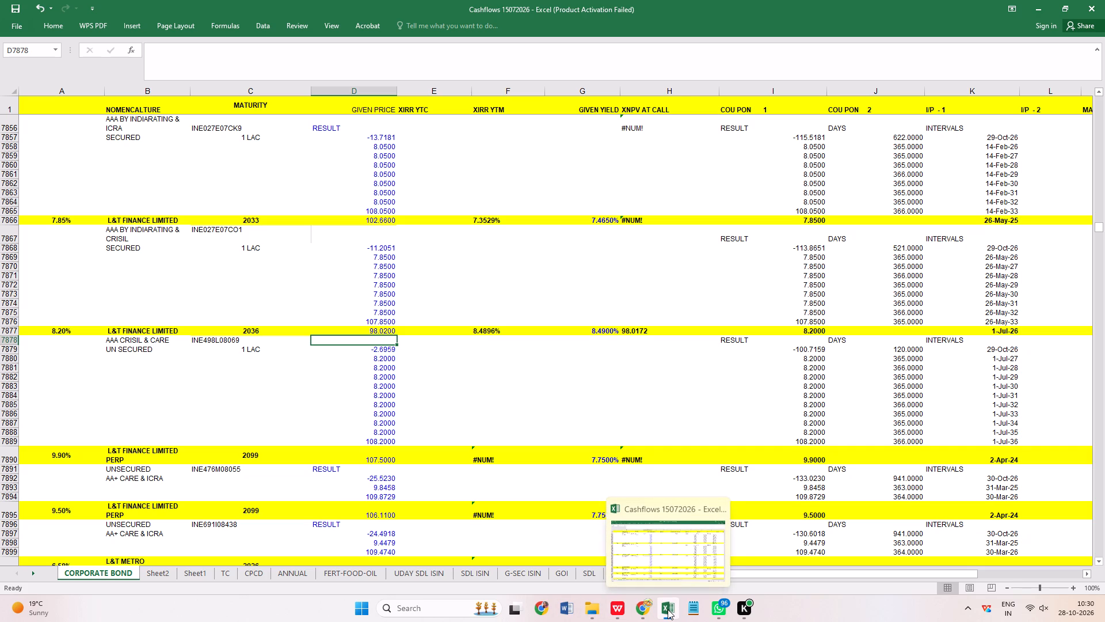
Switch to the Alimco quotation in WPS Office and enter the L&T Finance 2036 bond's rate 98.02 in K9.
left_click(614, 606)
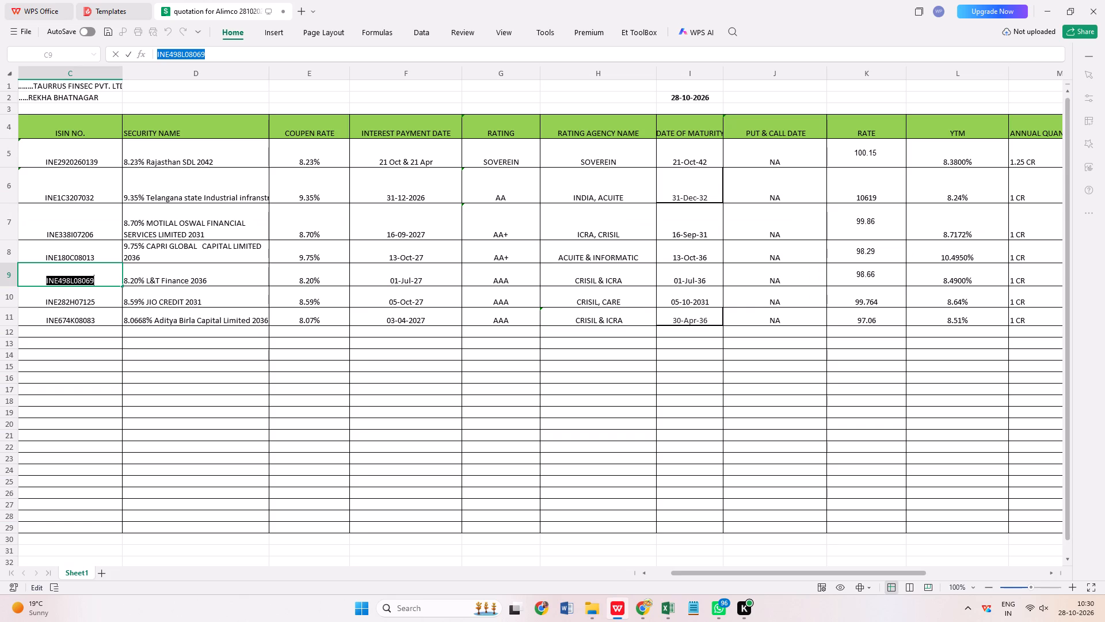
left_click(868, 278)
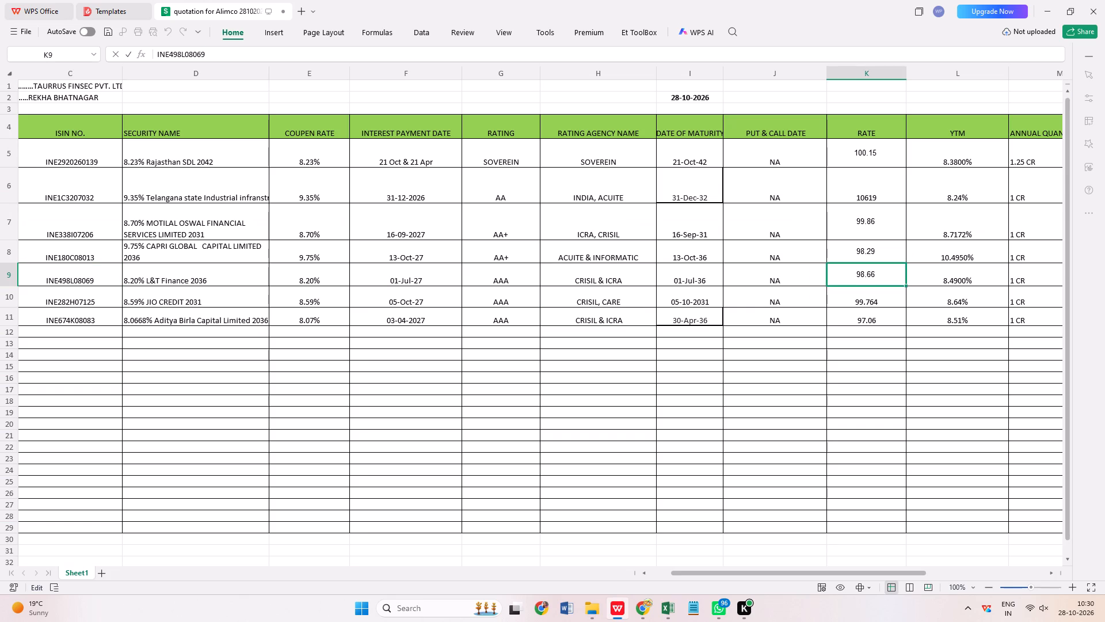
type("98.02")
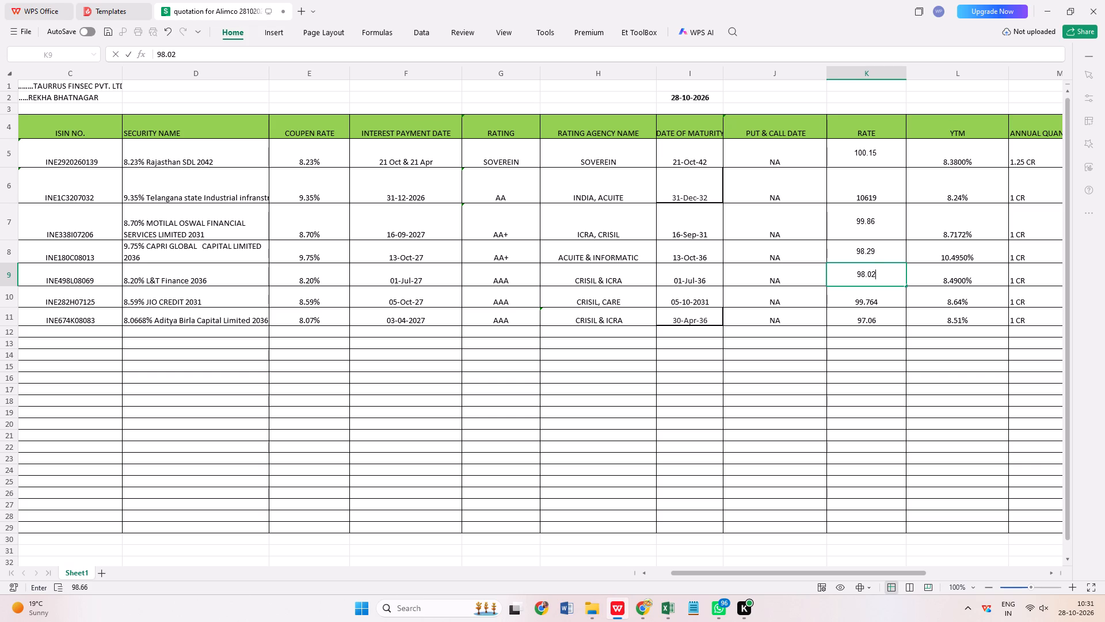
Select the Aditya Birla Capital 2036 bond's rate in K11 and switch to the Nuvama offers email in Chrome to check its offer.
left_click(890, 317)
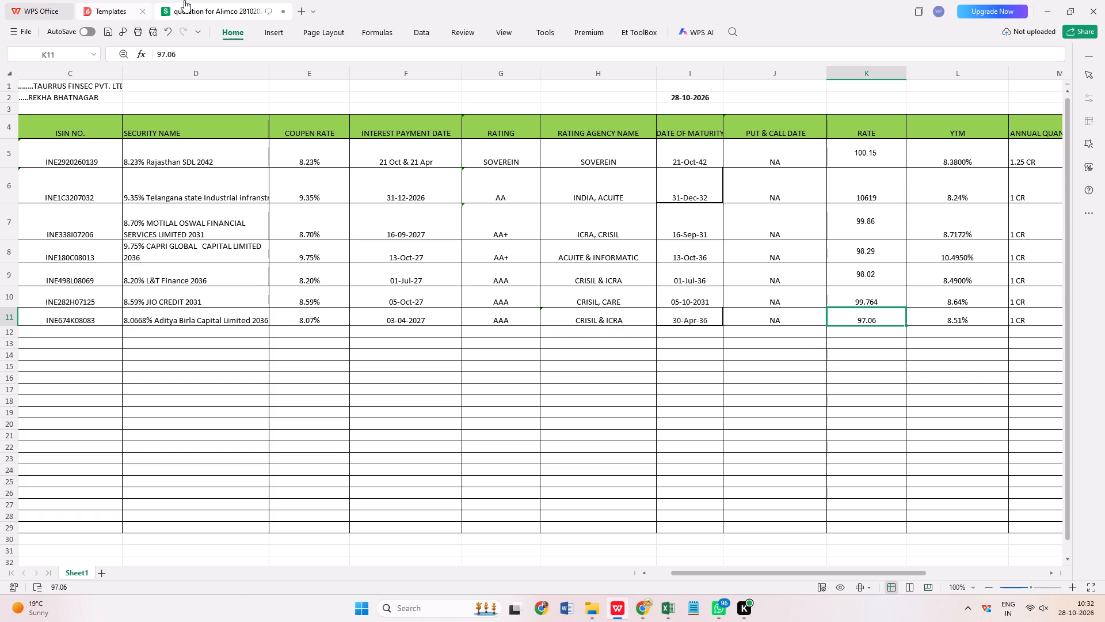
left_click(639, 601)
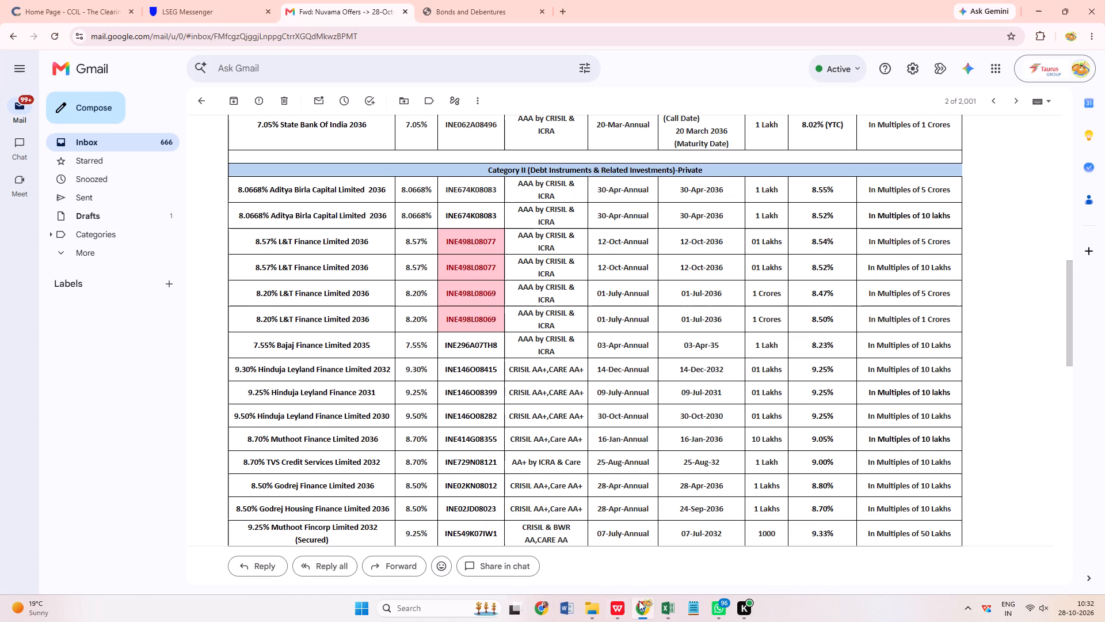
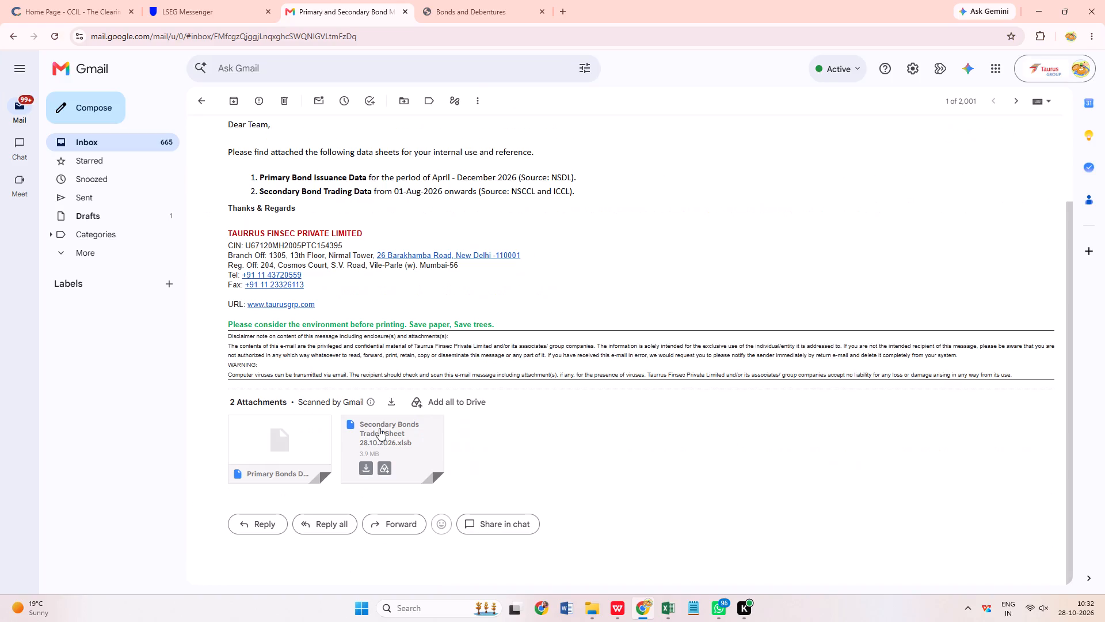
Download the Secondary Bonds Traded Sheet 28.10.2026.xlsb attachment from the Gmail message and open it in WPS Office.
left_click(550, 356)
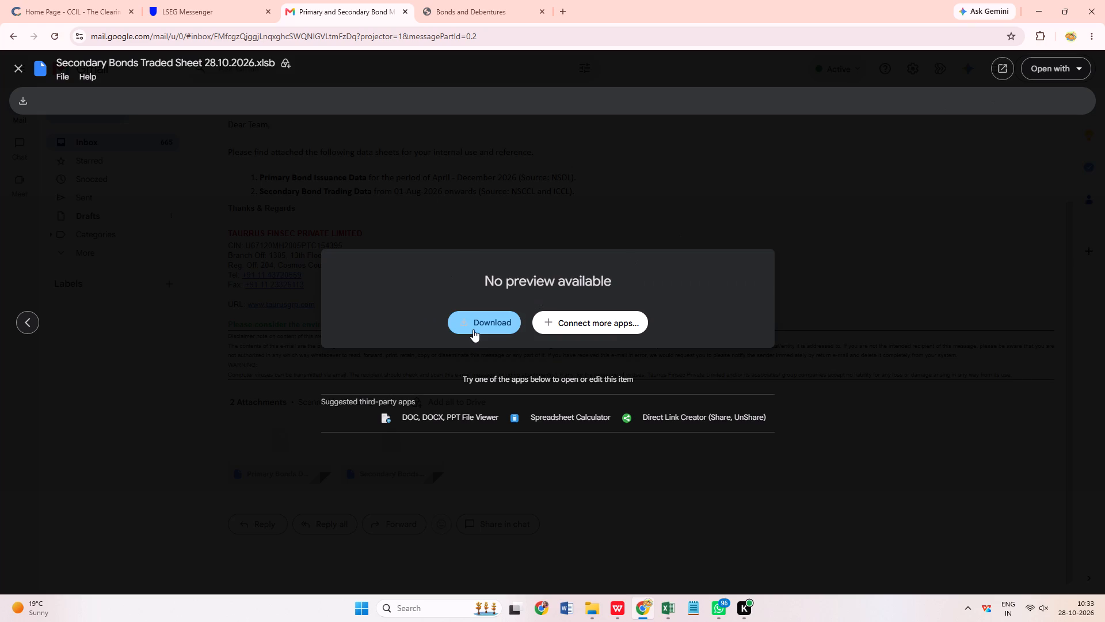
left_click(473, 329)
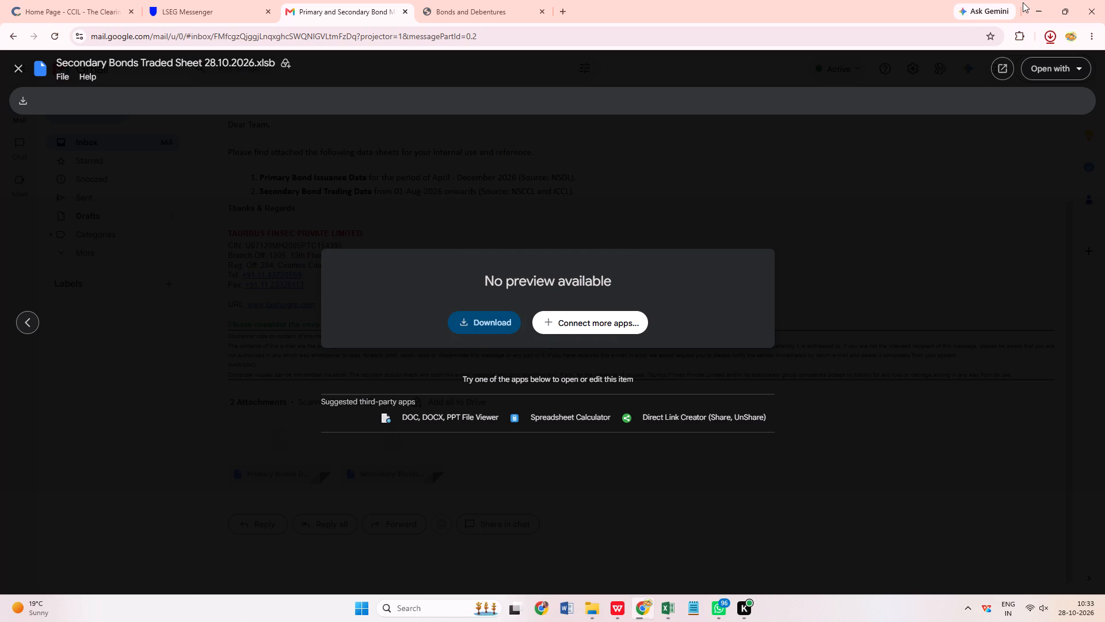
left_click(1056, 37)
left_click(951, 86)
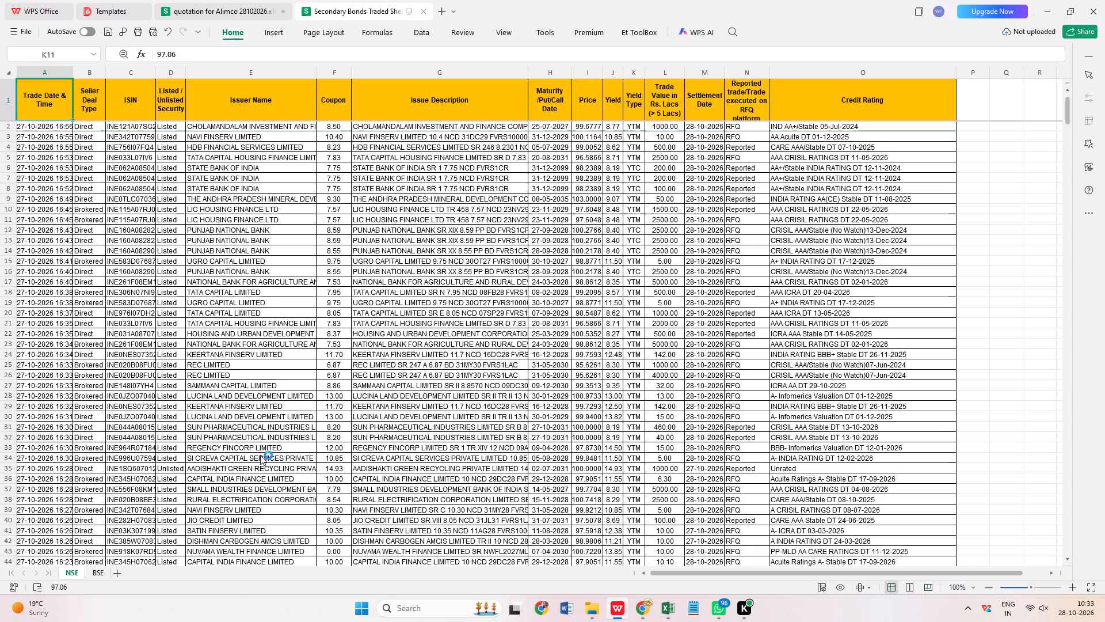
left_click(375, 369)
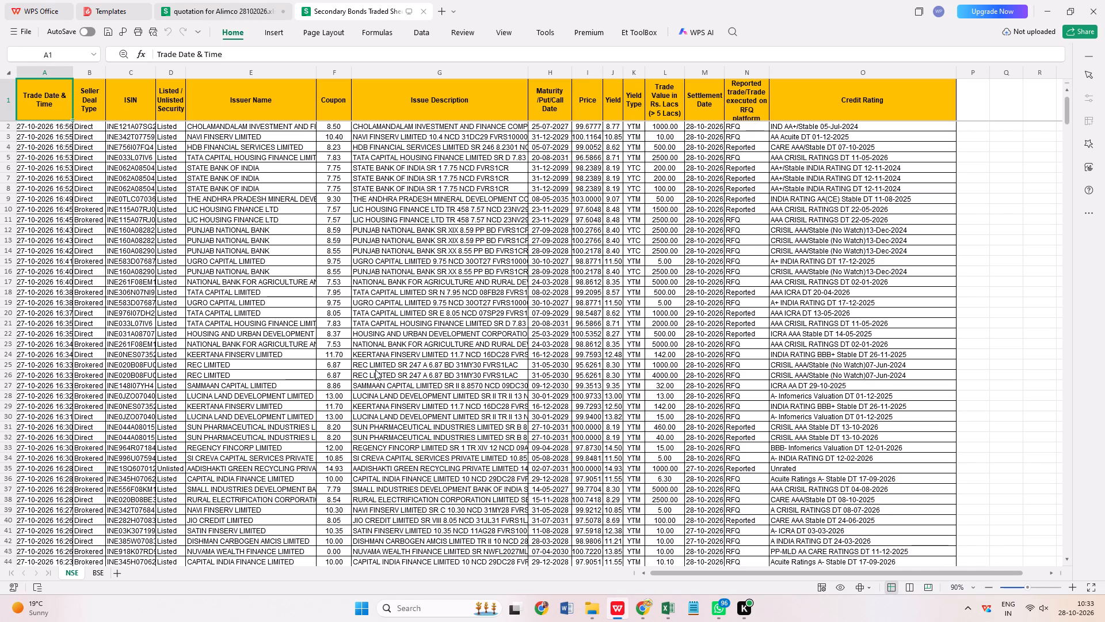
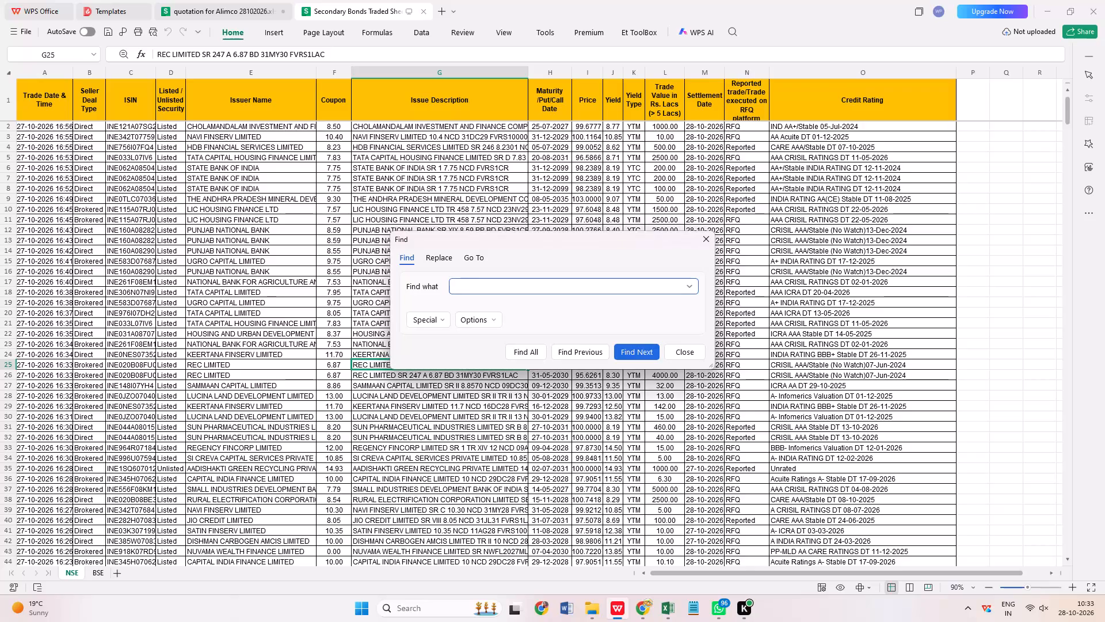
Search the NSE sheet for TELANGANA and check the yield of the first matching trade.
type("TELANGANA")
key("Return")
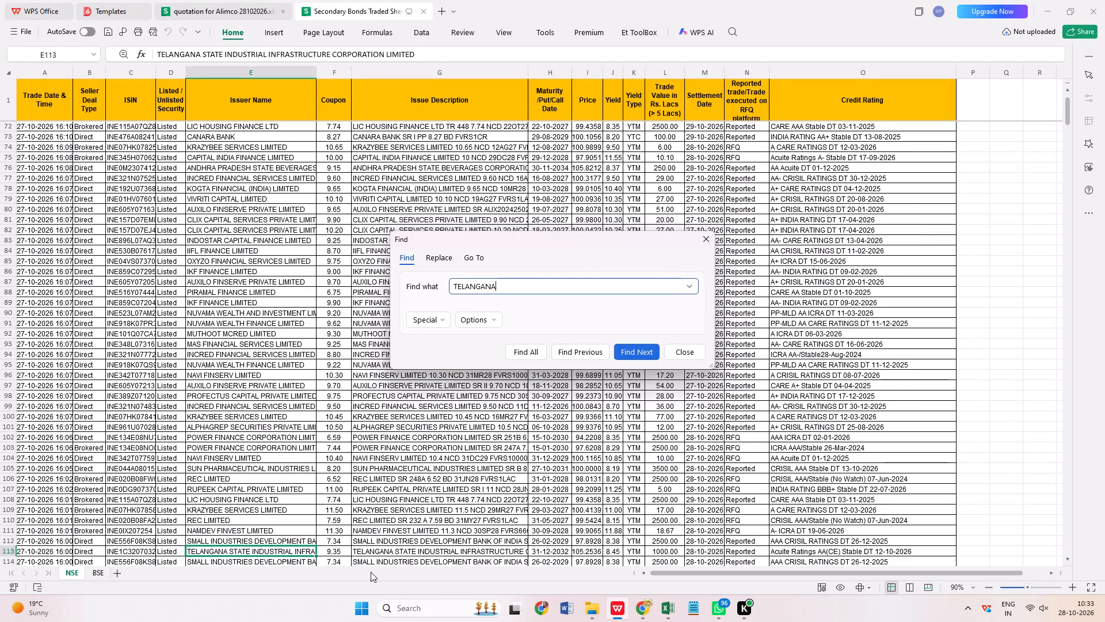
left_click(615, 551)
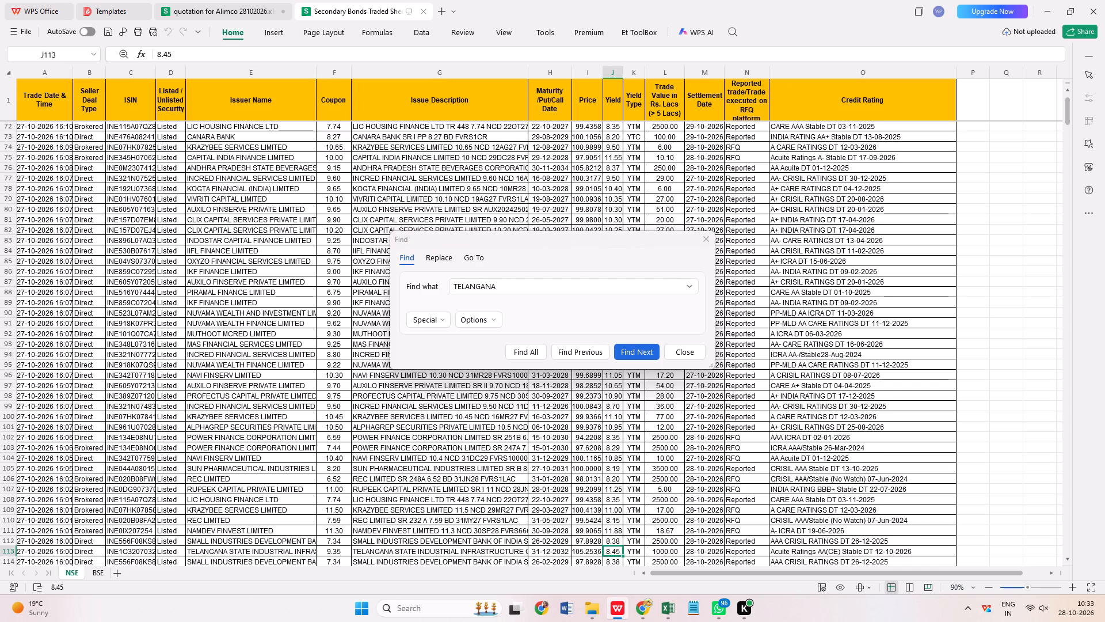
Step through the further TELANGANA matches down to the 16-10-2026 trades and check the trade value in row 5484.
left_click(509, 287)
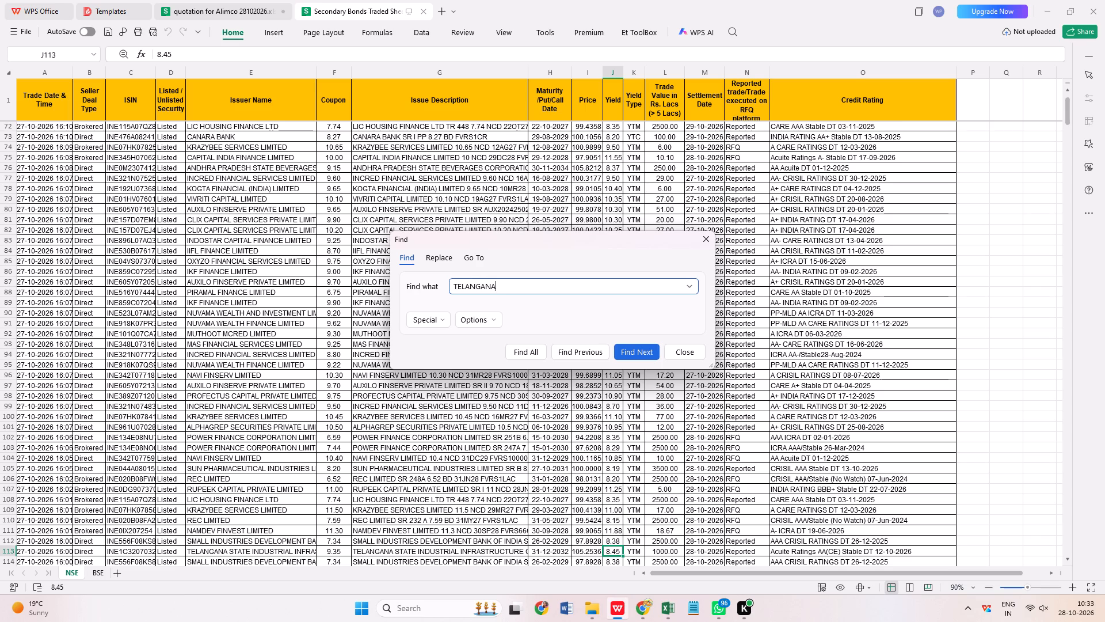
key("Return")
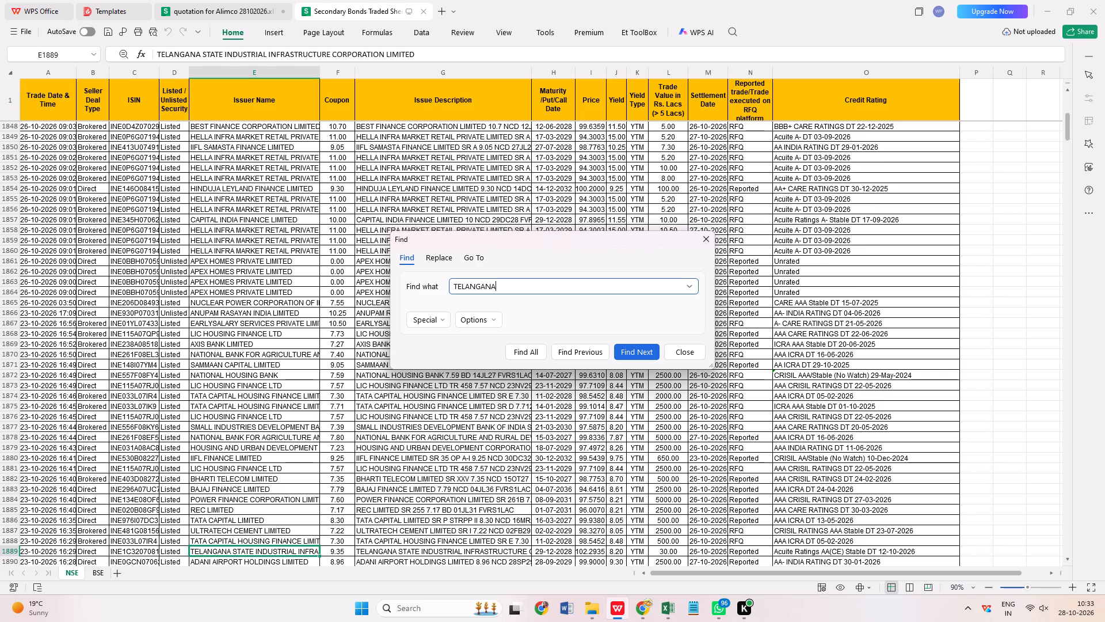
key("Return")
key("Return")
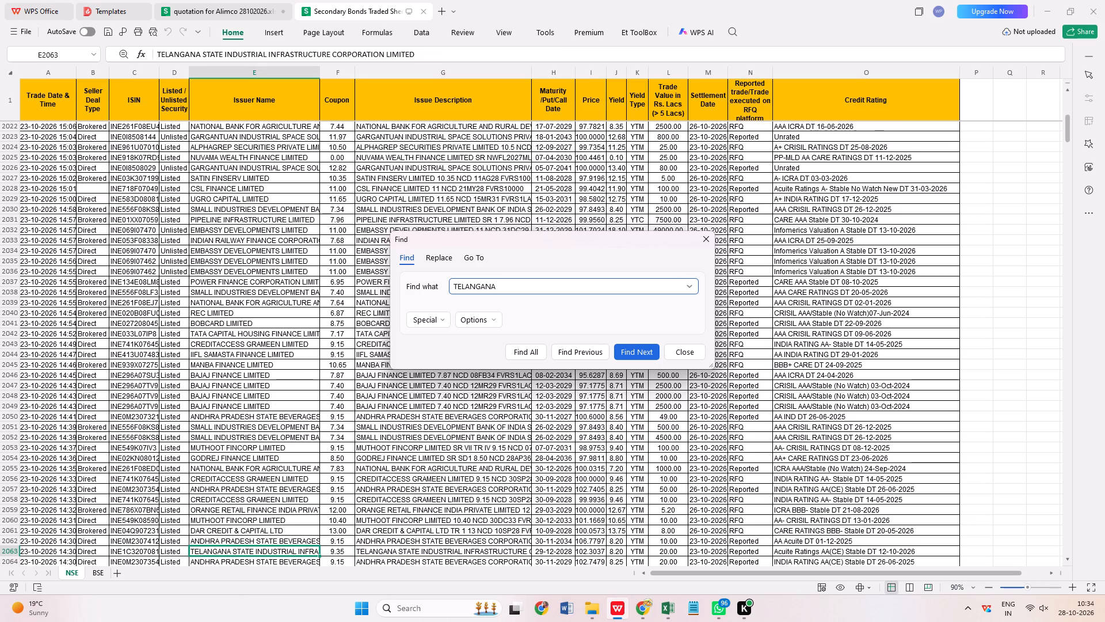
key("Return")
key("Return")
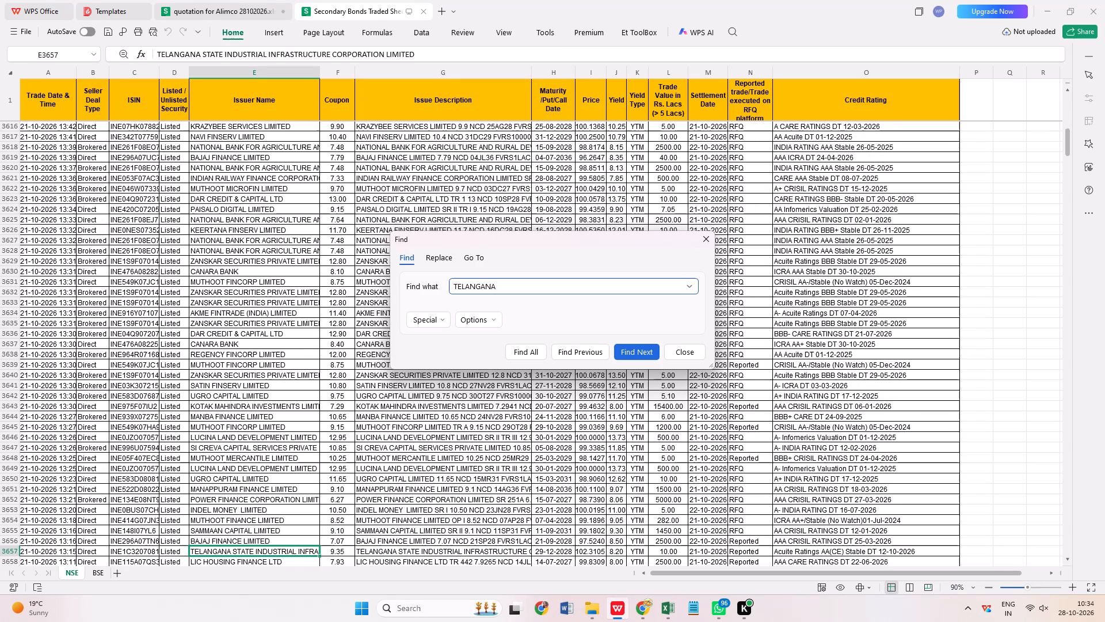
key("Return")
key("Return")
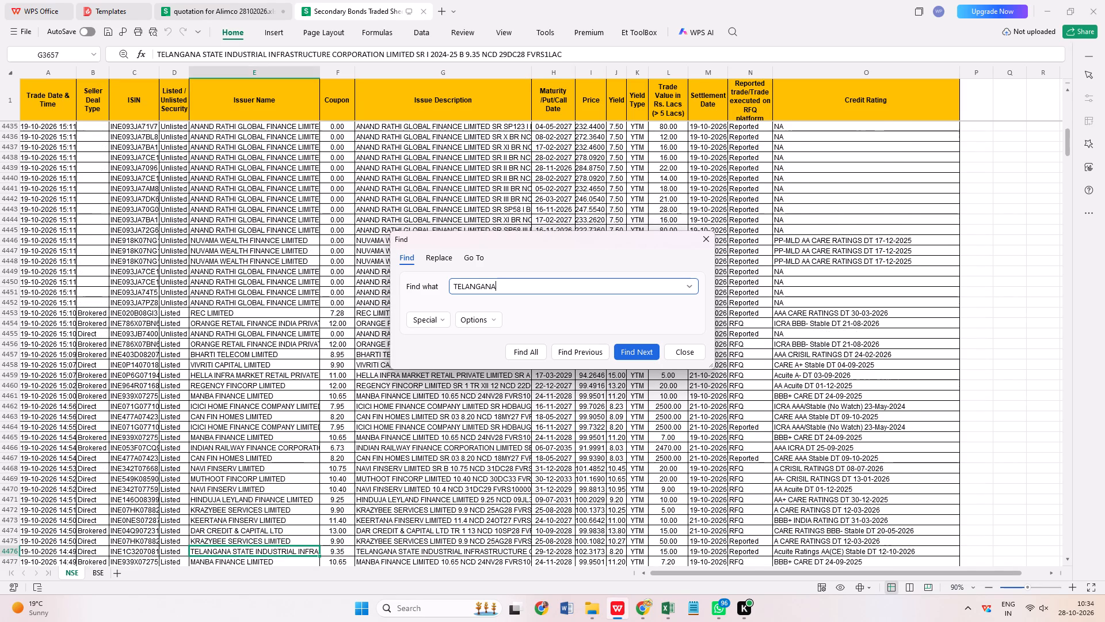
key("Return")
key("Return")
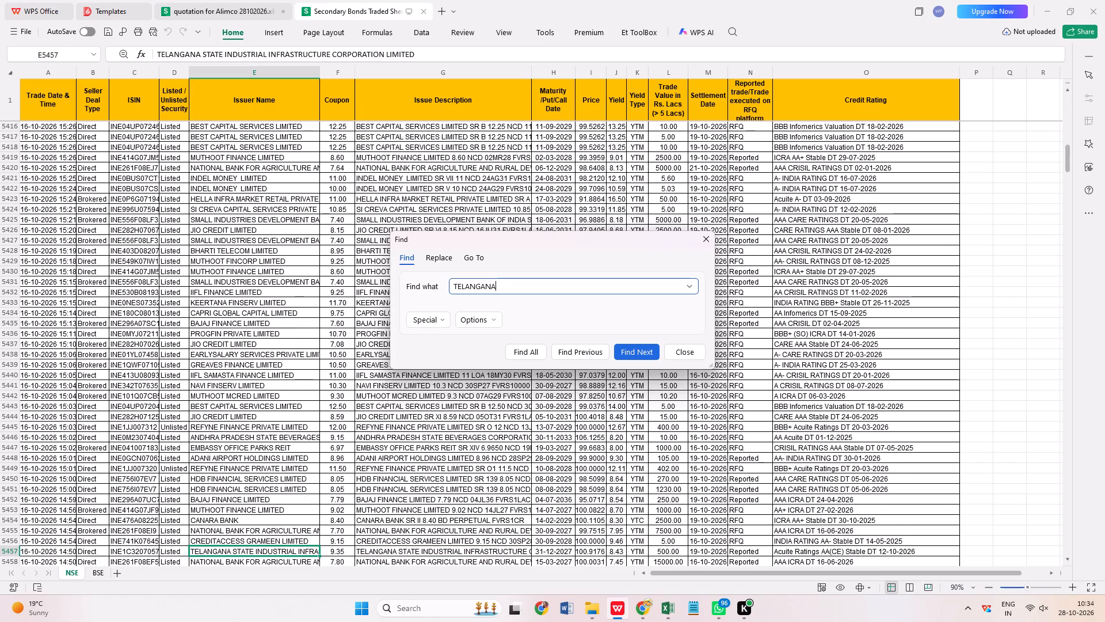
key("Return")
key("Return")
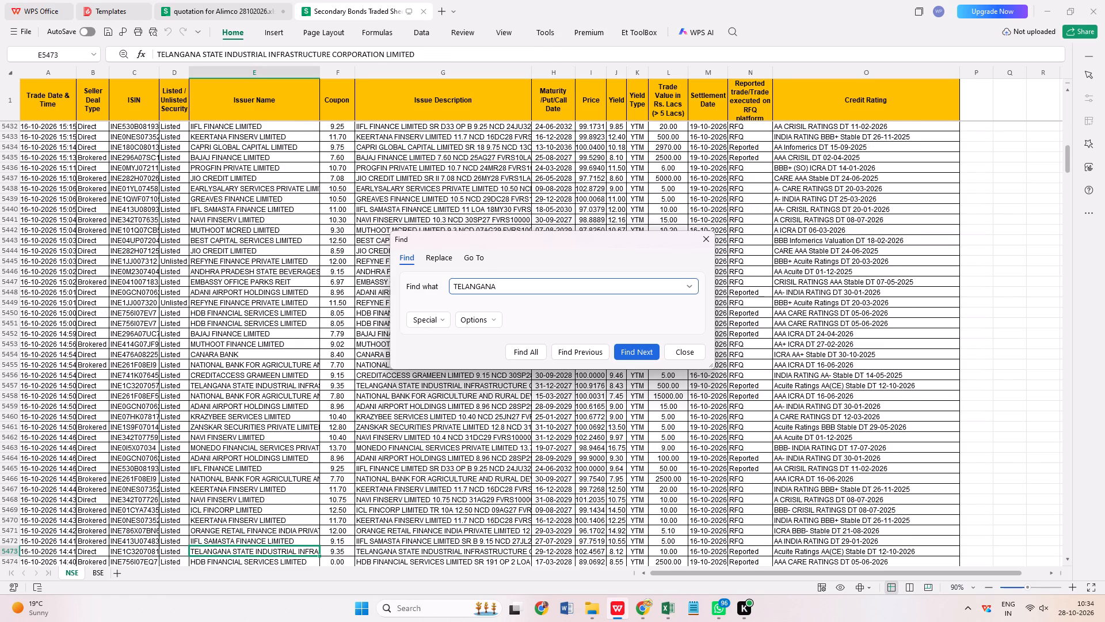
key("Return")
key("Return")
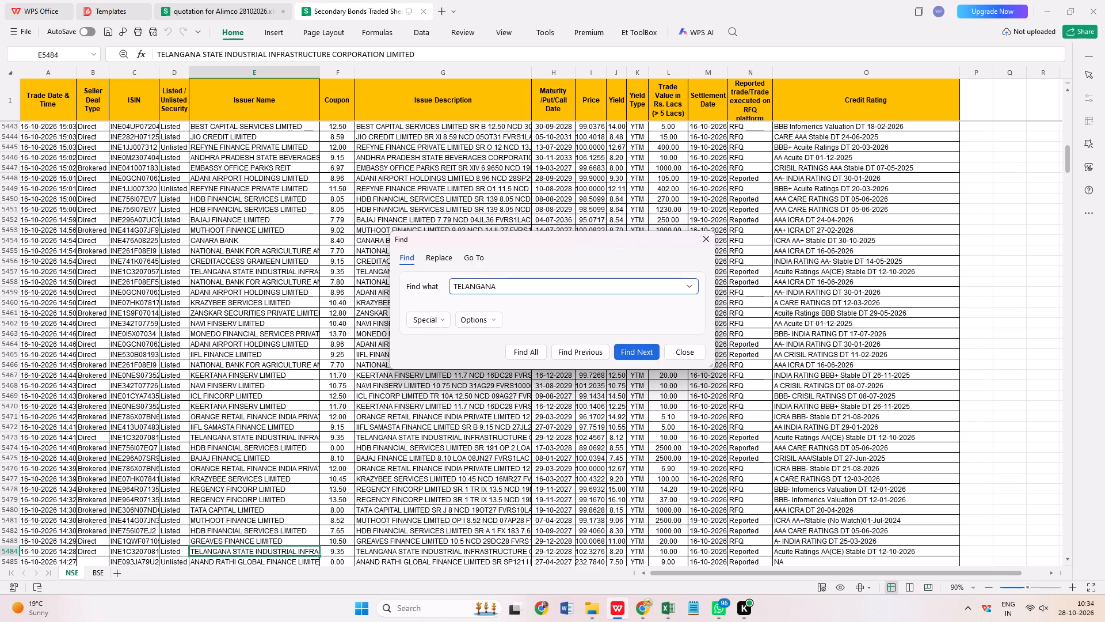
left_click(675, 549)
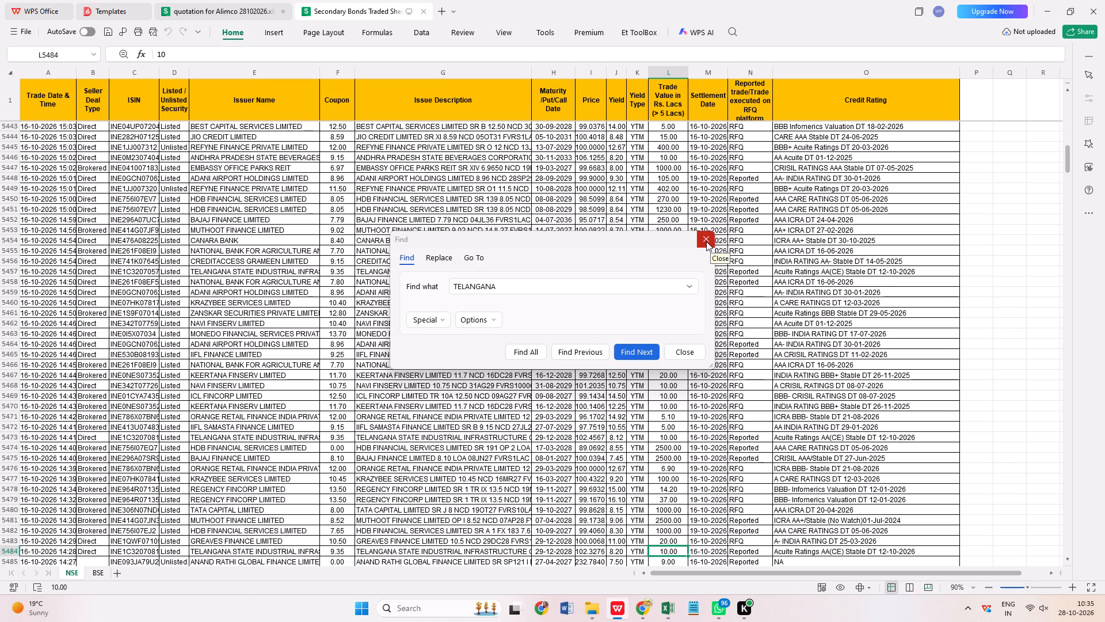
Continue through the remaining TELANGANA matches to the 15-10-2026 trade, then end the search.
left_click(502, 289)
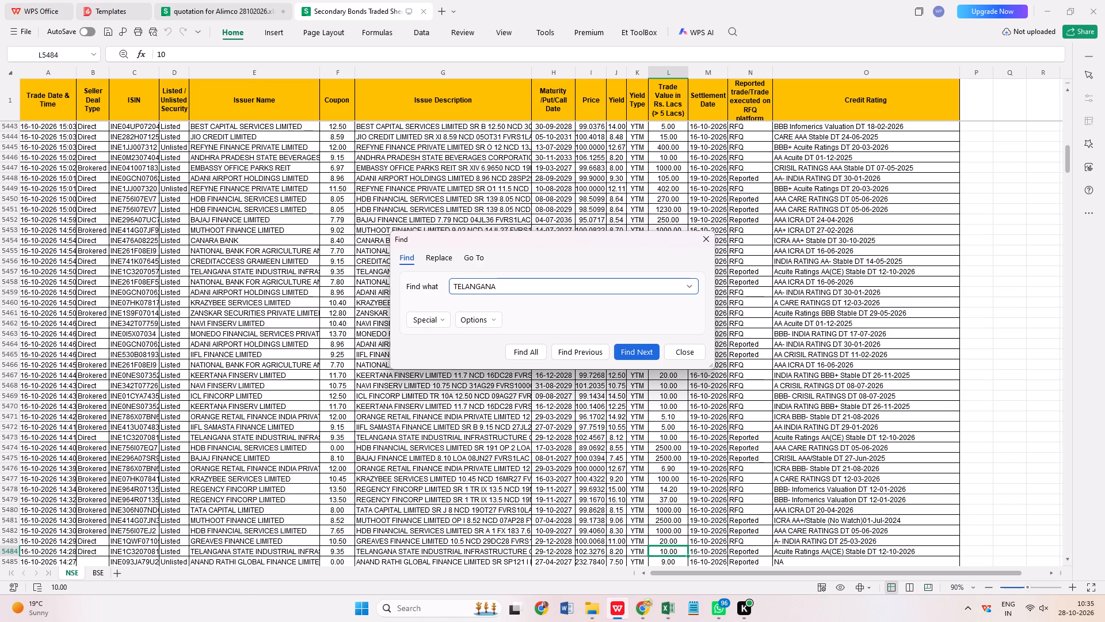
key("Return")
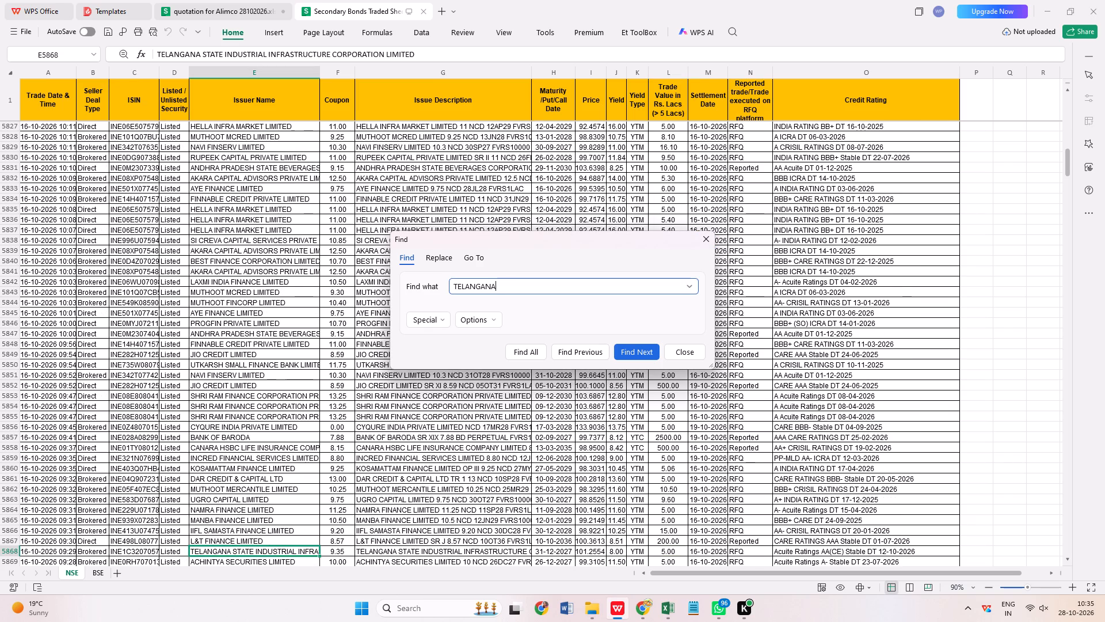
key("Return")
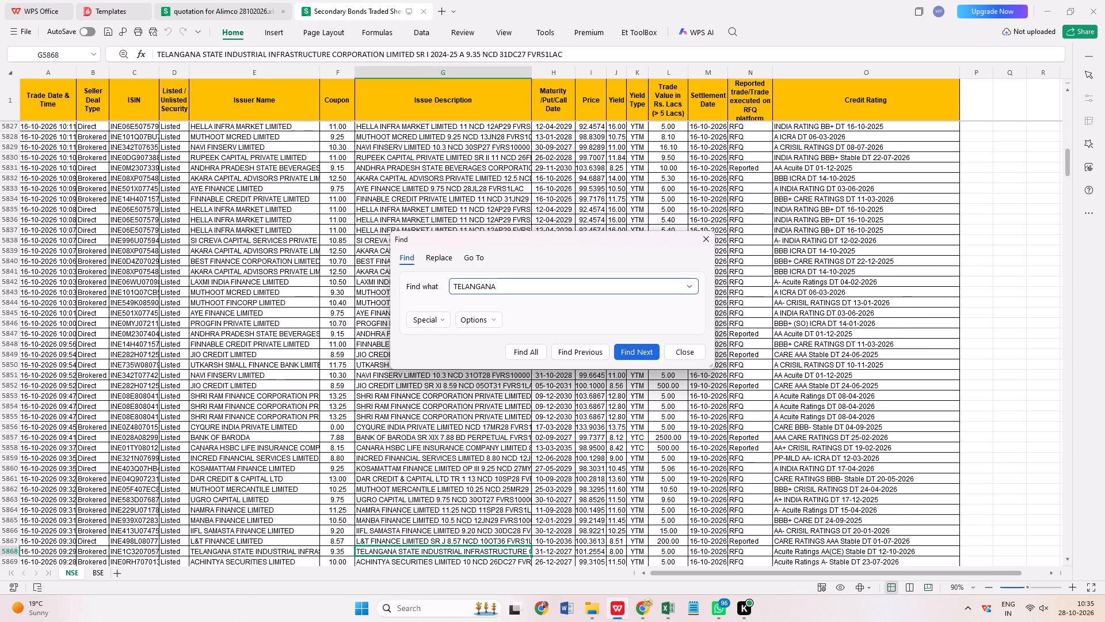
key("Return")
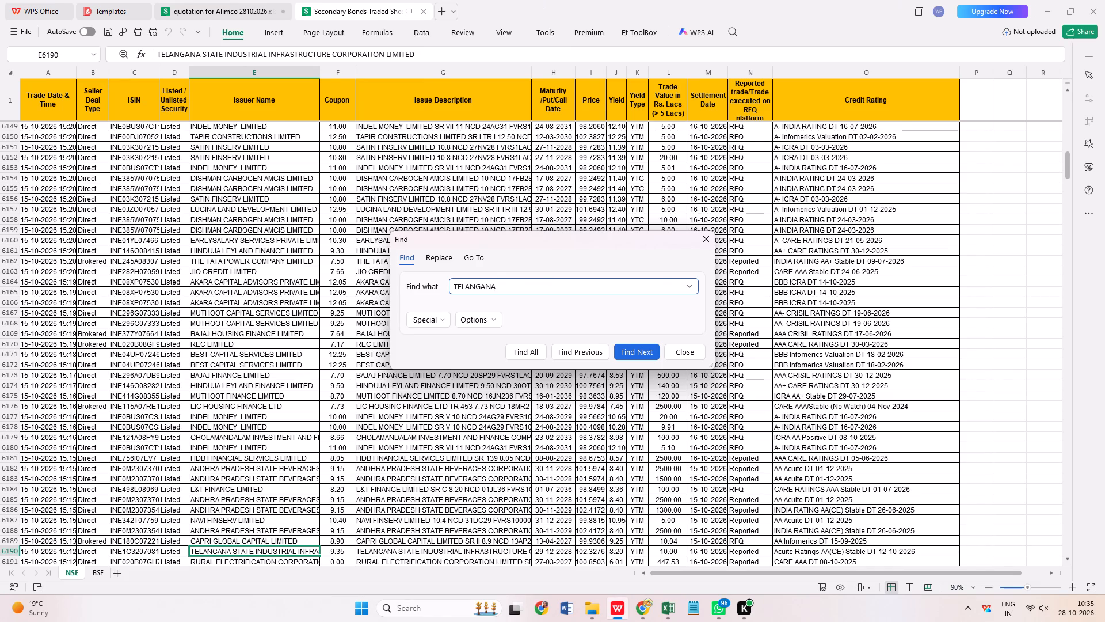
left_click(704, 242)
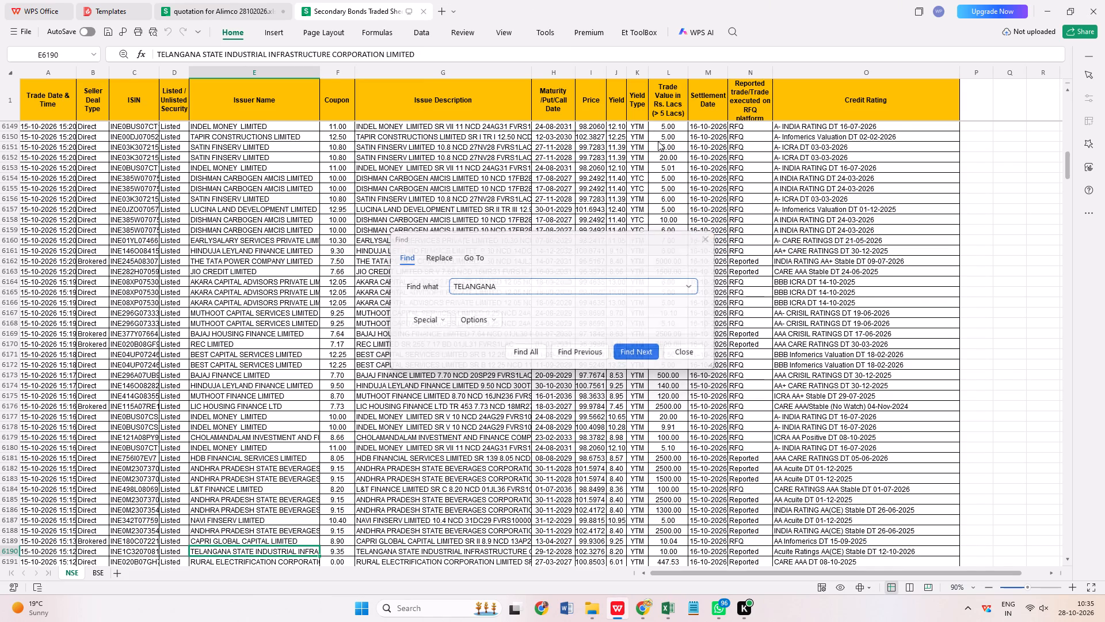
Close the Secondary Bonds Traded Sheet workbook and return to the Alimco quotation workbook.
left_click(426, 10)
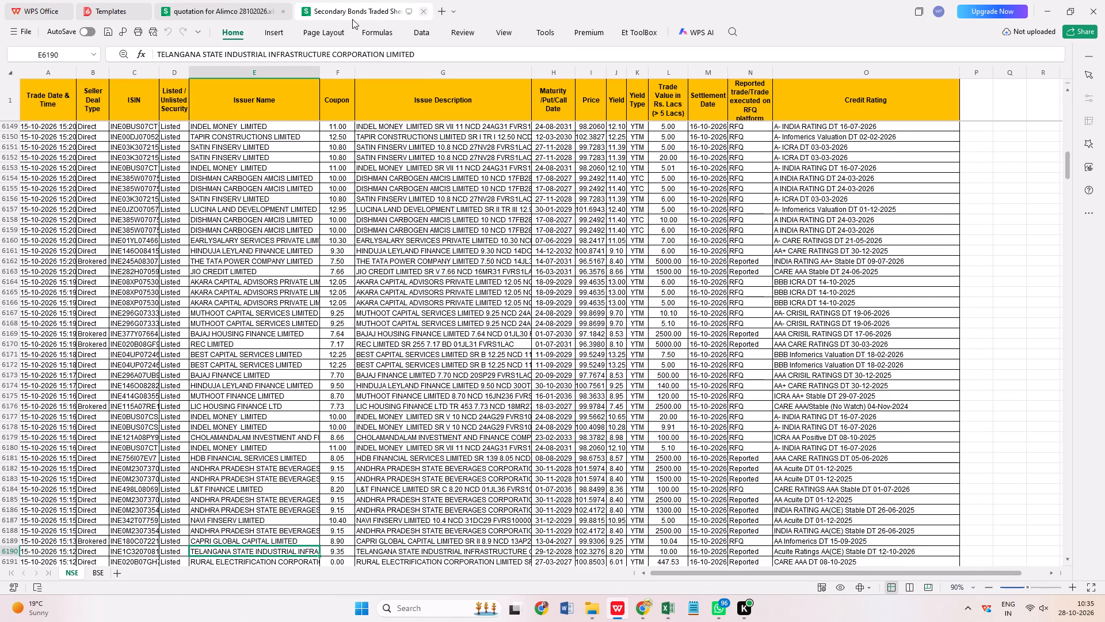
left_click(237, 14)
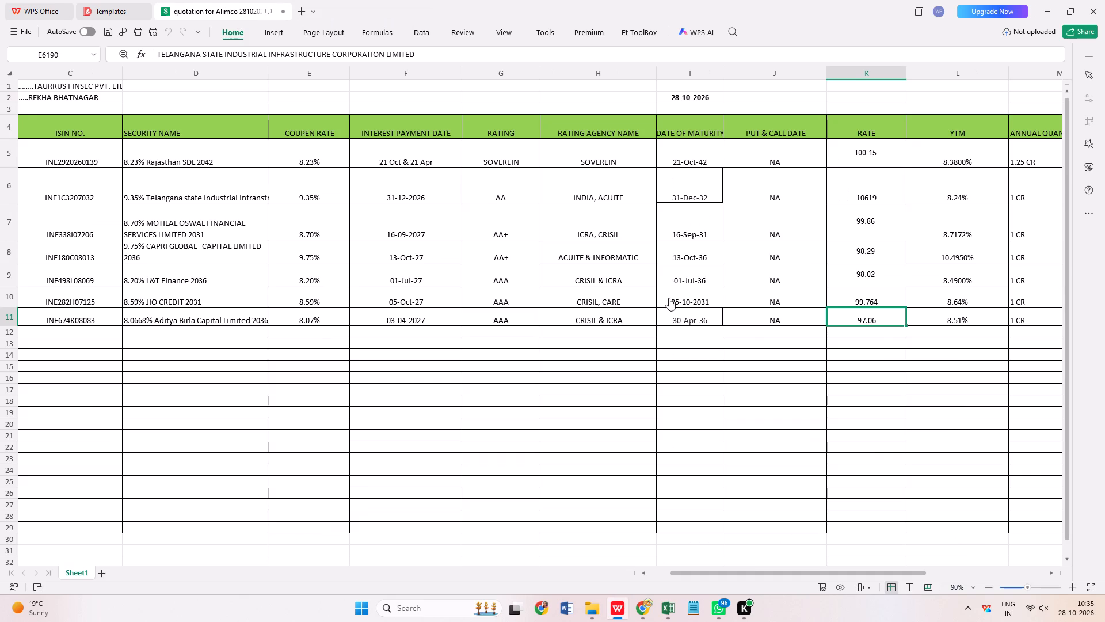
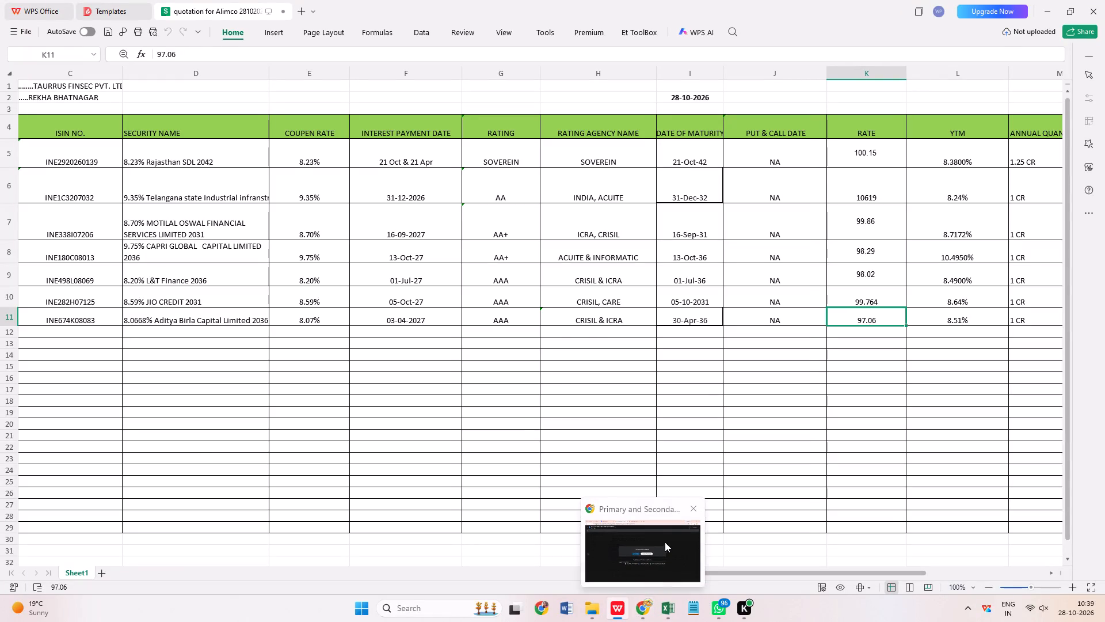
Switch from the quotation workbook to the Chrome window holding the bond market email and the Bonds and Debentures page.
left_click(692, 556)
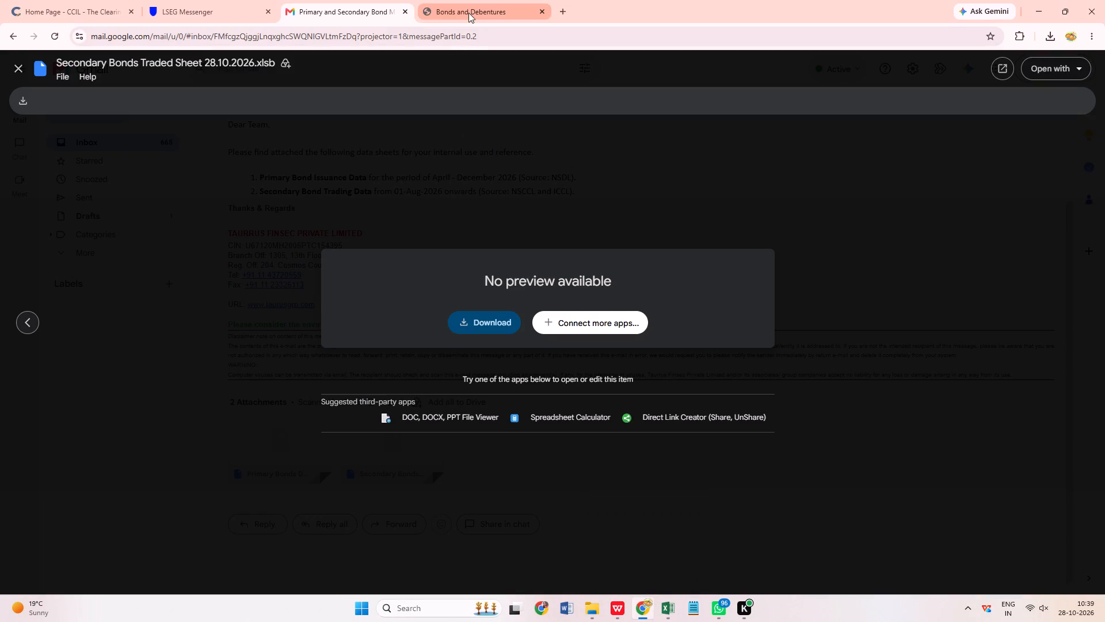
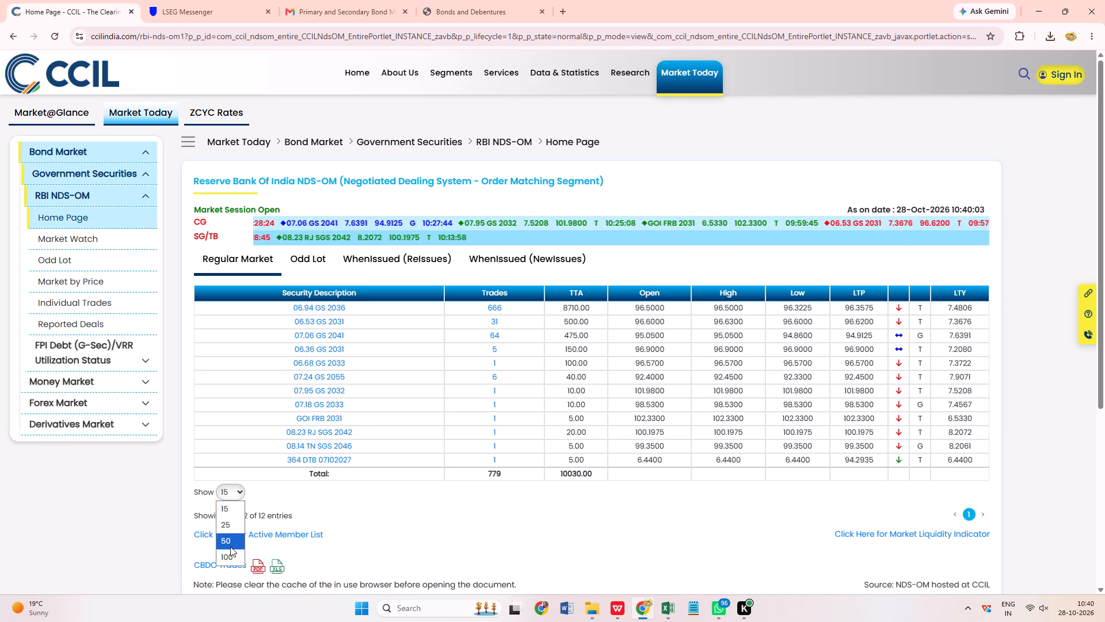
Set the NDS-OM Regular Market table to show 100 entries per page.
left_click(231, 555)
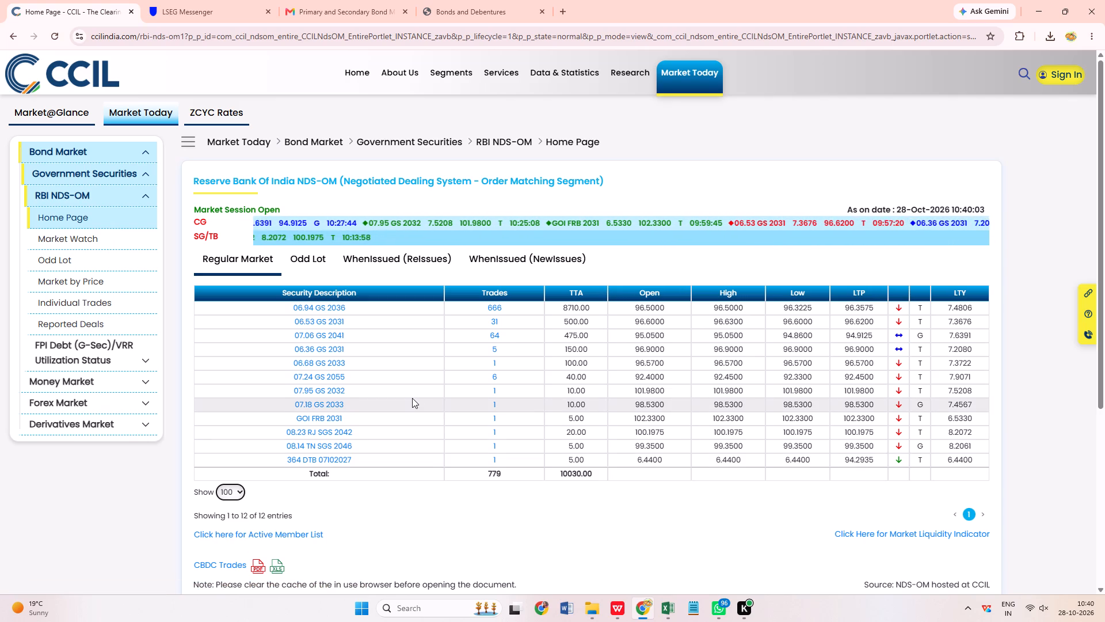
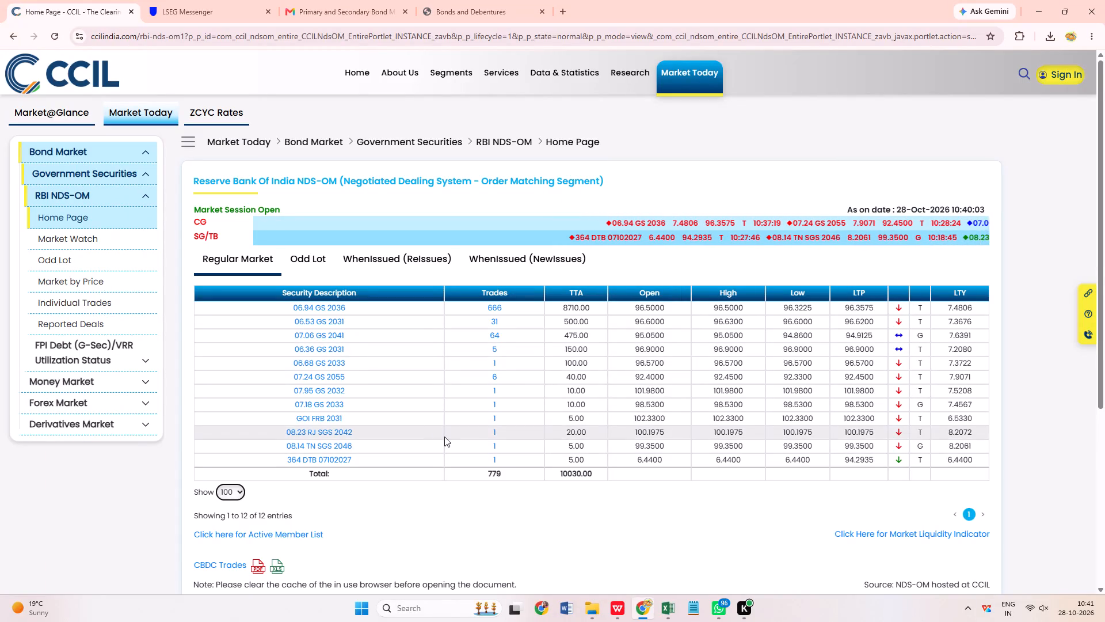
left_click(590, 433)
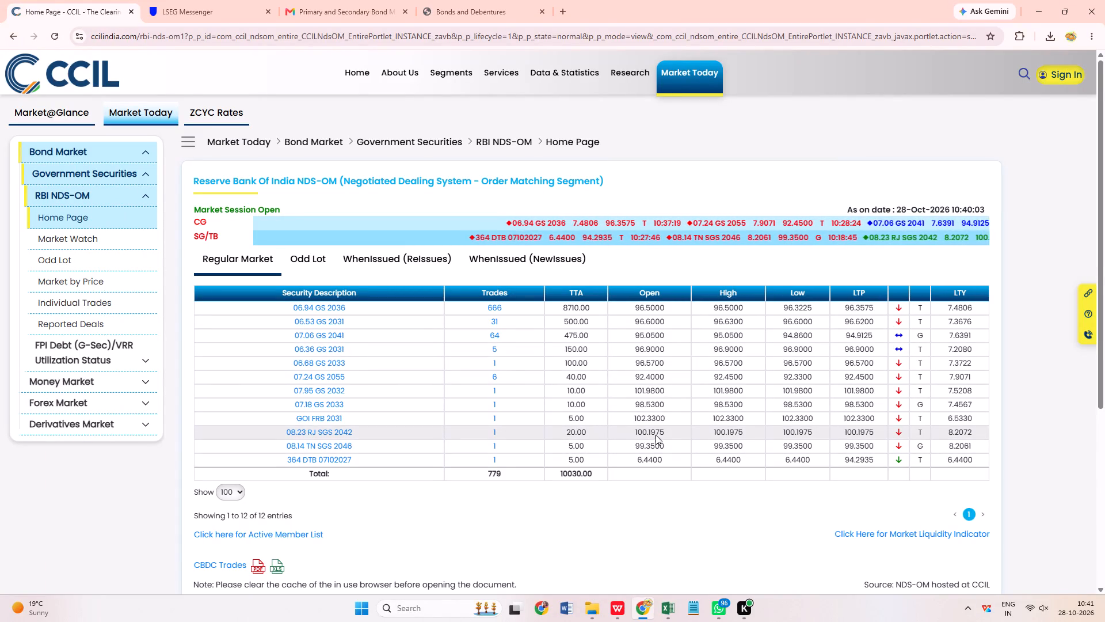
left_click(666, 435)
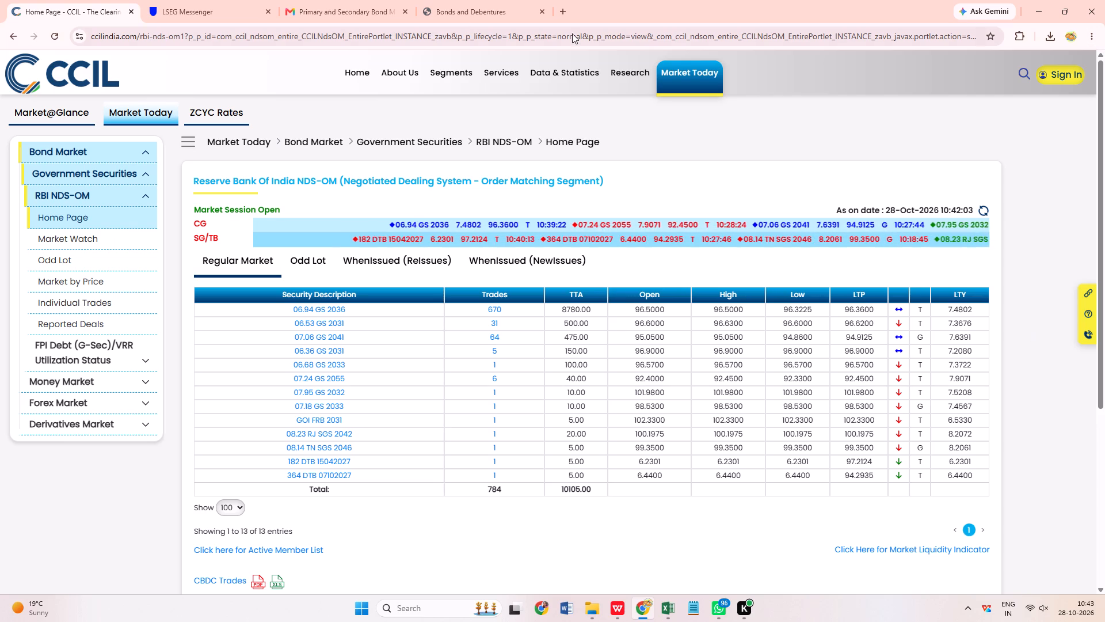
Switch from the CCIL market page to the NSDL India BondInfo page showing the Jio Credit debenture's credit rating details.
left_click(363, 19)
left_click(491, 6)
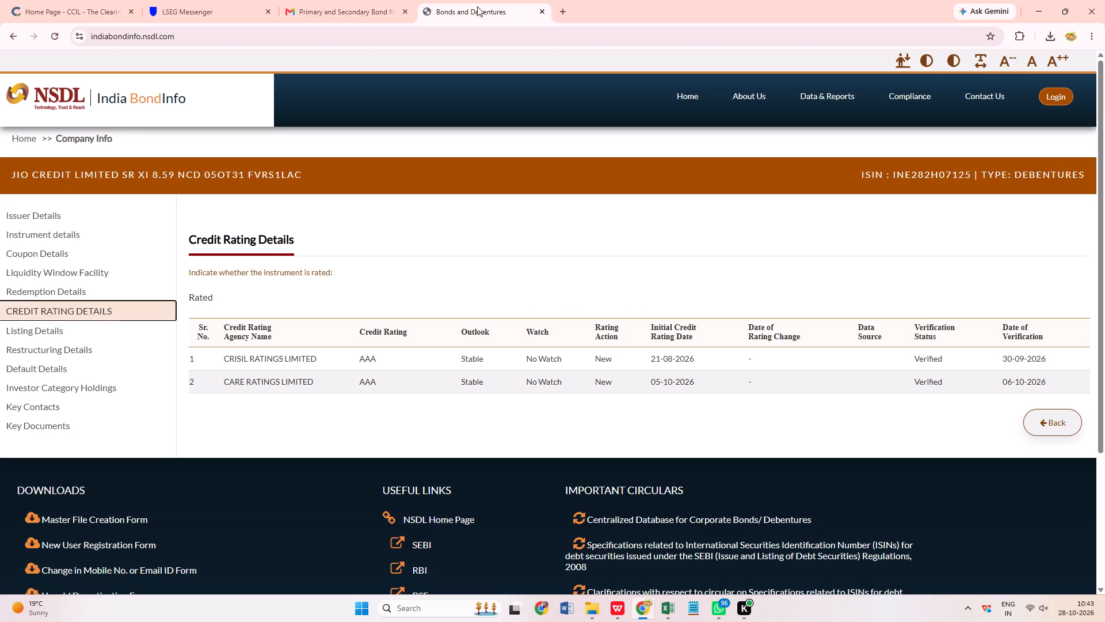
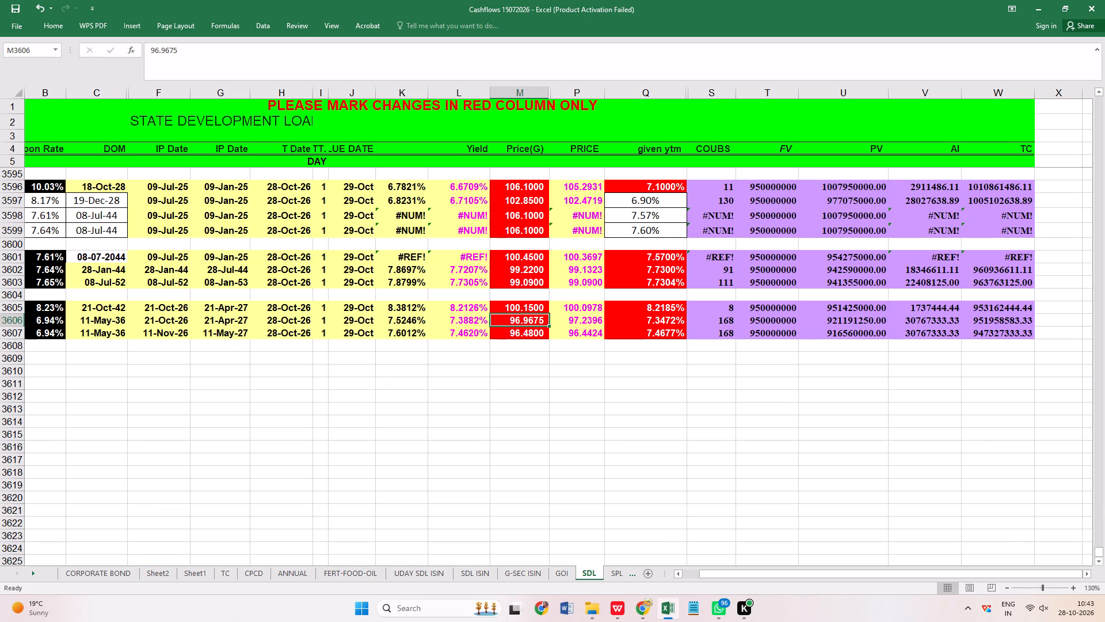
Set the Price(G) of the 8.23% 21-Oct-42 bond in row 3605 of the SDL sheet to 100.1975.
left_click(524, 305)
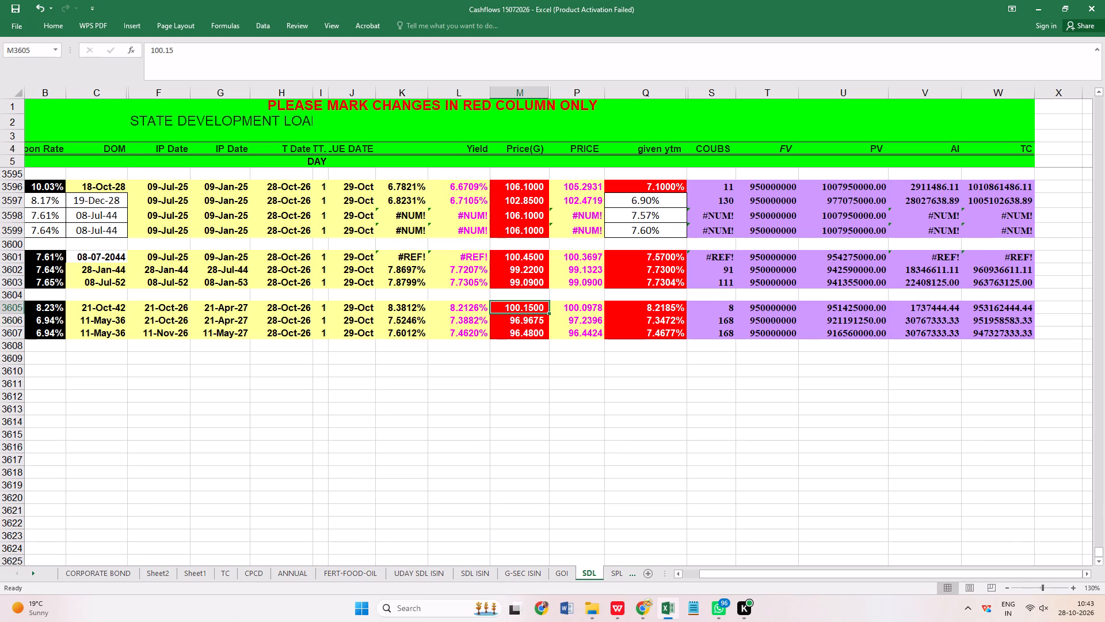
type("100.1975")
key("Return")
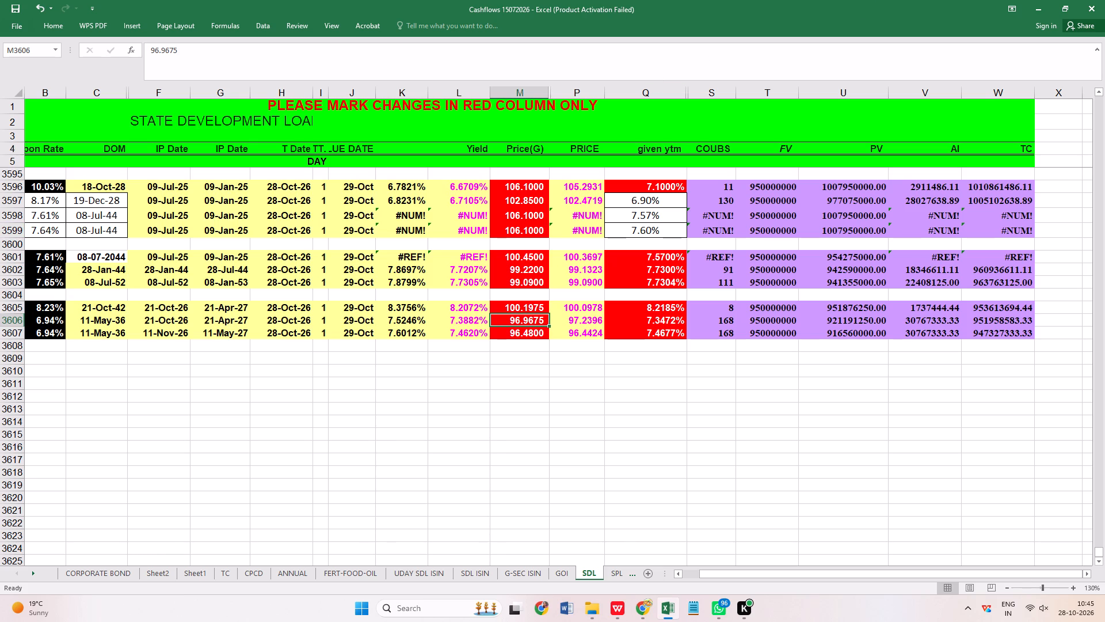
Set the gross price of the 8.23% bond maturing 21-Oct-42 to 100.24 in the SDL sheet.
left_click(520, 309)
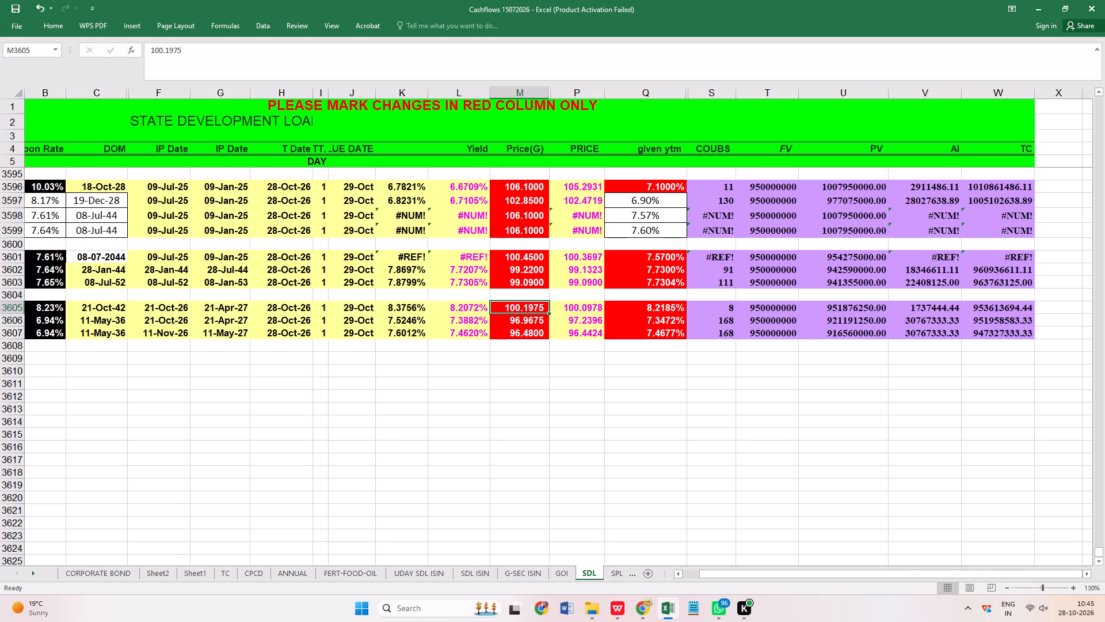
type("100")
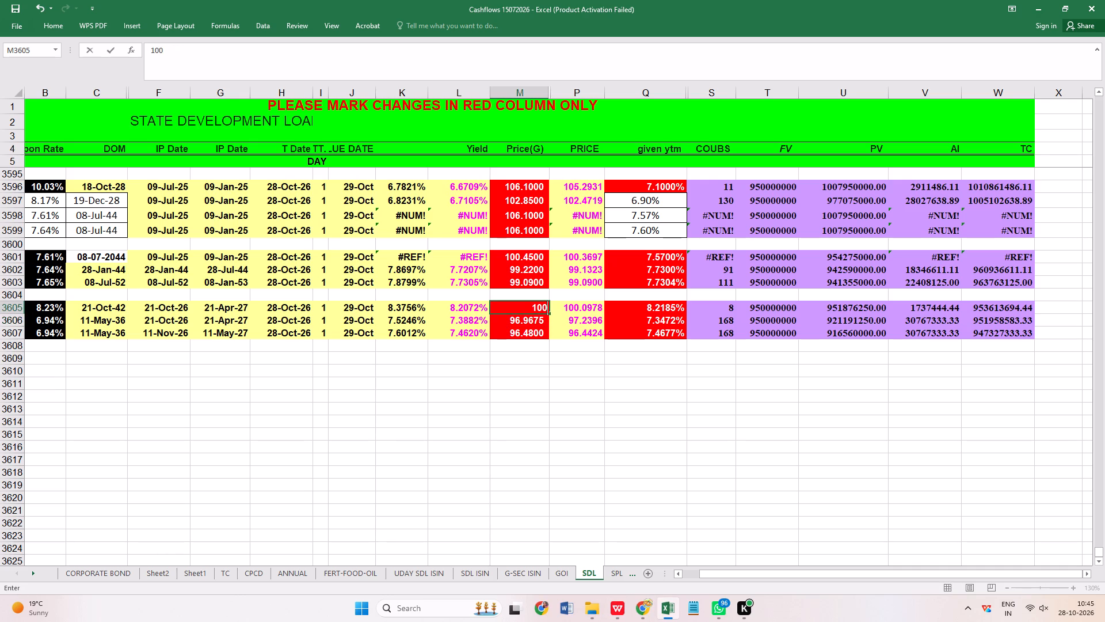
type(".24")
key("Return")
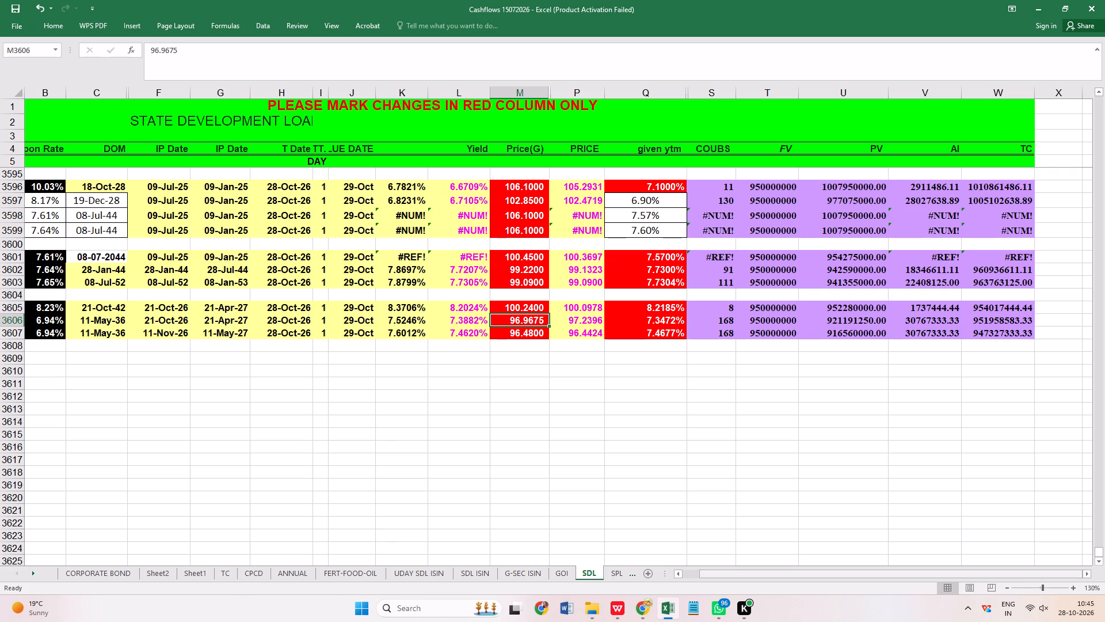
Switch to the Alimco quotation in WPS Office and set the 8.23% Rajasthan SDL 2042 rate to 100.24 and YTM to 8.37%.
left_click(665, 613)
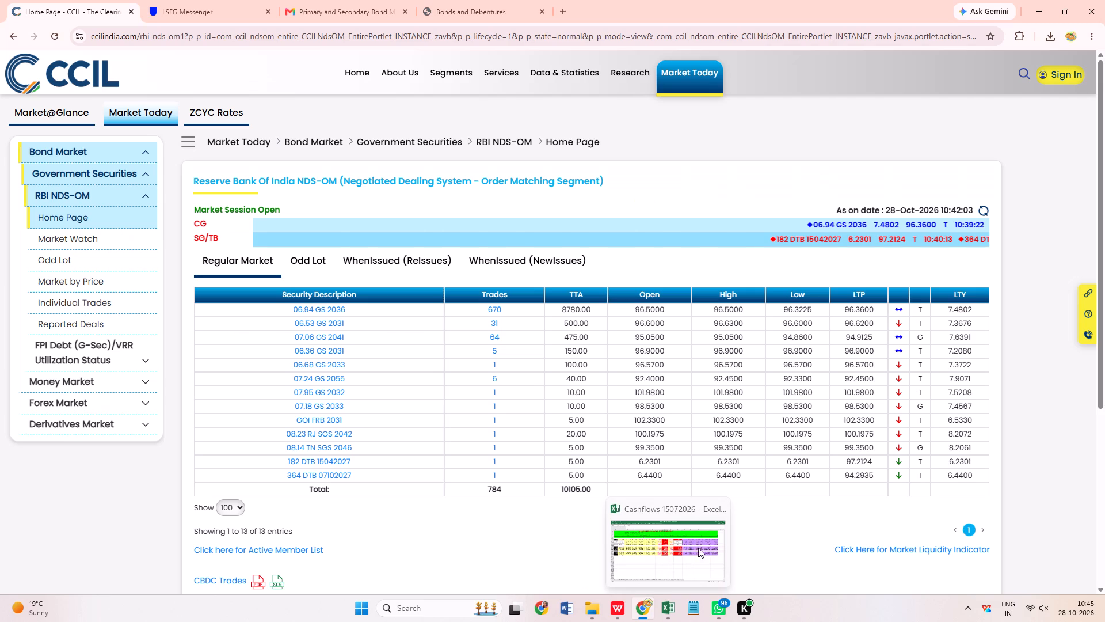
left_click(666, 608)
left_click(614, 611)
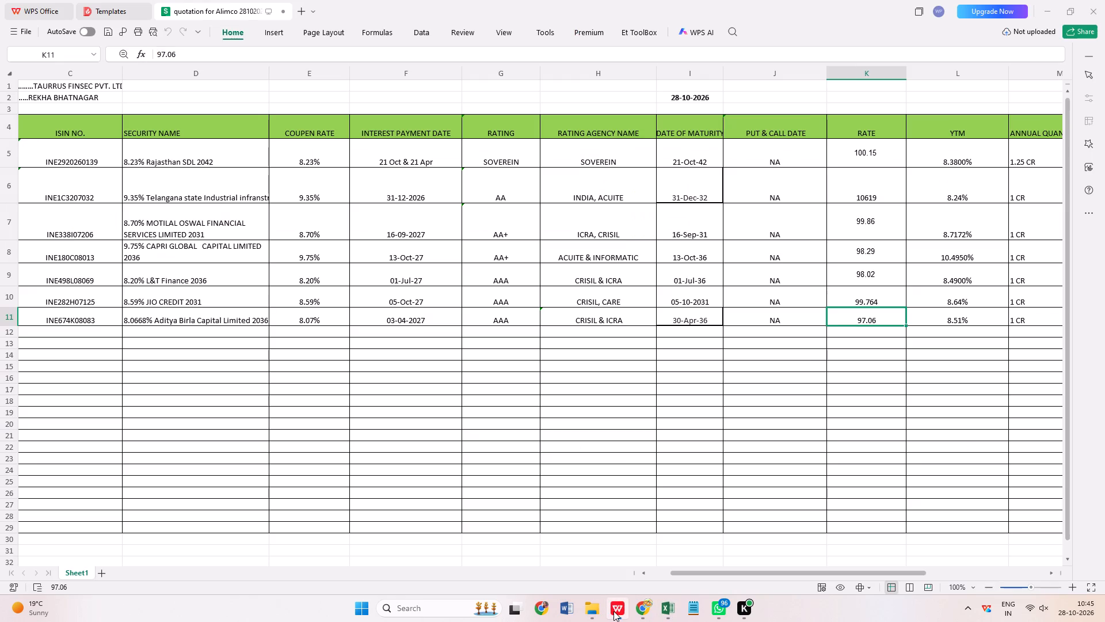
left_click(880, 159)
type("100.24")
key("Right")
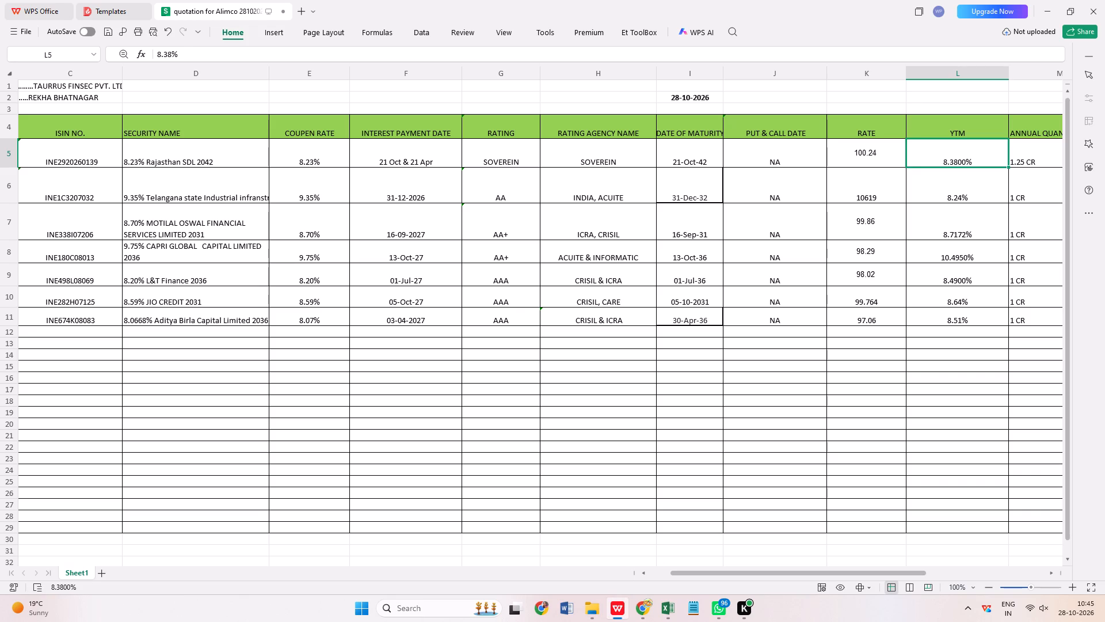
type("8.37")
key("Return")
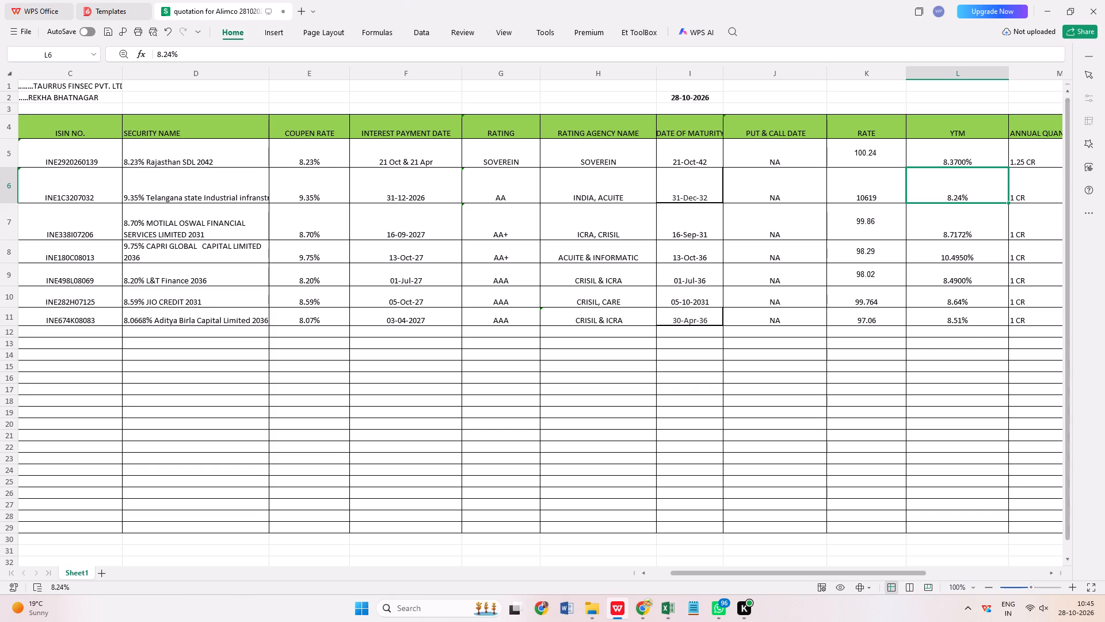
Reduce the Rajasthan SDL 2042 YTM cell to two decimal places.
left_click(965, 158)
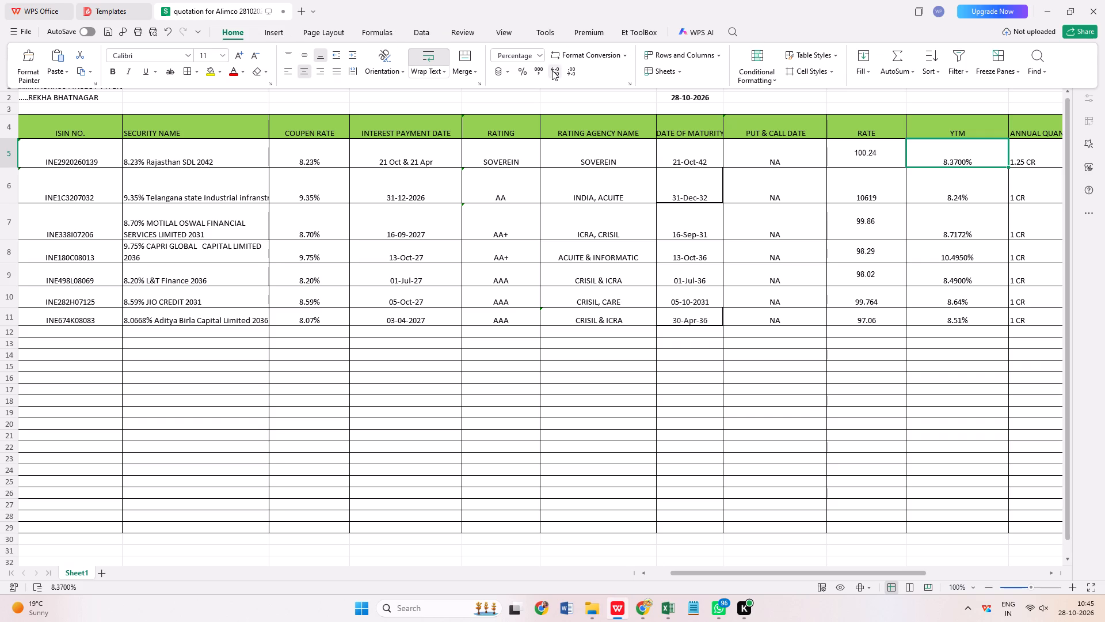
left_click(573, 71)
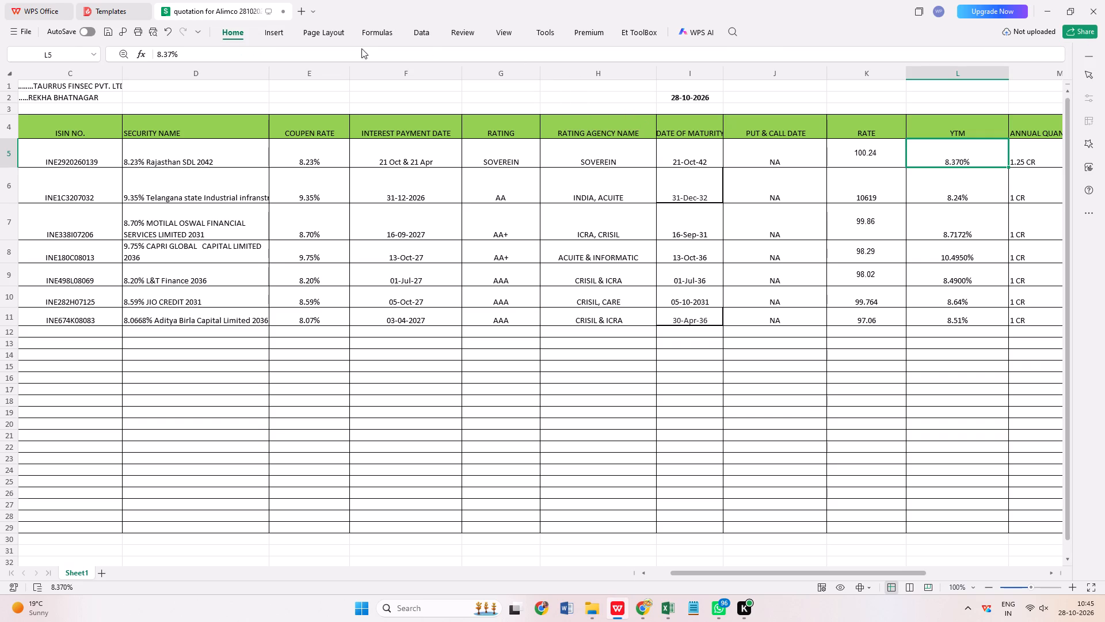
left_click(233, 32)
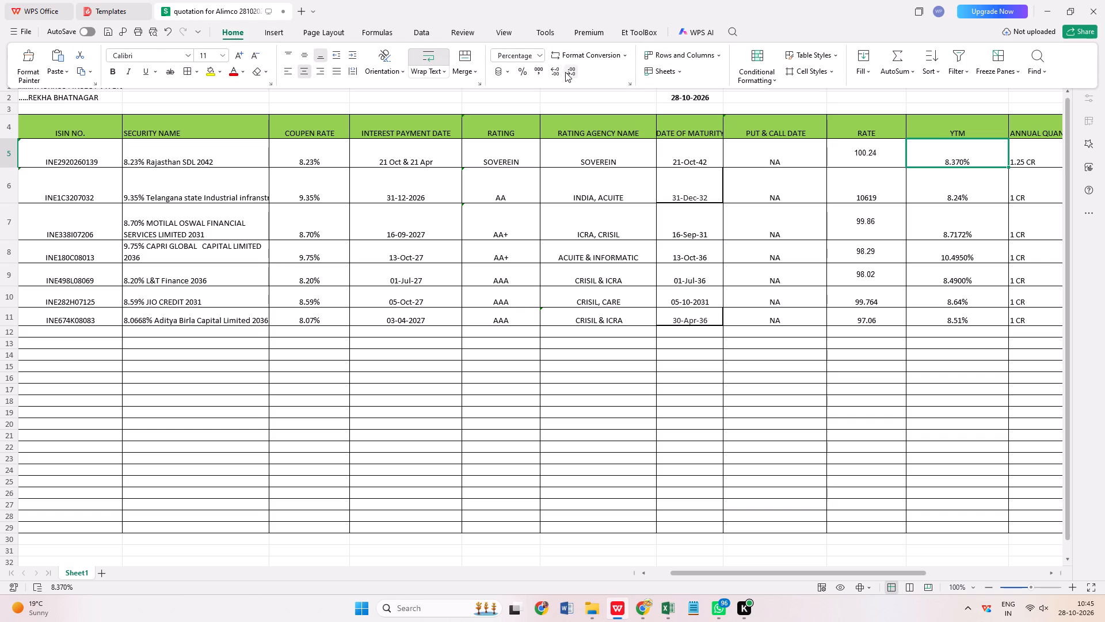
left_click(565, 72)
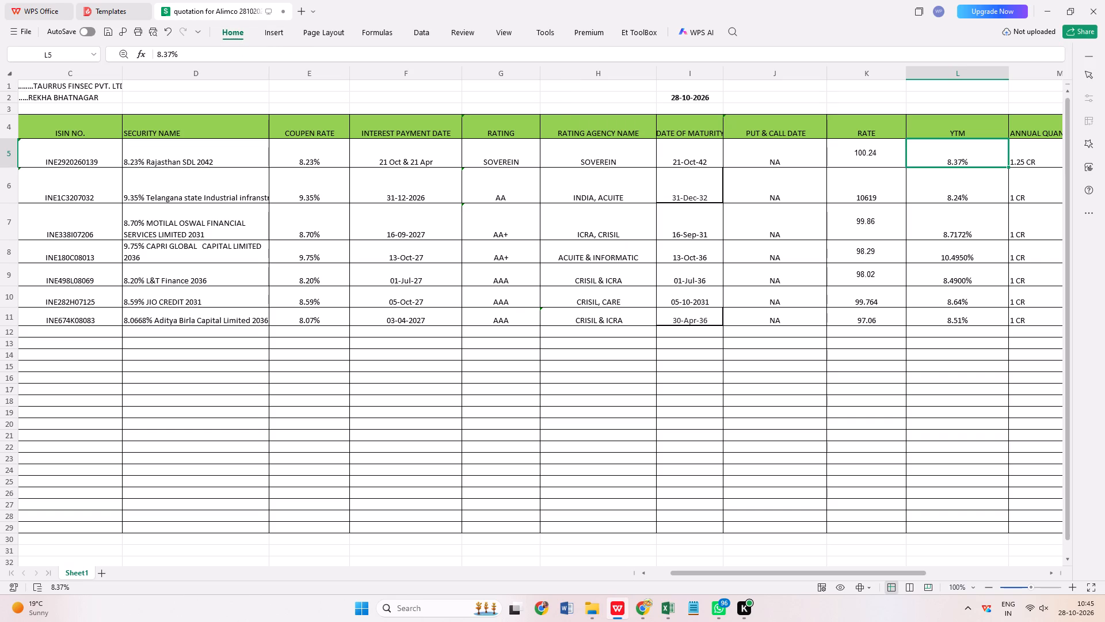
Copy the Rajasthan YTM cell's formatting to the YTM cells of the Motilal Oswal, Capri Global and L&T Finance bonds.
left_click(227, 33)
left_click(31, 79)
left_click_drag(964, 229, 965, 285)
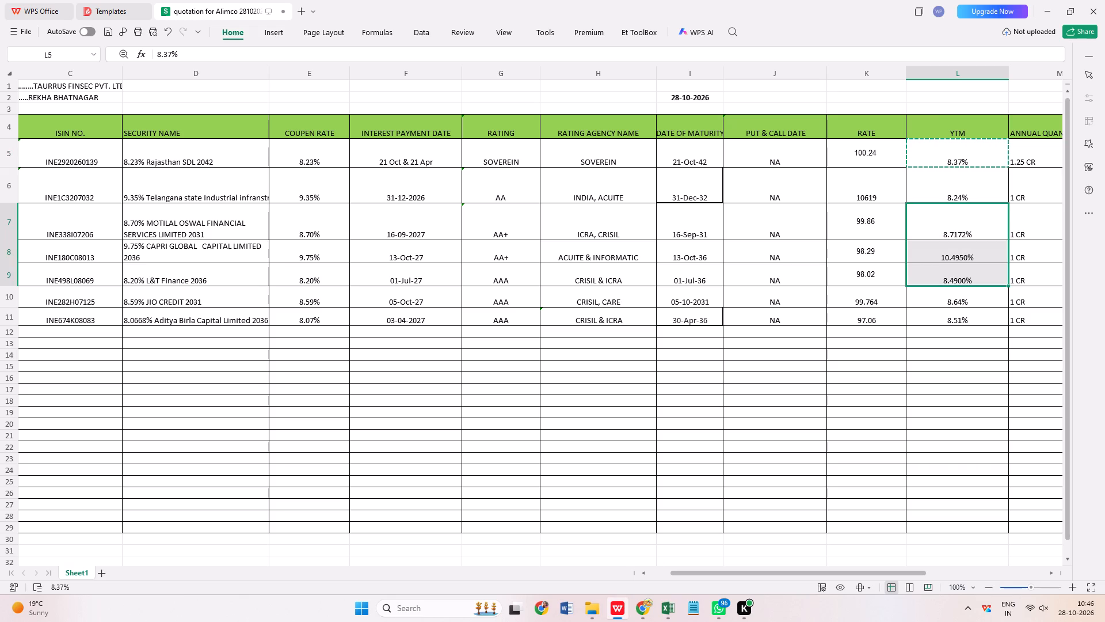
left_click(971, 417)
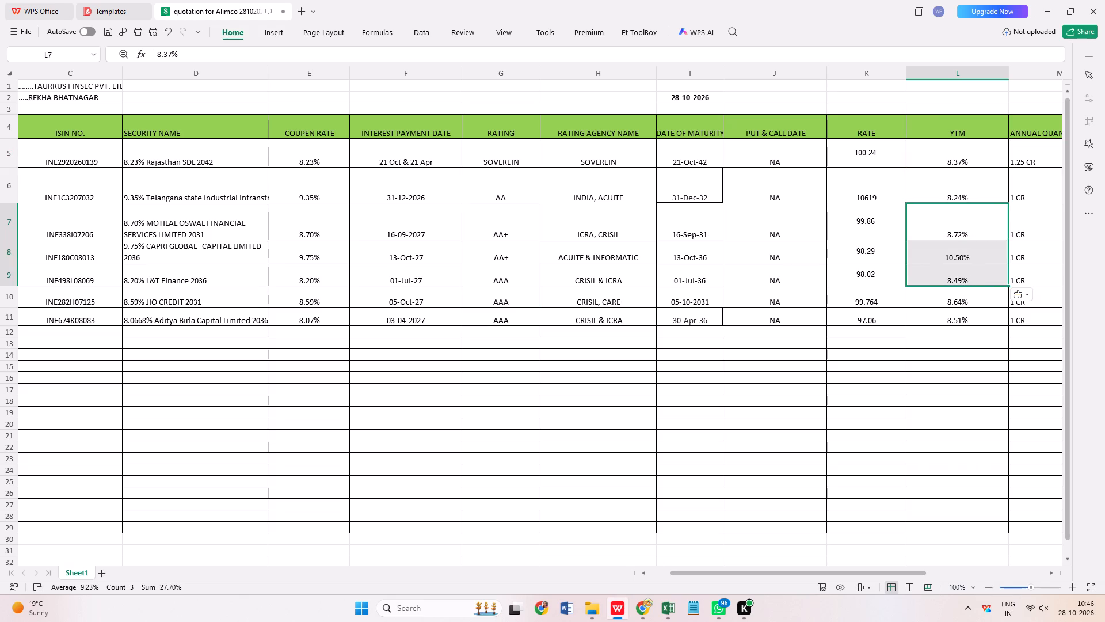
Save the Alimco quotation workbook.
left_click(18, 29)
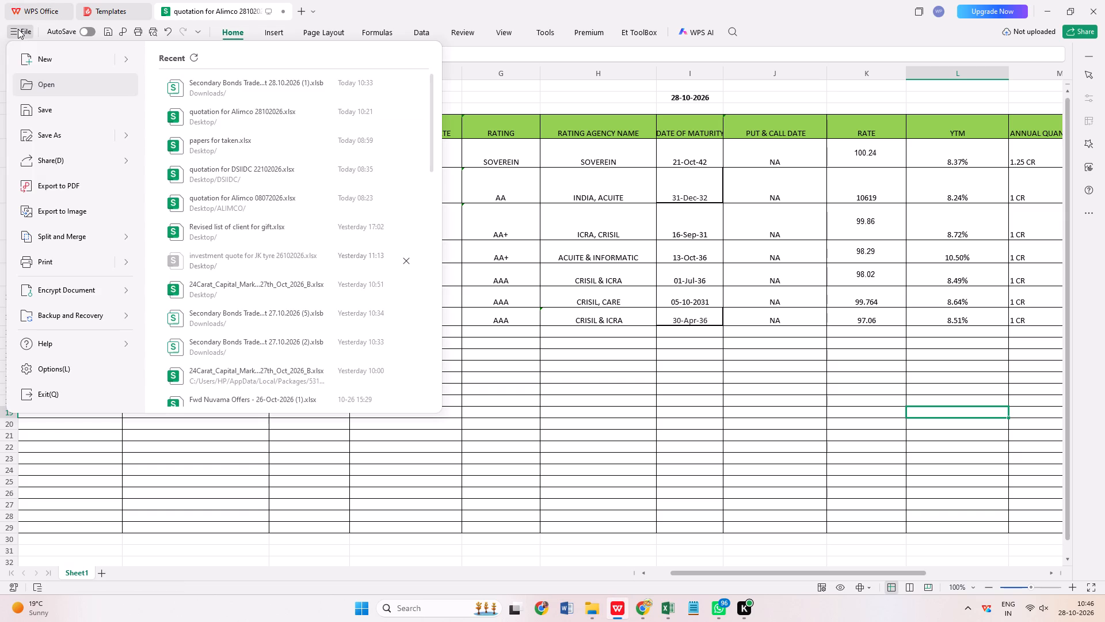
left_click(43, 111)
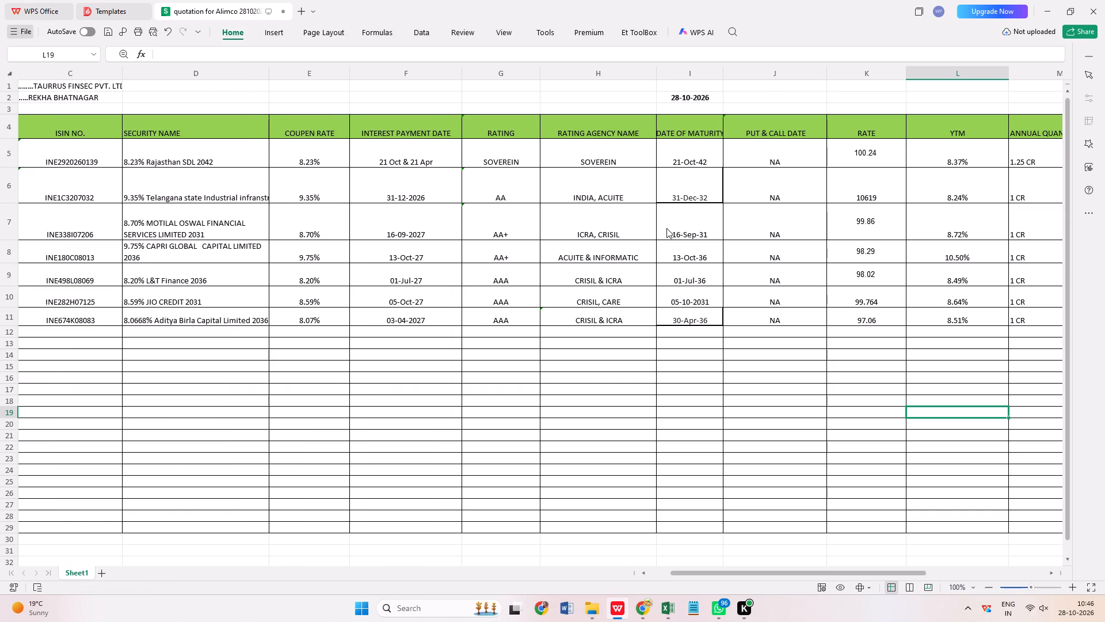
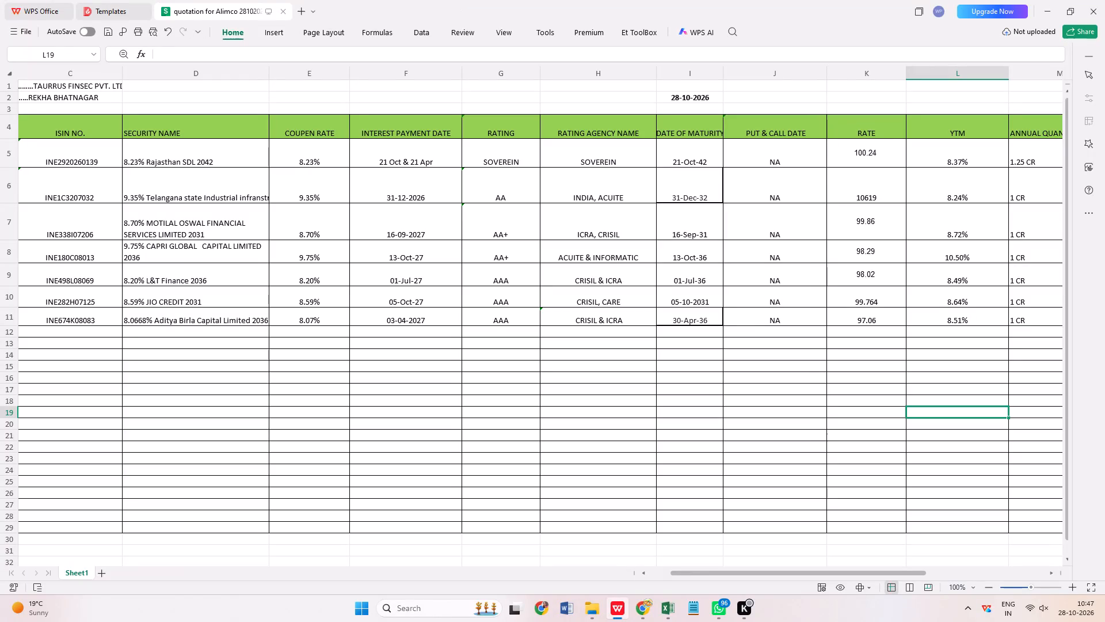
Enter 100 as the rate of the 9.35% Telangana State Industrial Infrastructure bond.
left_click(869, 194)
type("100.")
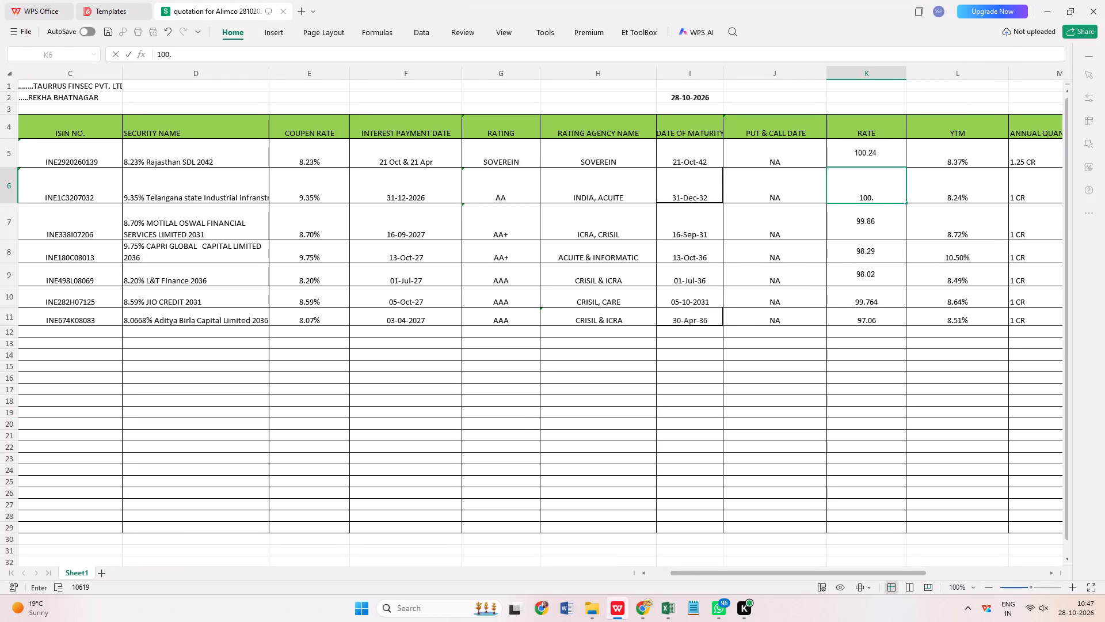
Copy the Telangana bond's ISIN, INE1C3207032, and search for it on the CORPORATE BOND sheet of the Excel cashflow workbook.
double_click(94, 191)
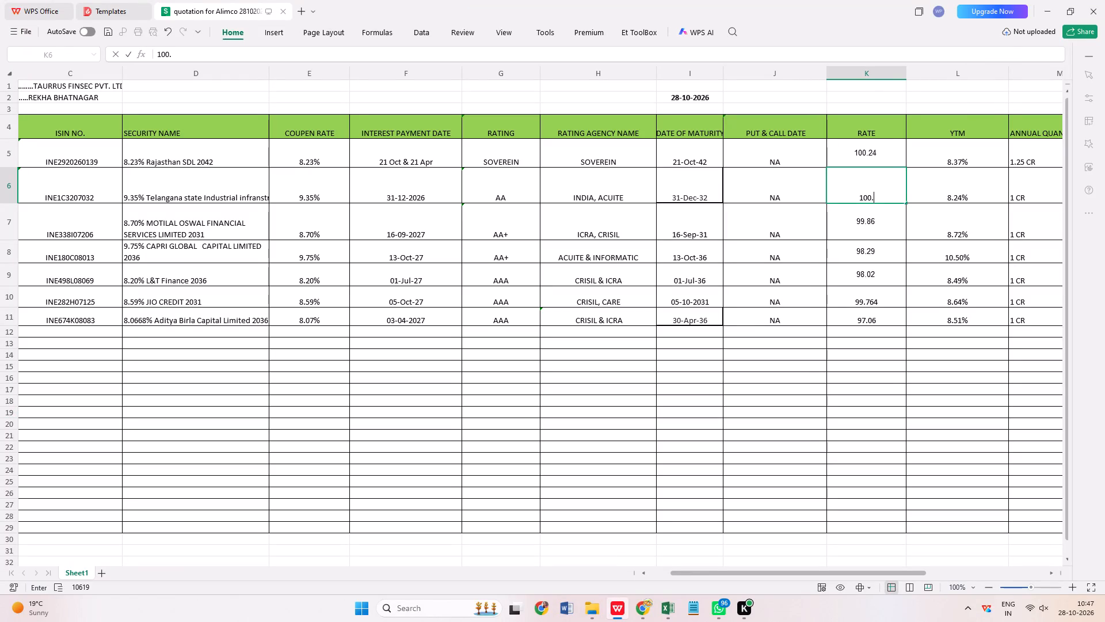
double_click(102, 197)
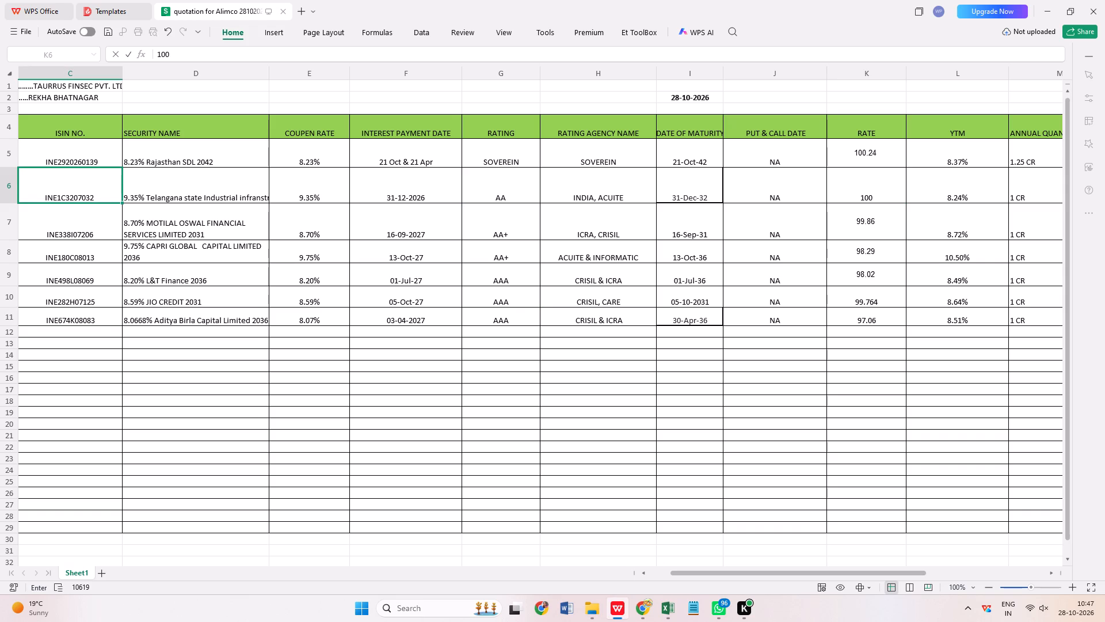
triple_click(92, 196)
left_click(93, 196)
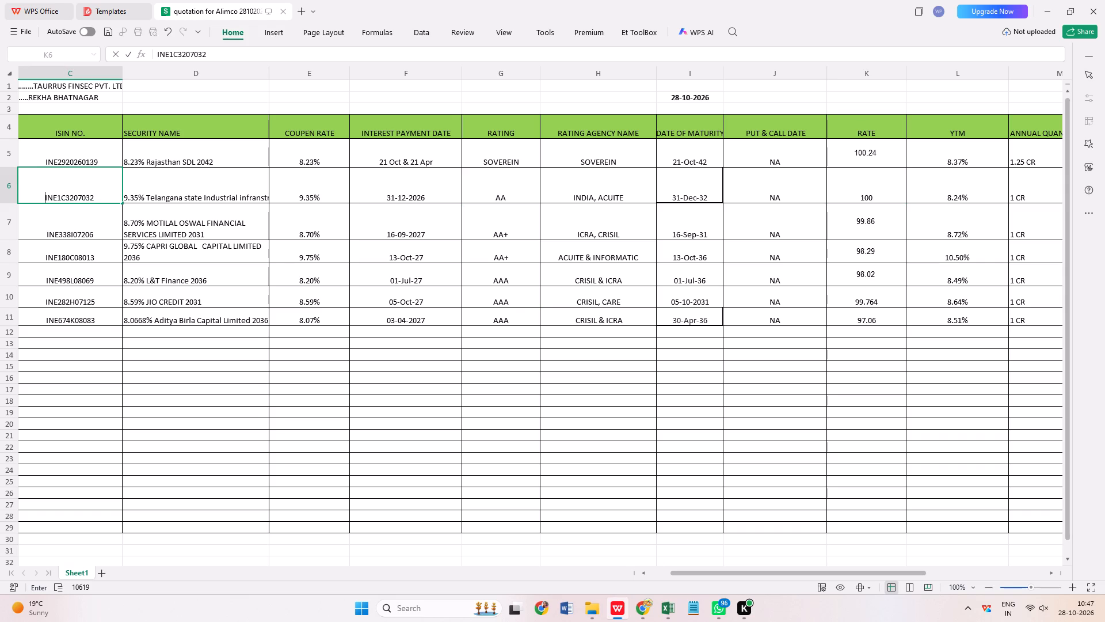
left_click(96, 198)
double_click(96, 198)
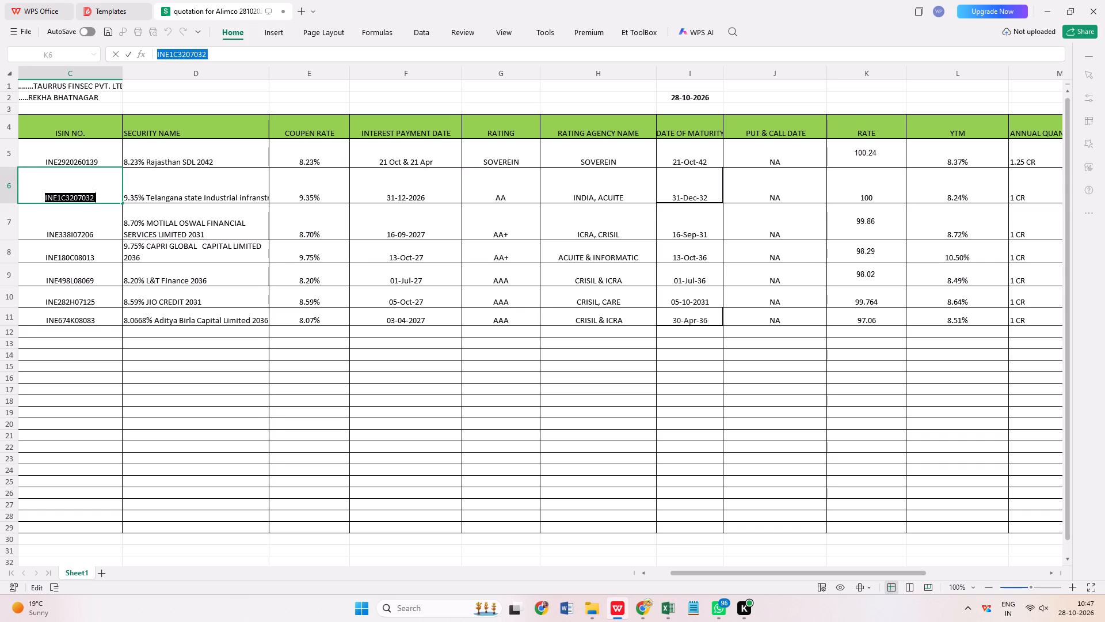
key("ctrl+c")
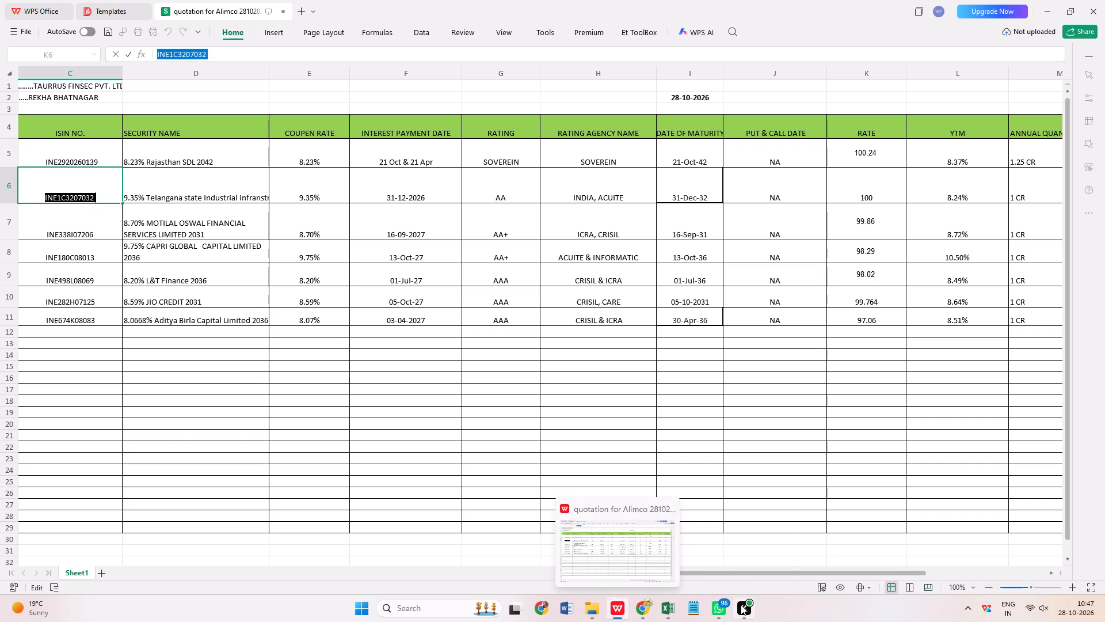
left_click(665, 606)
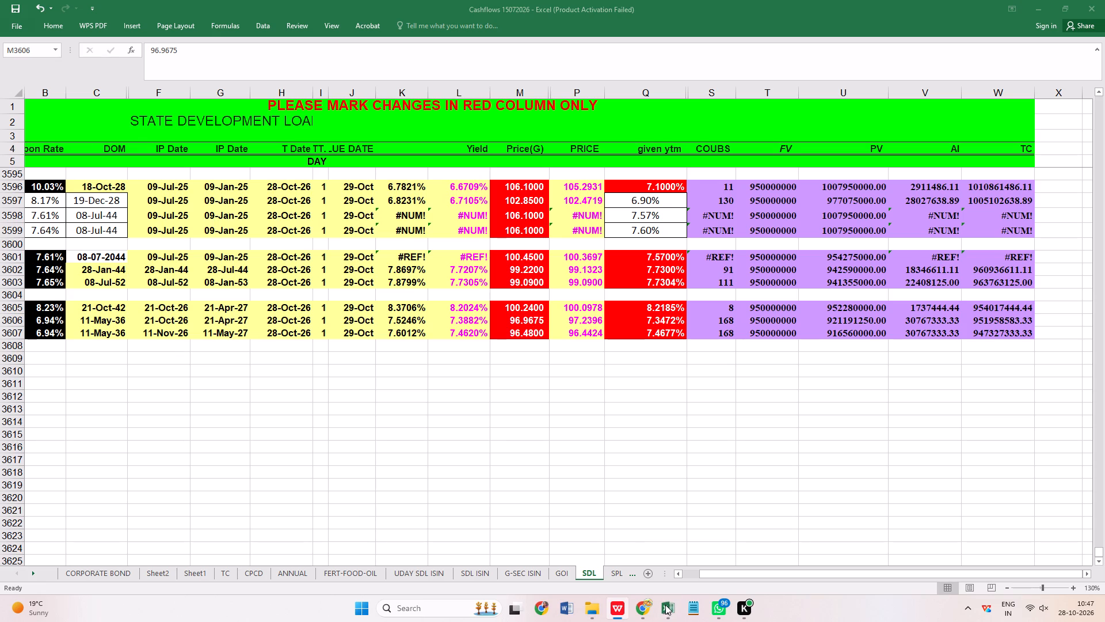
left_click(118, 572)
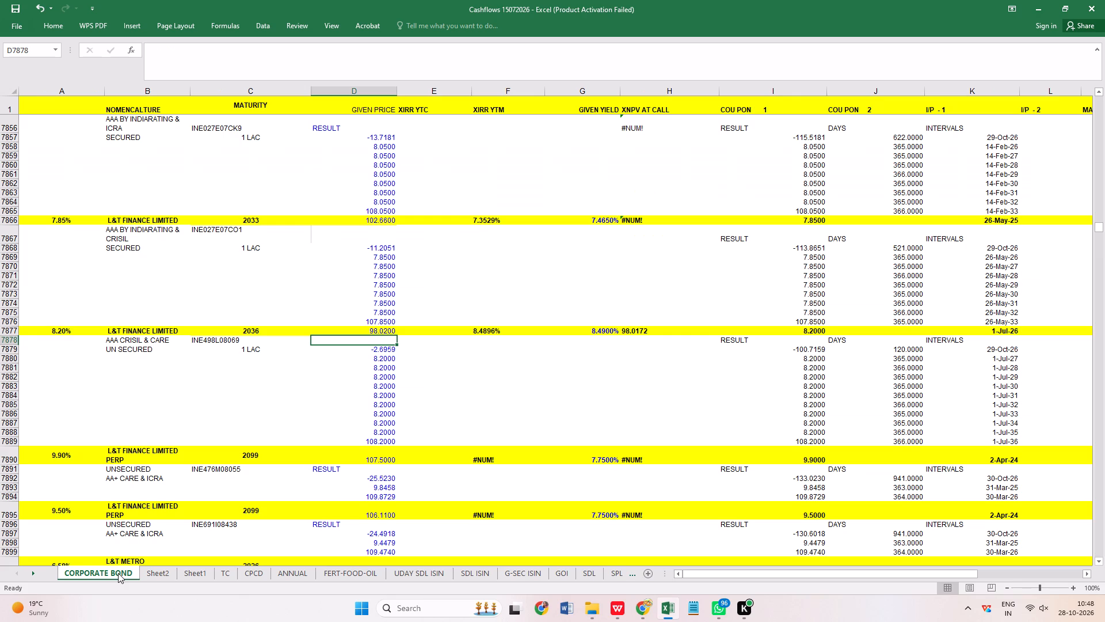
left_click(281, 409)
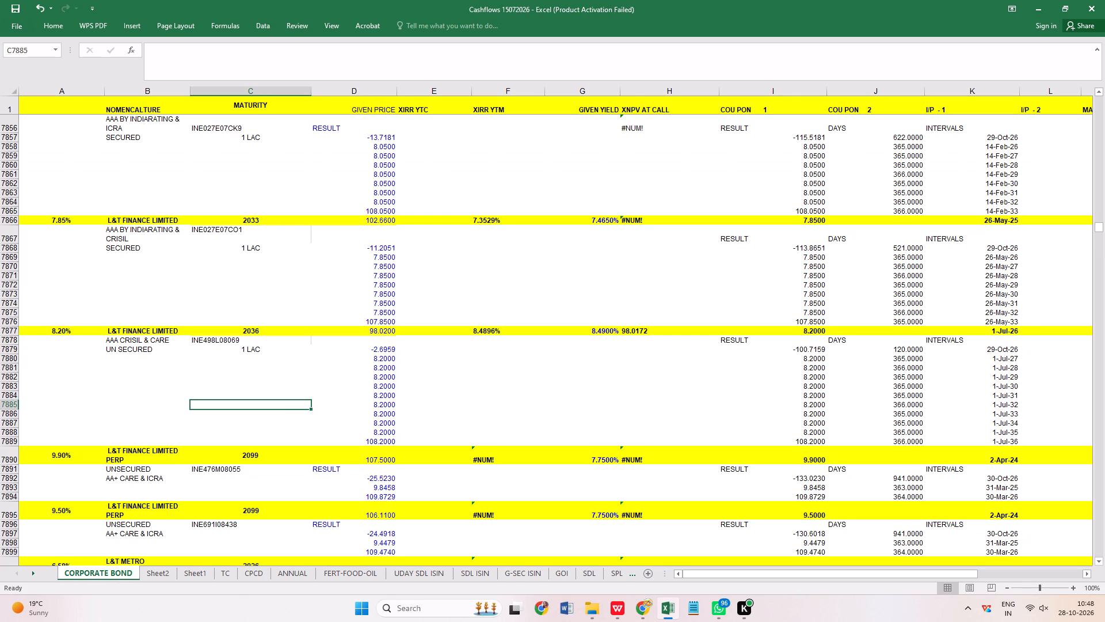
key("ctrl+f")
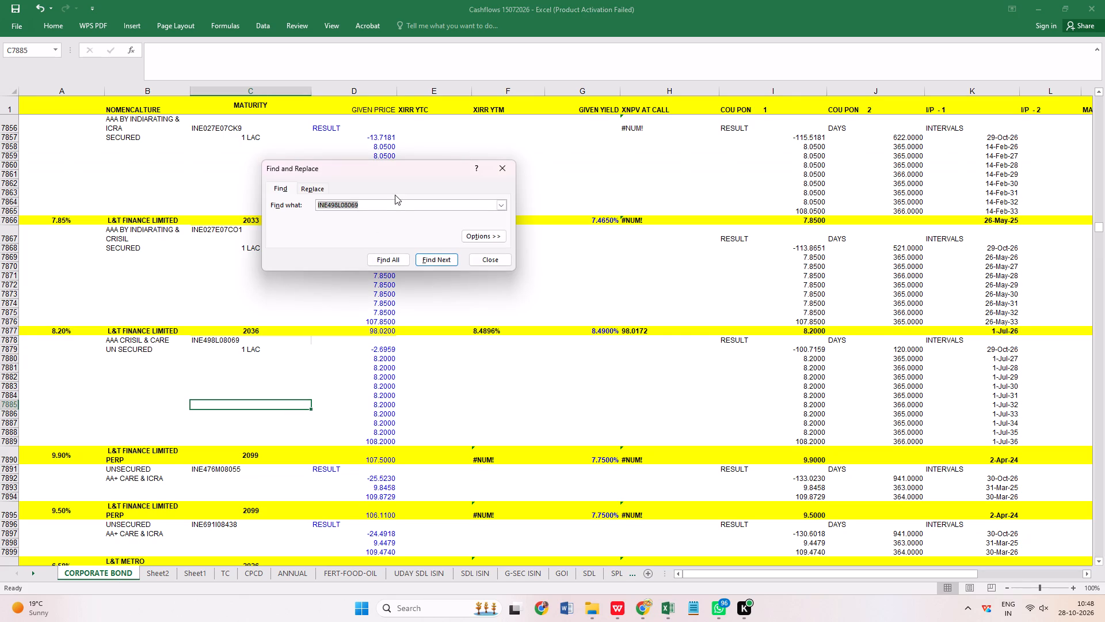
left_click_drag(377, 204, 252, 203)
key("ctrl+v")
key("Return")
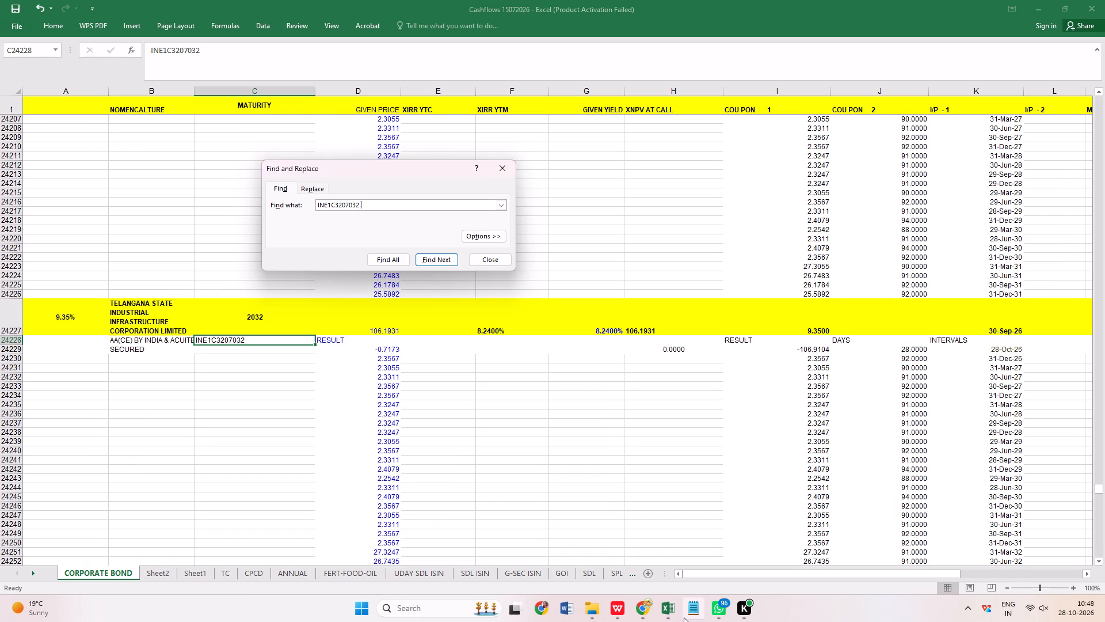
Switch to the Alimco quotation in WPS Office and set the Telangana bond's rate to 106.19.
left_click(613, 606)
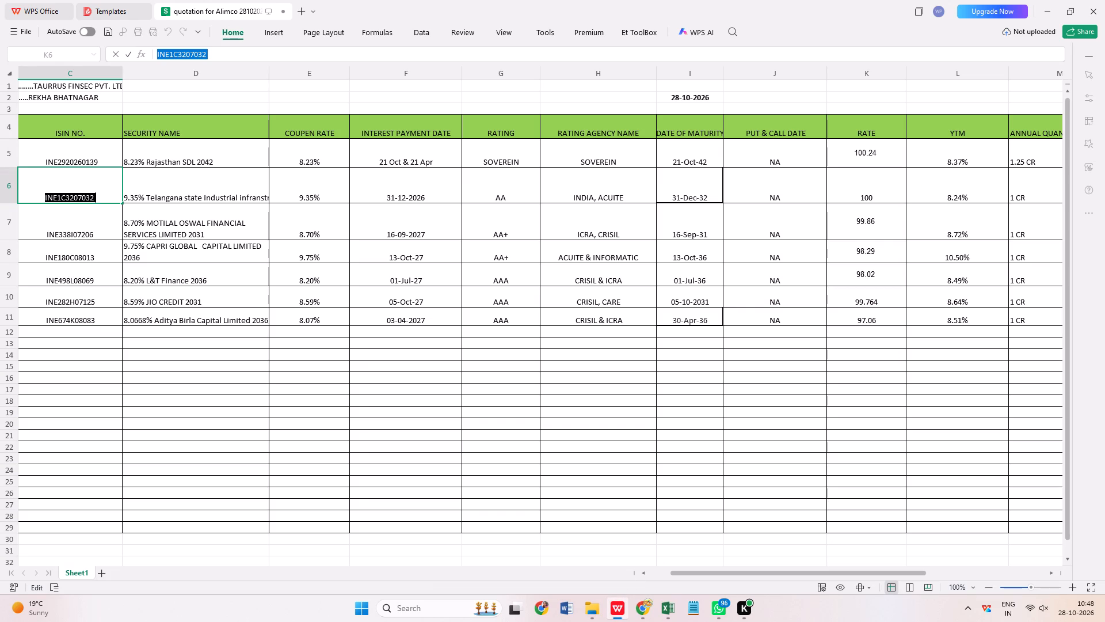
left_click(874, 196)
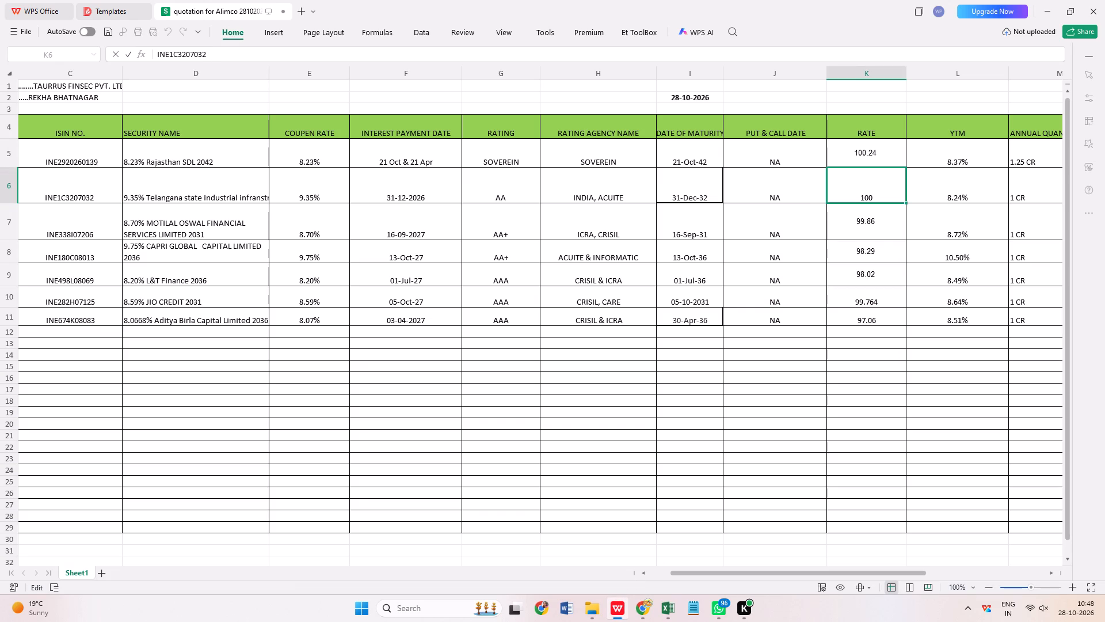
type("106.19")
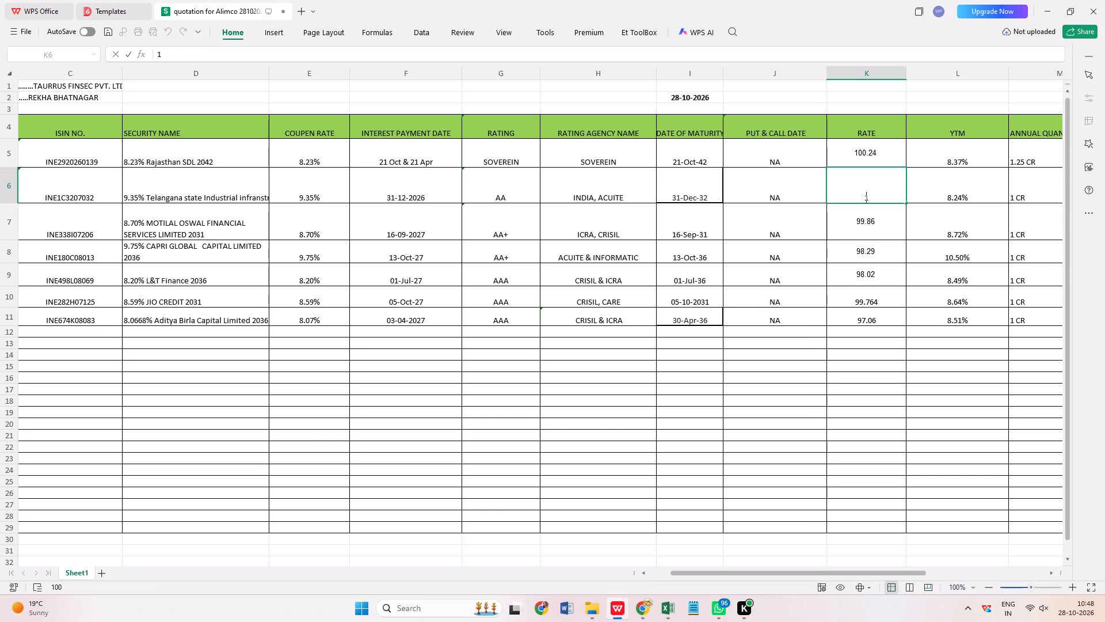
left_click(890, 403)
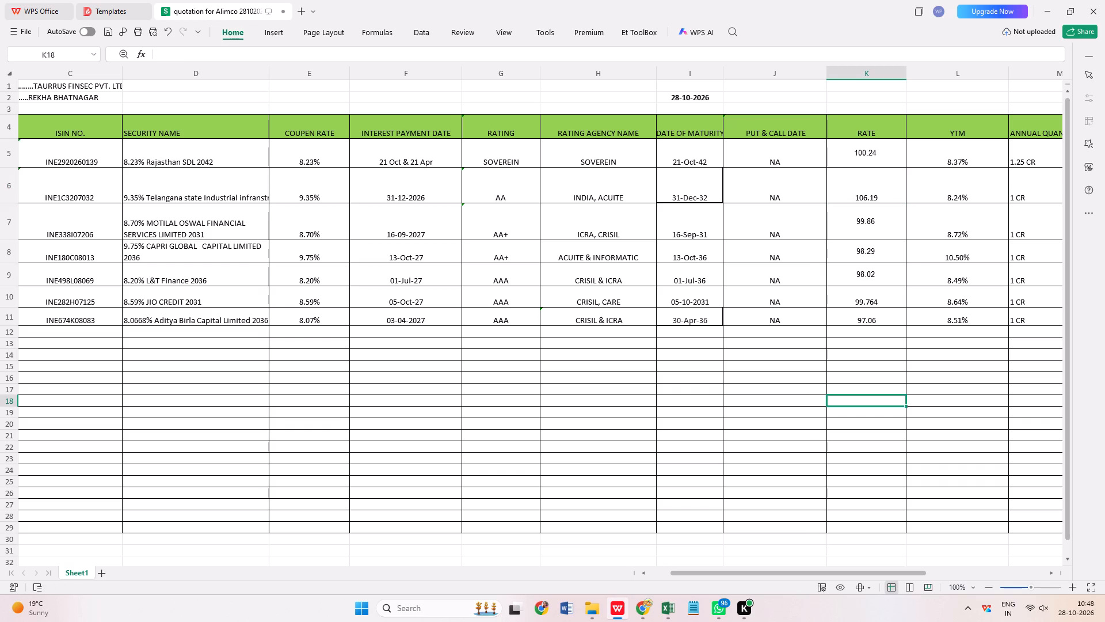
Save the Alimco quotation workbook.
left_click(27, 31)
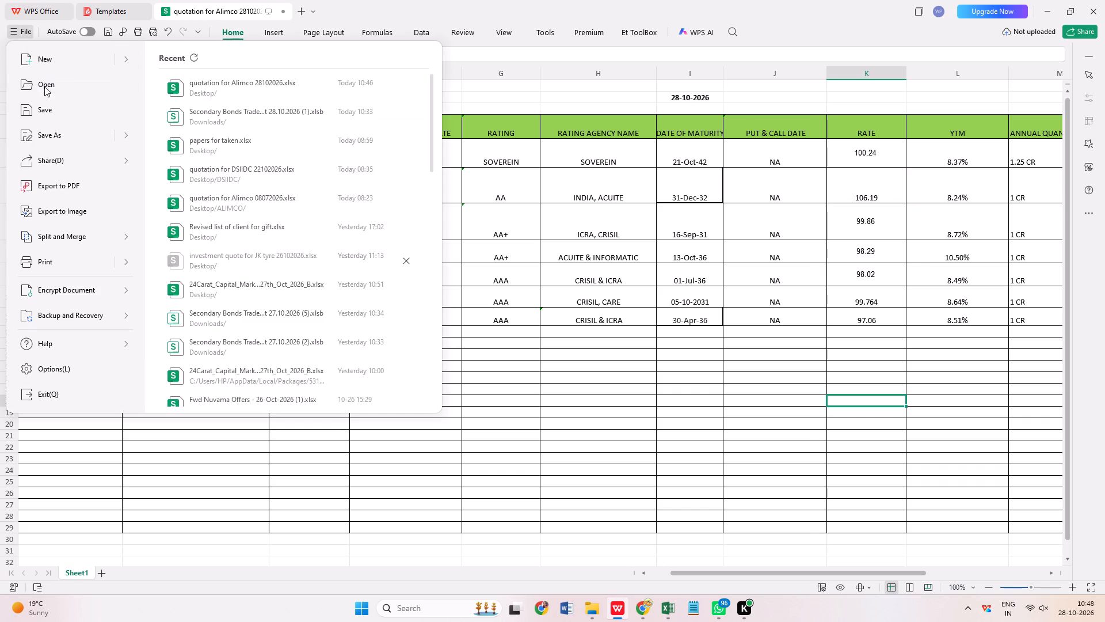
left_click(41, 110)
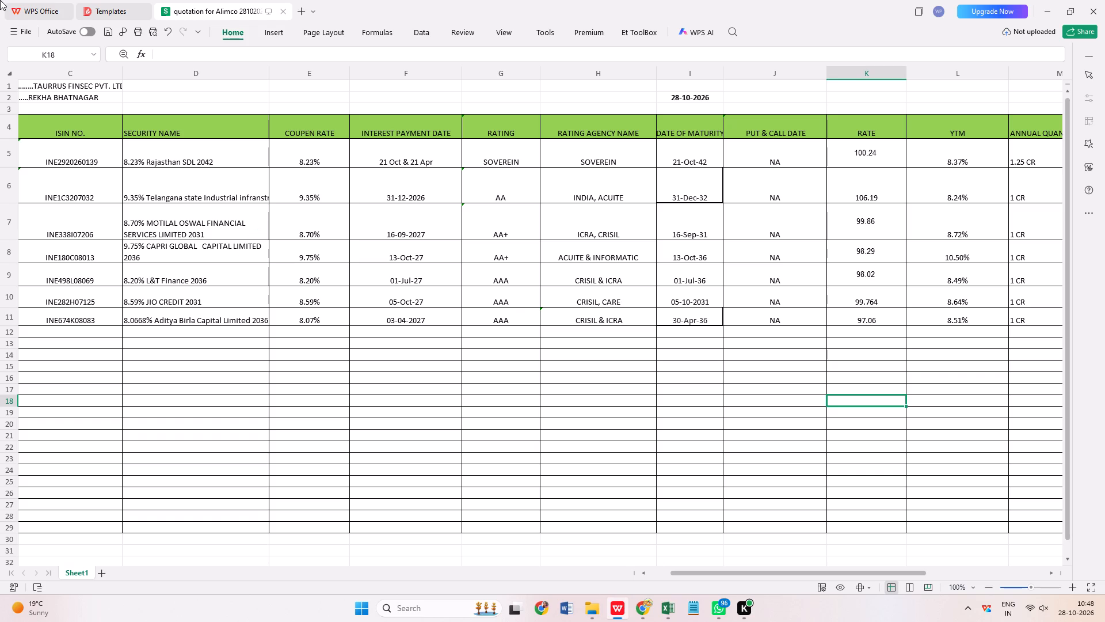
Copy the Motilal Oswal bond's ISIN, INE338I07206, and look up its given price on the Excel cashflow workbook's CORPORATE BOND sheet.
triple_click(100, 233)
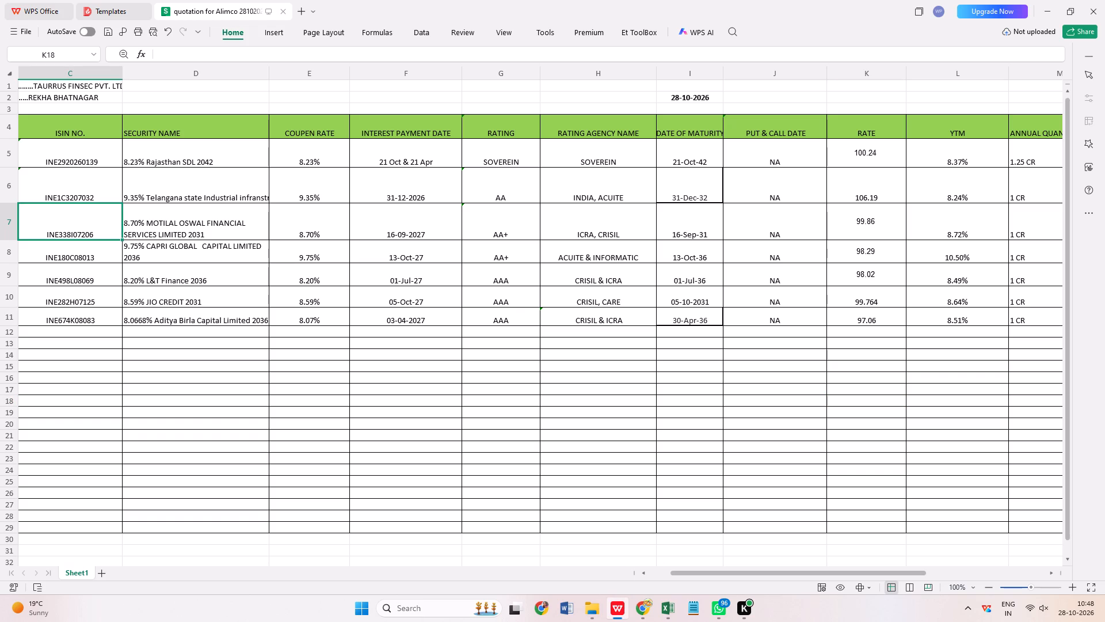
triple_click(97, 233)
double_click(97, 233)
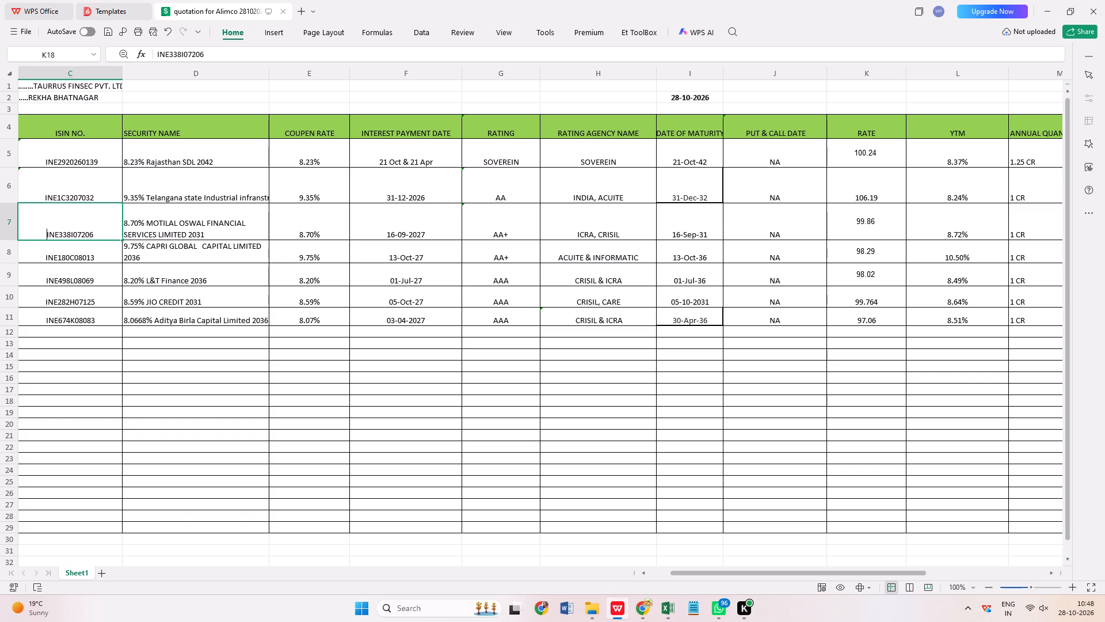
double_click(94, 231)
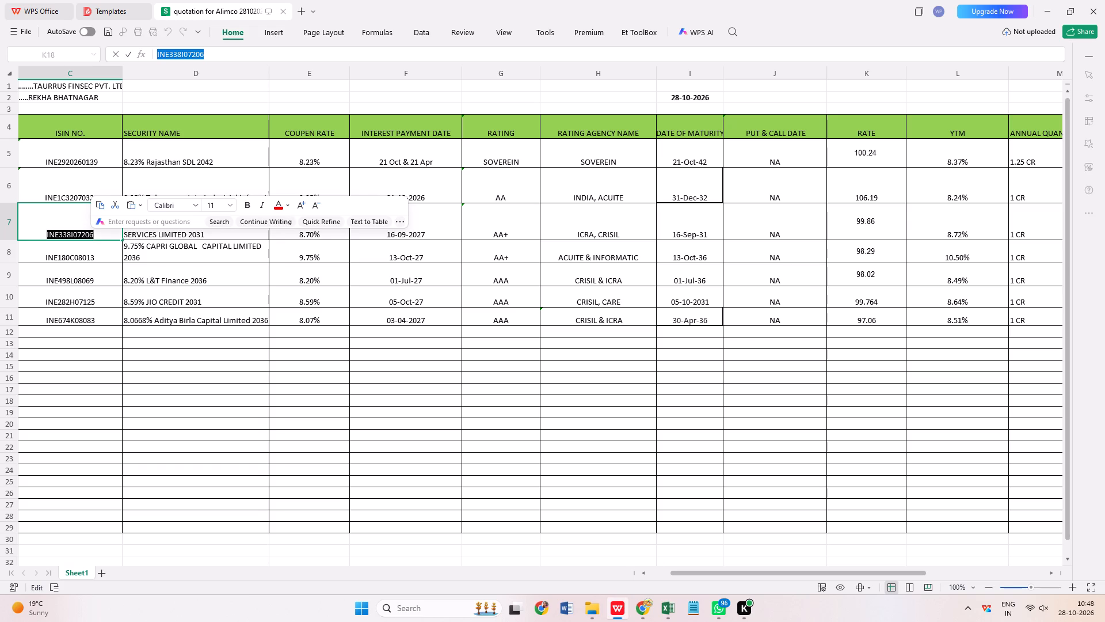
key("ctrl+c")
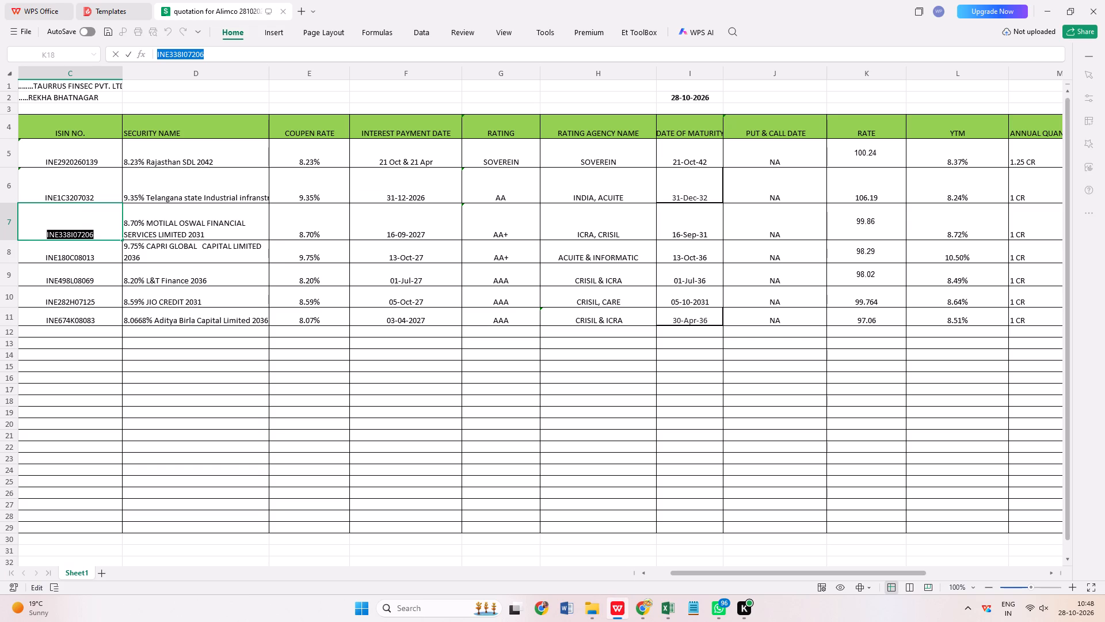
left_click(665, 610)
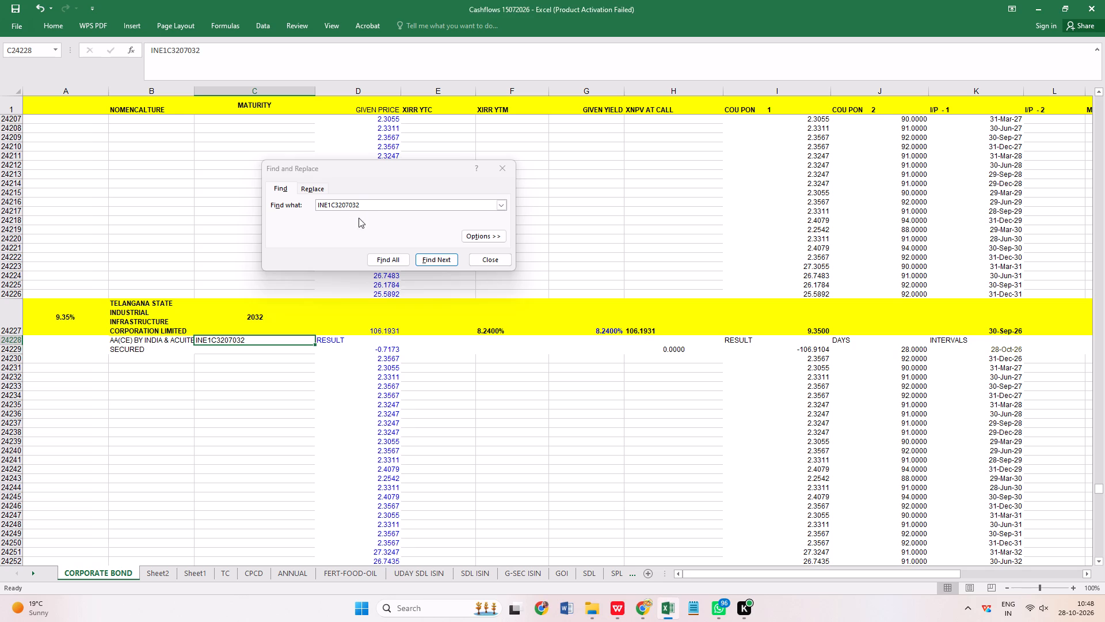
left_click_drag(365, 205, 296, 203)
key("ctrl+v")
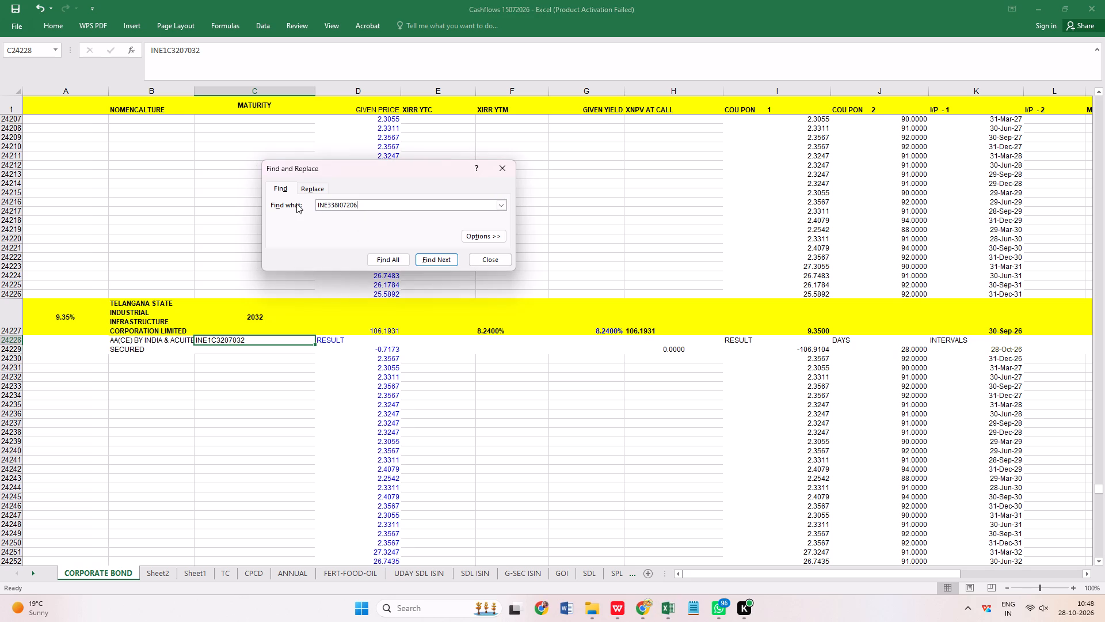
key("Return")
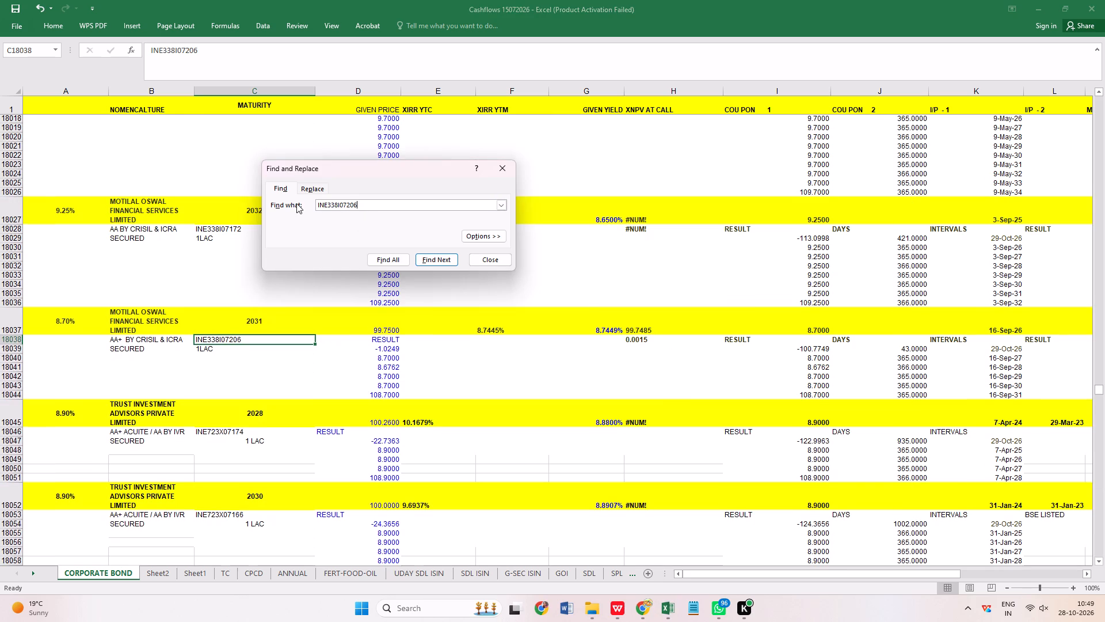
left_click(502, 168)
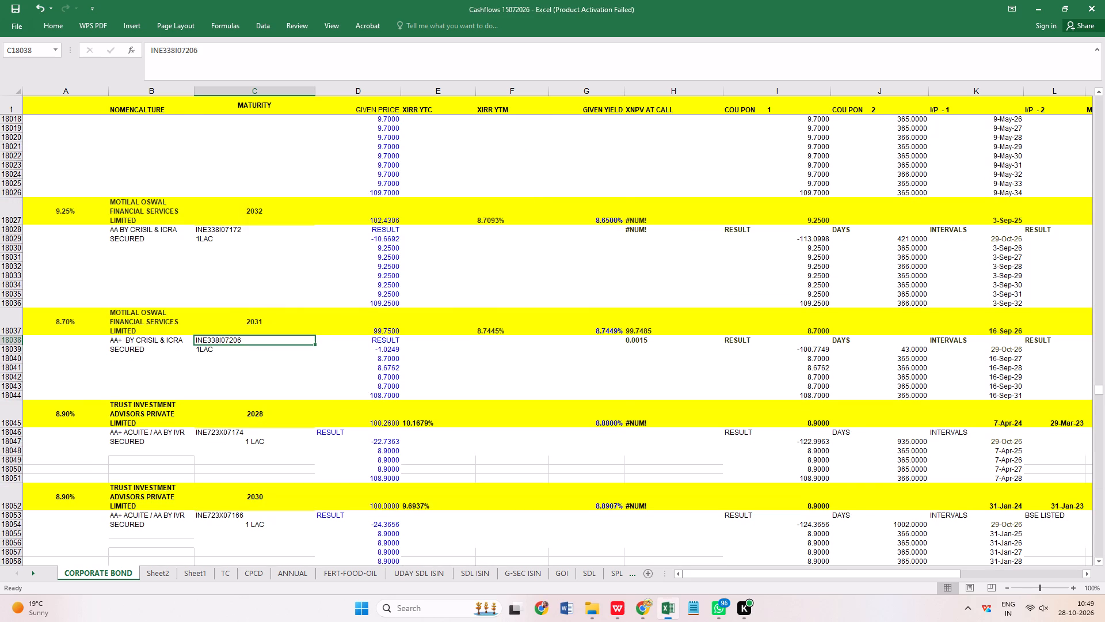
left_click(391, 329)
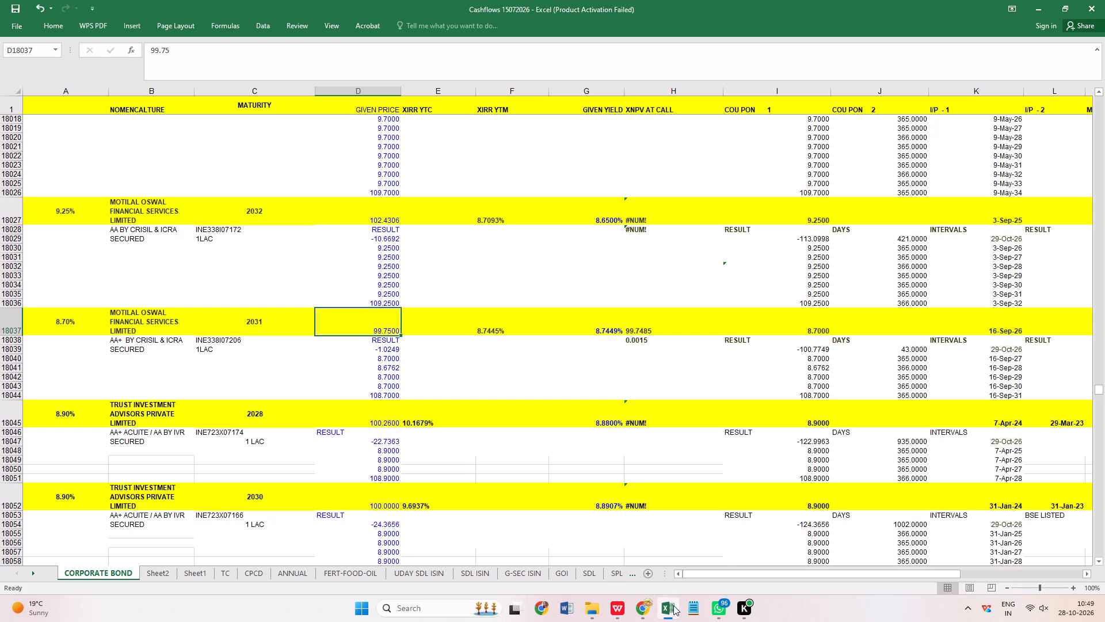
Switch to the Alimco quotation in WPS Office and set the Motilal Oswal 2031 bond's rate to 99.74 and YTM to 8.74%.
left_click(623, 606)
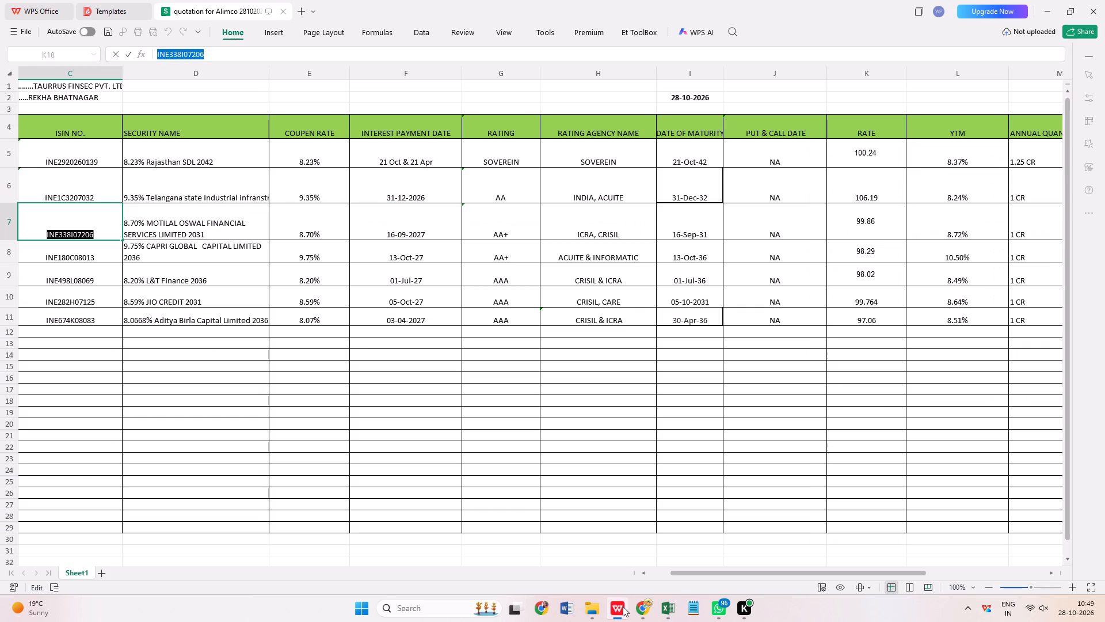
left_click(860, 219)
type("99")
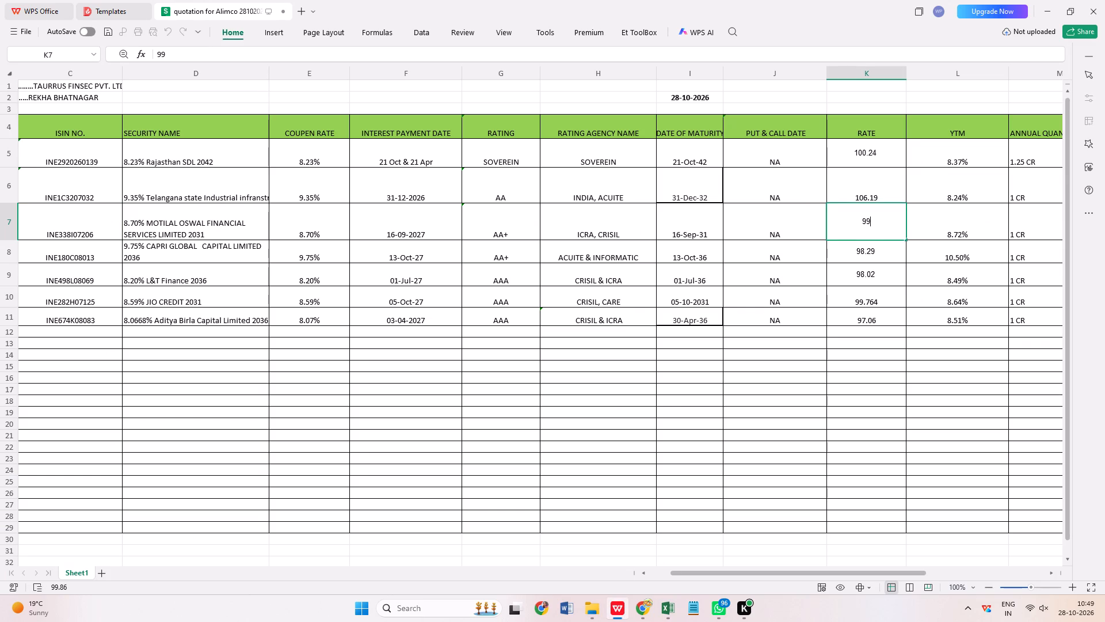
left_click(874, 224)
type(".74")
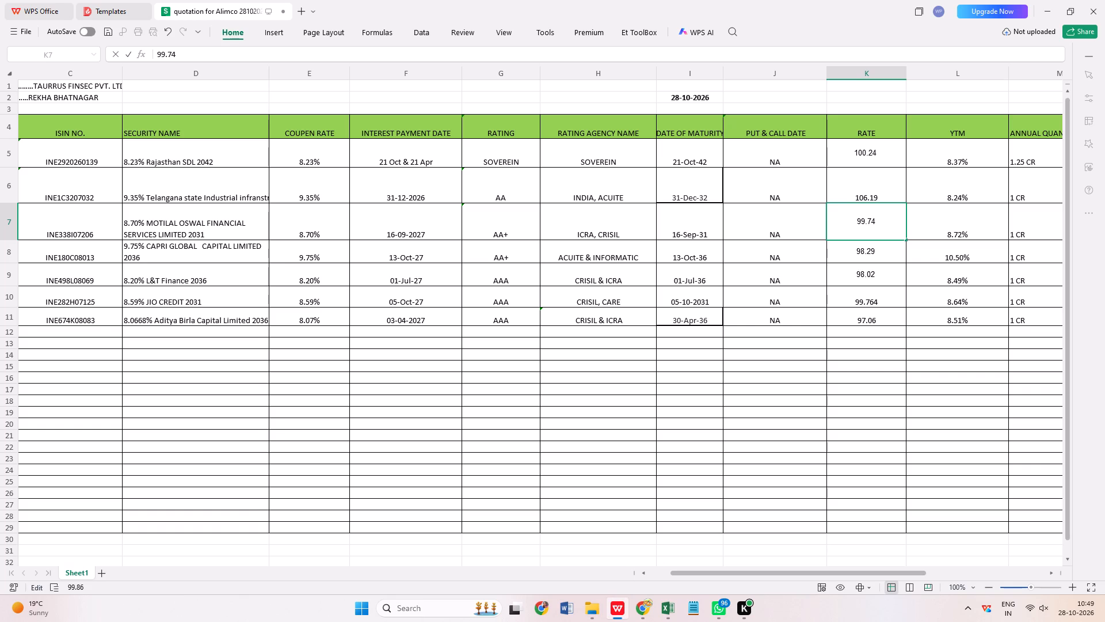
key("Right")
left_click(942, 225)
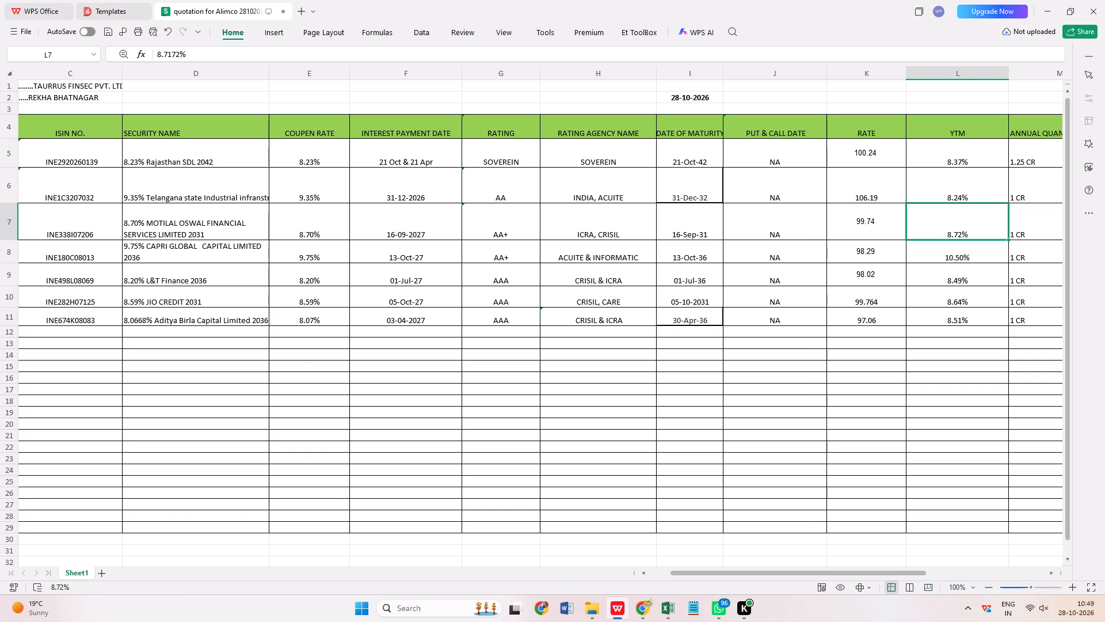
type("8.74")
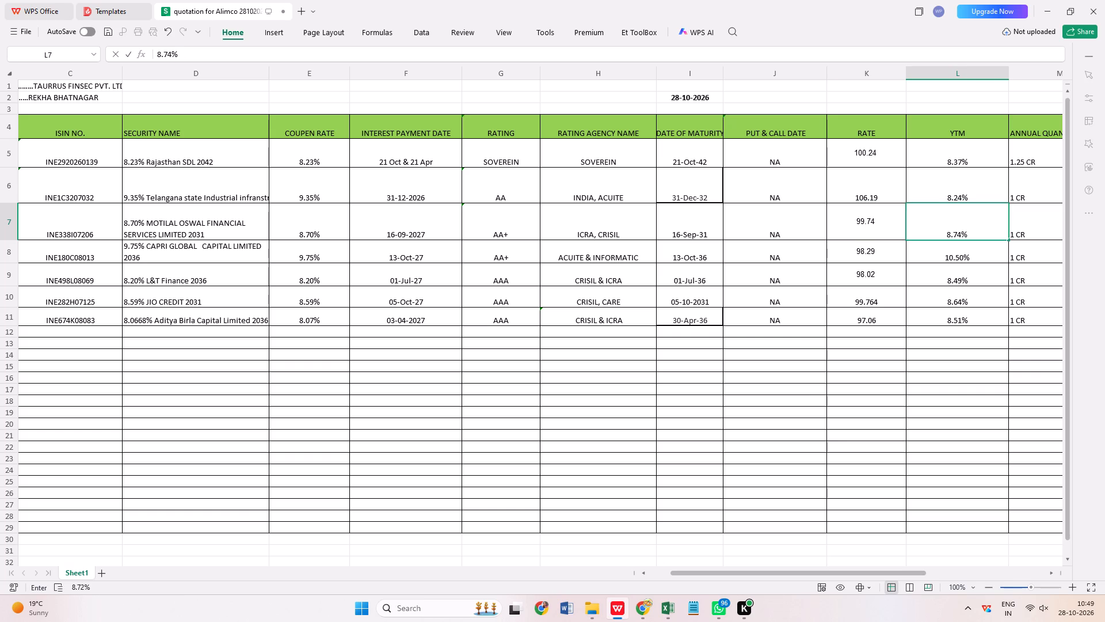
key("Return")
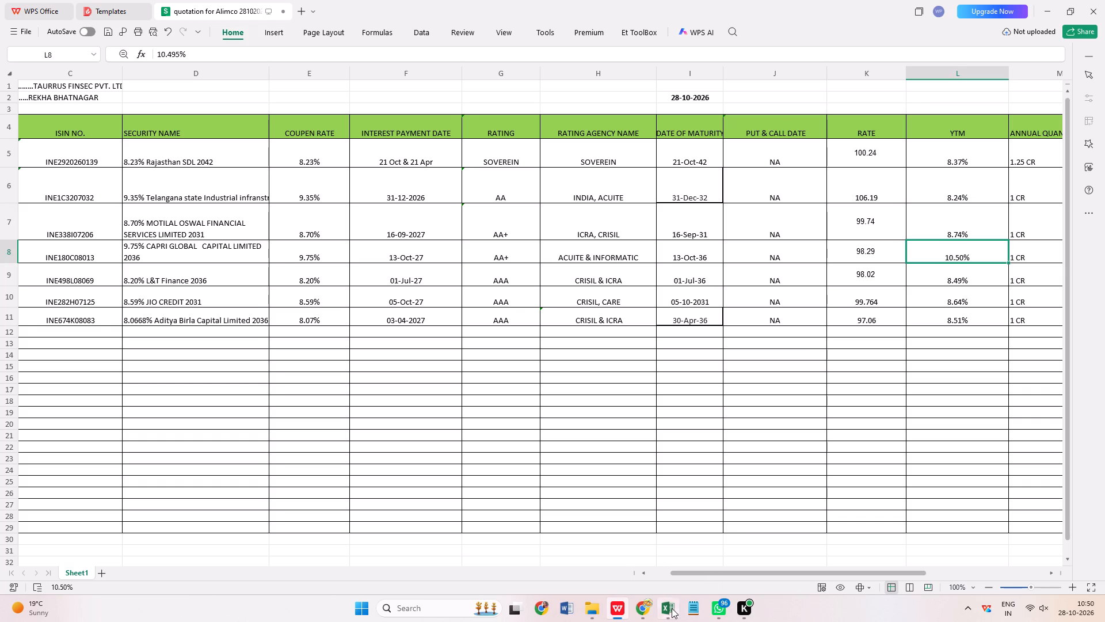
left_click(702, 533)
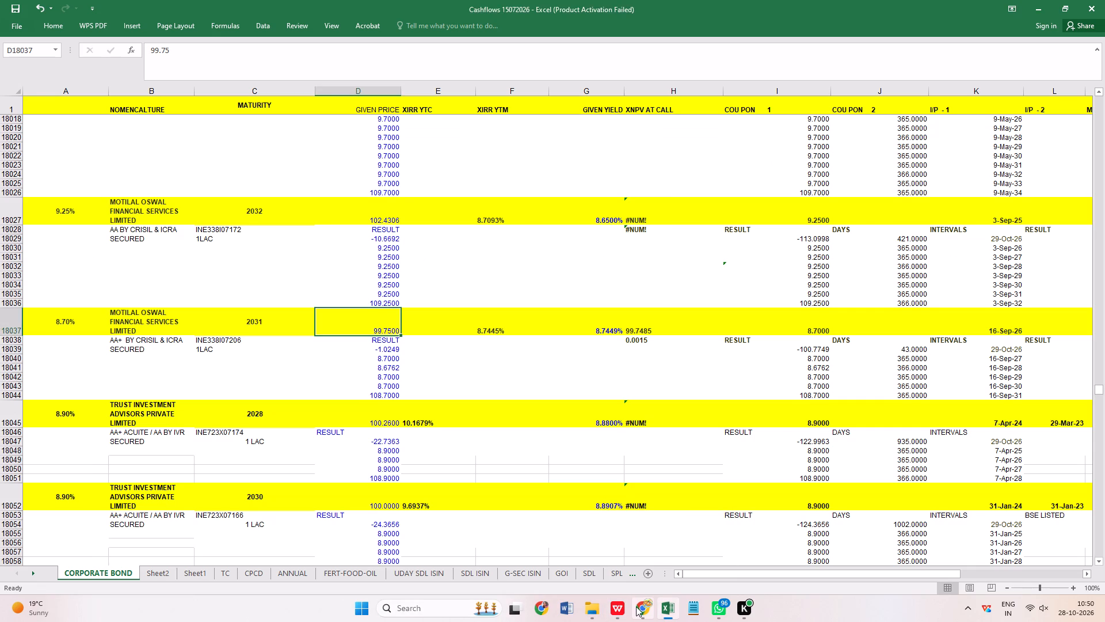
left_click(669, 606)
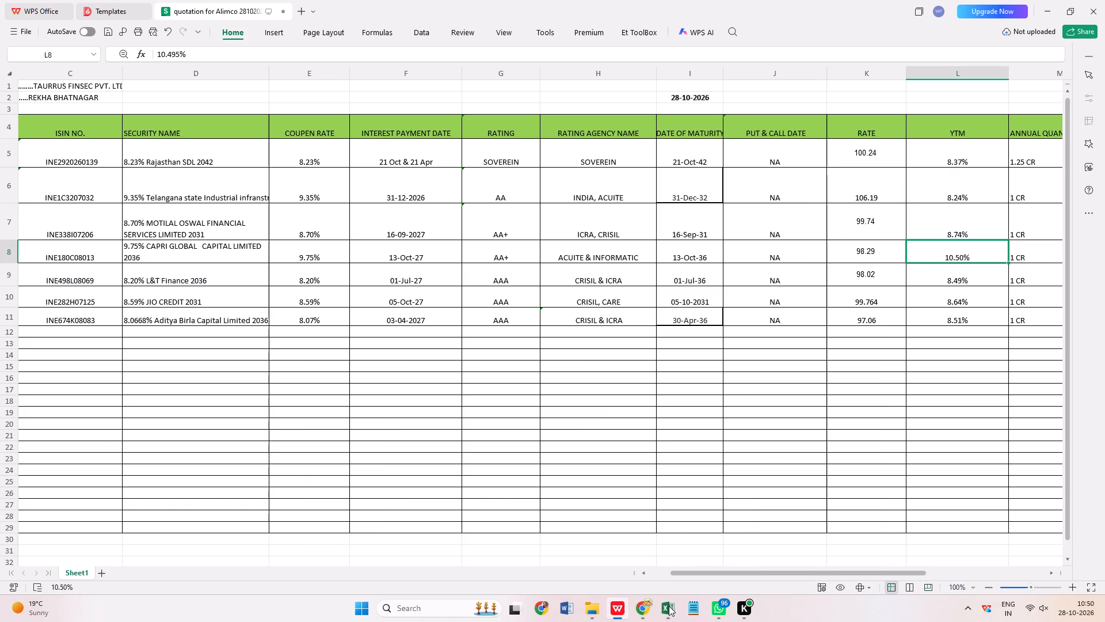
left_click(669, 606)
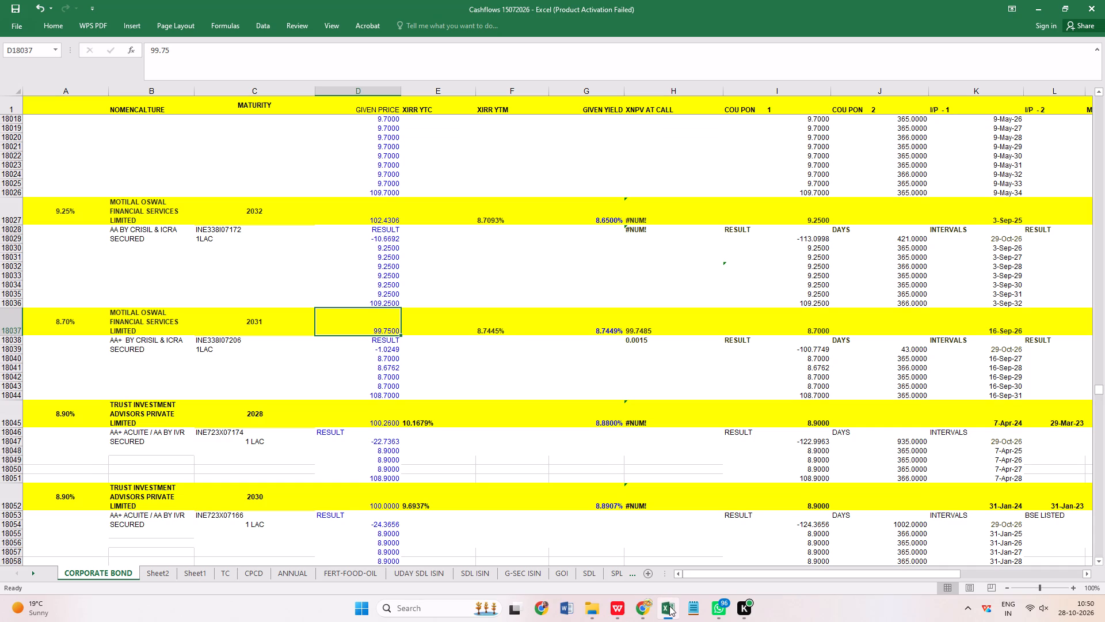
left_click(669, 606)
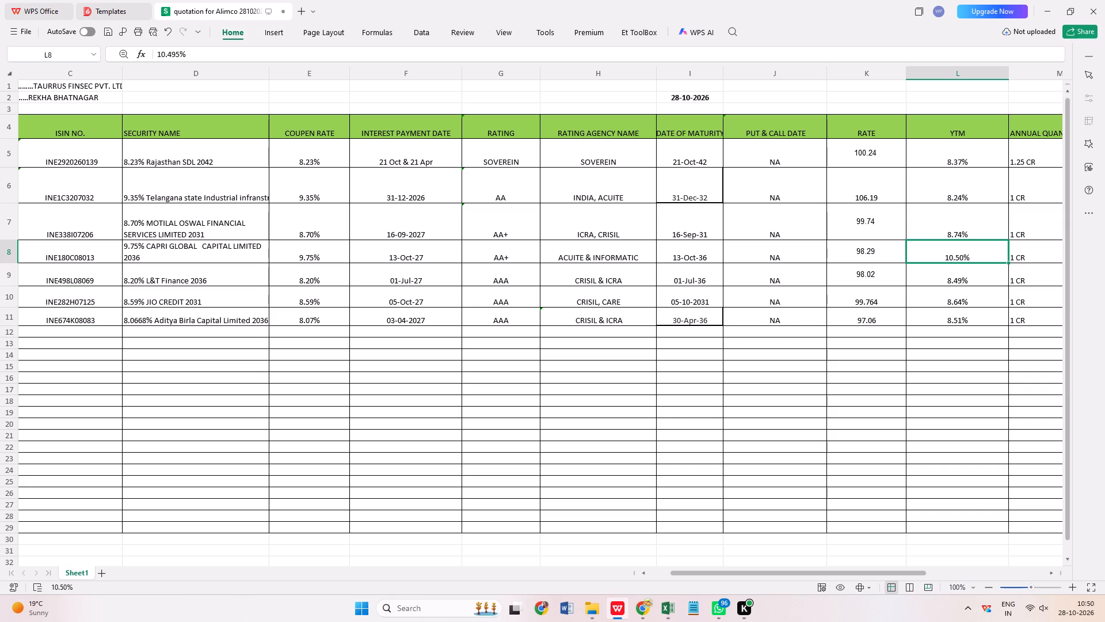
Save the Alimco quotation workbook with the updated bond rates and yields.
left_click(877, 297)
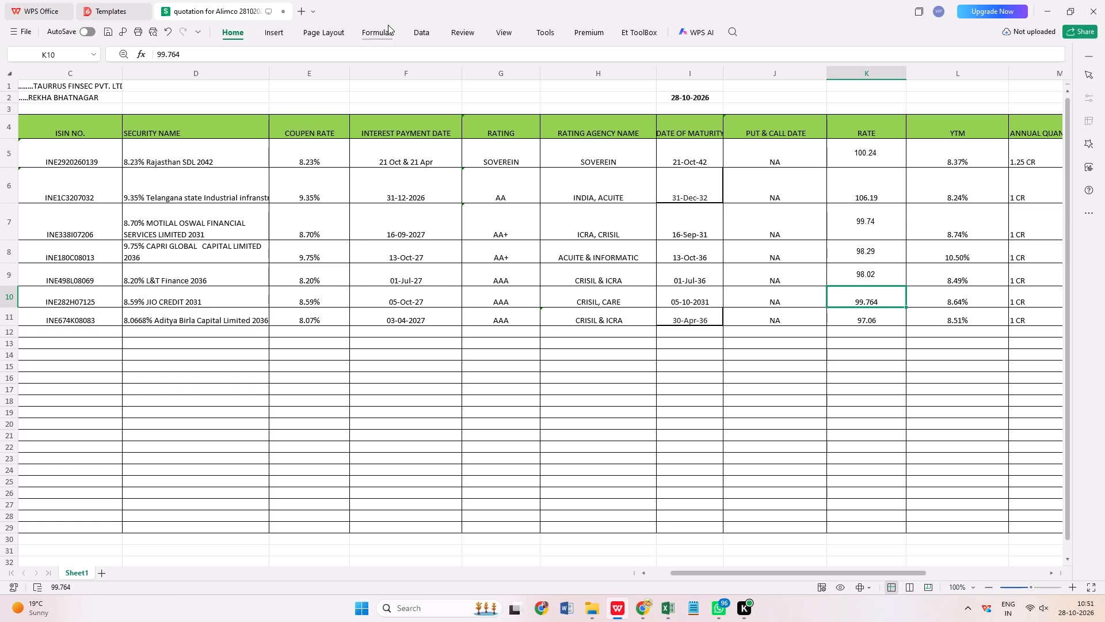
left_click(21, 35)
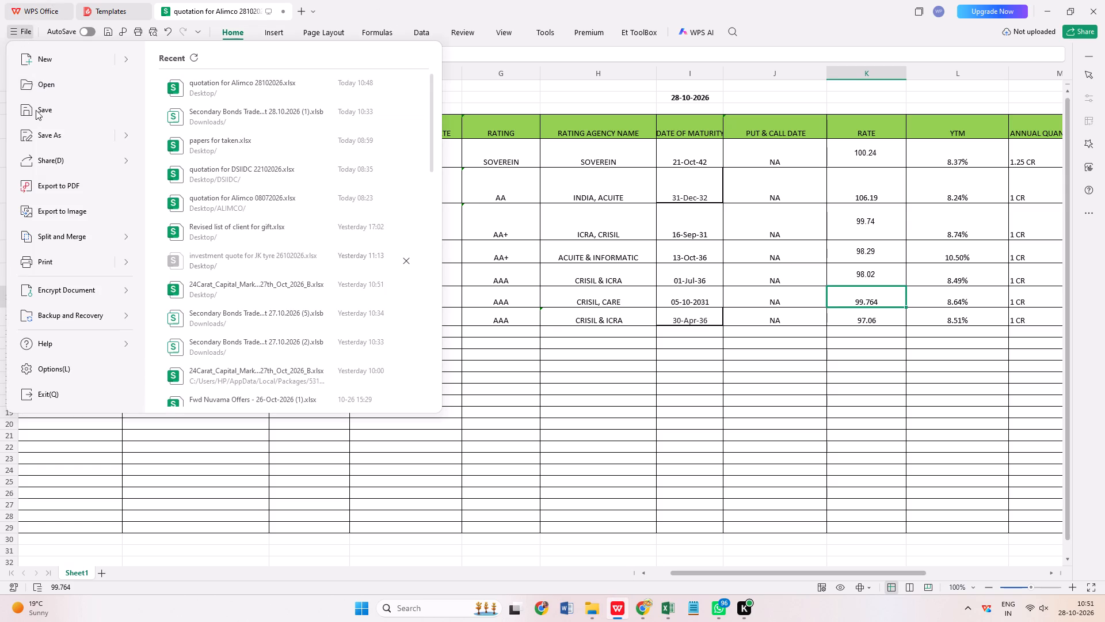
left_click(36, 113)
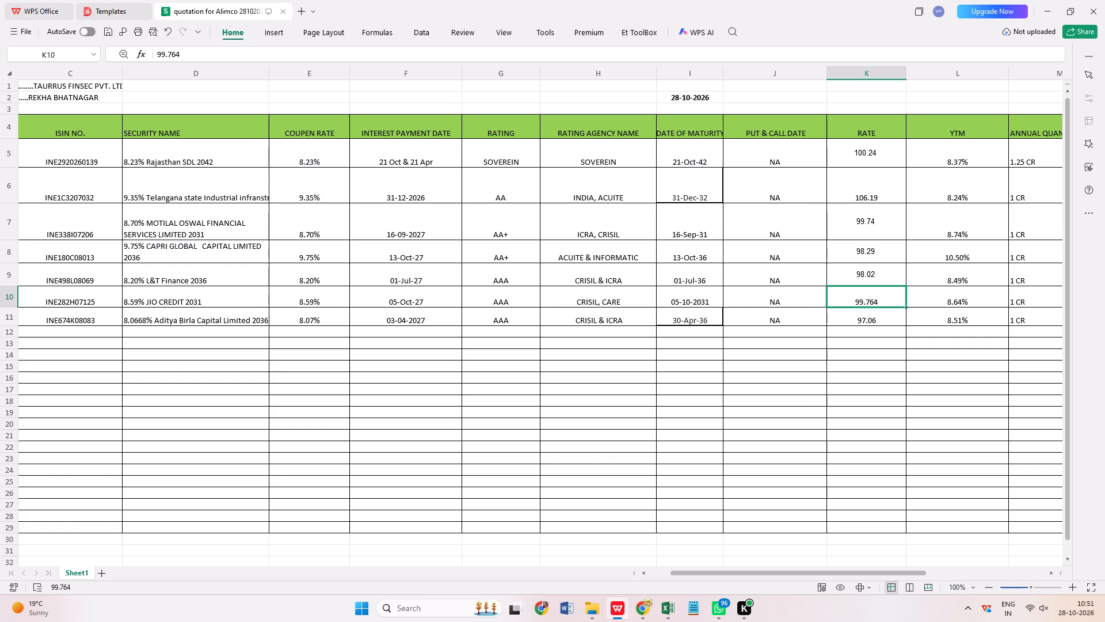
Switch to Google Chrome and bring up the Gmail message about primary and secondary bonds.
left_click(646, 609)
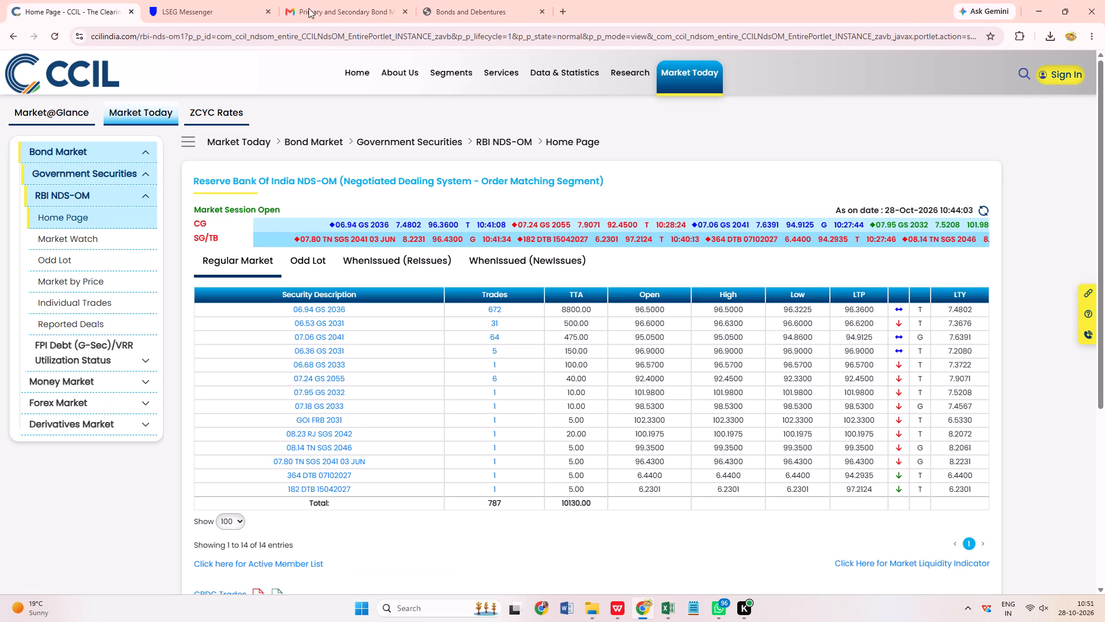
left_click(308, 8)
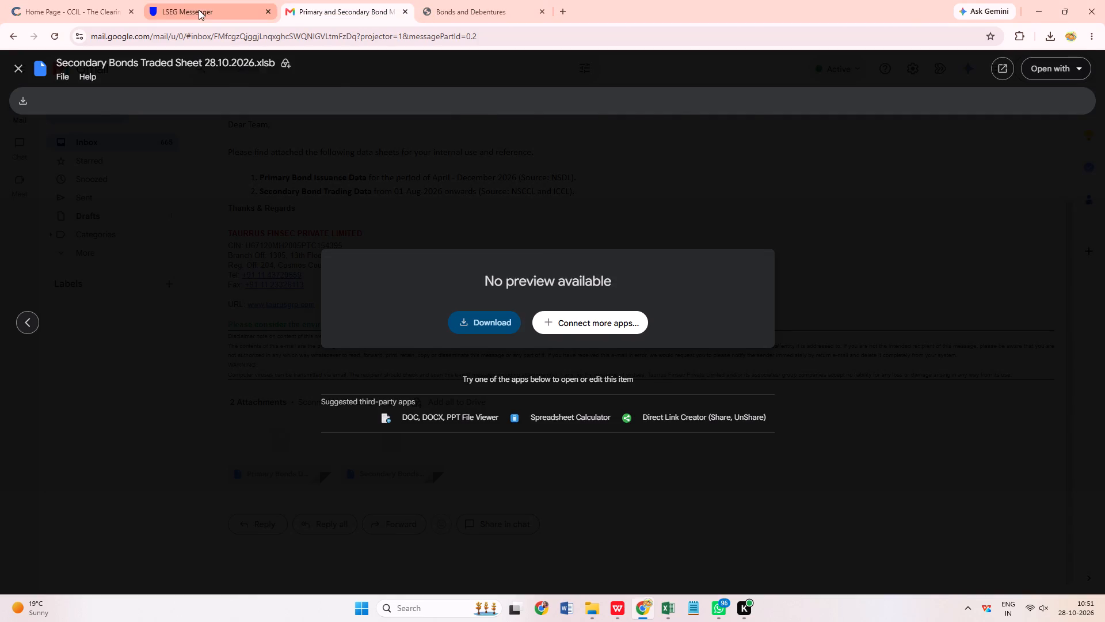
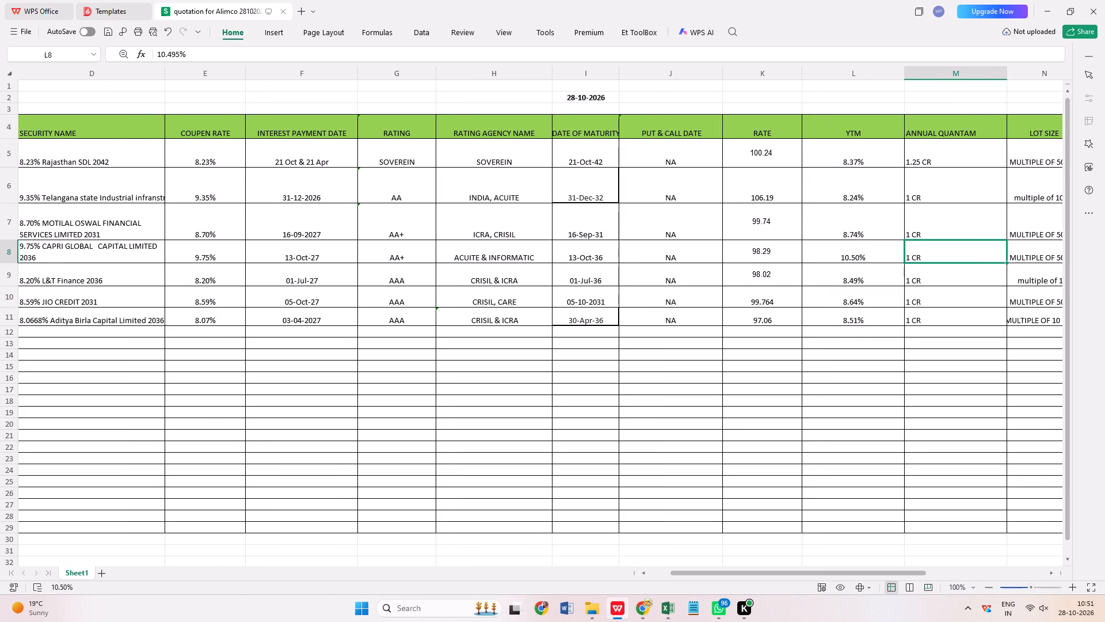
Review the 9.75% Capri Global Capital 2036 bond's row in the quotation, from its lot size back to its ISIN.
key("Right")
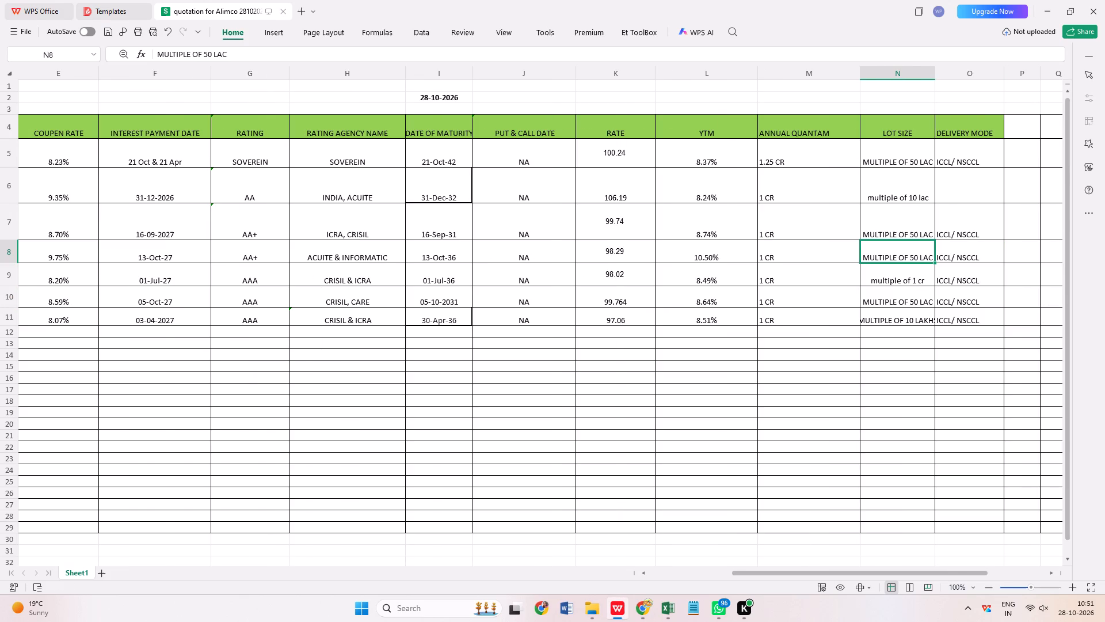
key("Left")
key("Left")
key("Left")
key("Left")
key("Left")
key("Left")
key("Left")
key("Left")
key("Left")
key("Left")
key("Left")
key("Left")
key("Left")
key("Left")
key("Left")
key("Left")
key("Left")
key("Left")
key("Left")
key("Left")
key("Left")
key("Left")
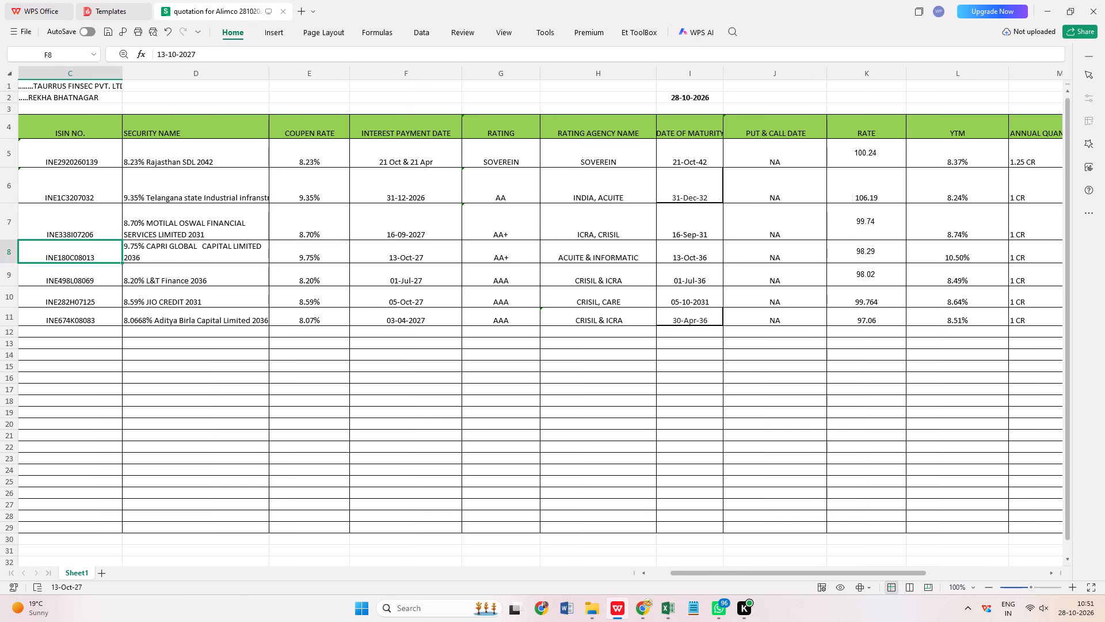
Delete the whole row of the 9.75% Capri Global Capital Limited 2036 bond from the quotation sheet.
right_click(7, 257)
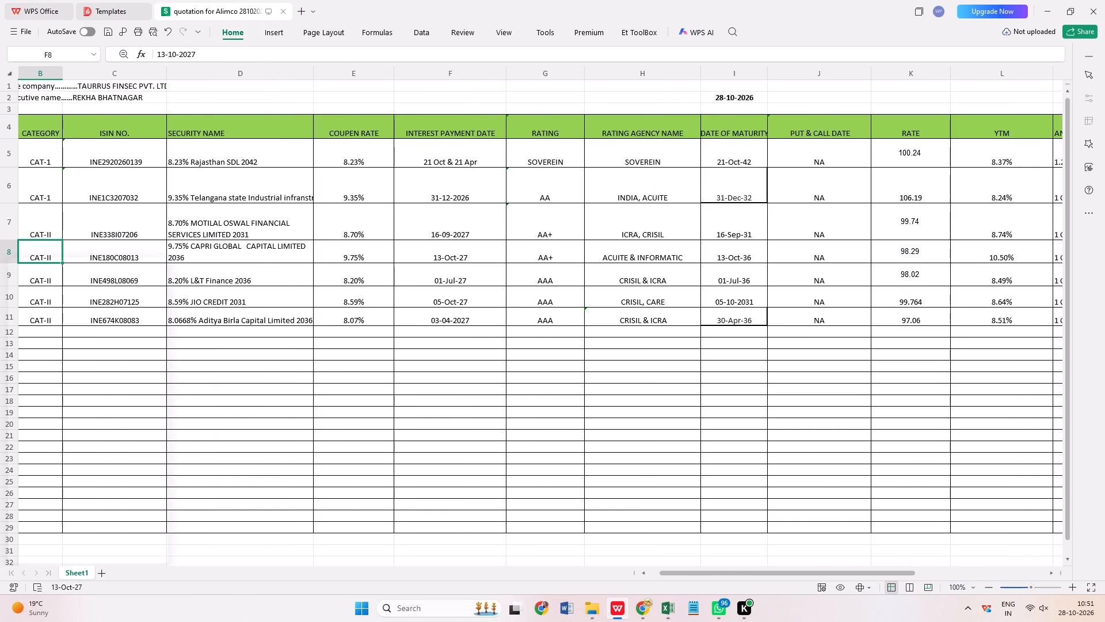
left_click(34, 301)
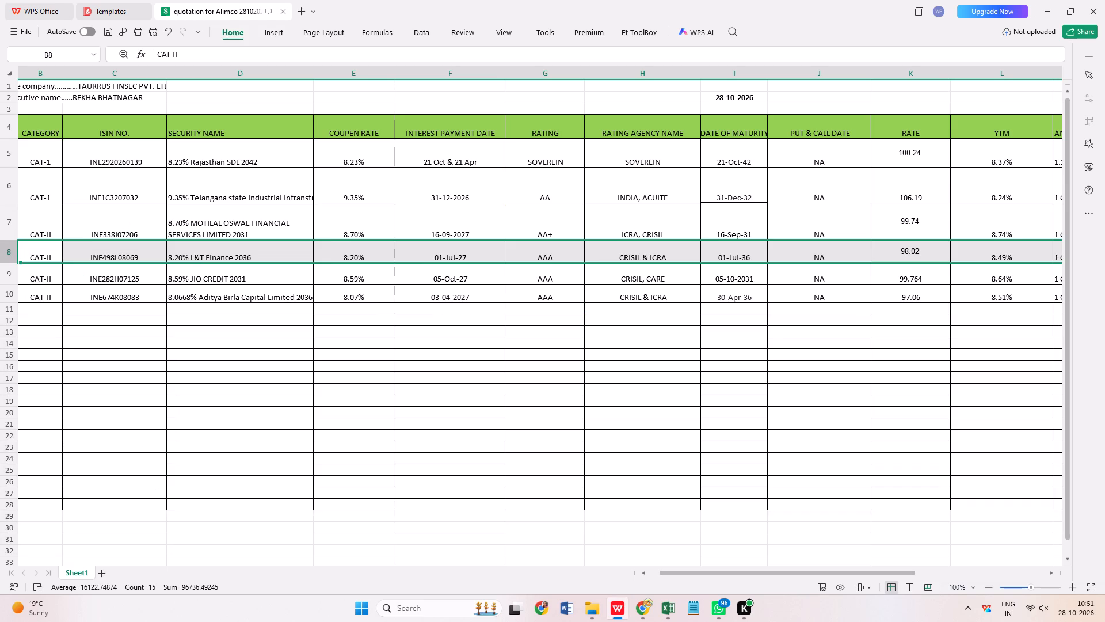
left_click(270, 377)
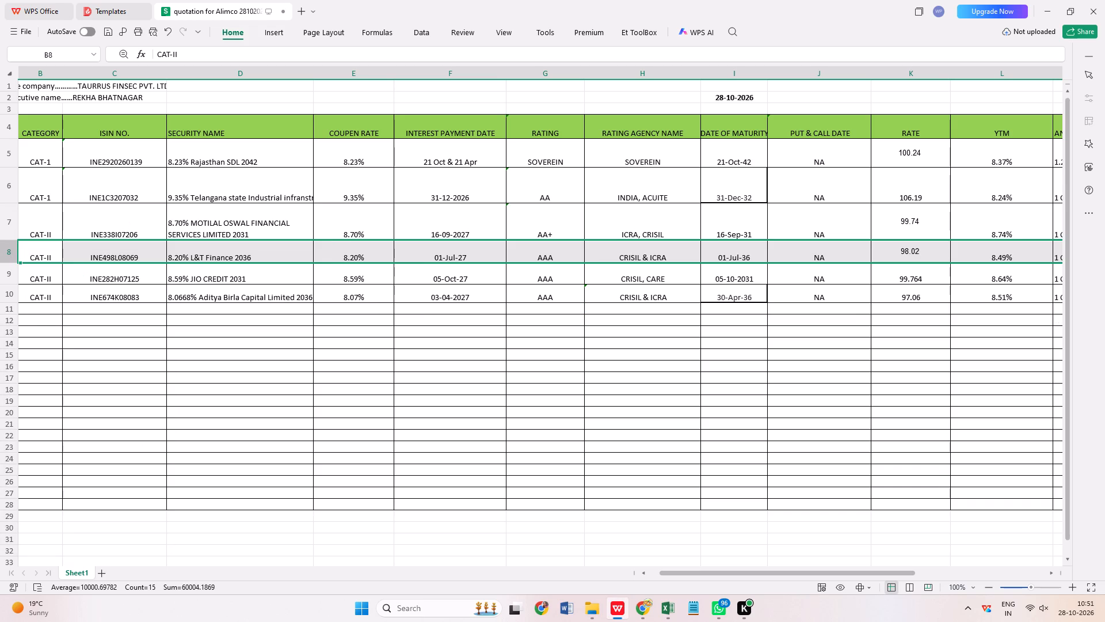
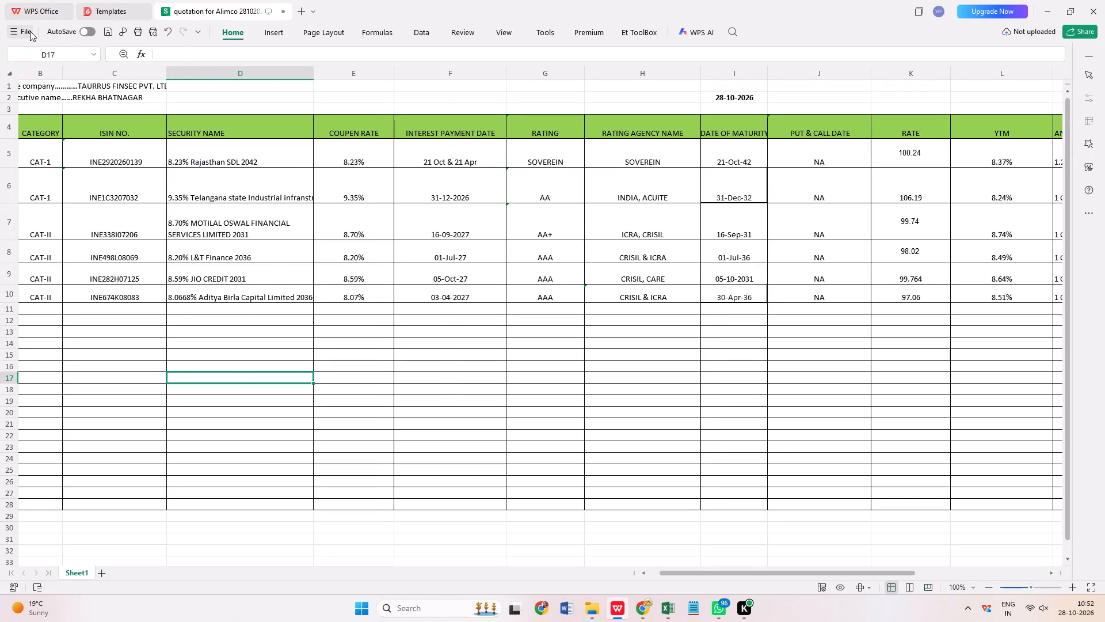
Save the updated Alimco quotation workbook.
left_click(30, 31)
left_click(37, 109)
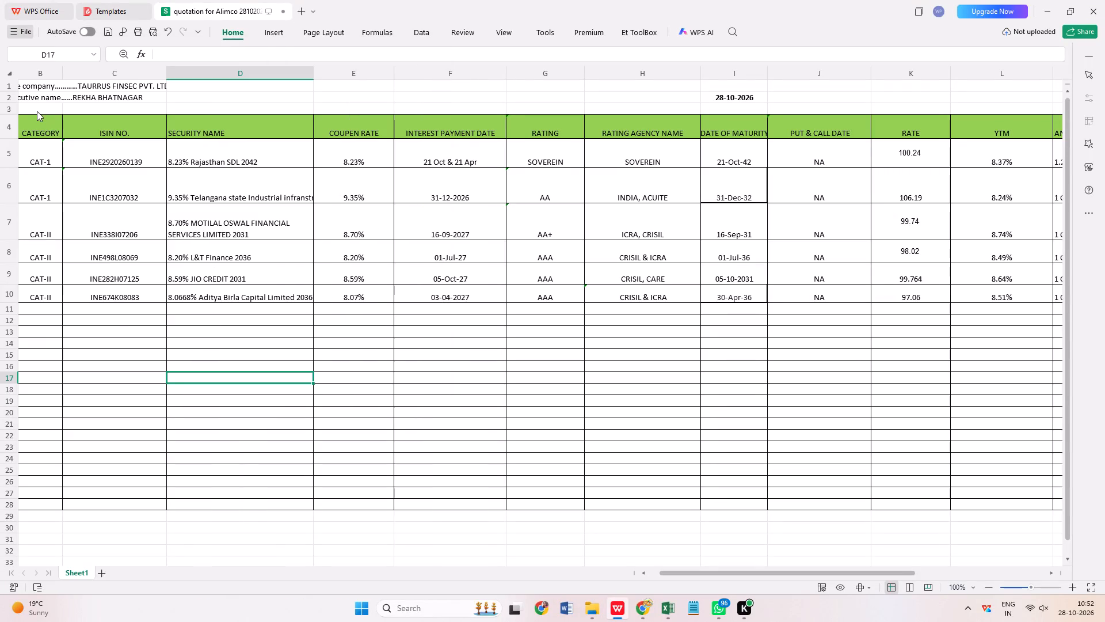
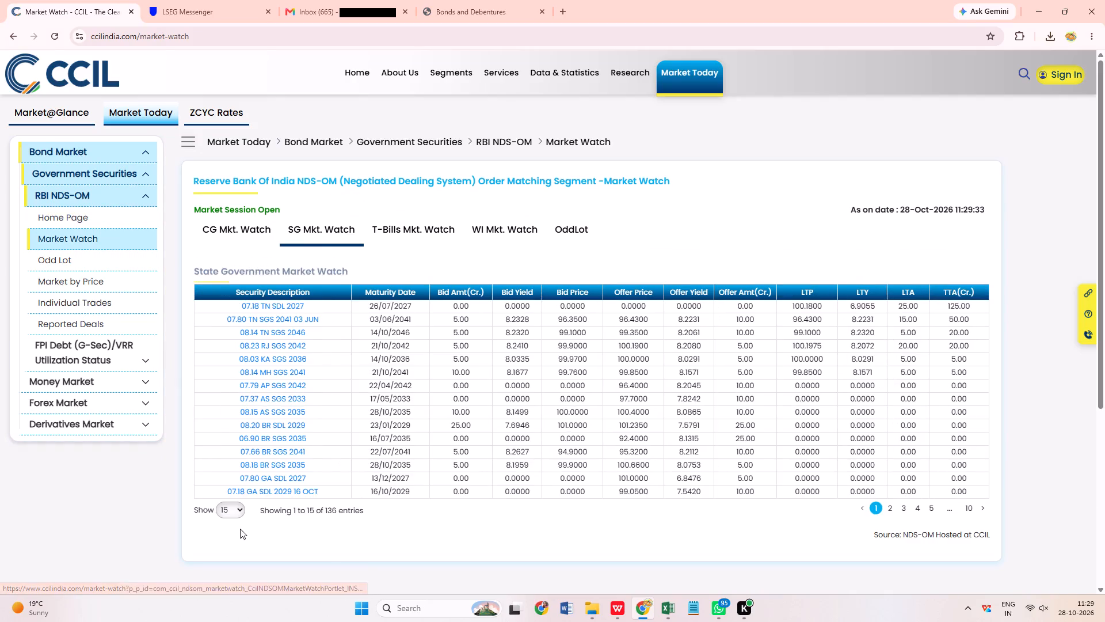
Show more entries per page in the State Government Market Watch table and examine the listed securities' offer prices and yields.
left_click(237, 511)
left_click(226, 581)
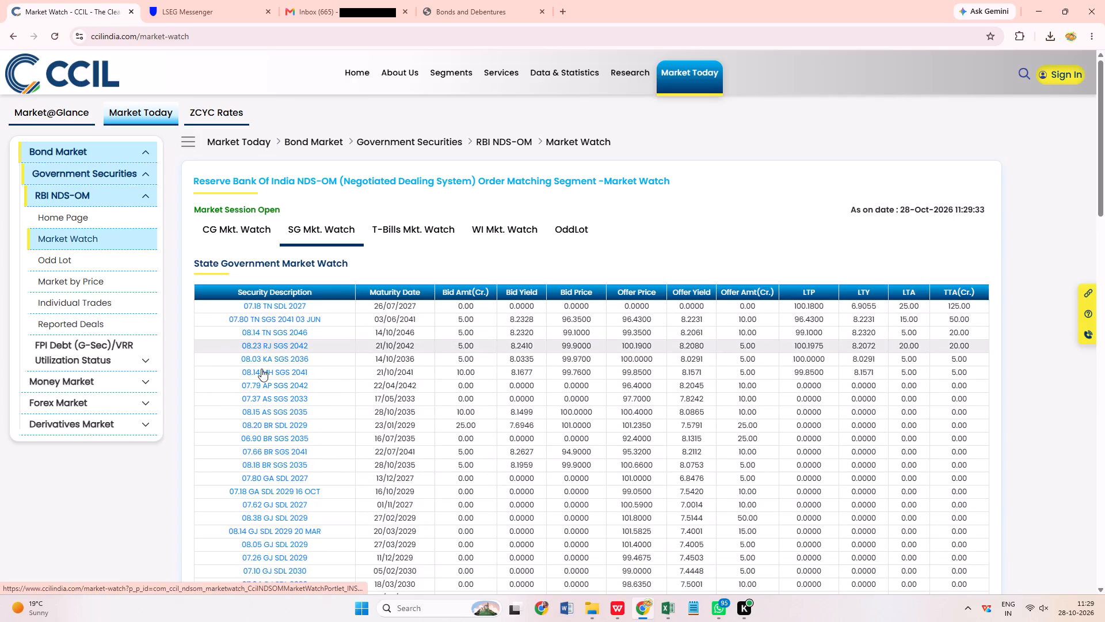
scroll(264, 420, "down", 1)
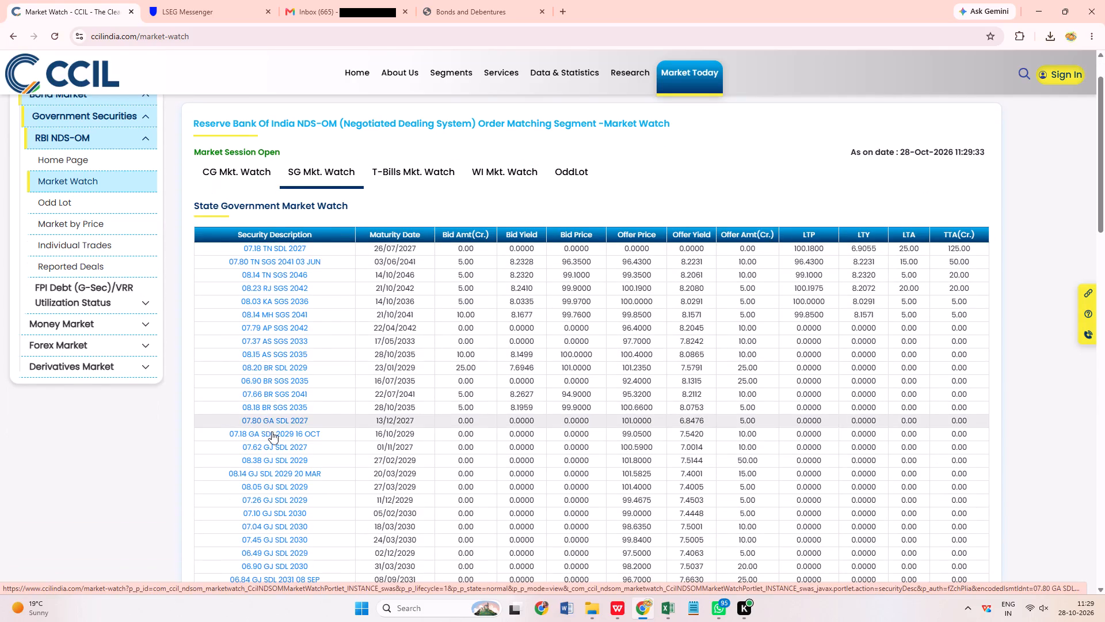
scroll(273, 434, "down", 1)
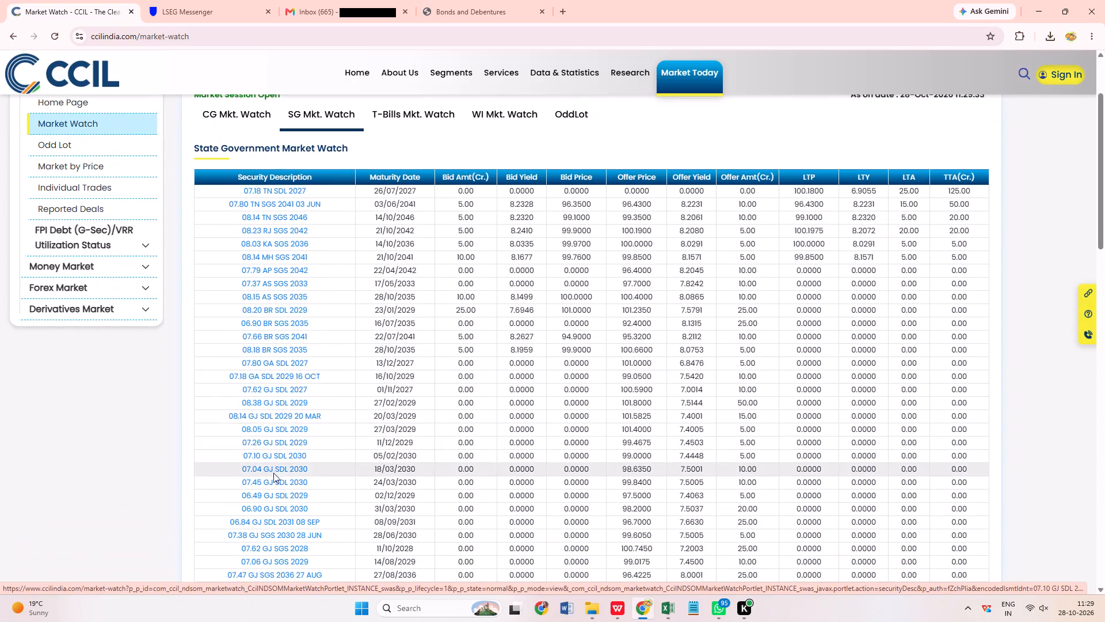
Examine the maturities, offer prices and offer yields of the state securities through the end of the State Government Market Watch table's first page.
scroll(277, 490, "down", 3)
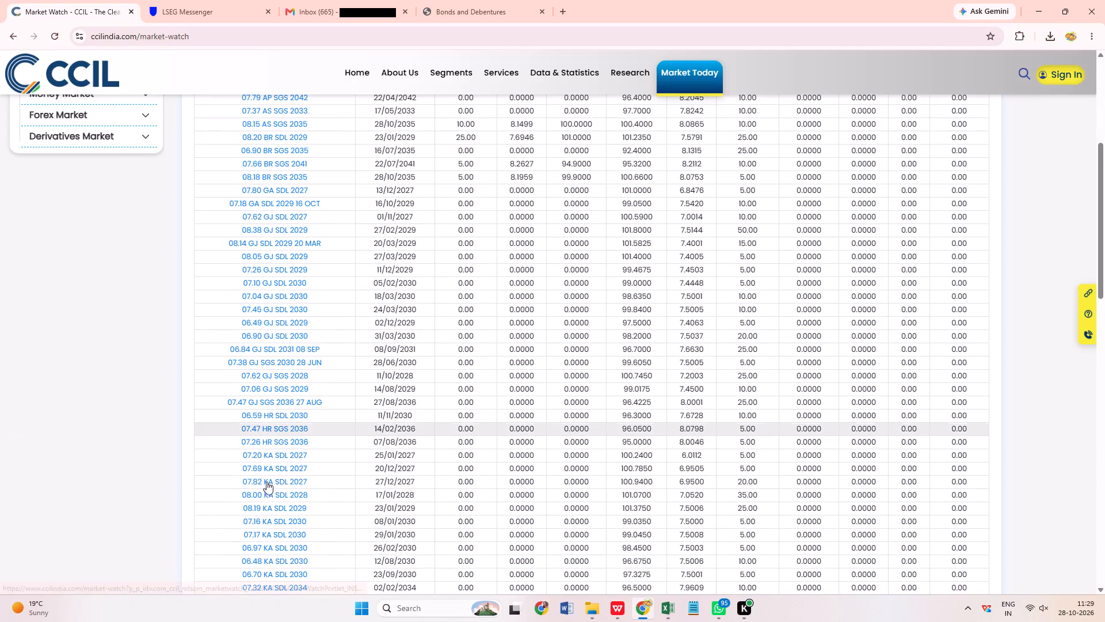
scroll(266, 488, "down", 2)
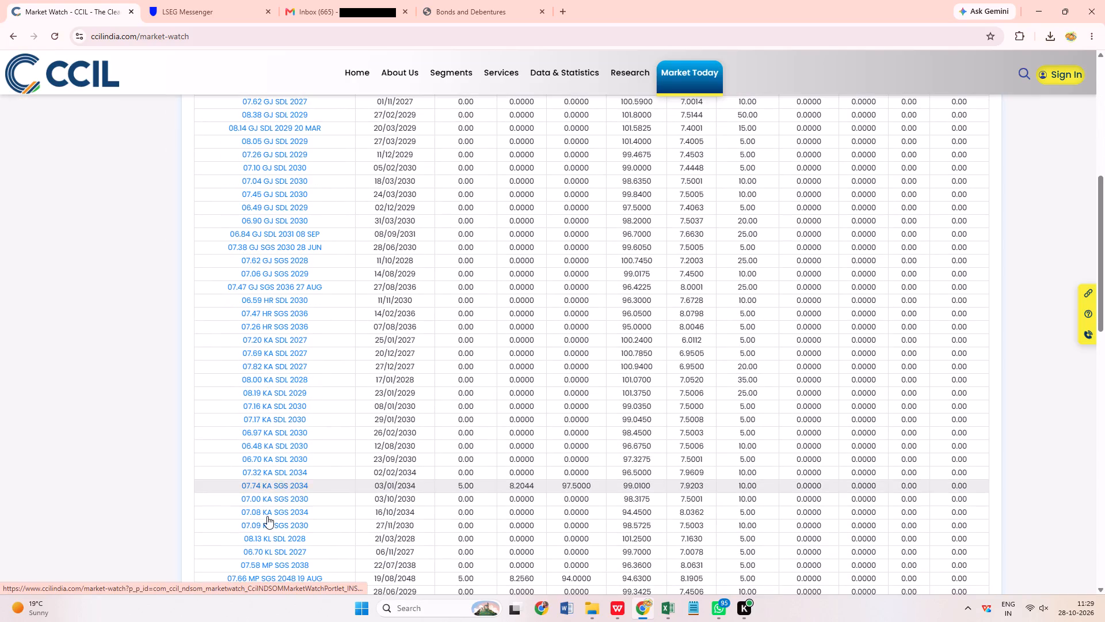
scroll(267, 516, "down", 2)
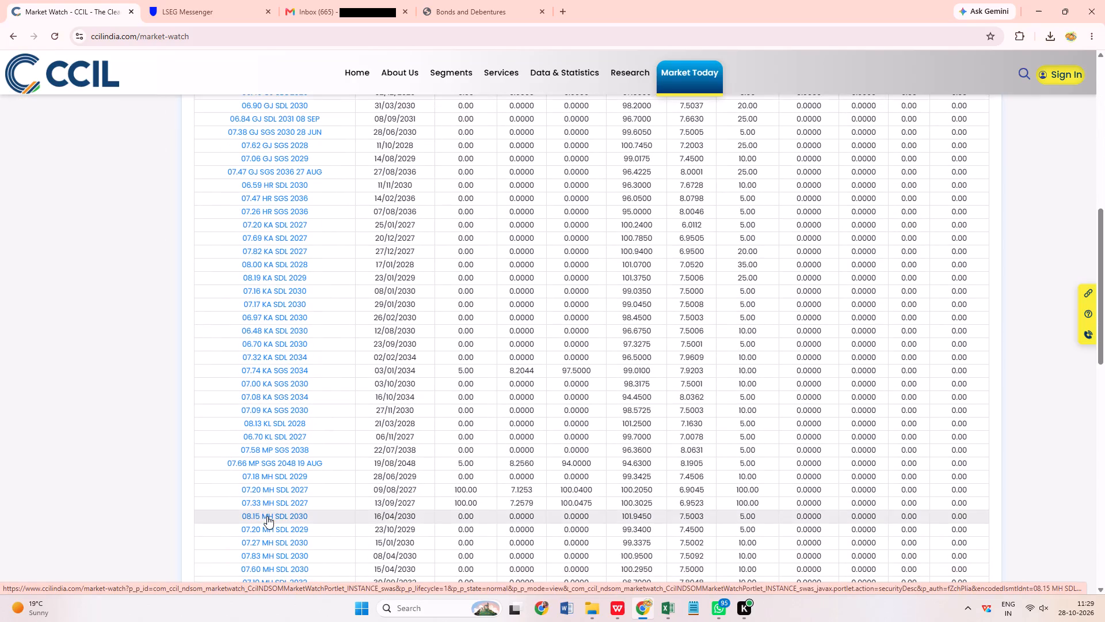
scroll(267, 516, "down", 2)
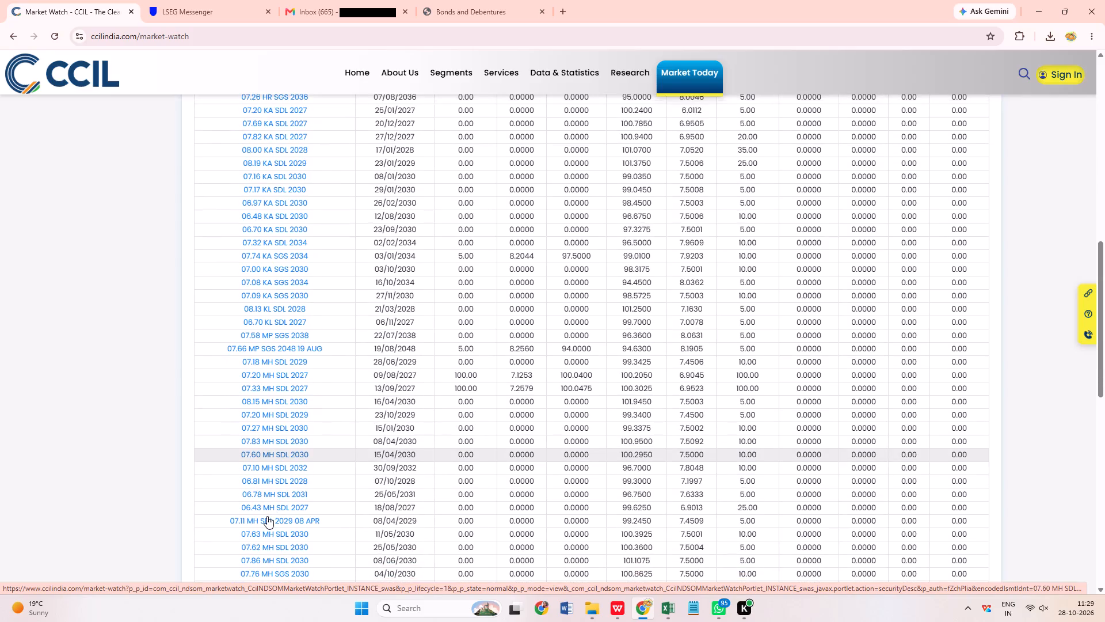
scroll(267, 516, "down", 2)
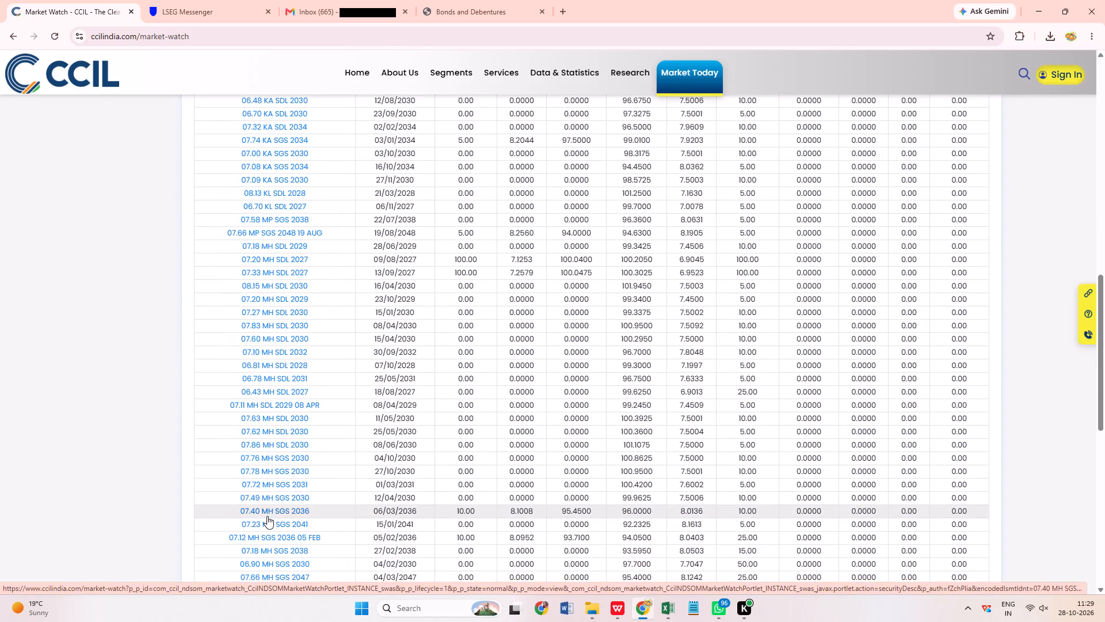
scroll(267, 516, "down", 1)
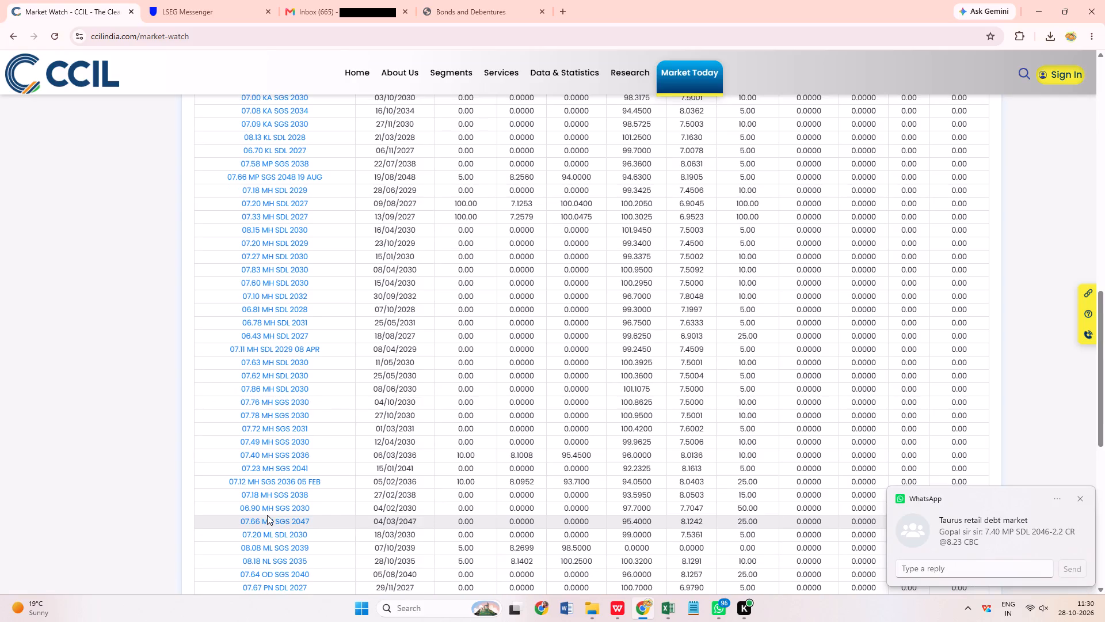
scroll(267, 515, "down", 1)
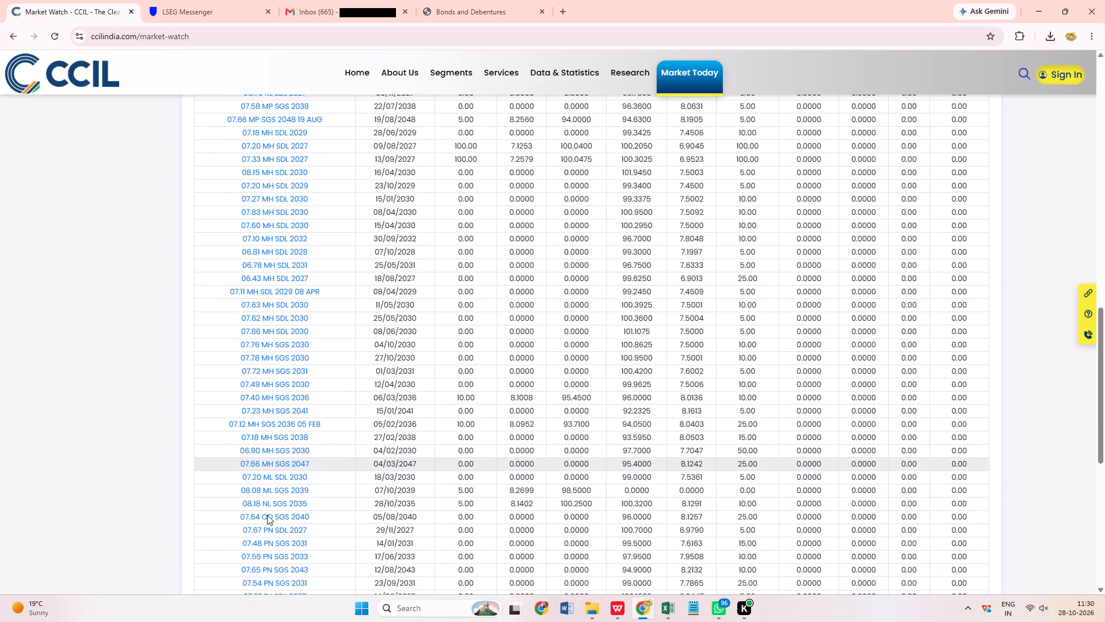
scroll(267, 515, "down", 2)
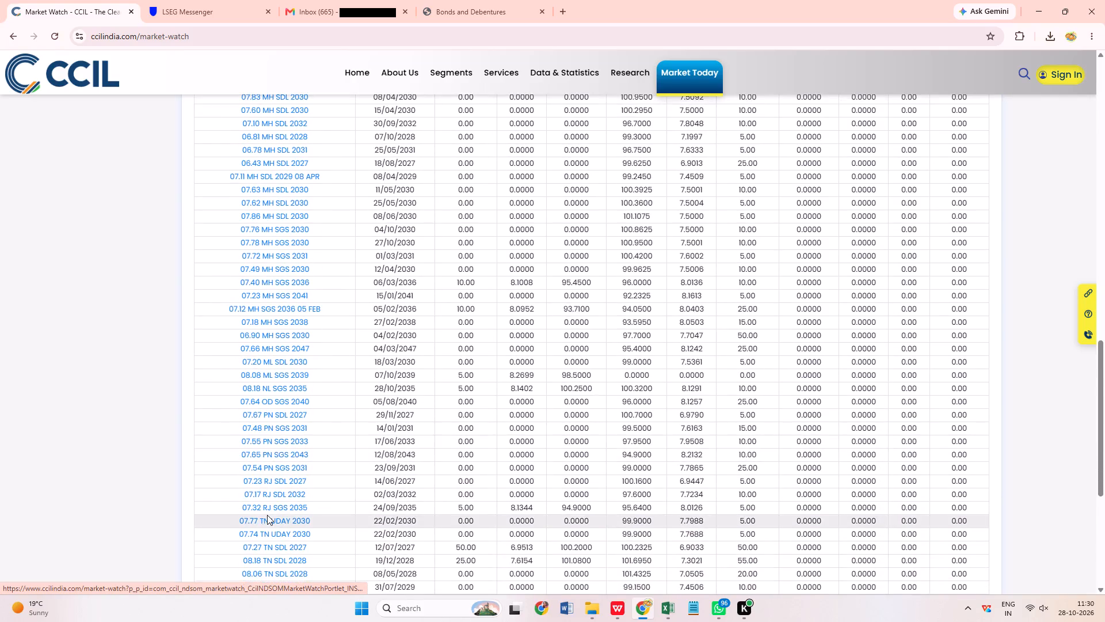
scroll(267, 515, "down", 2)
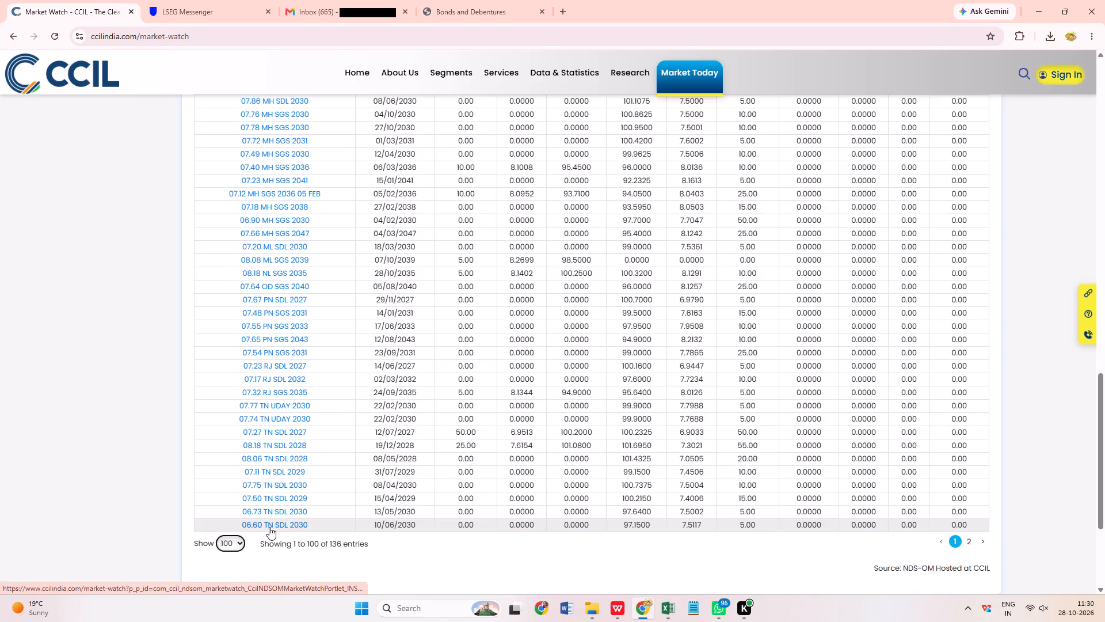
scroll(295, 384, "up", 1)
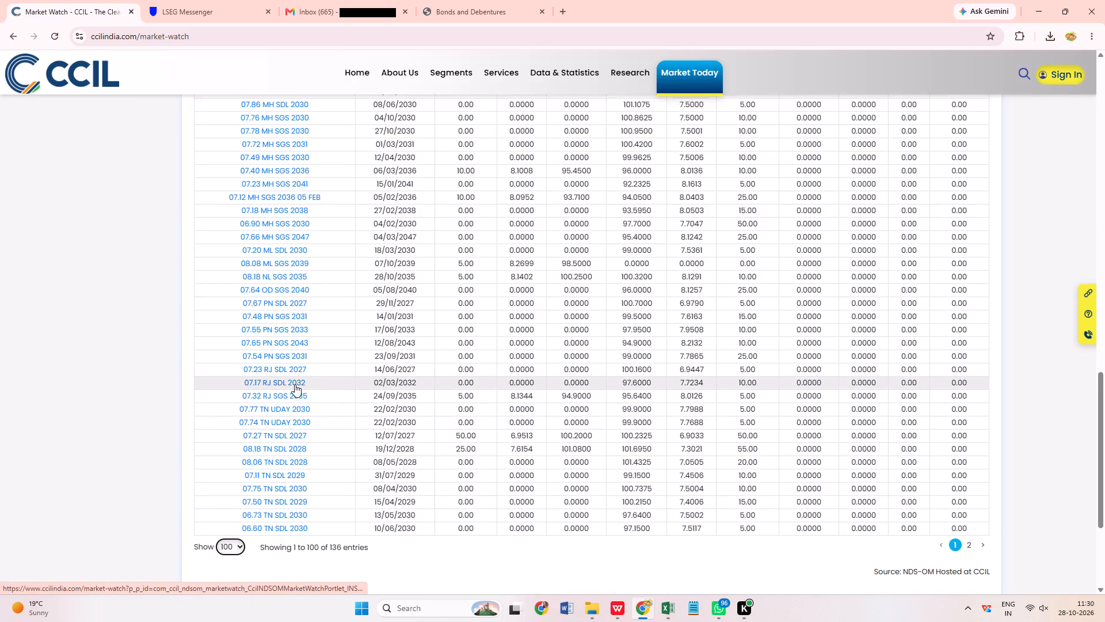
scroll(295, 384, "up", 12)
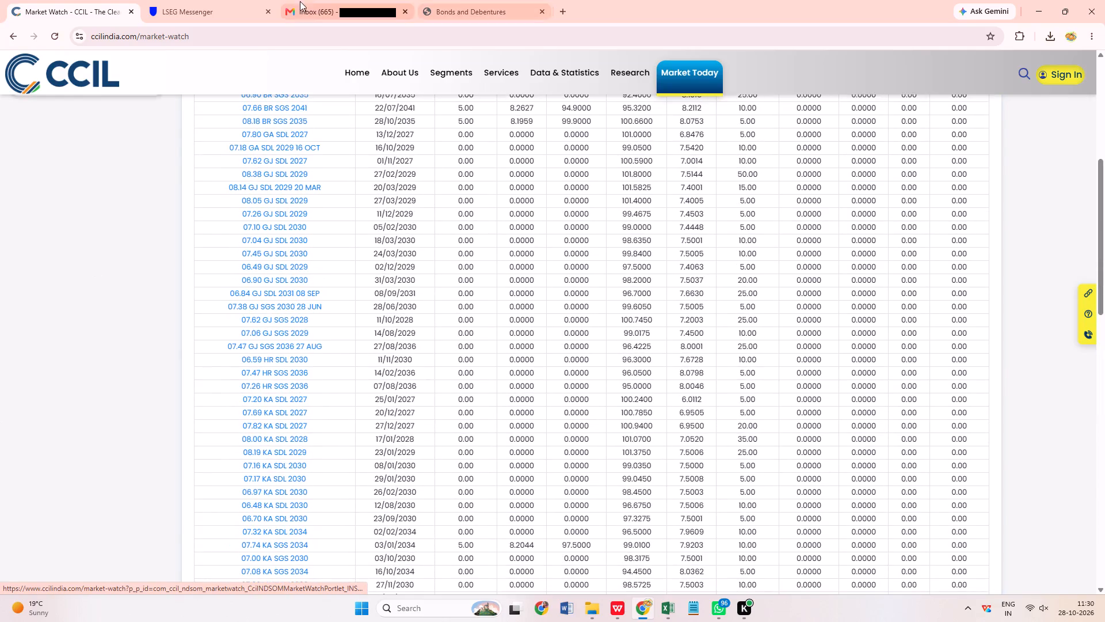
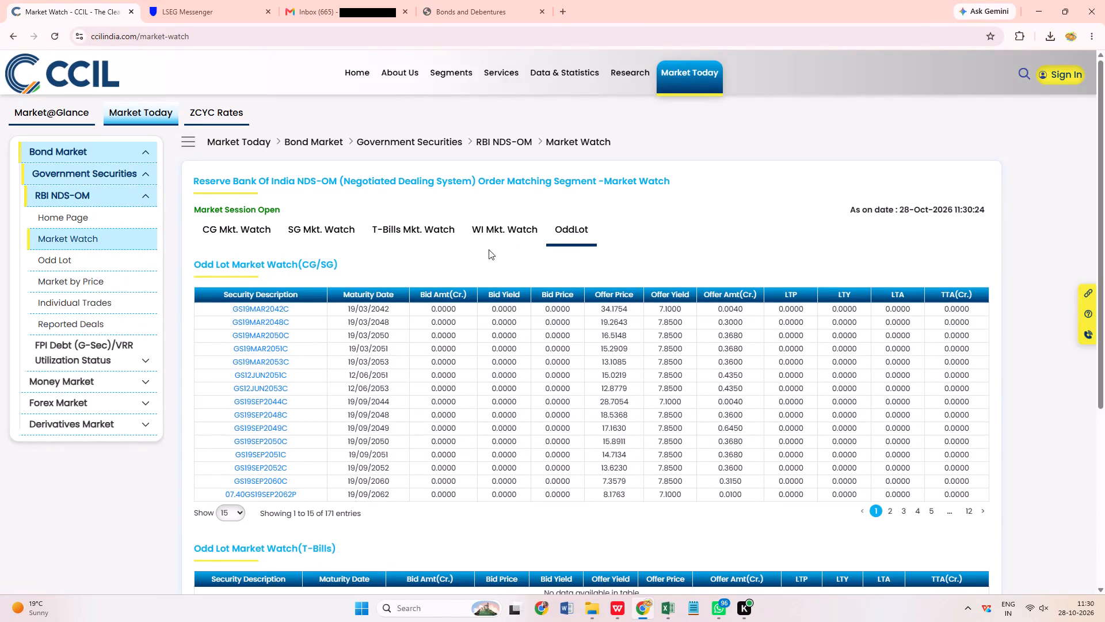
Examine the Central Government and Odd Lot market watch tables on the CCIL site.
left_click(316, 221)
left_click(311, 230)
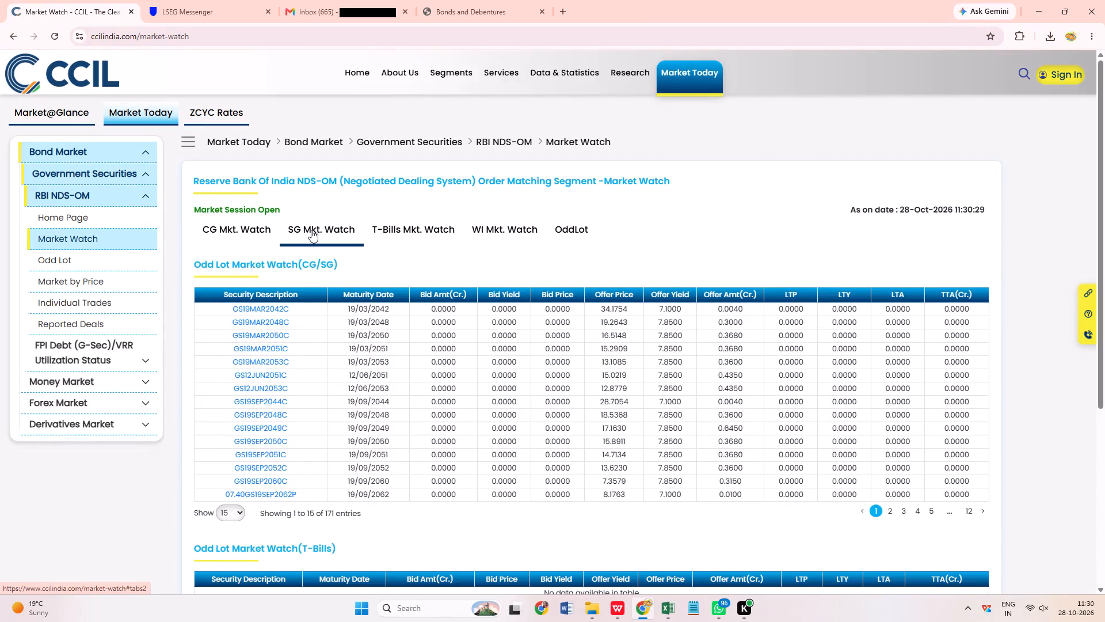
left_click(231, 233)
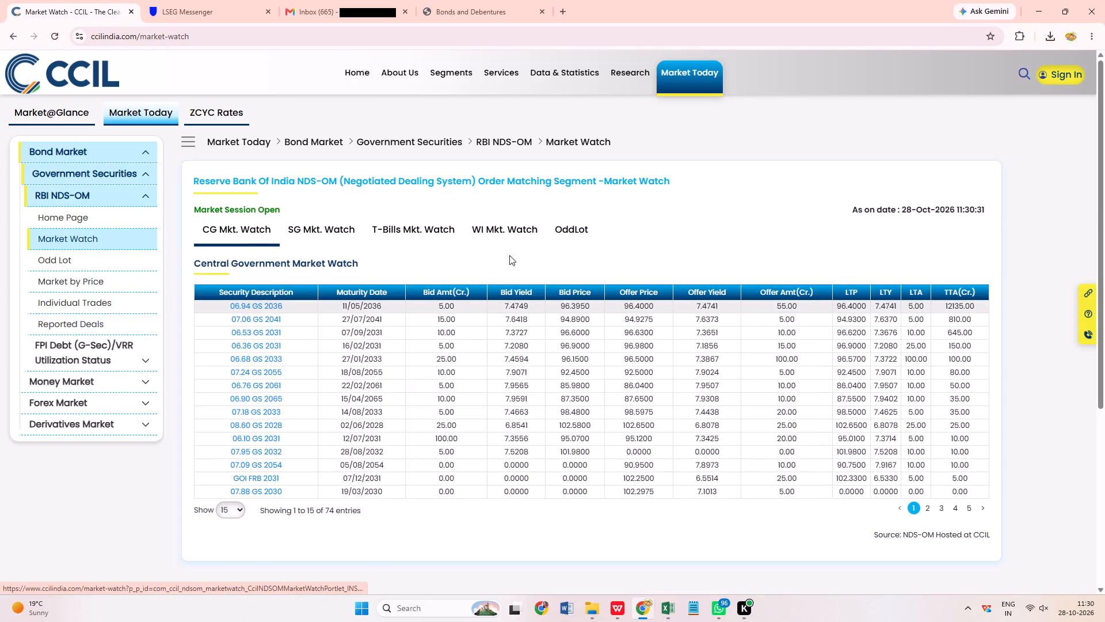
left_click(580, 231)
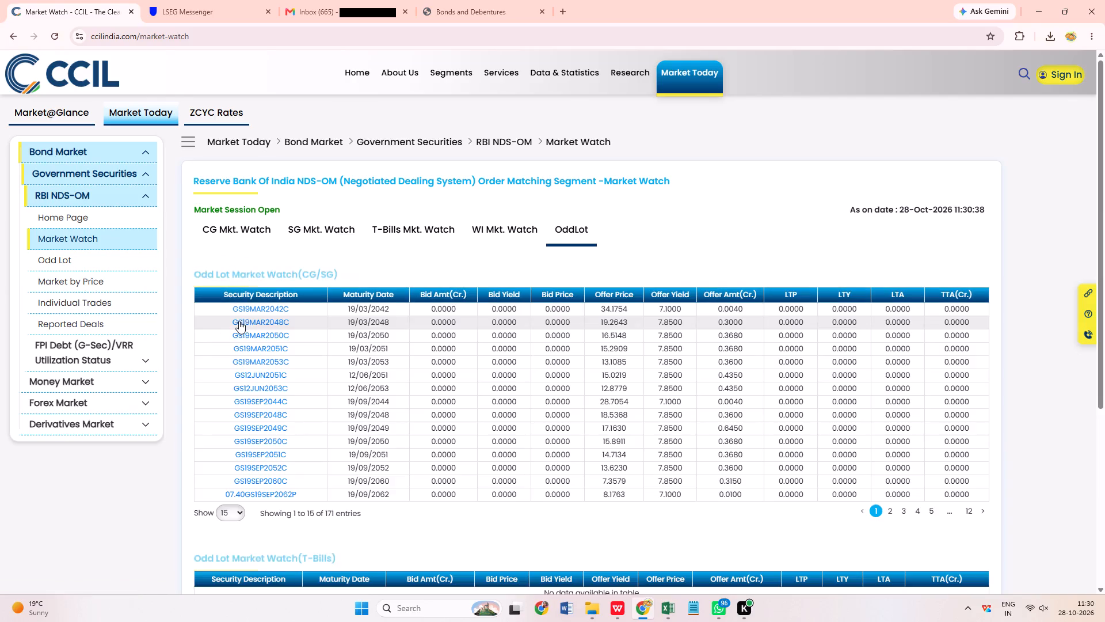
scroll(279, 412, "down", 9)
scroll(559, 187, "up", 6)
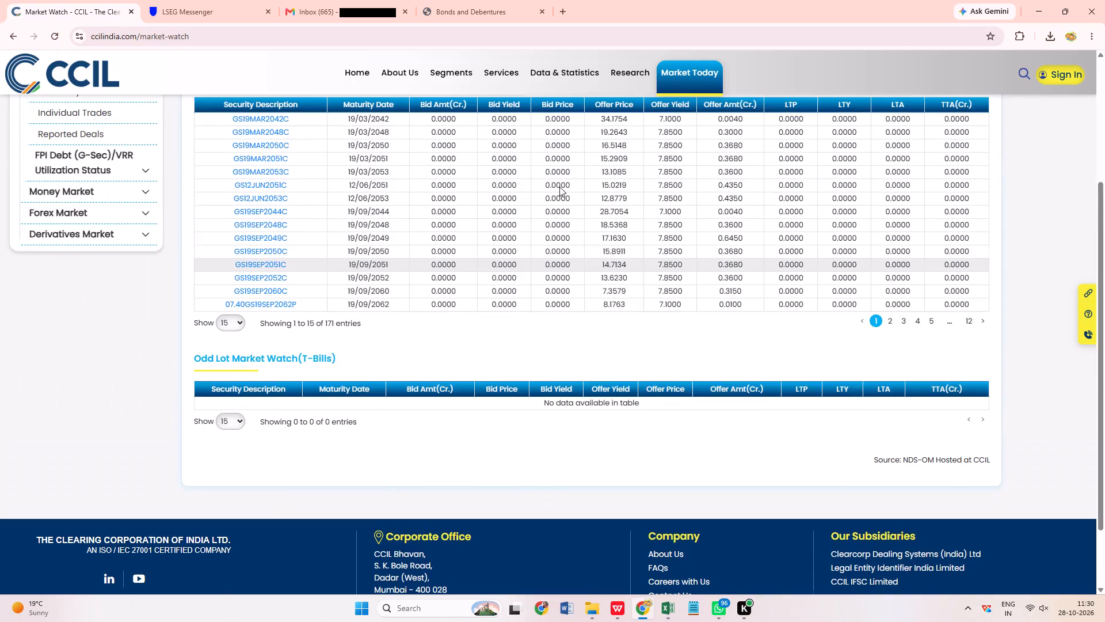
Review the State Government Market Watch securities' maturities, bid and offer prices, and yields across the full first page.
left_click(337, 229)
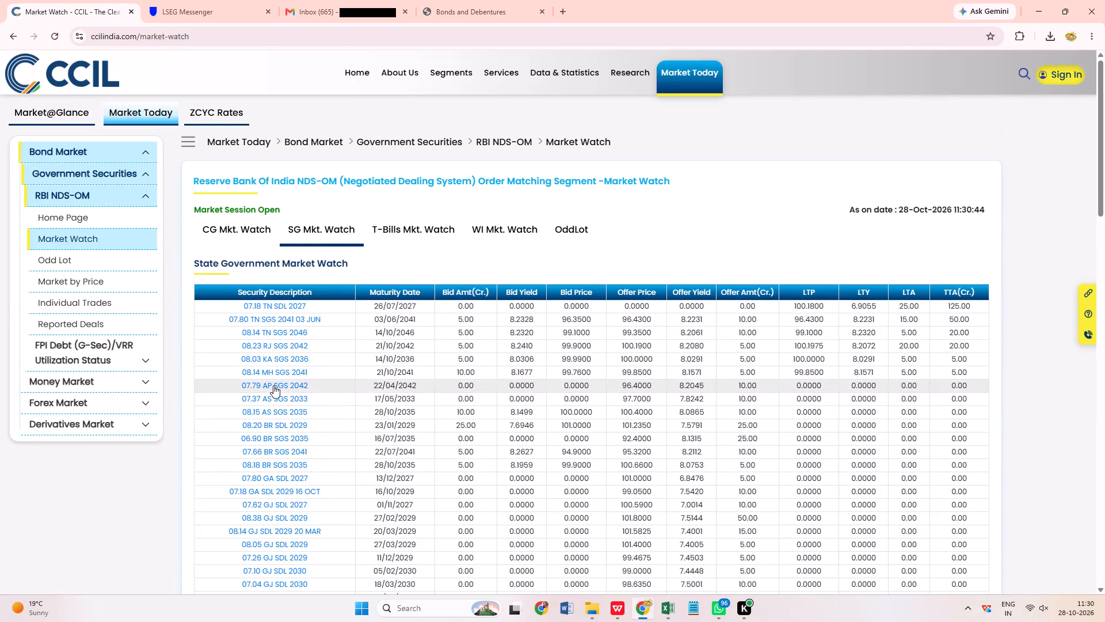
scroll(283, 470, "down", 2)
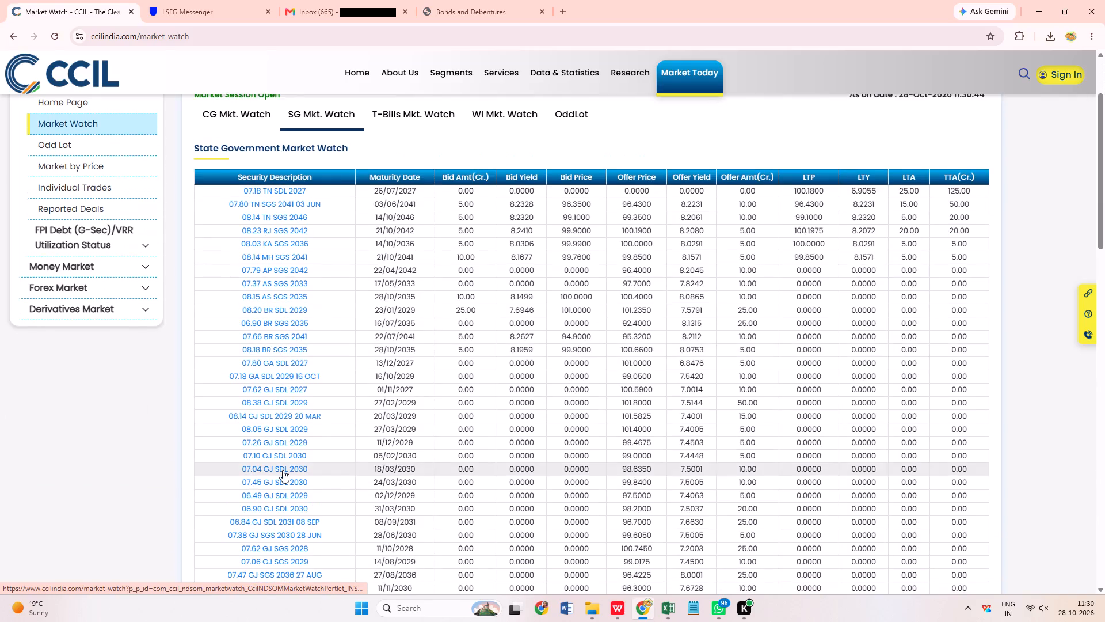
scroll(283, 470, "down", 2)
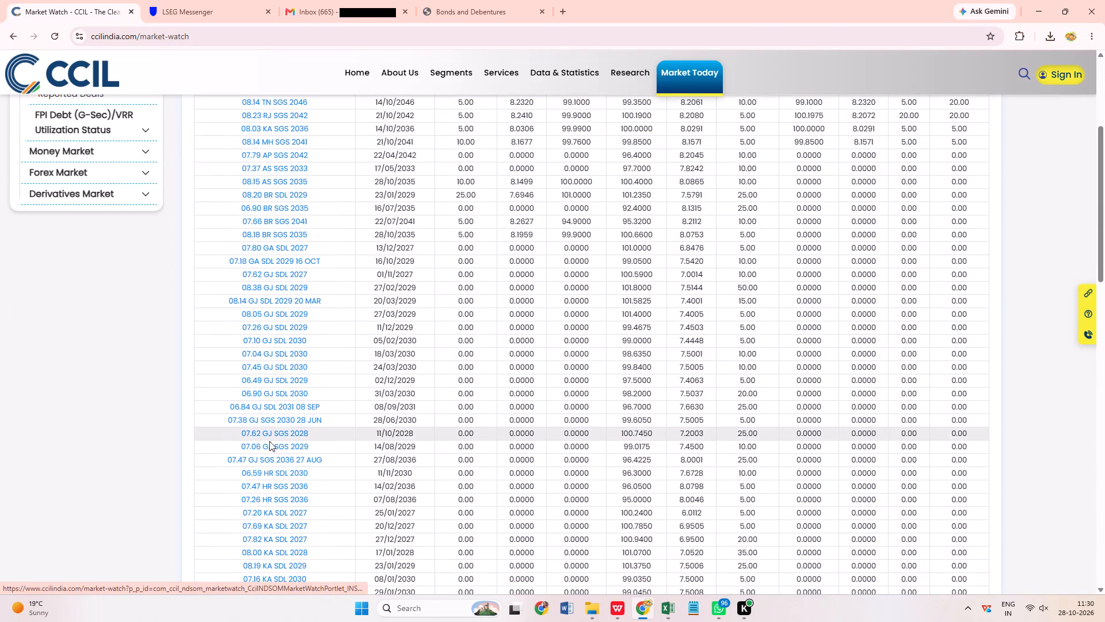
scroll(269, 452, "down", 3)
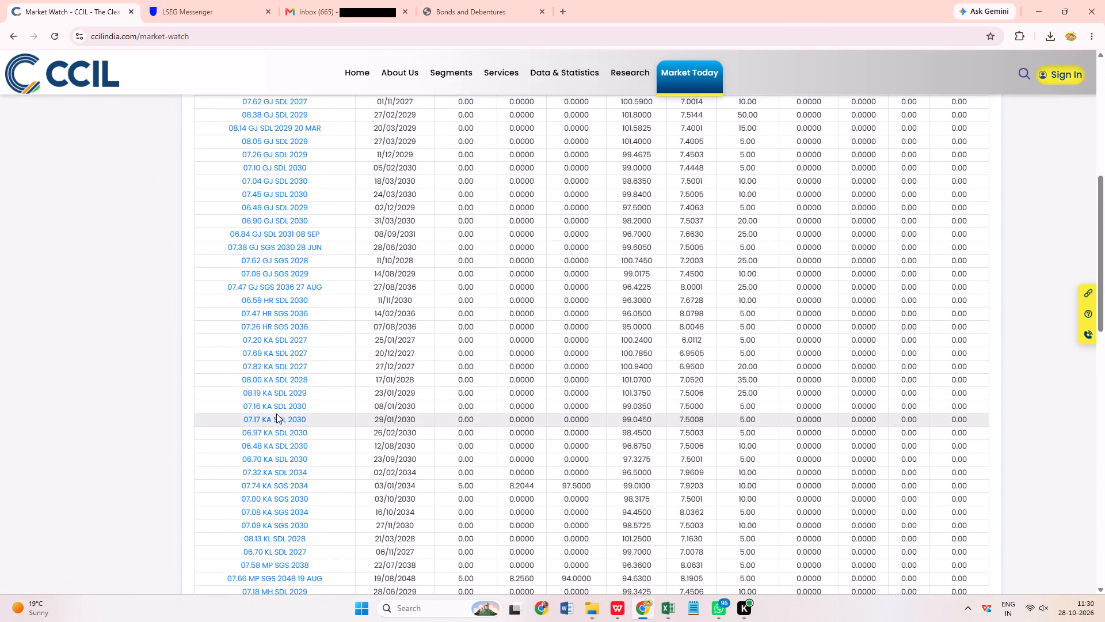
scroll(274, 457, "down", 2)
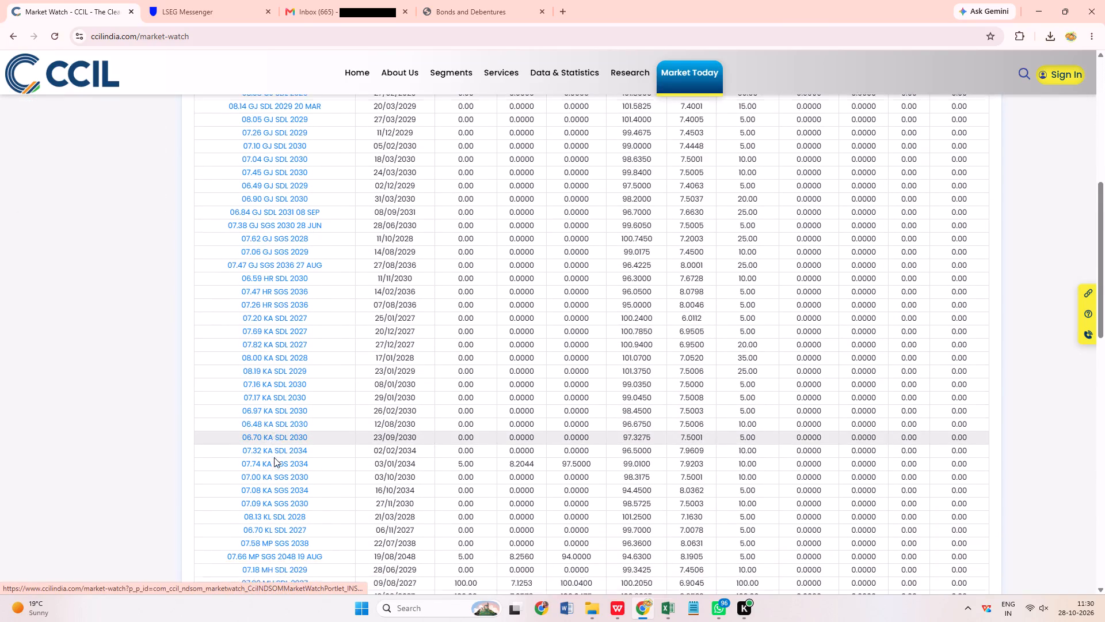
scroll(274, 458, "down", 2)
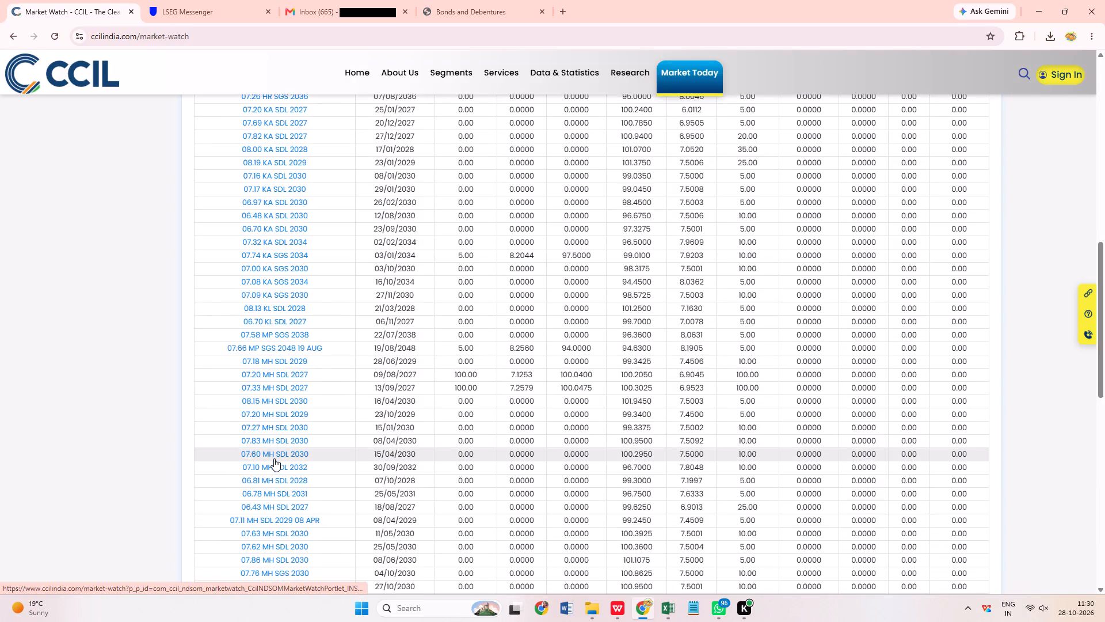
scroll(274, 458, "down", 1)
scroll(274, 458, "up", 4)
scroll(274, 458, "down", 2)
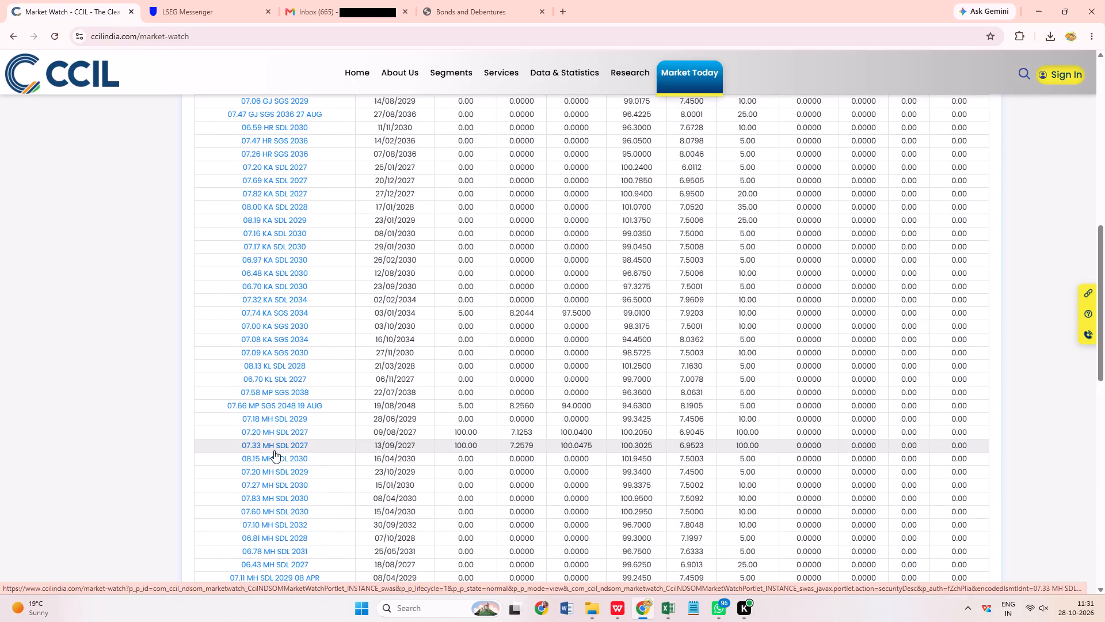
scroll(274, 450, "down", 4)
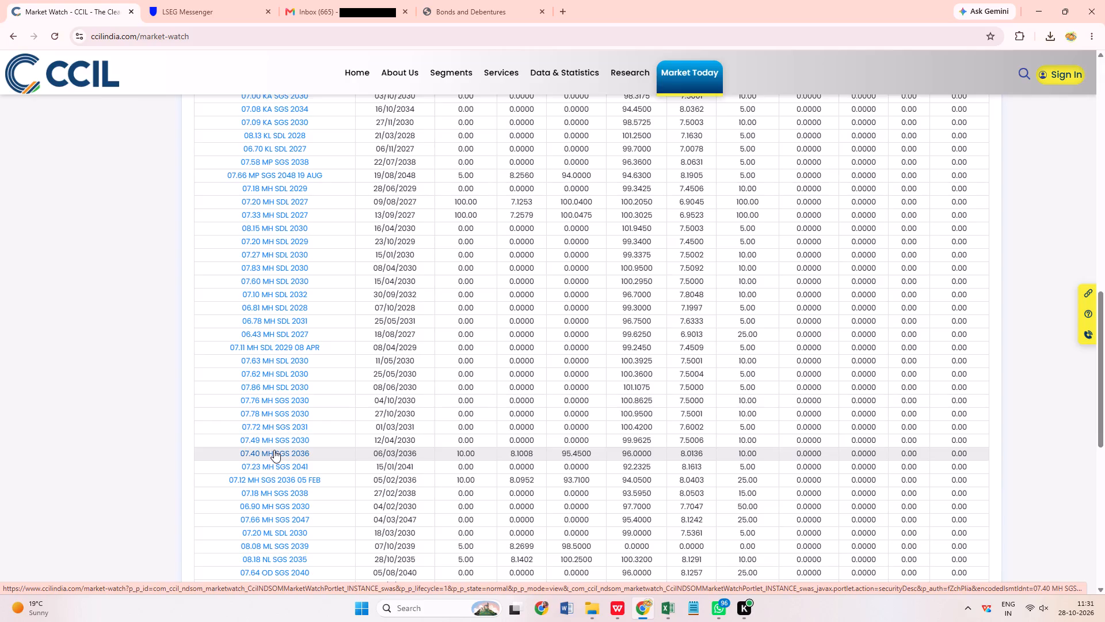
scroll(274, 450, "down", 3)
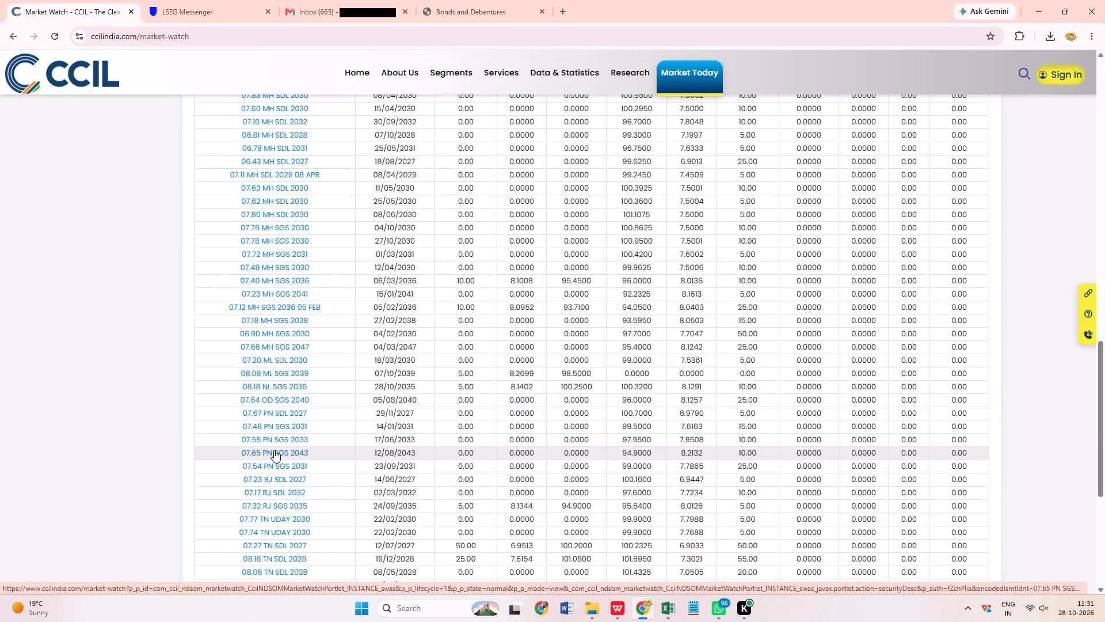
scroll(274, 450, "down", 2)
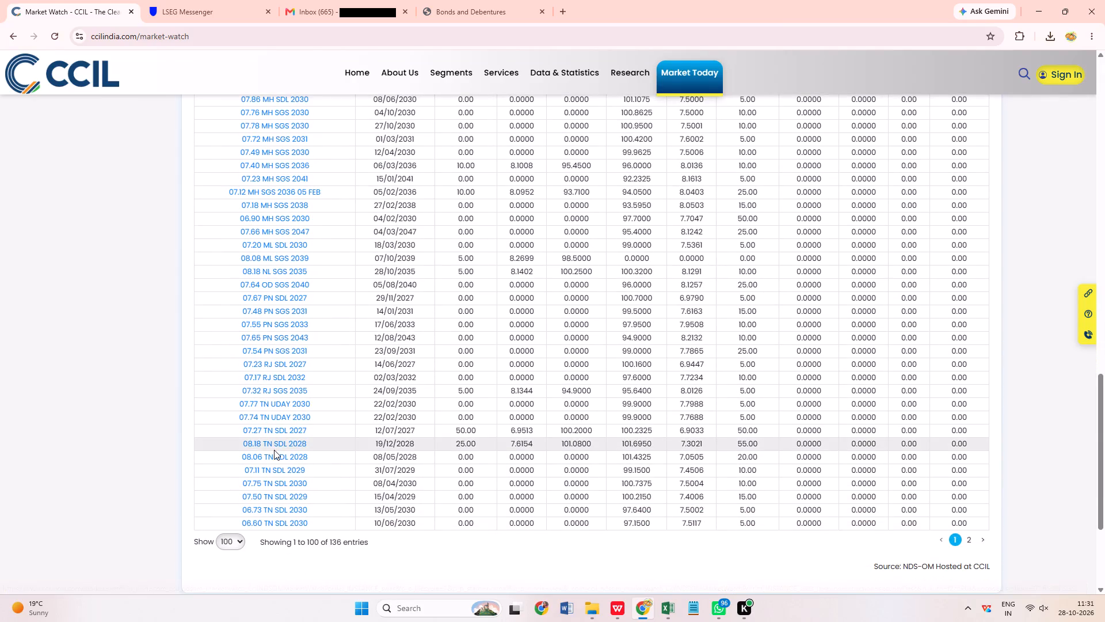
scroll(274, 450, "up", 5)
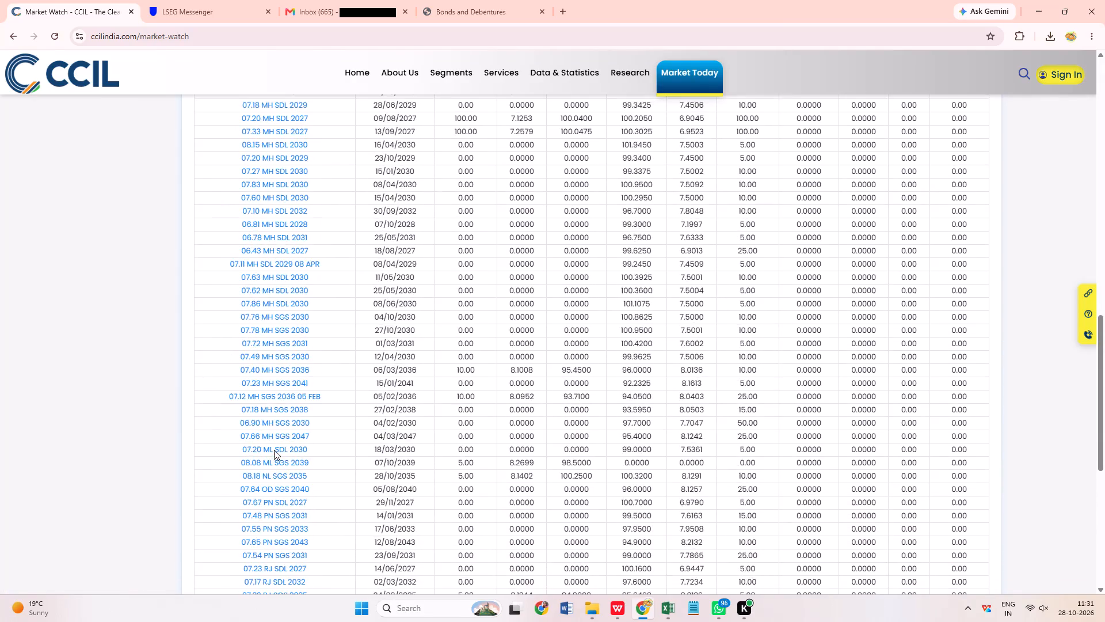
scroll(274, 450, "up", 2)
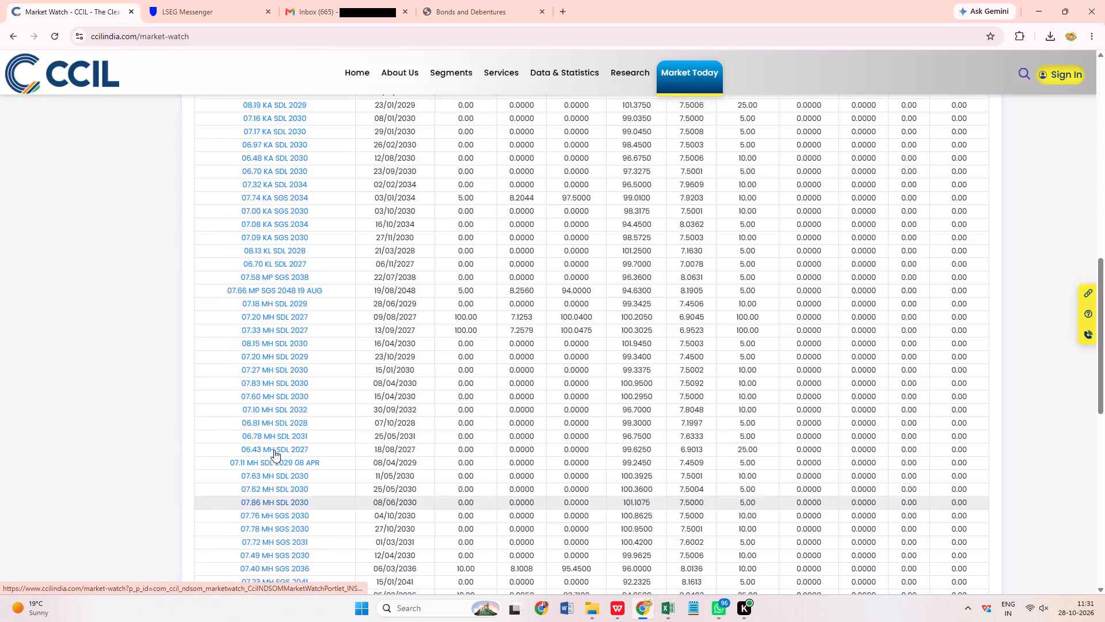
scroll(274, 450, "up", 5)
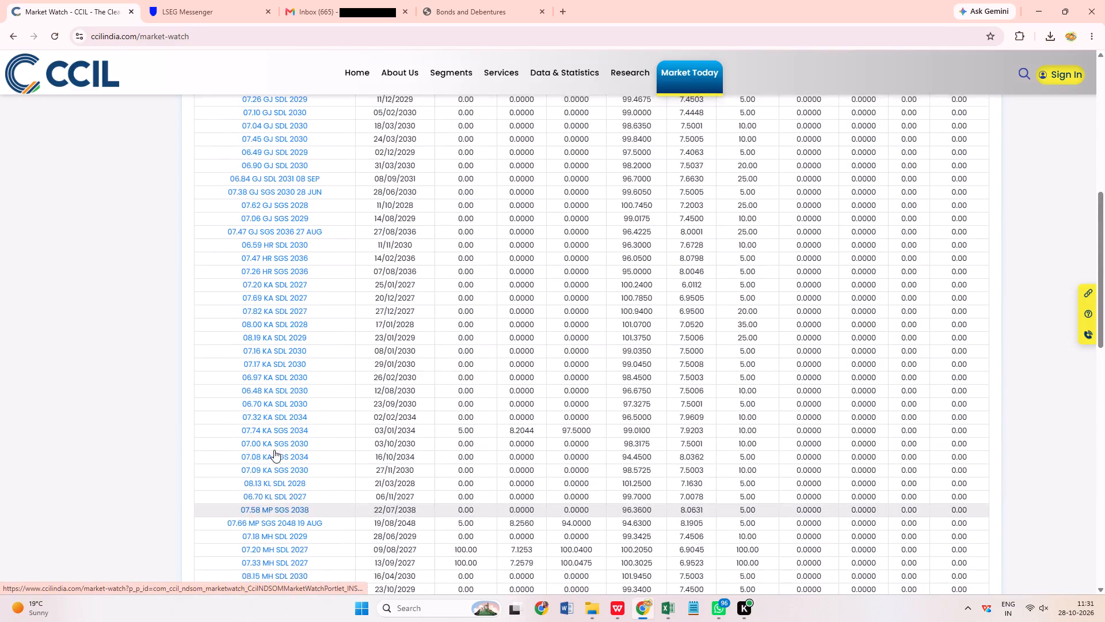
scroll(274, 450, "up", 1)
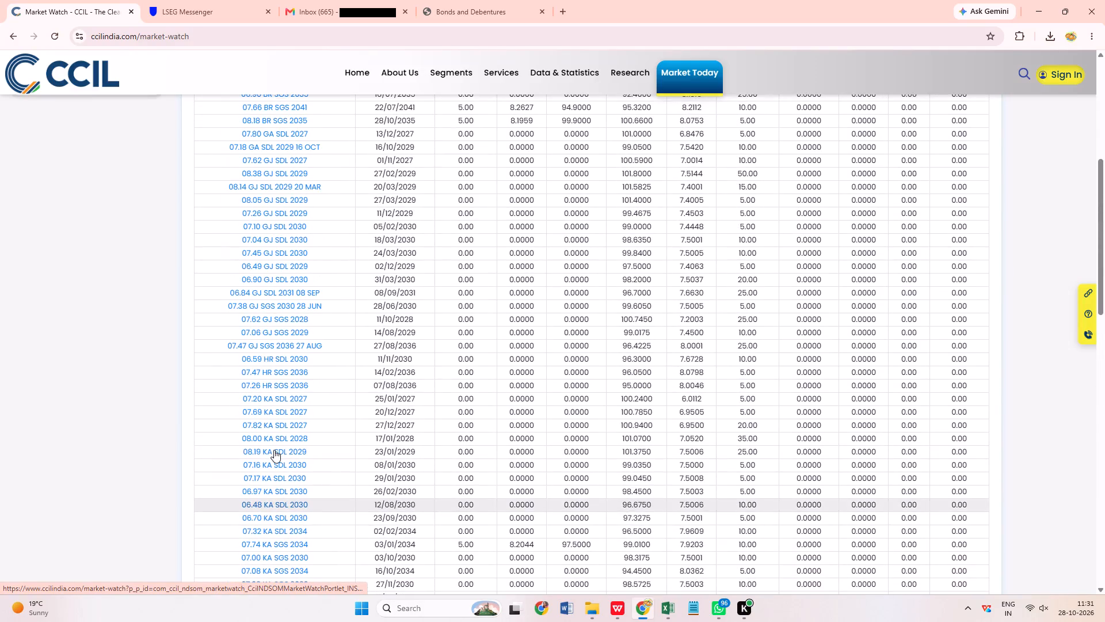
scroll(274, 450, "up", 3)
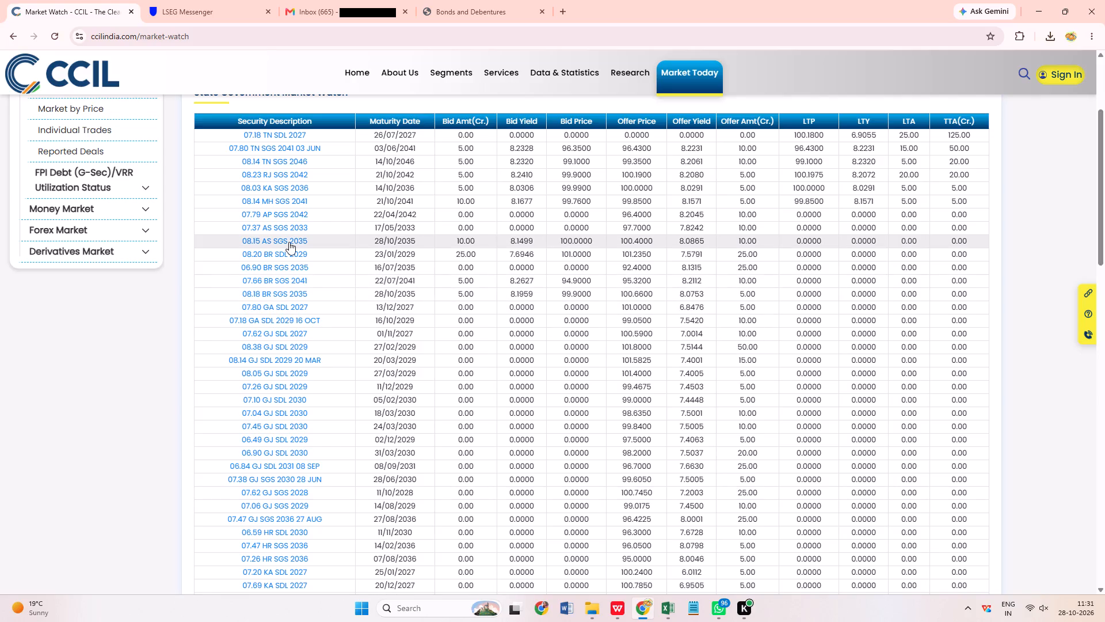
scroll(288, 242, "up", 3)
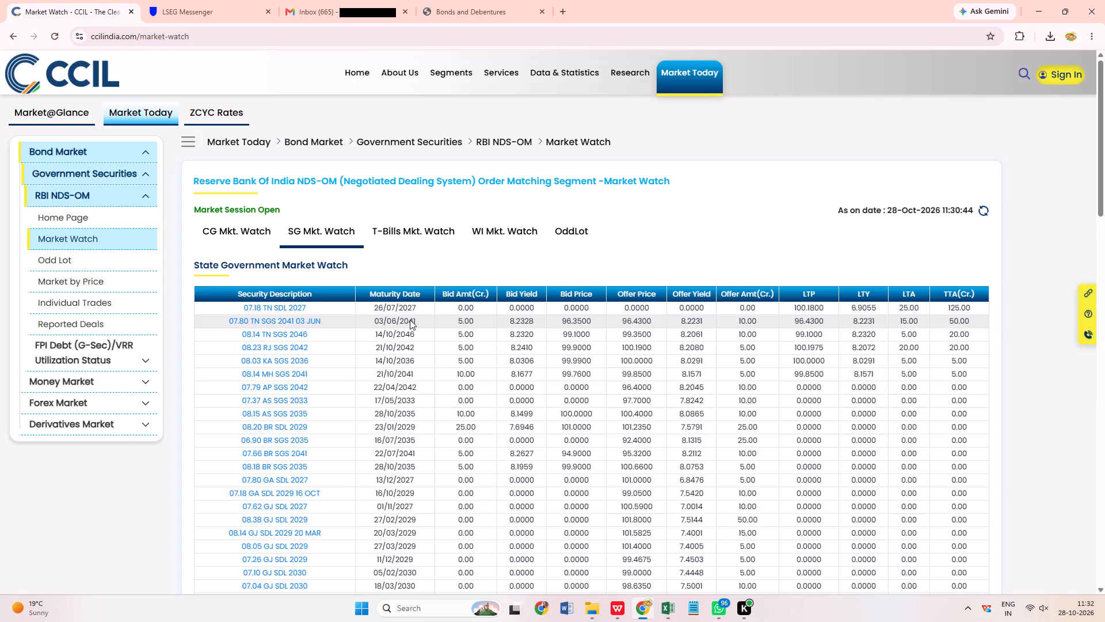
Check the Market By Price details for 07.66 BR SGS 2041 and return to the State Government Market Watch table.
left_click(282, 456)
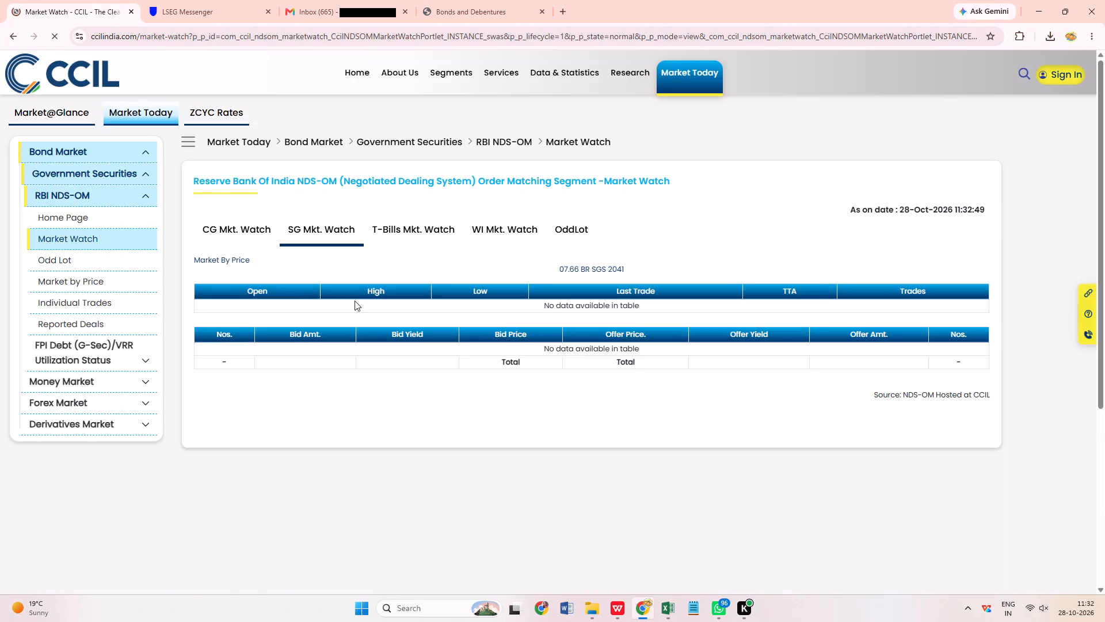
left_click(309, 229)
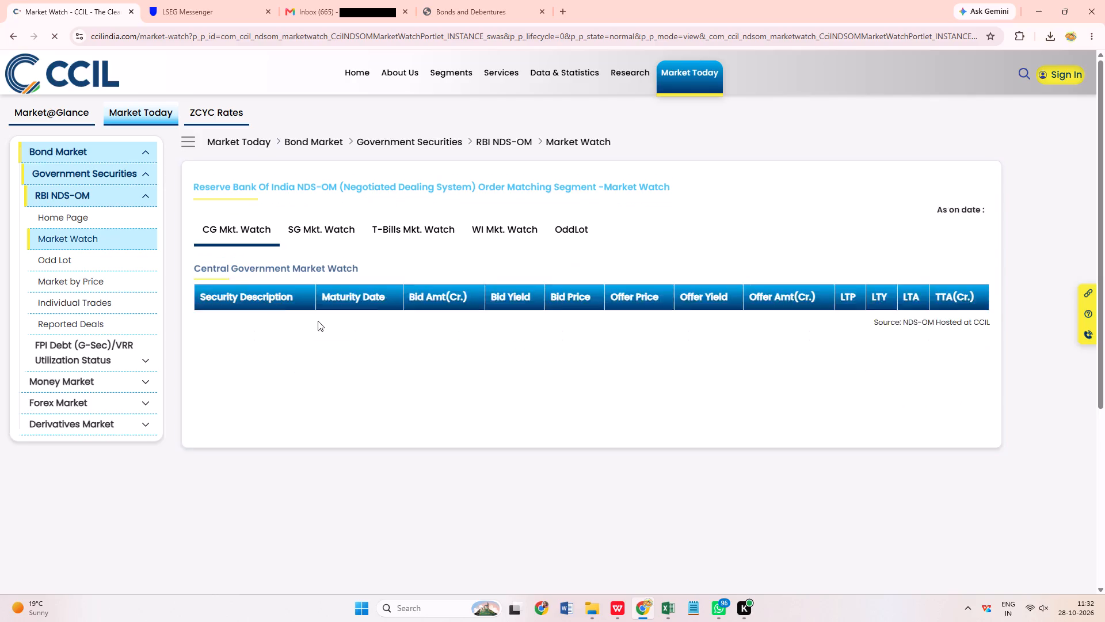
left_click(239, 321)
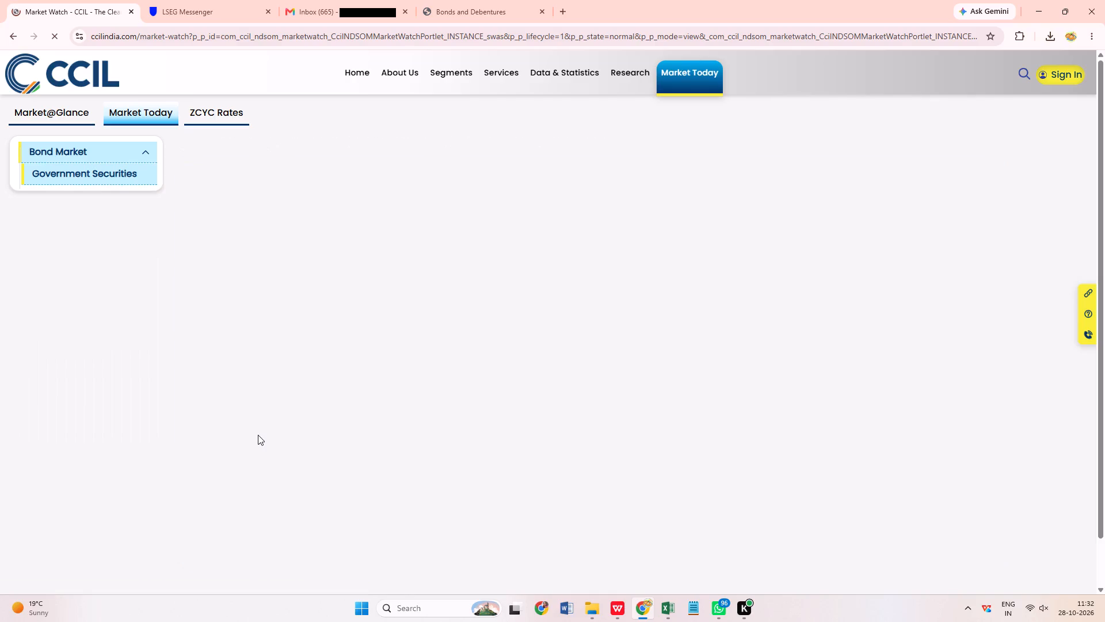
left_click(331, 225)
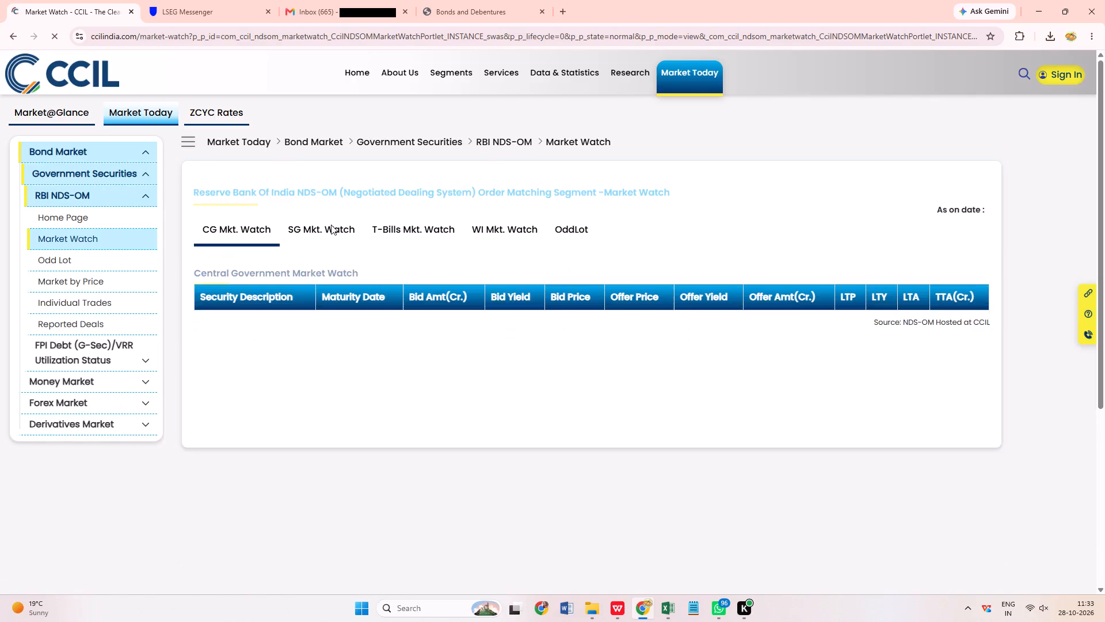
left_click(318, 232)
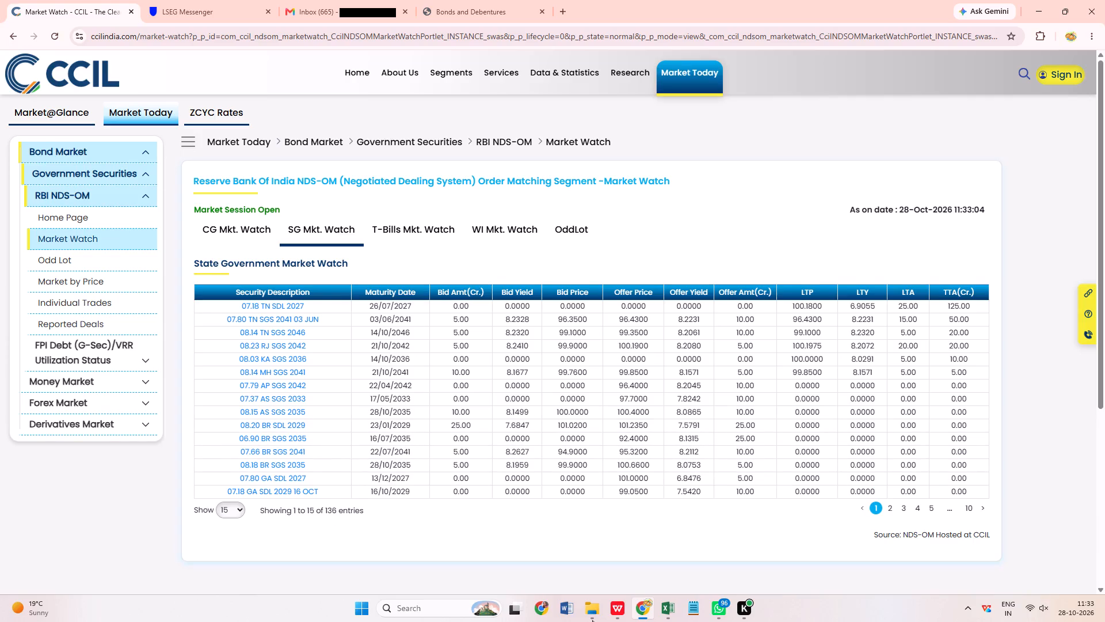
Switch to the Cashflows workbook in Excel and copy row 3607 of the SDL sheet into row 3609.
left_click(665, 610)
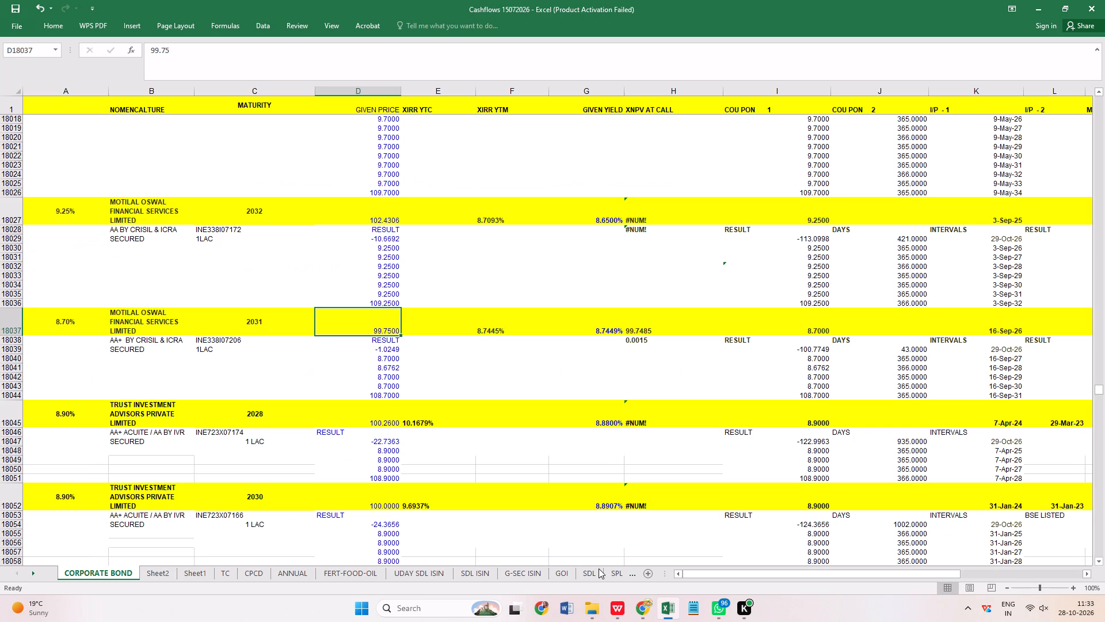
left_click(593, 568)
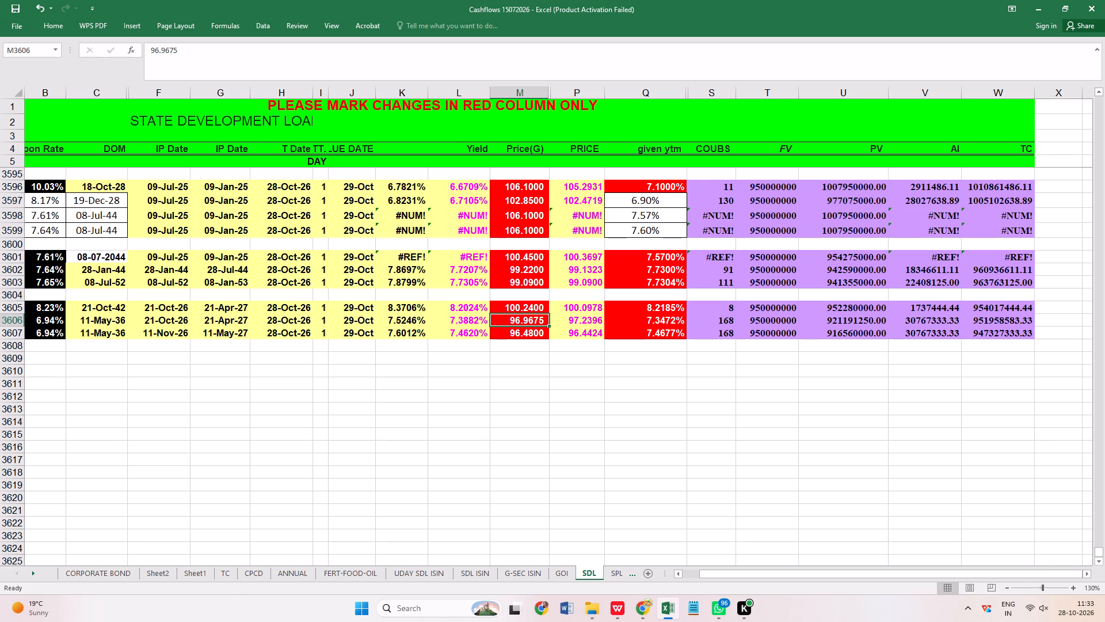
left_click(18, 334)
key("ctrl+c")
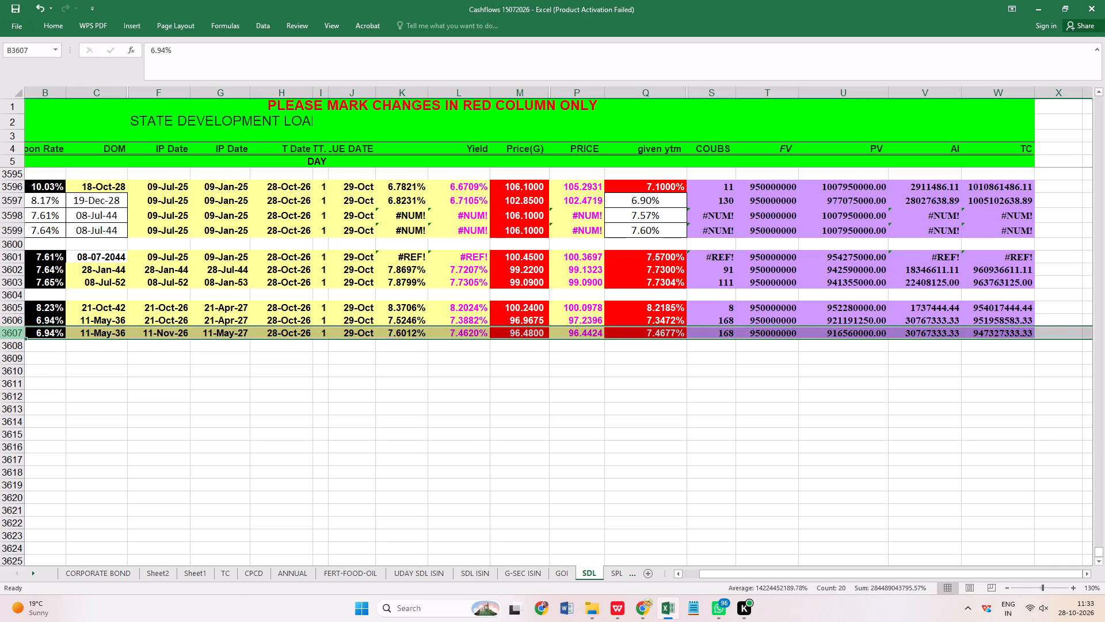
left_click(13, 355)
key("ctrl+v")
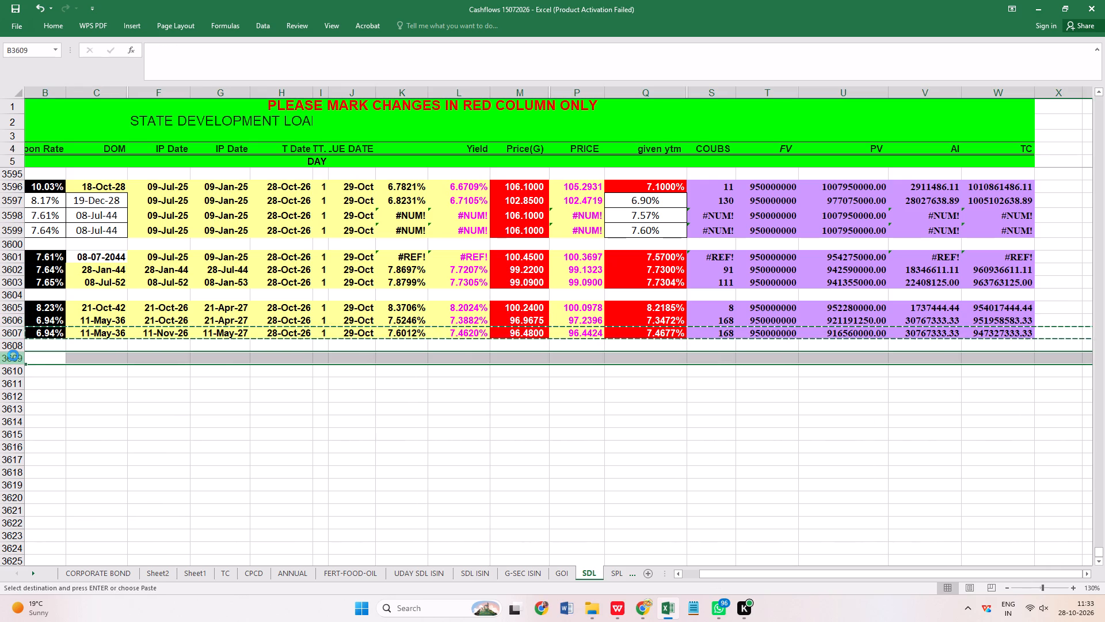
Set the coupon rate in row 3609 to 7.66% and its maturity date to 22/07/2041.
left_click(40, 362)
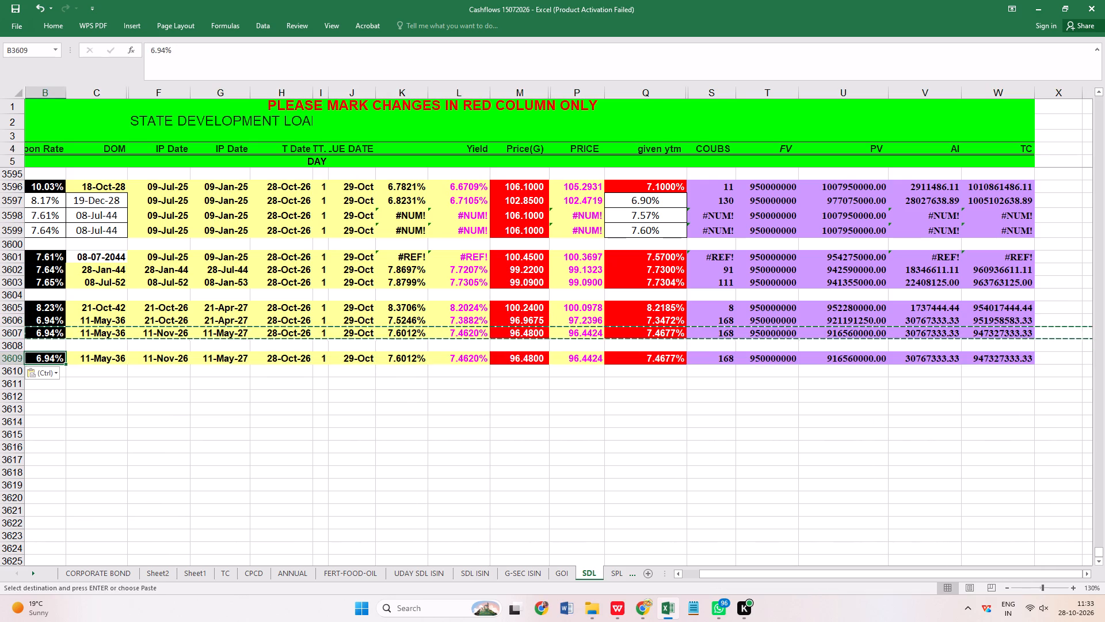
type("7.66")
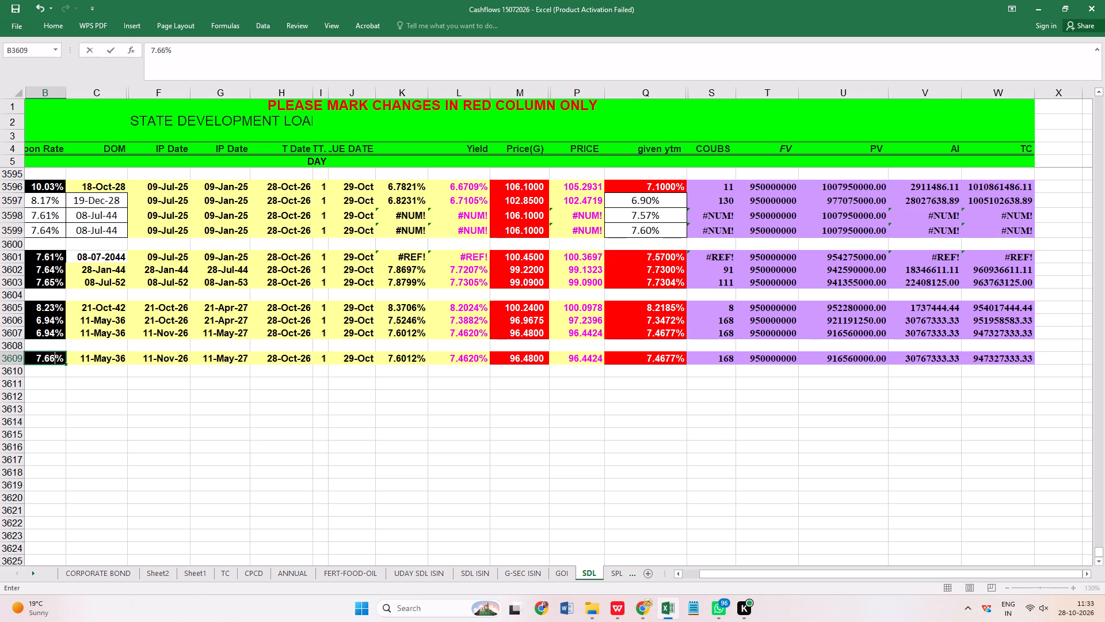
left_click(88, 357)
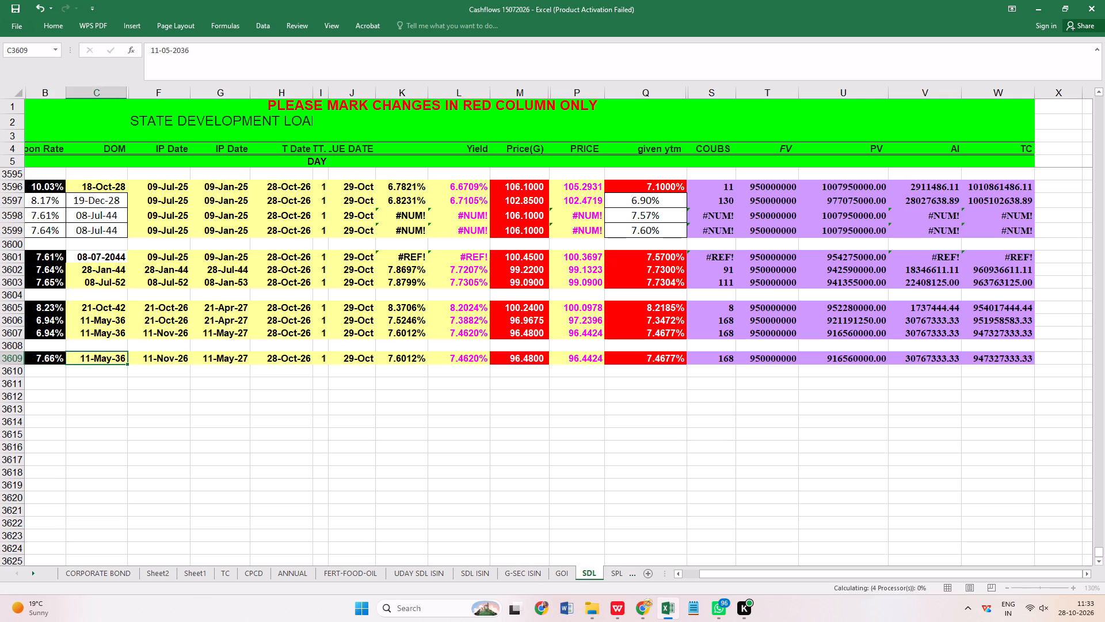
type("22/07/2041")
key("Return")
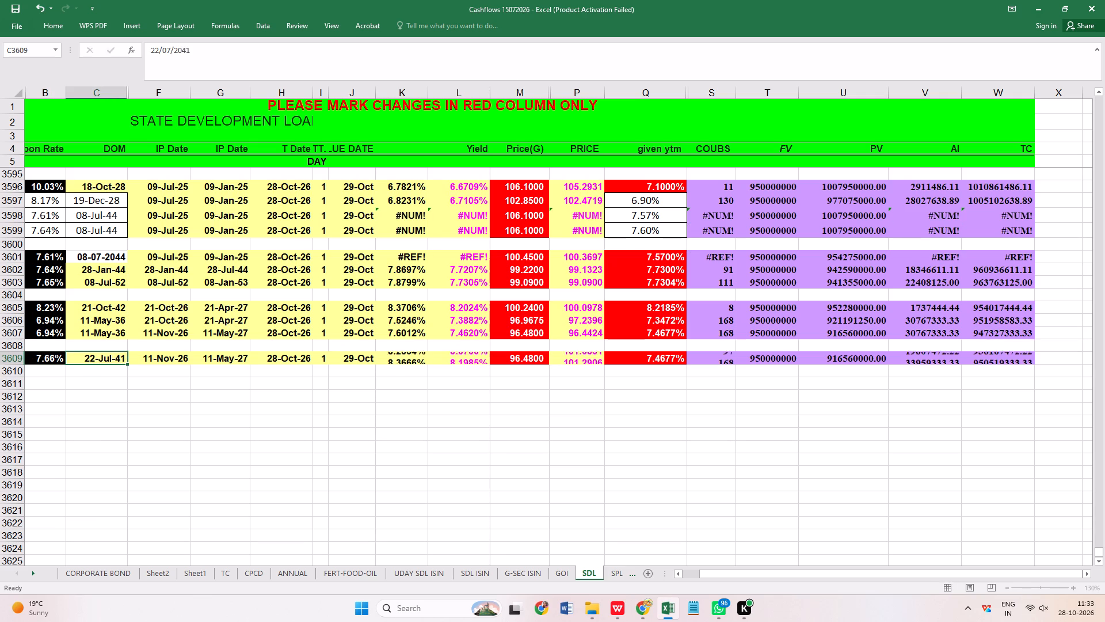
Set the Price(G) value in row 3609 for the 7.66% 2041 security to 95.42.
left_click(660, 358)
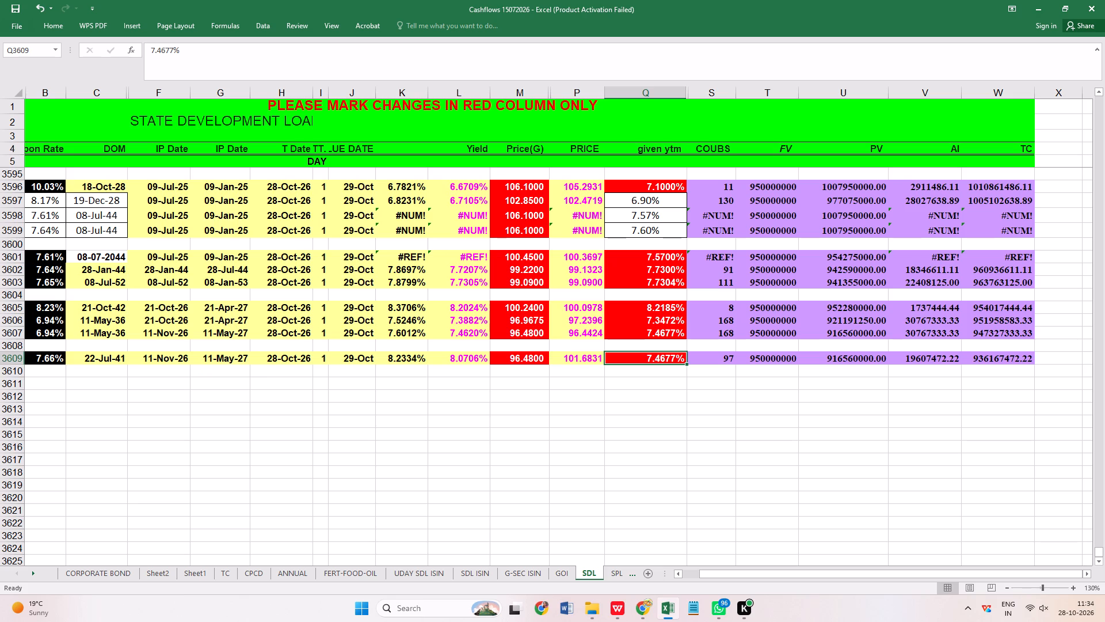
left_click(522, 356)
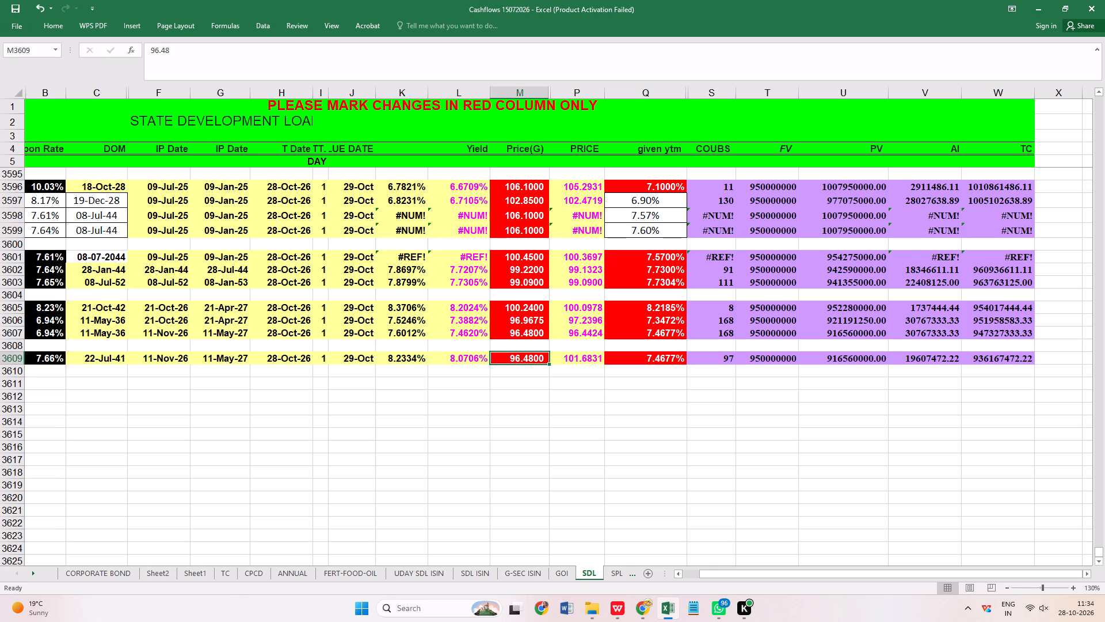
type("95.")
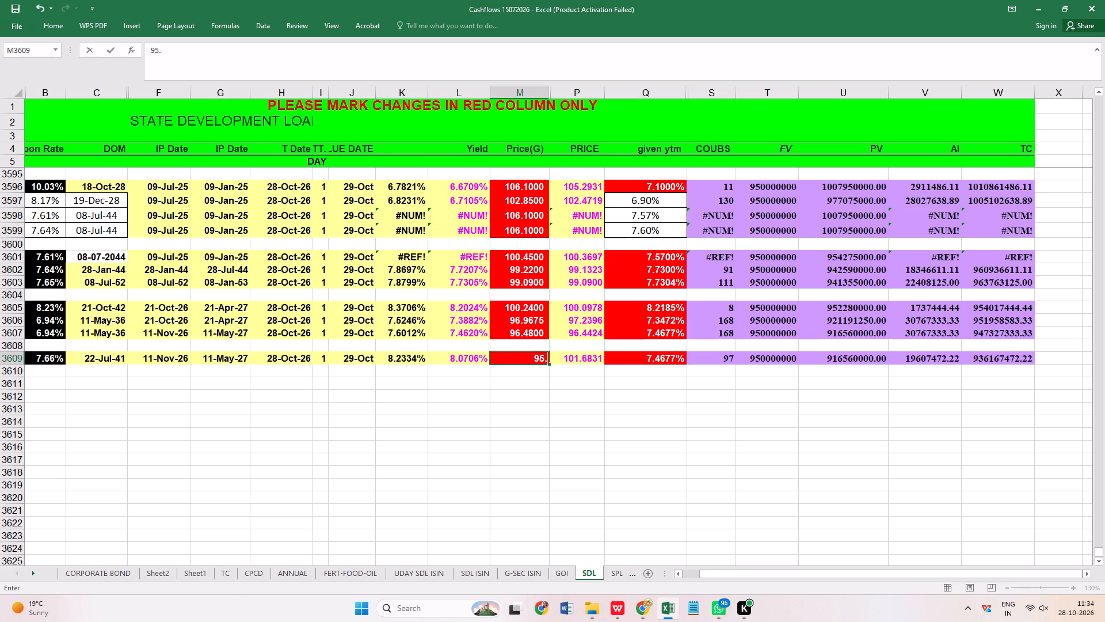
type("42")
key("Return")
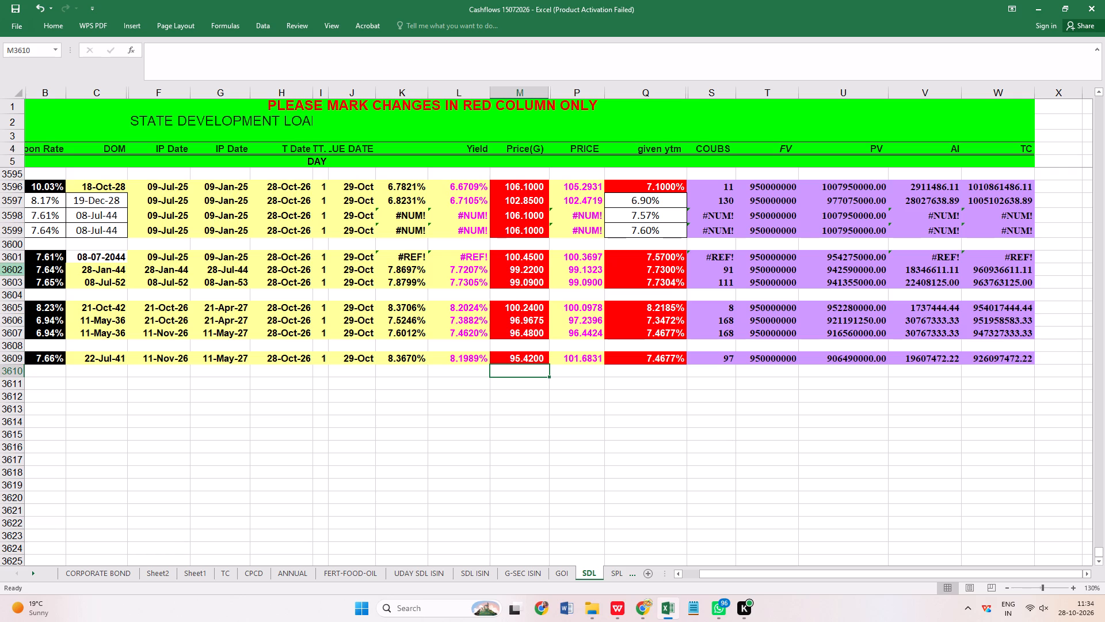
Copy the whole of row 3609 into row 3610 of the SDL sheet.
left_click(17, 355)
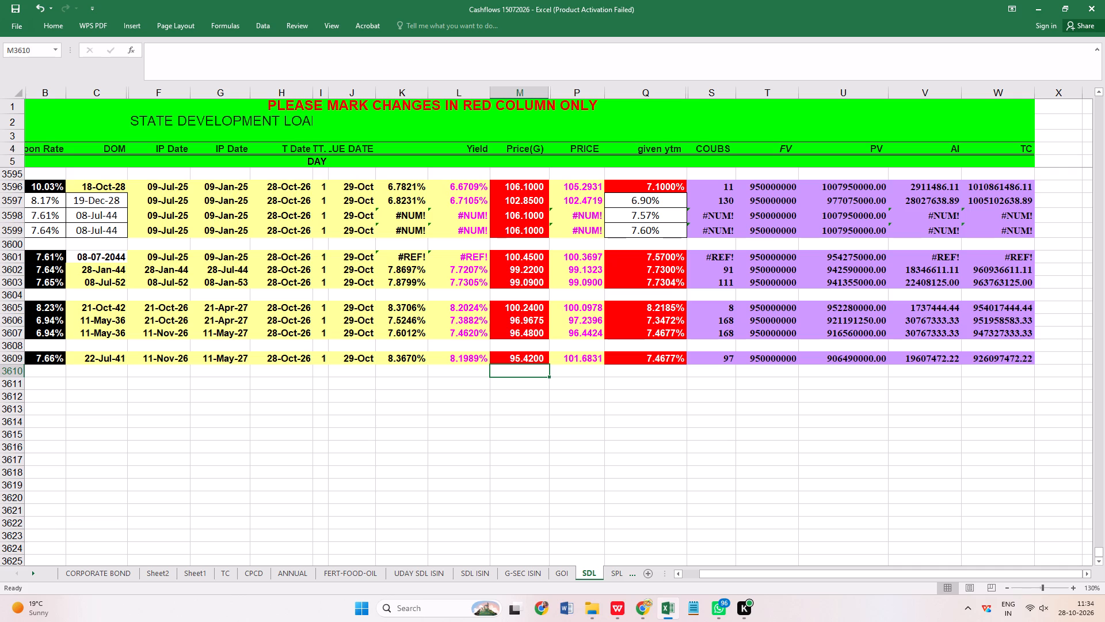
left_click(20, 361)
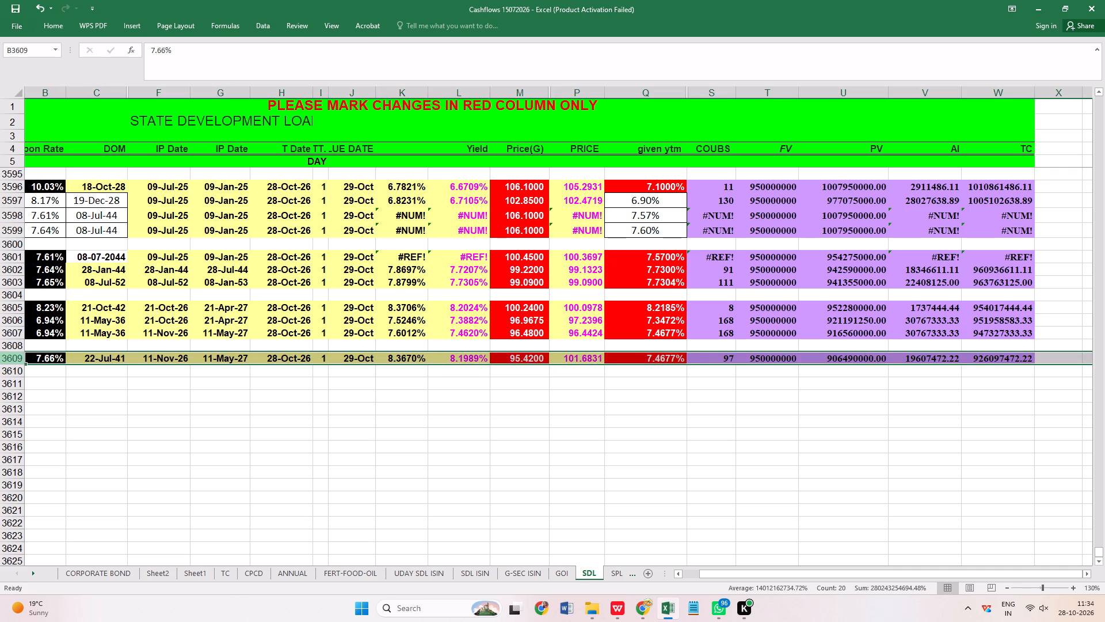
key("ctrl+c")
left_click(18, 371)
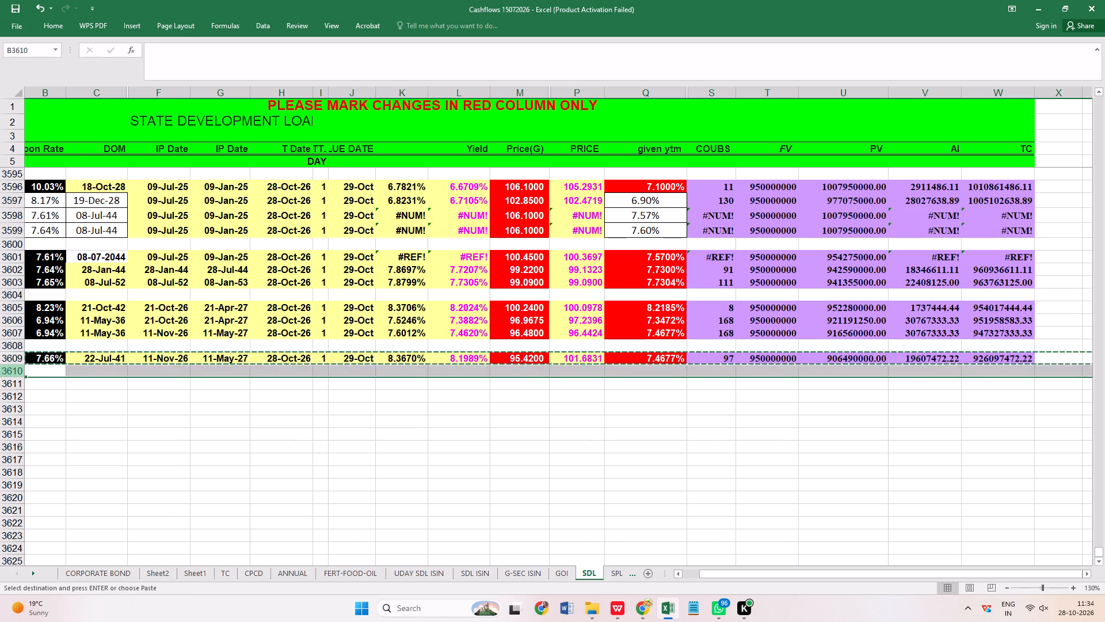
key("ctrl+v")
Set the coupon rate in row 3610 to 7.80% and its maturity date to 03/06/2041.
left_click(49, 369)
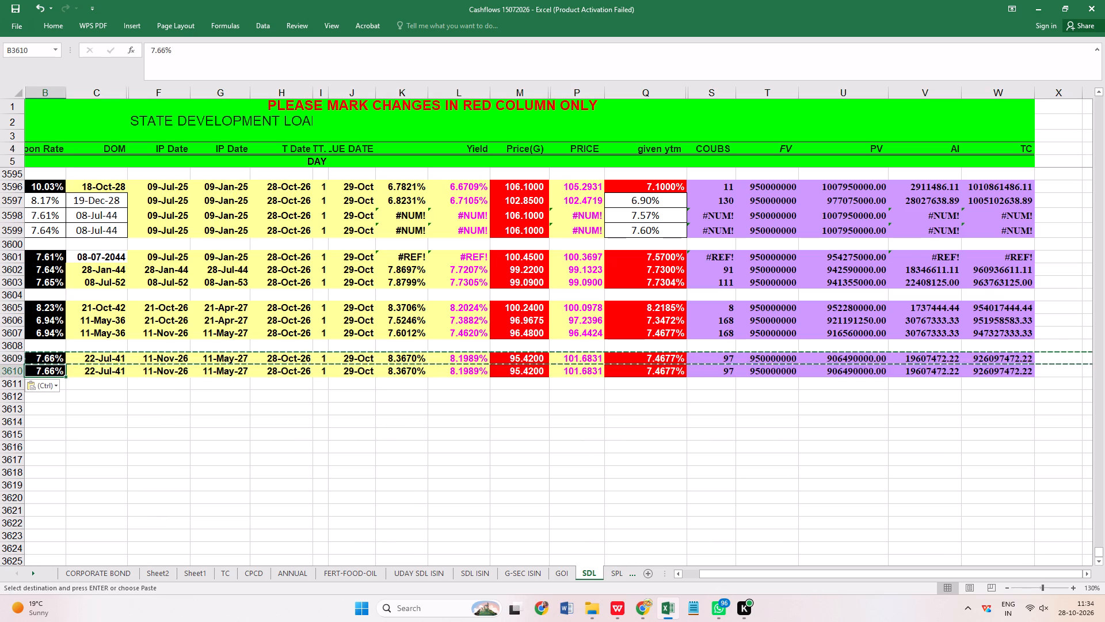
type("7.80")
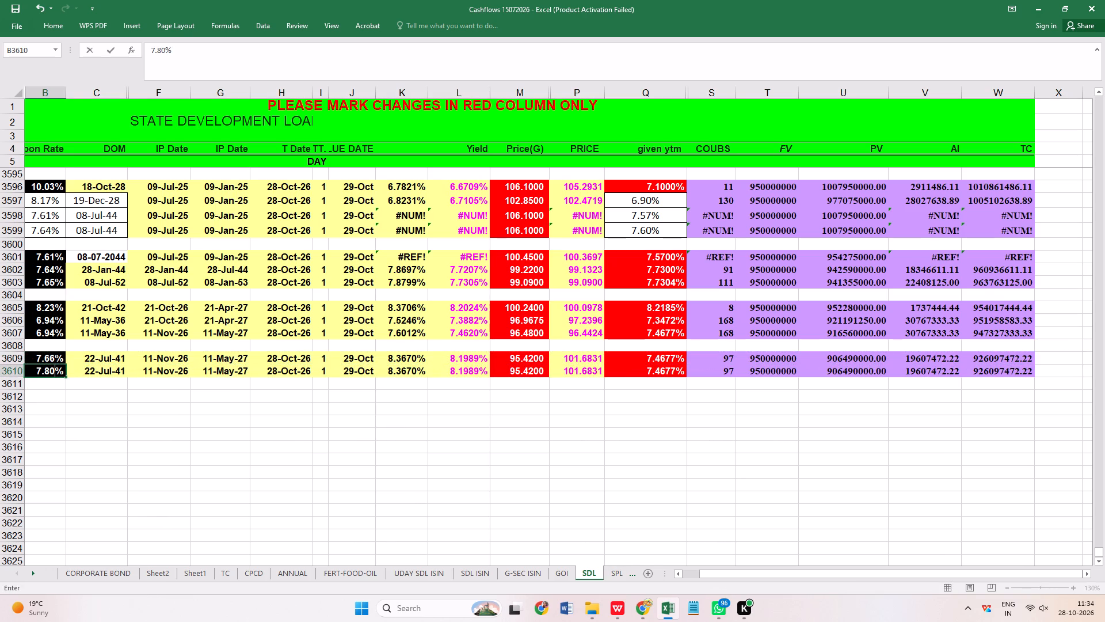
key("Return")
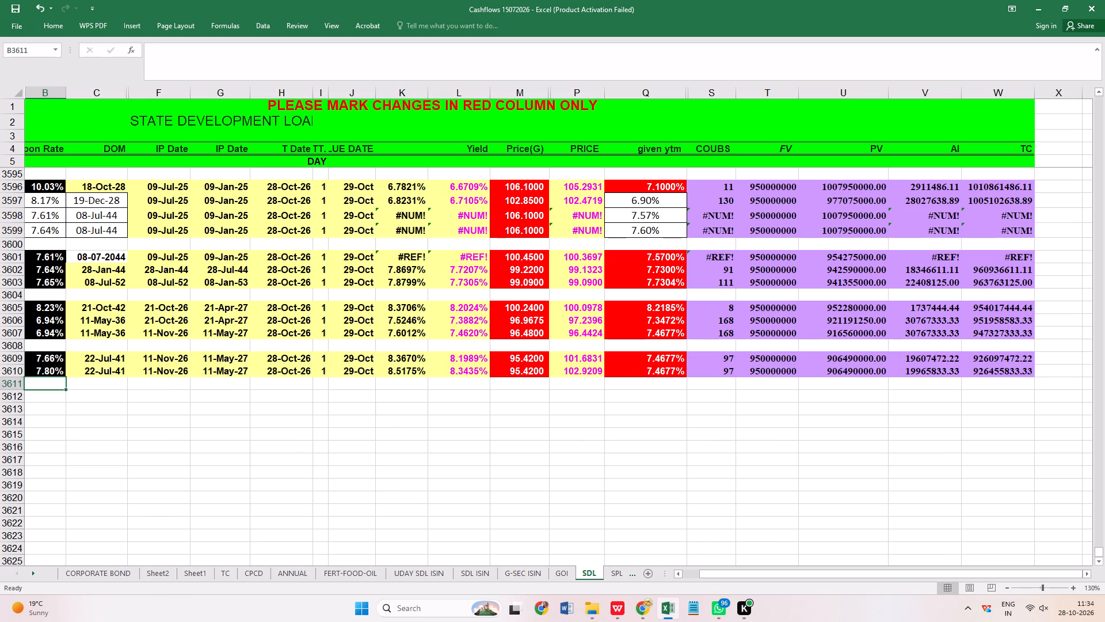
left_click(113, 373)
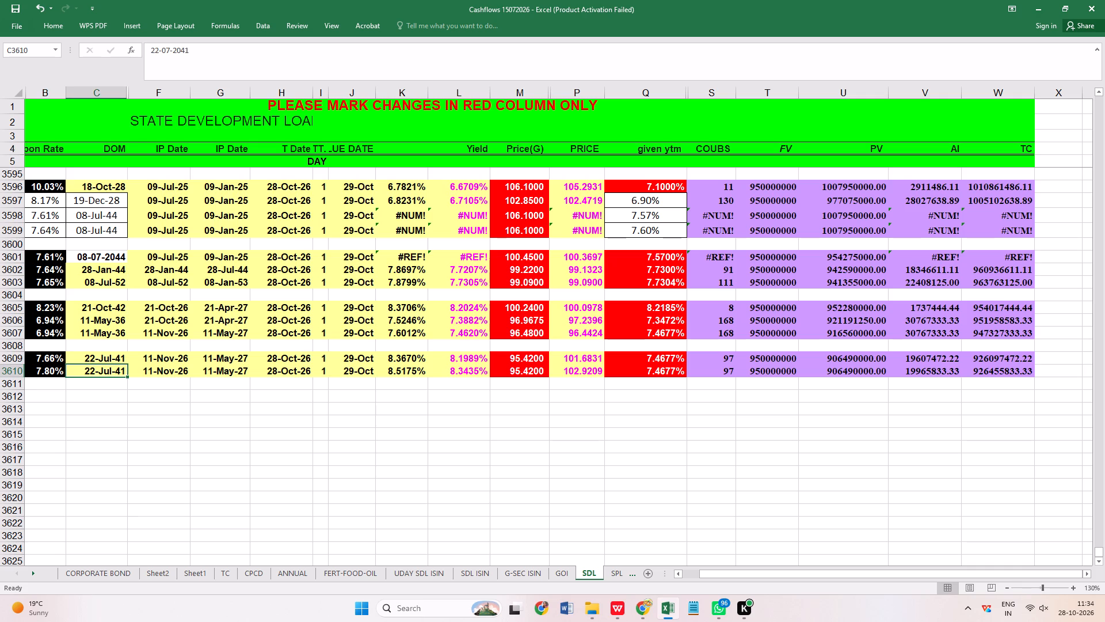
type("03/06/2041")
key("Return")
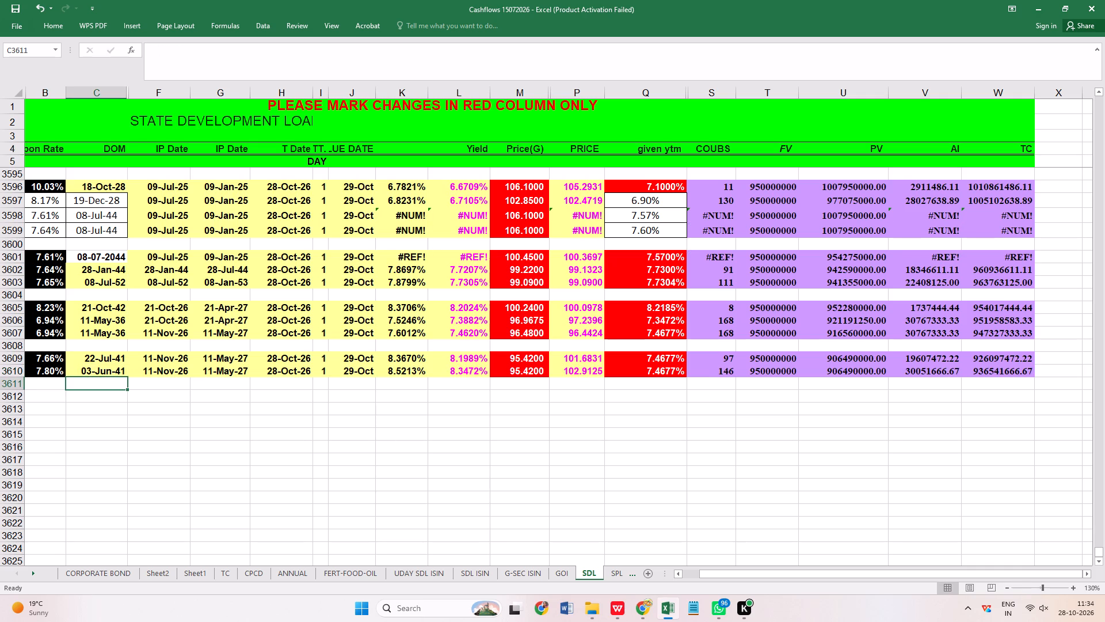
Set the Price(G) value in row 3610 to 96.53.
left_click(518, 368)
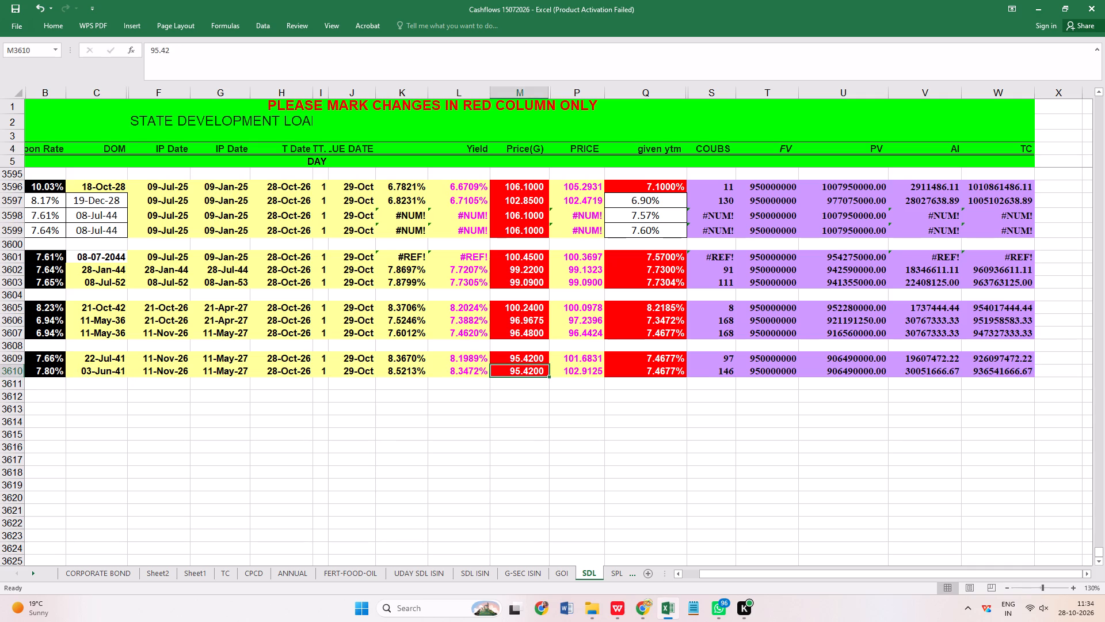
type("96.53")
key("Return")
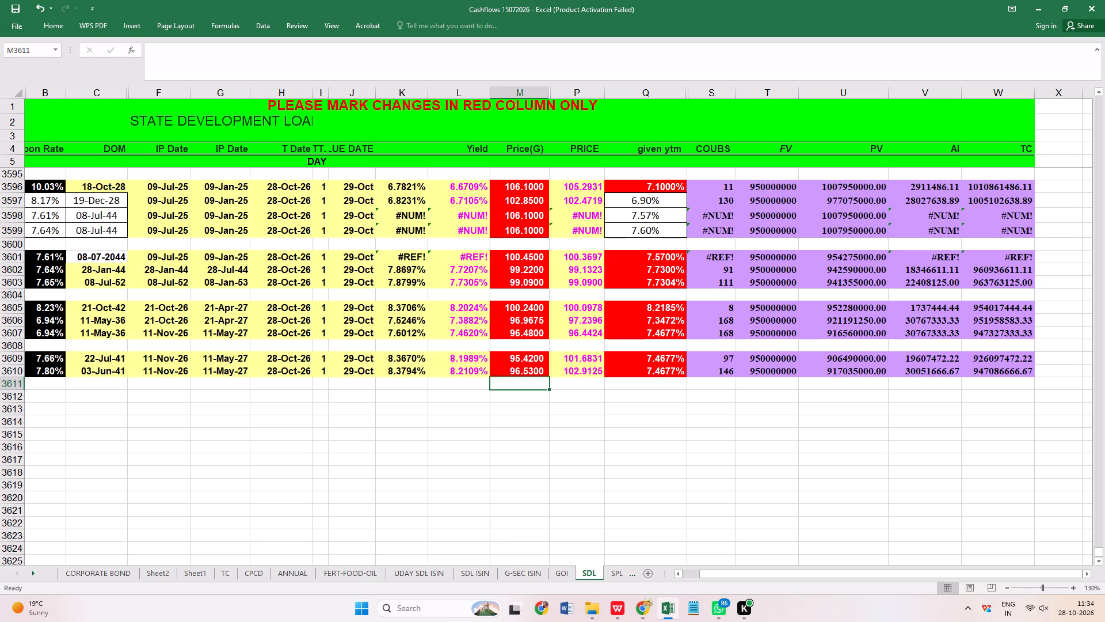
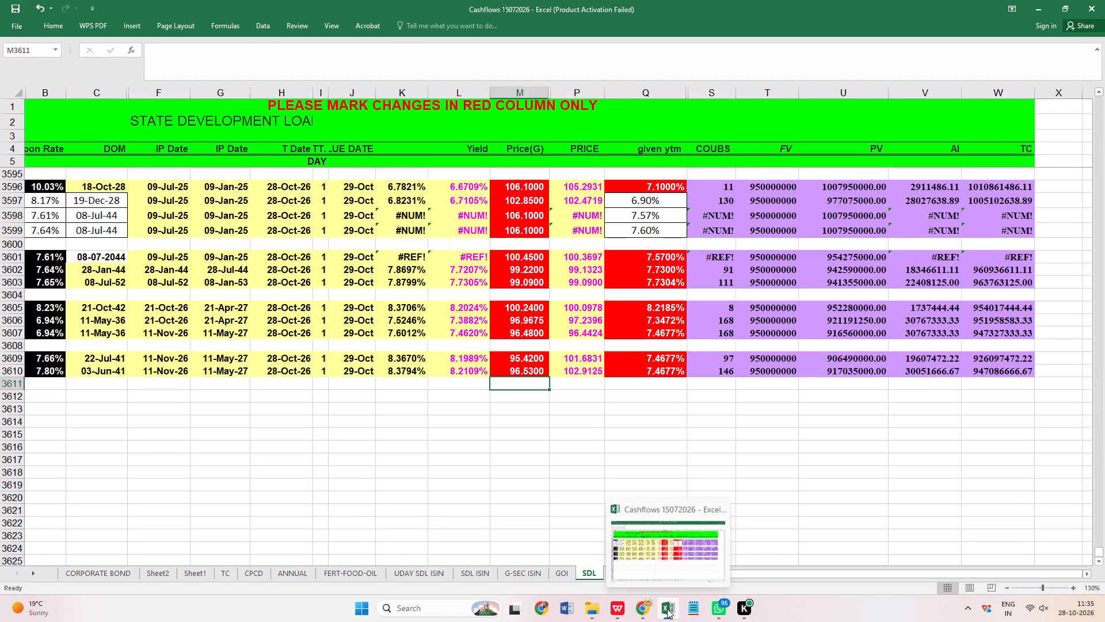
Switch to the CCIL Market Watch page in Chrome and check the 7.80% 2041 state security's quote and the odd lot market watch.
left_click(643, 559)
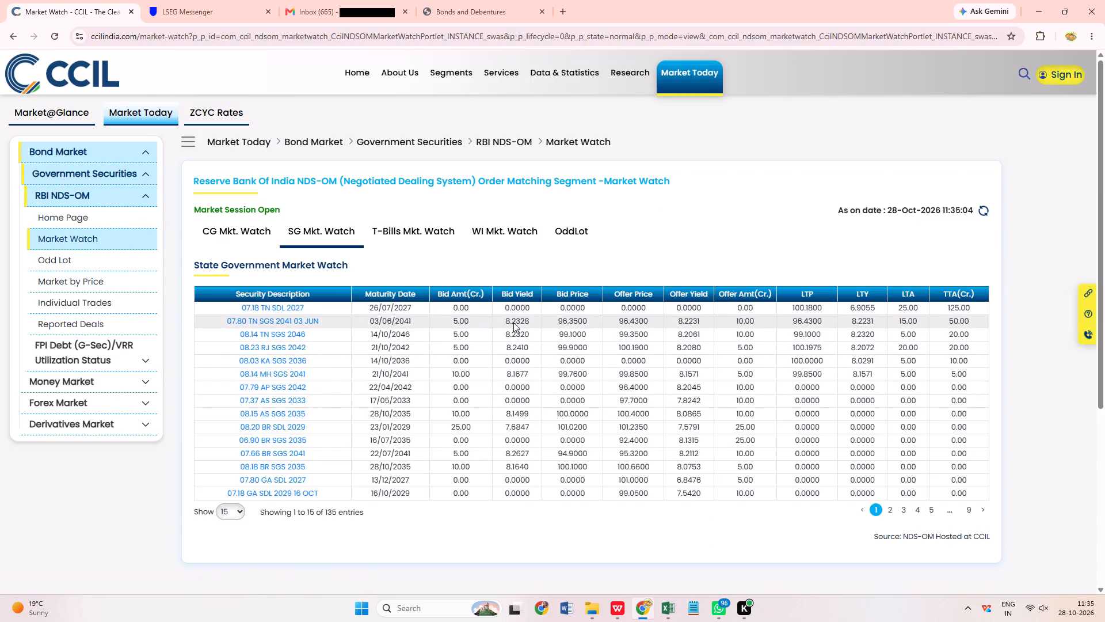
left_click(481, 321)
left_click(573, 235)
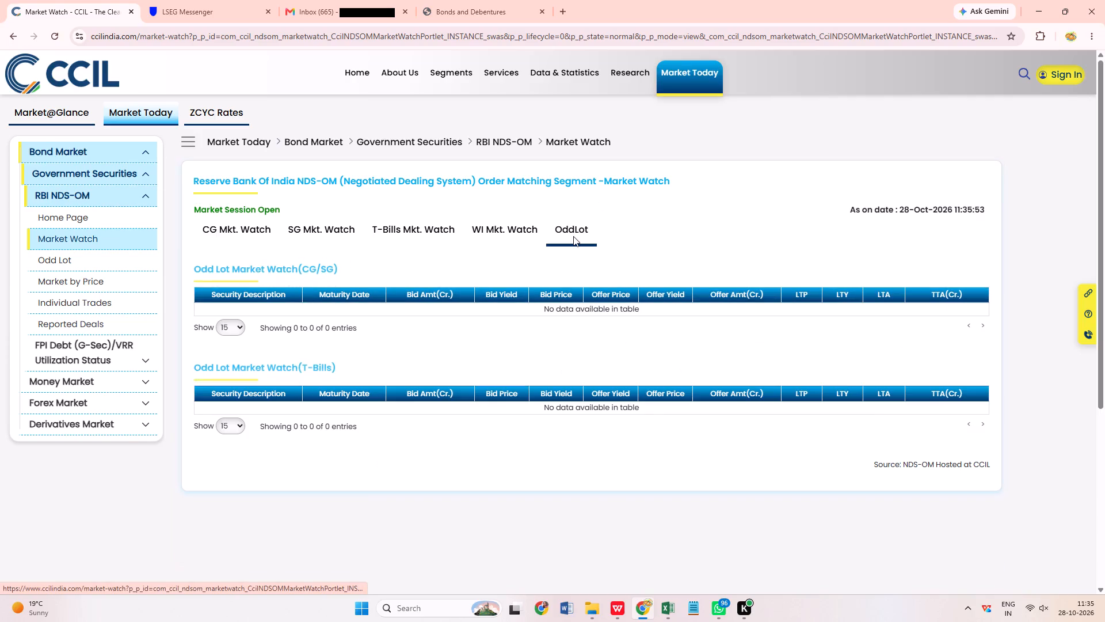
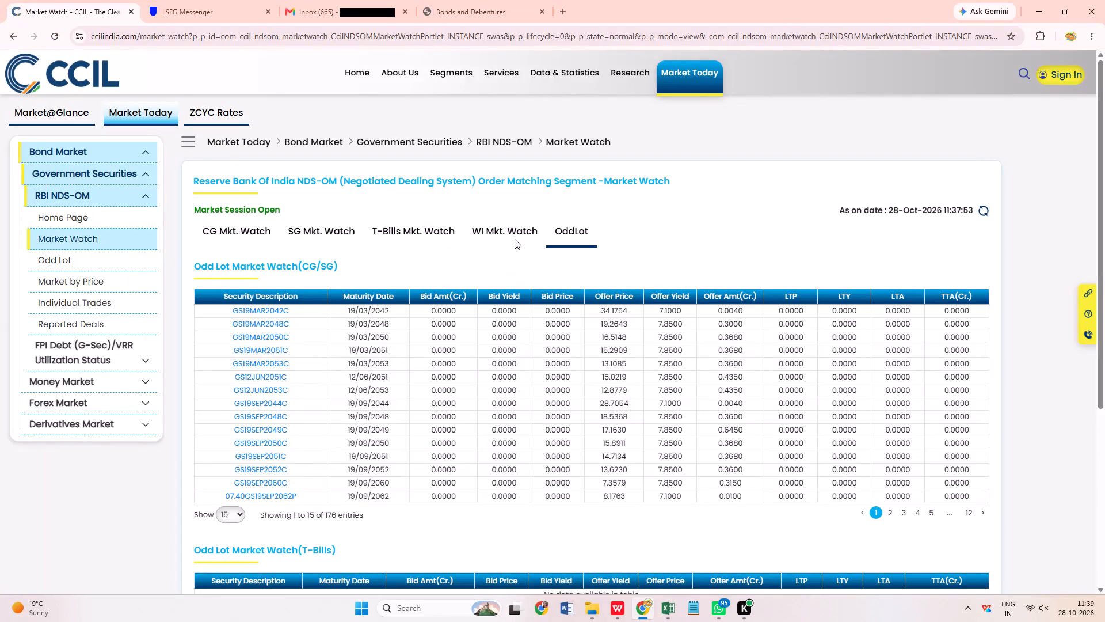
Switch to the Alimco quotation in WPS Office and delete the 8.59% JIO CREDIT 2031 row.
left_click(618, 613)
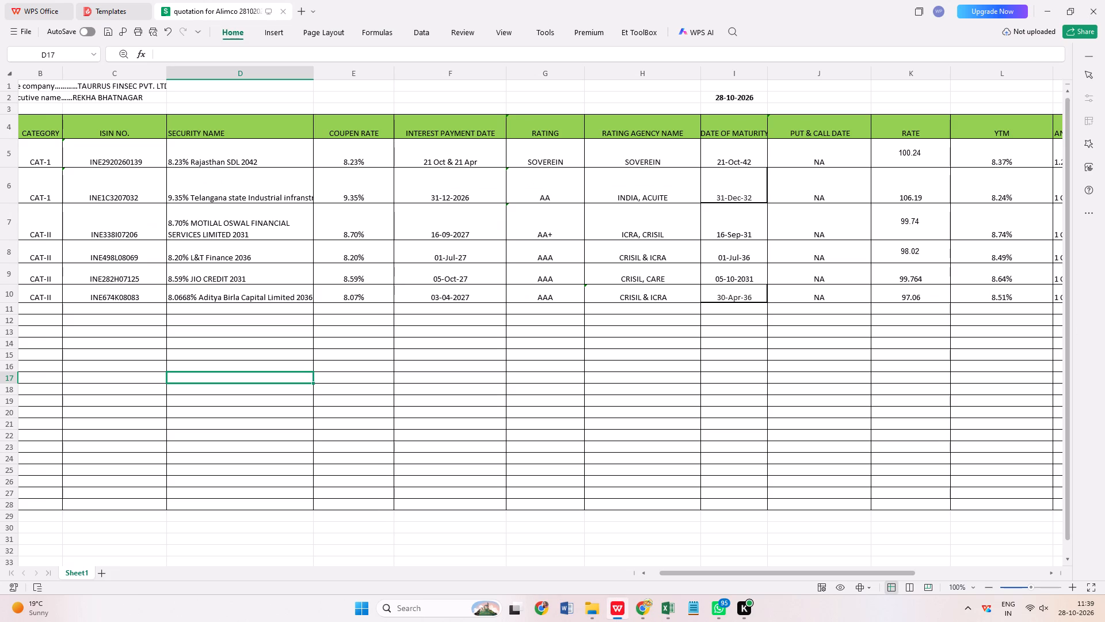
left_click(924, 272)
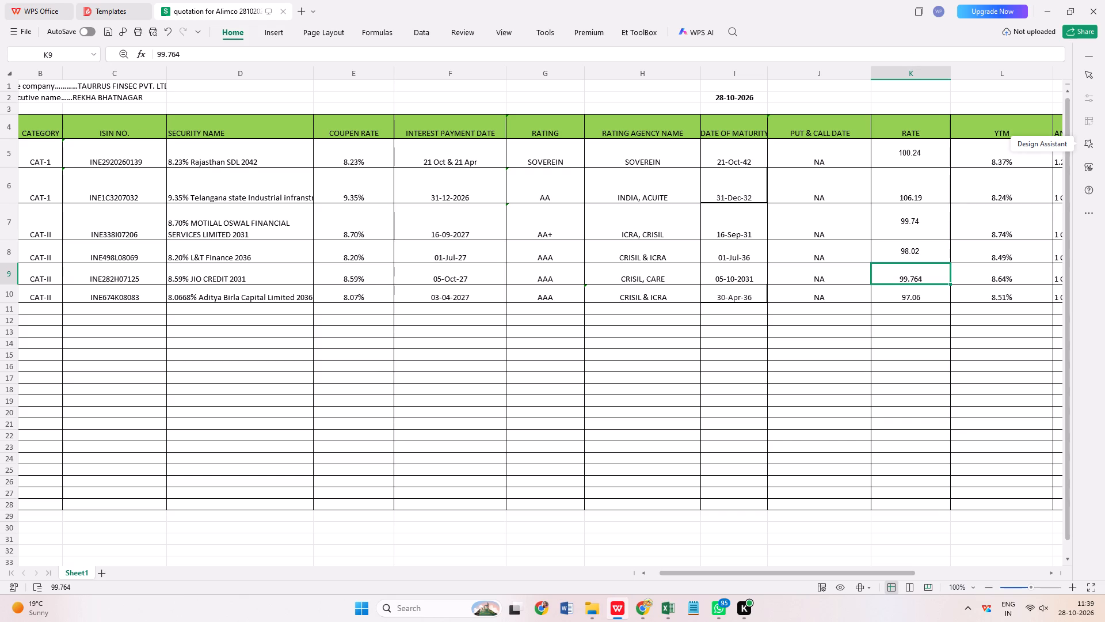
left_click(6, 278)
right_click(6, 278)
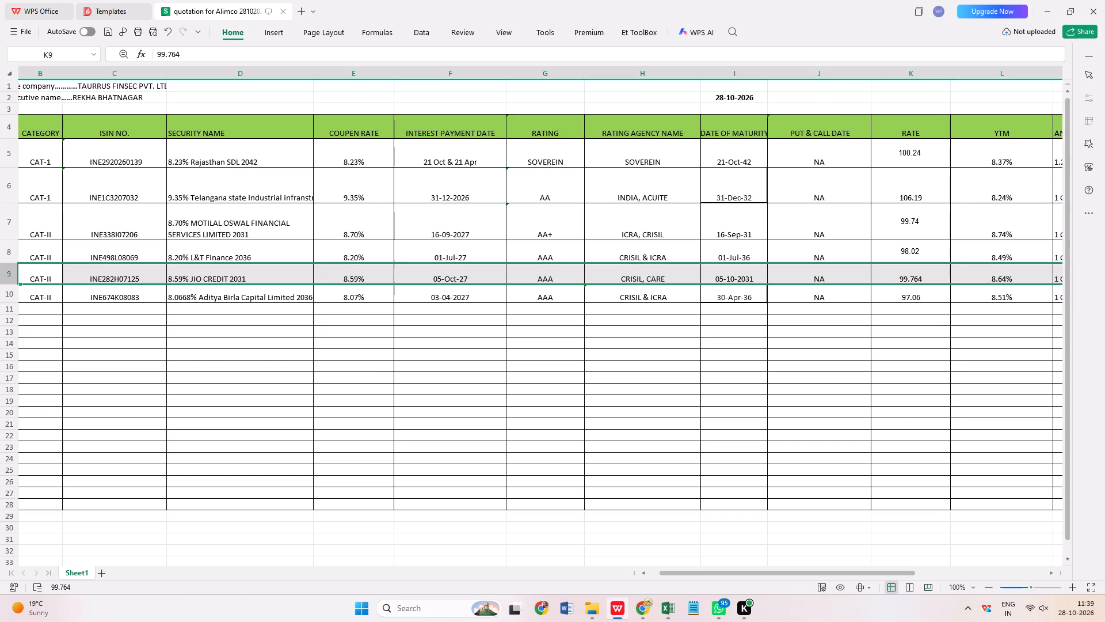
left_click(29, 316)
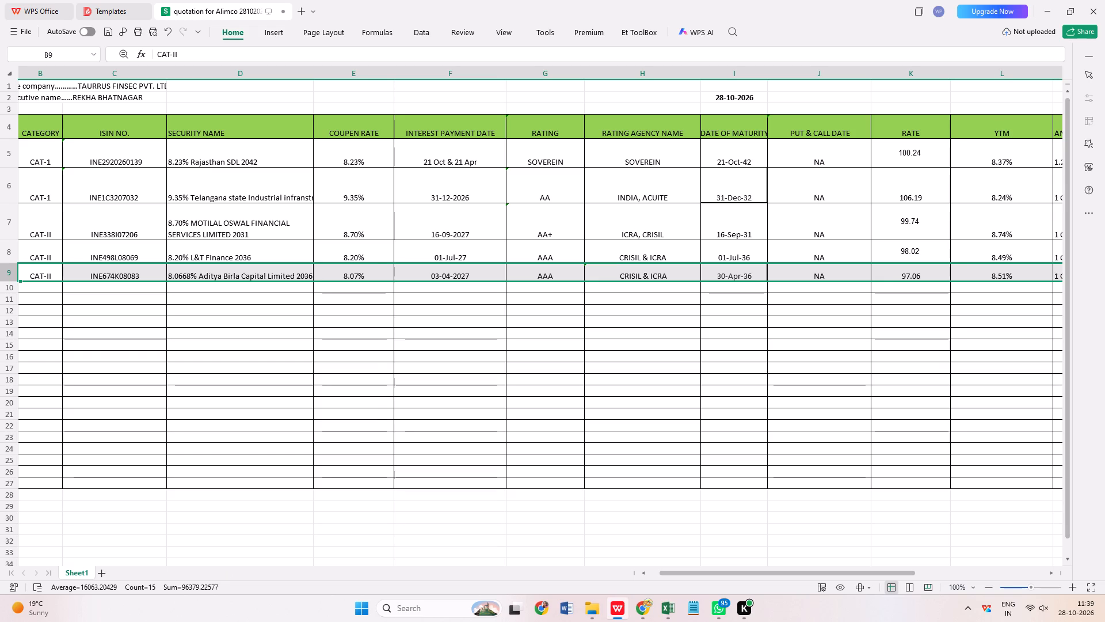
Increase the height of the 8.0668% Aditya Birla Capital Limited 2036 row slightly.
left_click_drag(16, 283, 16, 287)
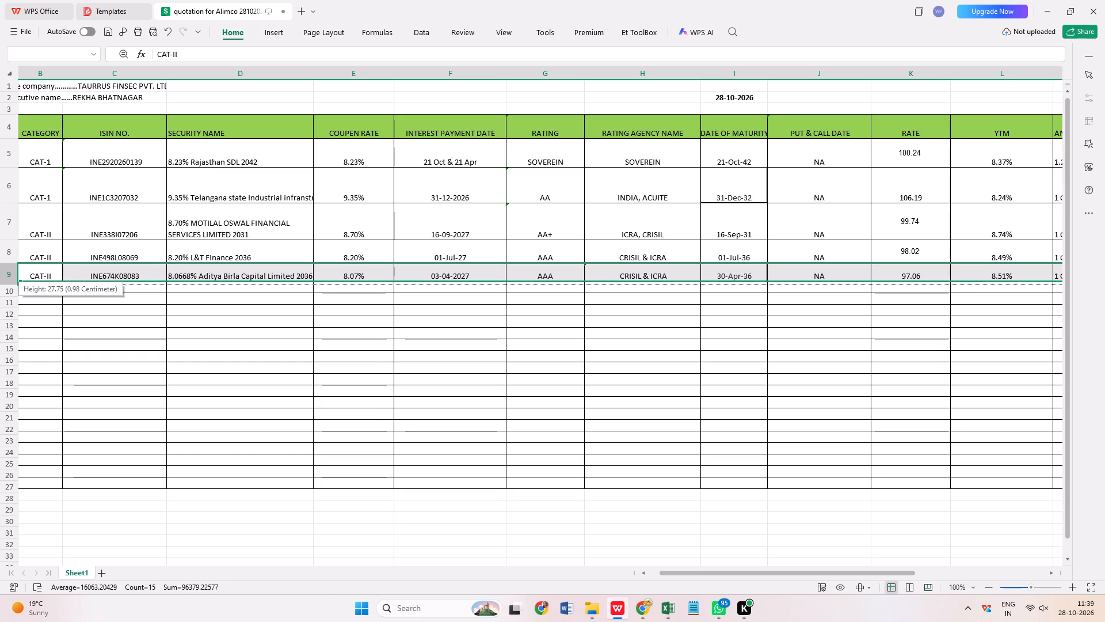
left_click_drag(16, 287, 8, 289)
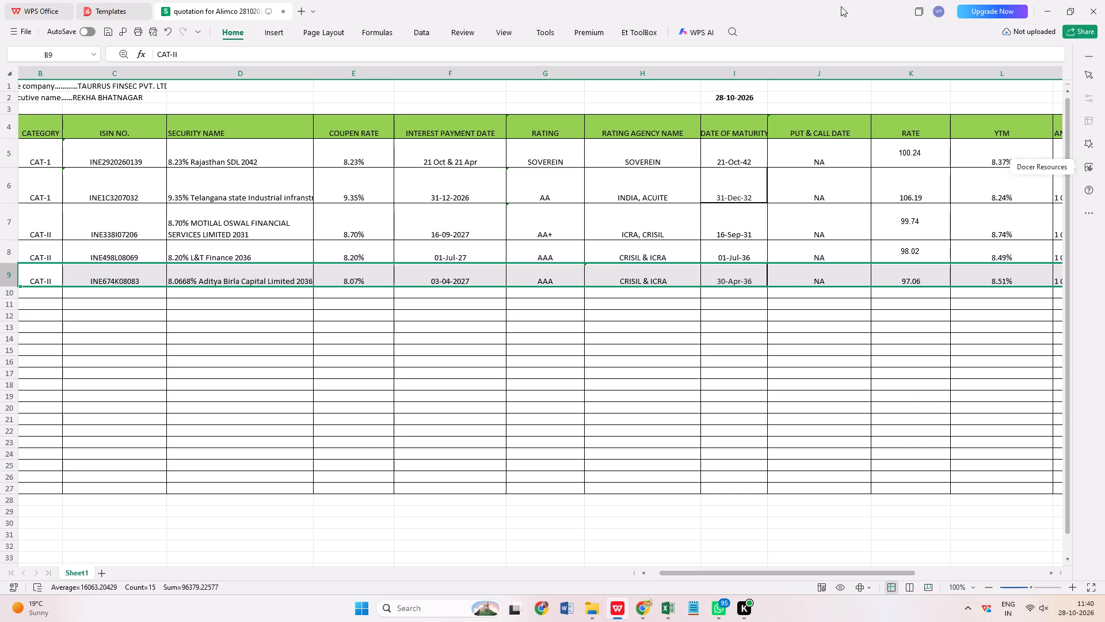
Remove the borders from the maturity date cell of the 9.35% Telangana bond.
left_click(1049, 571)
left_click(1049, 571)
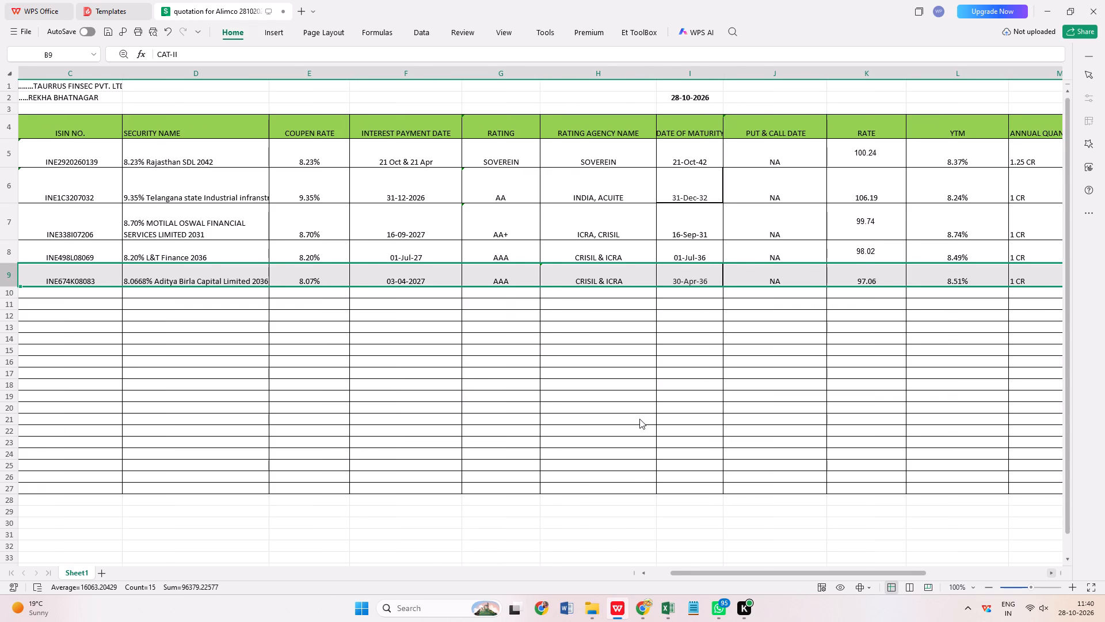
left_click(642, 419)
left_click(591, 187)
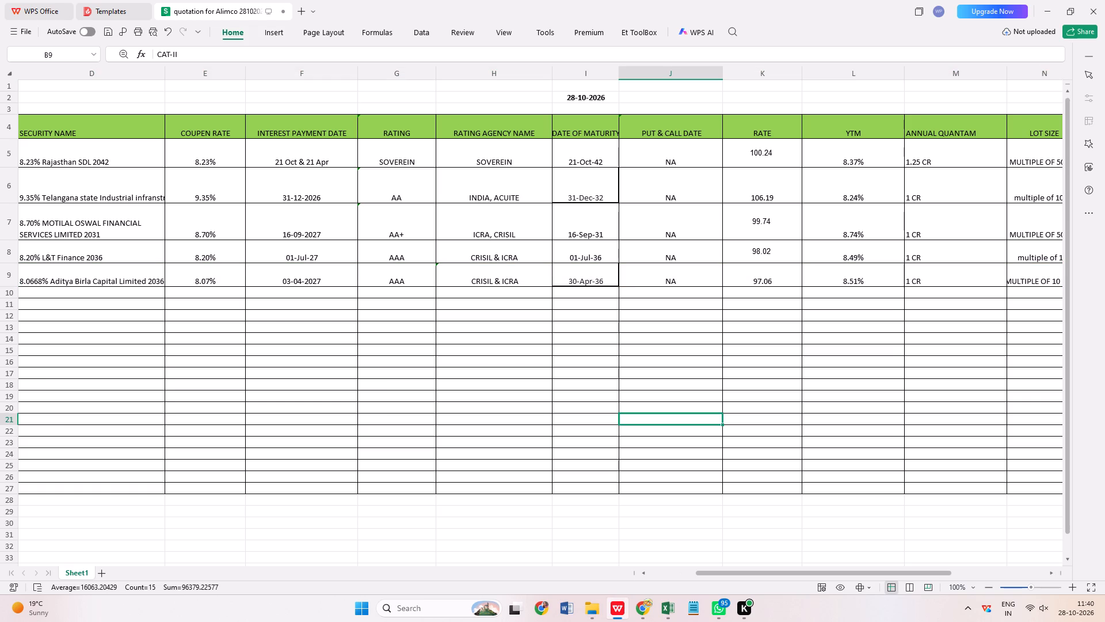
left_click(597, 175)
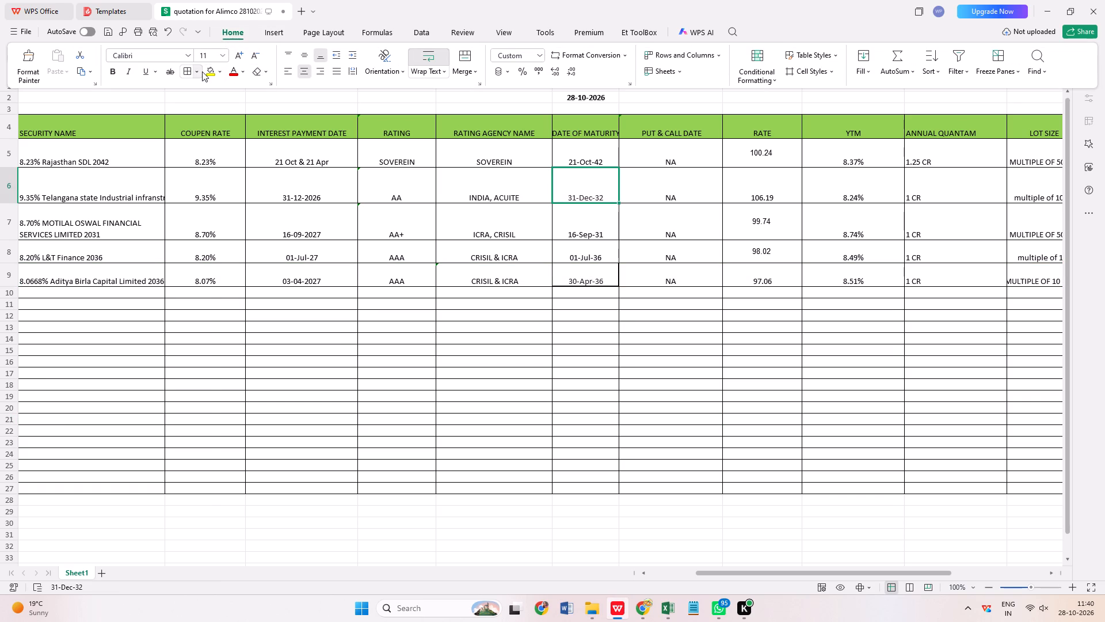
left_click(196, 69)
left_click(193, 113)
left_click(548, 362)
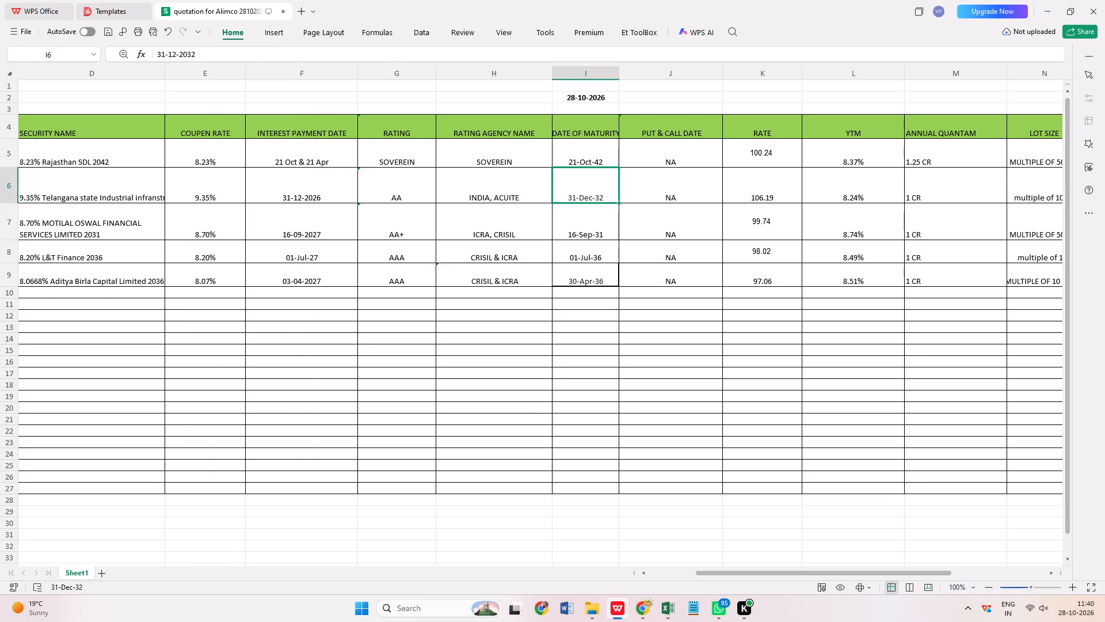
Apply all borders to the bond rows from the security name through the put and call date columns, D5:J10.
left_click(599, 274)
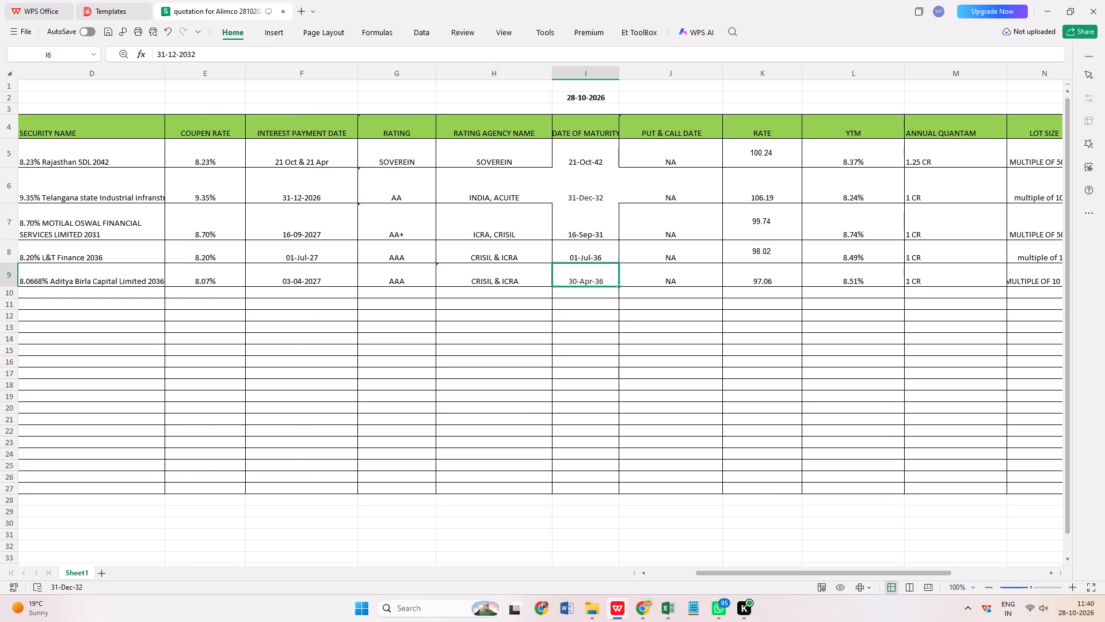
left_click_drag(33, 153, 561, 246)
left_click_drag(561, 246, 646, 291)
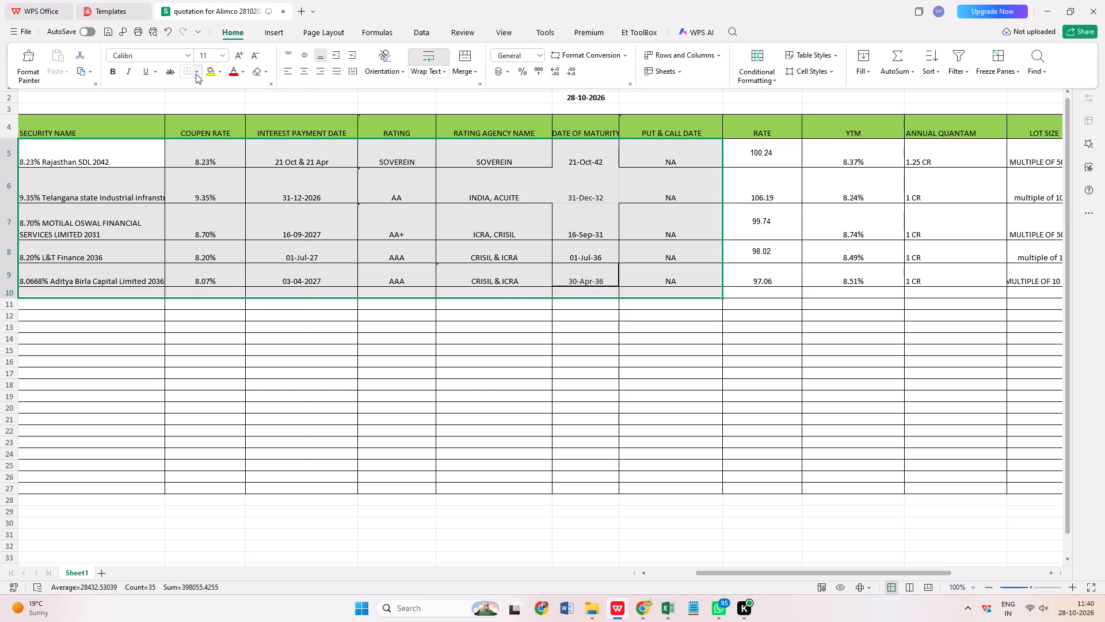
left_click(196, 74)
left_click(203, 134)
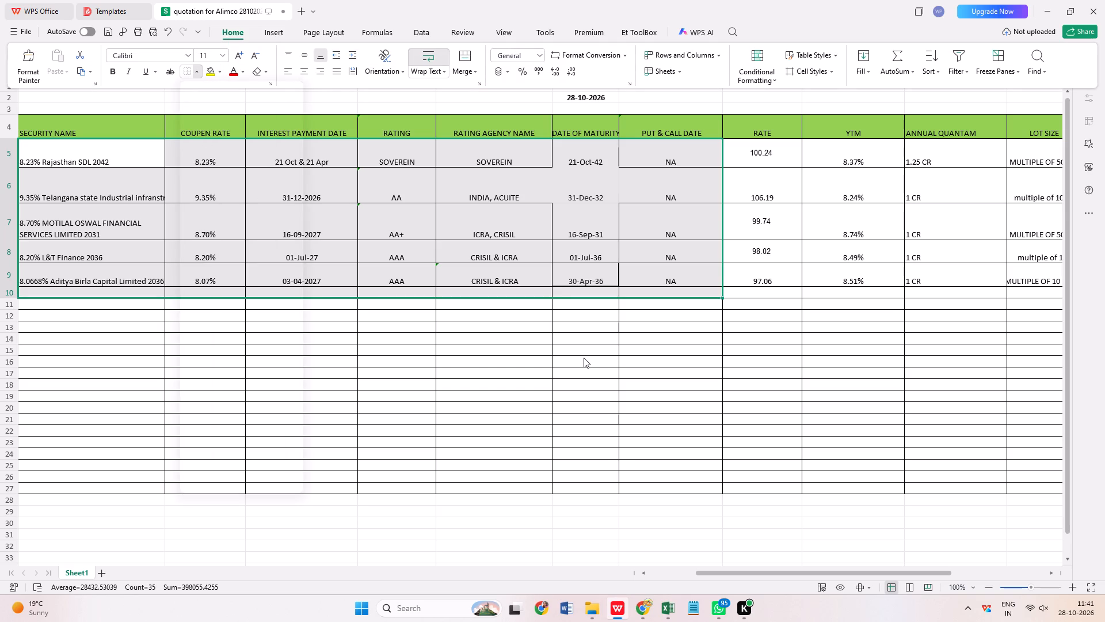
left_click(584, 357)
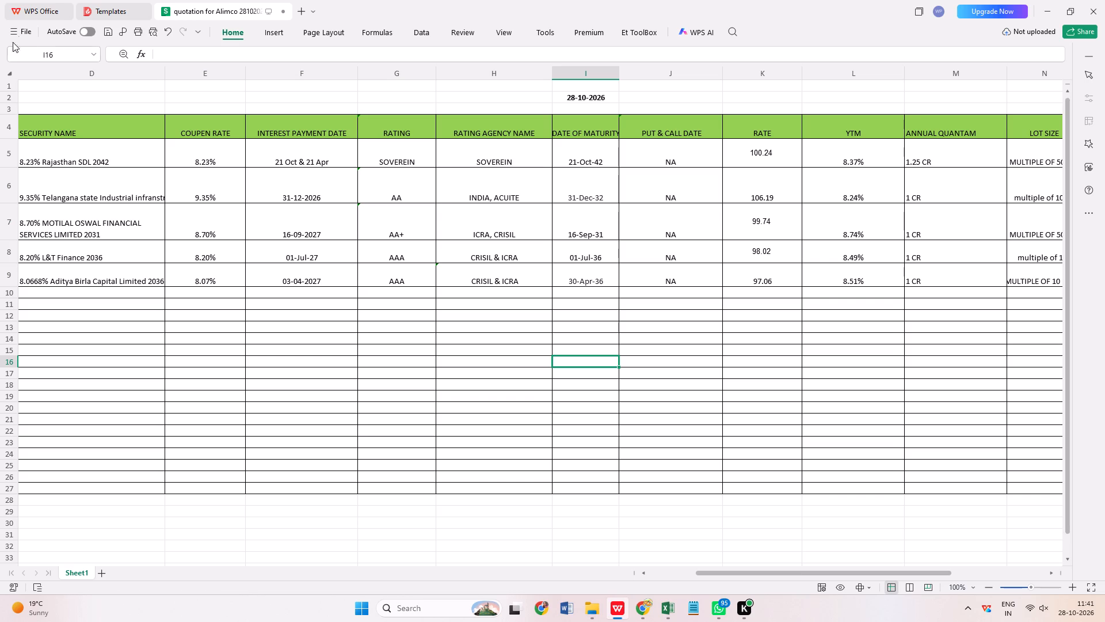
Save the Alimco quotation workbook.
left_click(19, 28)
left_click(20, 102)
Select the 8.20% L&T Finance 2036 row and open its row options.
left_click_drag(927, 574, 981, 573)
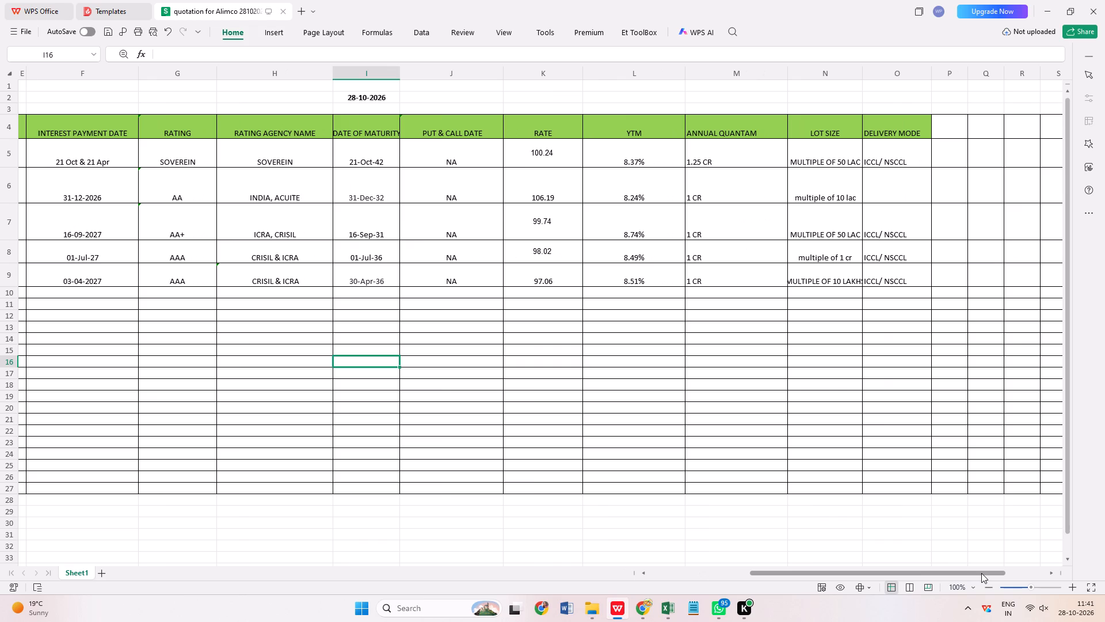
left_click_drag(981, 573, 788, 572)
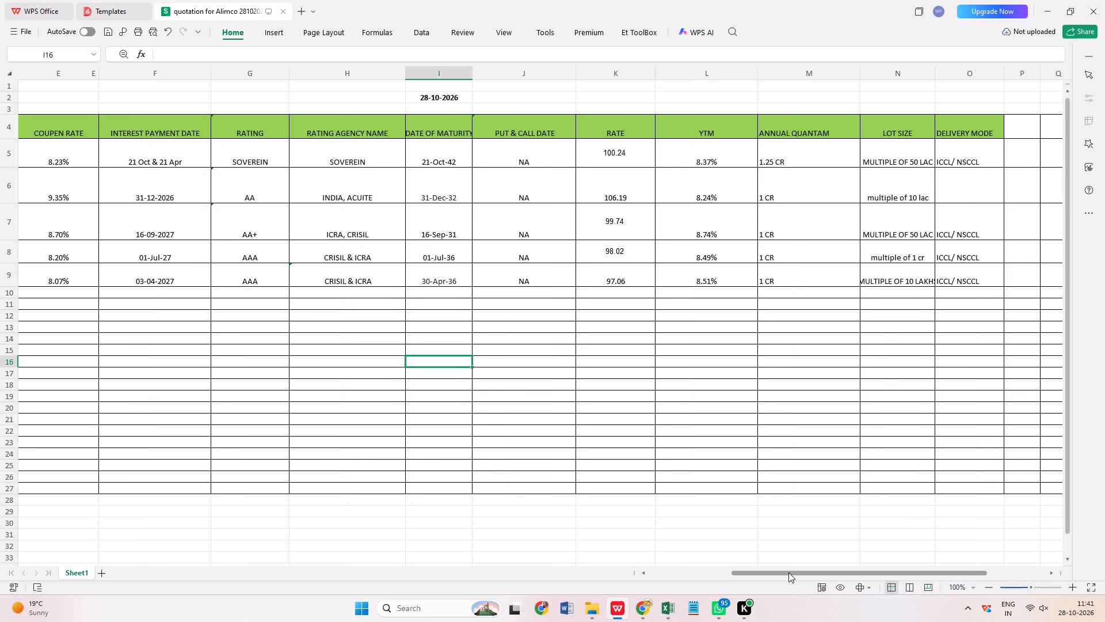
left_click_drag(788, 572, 721, 534)
left_click(9, 255)
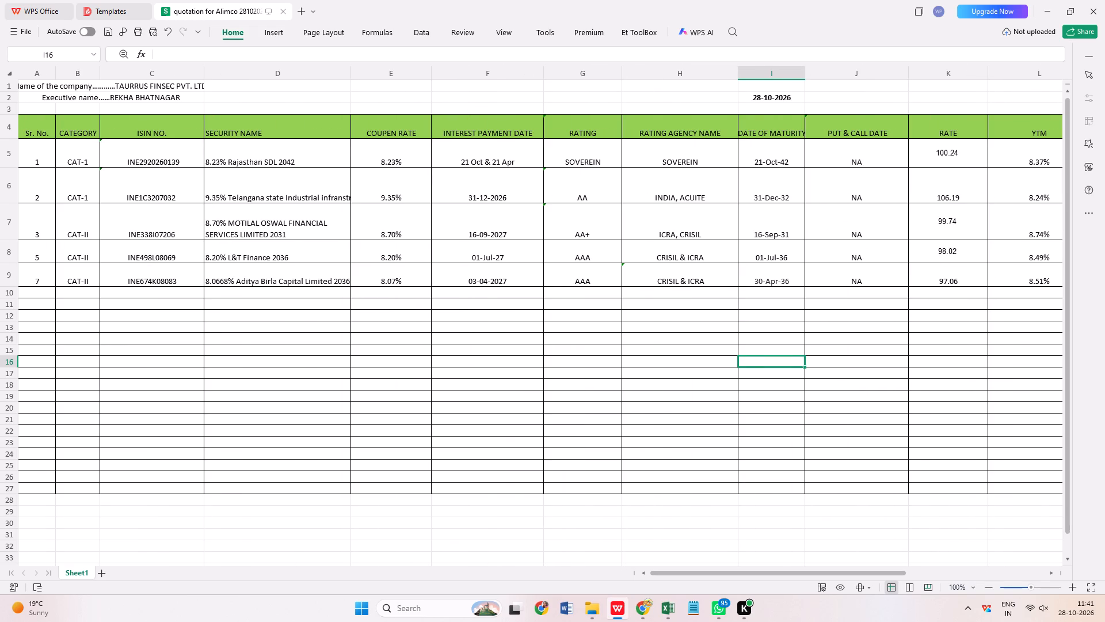
right_click(9, 255)
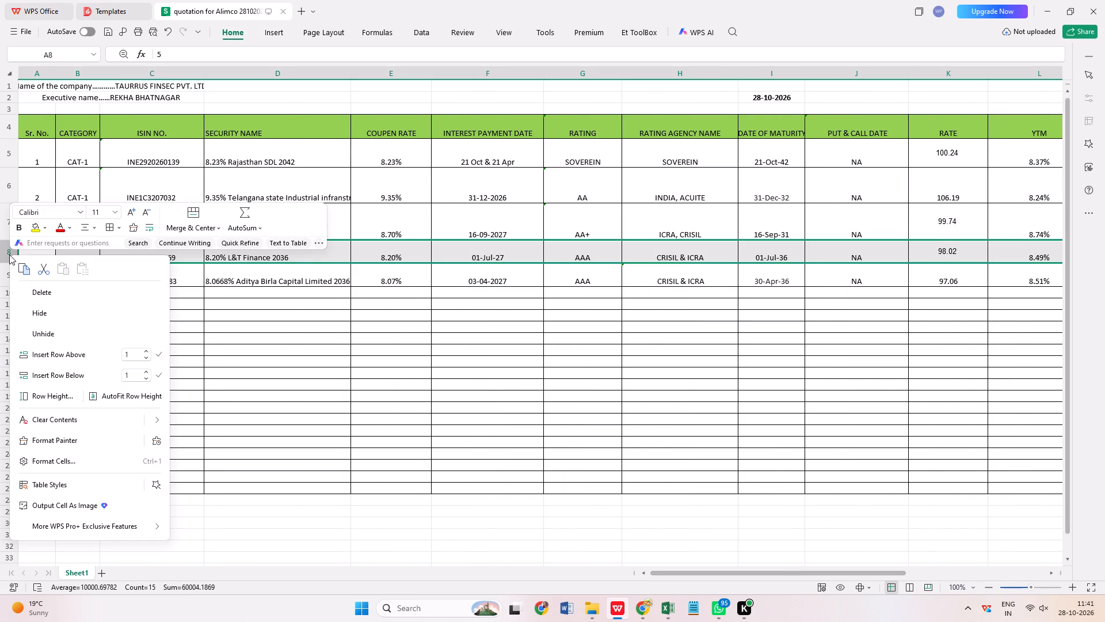
Delete the selected 8.20% L&T Finance 2036 row from the Alimco quotation.
left_click(32, 293)
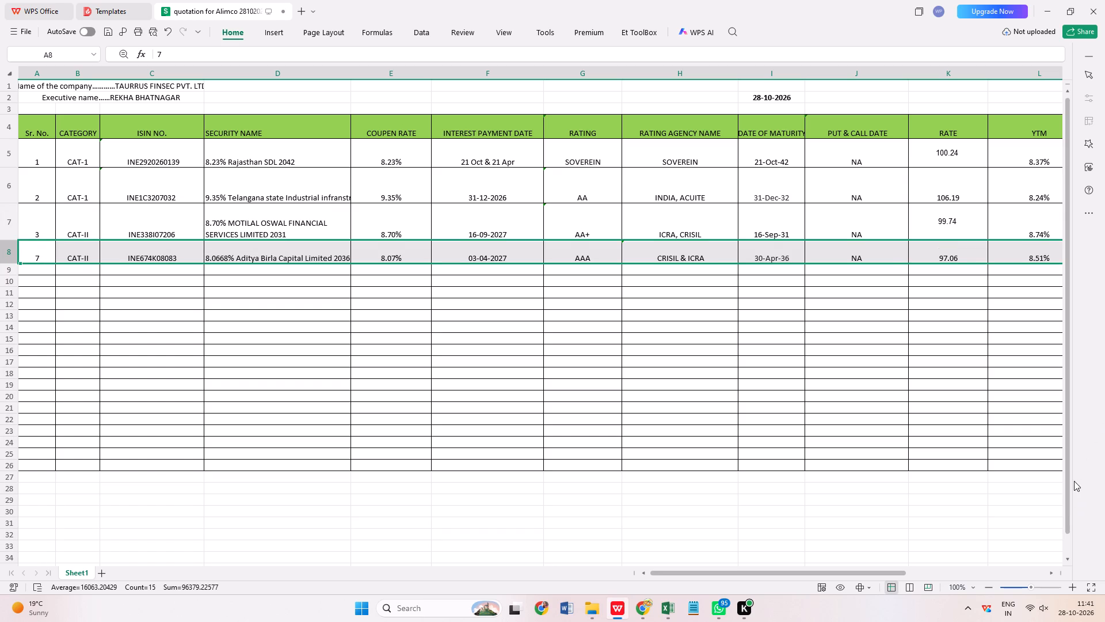
double_click(1053, 572)
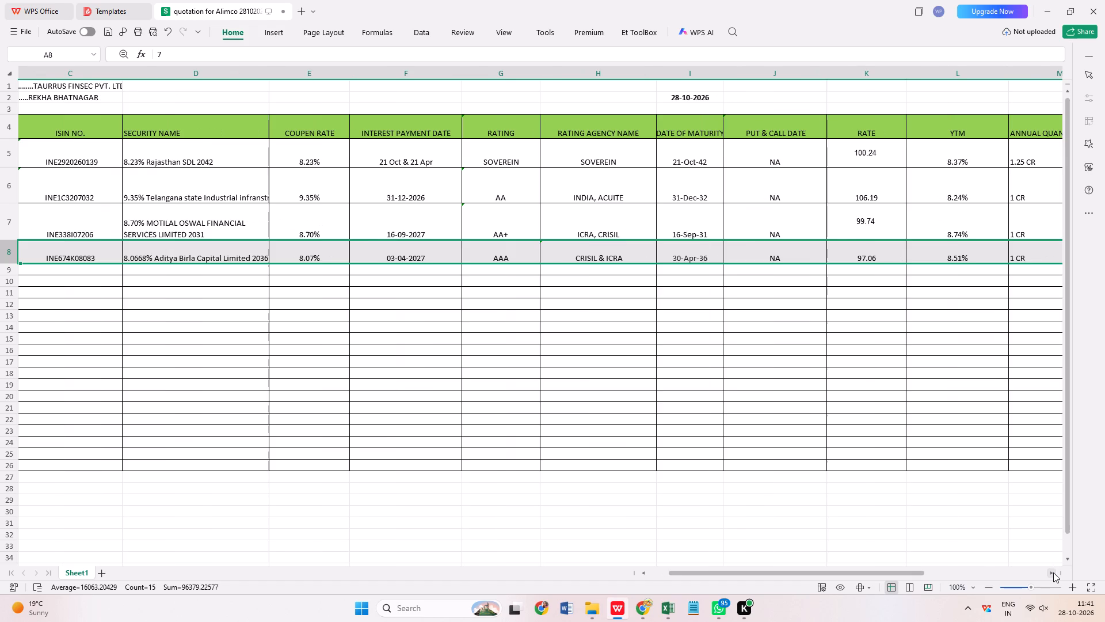
left_click(1053, 572)
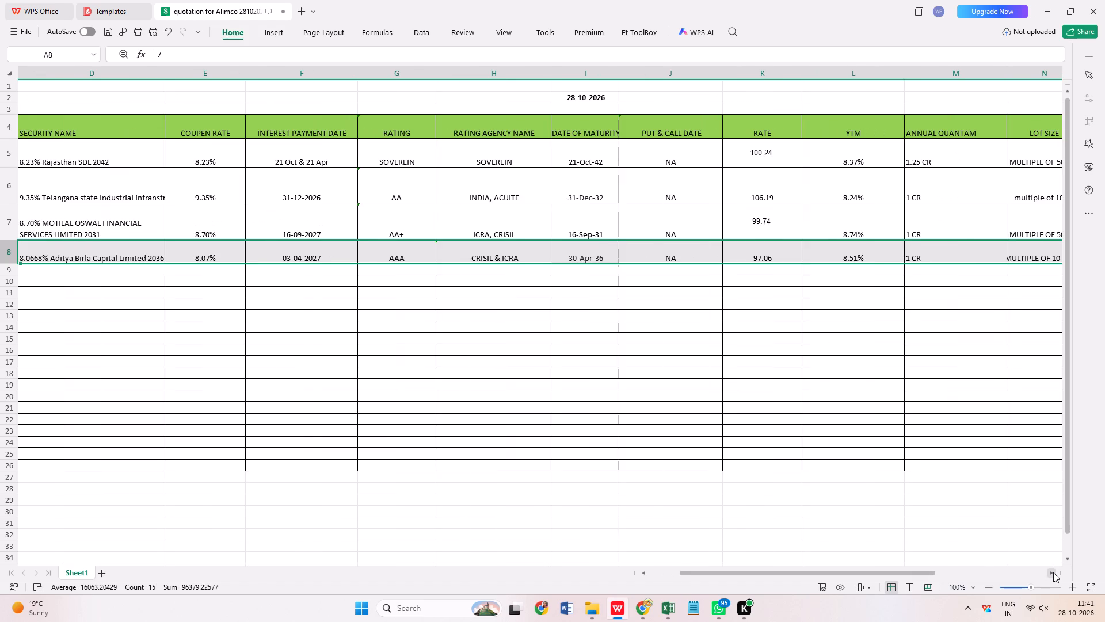
left_click(832, 401)
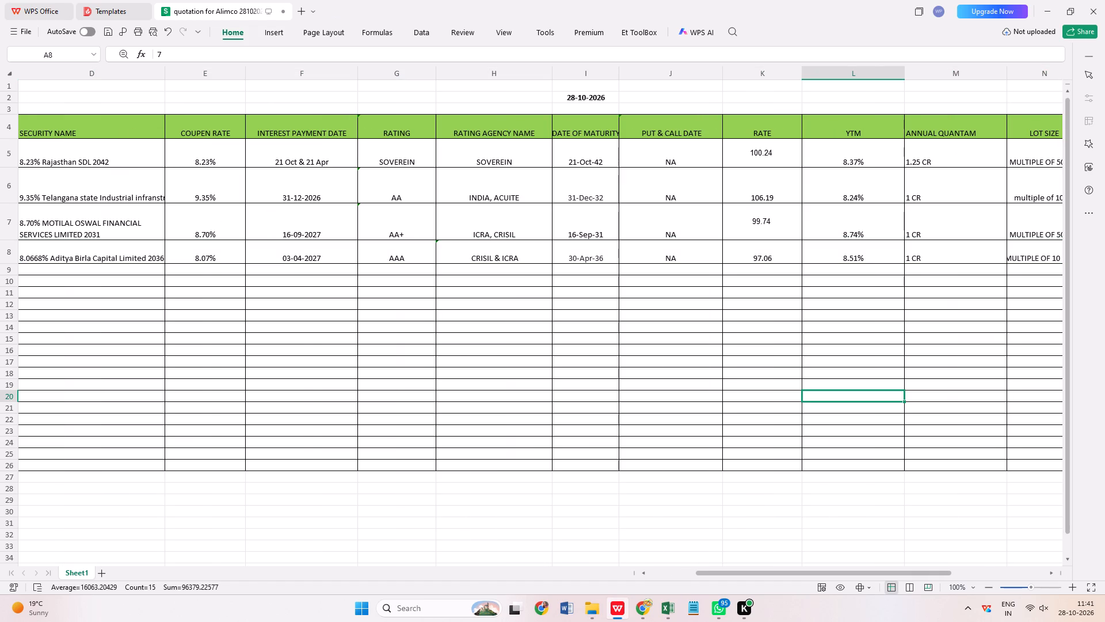
Save the Alimco quotation workbook and close the spreadsheet application.
left_click(11, 35)
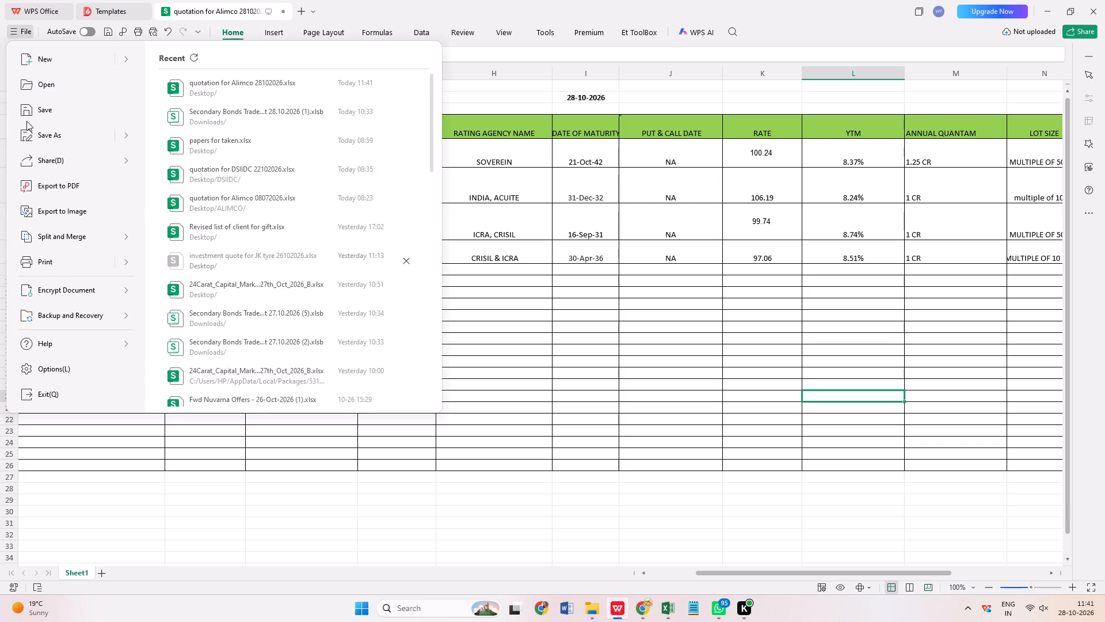
left_click(26, 121)
left_click(1092, 9)
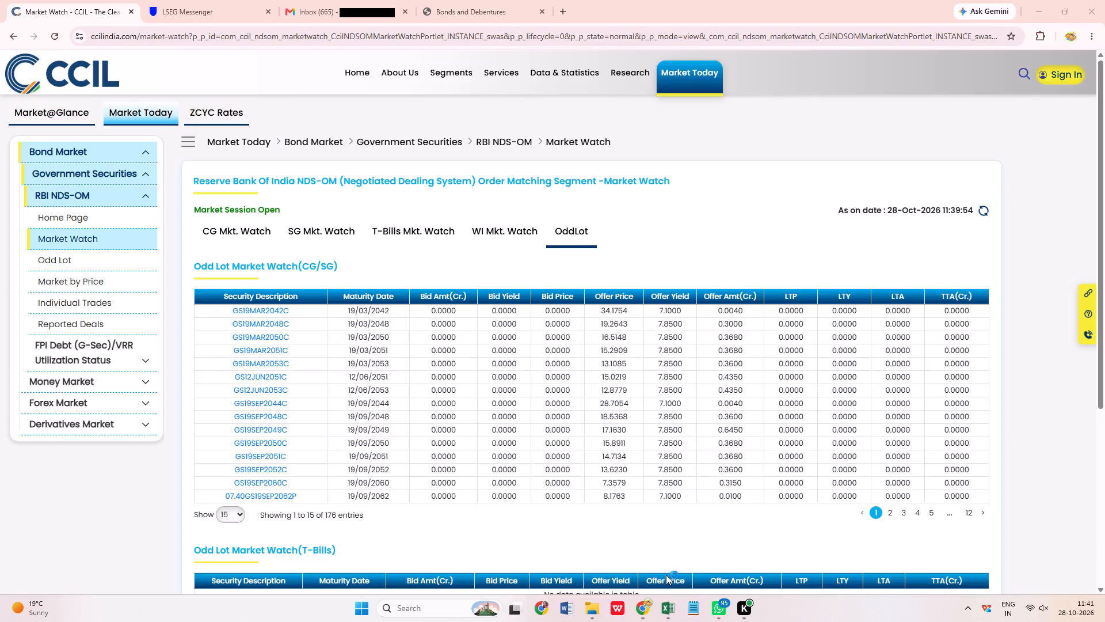
Switch to the Chrome window showing the CCIL market watch.
left_click(647, 606)
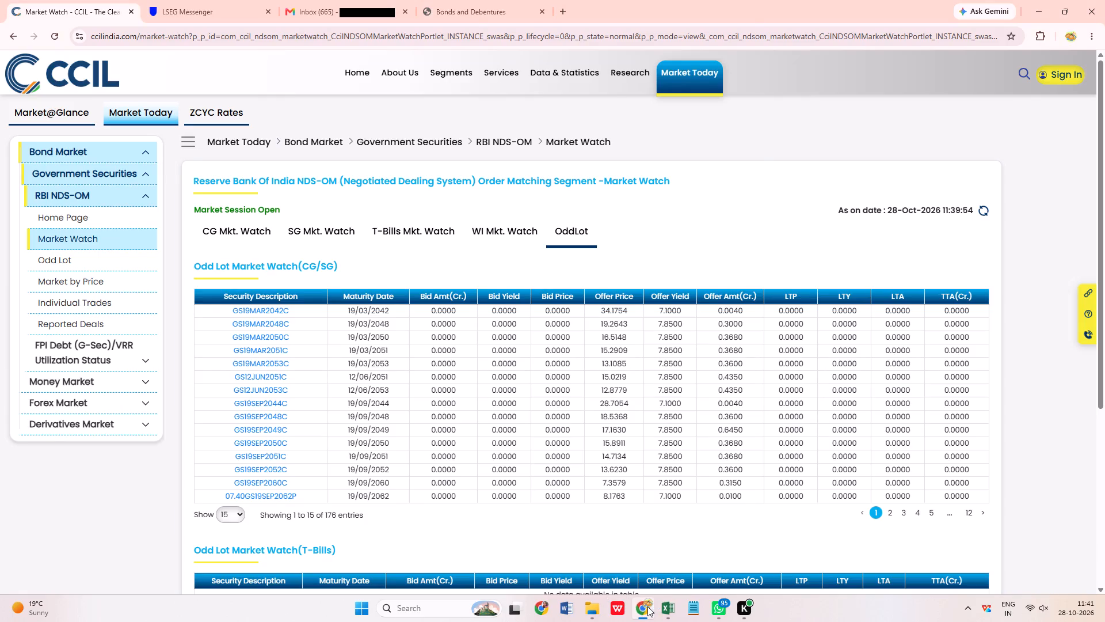
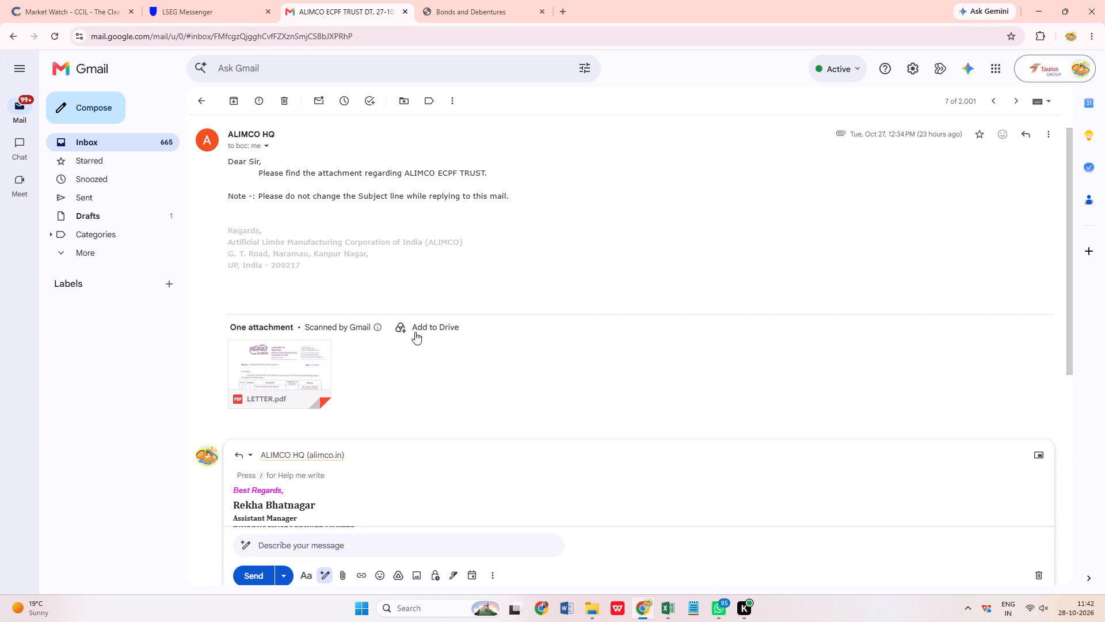
Attach the workbook "quotation for Alimco 28102026" from the Desktop to the reply to ALIMCO HQ.
scroll(421, 340, "down", 4)
scroll(421, 340, "up", 1)
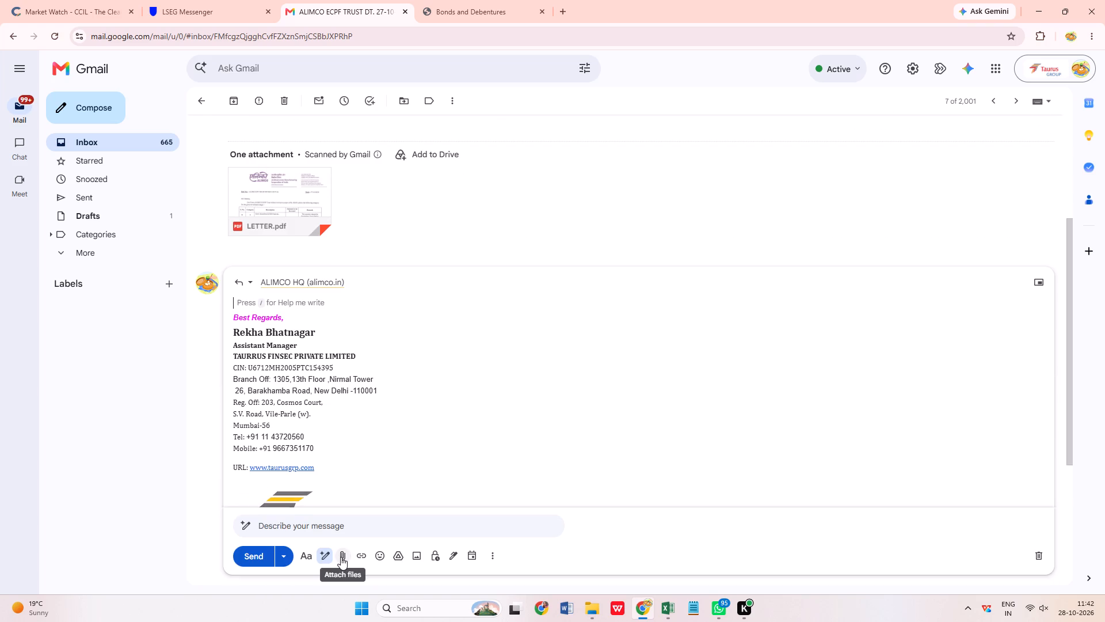
left_click(341, 557)
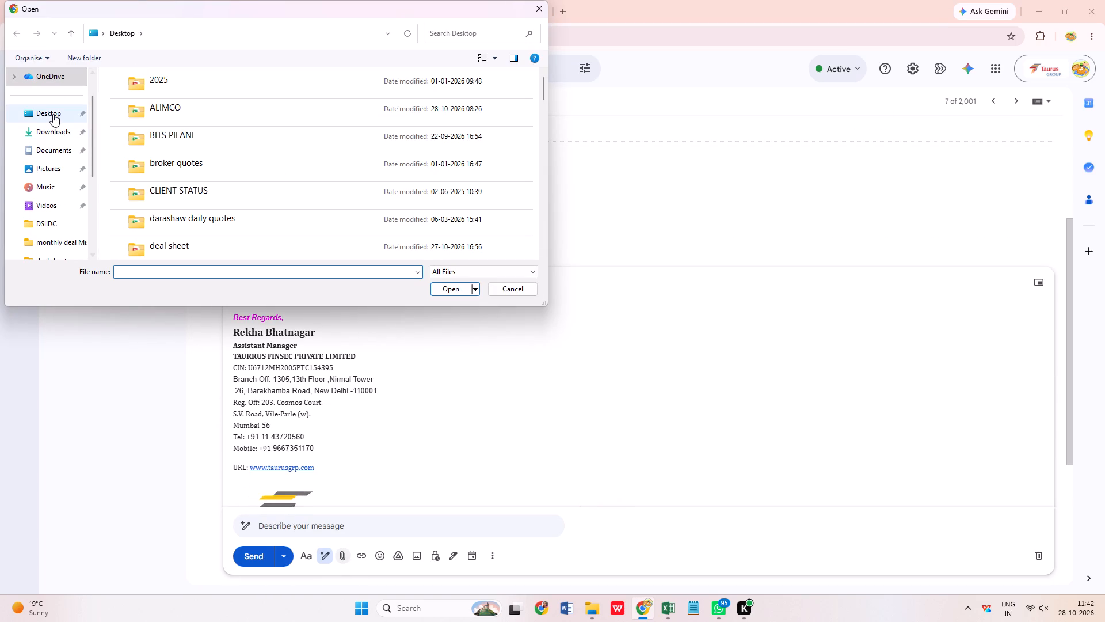
left_click(53, 113)
scroll(232, 159, "down", 3)
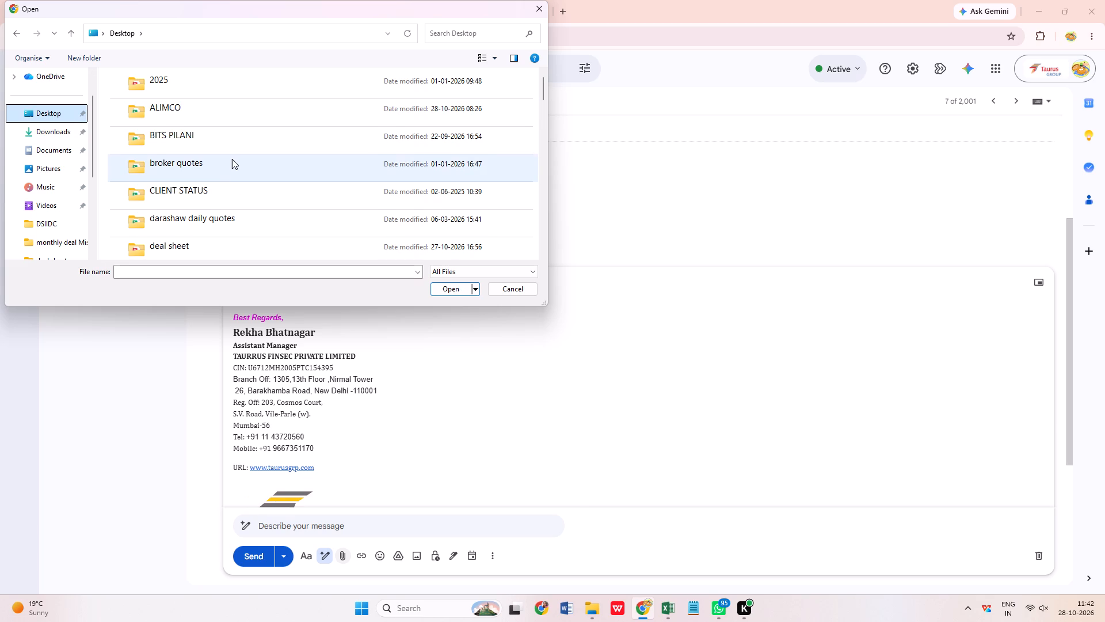
scroll(232, 159, "down", 5)
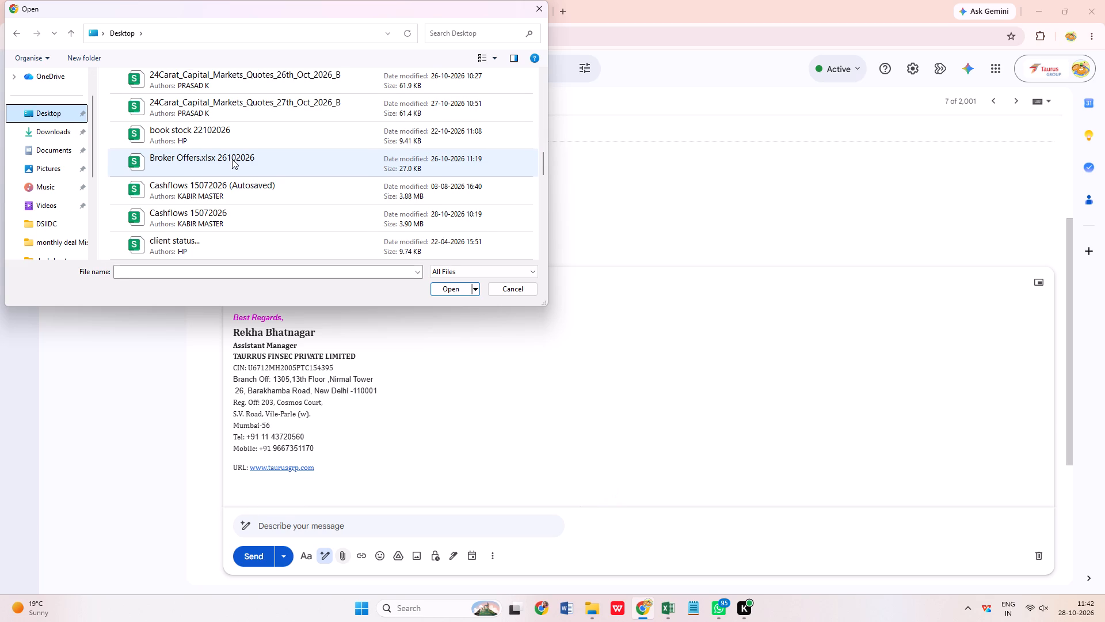
scroll(232, 159, "down", 2)
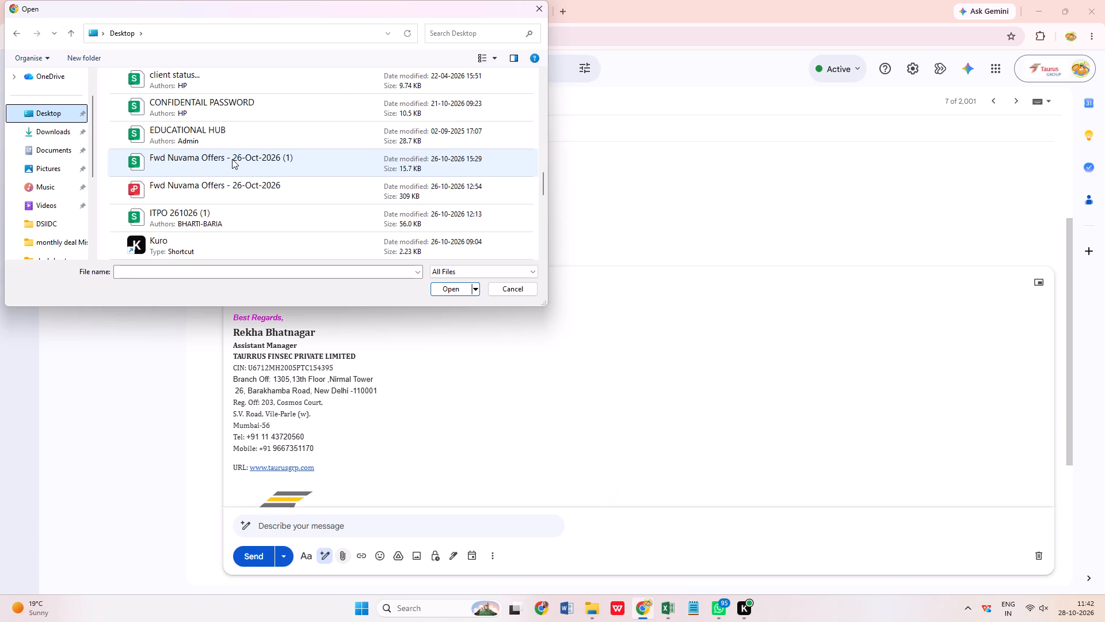
scroll(232, 159, "down", 2)
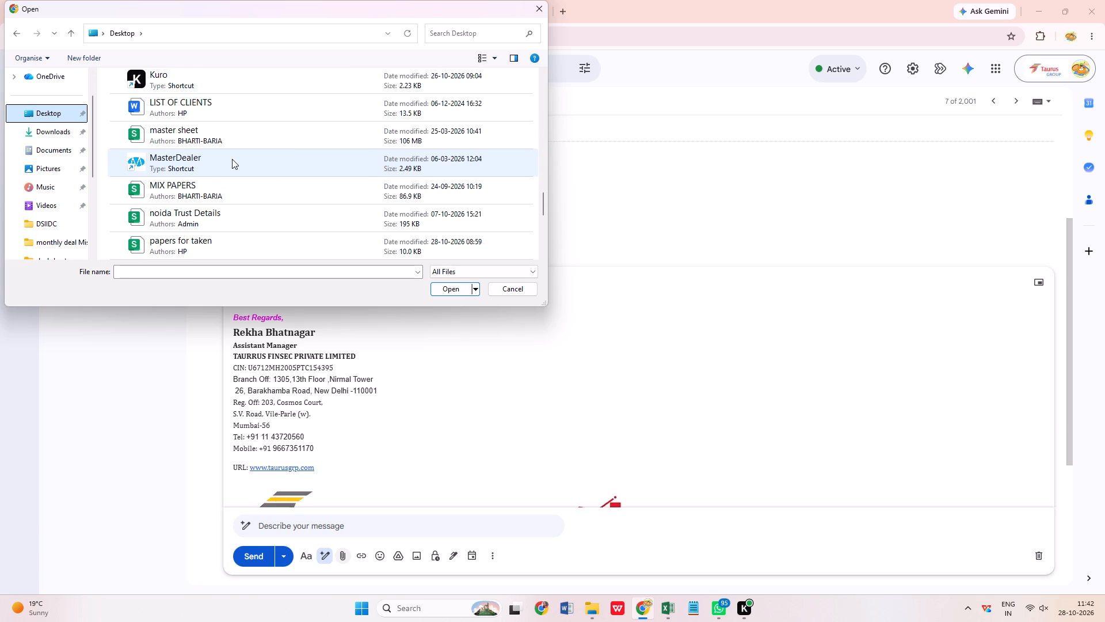
scroll(232, 159, "down", 1)
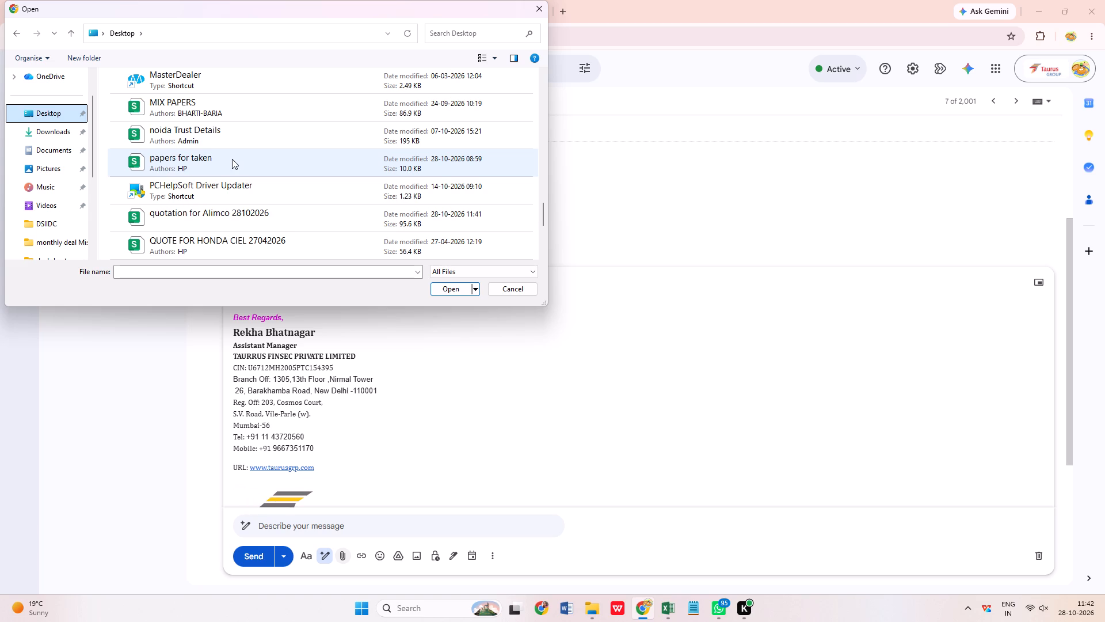
scroll(232, 159, "down", 2)
scroll(232, 159, "up", 1)
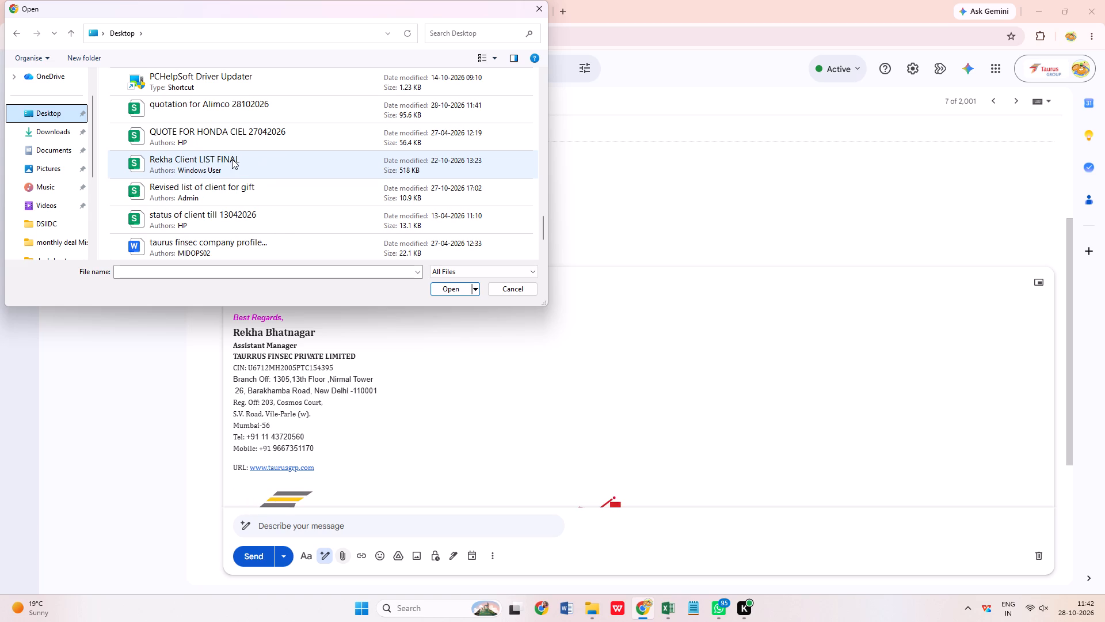
double_click(279, 101)
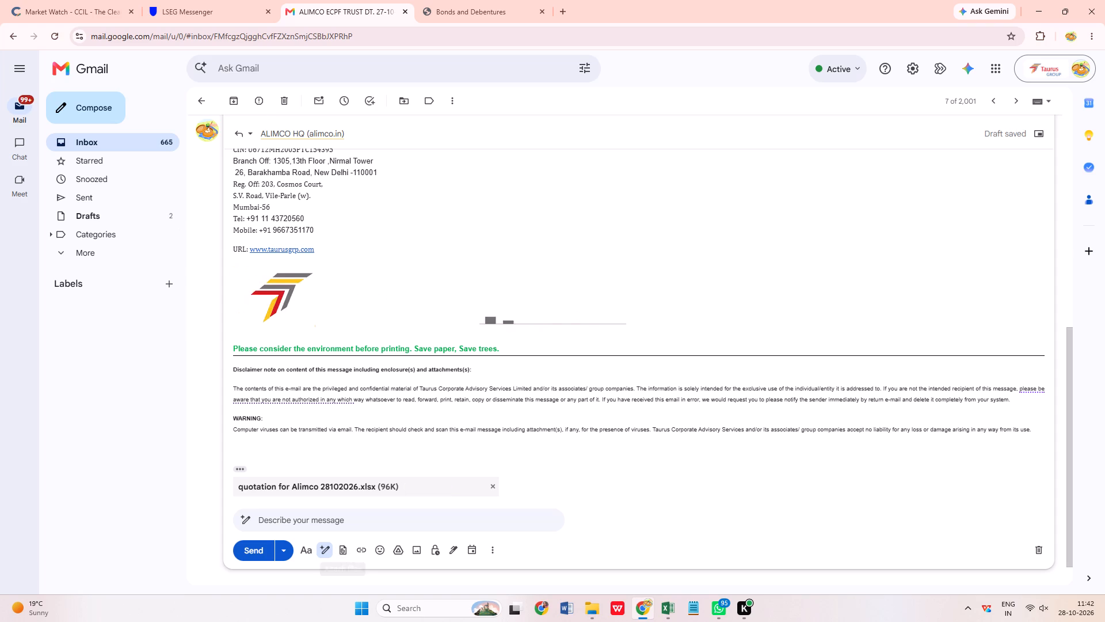
Download and open the attached Alimco quotation from the draft reply to check its columns through lot size and beyond.
double_click(329, 488)
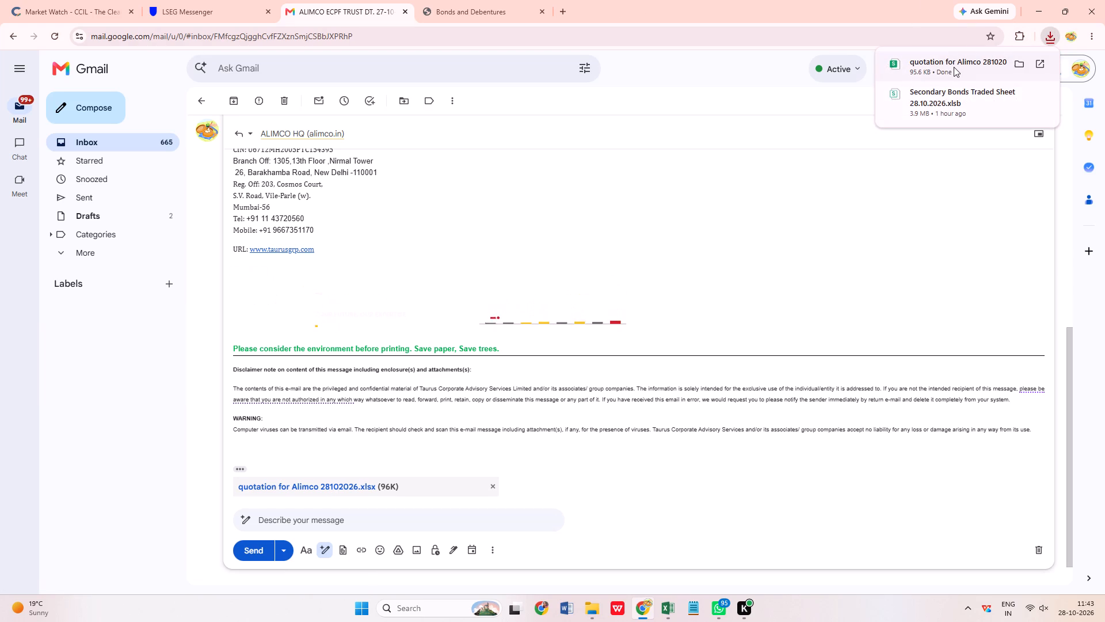
left_click(954, 67)
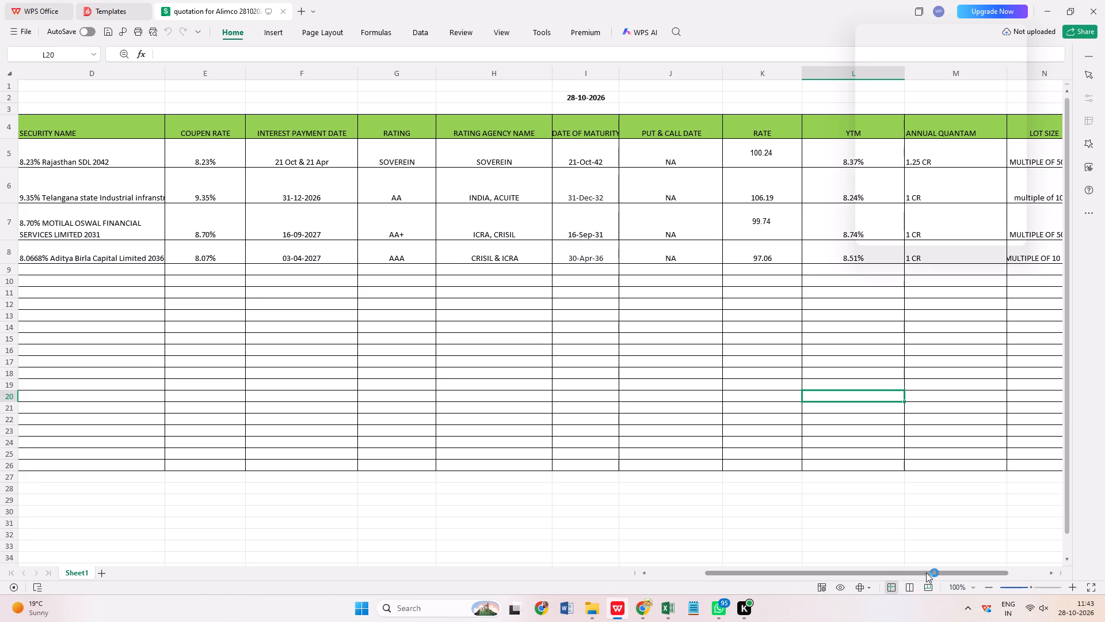
left_click_drag(926, 572, 1042, 573)
triple_click(1051, 573)
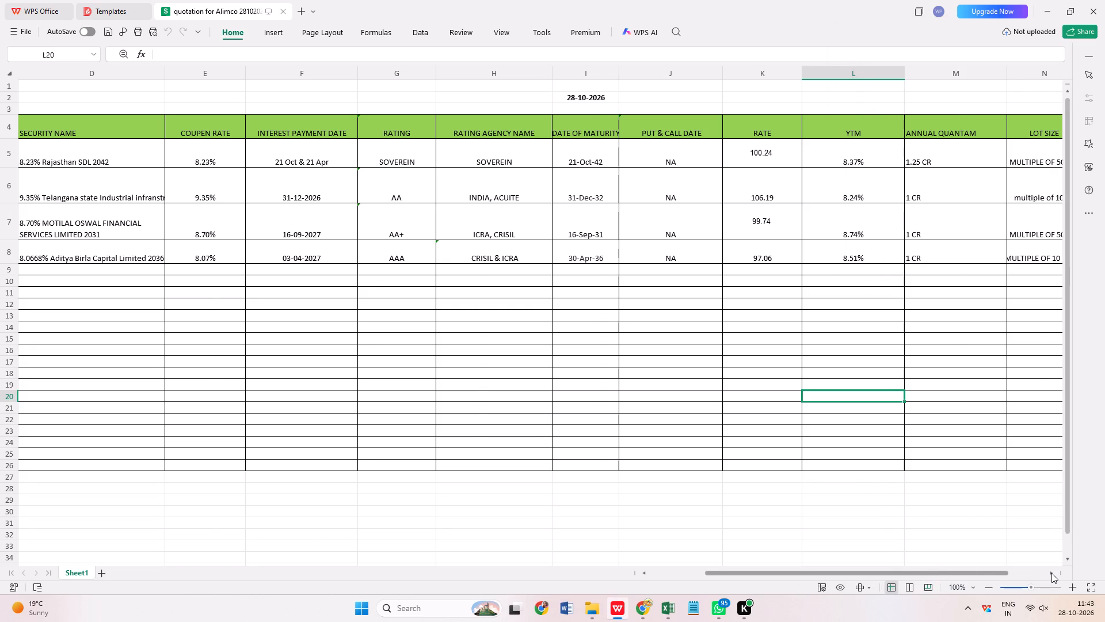
Copy the ICCL/ NSCCL delivery mode from the 8.23% Rajasthan SDL row into the 9.35% Telangana bond's empty delivery mode cell.
left_click(1051, 573)
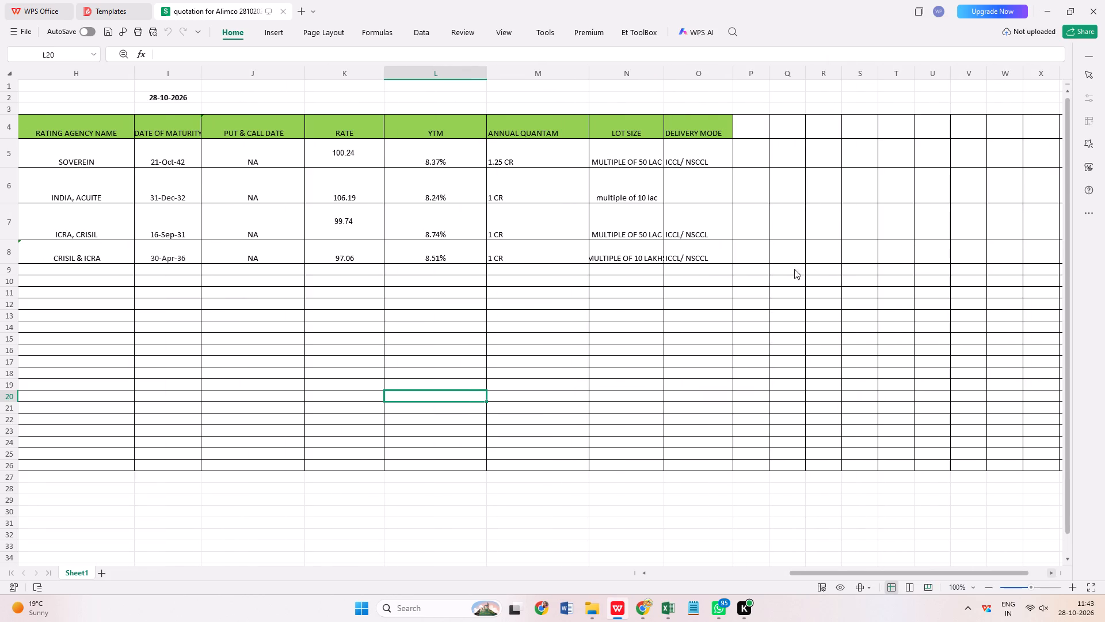
left_click(691, 157)
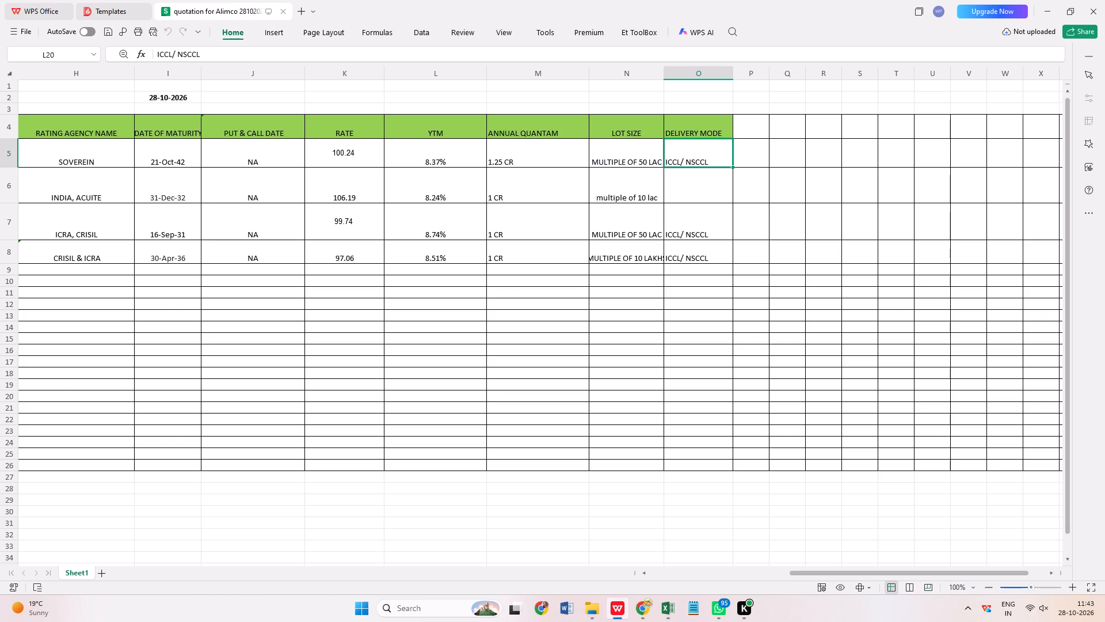
key("ctrl+c")
left_click(683, 189)
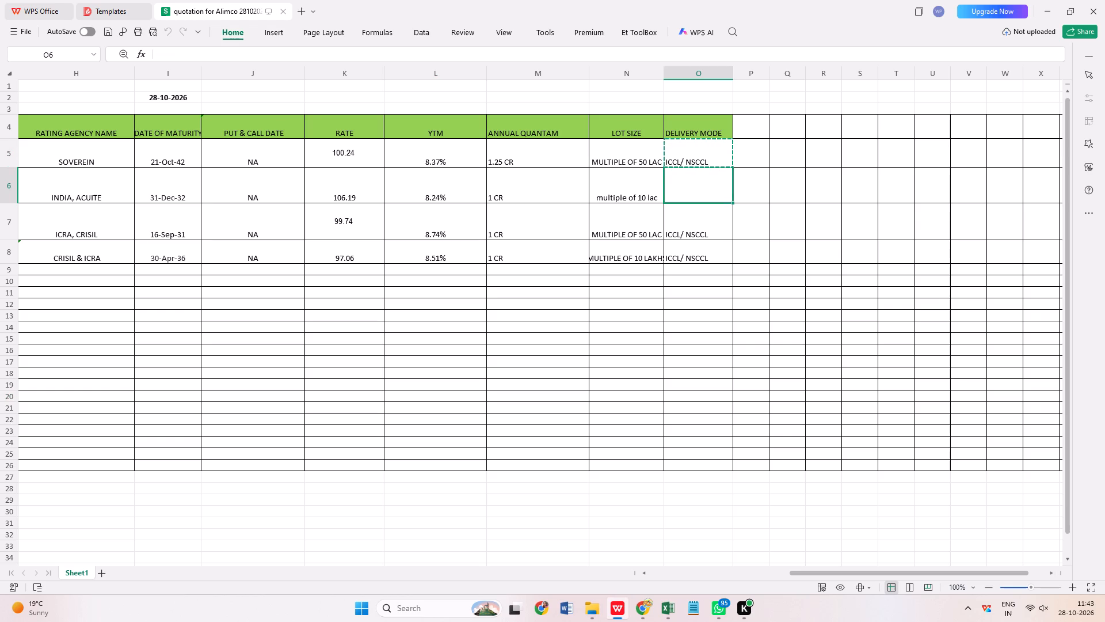
key("ctrl+v")
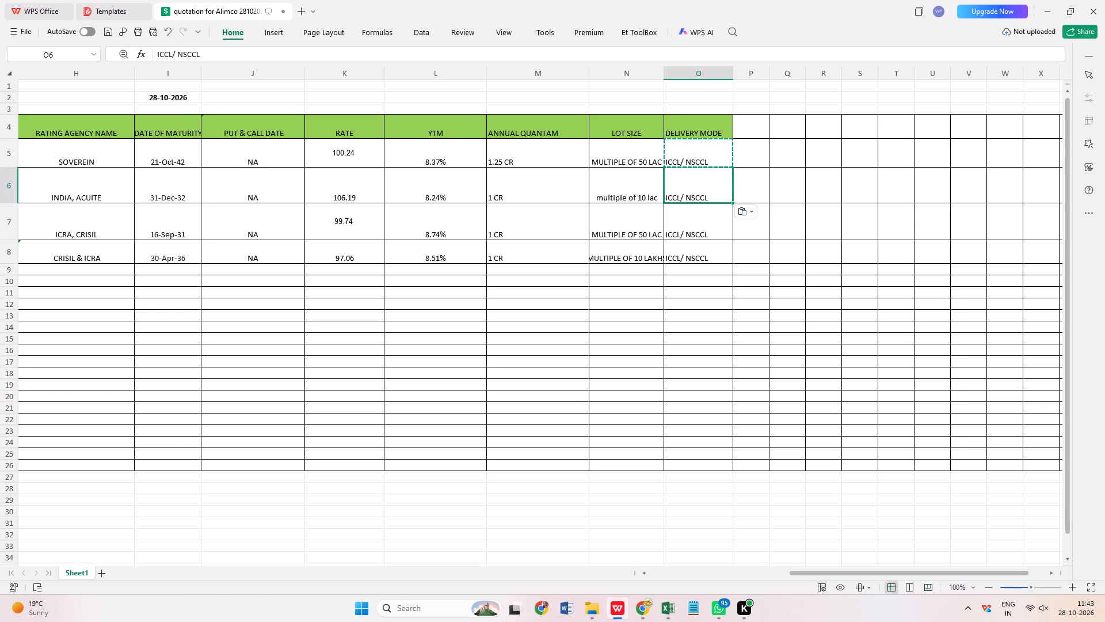
Capitalise the first letter of the 9.35% Telangana bond's lot size so it reads "Multiple of 10 lac".
double_click(604, 196)
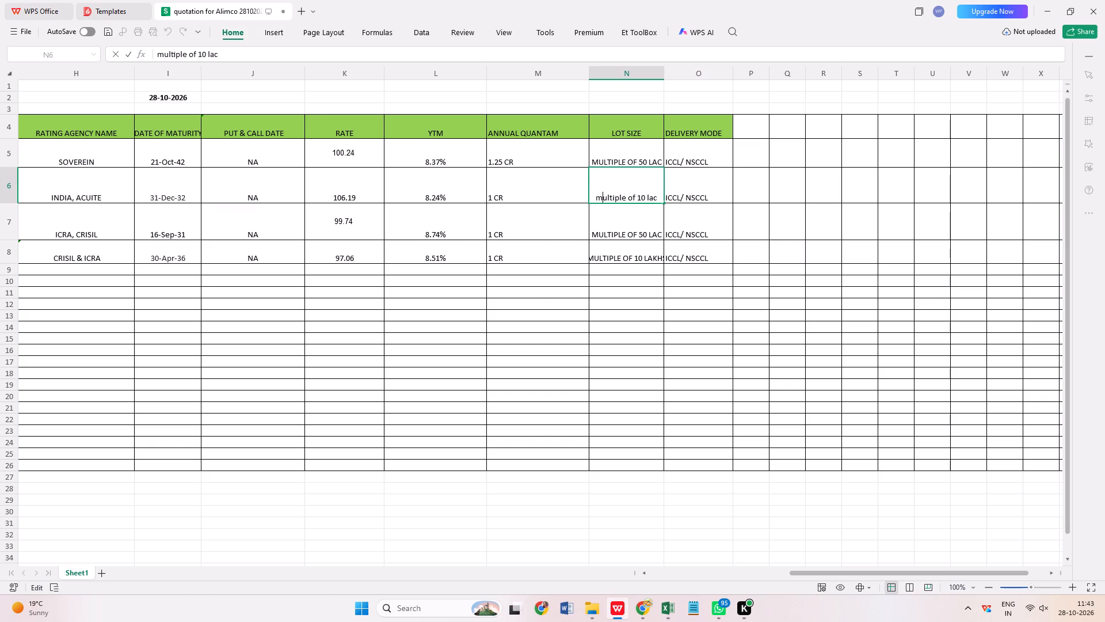
key("BackSpace")
key("shift+m")
key("BackSpace")
key("m")
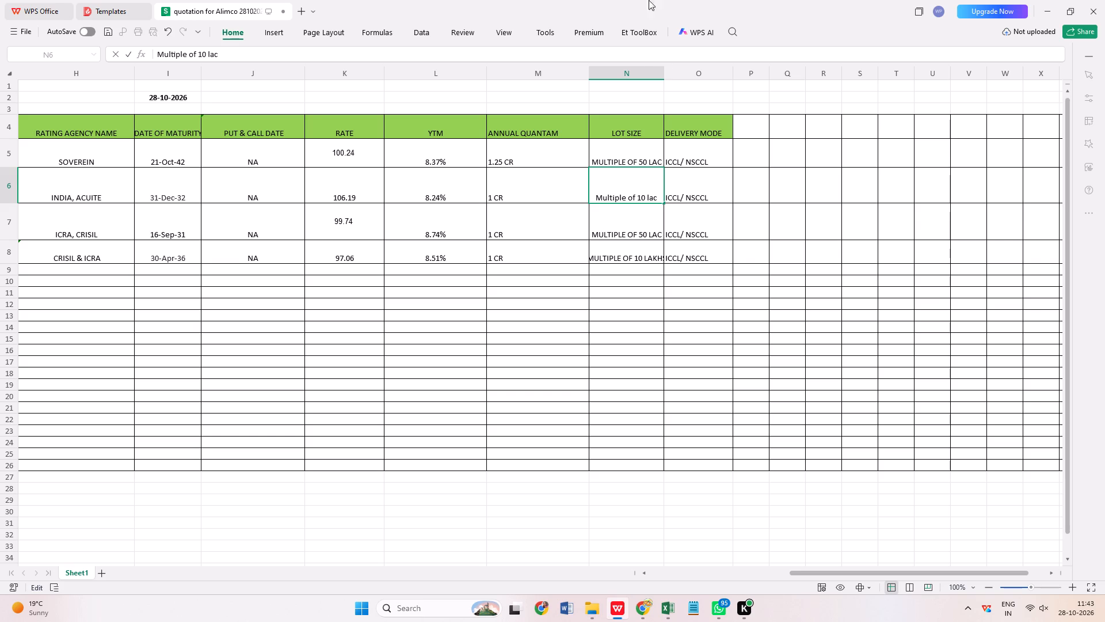
left_click(634, 391)
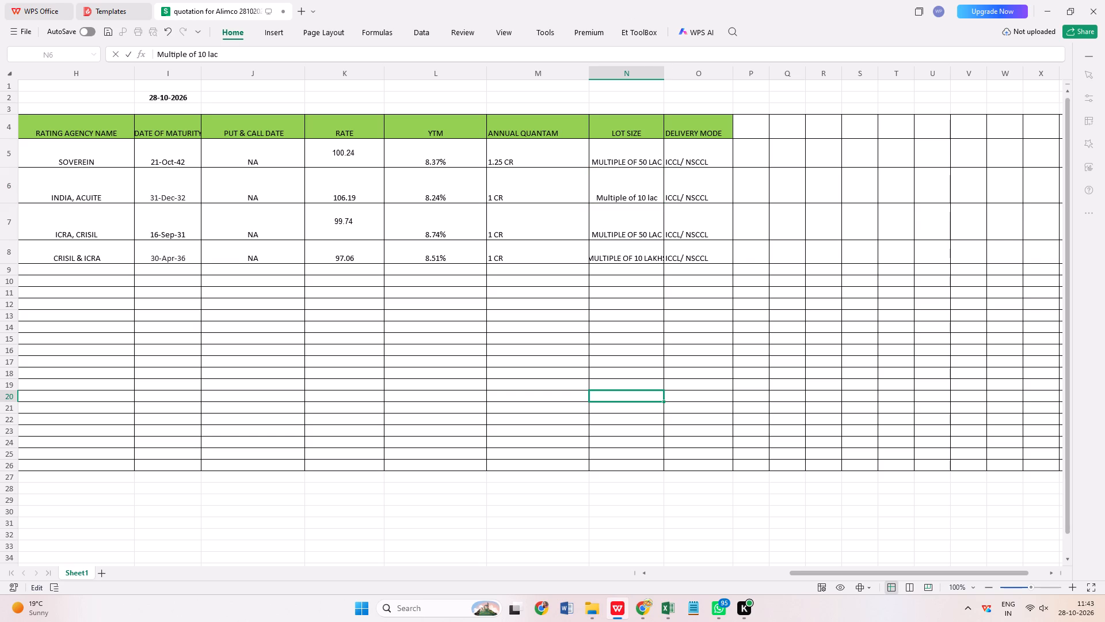
Widen the Lot Size column so that its longest entry, MULTIPLE OF 10 LAKHS, fits within the cell.
left_click_drag(664, 69, 690, 75)
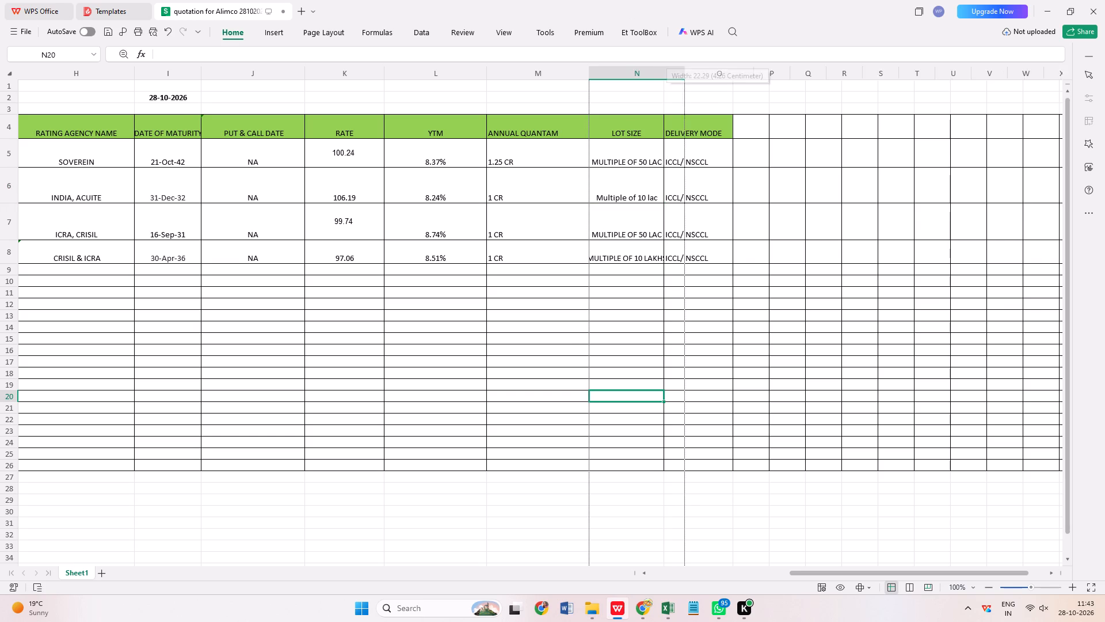
left_click_drag(690, 75, 691, 75)
left_click(691, 75)
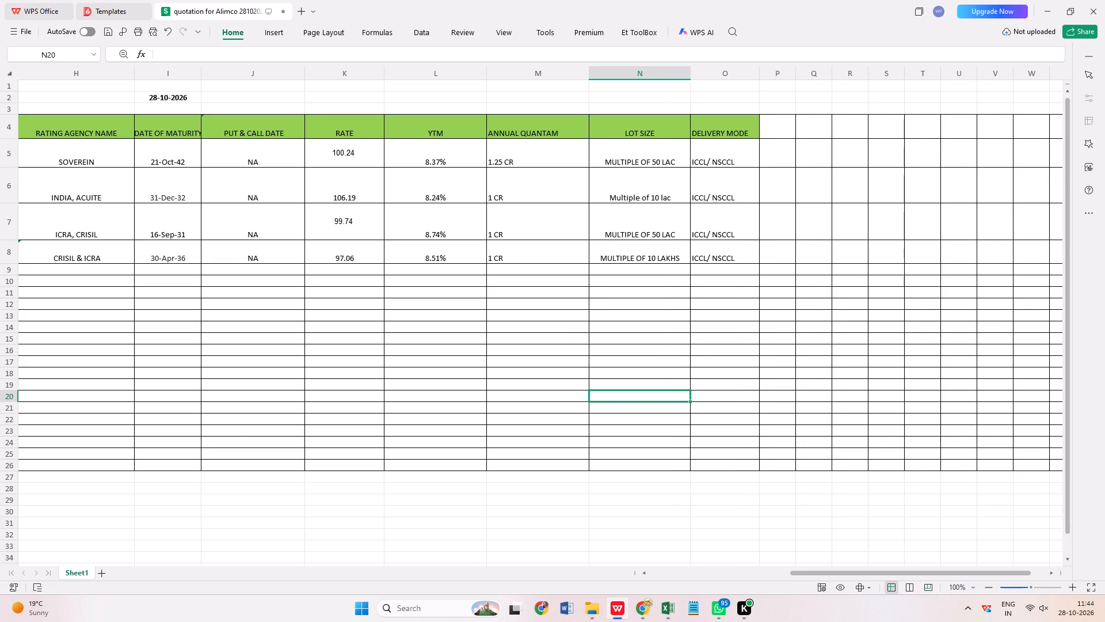
Save the Alimco quotation workbook under its existing name.
left_click_drag(809, 572, 657, 575)
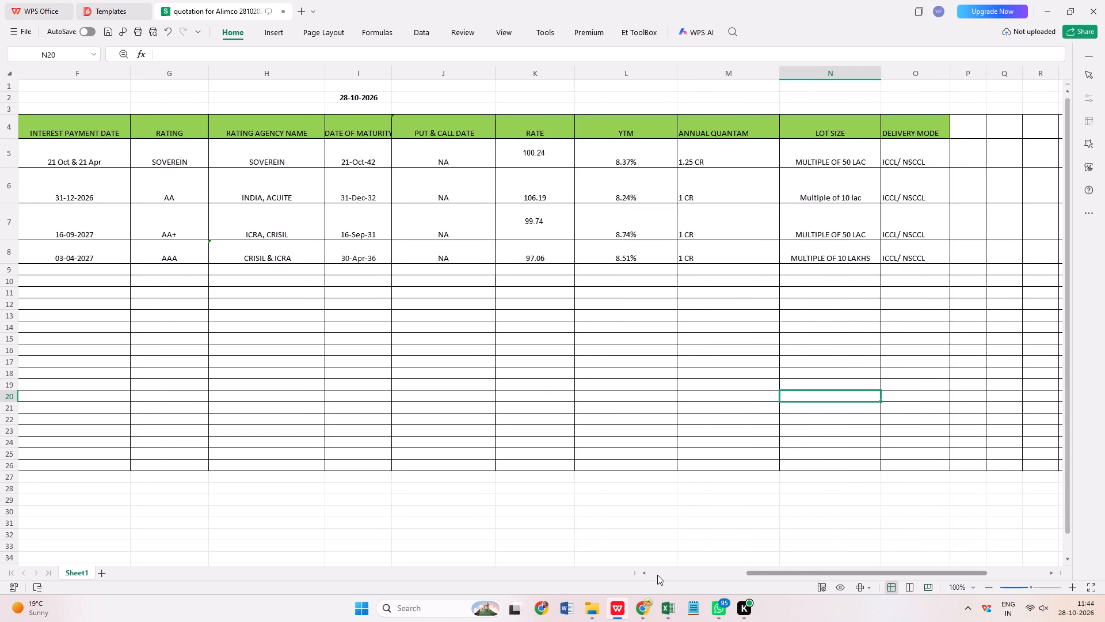
left_click_drag(657, 575, 618, 575)
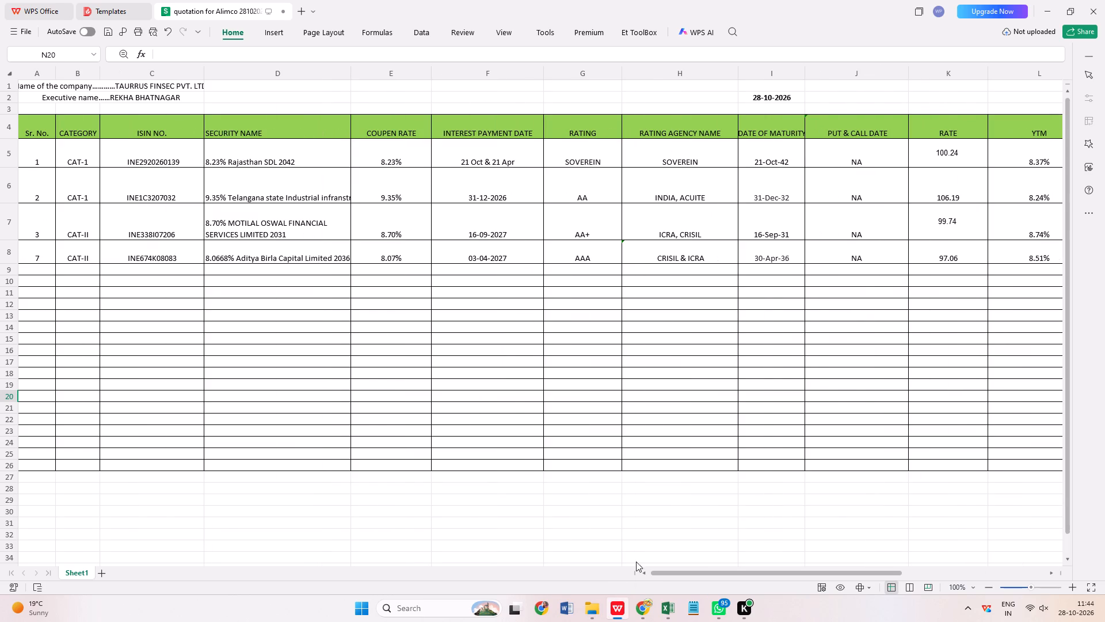
left_click(15, 27)
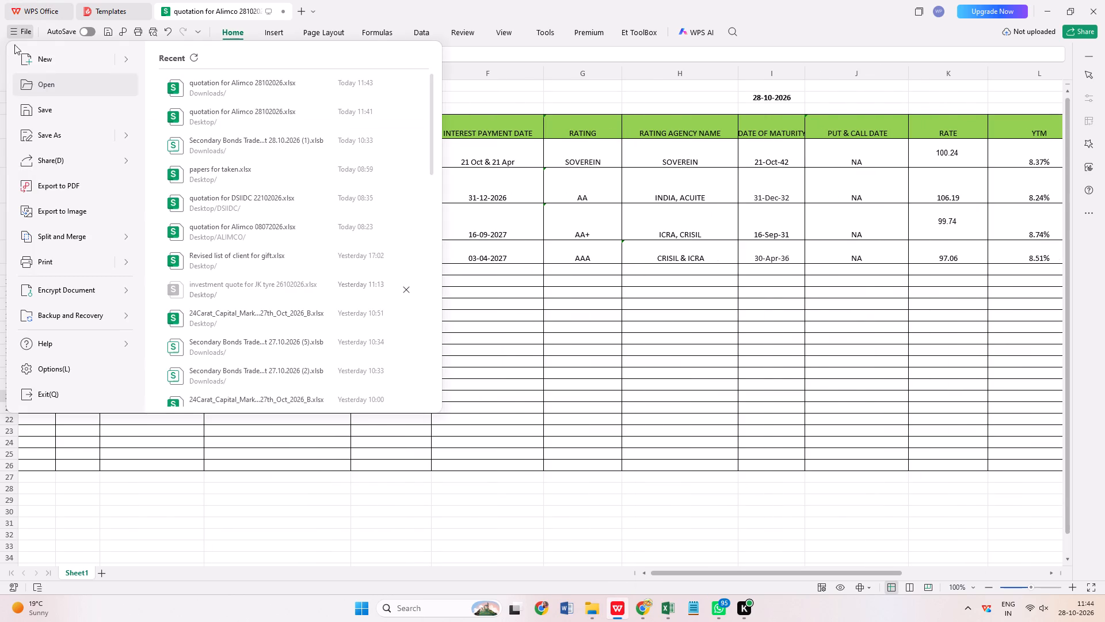
left_click(33, 113)
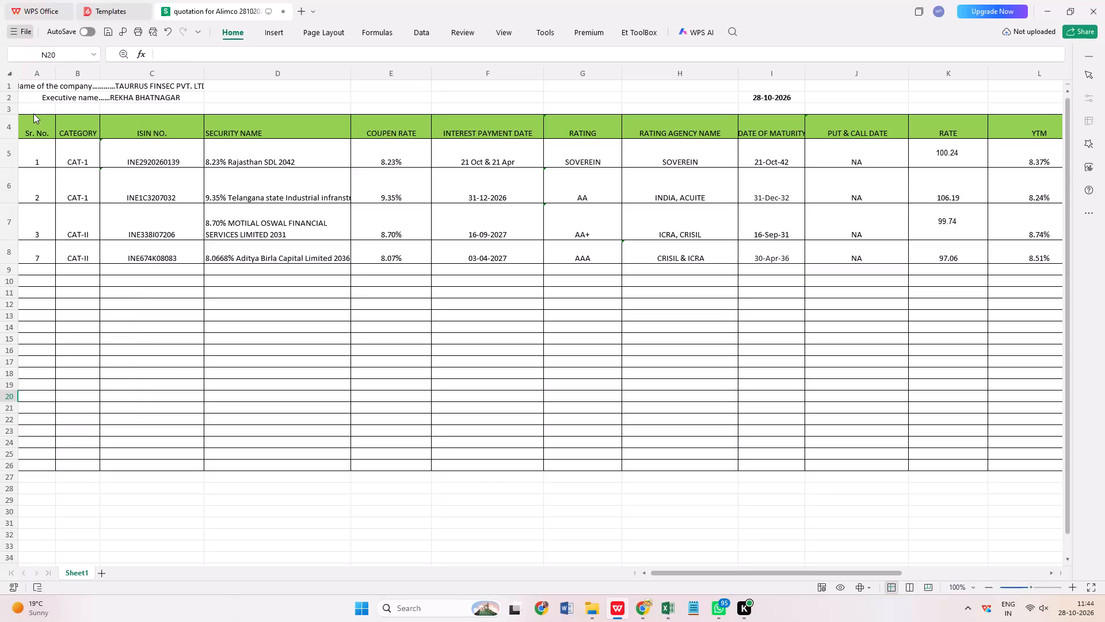
Switch to the Gmail reply to ALIMCO in Chrome and remove the attached file quotation for Alimco 28102026.xlsx.
left_click(646, 603)
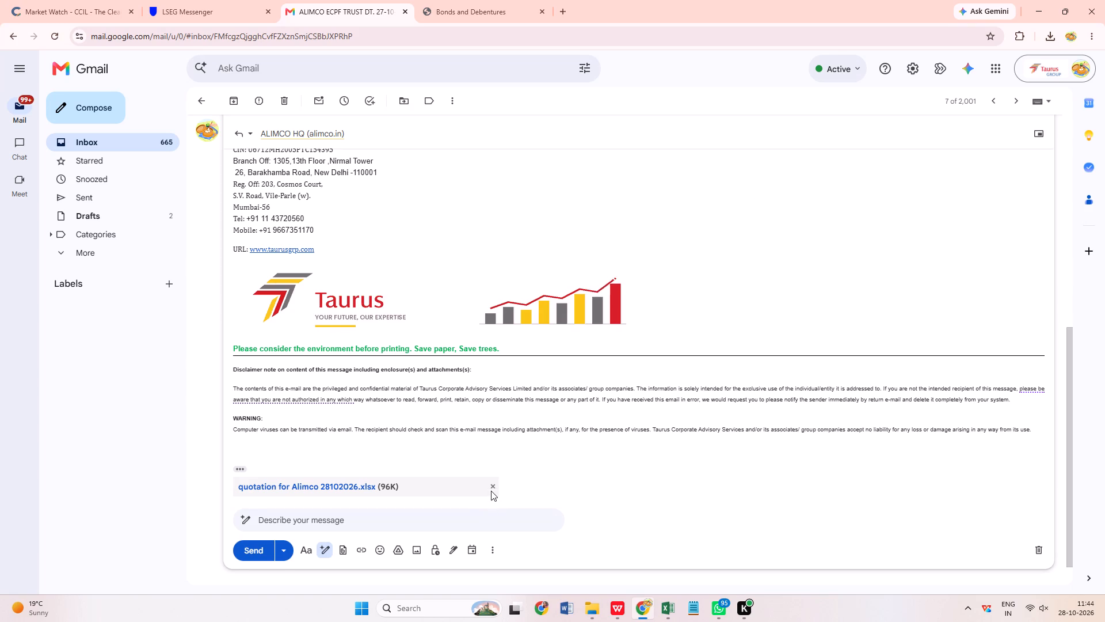
left_click(496, 485)
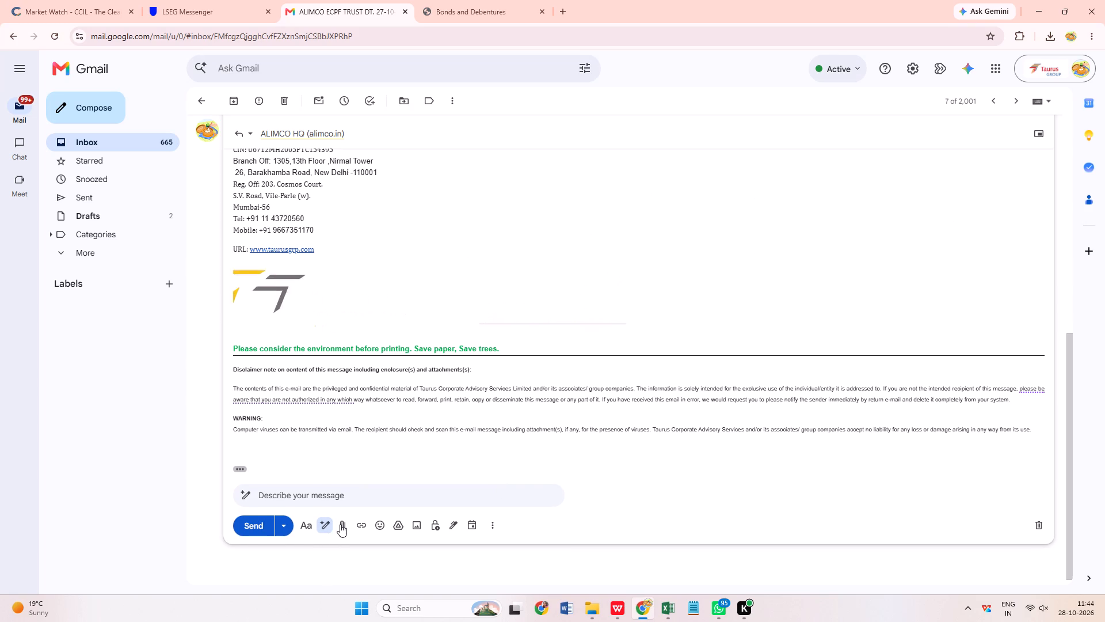
Attach the newly saved quotation for Alimco 28102026.xlsx from the Desktop folder to the ALIMCO reply.
left_click(342, 523)
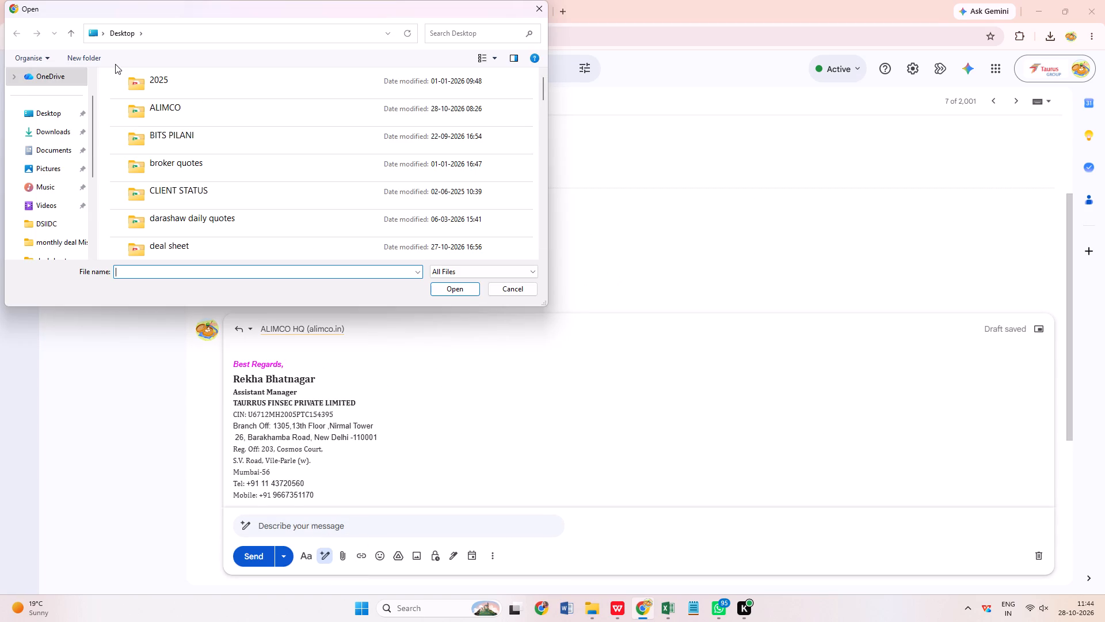
left_click(199, 274)
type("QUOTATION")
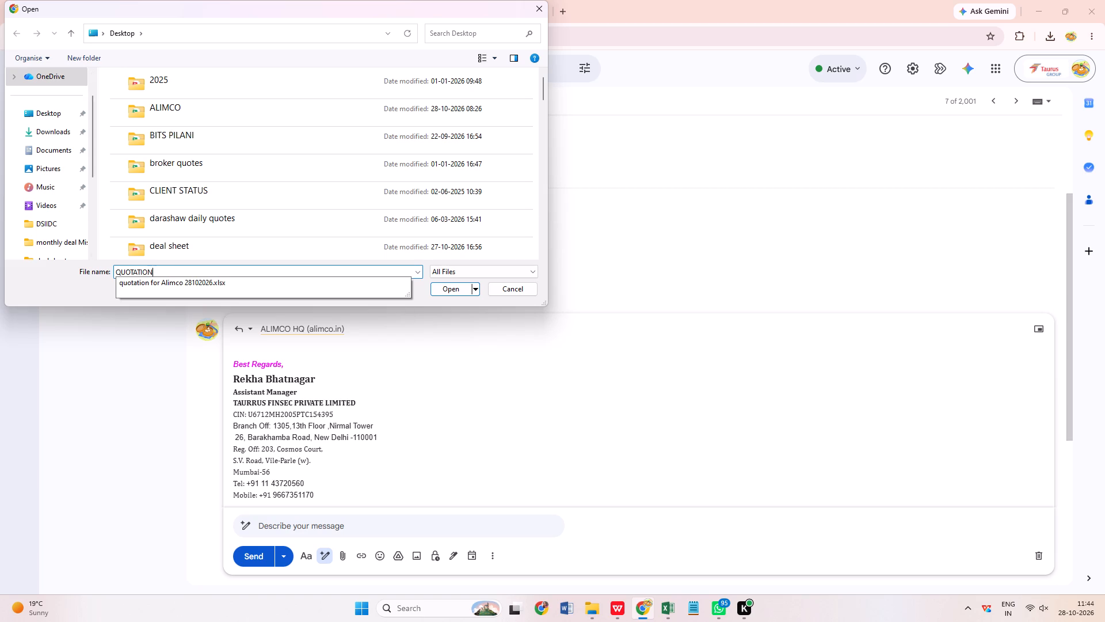
left_click(154, 291)
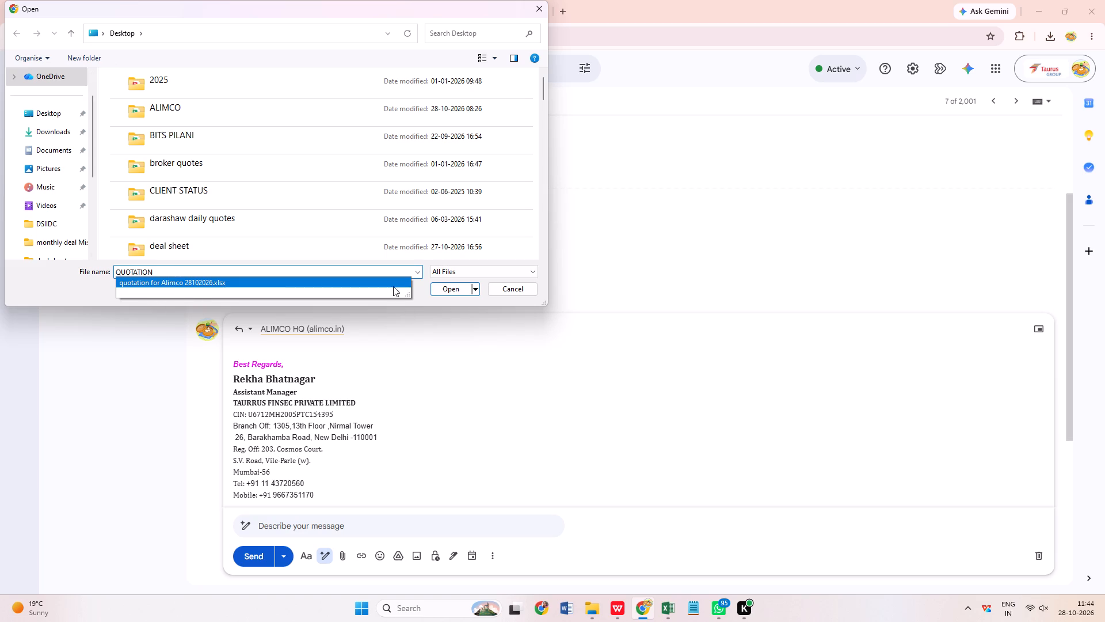
left_click(455, 291)
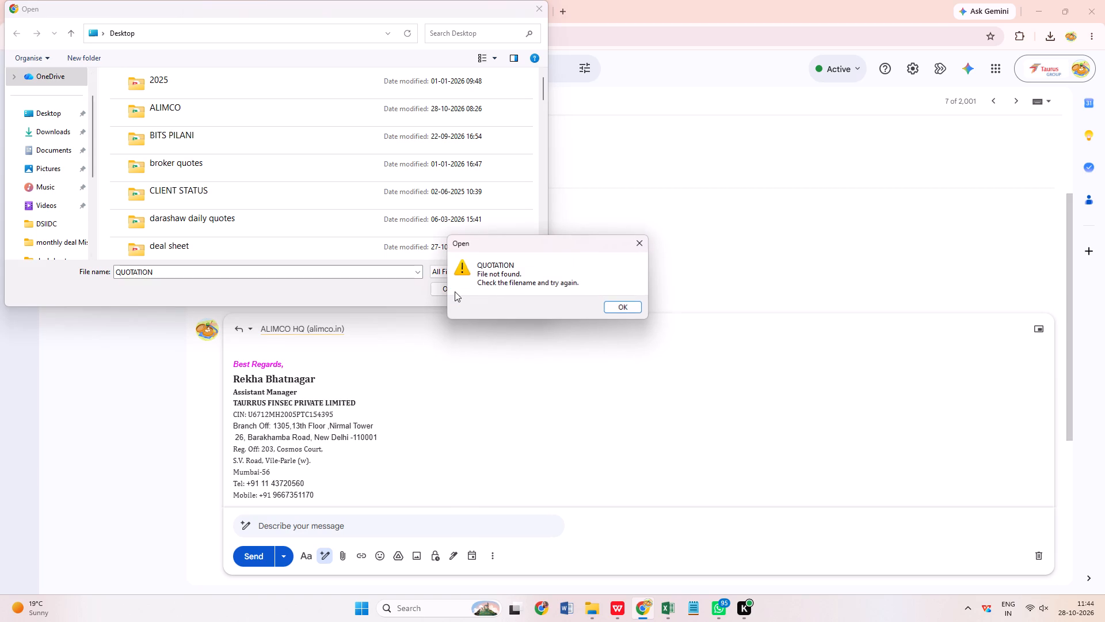
left_click(641, 240)
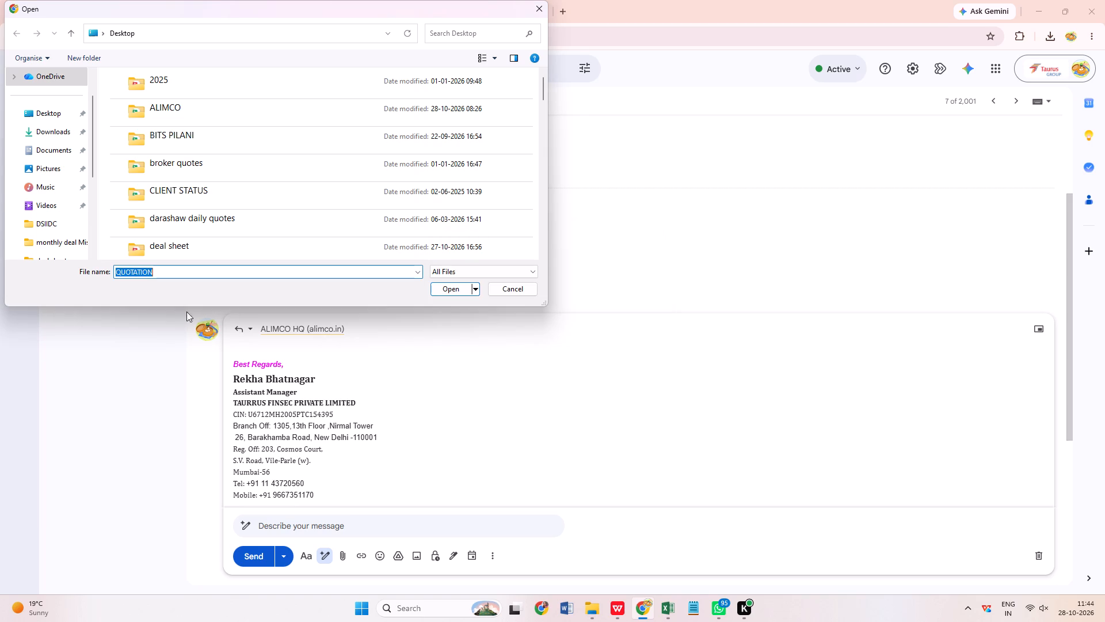
left_click(170, 269)
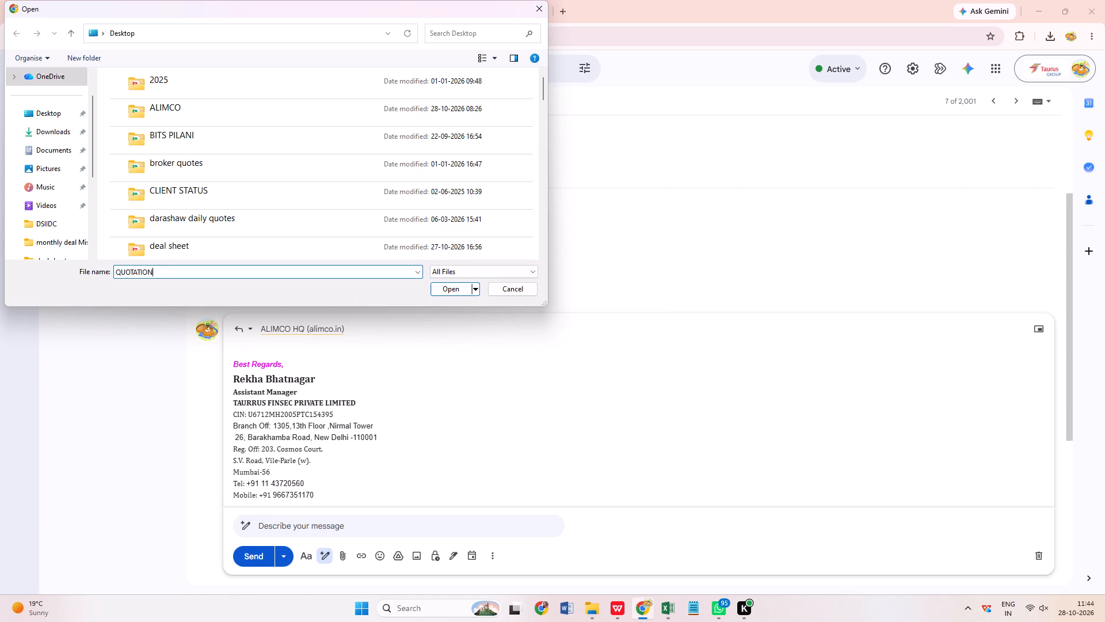
key("BackSpace")
key("BackSpace")
key("BackSpace")
key("BackSpace")
key("BackSpace")
key("BackSpace")
key("BackSpace")
key("BackSpace")
key("BackSpace")
key("BackSpace")
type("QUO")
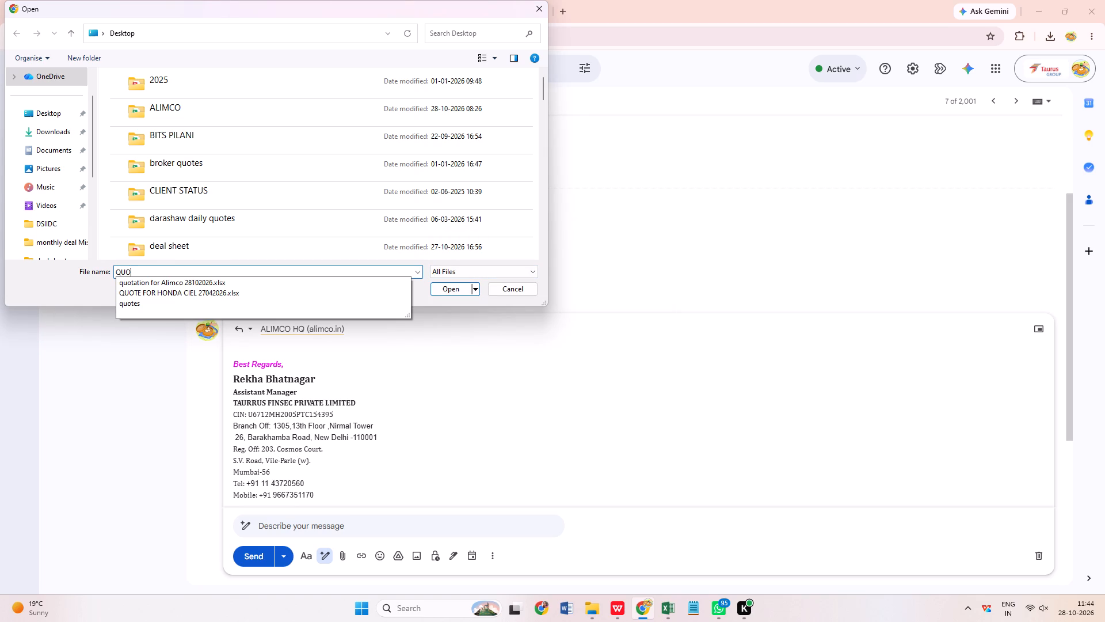
double_click(165, 283)
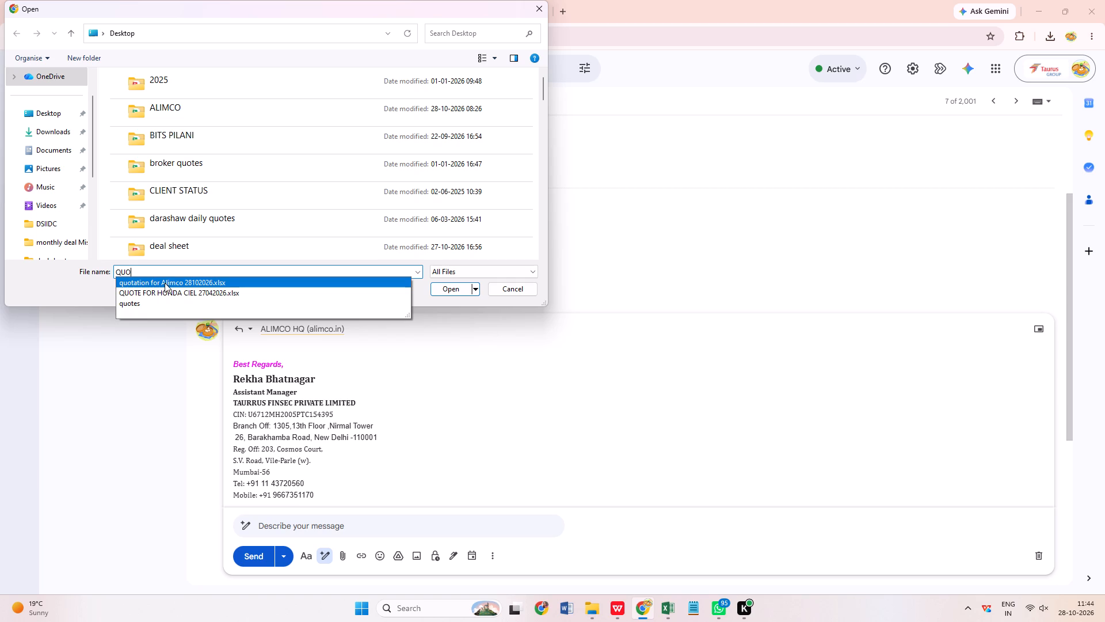
left_click(436, 288)
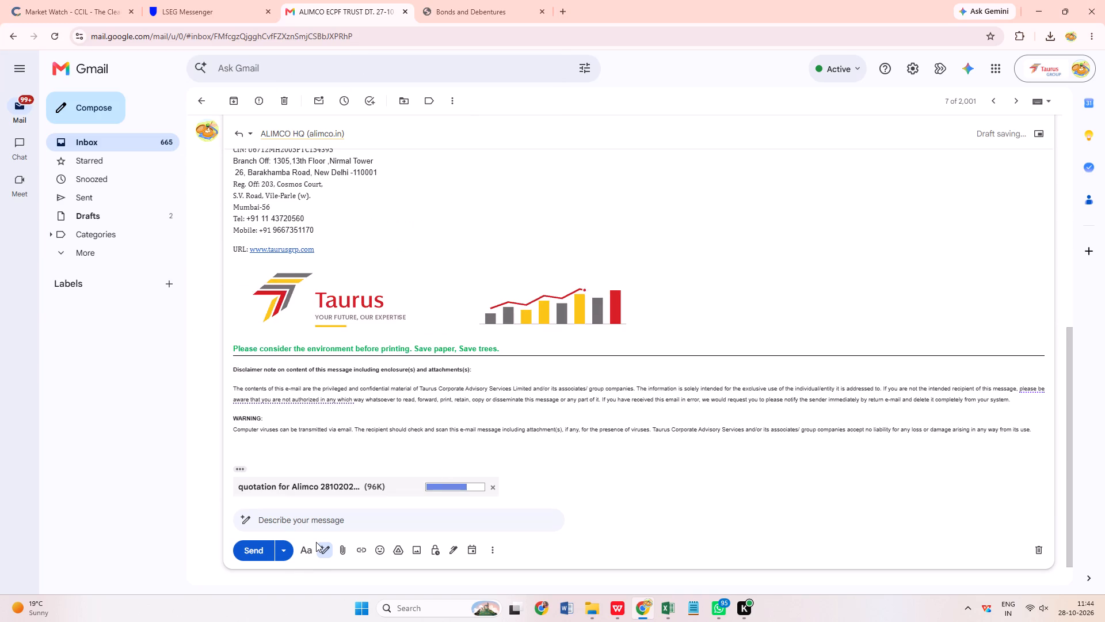
Minimise the browser and close the Alimco quotation workbook in WPS Office.
left_click(1037, 10)
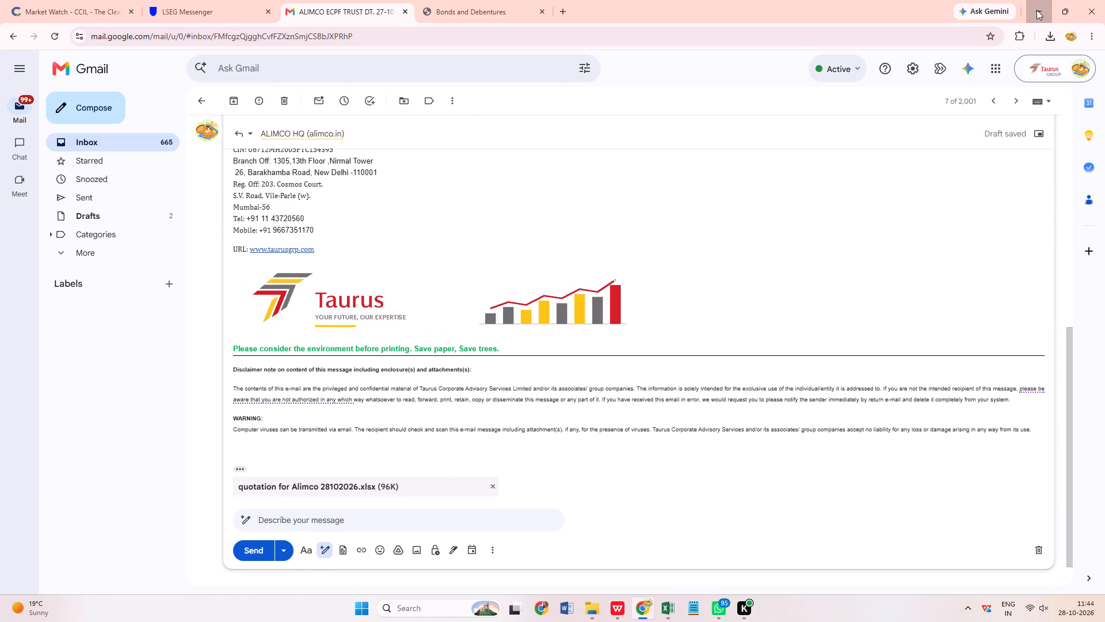
left_click(1094, 10)
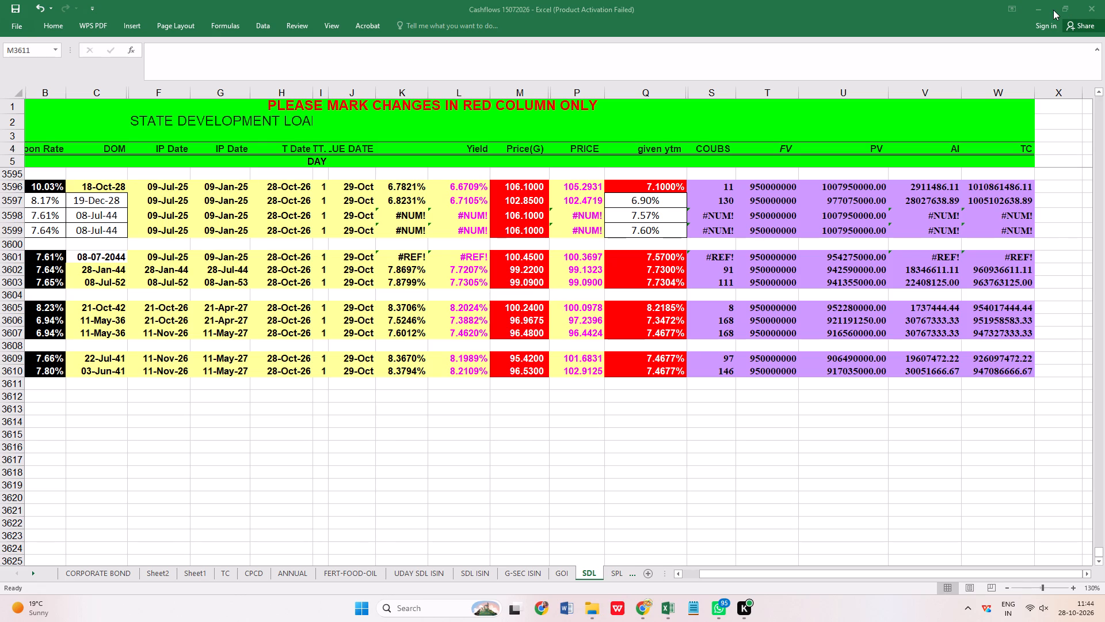
Minimise the Cashflows 15072026 workbook window in Excel.
left_click(1037, 9)
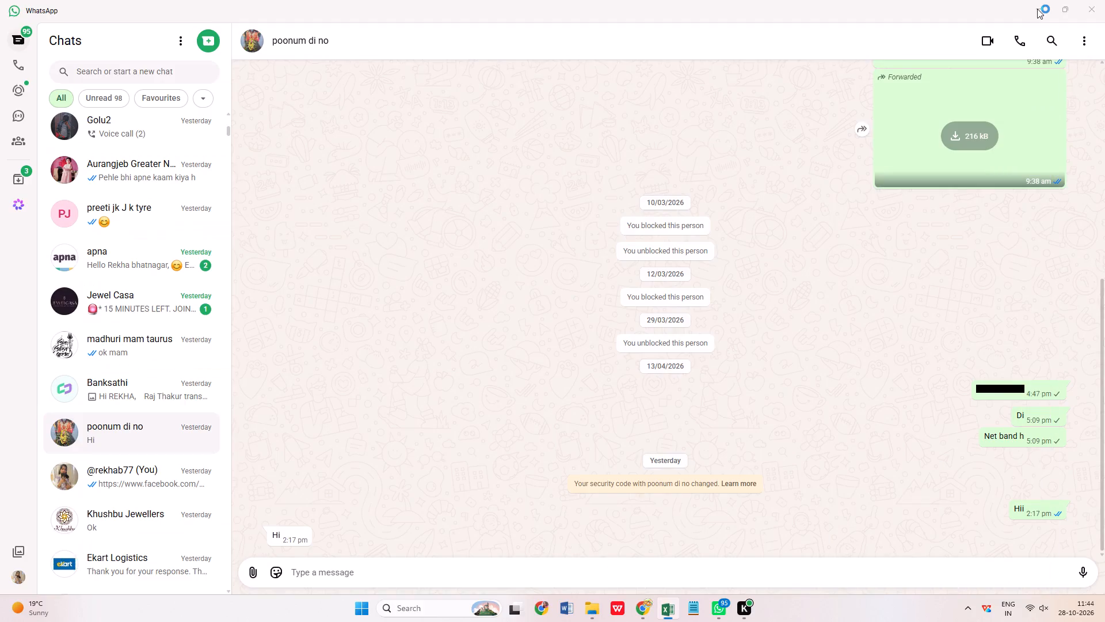
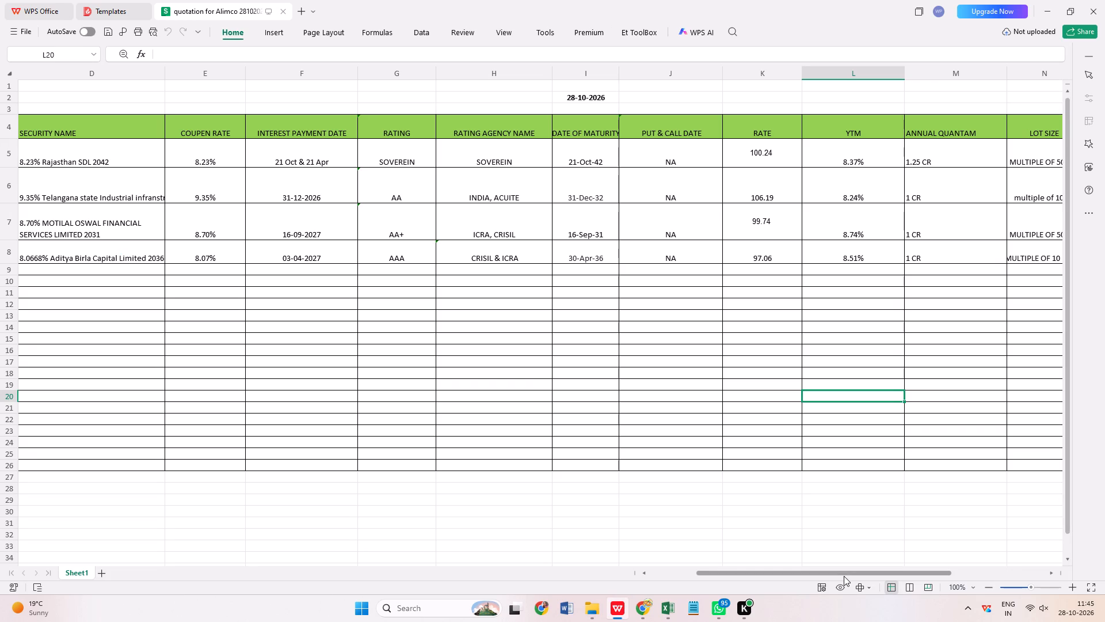
Enter ICCL/ NSCCL as the delivery mode for the 9.35% Telangana bond.
left_click_drag(840, 574, 1058, 575)
left_click_drag(1058, 575, 1053, 572)
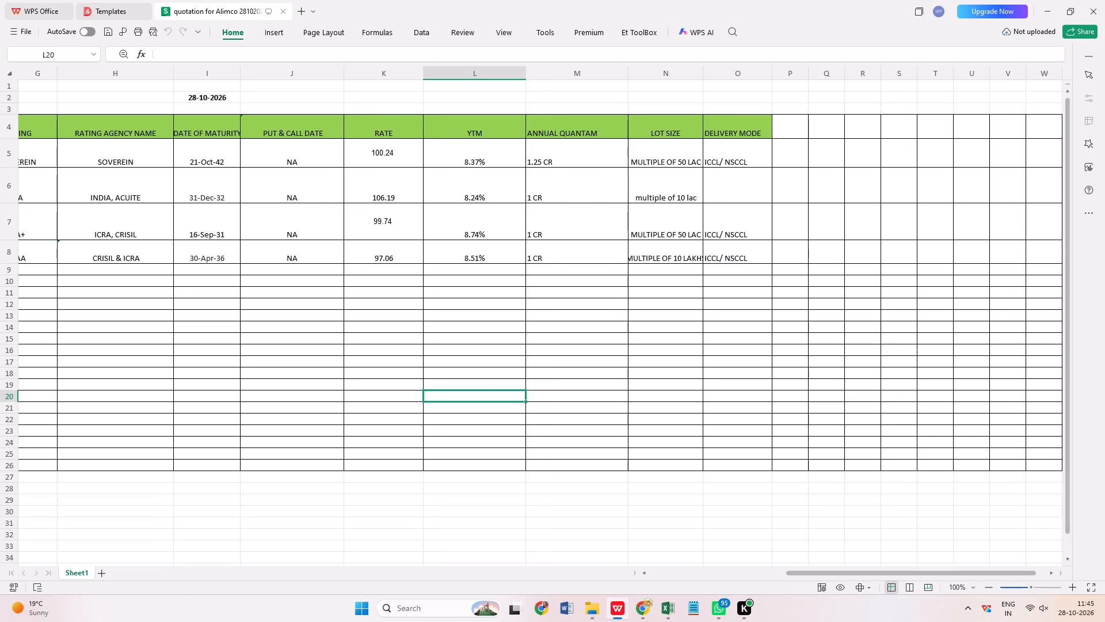
left_click(739, 181)
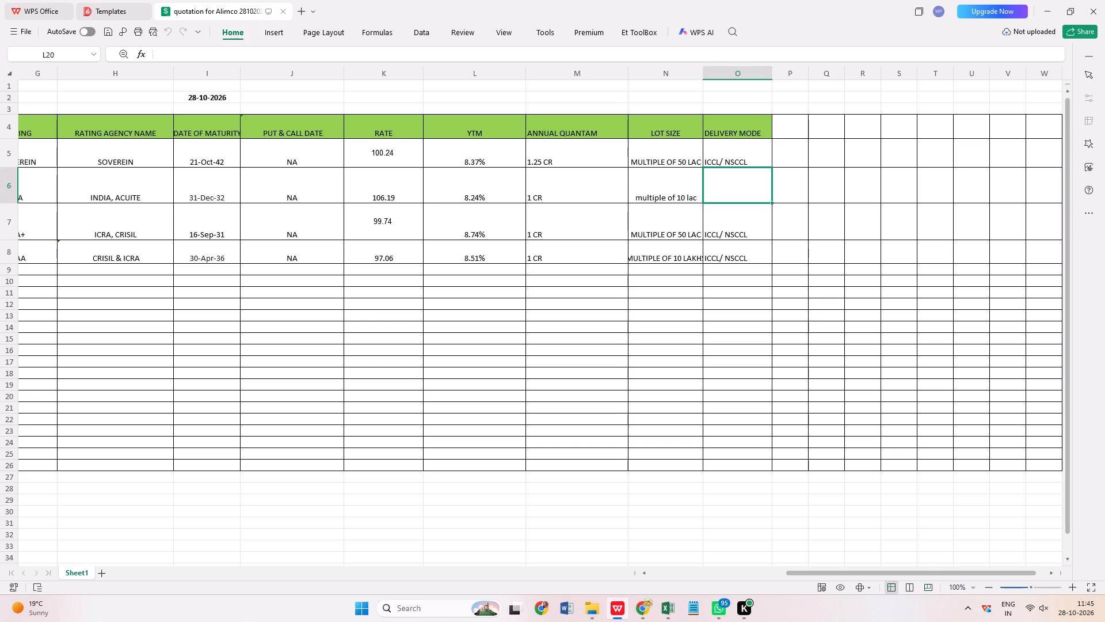
type("ICCL")
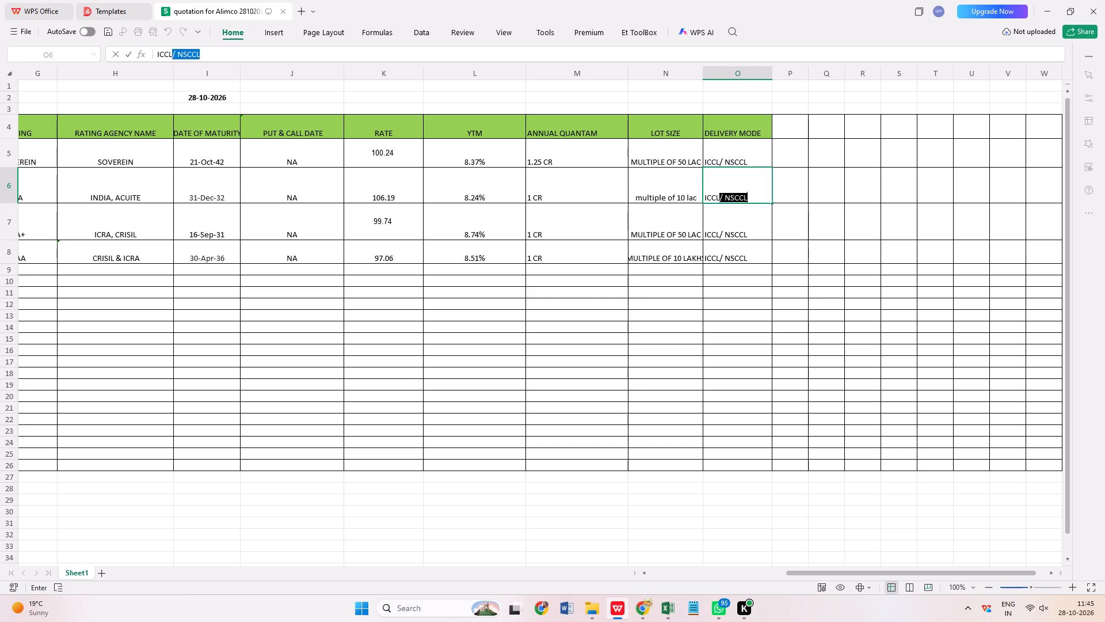
left_click(716, 309)
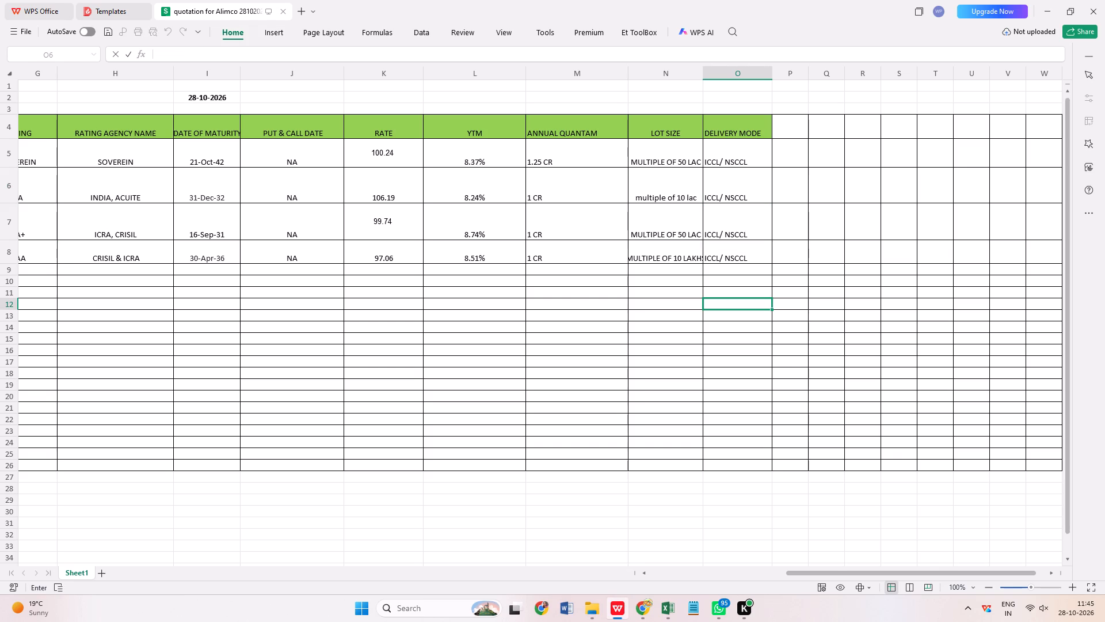
Capitalise the first letter of the 9.35% Telangana bond's lot size so it reads "Multiple of 10 lac".
double_click(643, 200)
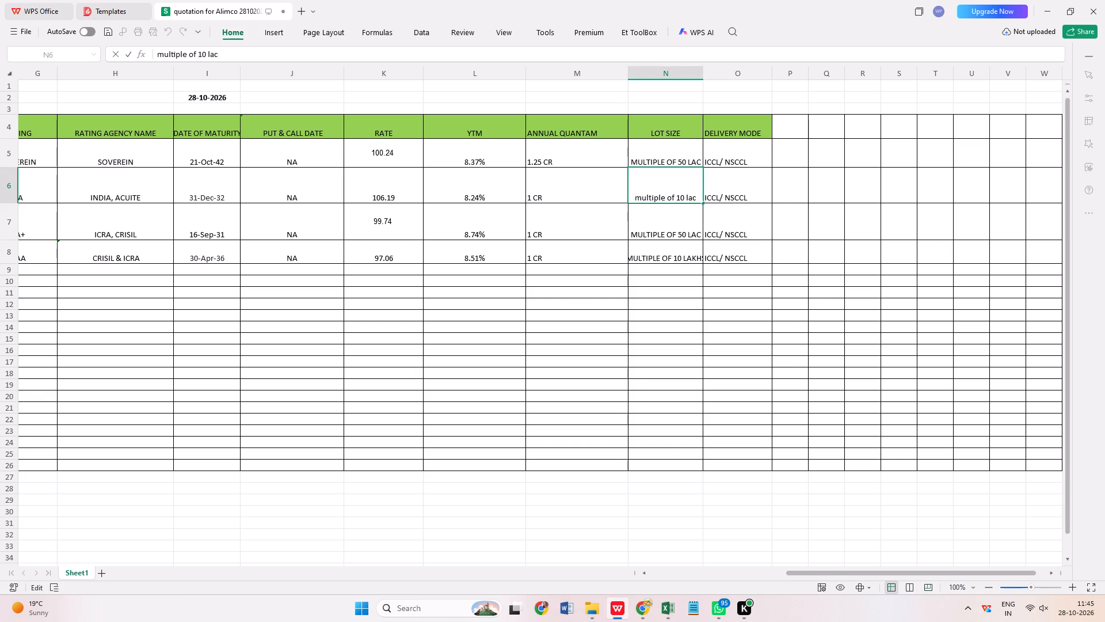
key("BackSpace")
key("shift+m")
key("BackSpace")
key("m")
left_click(688, 305)
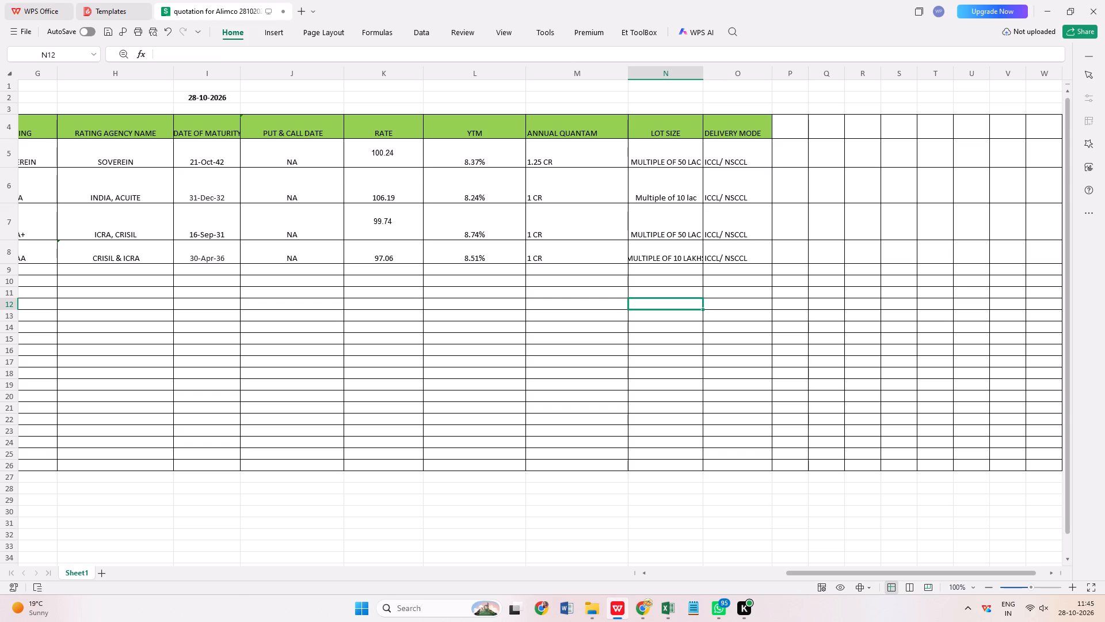
Change the annual quantum of the 8.23% Rajasthan SDL 2042 to 1 CR.
double_click(559, 162)
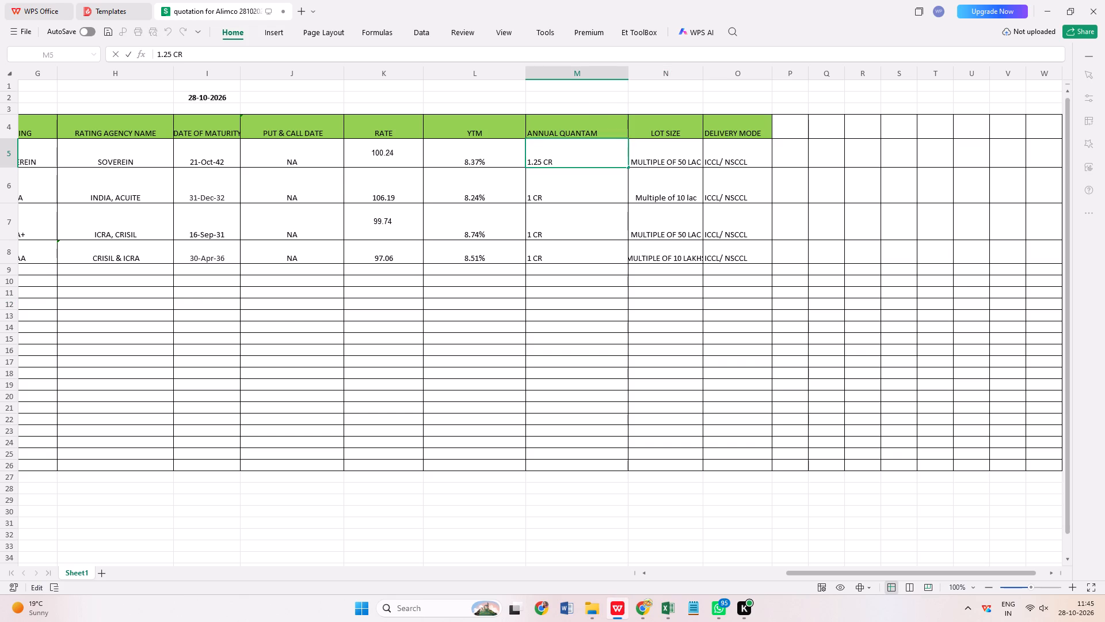
key("BackSpace")
key("BackSpace")
key("l")
key("c")
key("BackSpace")
key("BackSpace")
key("BackSpace")
key("BackSpace")
key("BackSpace")
key("BackSpace")
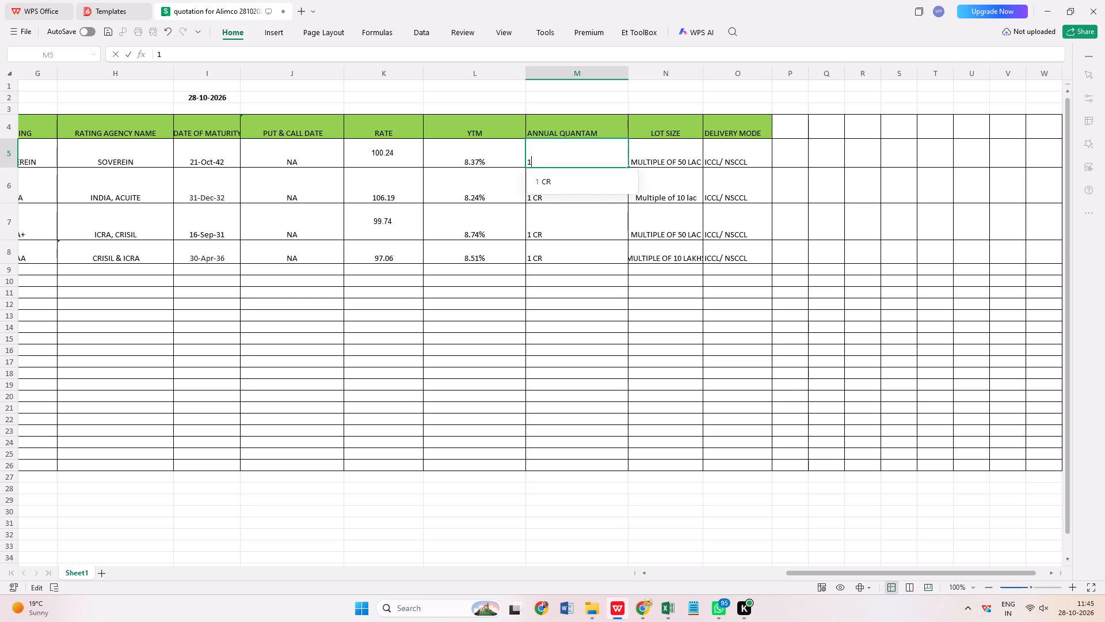
left_click(550, 183)
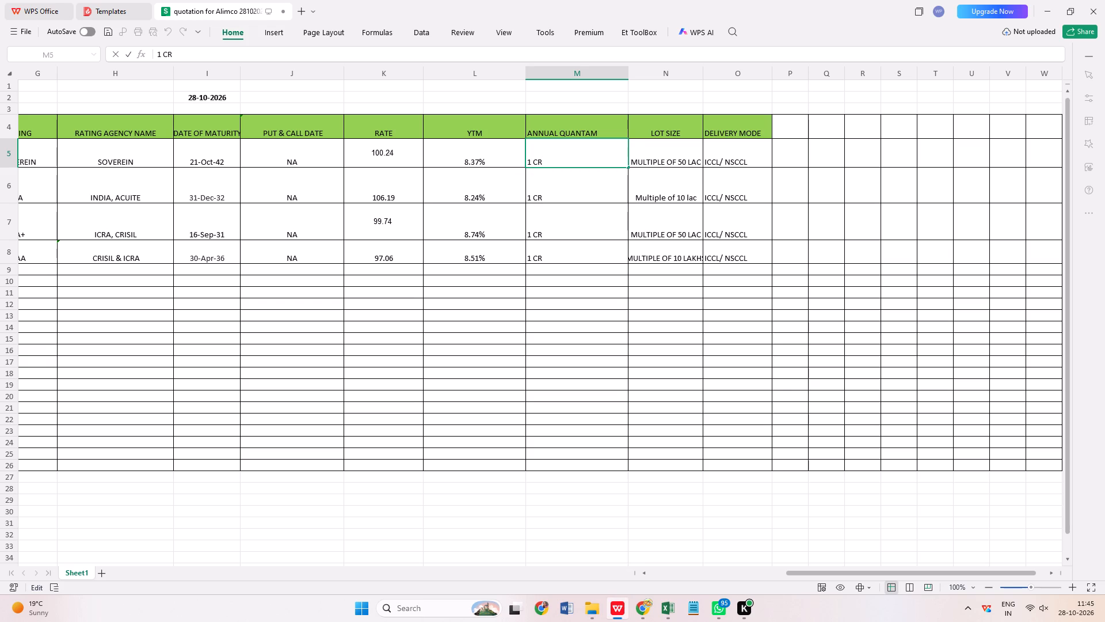
left_click(546, 404)
left_click(559, 159)
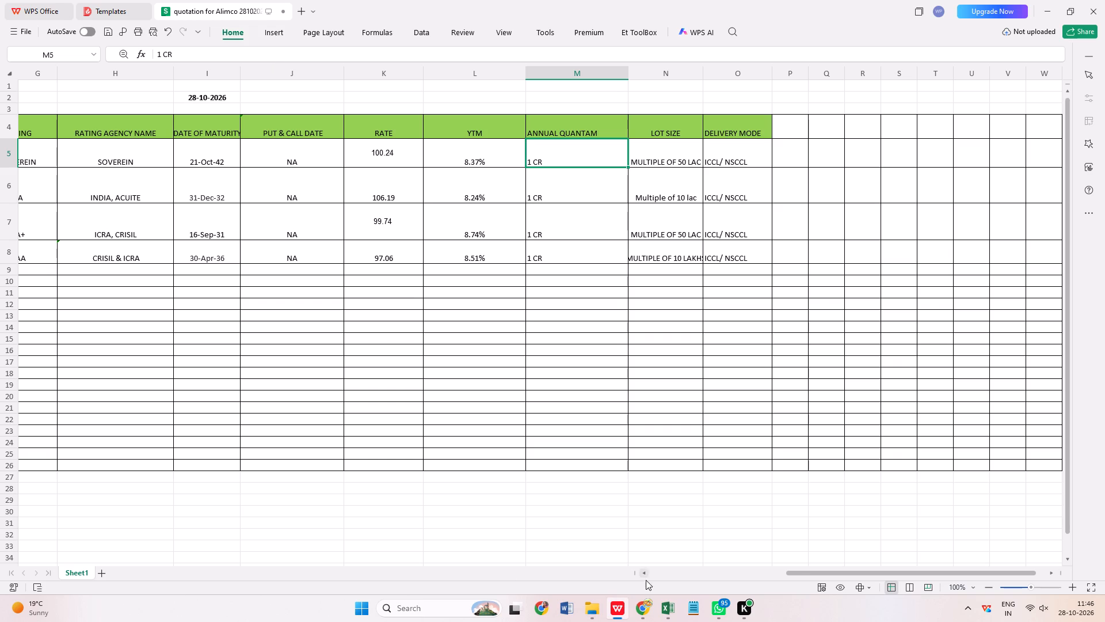
Change the serial number of the 8.0668% Aditya Birla Capital Limited 2036 row to 4.
left_click_drag(799, 572, 638, 572)
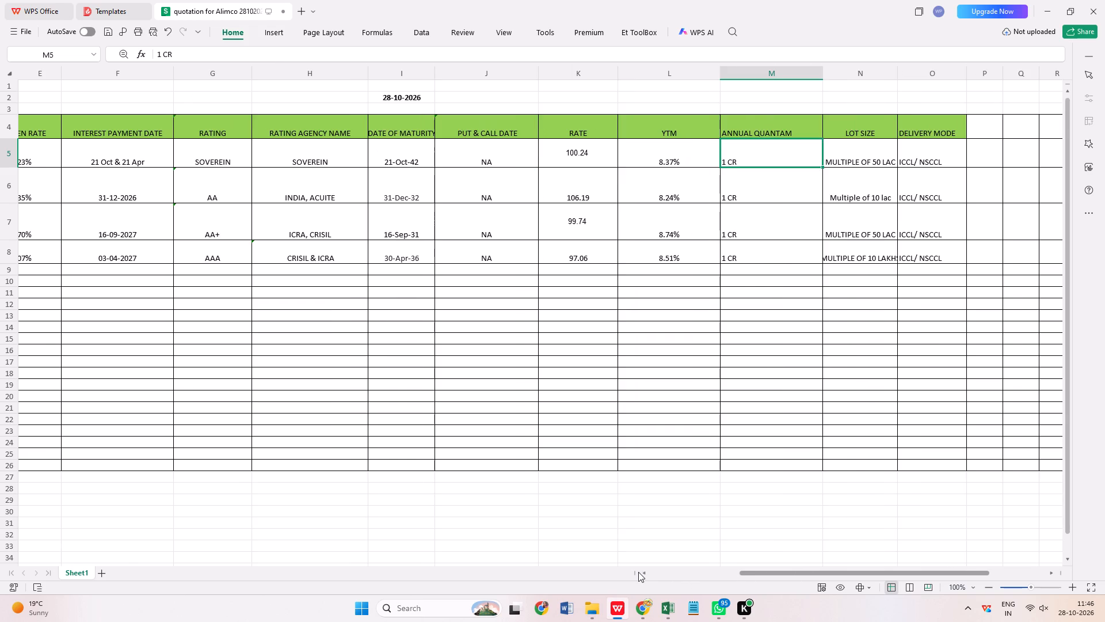
left_click_drag(638, 572, 638, 571)
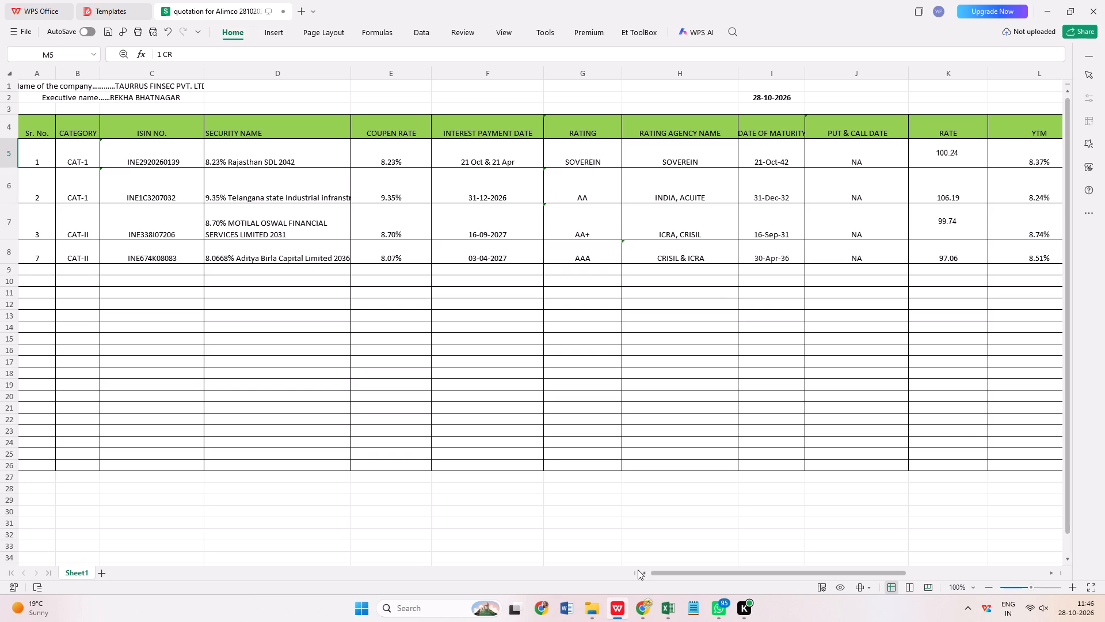
left_click(37, 255)
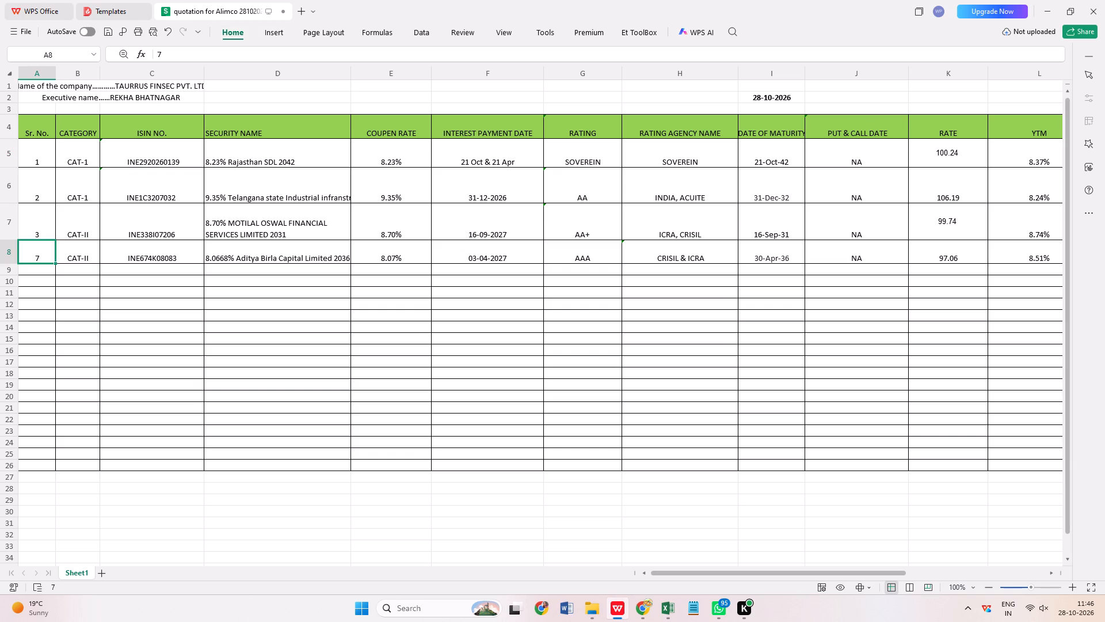
key("4")
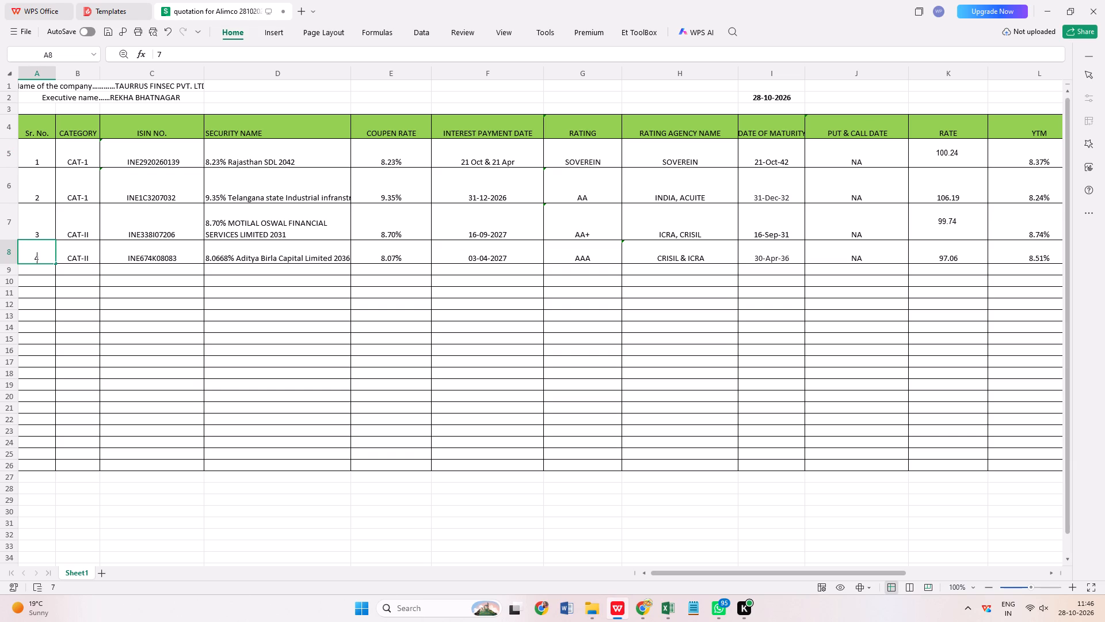
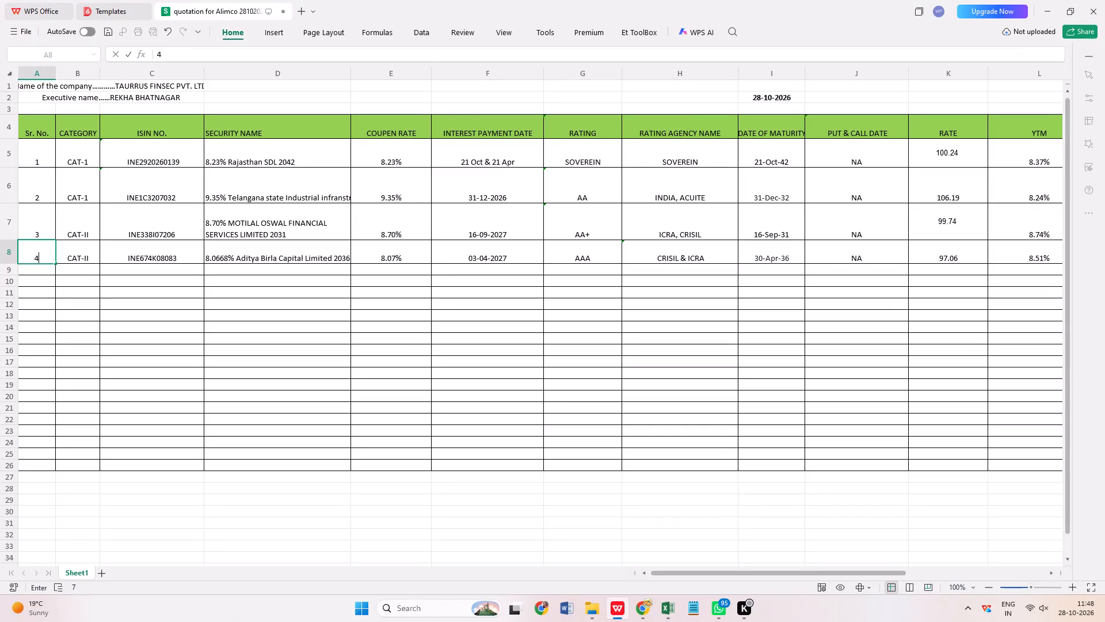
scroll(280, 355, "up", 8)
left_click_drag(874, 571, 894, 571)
Check the quotation rows across all columns, and save and close the ALIMCO quotation workbook.
left_click_drag(894, 571, 1045, 575)
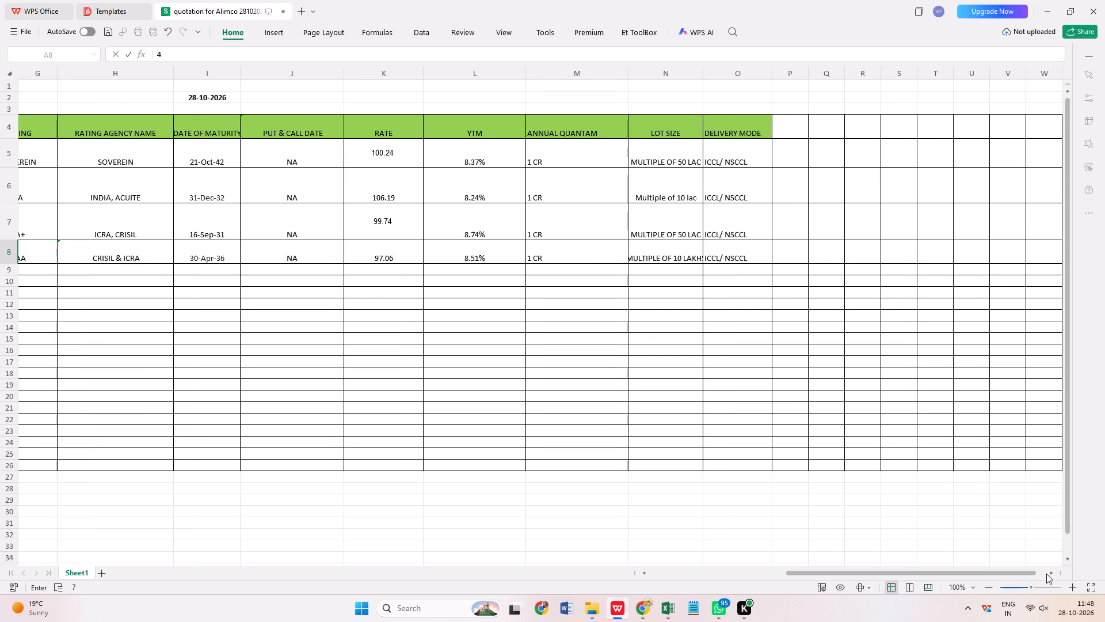
left_click_drag(852, 572, 800, 578)
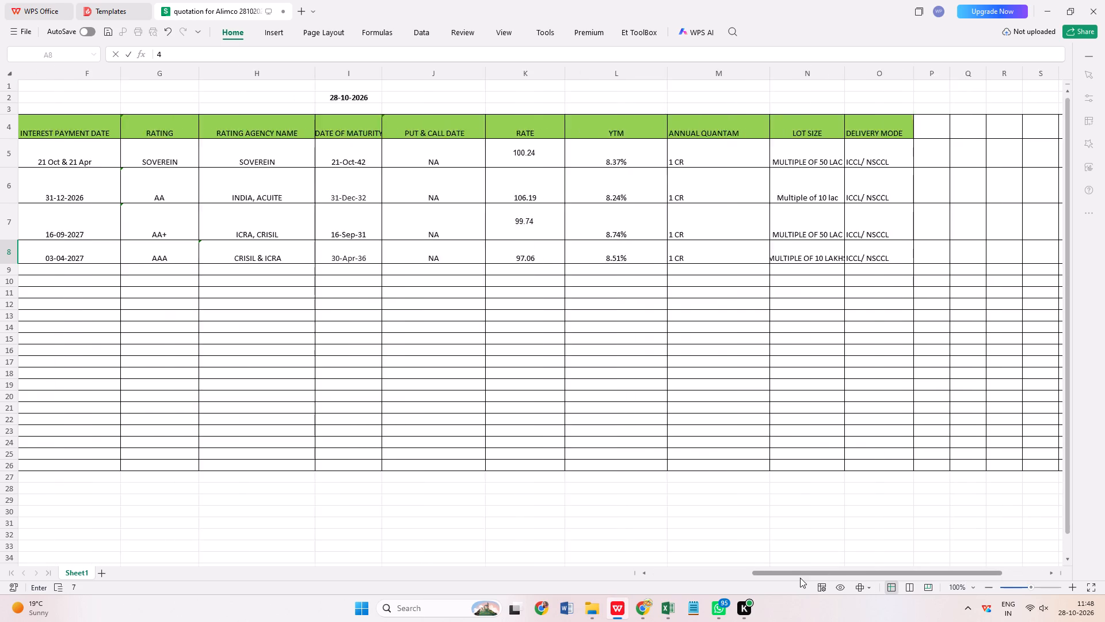
left_click_drag(800, 578, 642, 573)
left_click(642, 572)
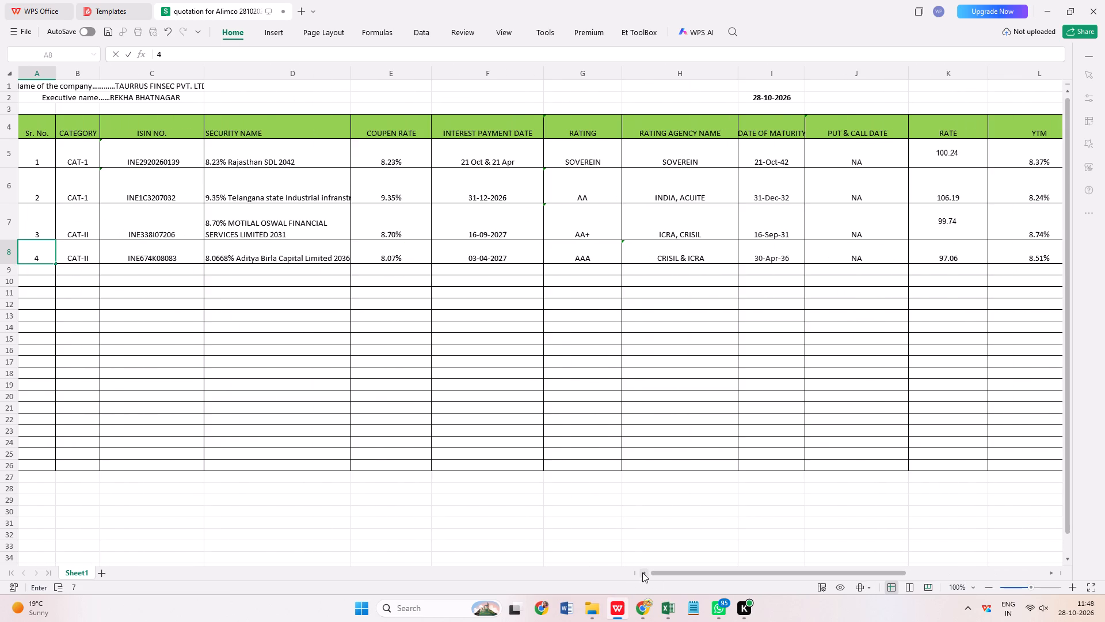
left_click(22, 31)
left_click(29, 116)
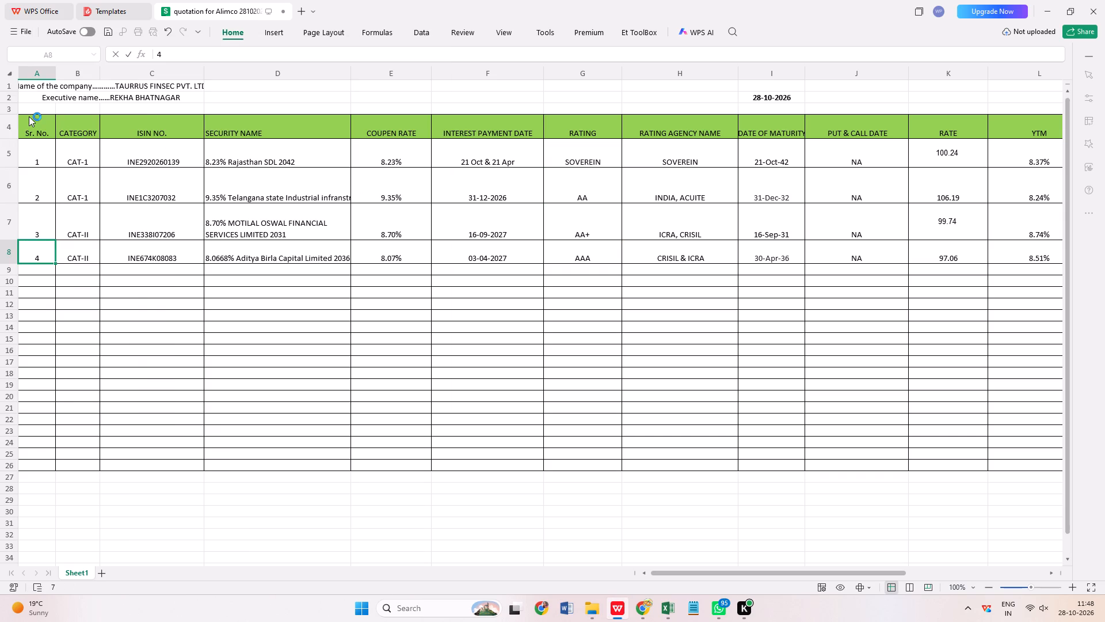
left_click(1098, 10)
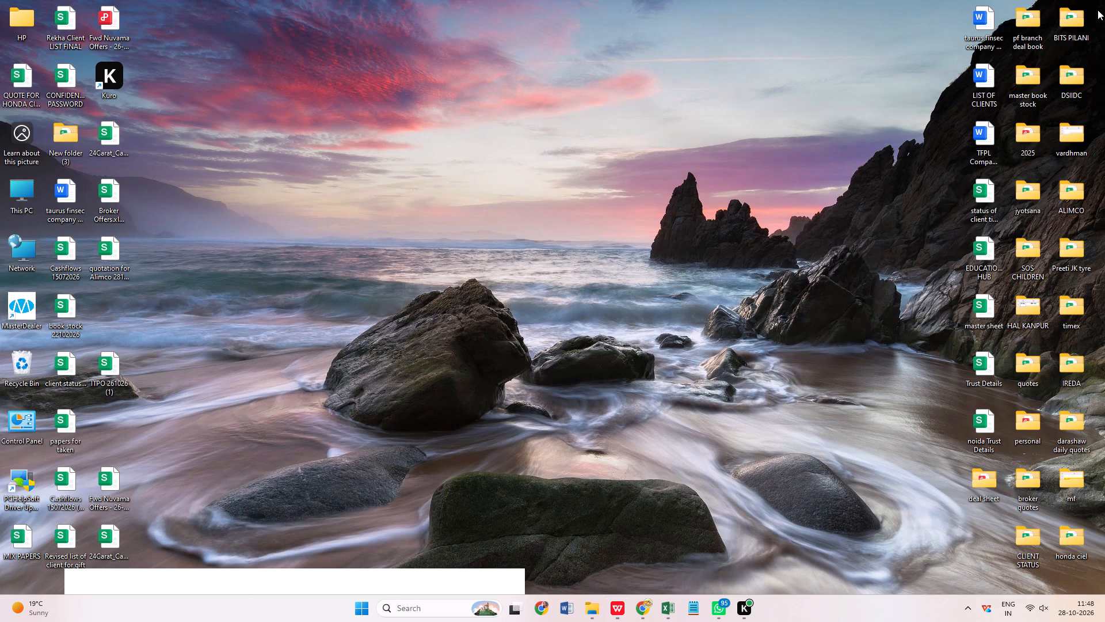
Switch to Gmail in Chrome and replace the attachment in the ALIMCO reply with the updated "quotation for Alimco 28102026.xlsx" from the Desktop.
left_click(642, 604)
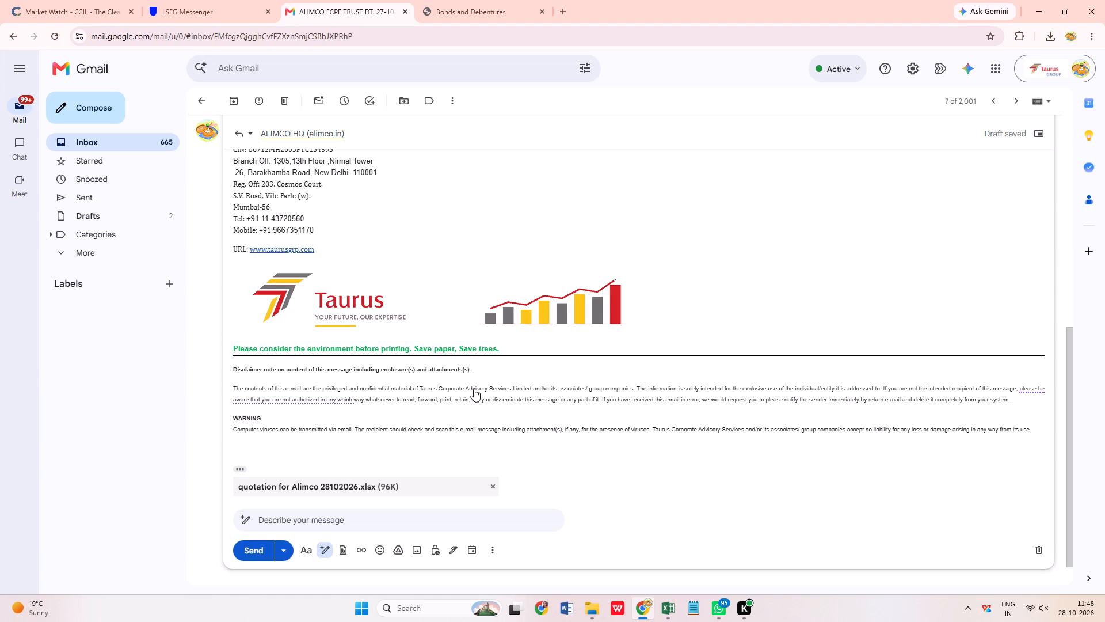
left_click(494, 488)
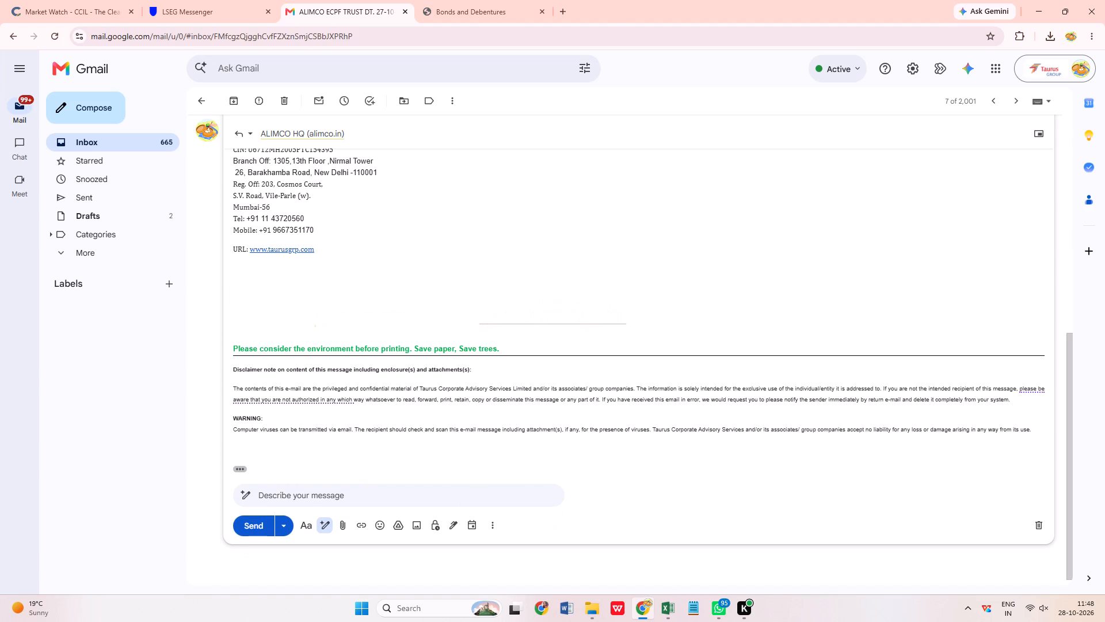
left_click(344, 524)
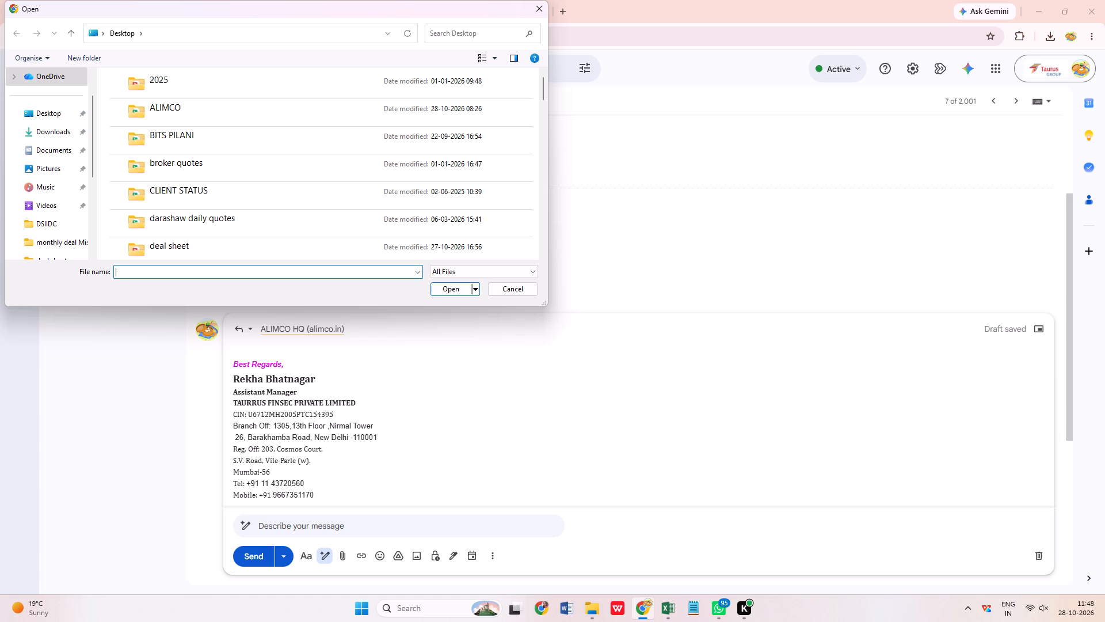
left_click(186, 269)
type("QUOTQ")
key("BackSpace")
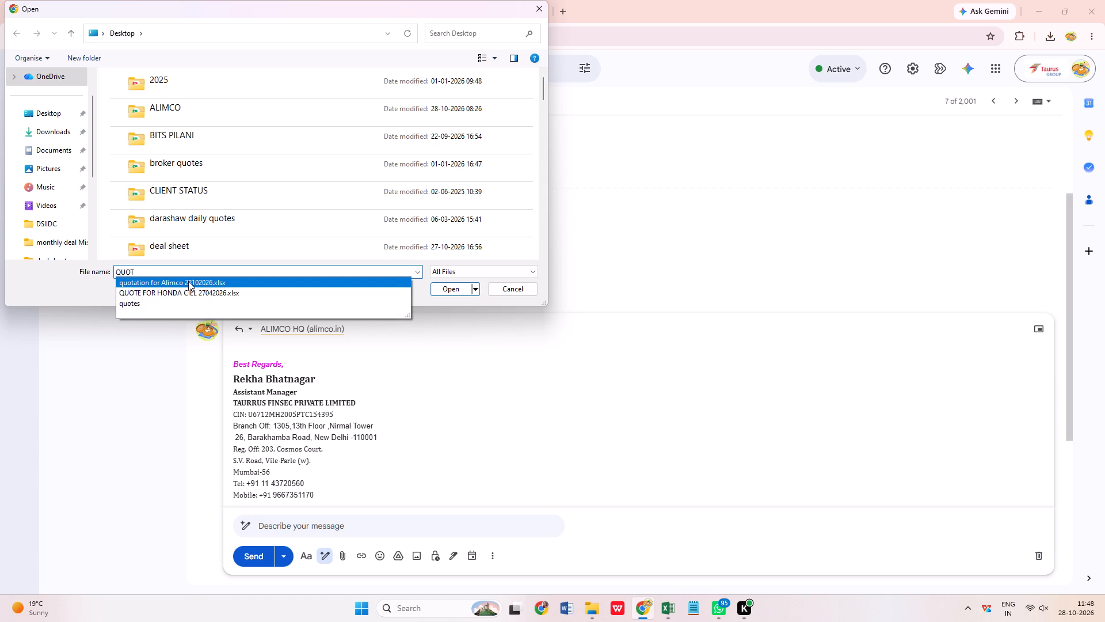
left_click(188, 282)
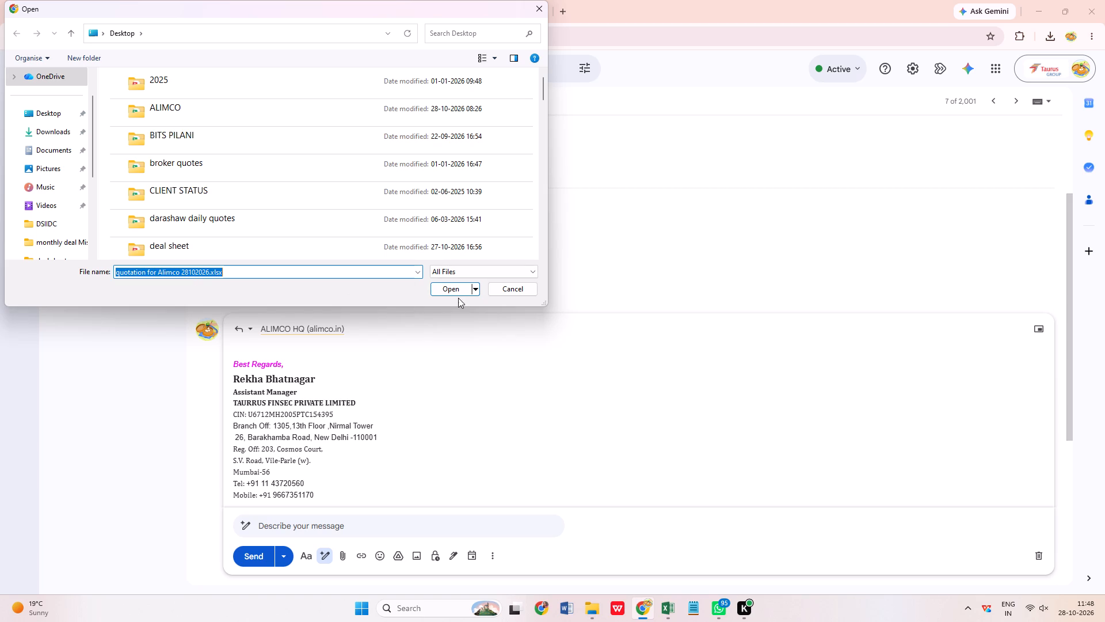
left_click(455, 291)
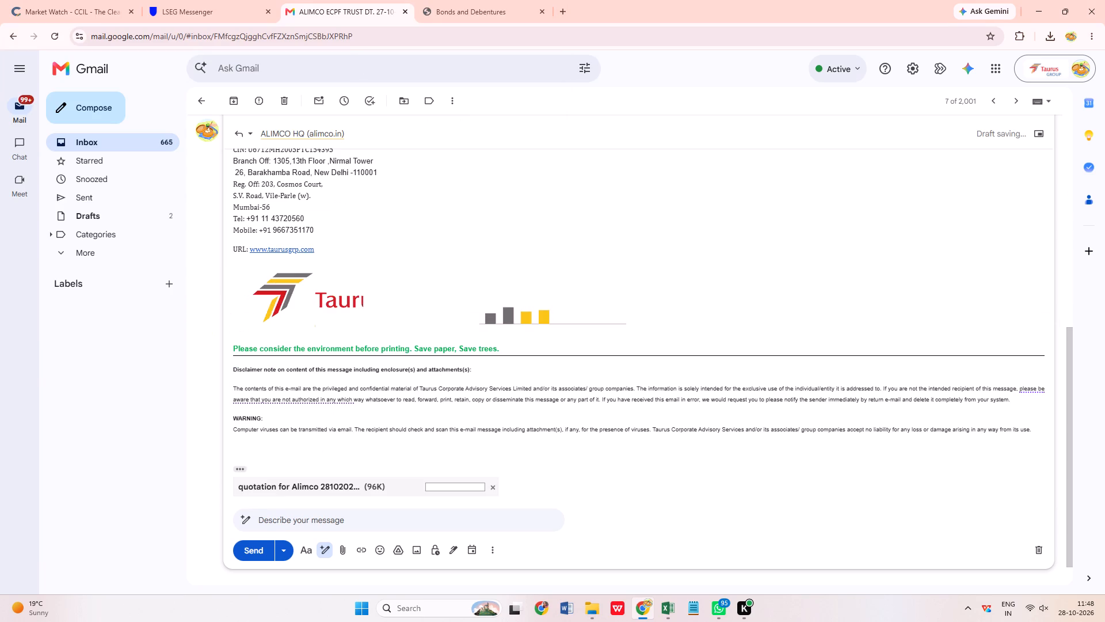
scroll(391, 438, "up", 7)
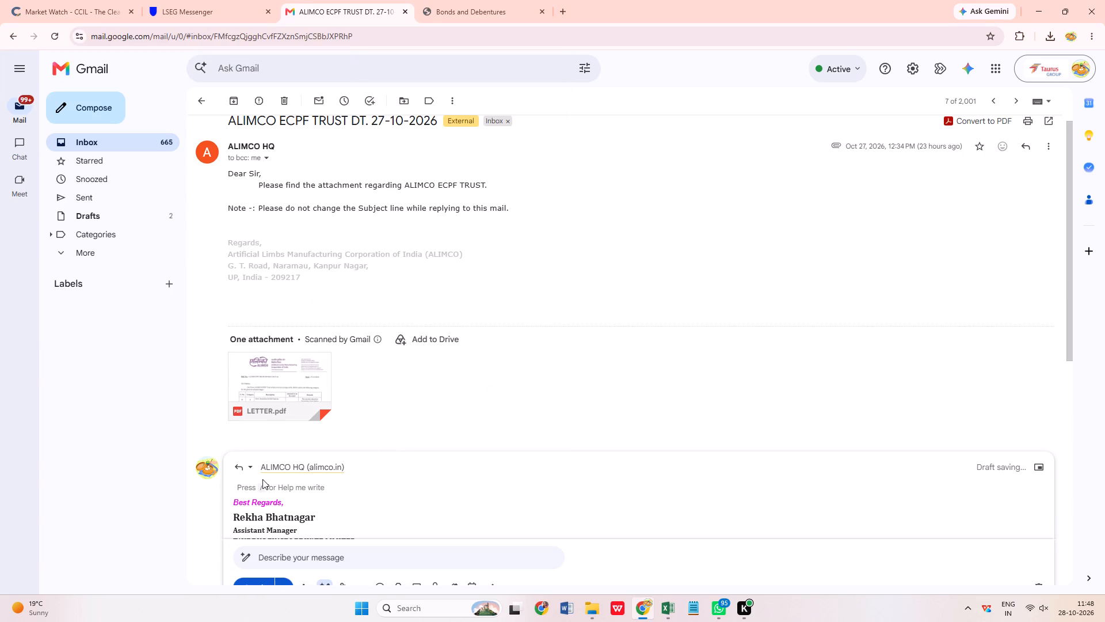
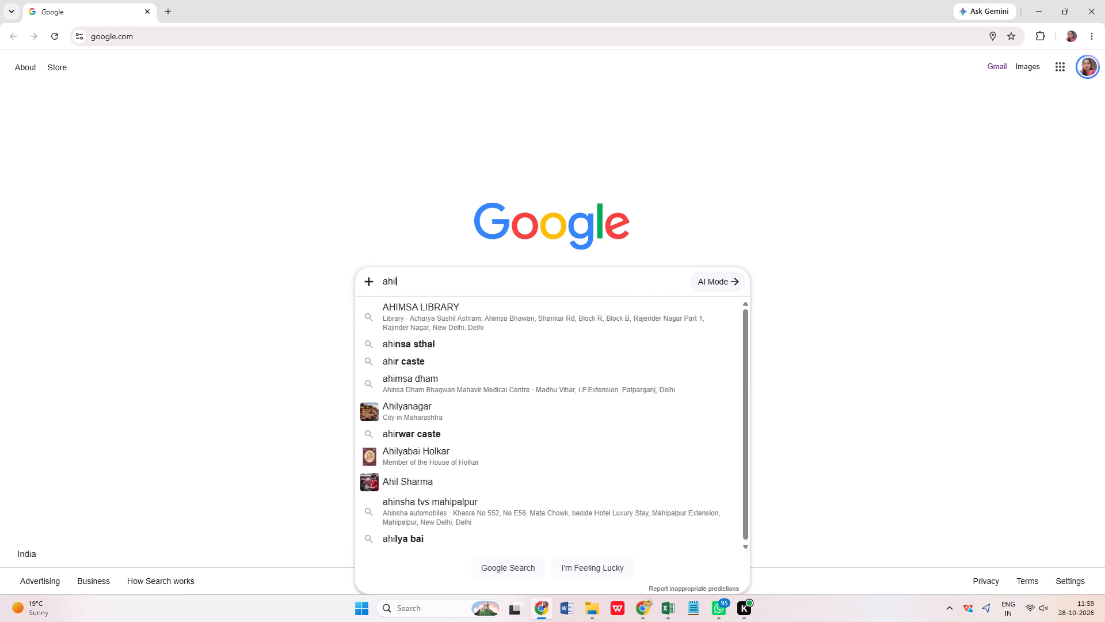
Complete the Google search query so it reads "ahilya bai".
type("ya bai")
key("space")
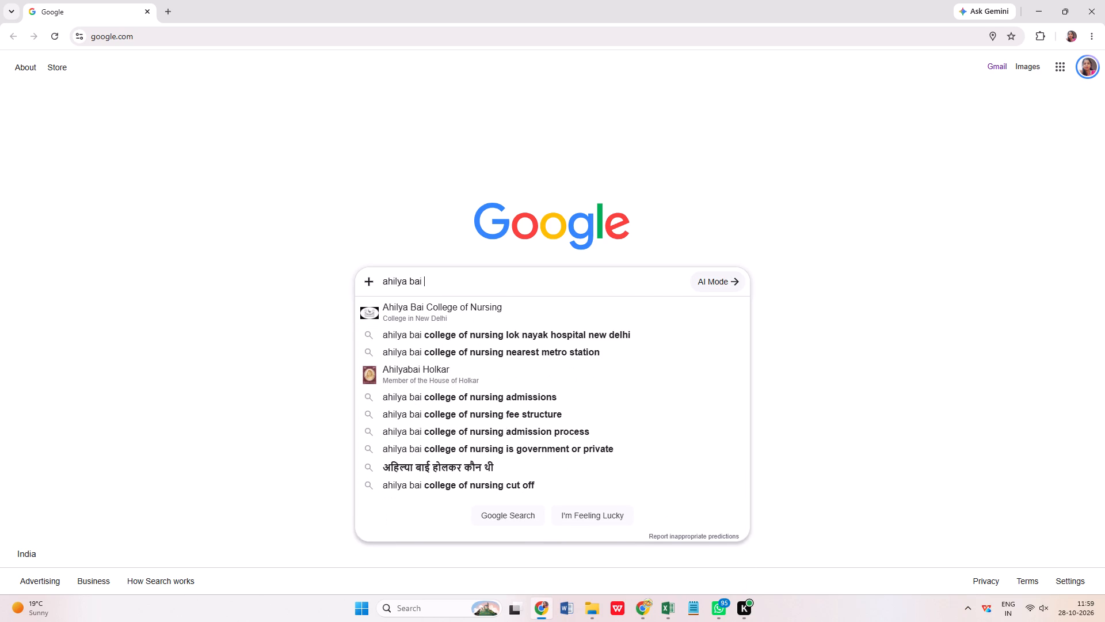
Complete the Google query as "ahilya bai holke day" and run the search.
type("holke day")
key("Return")
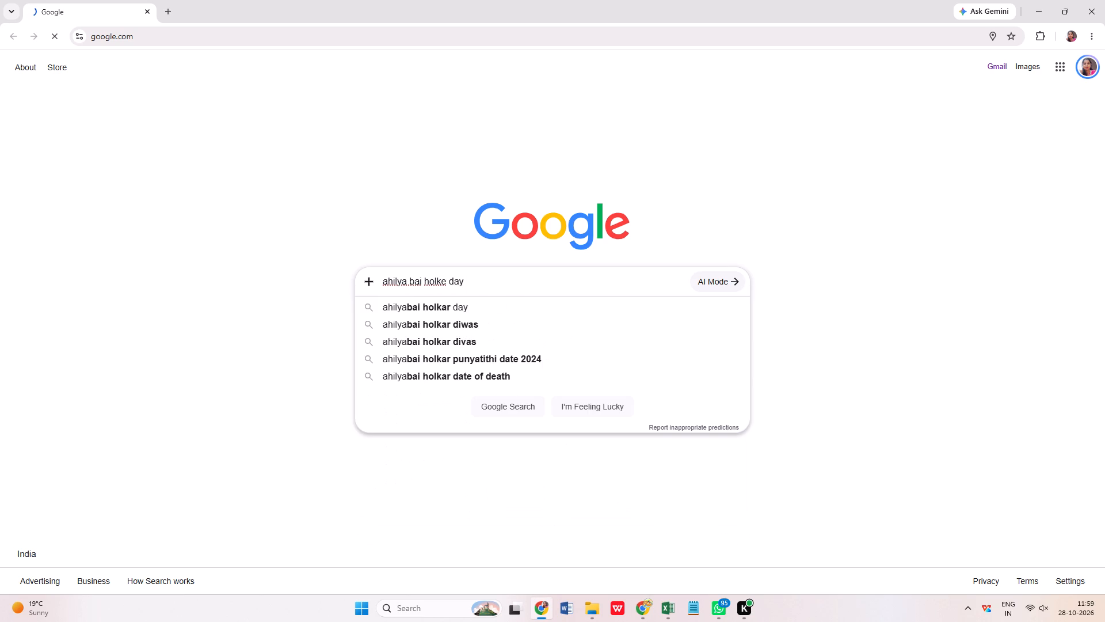
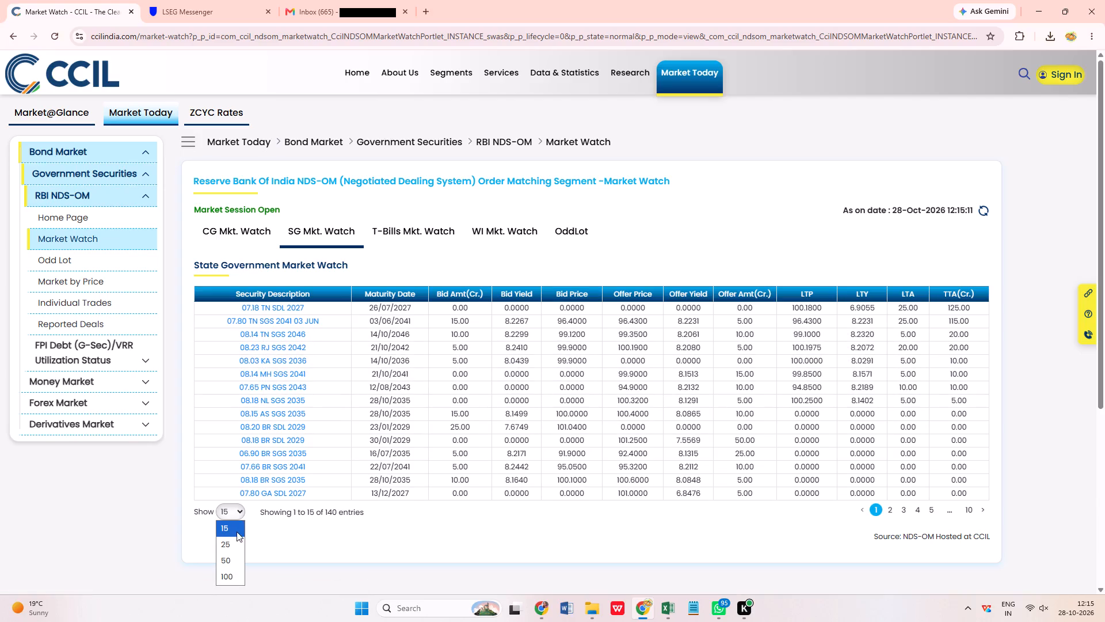
Expand the State Government Market Watch table to 25 entries per page, then to 50, and look through the listed securities.
left_click(235, 537)
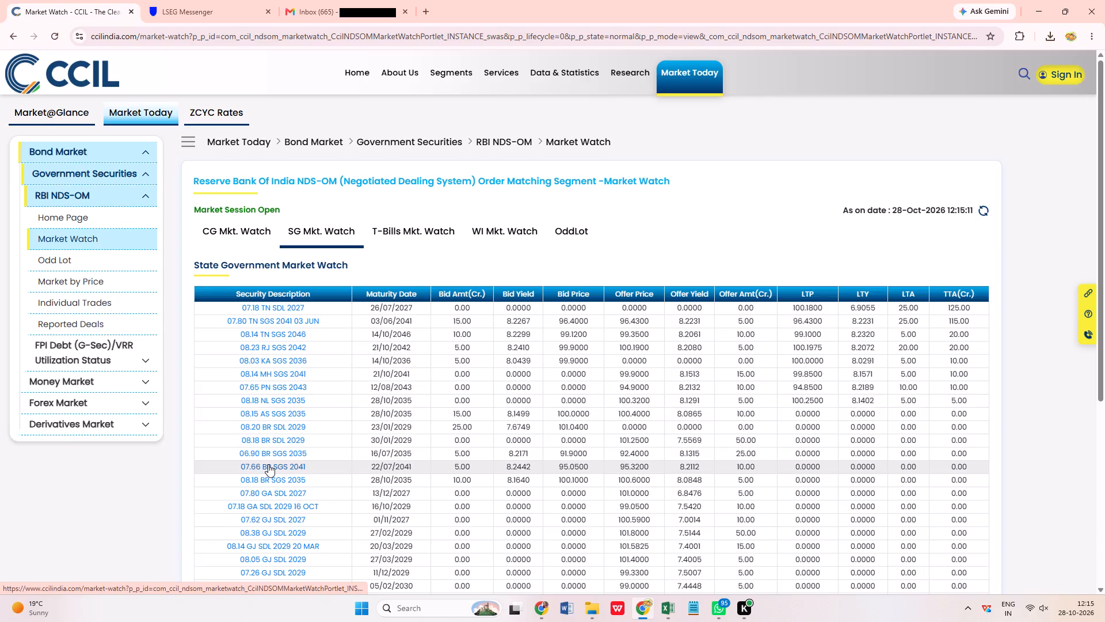
scroll(268, 464, "down", 2)
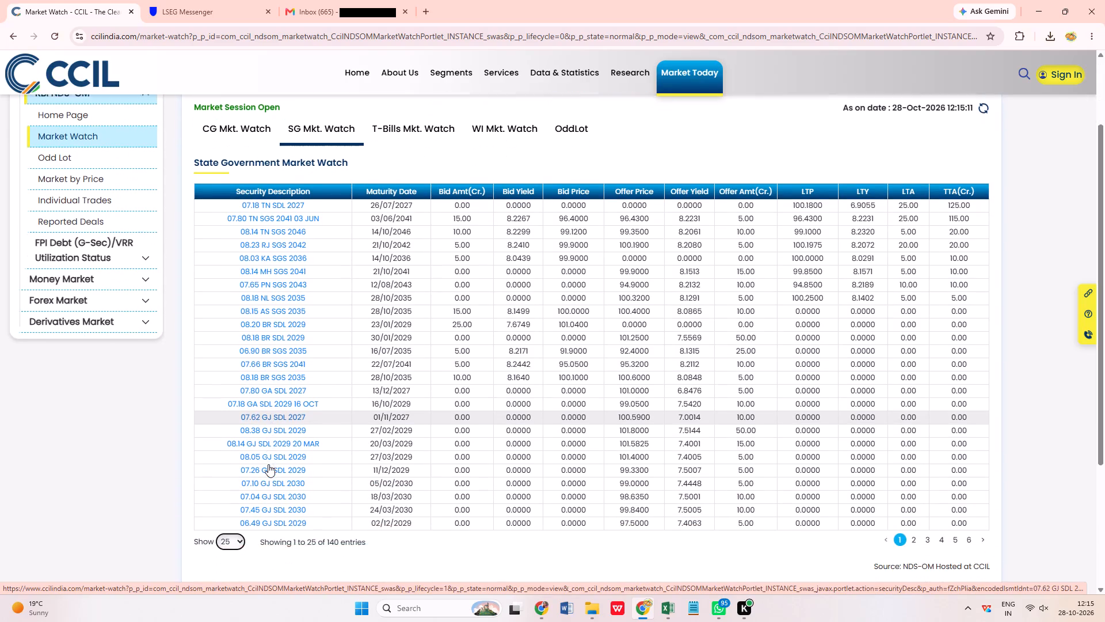
left_click(241, 525)
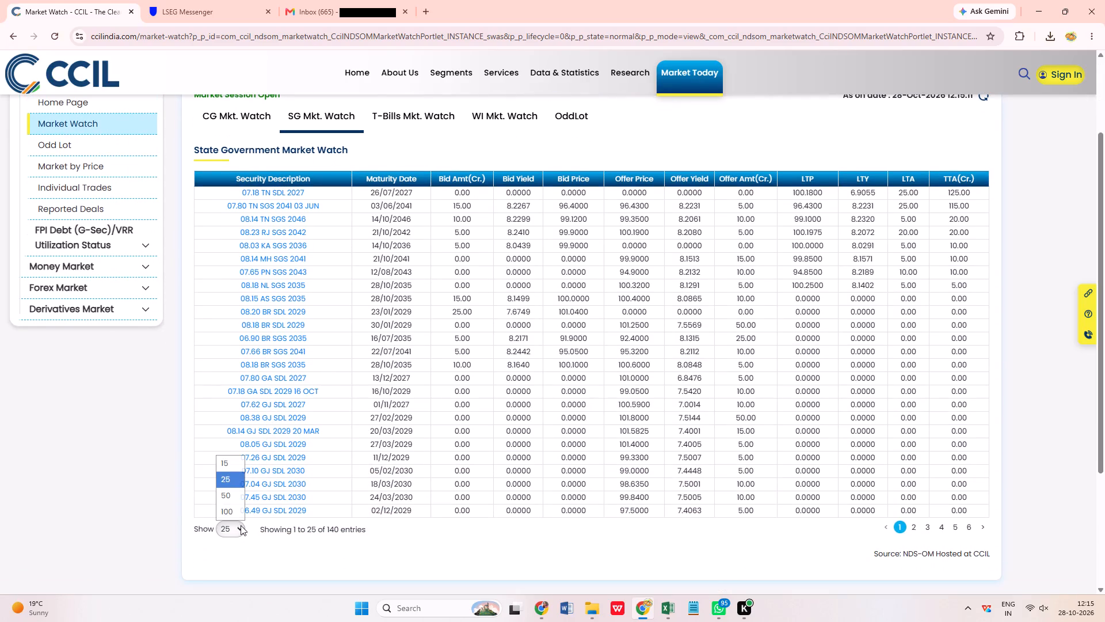
left_click(230, 500)
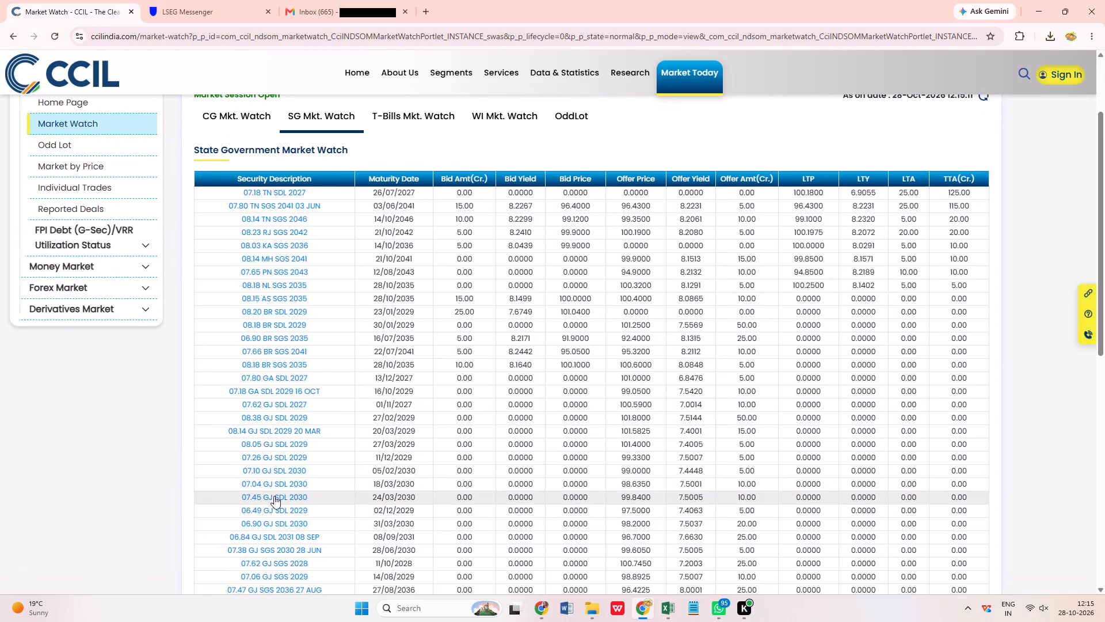
scroll(298, 488, "down", 1)
scroll(298, 488, "up", 3)
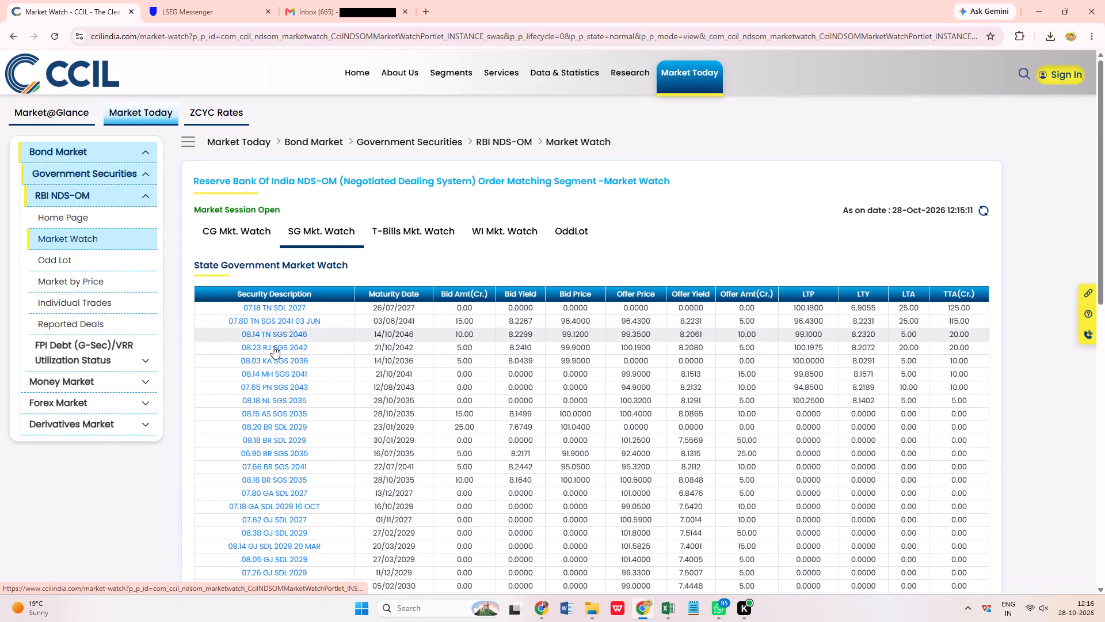
Expand the State Government Market Watch table to show more than 50 entries per page.
scroll(285, 486, "down", 6)
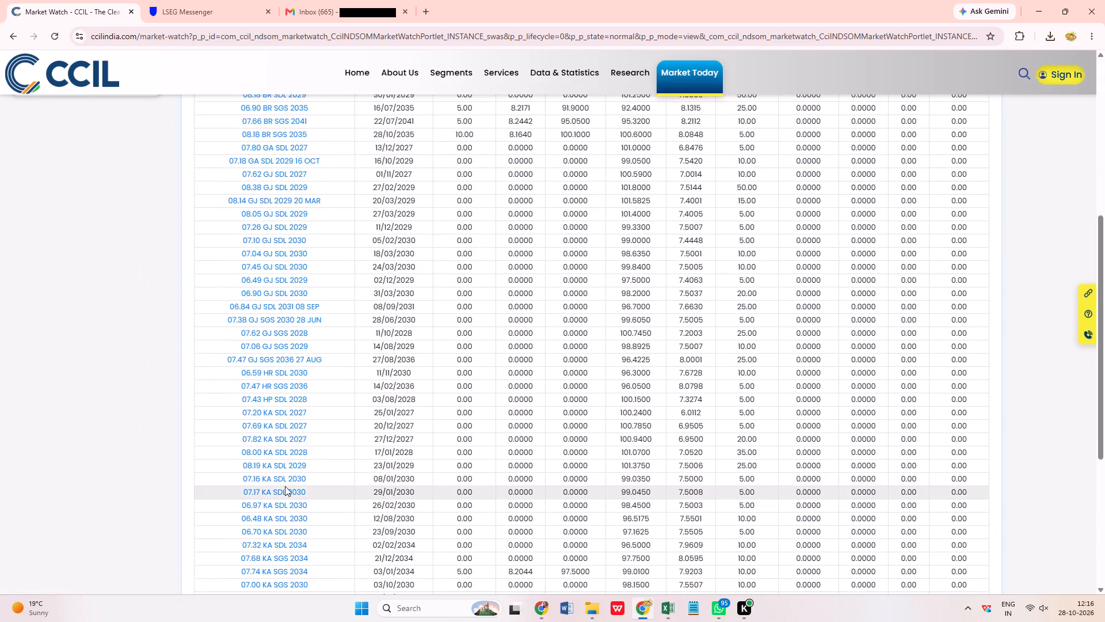
scroll(285, 486, "down", 1)
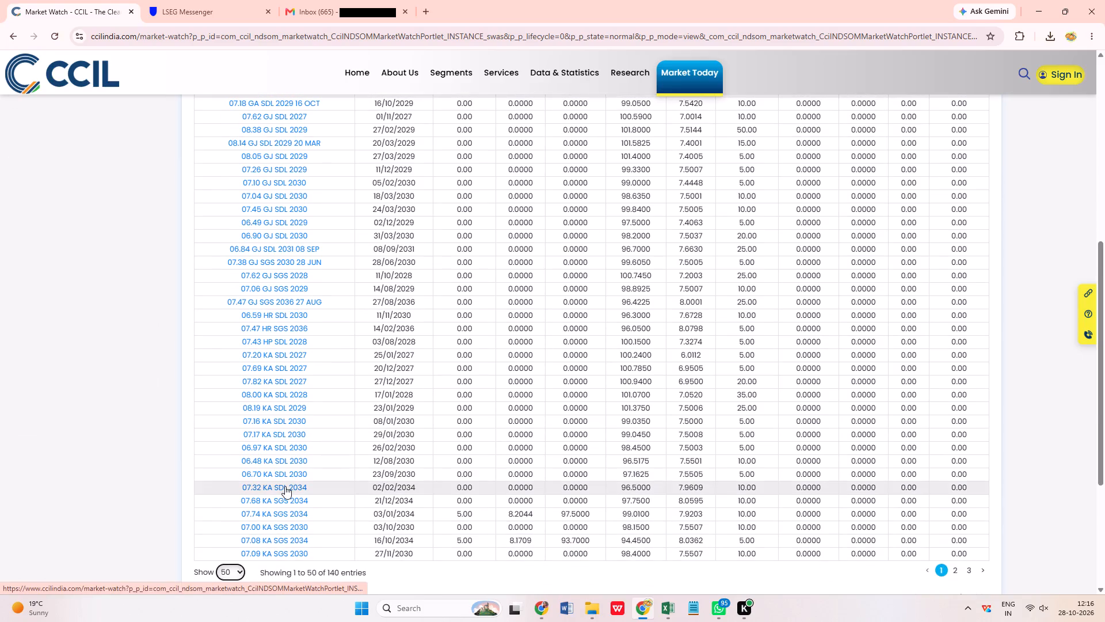
scroll(285, 486, "down", 1)
left_click(241, 514)
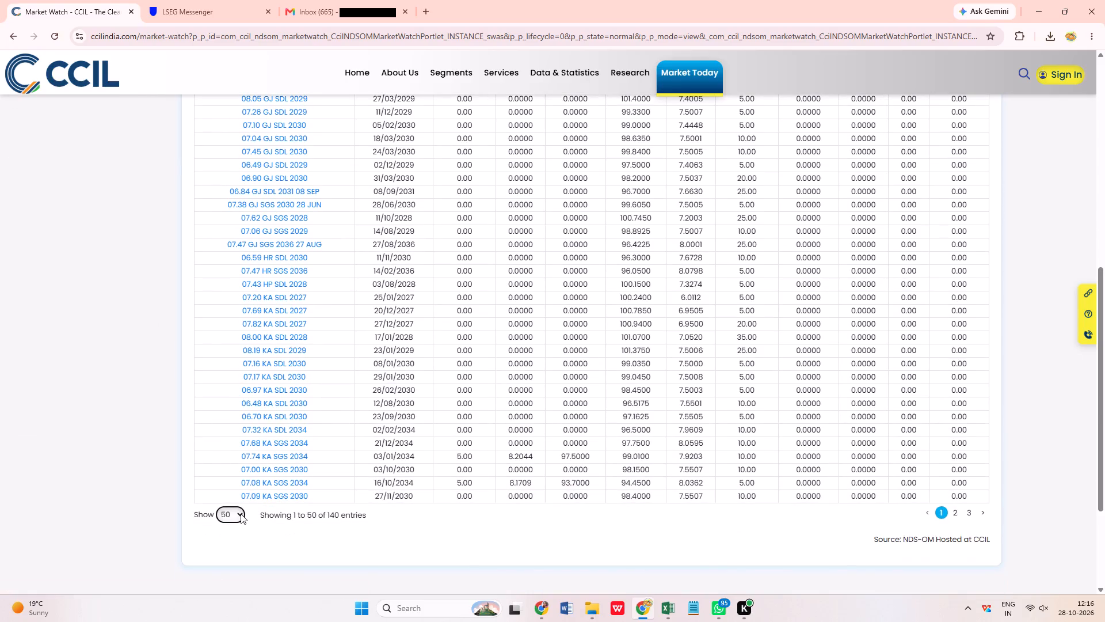
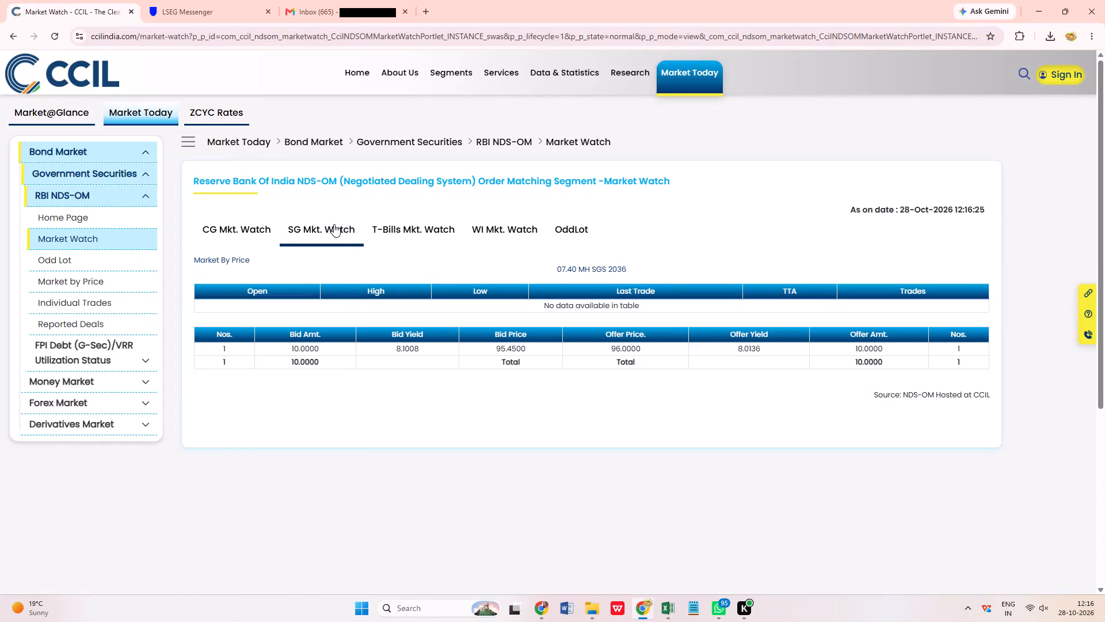
Return from the 07.40 MH SGS 2036 quote to the market watch and expand the Central Government table to more entries per page.
left_click(331, 229)
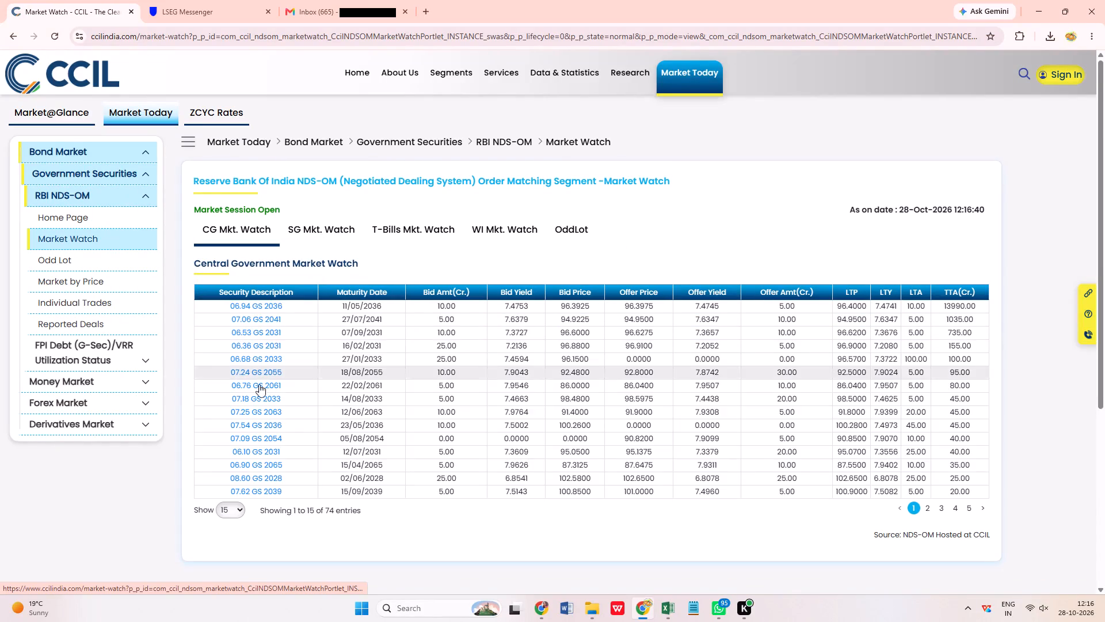
scroll(260, 458, "down", 2)
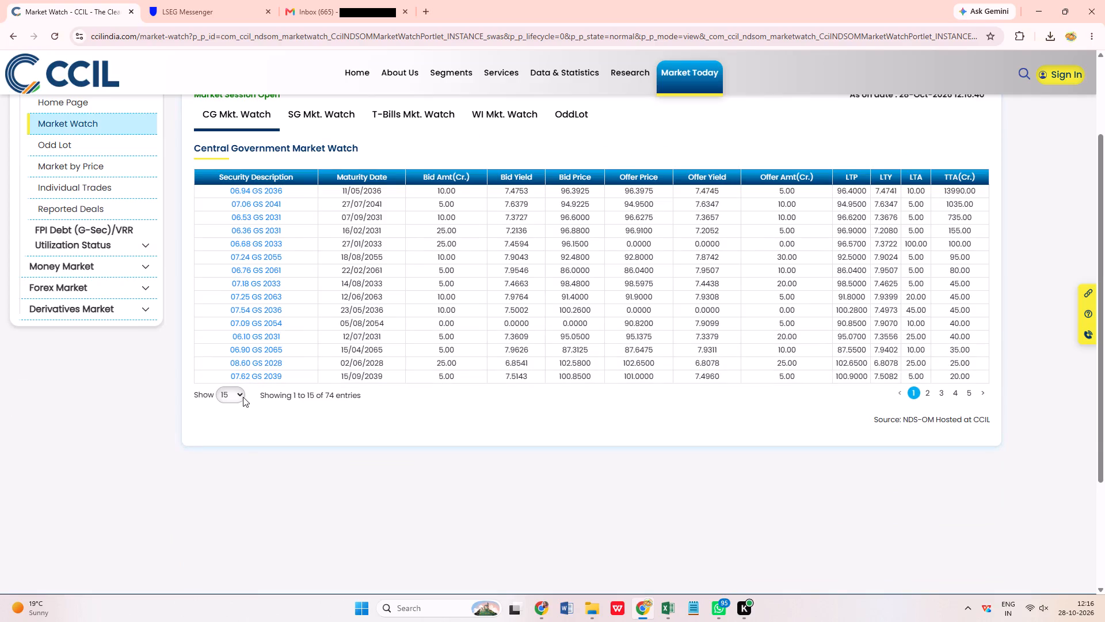
left_click(241, 396)
left_click(237, 457)
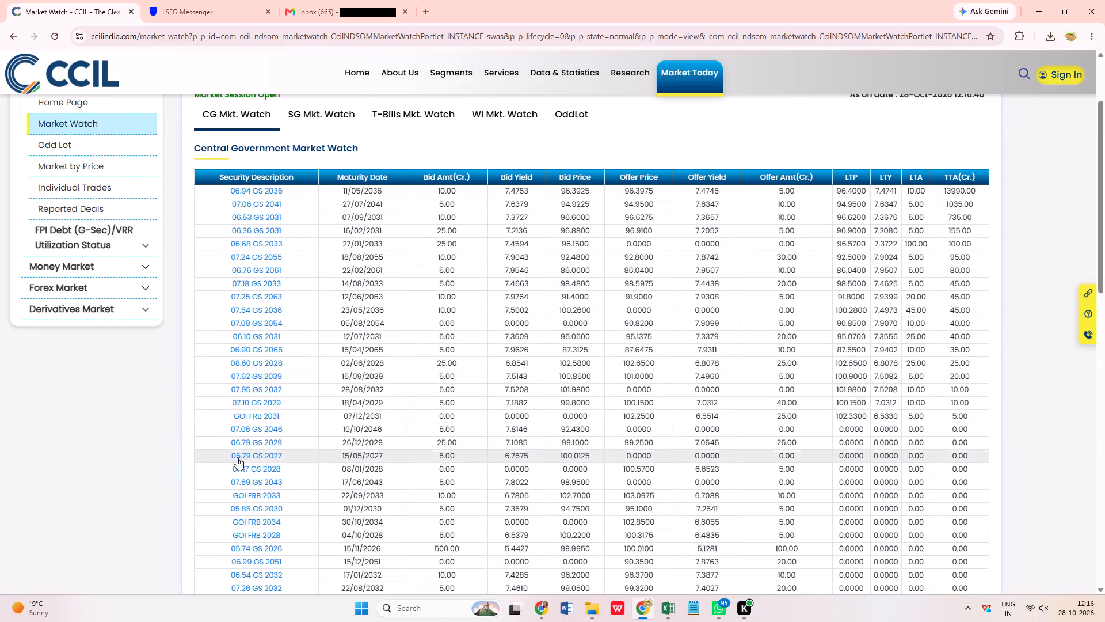
Look through the full Central Government Market Watch table, examining the bid, offer and last traded prices and yields of the listed securities.
scroll(278, 460, "down", 15)
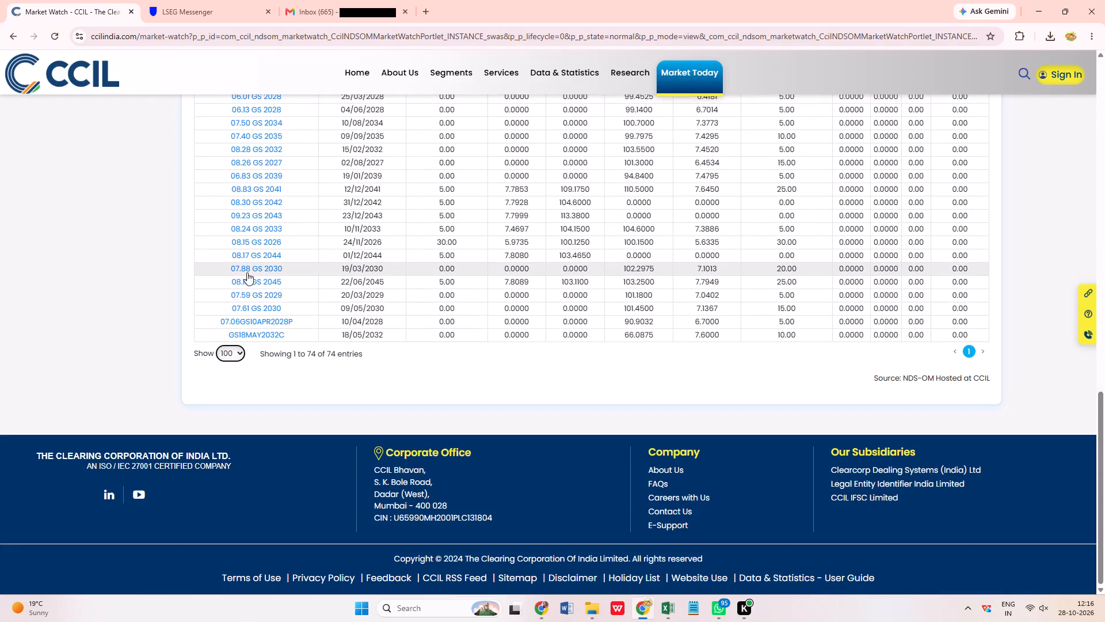
scroll(239, 233, "up", 1)
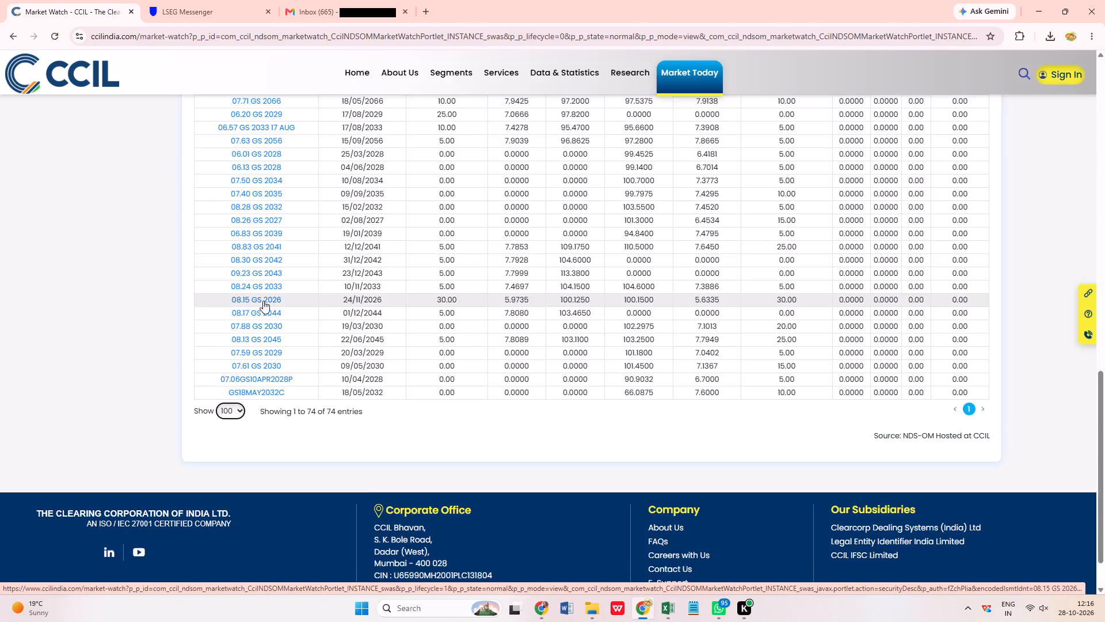
scroll(263, 301, "up", 2)
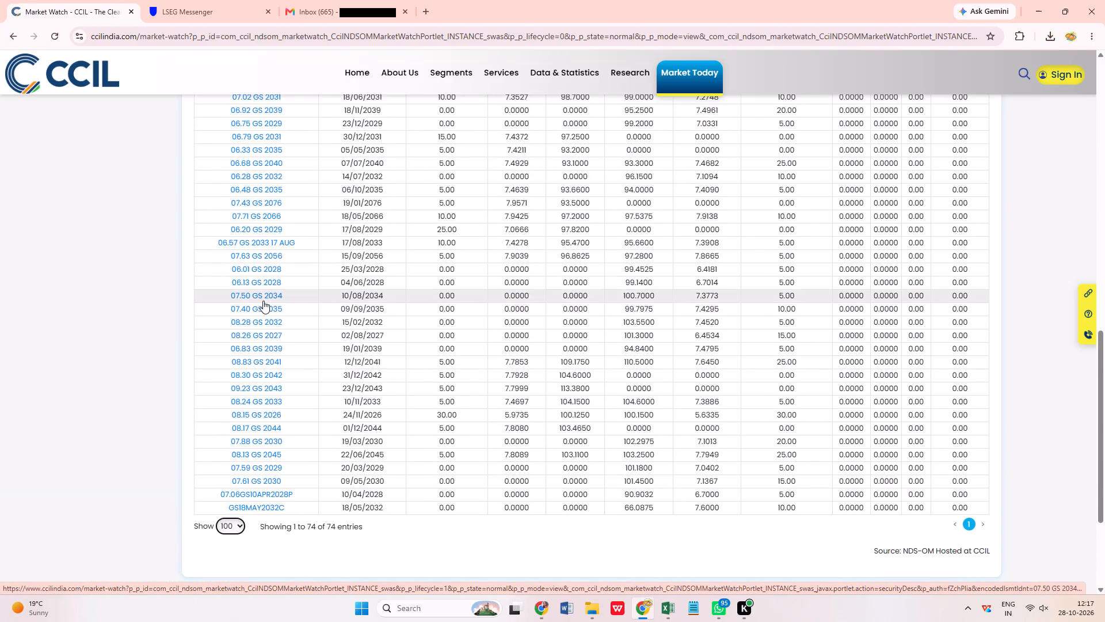
scroll(263, 301, "up", 4)
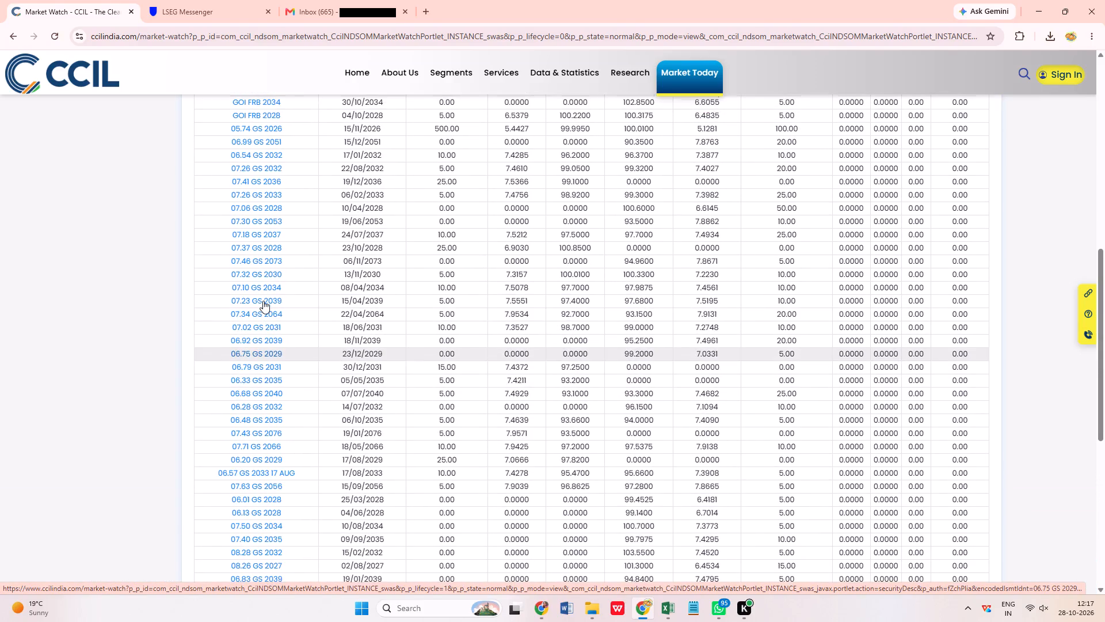
scroll(263, 301, "up", 1)
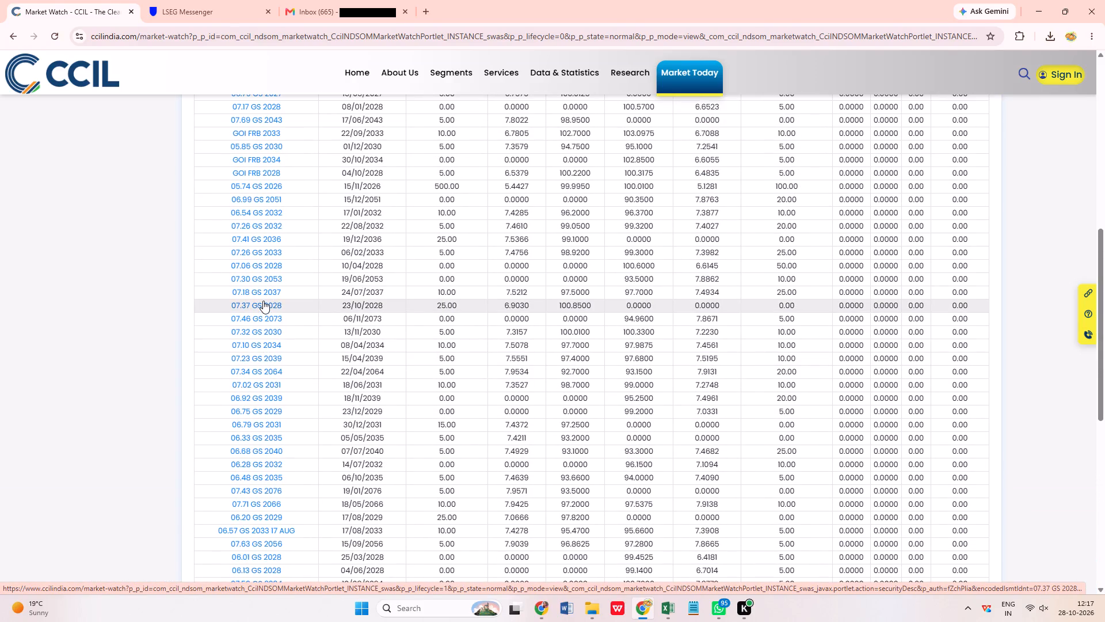
scroll(263, 301, "up", 1)
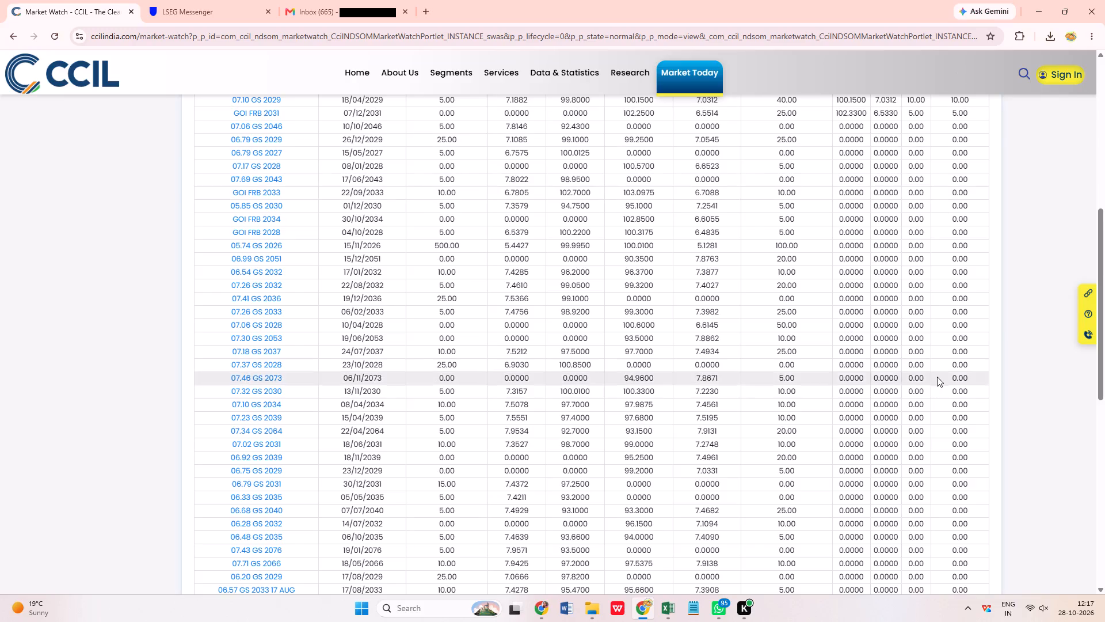
scroll(866, 235, "up", 2)
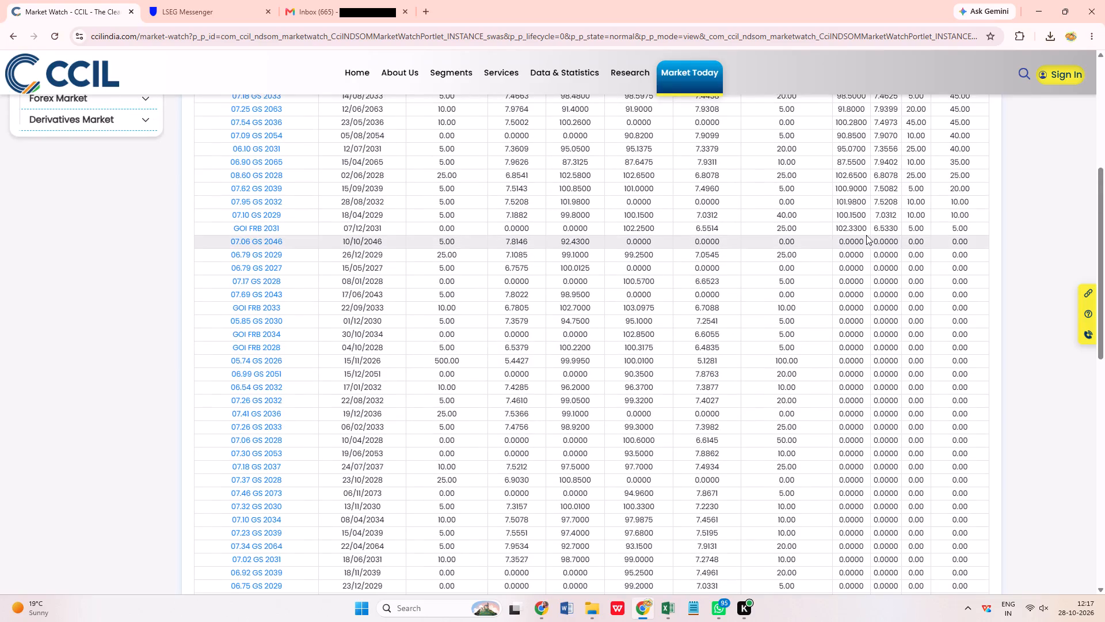
scroll(866, 235, "up", 2)
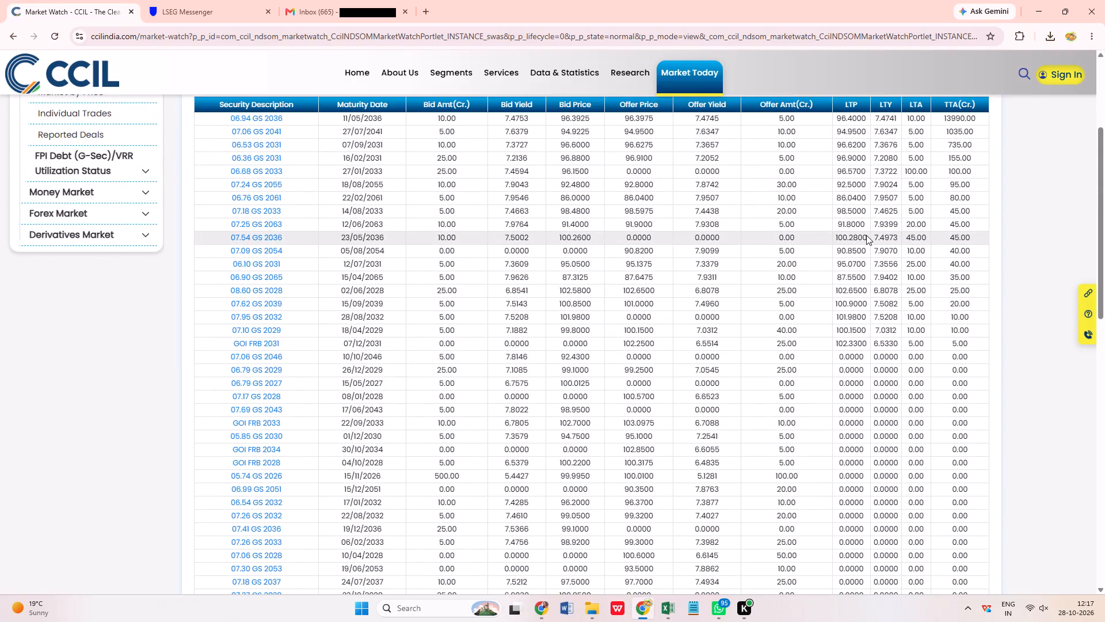
scroll(866, 235, "down", 7)
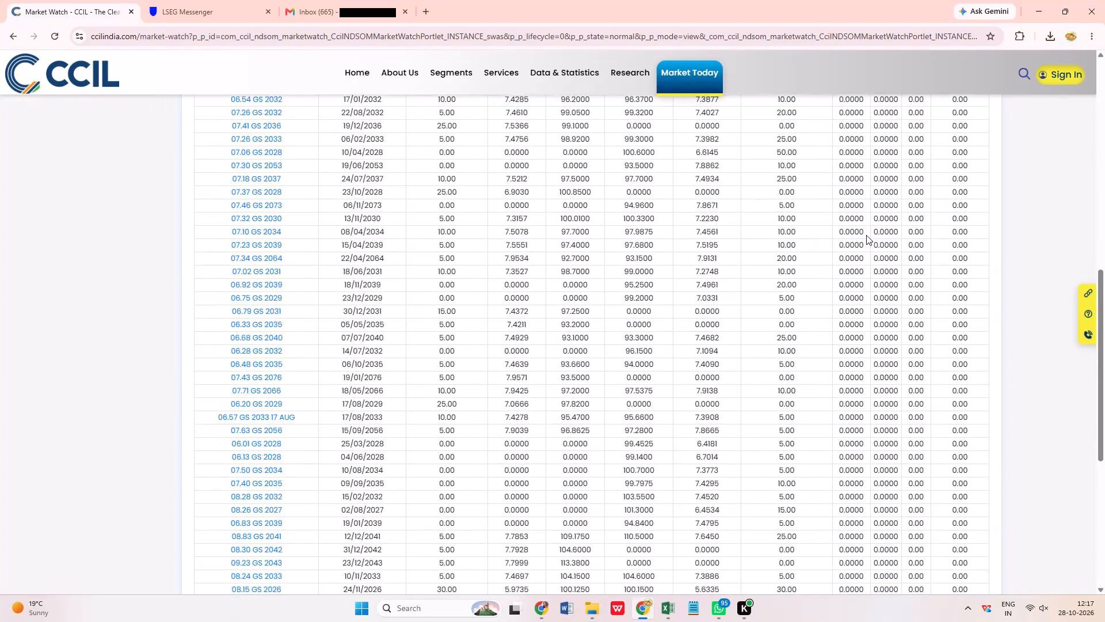
scroll(866, 235, "down", 3)
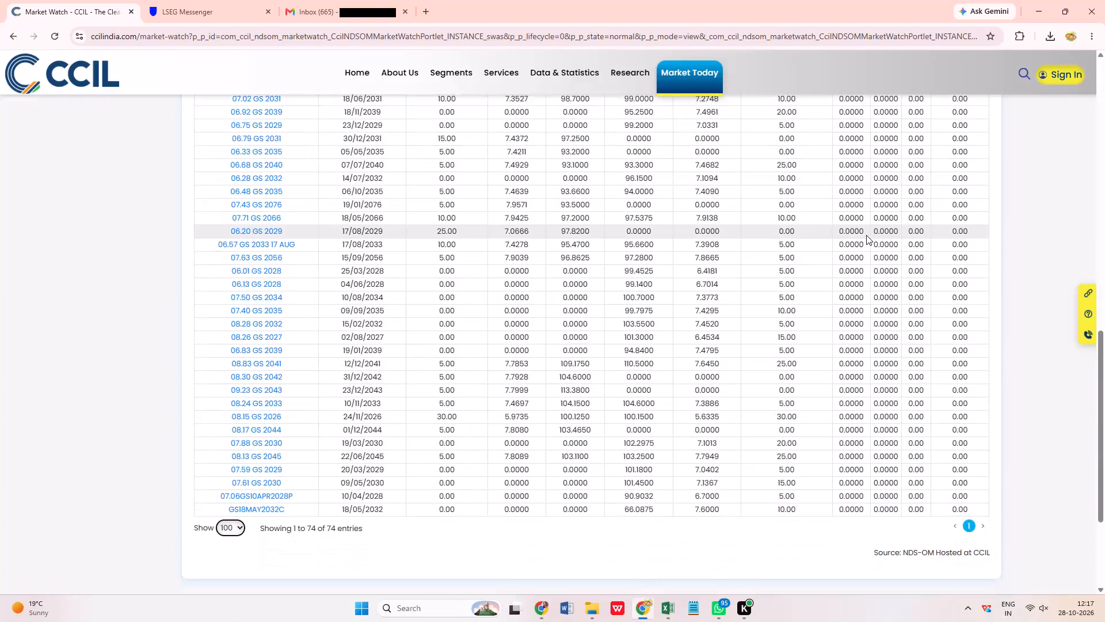
scroll(871, 234, "up", 4)
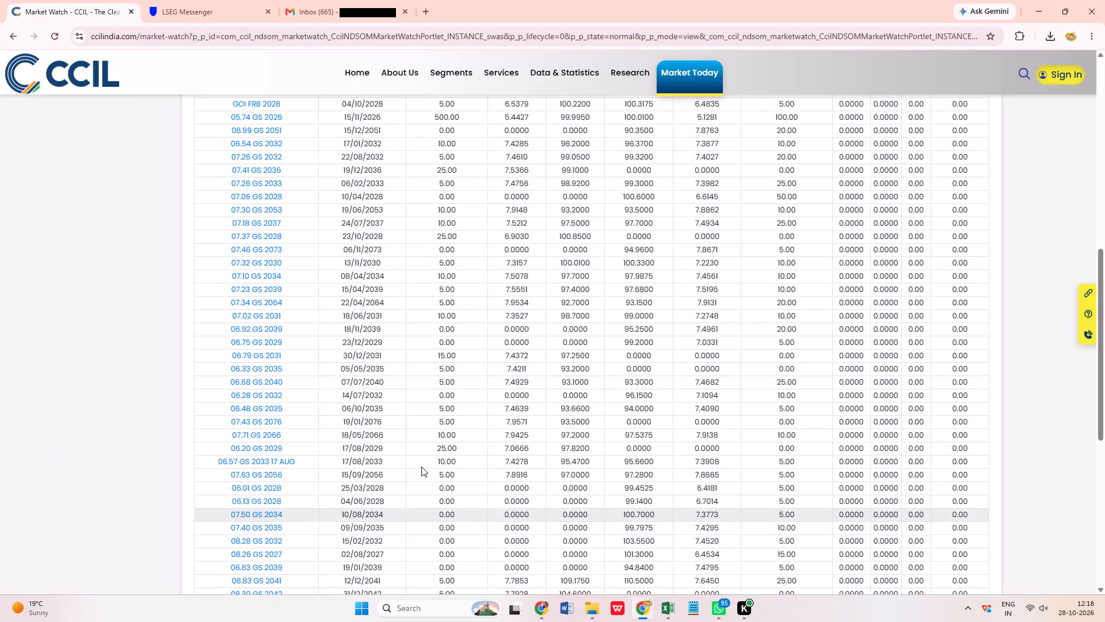
scroll(296, 356, "up", 8)
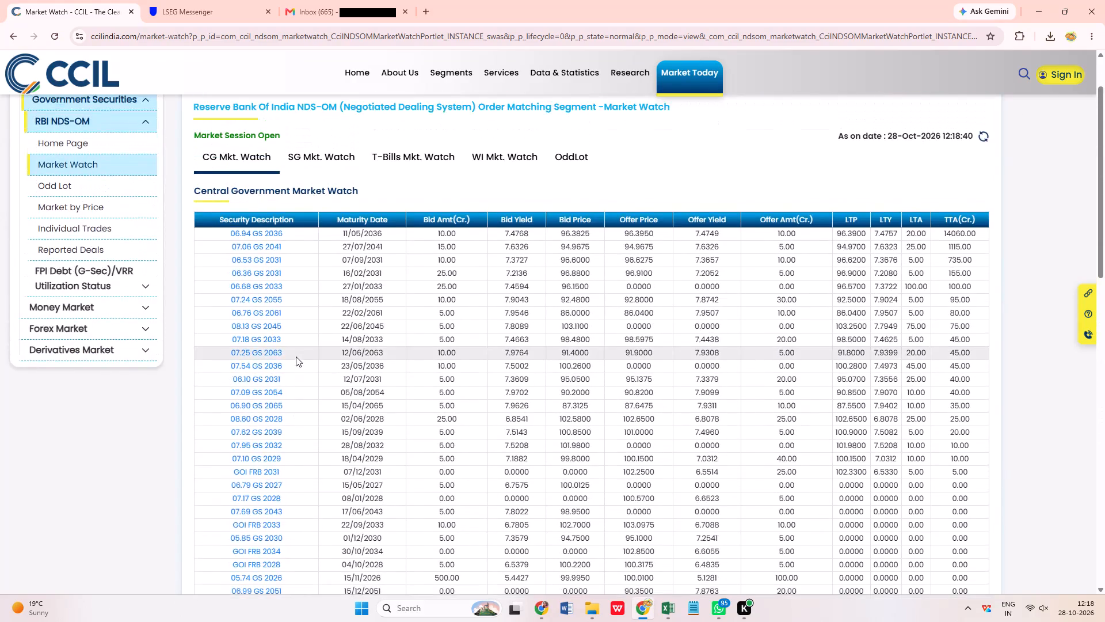